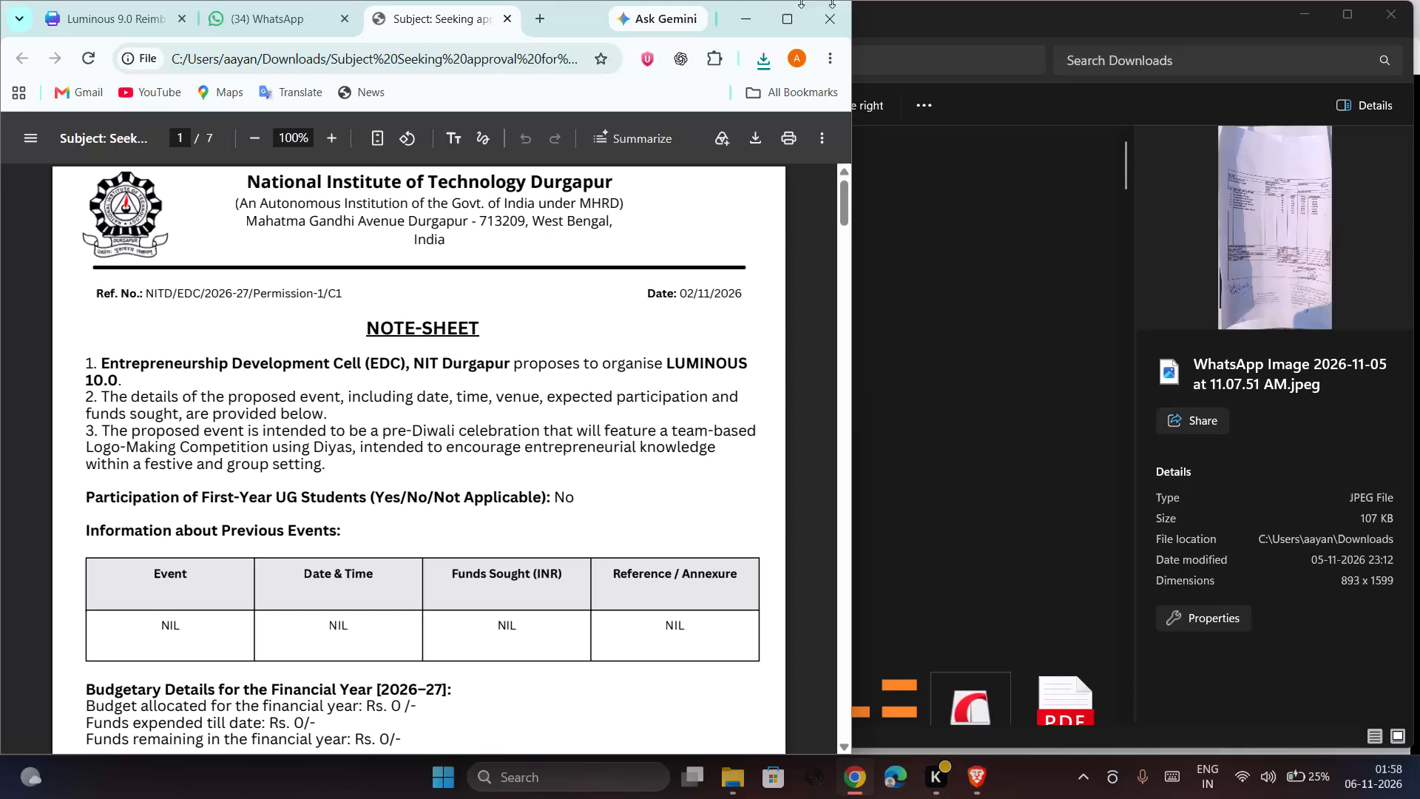
# Move the LUMINOUS 10.0 note-sheet PDF into its own browser window, placed side by side with the WhatsApp permission letter.
pyautogui.moveTo(406, 15); pyautogui.dragTo(759, 45)
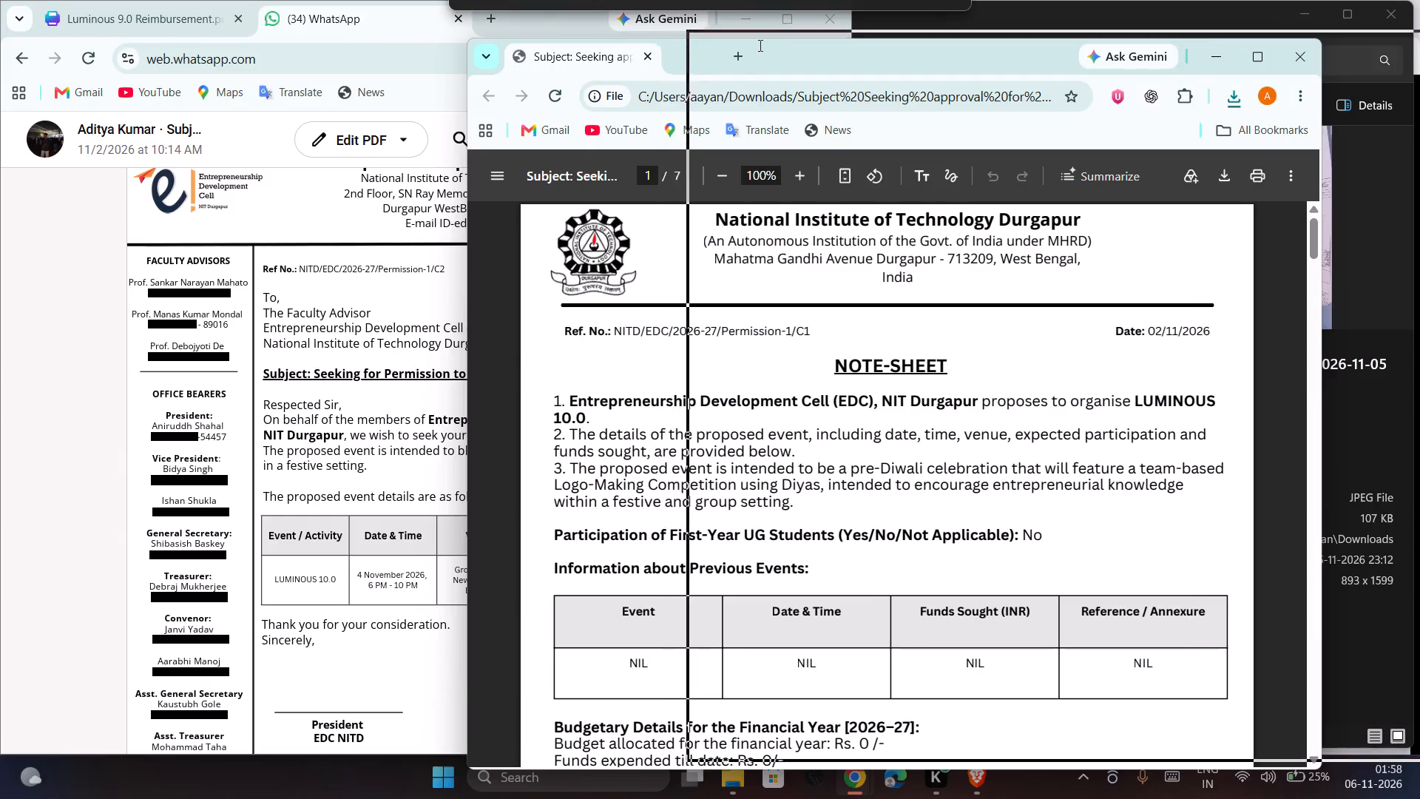
pyautogui.moveTo(759, 45); pyautogui.dragTo(724, 56)
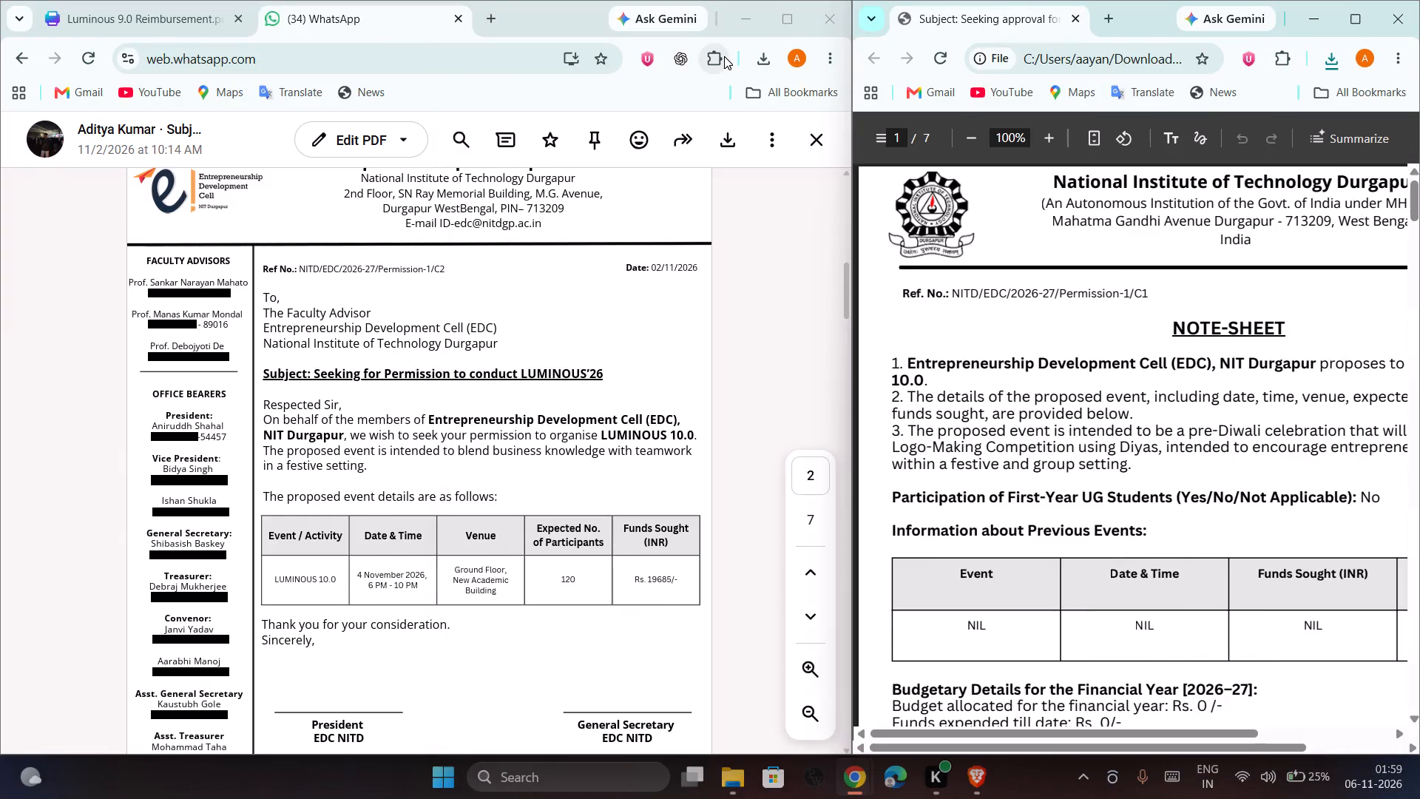
pyautogui.scroll(-2, 1143, 372)
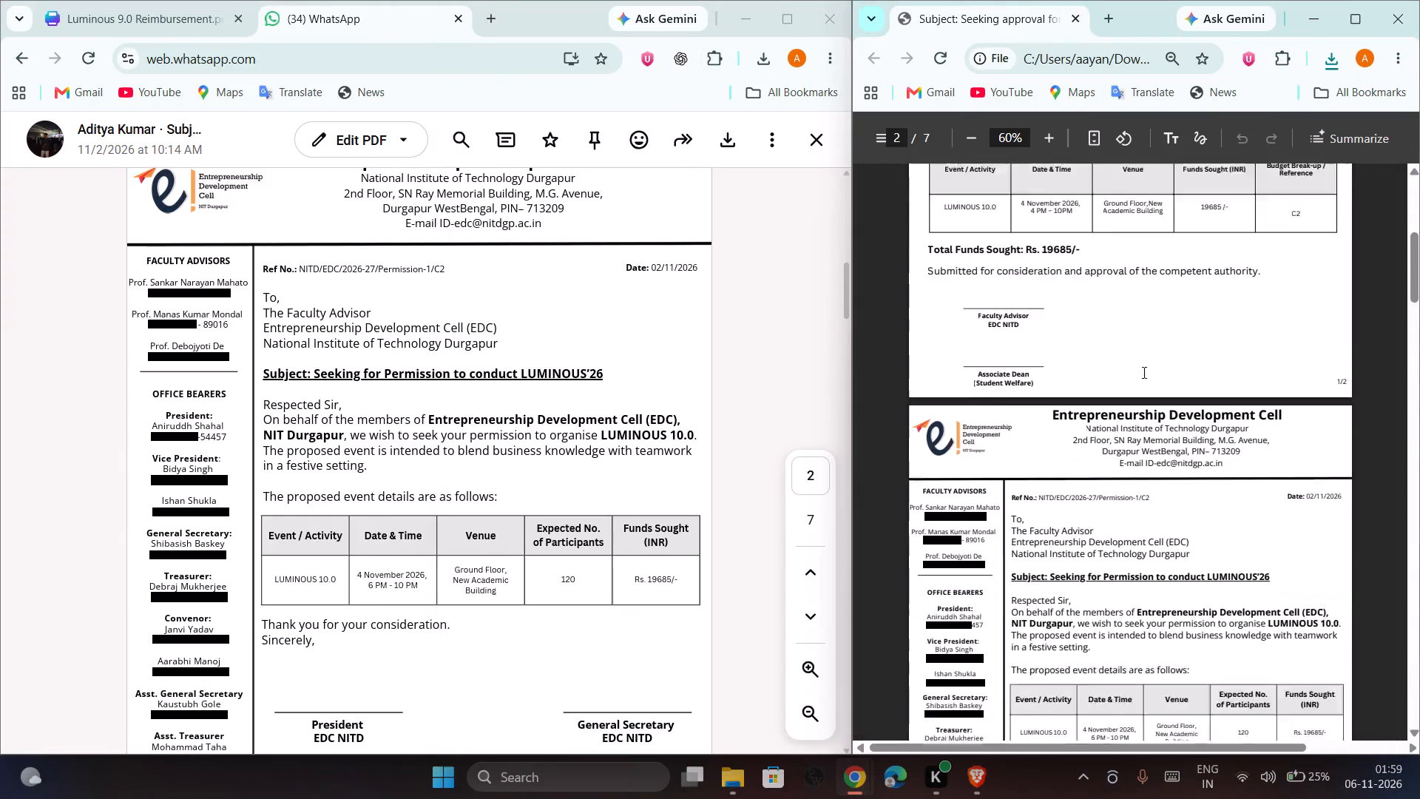
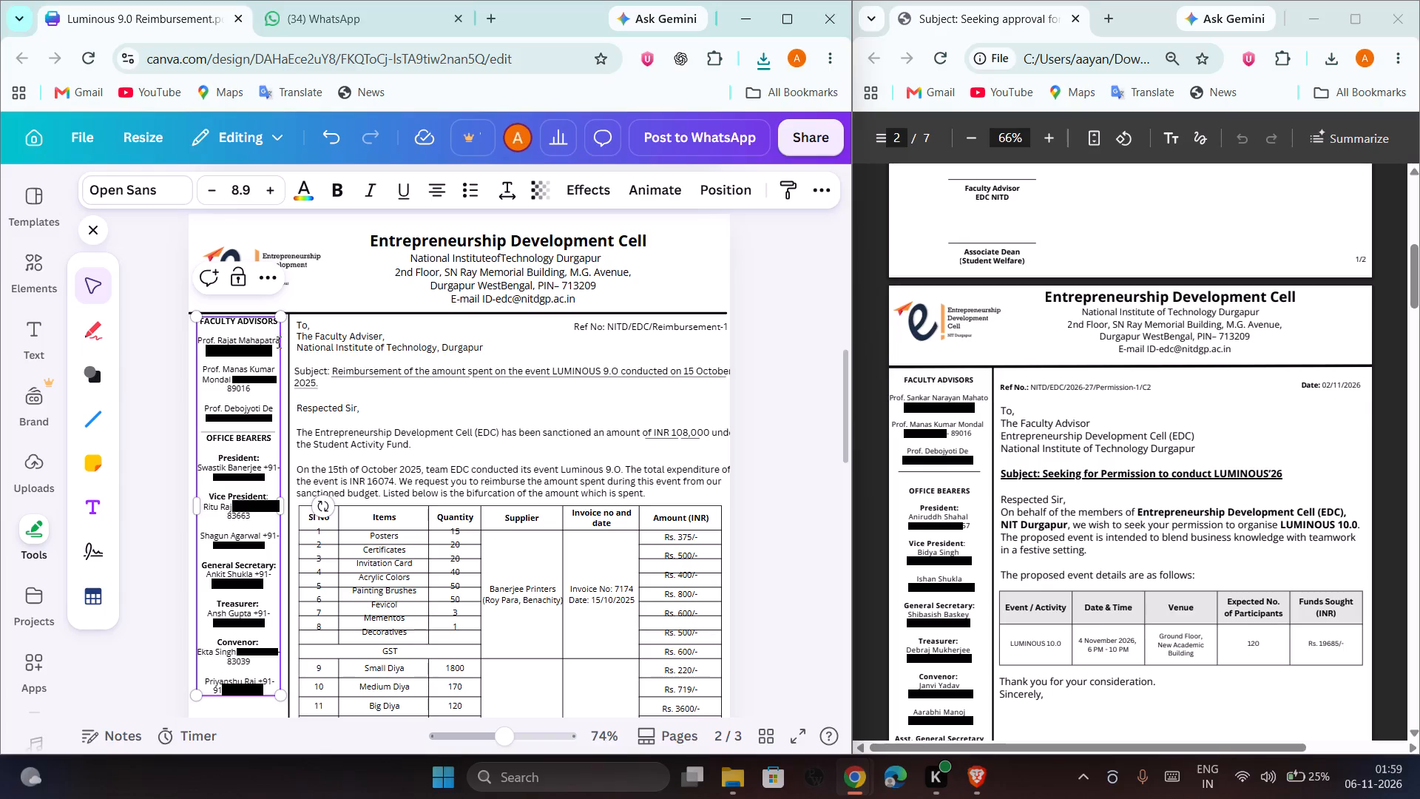
# Open the first faculty advisor's entry in the reimbursement letter's side column for text editing.
pyautogui.click(277, 344)
# Replace the first faculty advisor's name on page 2 with the one in the permission letter, putting the phone number on its own line.
pyautogui.press('Right')
pyautogui.press('BackSpace')
pyautogui.press('BackSpace')
pyautogui.press('BackSpace')
pyautogui.press('BackSpace')
pyautogui.press('BackSpace')
pyautogui.press('BackSpace')
pyautogui.press('BackSpace')
pyautogui.press('BackSpace')
pyautogui.press('BackSpace')
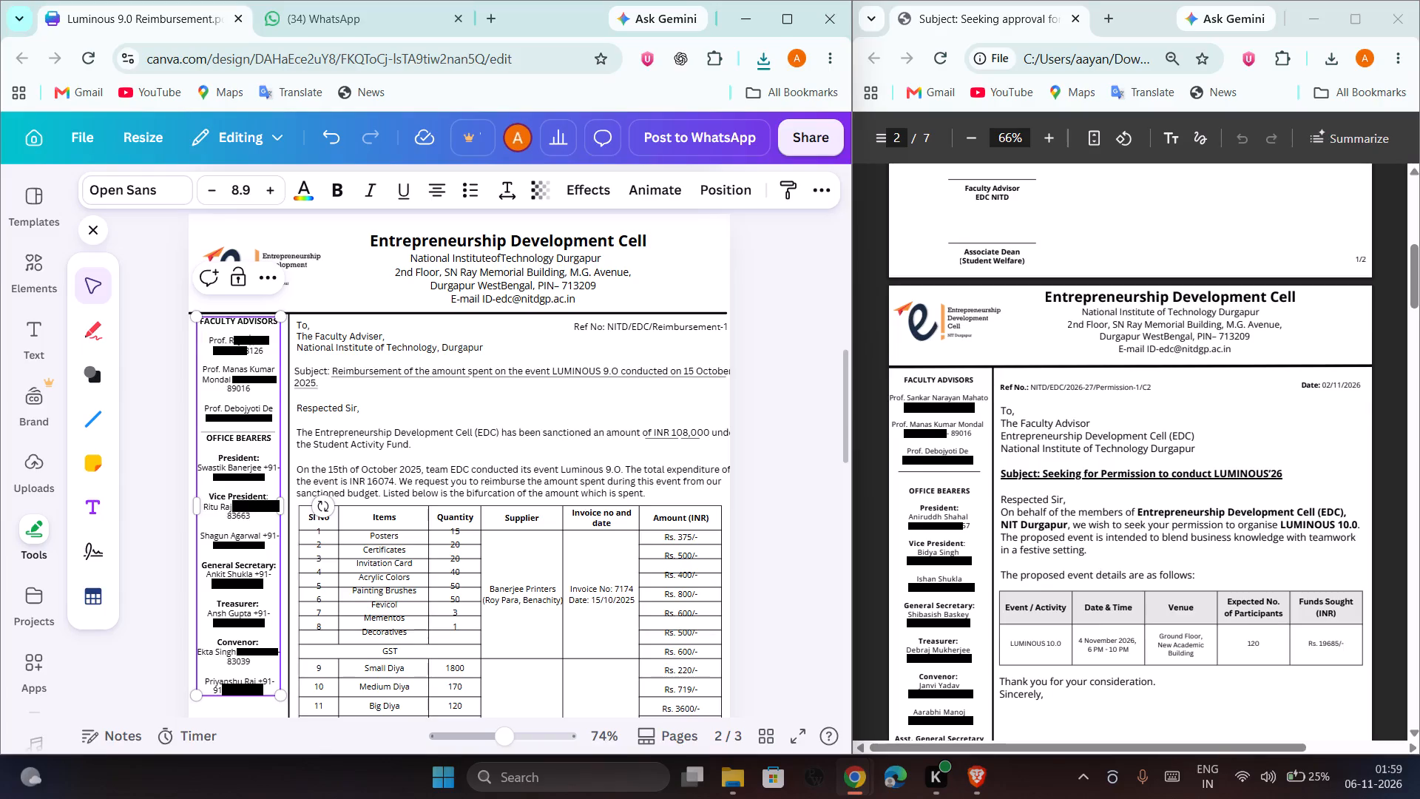
pyautogui.press('BackSpace')
pyautogui.press('BackSpace')
pyautogui.press('BackSpace')
pyautogui.press('BackSpace')
pyautogui.press('BackSpace')
pyautogui.press('BackSpace')
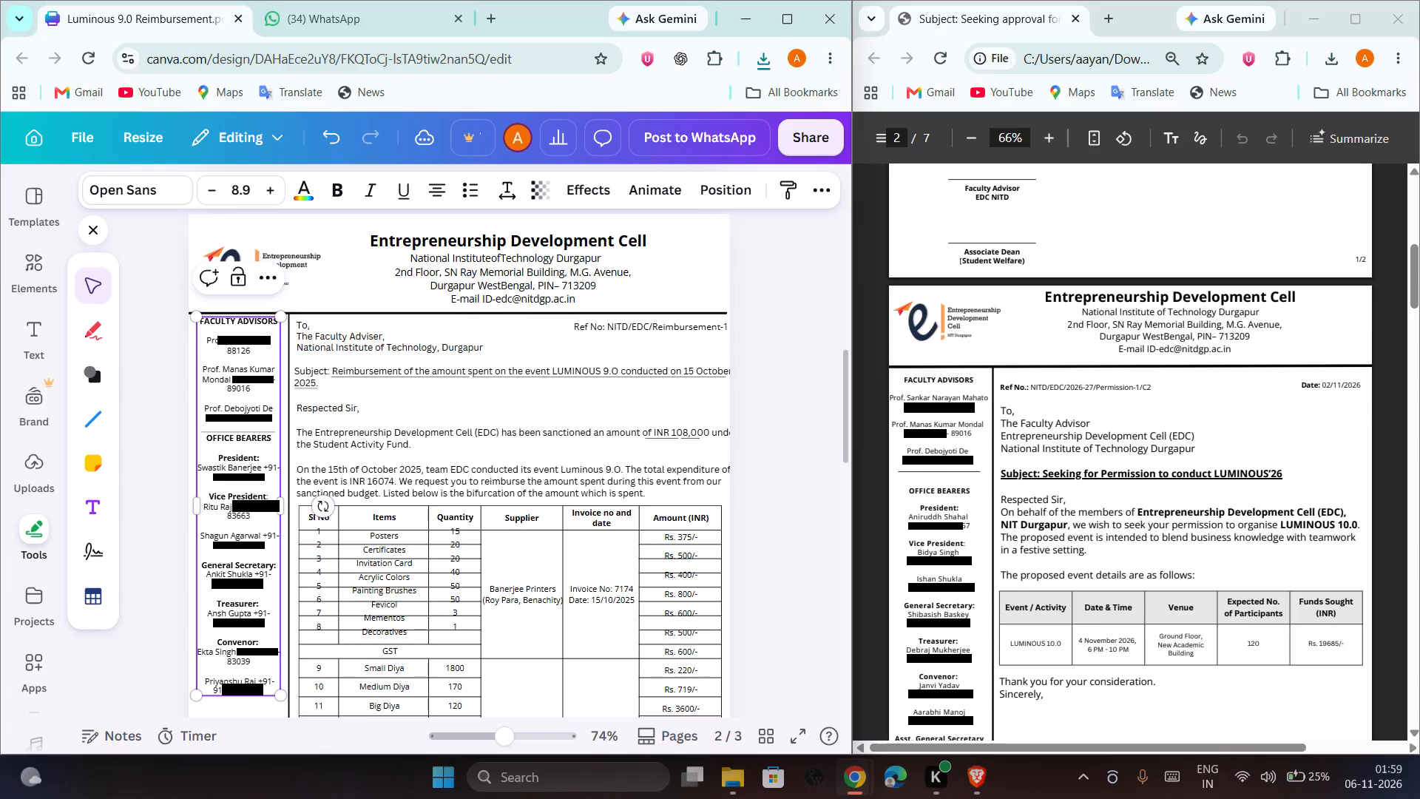
pyautogui.press('s')
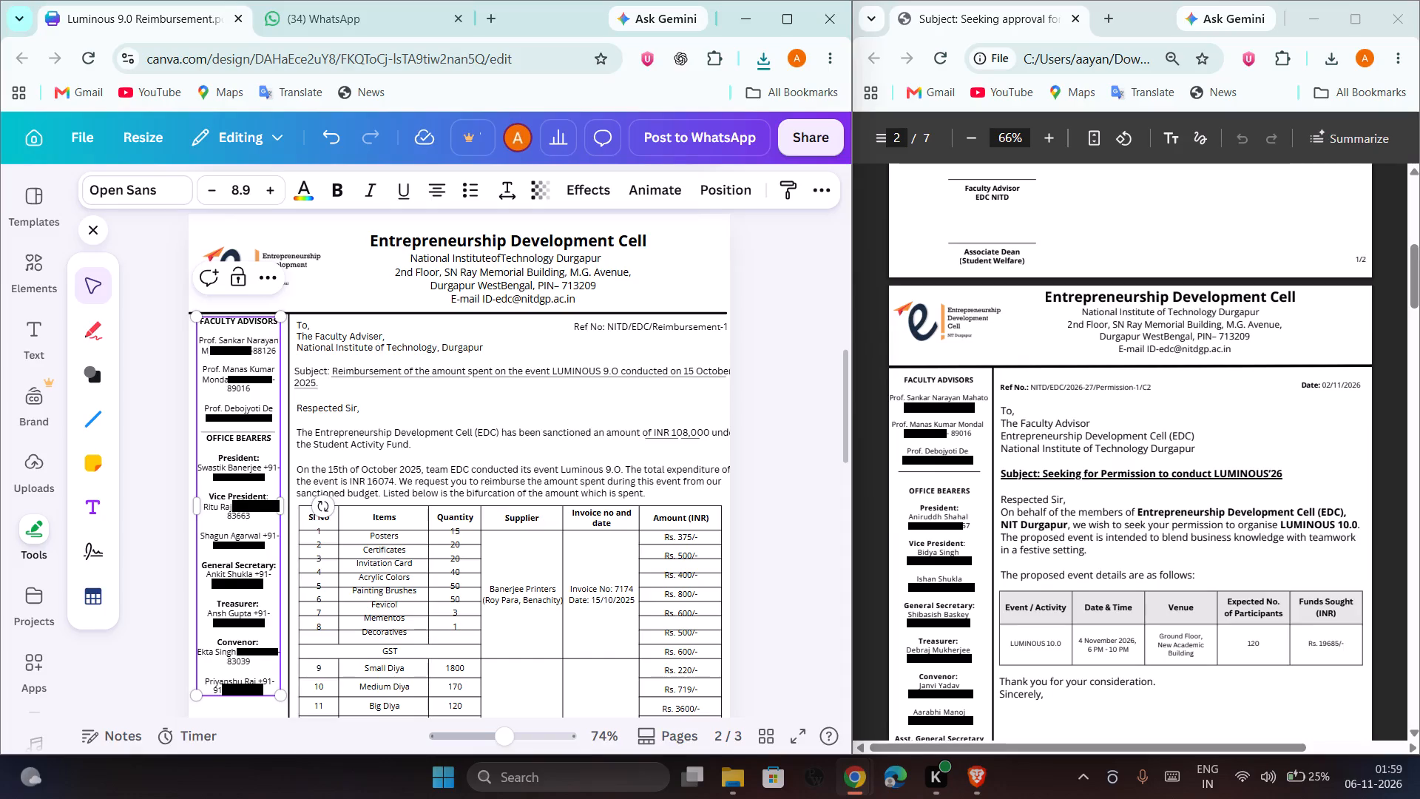
pyautogui.write('ahato')
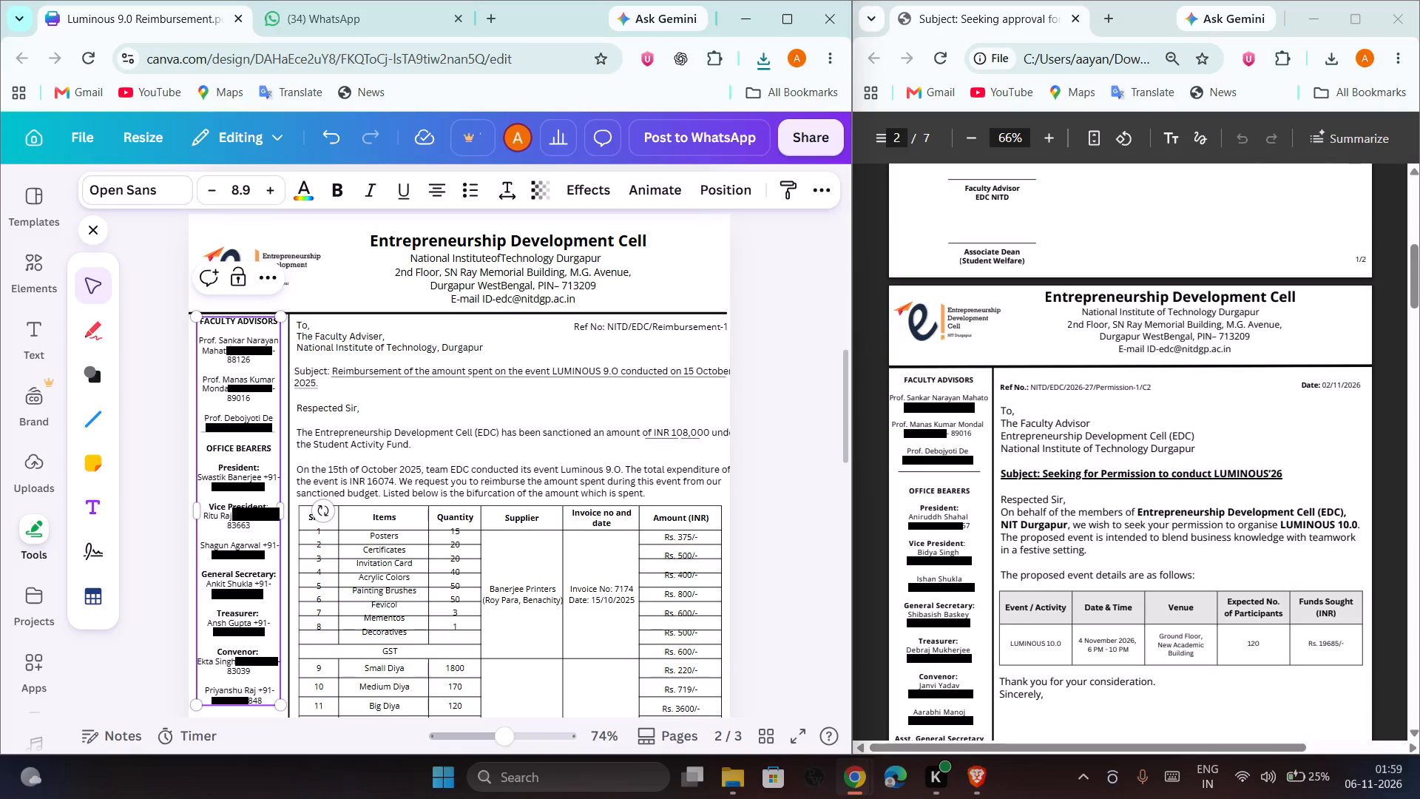
pyautogui.press('Return')
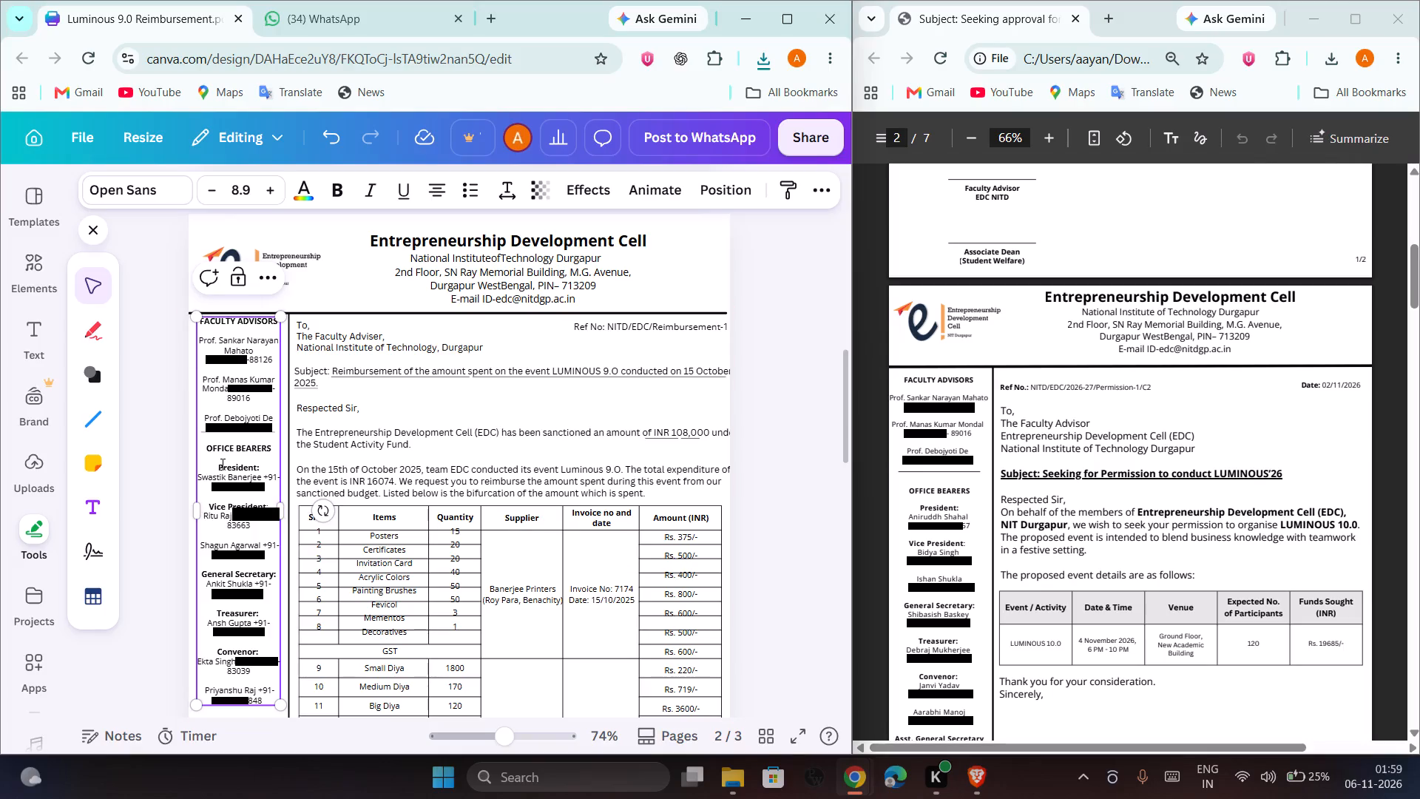
# Widen the faculty advisors and office bearers text box on page 2 slightly towards the page margin.
pyautogui.click(194, 519)
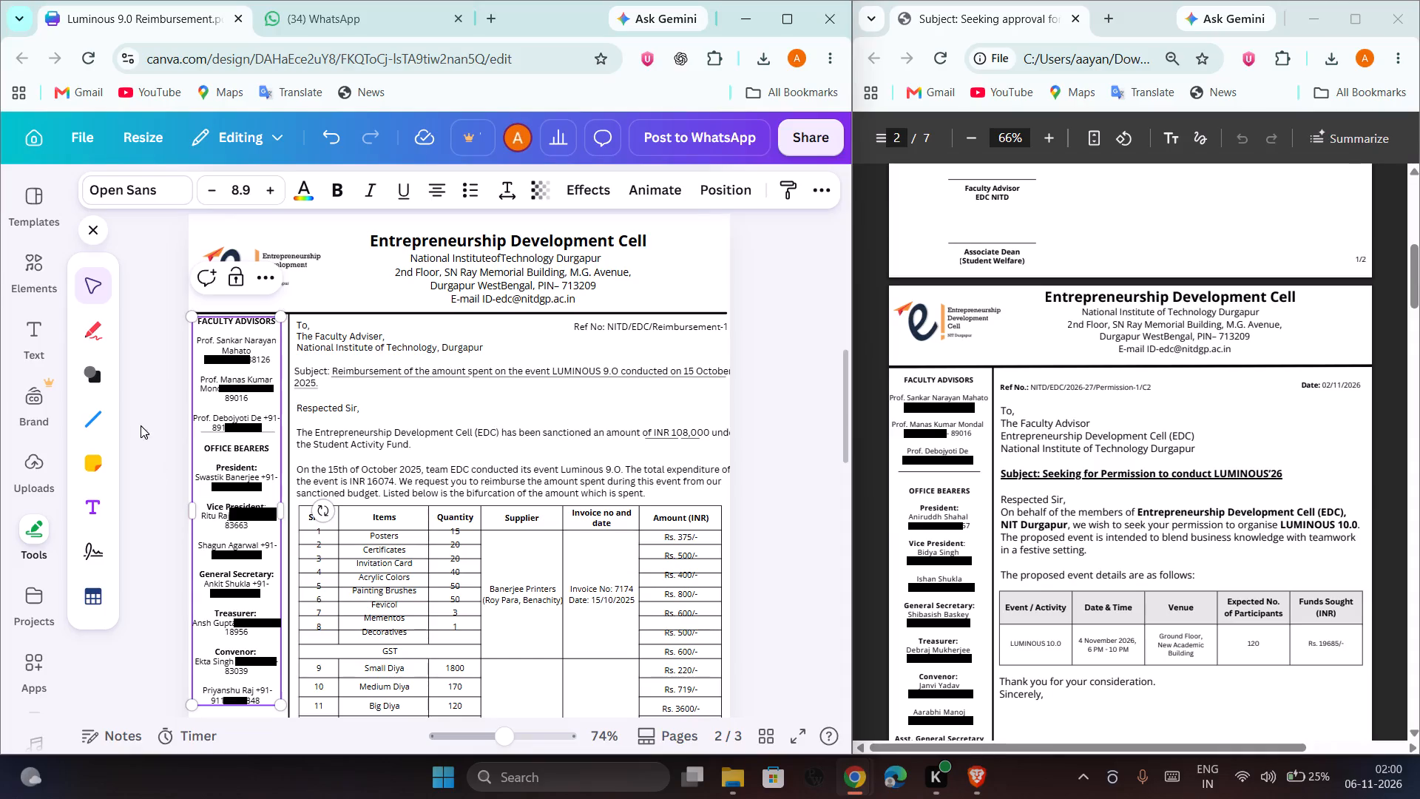
# Complete the year in the page 1 note-sheet date so that it reads 06/11/2026.
pyautogui.scroll(8, 307, 418)
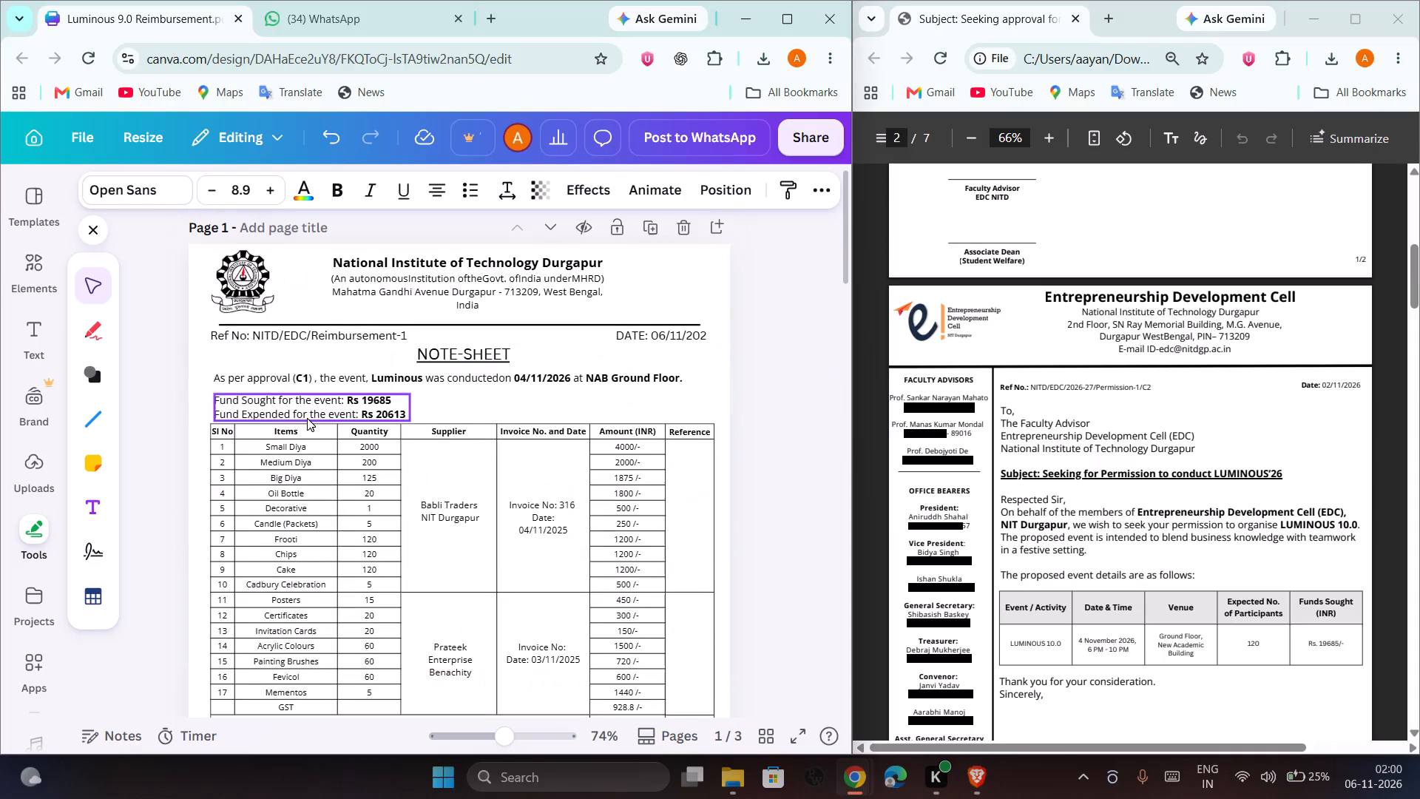
pyautogui.scroll(-2, 307, 418)
pyautogui.hscroll(-1, 307, 418)
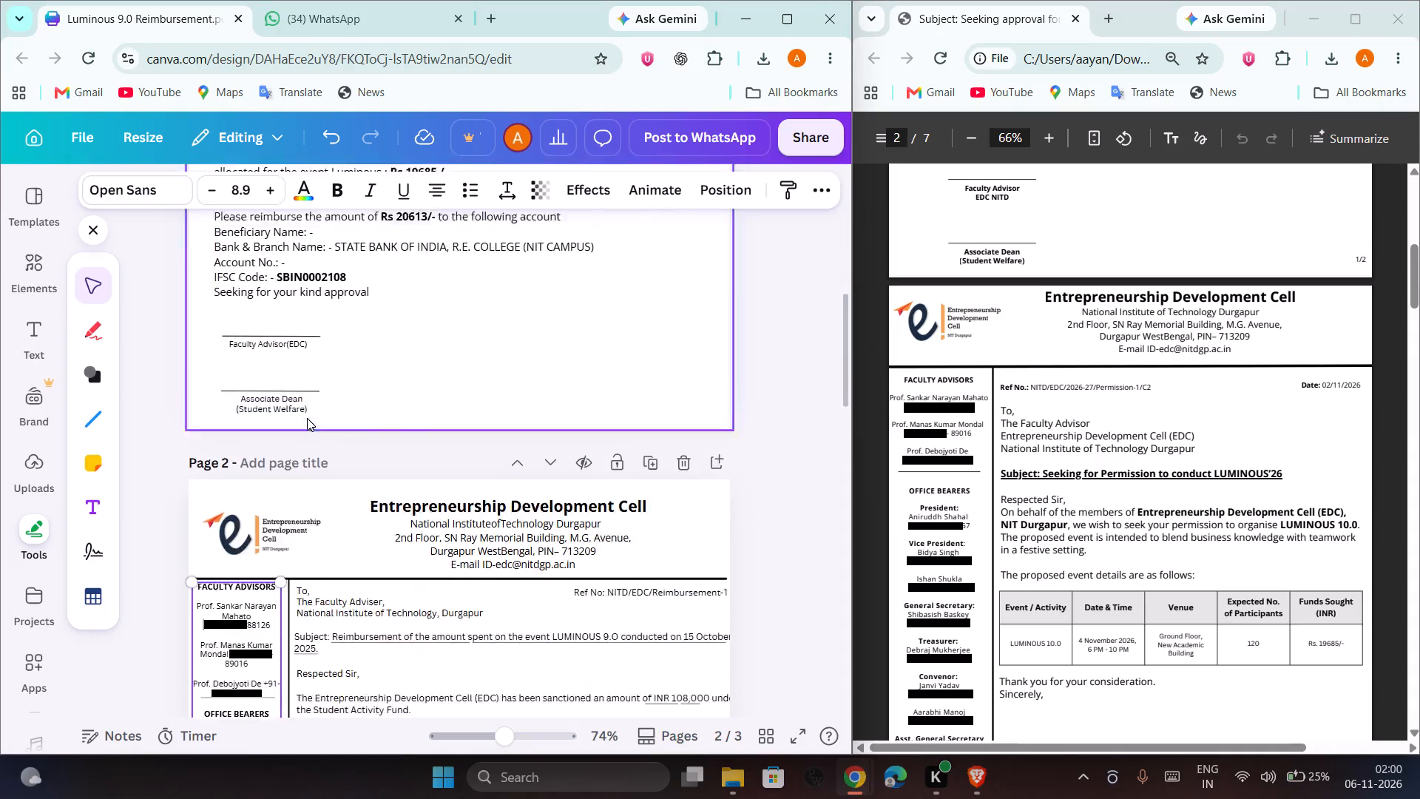
pyautogui.hscroll(-1, 307, 418)
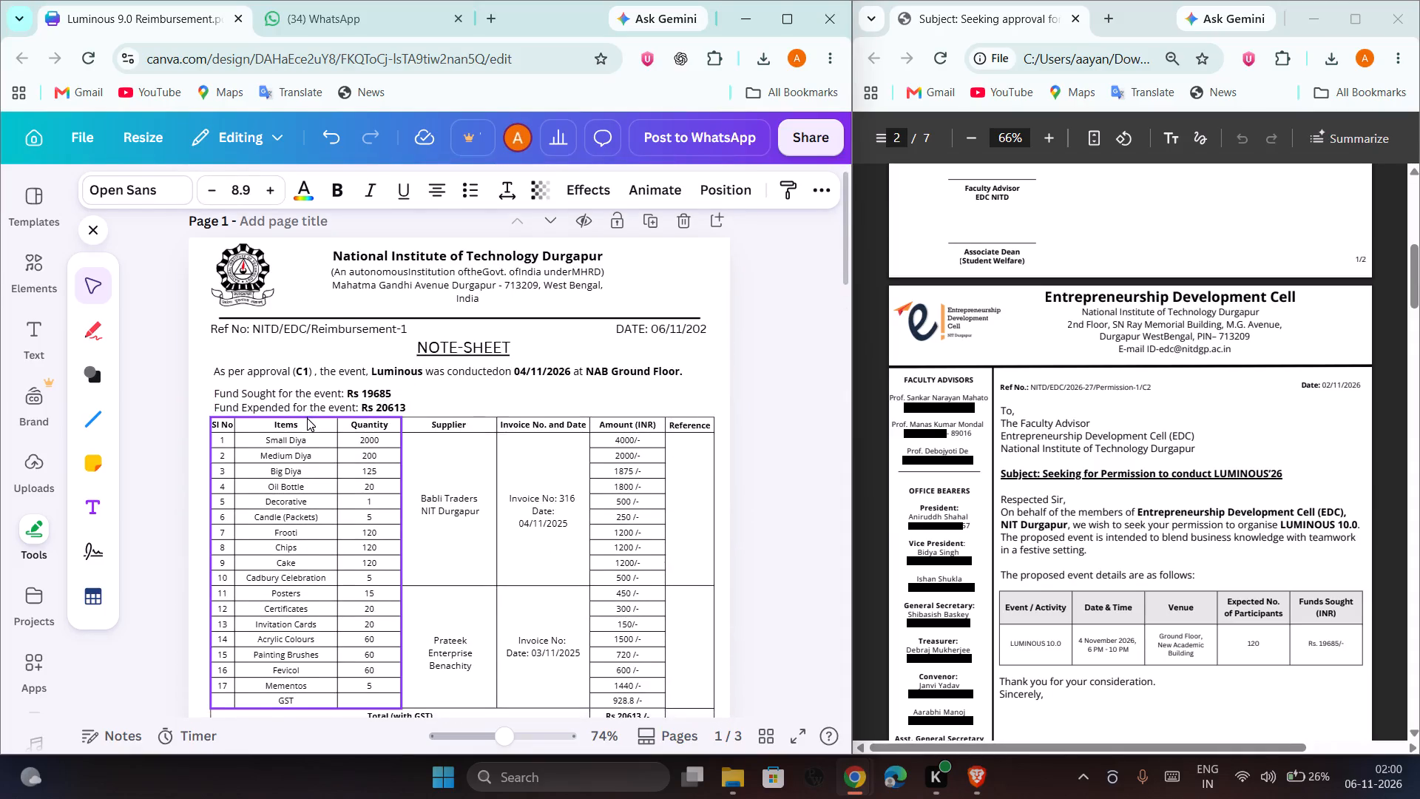
pyautogui.hscroll(-1, 307, 418)
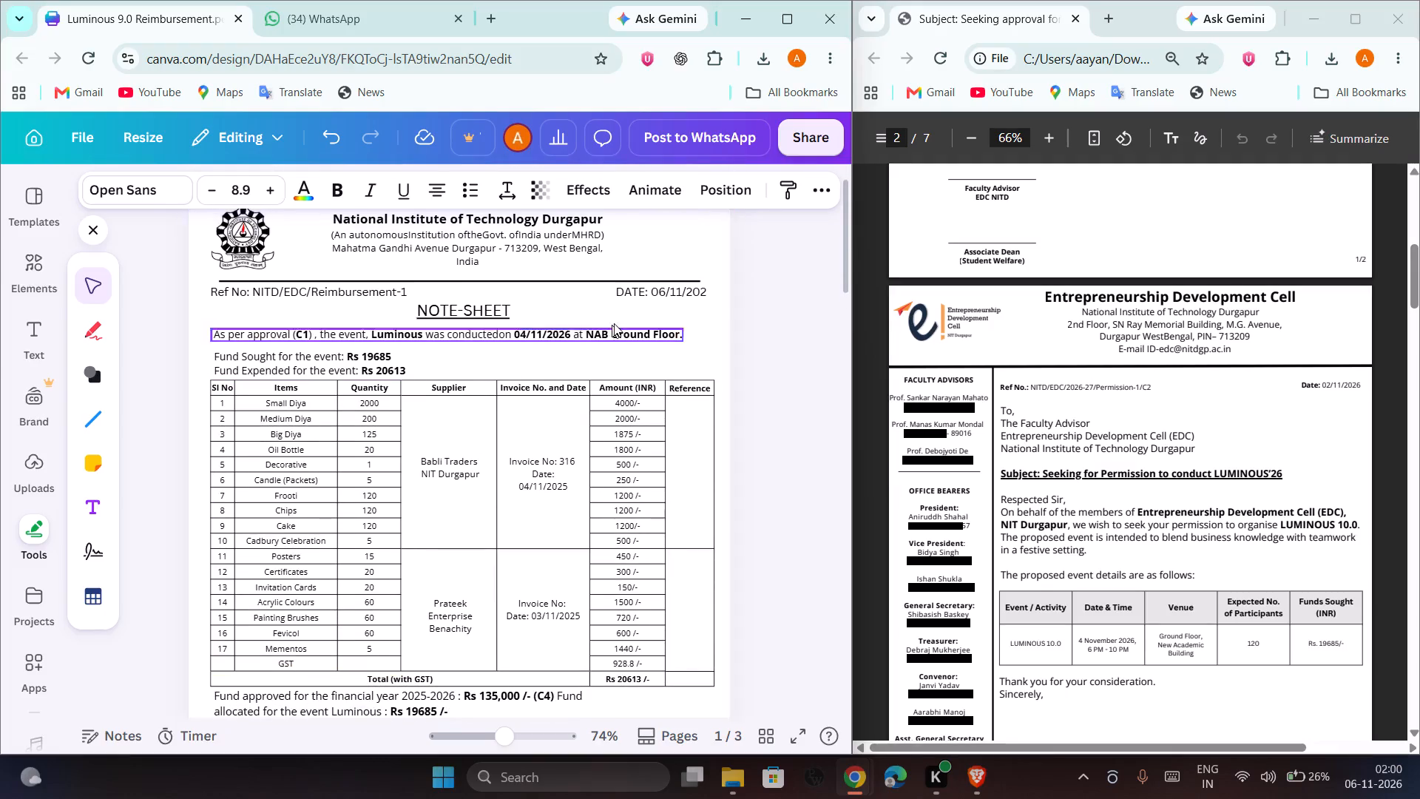
pyautogui.click(701, 296)
pyautogui.click(701, 296)
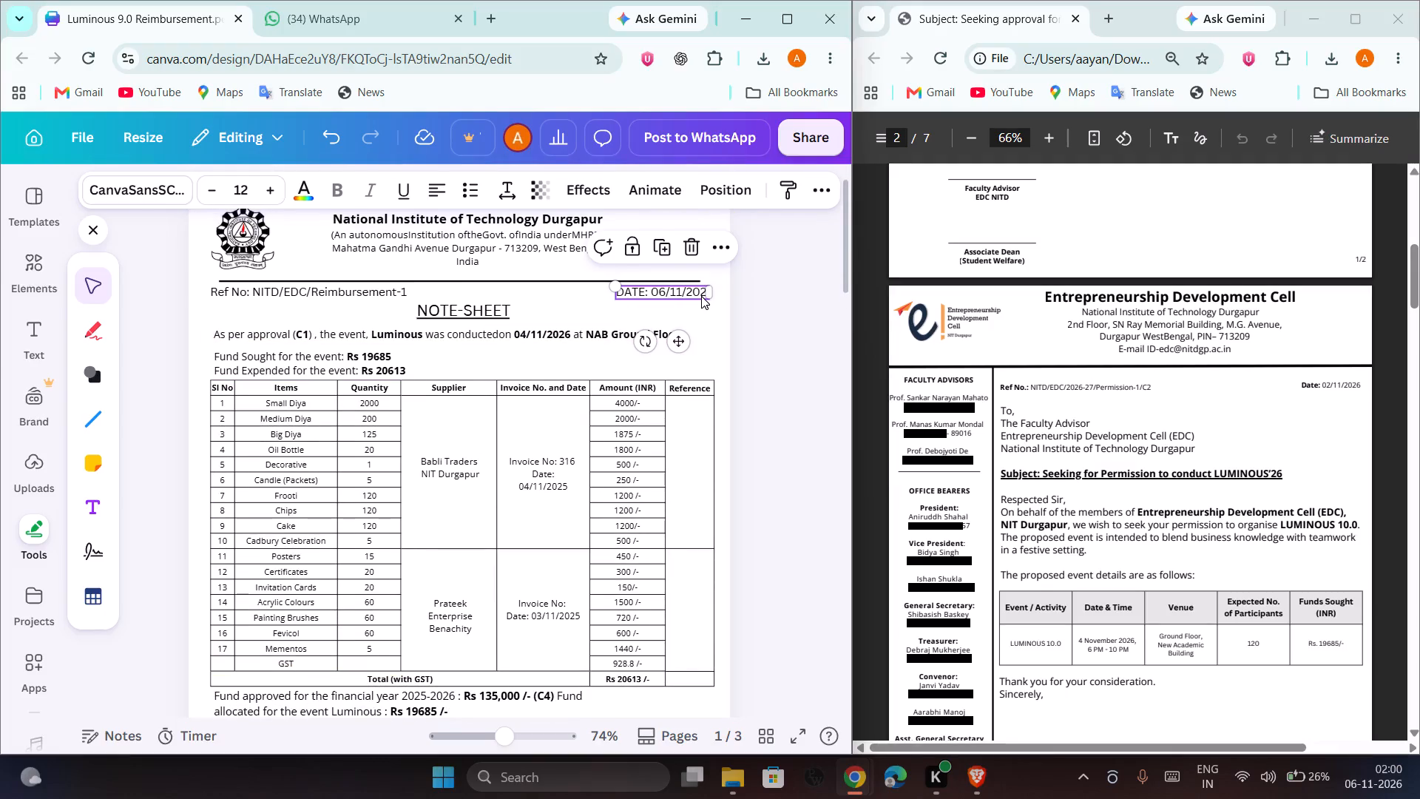
pyautogui.press('Right')
pyautogui.press('6')
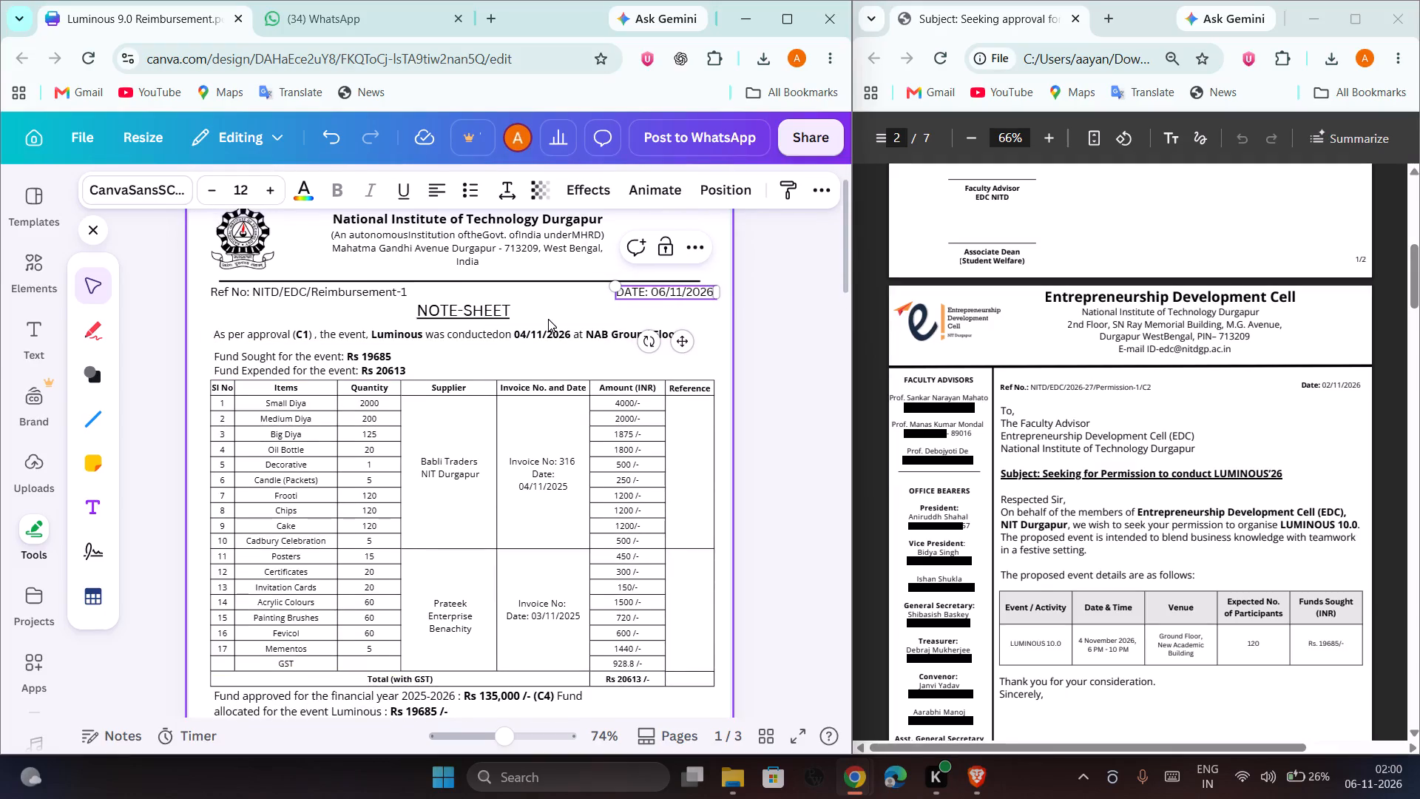
# Narrow the subject line's text box on page 2 to a width of about 16.7 so it fits inside the page.
pyautogui.scroll(-7, 548, 319)
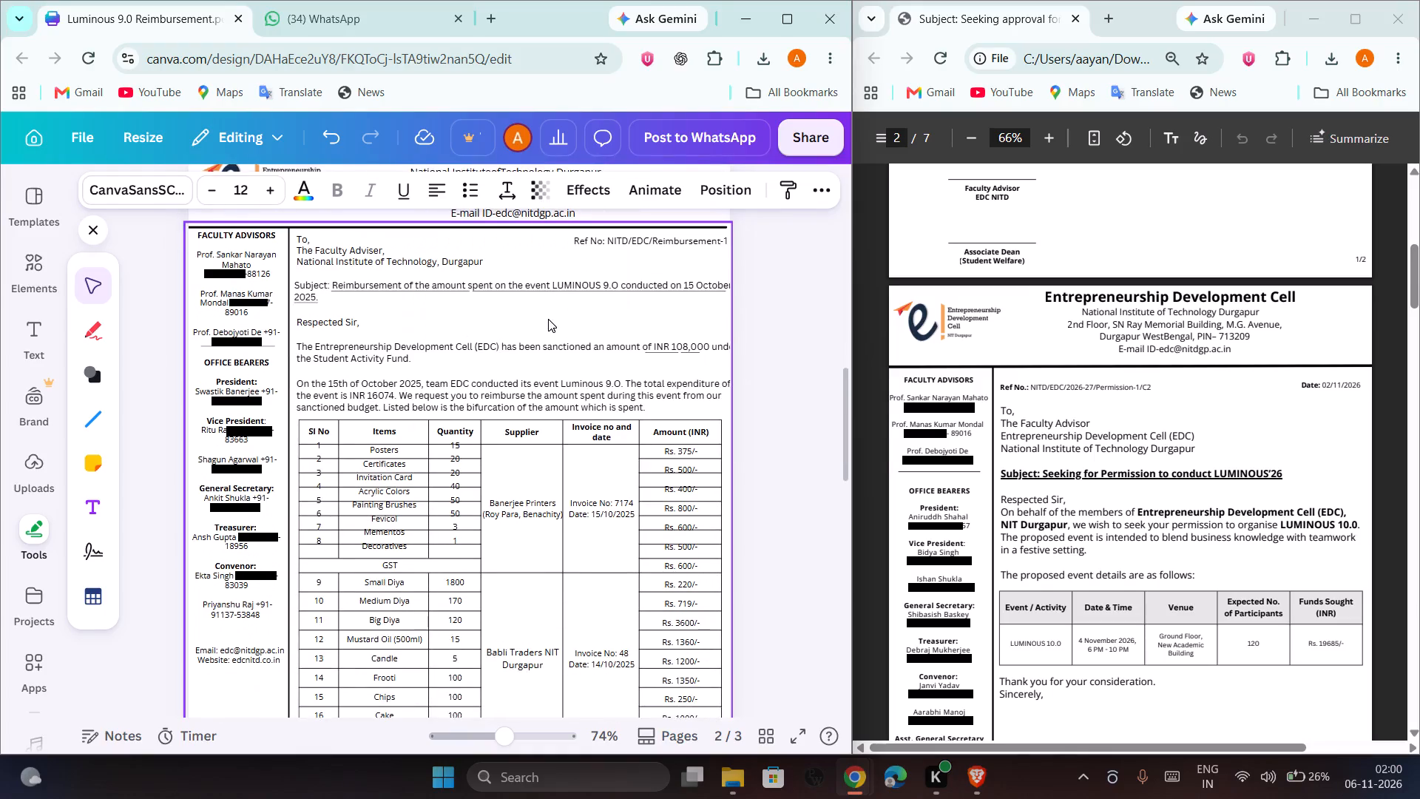
pyautogui.click(354, 276)
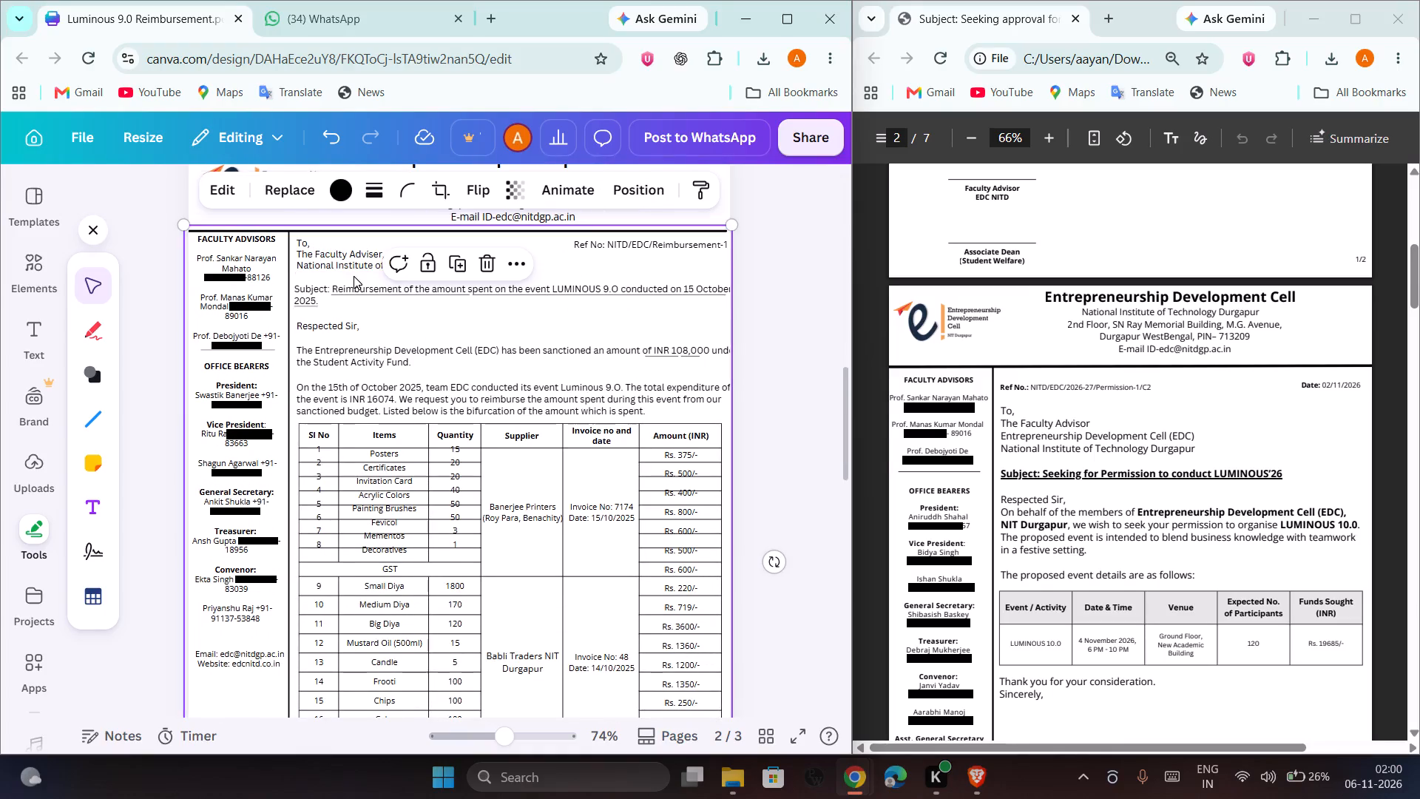
pyautogui.click(409, 297)
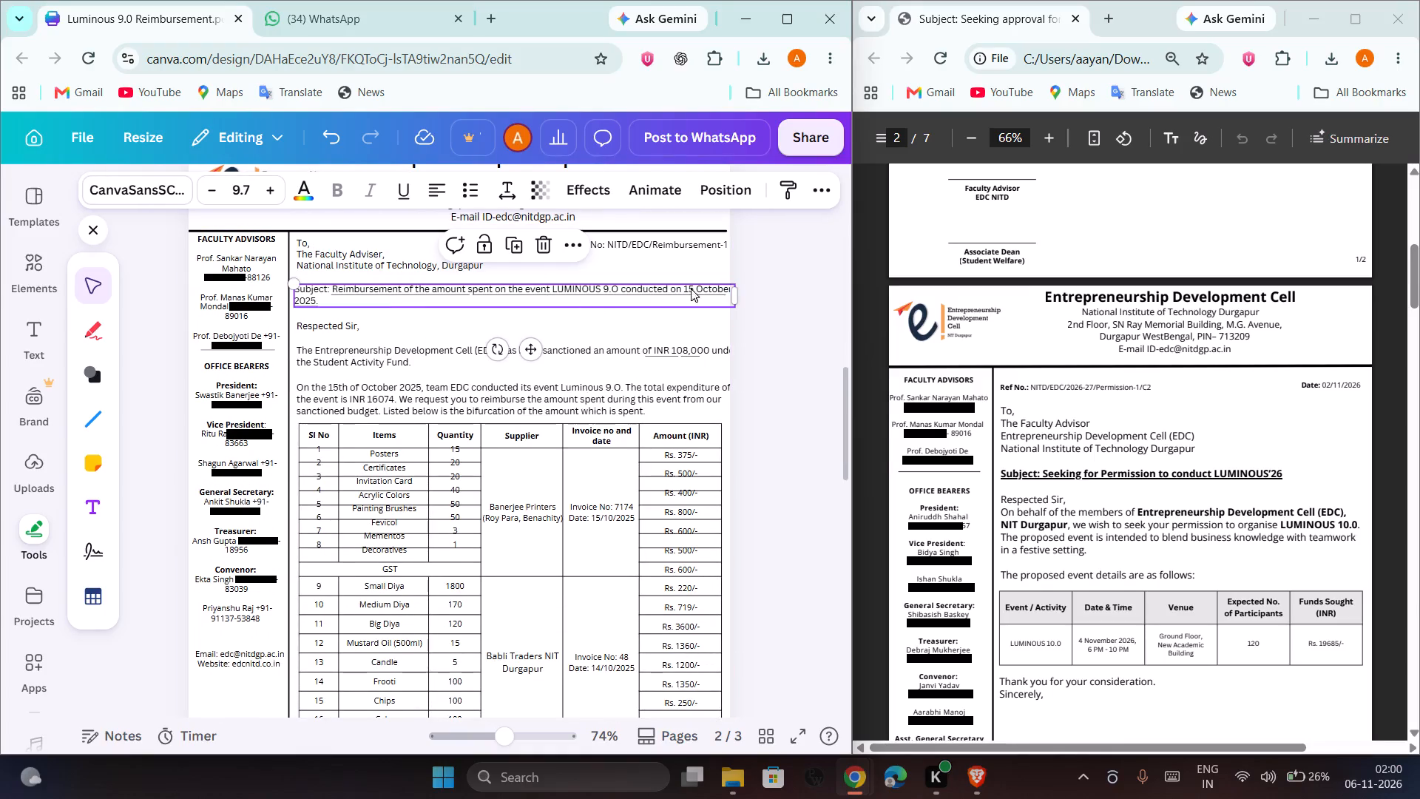
pyautogui.click(732, 296)
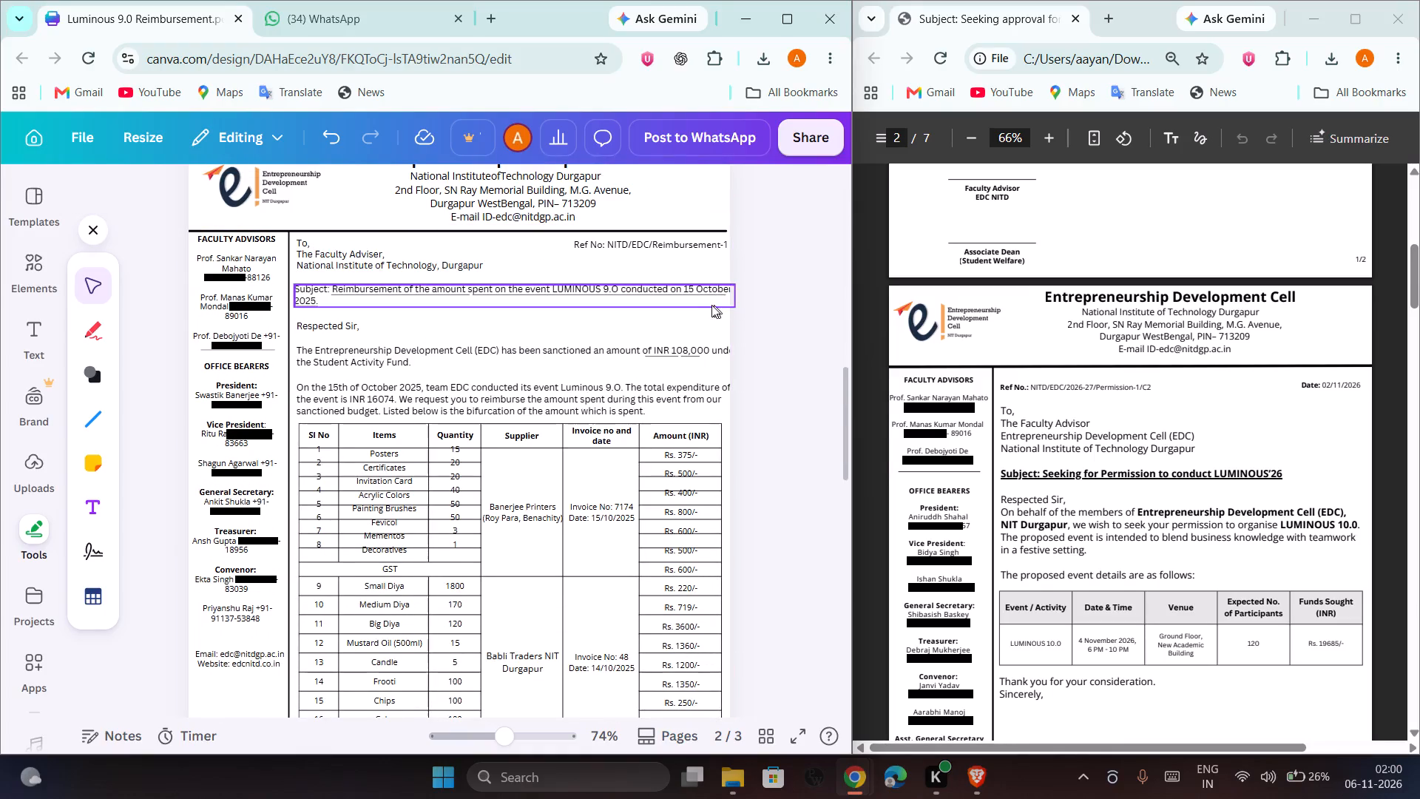
pyautogui.click(711, 305)
pyautogui.moveTo(737, 294); pyautogui.dragTo(726, 295)
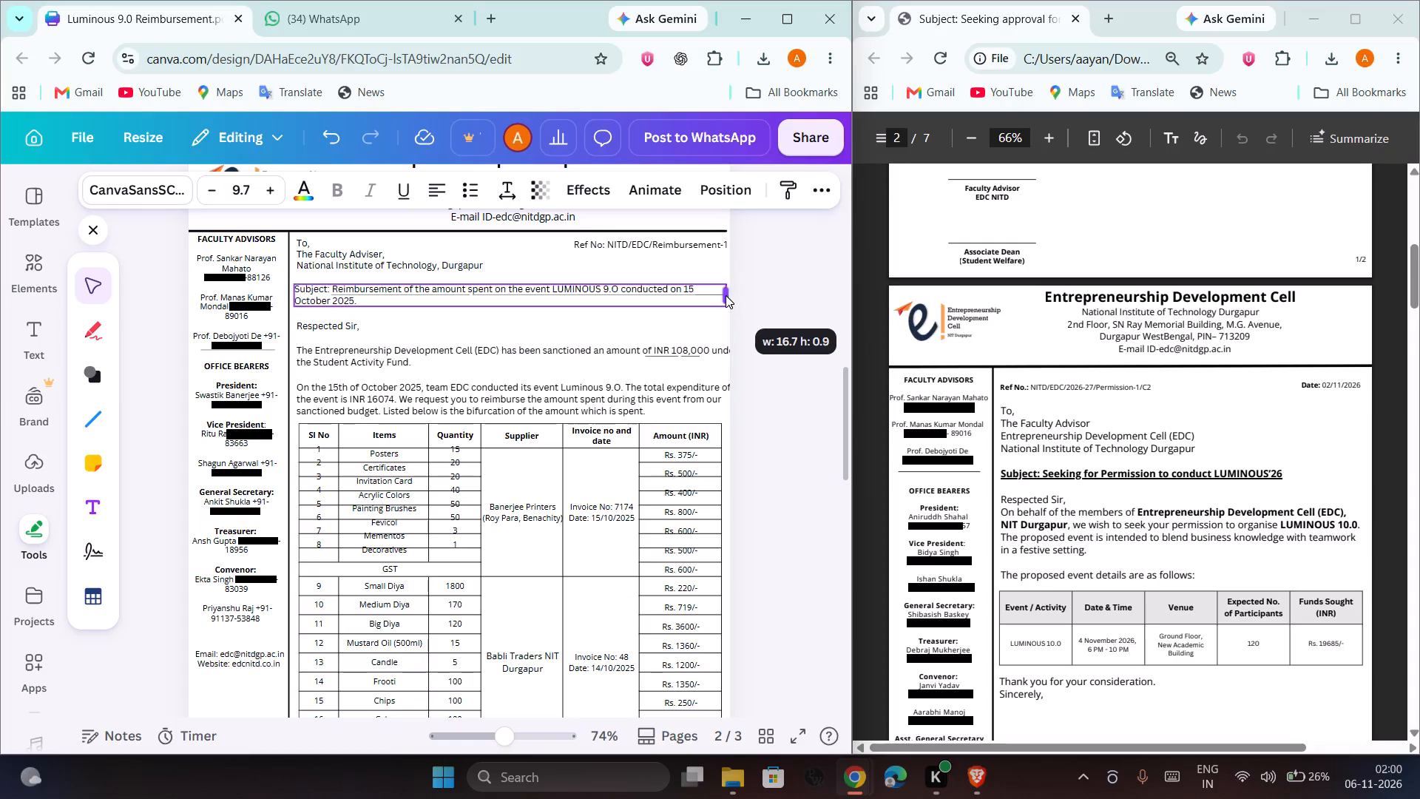
pyautogui.moveTo(726, 295); pyautogui.dragTo(725, 295)
# Select the sanctioned-amount paragraph below the salutation on page 2.
pyautogui.click(717, 355)
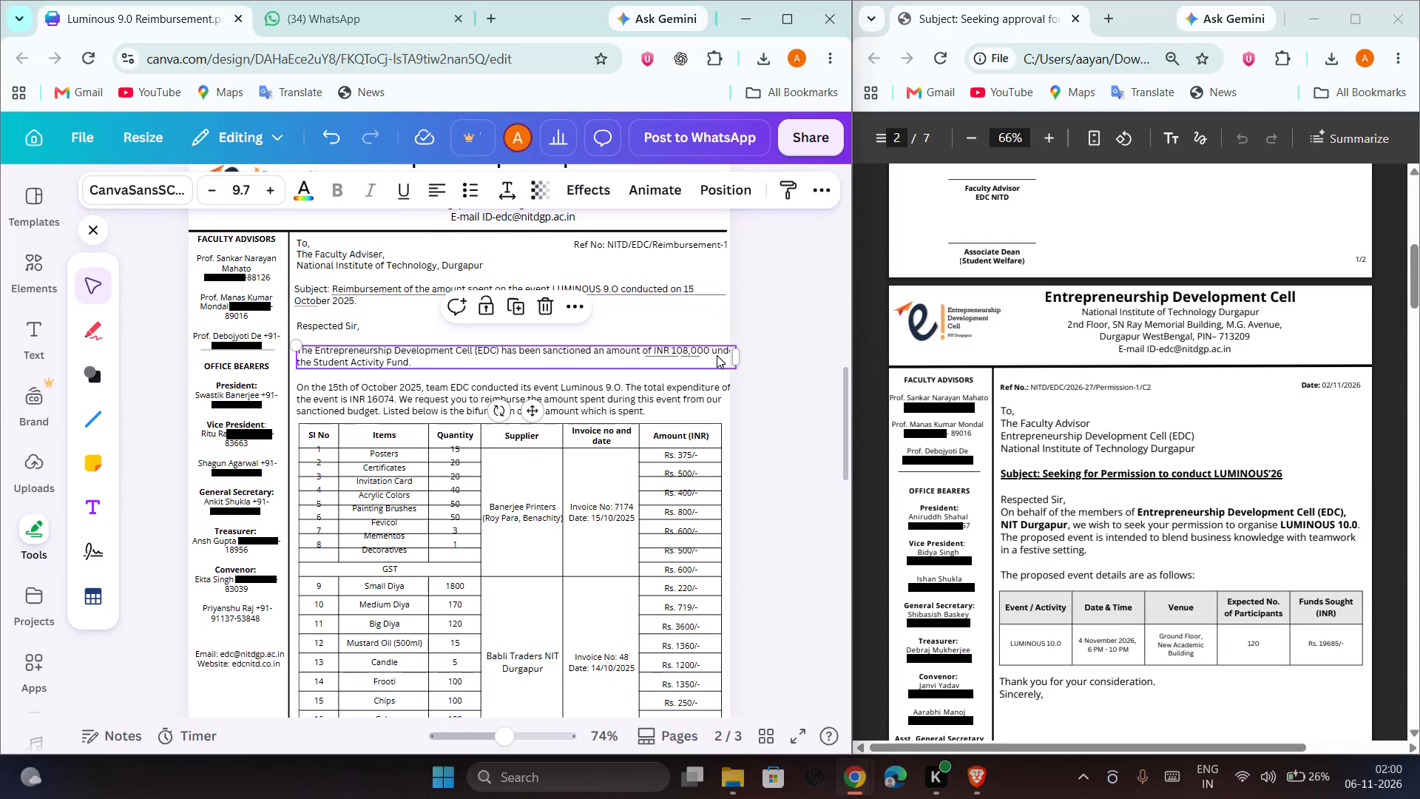
# Narrow the sanctioned-amount paragraph's text box on page 2 to a width of about 16.4 so it fits inside the page.
pyautogui.moveTo(735, 355); pyautogui.dragTo(721, 354)
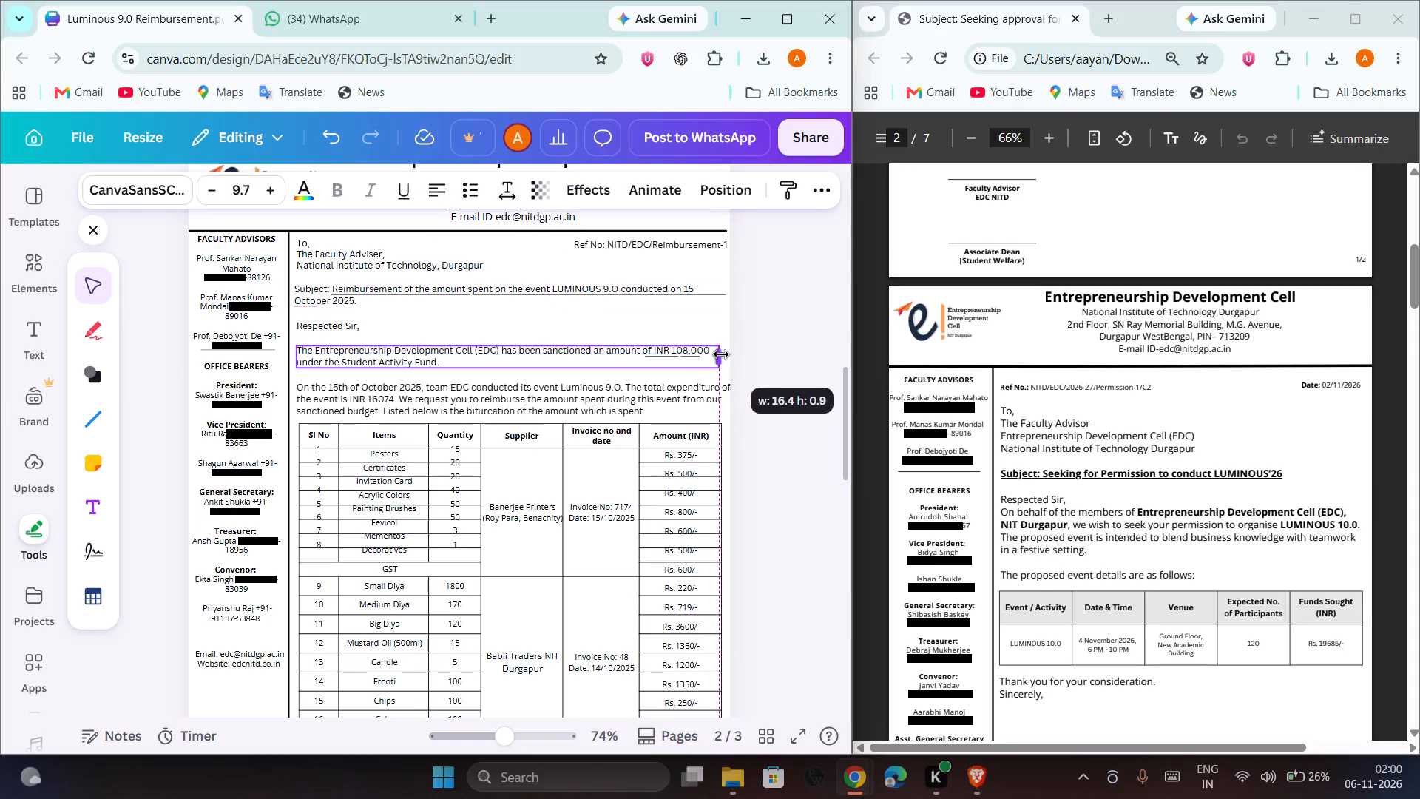
pyautogui.click(713, 250)
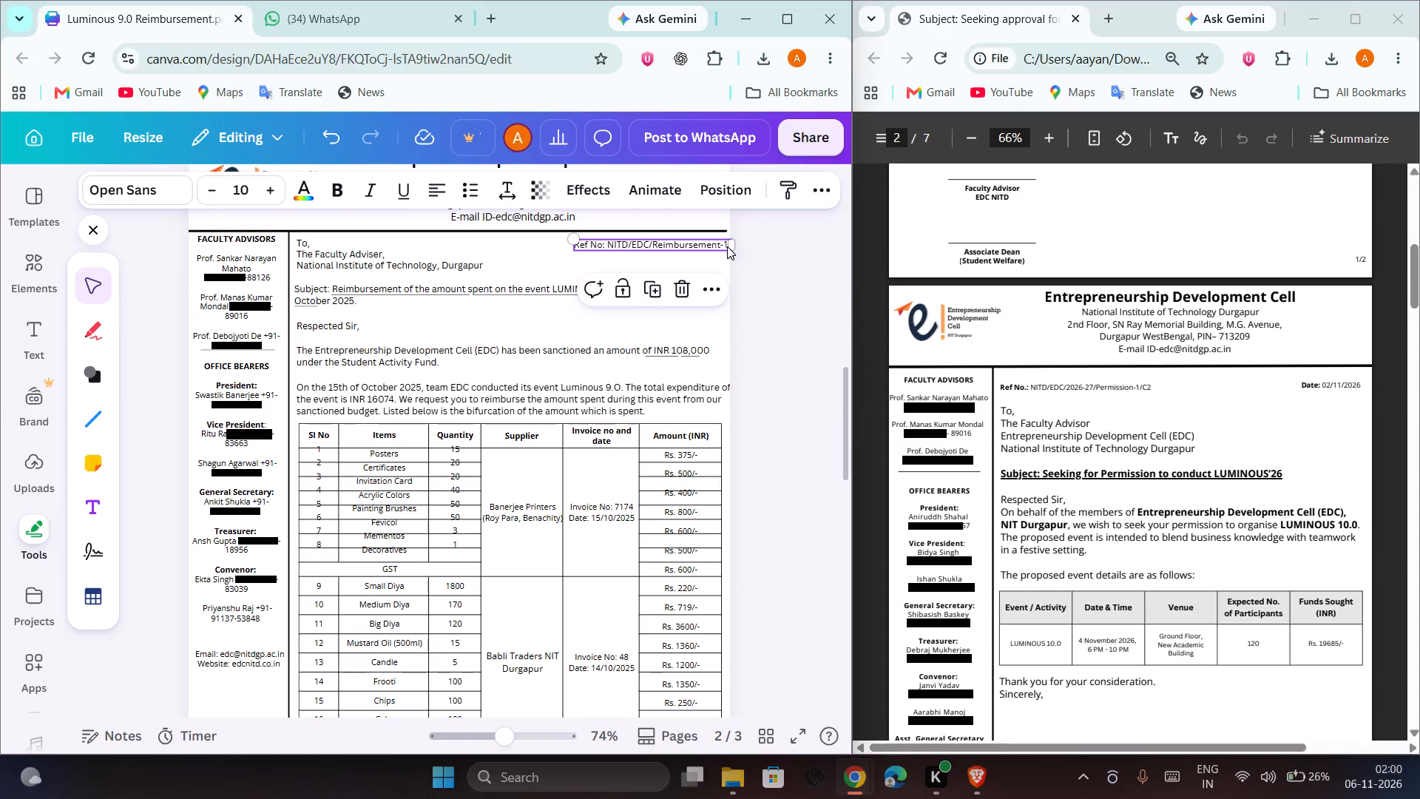
# Narrow the total-expenditure paragraph's text box above the page 2 items table slightly so its lines stay inside the page.
pyautogui.click(689, 394)
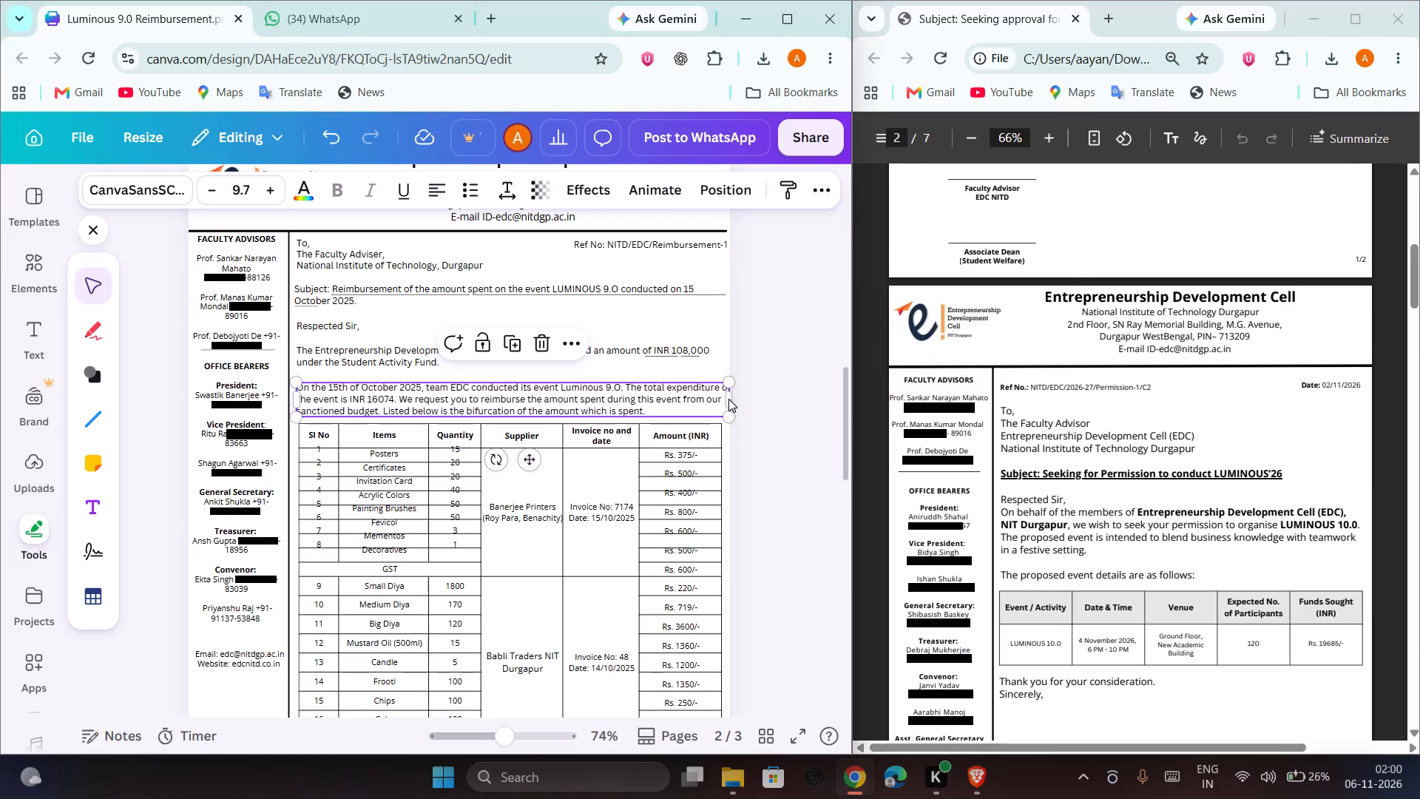
pyautogui.moveTo(737, 398); pyautogui.dragTo(729, 398)
# Look over the rest of page 2 and the following page, and review the page 1 note-sheet's expense table and fund details.
pyautogui.scroll(-2, 637, 556)
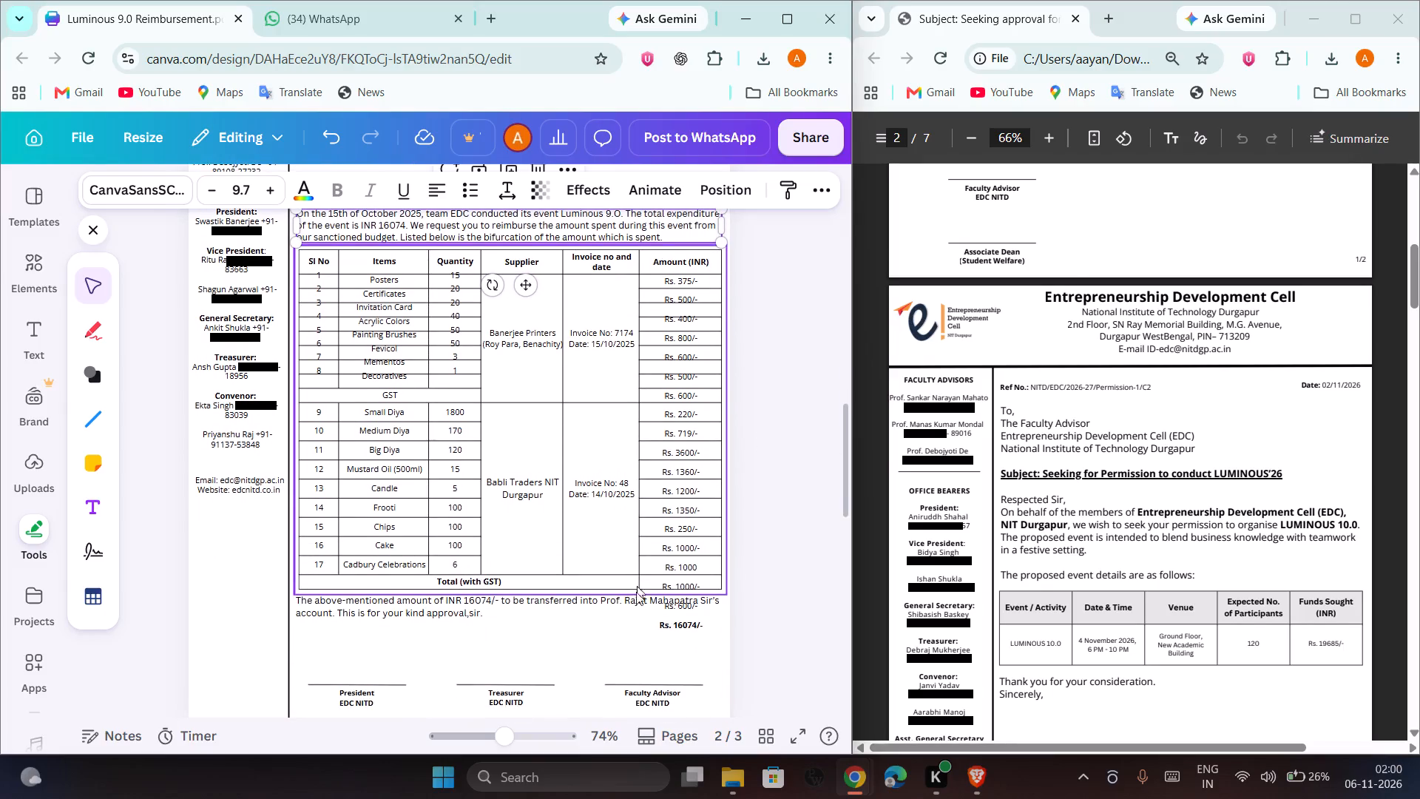
pyautogui.click(638, 607)
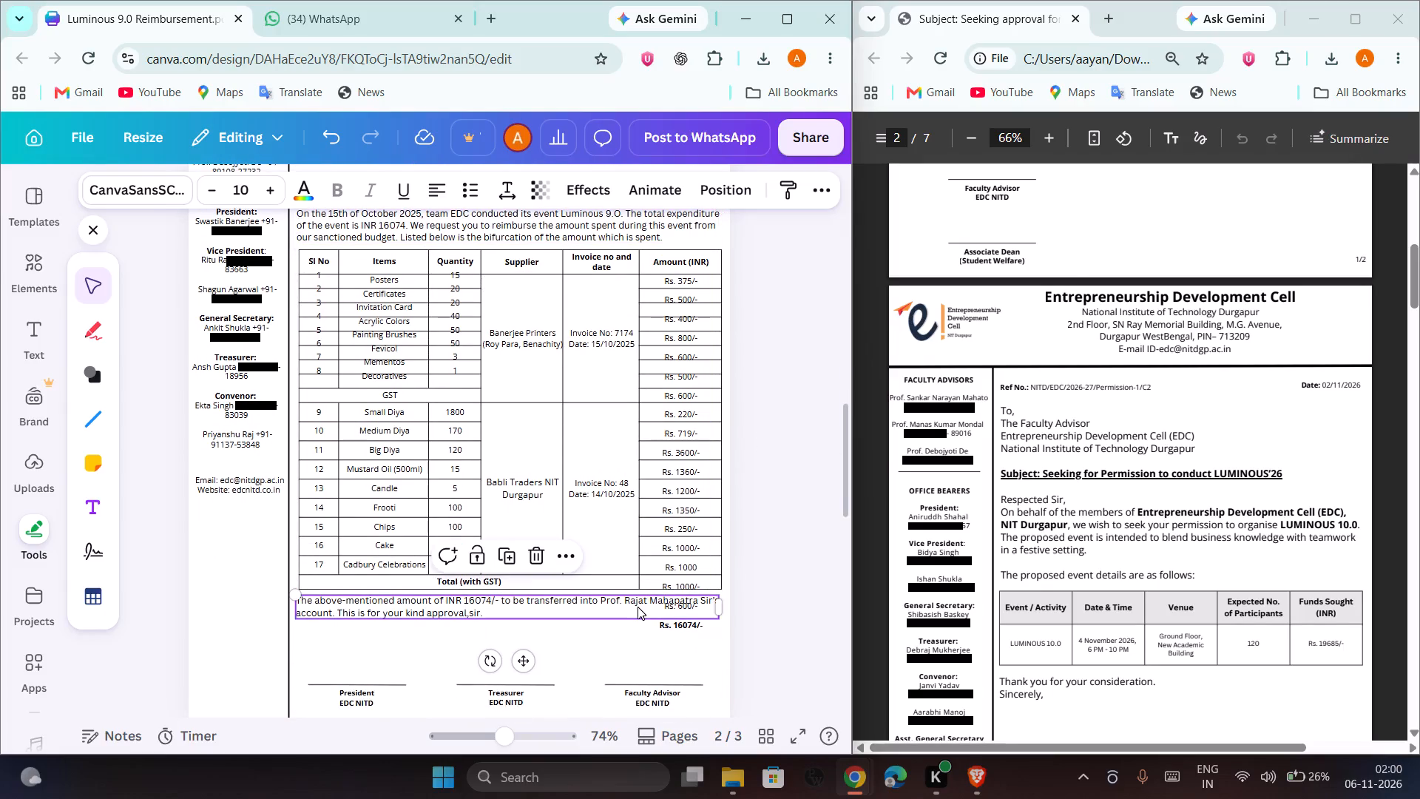
pyautogui.scroll(-1, 638, 607)
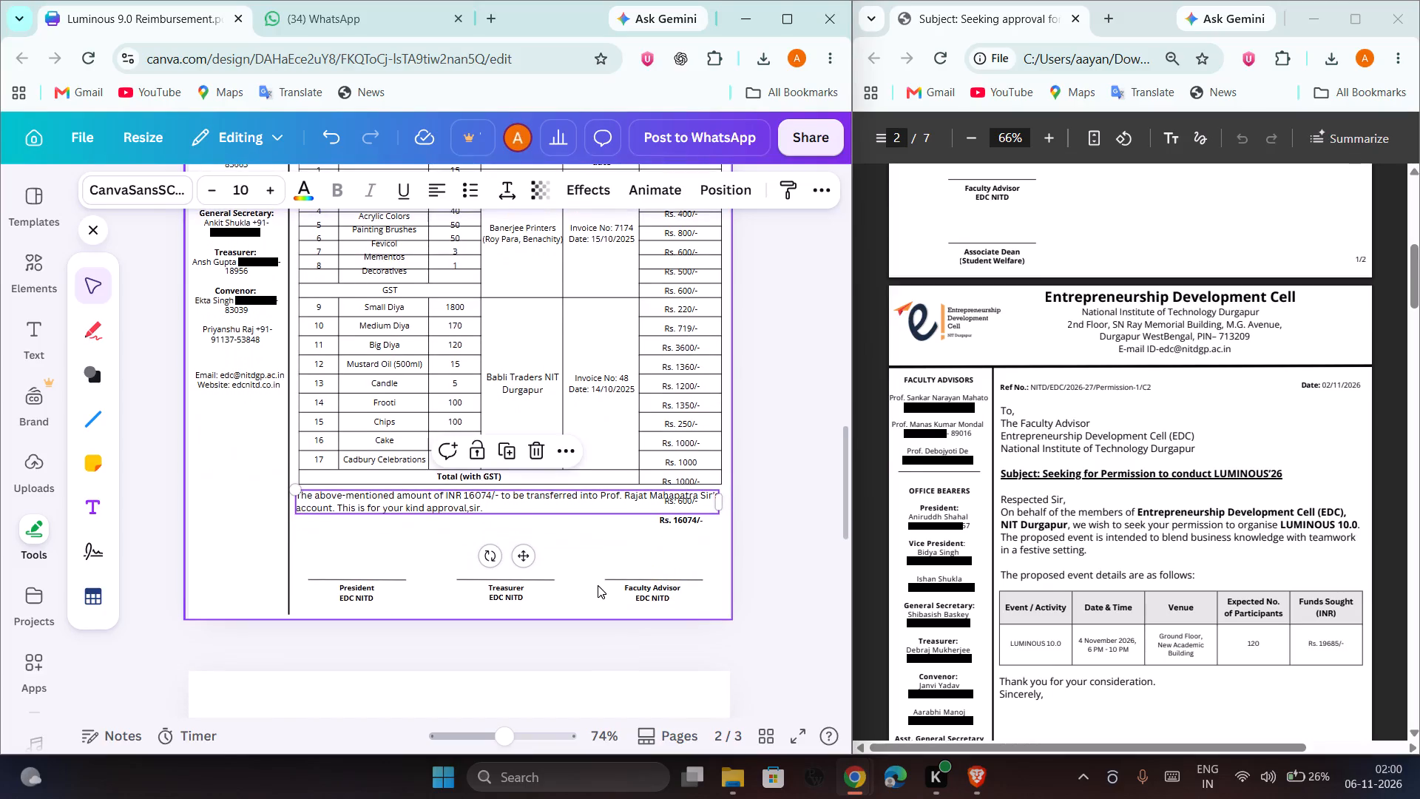
pyautogui.scroll(-8, 598, 585)
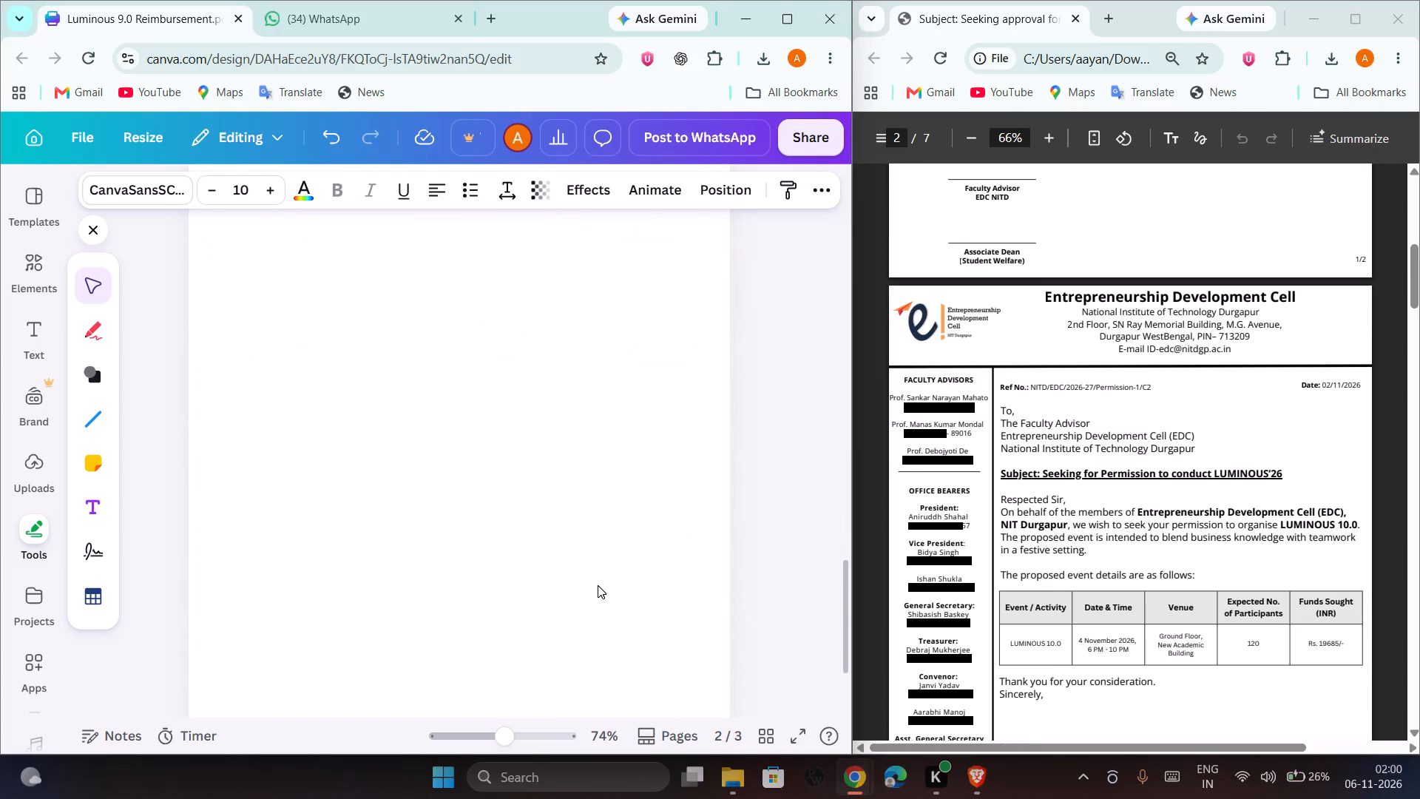
pyautogui.scroll(-4, 598, 585)
pyautogui.scroll(12, 598, 585)
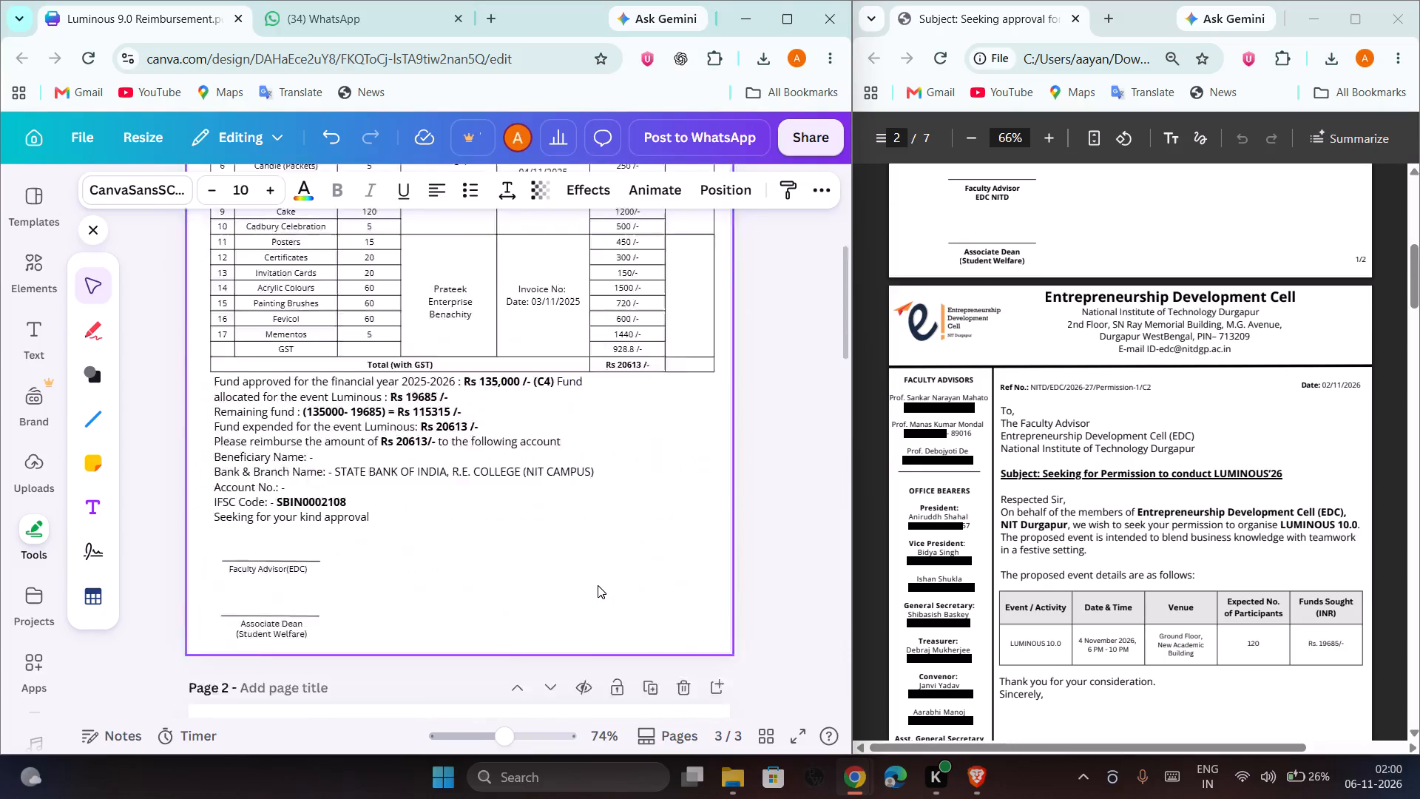
pyautogui.scroll(3, 598, 585)
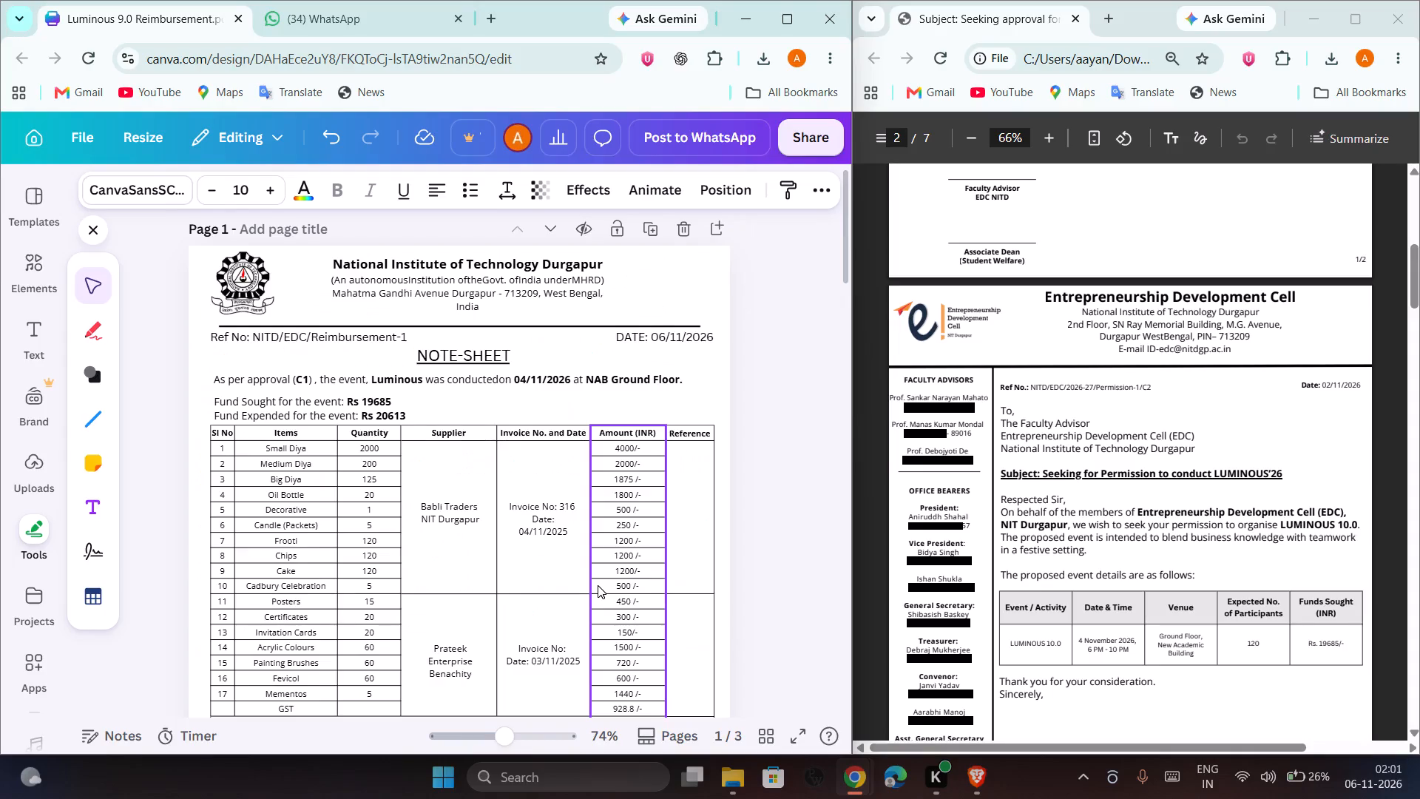
pyautogui.scroll(-1, 598, 585)
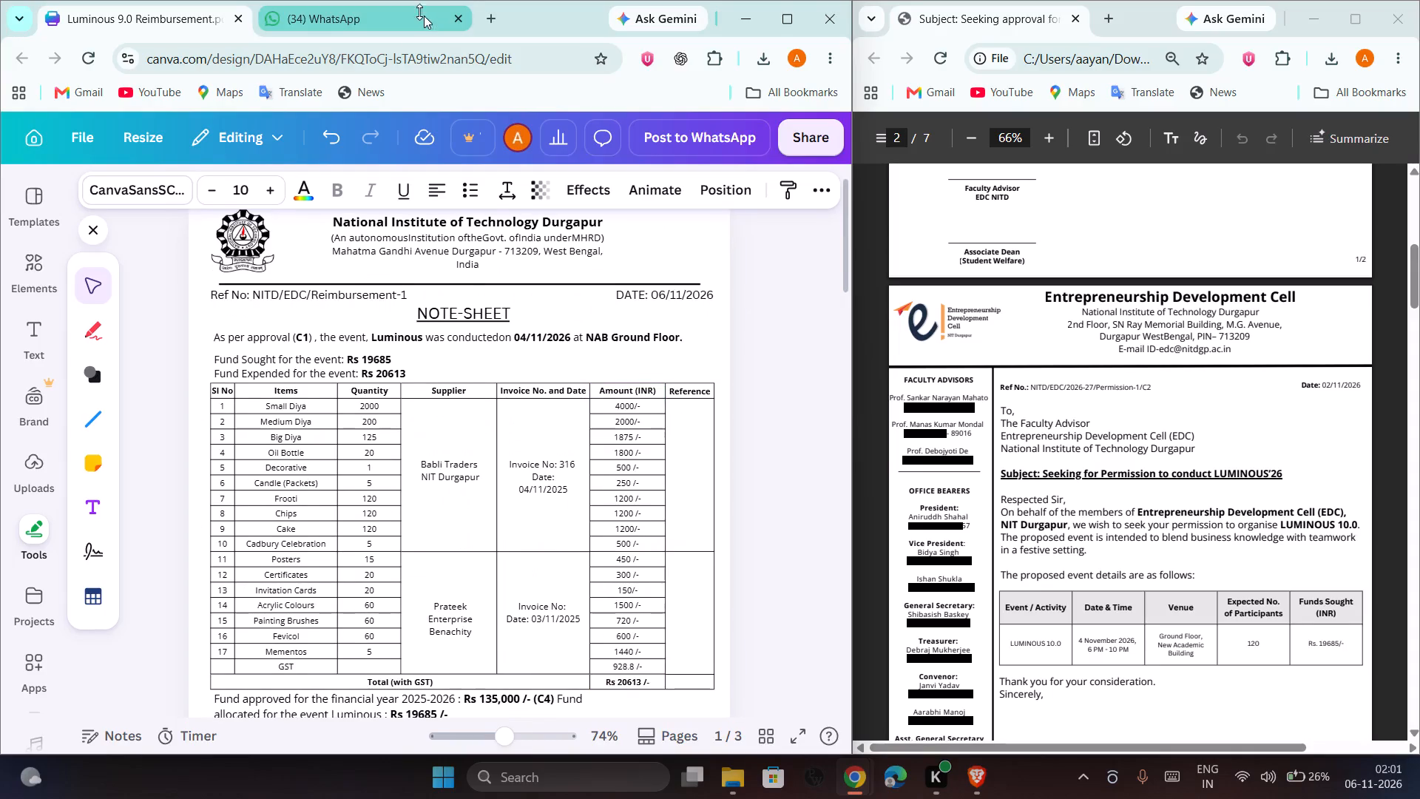
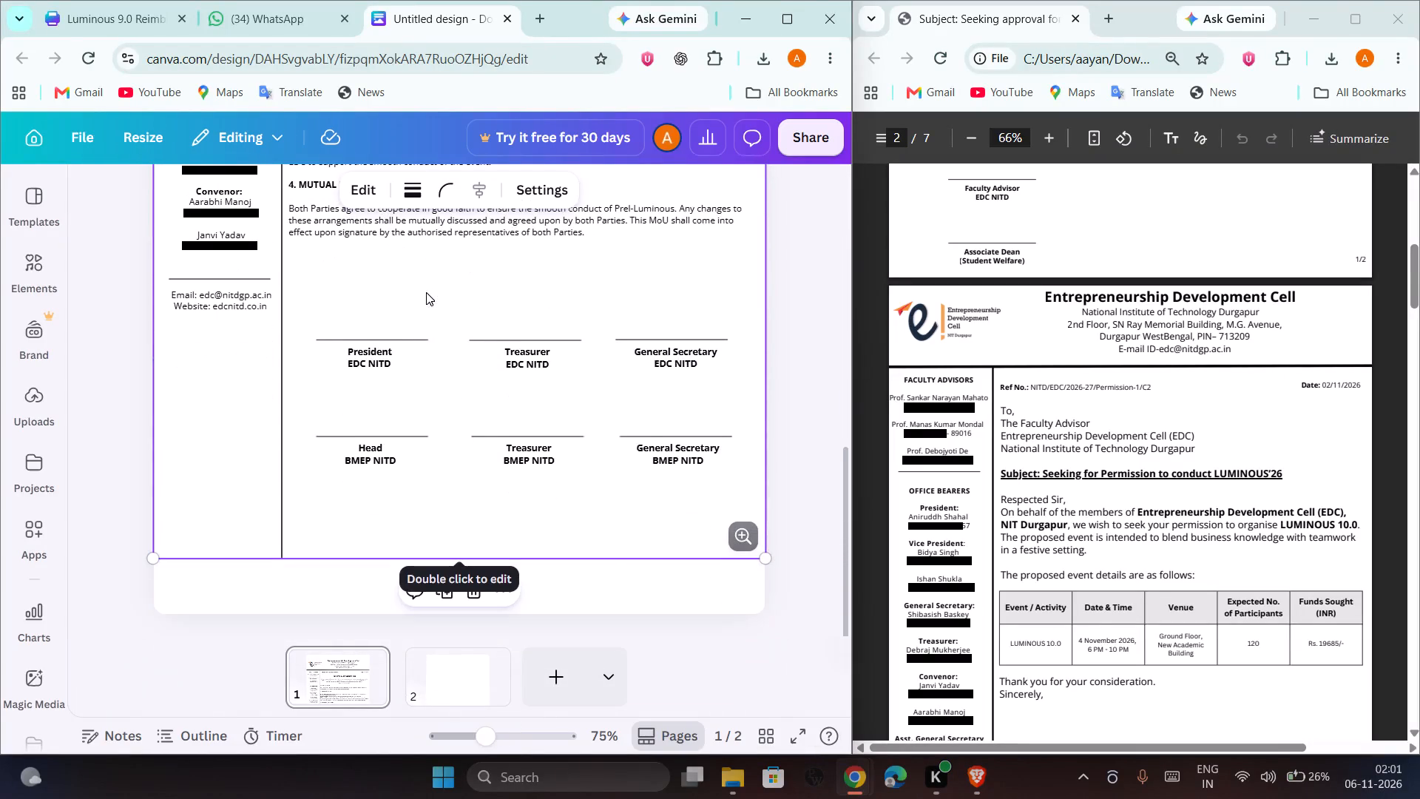
# Look over the EDC–BMEP Memorandum of Understanding from header to signature blocks, and return to the Luminous reimbursement design.
pyautogui.scroll(8, 426, 292)
pyautogui.scroll(-1, 426, 292)
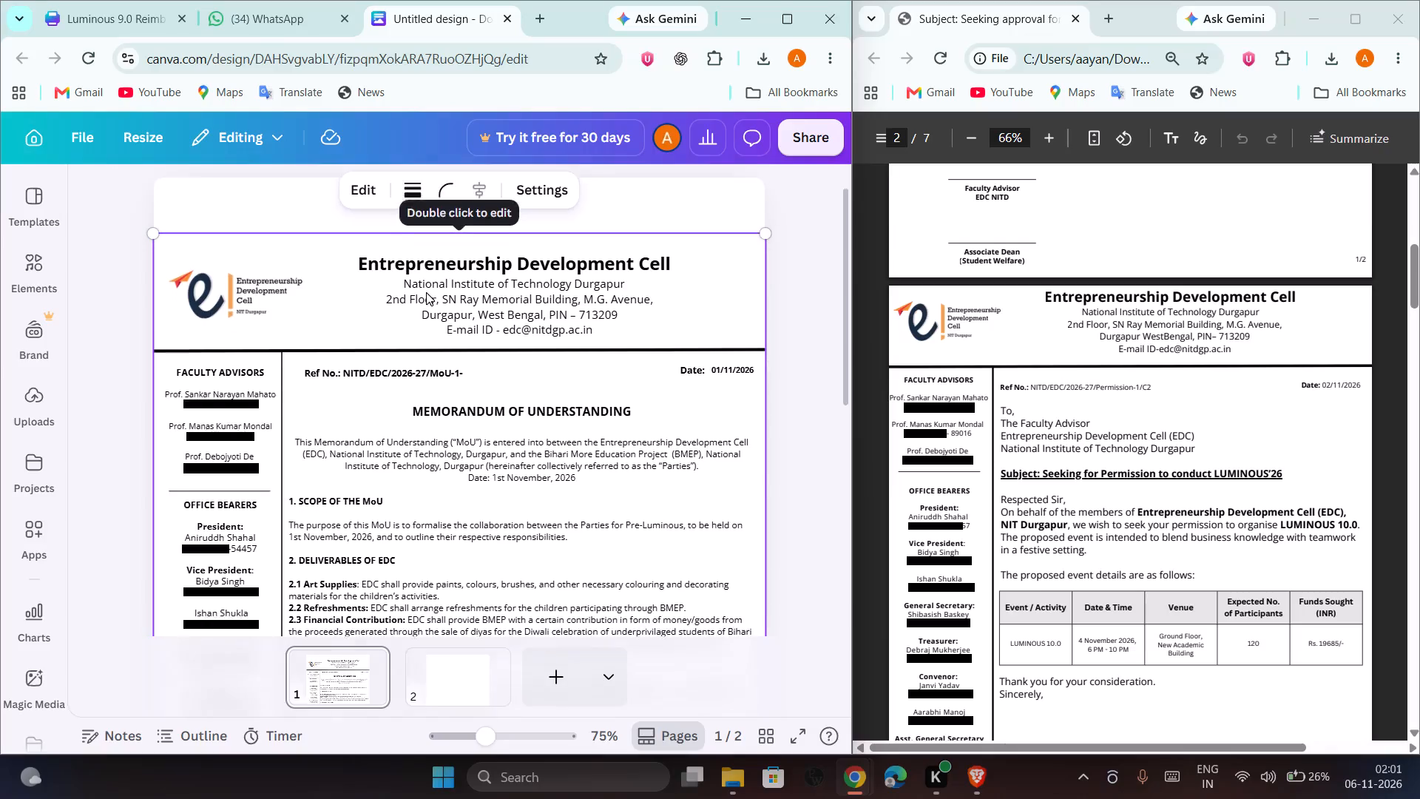
pyautogui.scroll(-2, 426, 292)
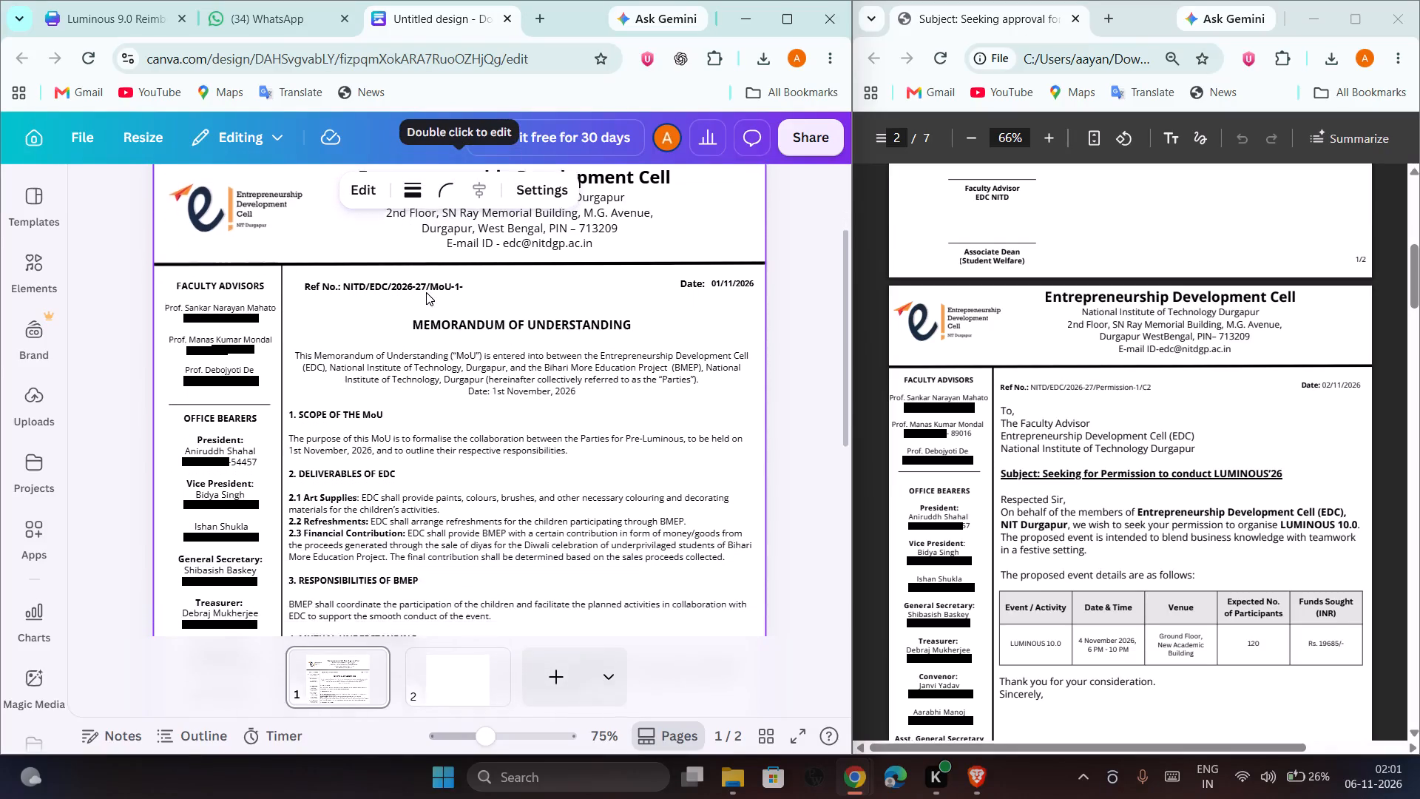
pyautogui.scroll(-1, 426, 292)
pyautogui.click(100, 7)
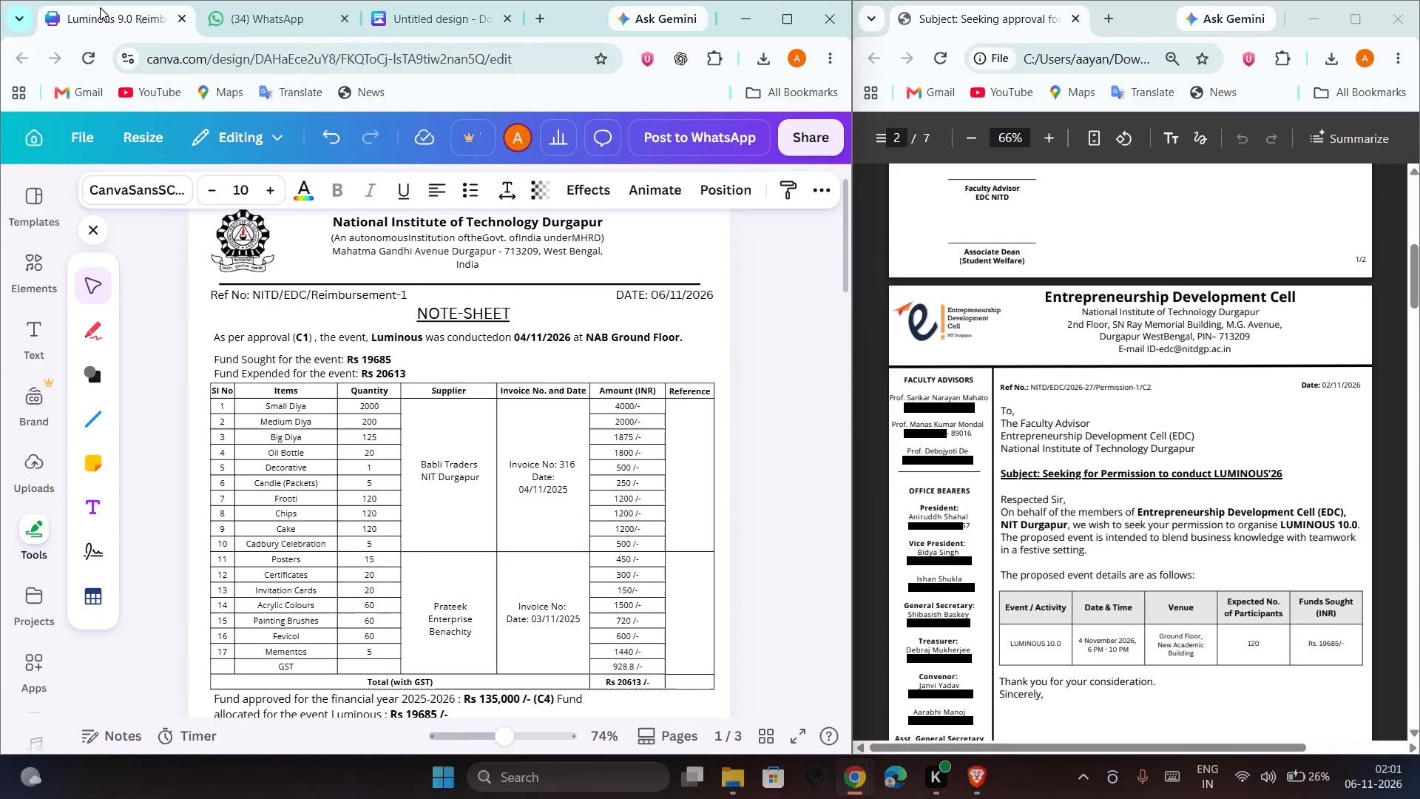
# Review pages 1 and 2 of the reimbursement document, including the note-sheet and the page 2 letter with its expense table.
pyautogui.scroll(3, 274, 367)
pyautogui.scroll(-1, 274, 367)
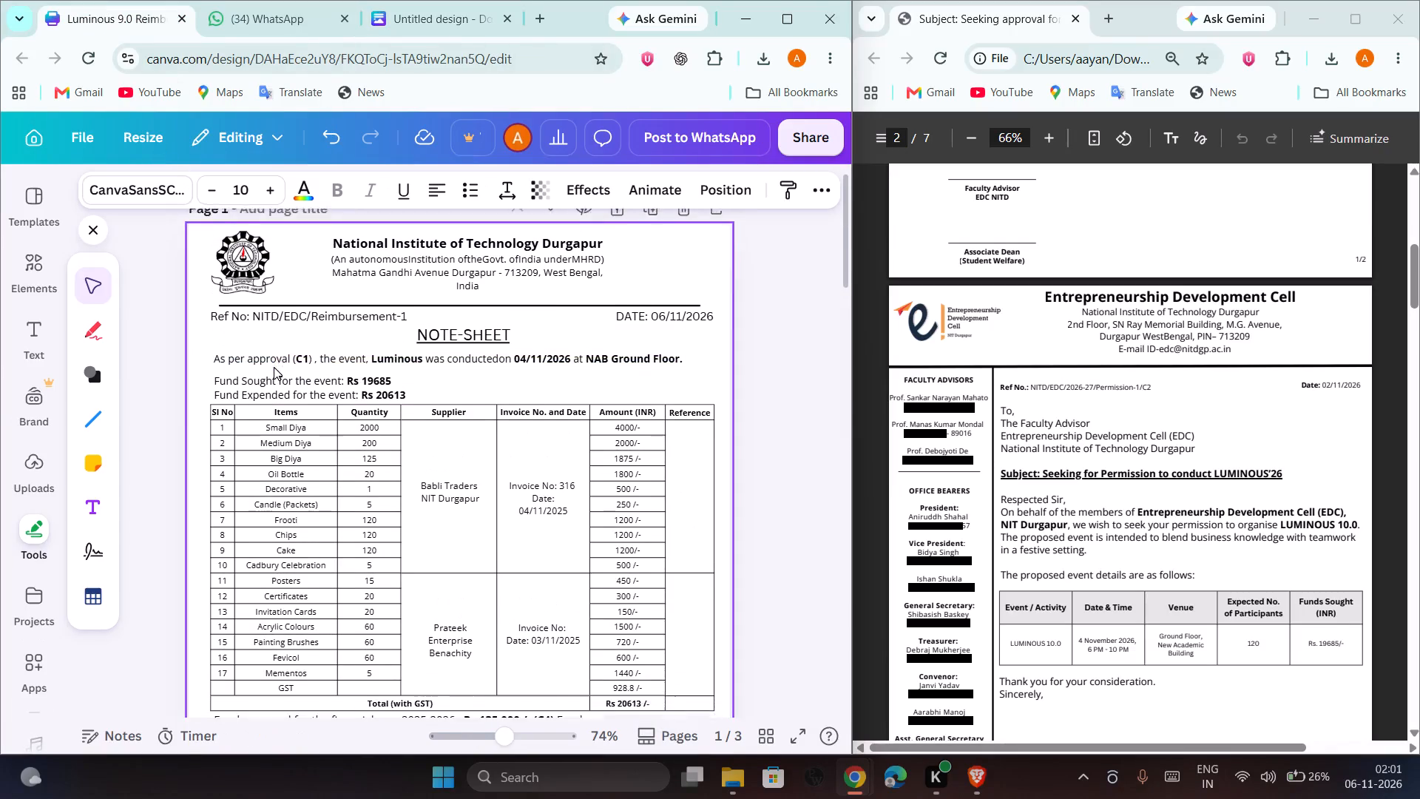
pyautogui.scroll(-1, 274, 367)
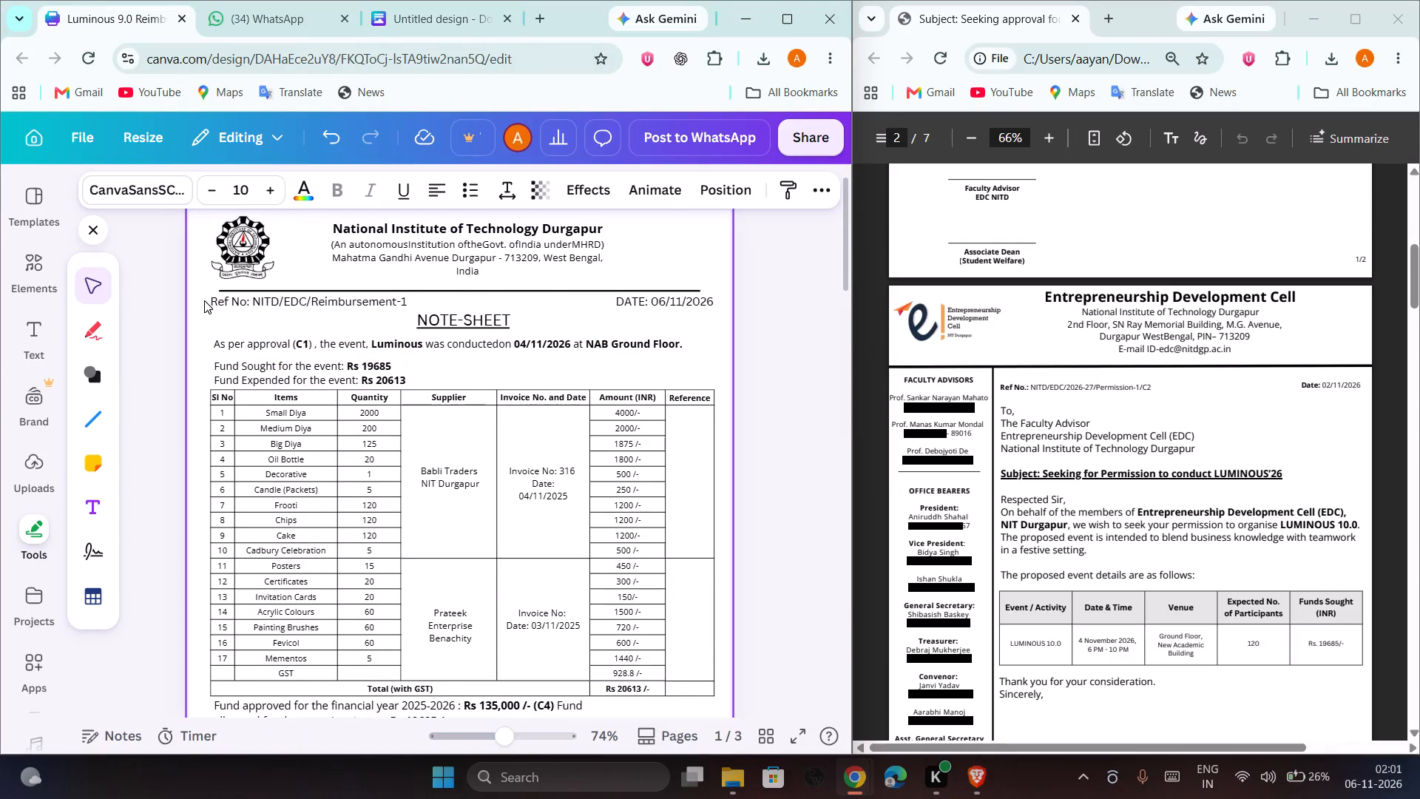
pyautogui.scroll(-8, 204, 300)
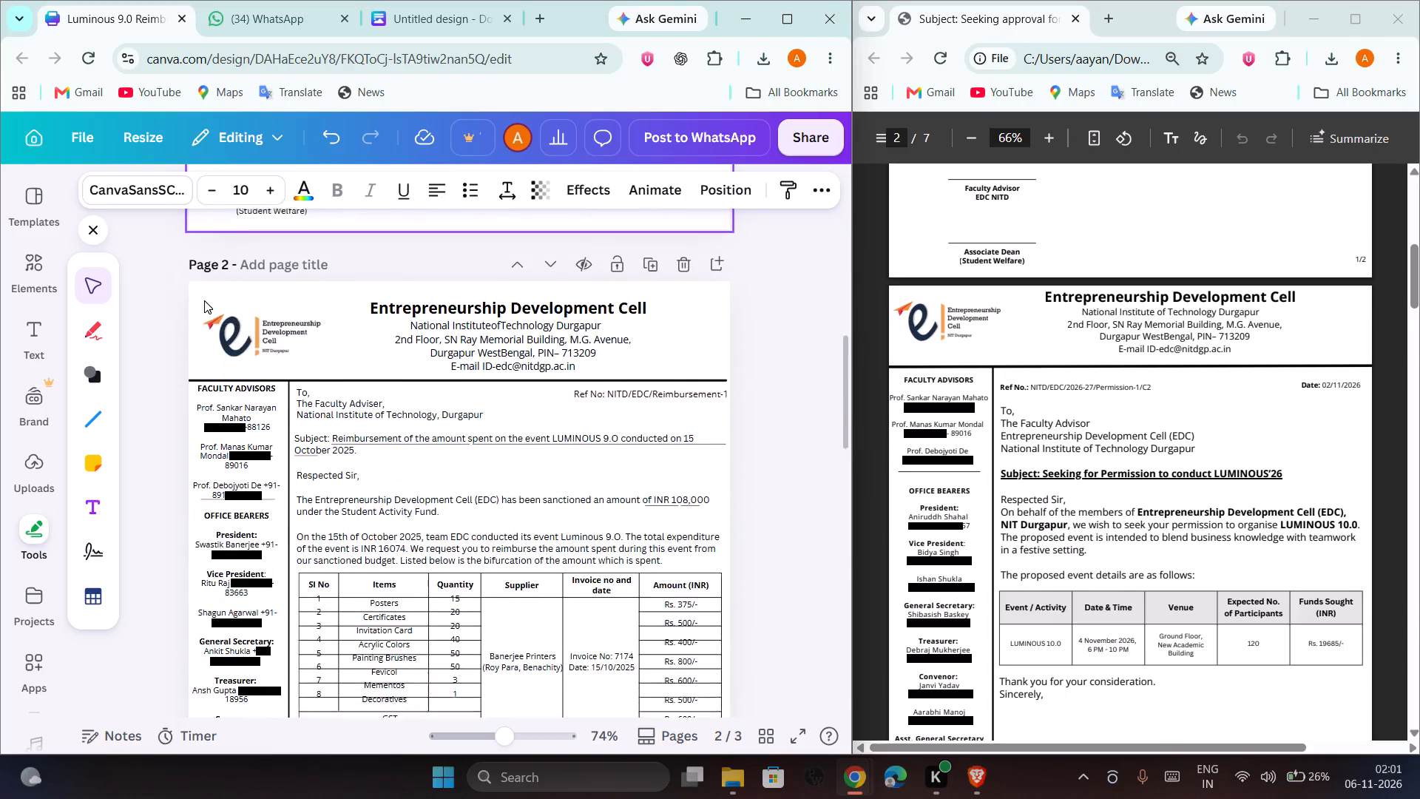
pyautogui.scroll(-4, 204, 300)
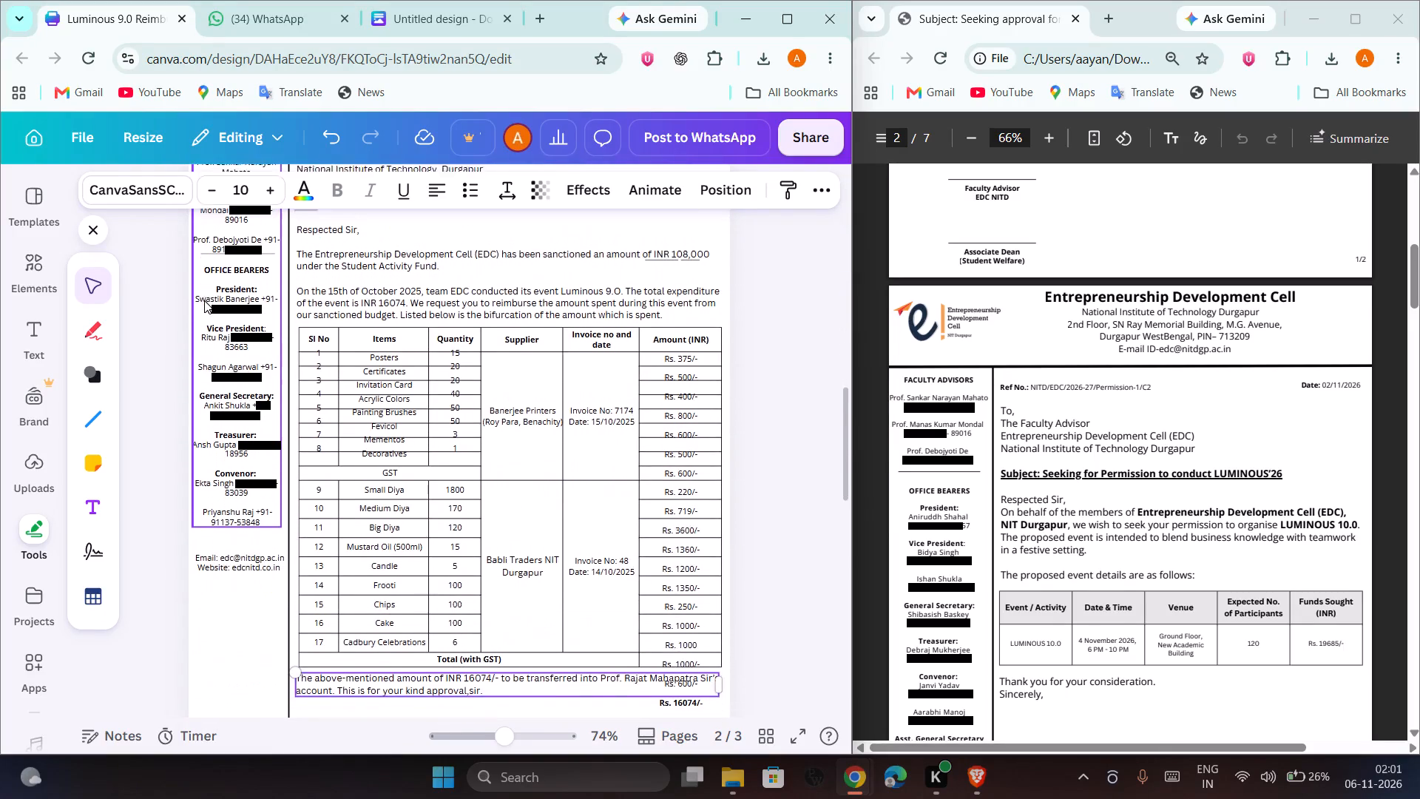
pyautogui.scroll(-1, 204, 300)
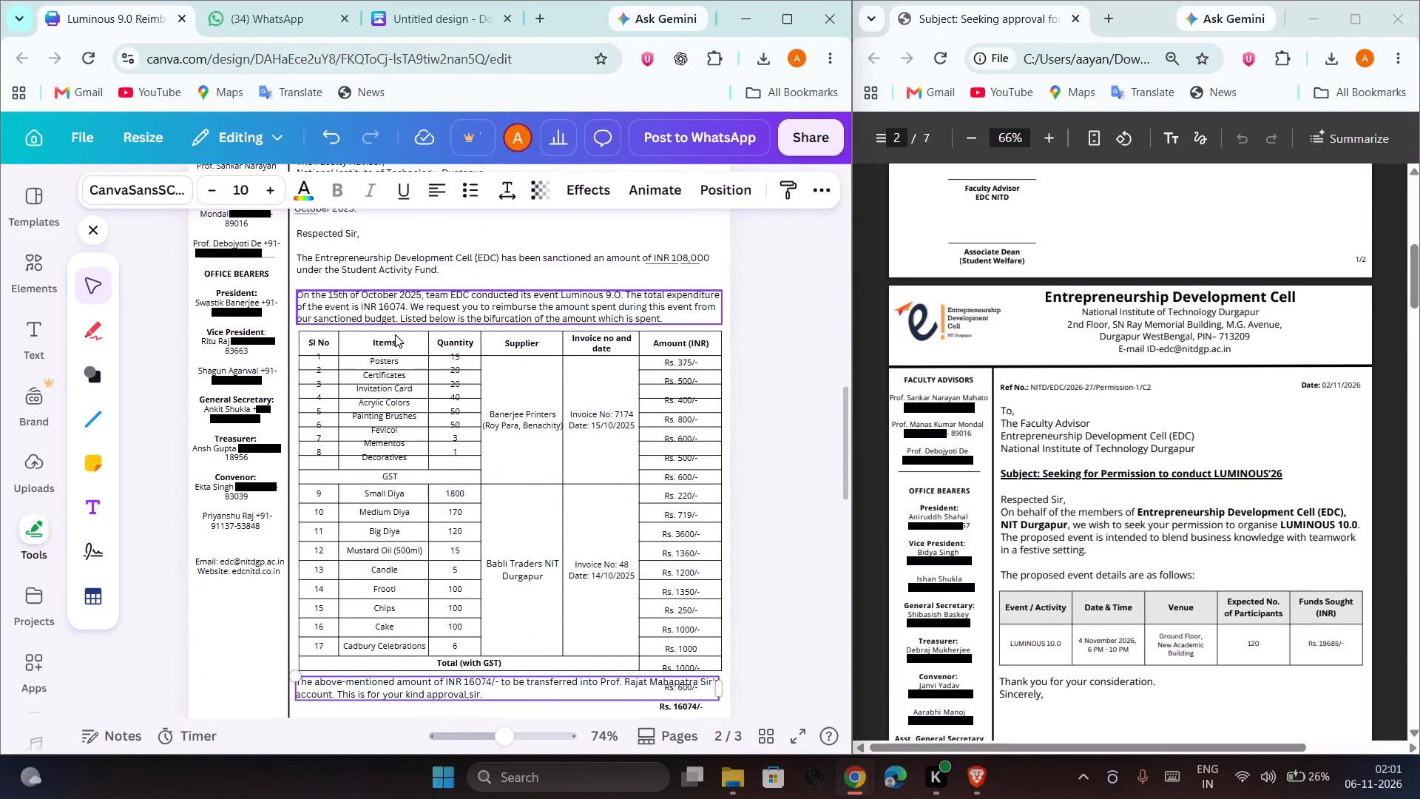
# Make a copy of the untitled Memorandum of Understanding design, keep the copy open and close the original.
pyautogui.click(435, 16)
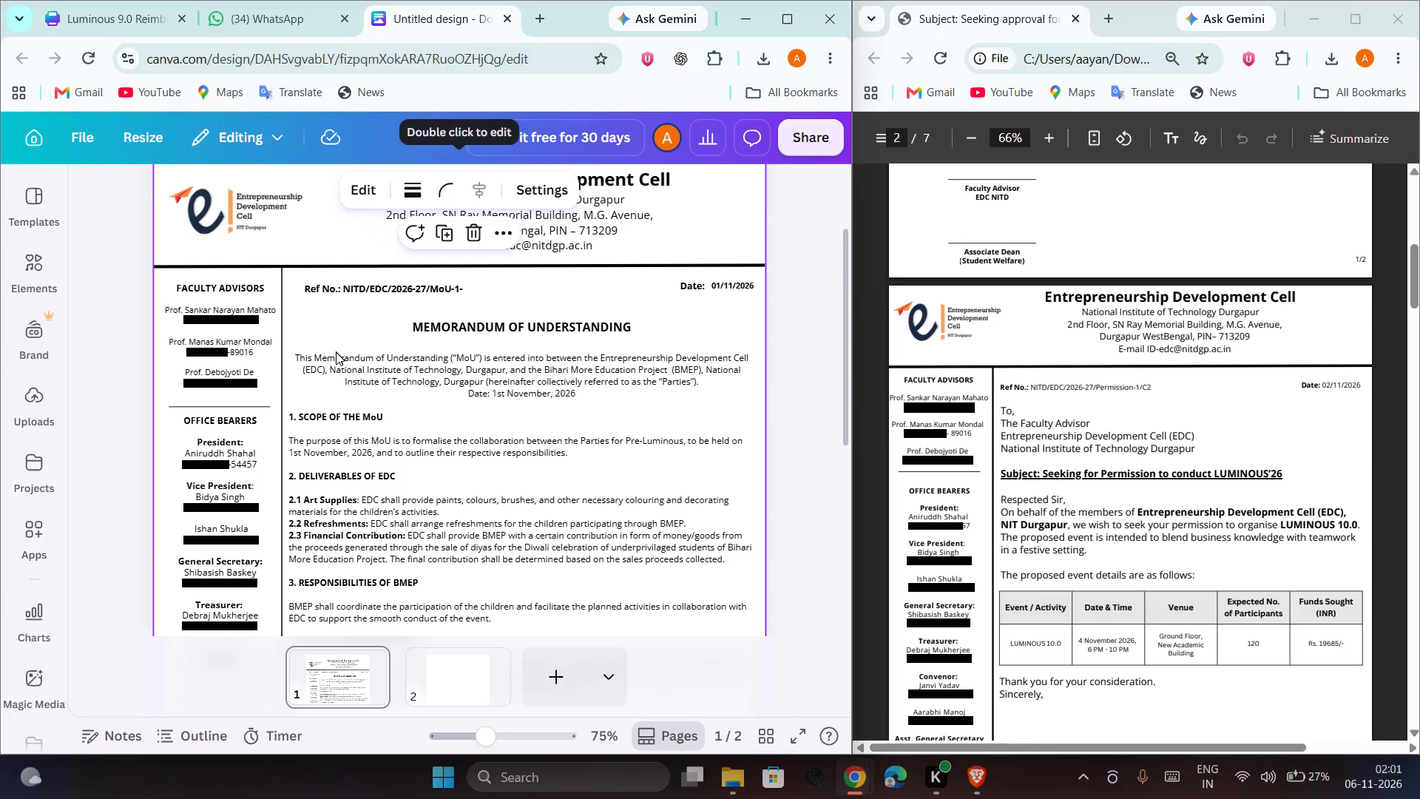
pyautogui.scroll(4, 336, 352)
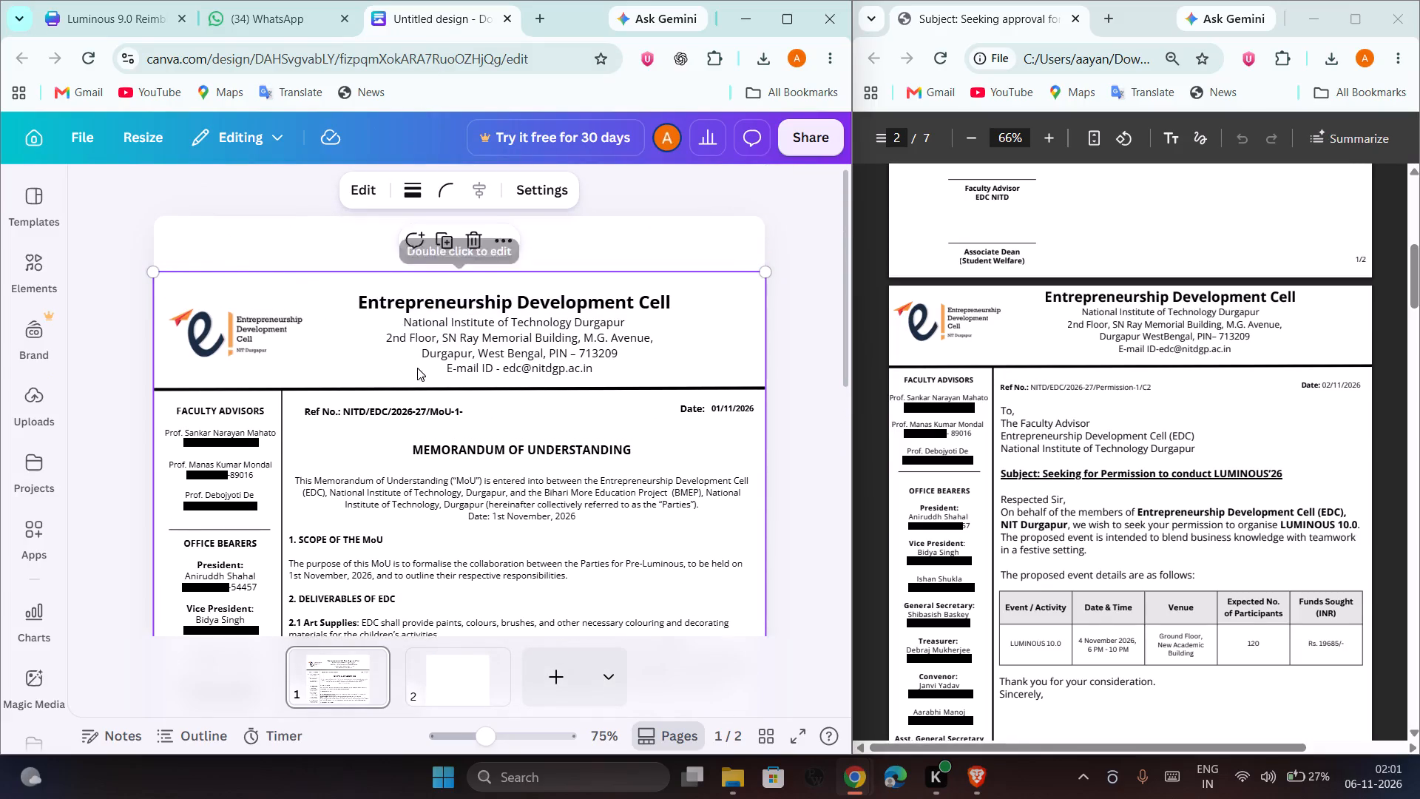
pyautogui.scroll(-9, 417, 368)
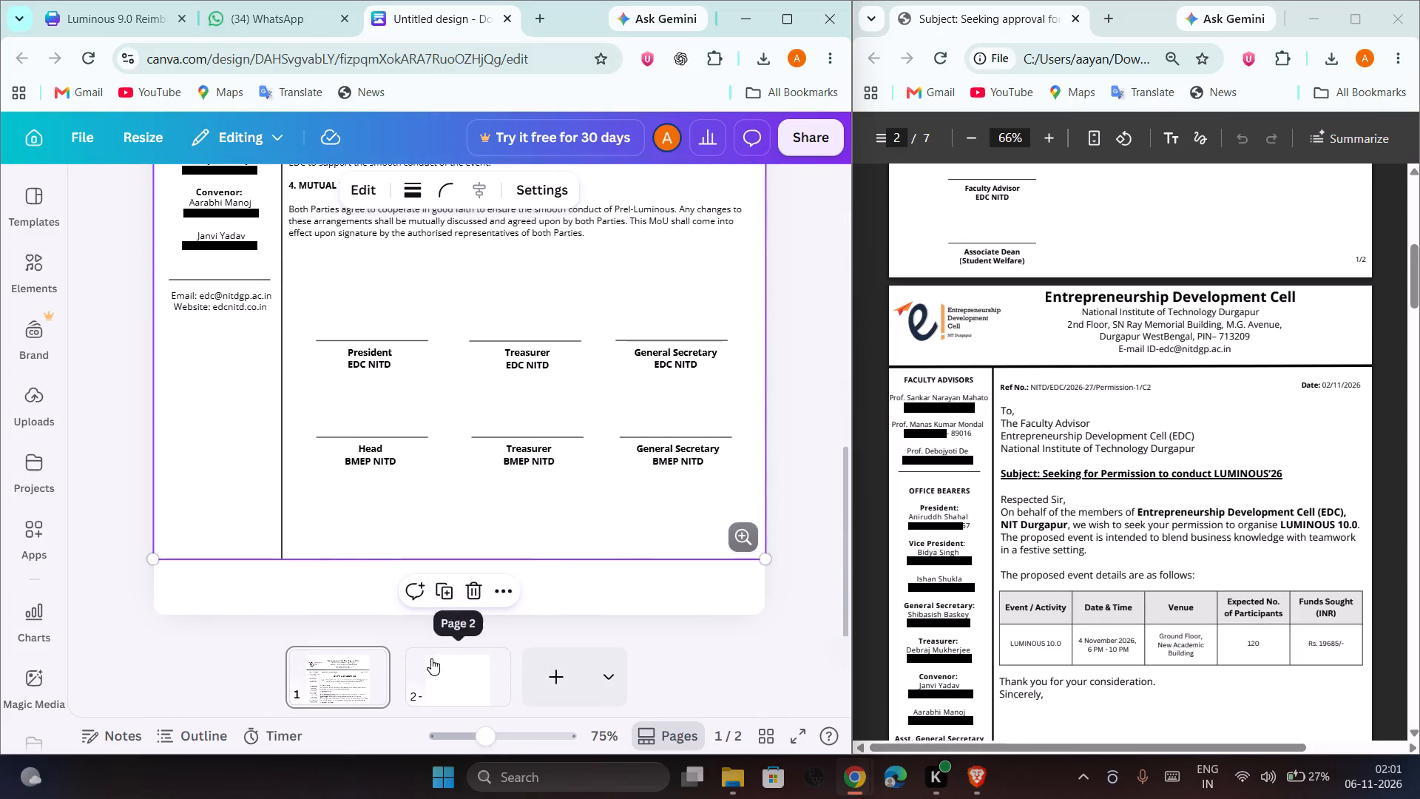
pyautogui.scroll(6, 334, 550)
pyautogui.scroll(4, 273, 360)
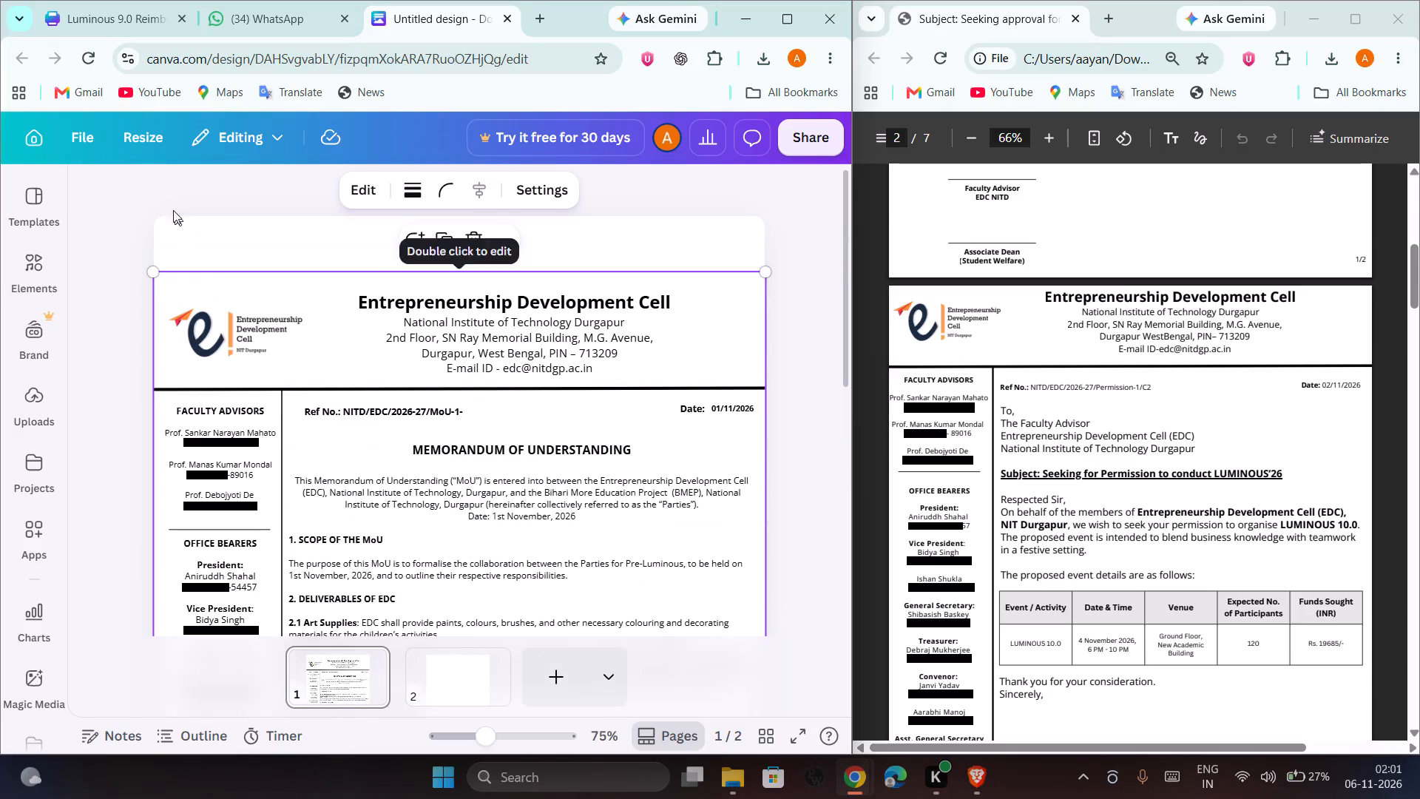
pyautogui.click(93, 141)
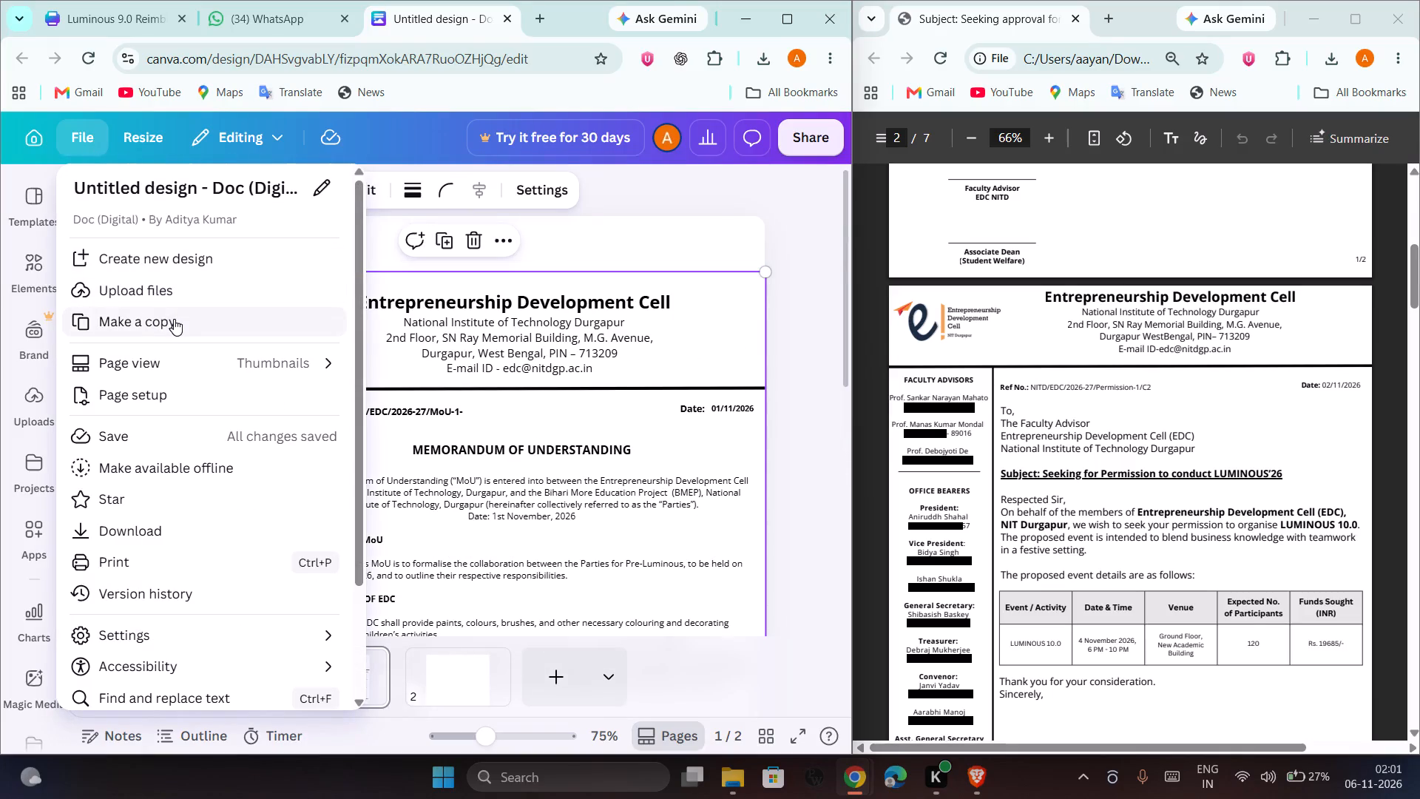
pyautogui.hscroll(-1, 174, 319)
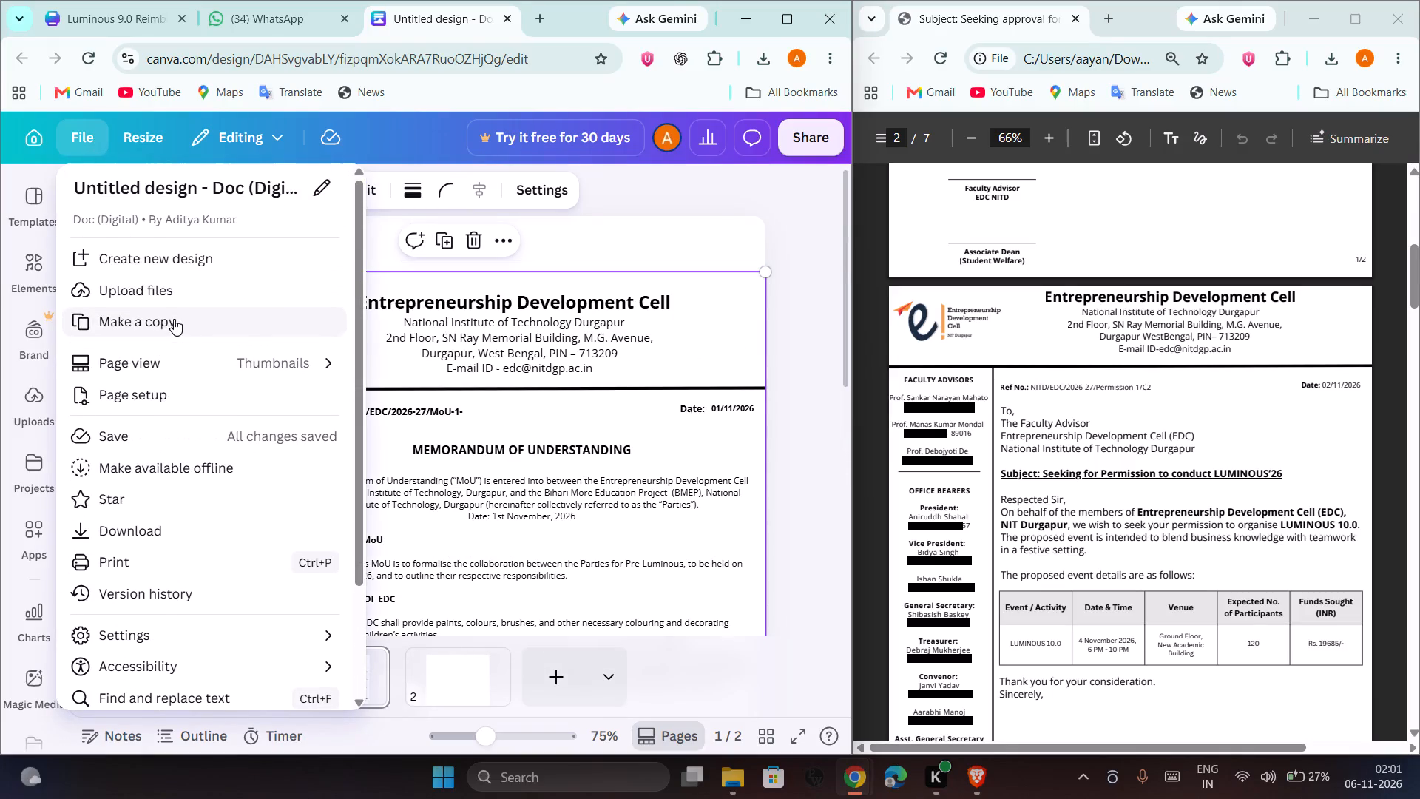
pyautogui.click(167, 326)
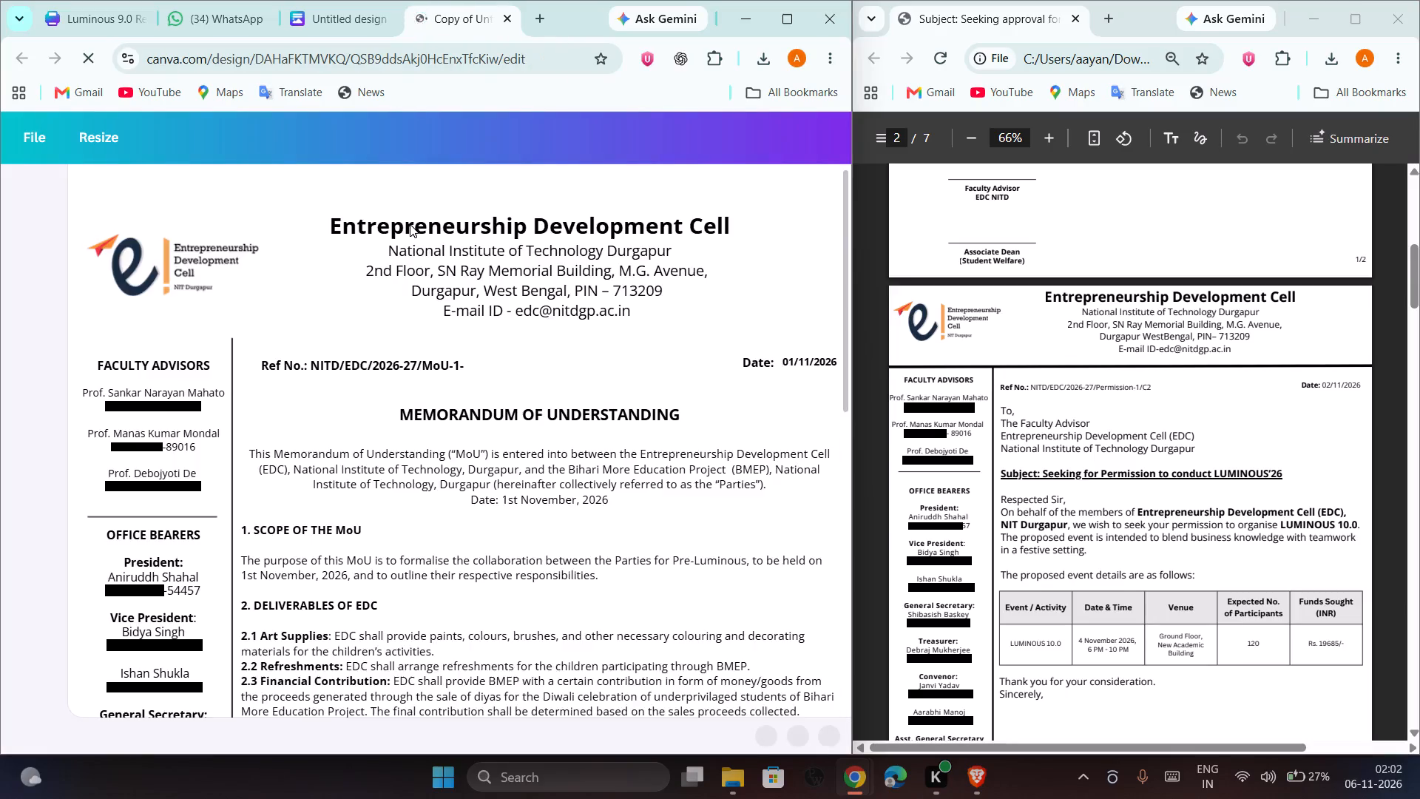
pyautogui.scroll(-3, 383, 311)
pyautogui.hscroll(-1, 383, 311)
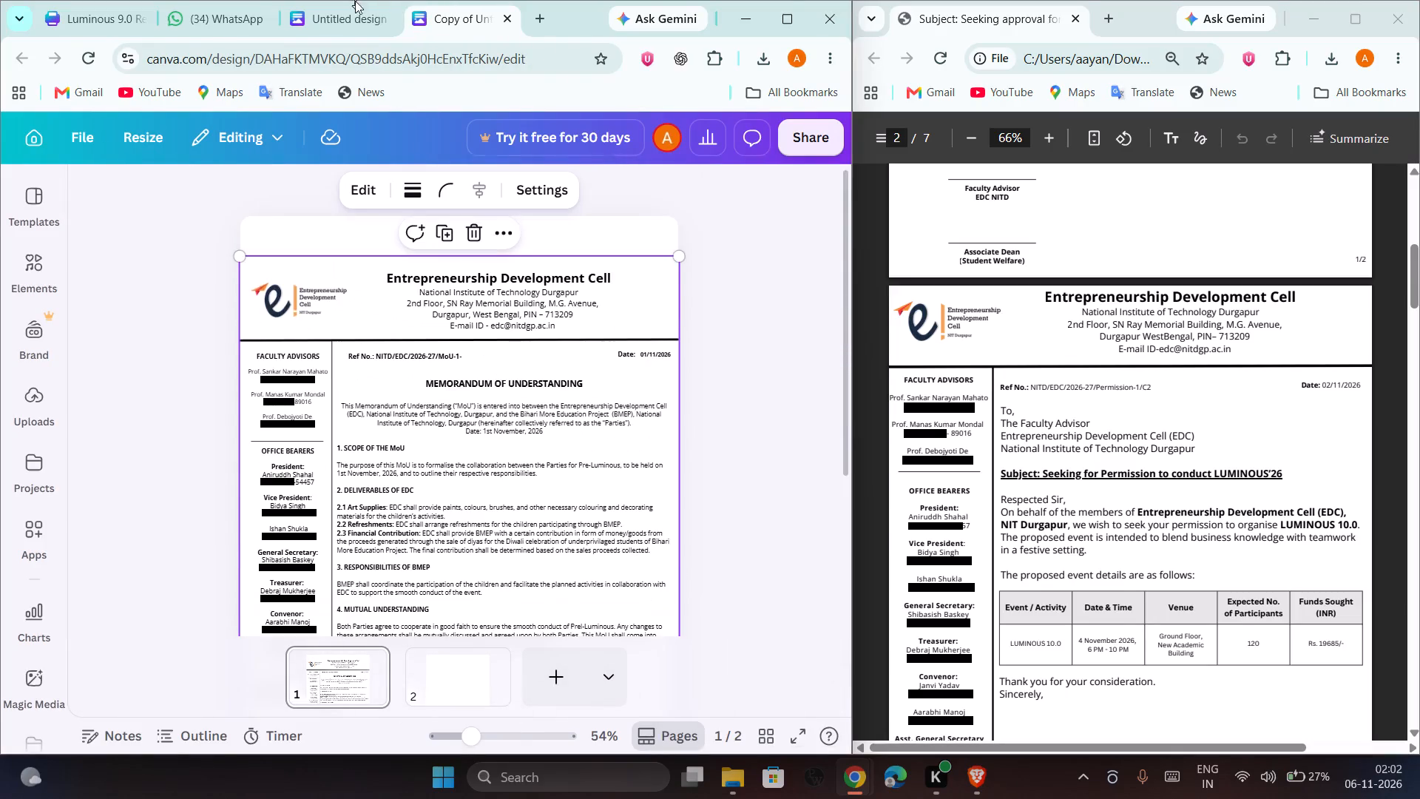
pyautogui.click(339, 15)
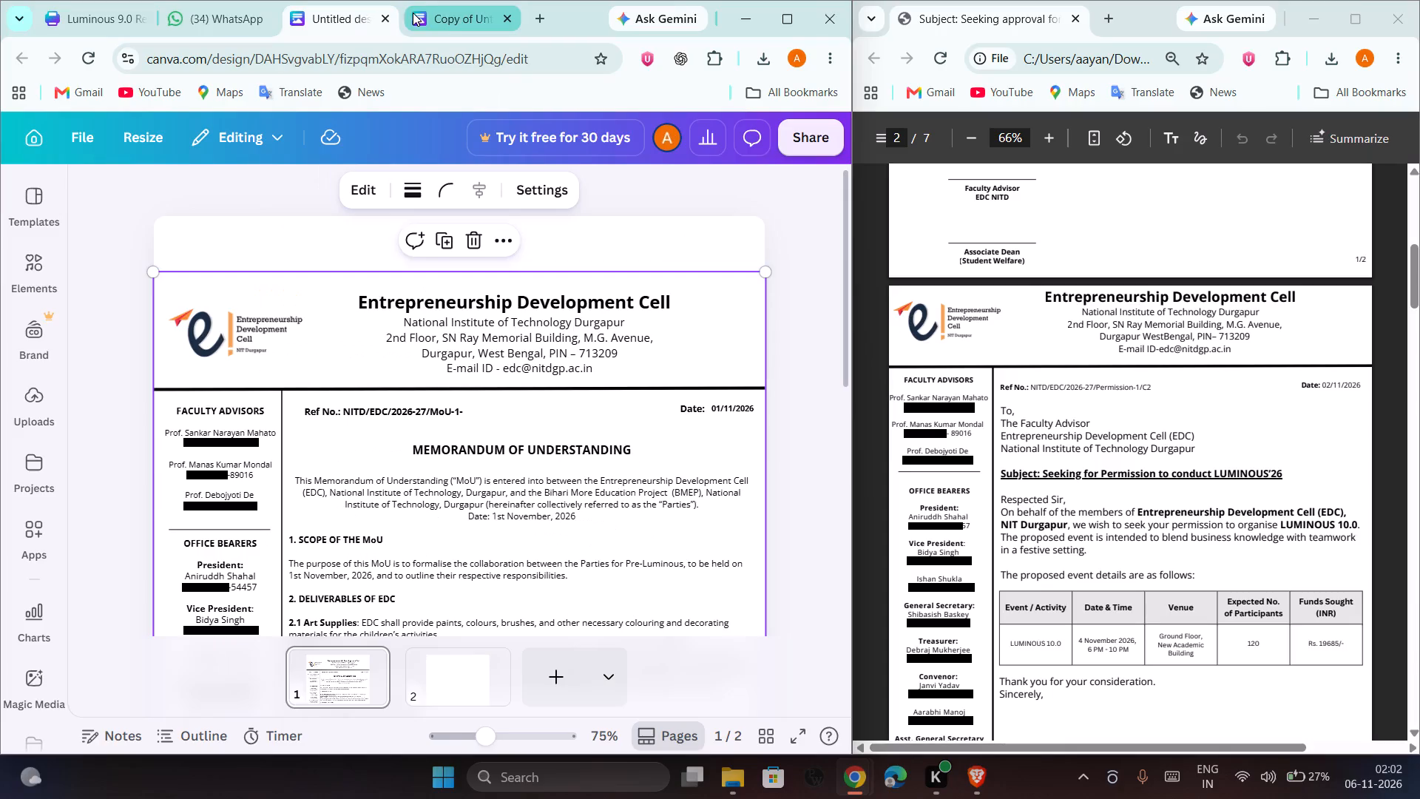
pyautogui.click(447, 14)
pyautogui.click(388, 16)
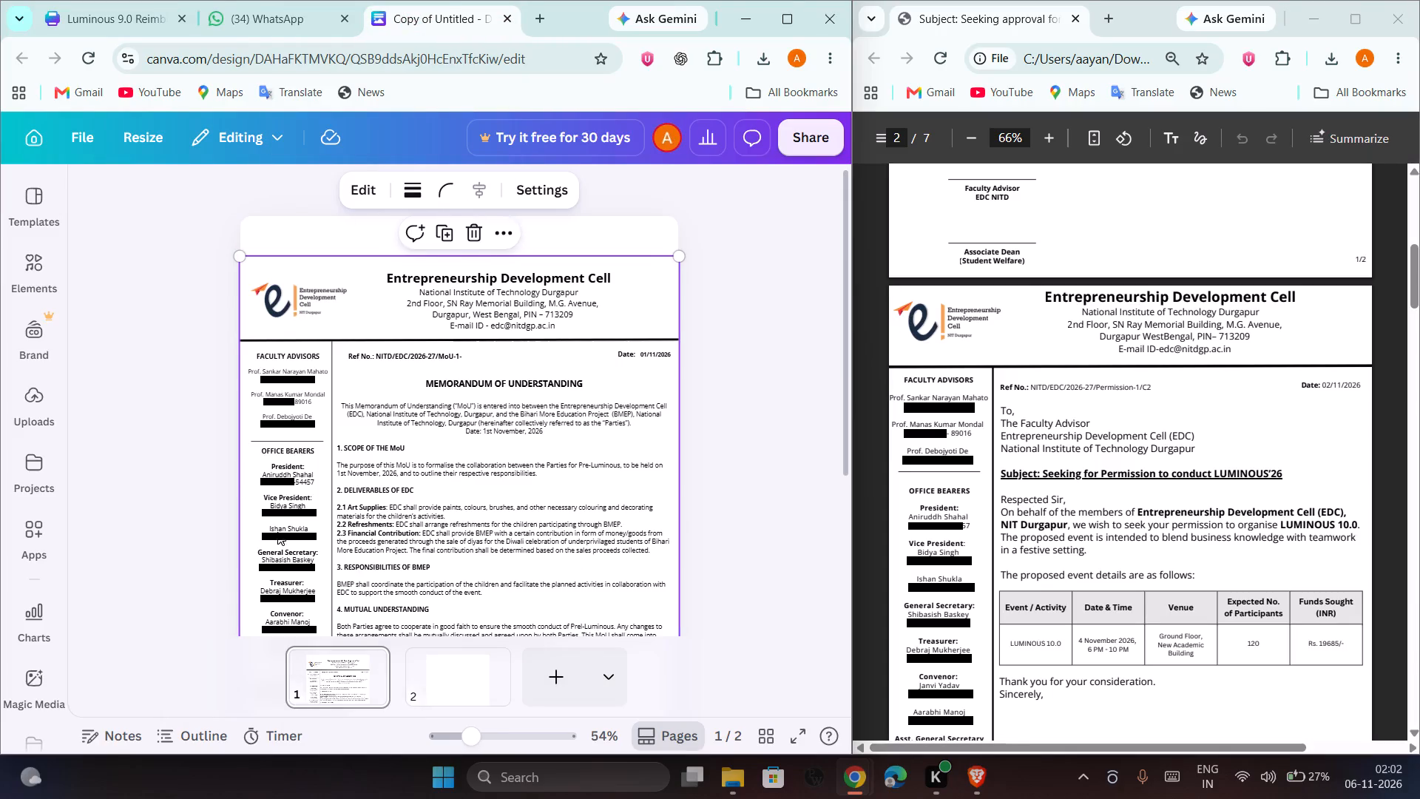
# Move the blank page ahead of the Memorandum of Understanding page in the copied design.
pyautogui.moveTo(431, 675); pyautogui.dragTo(312, 680)
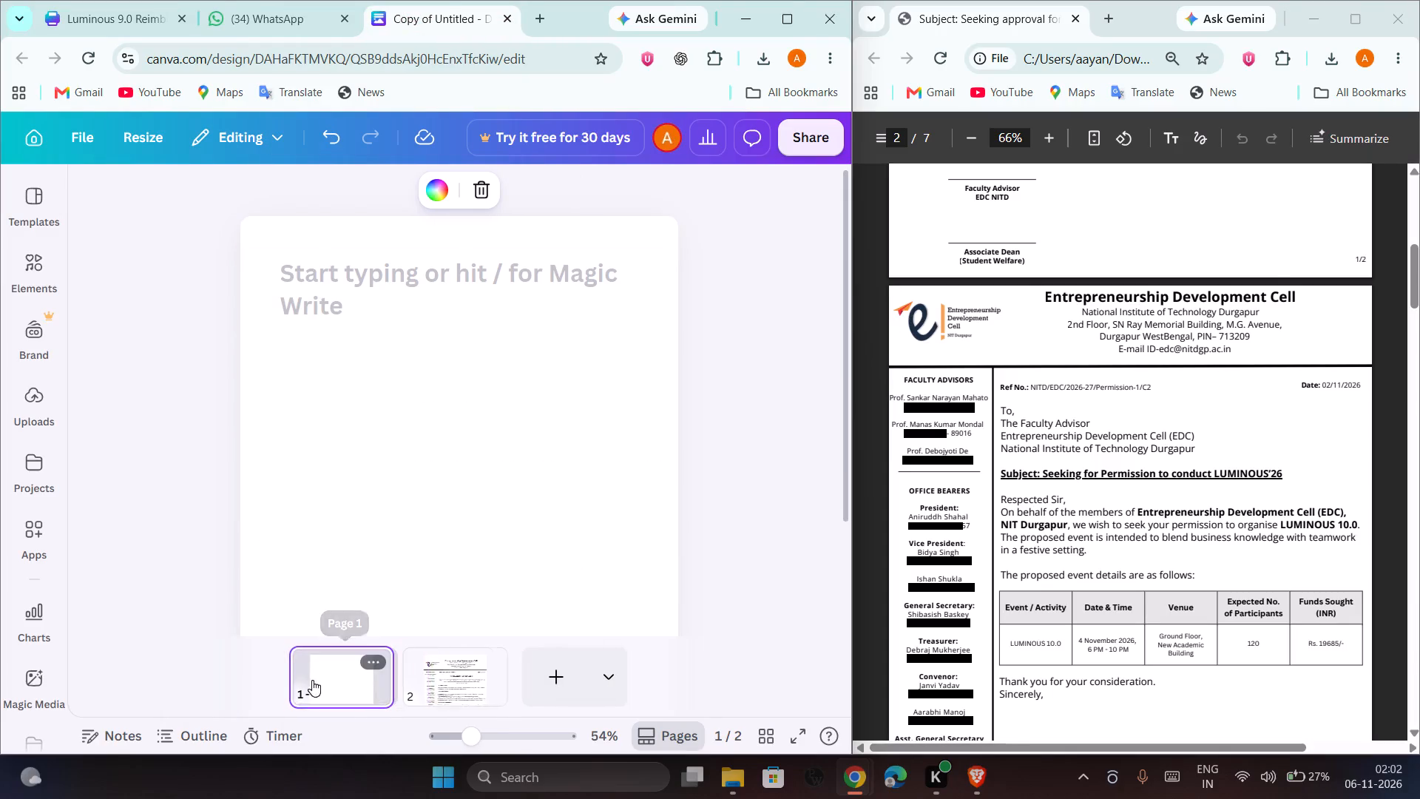
# Return to the Luminous 9.0 reimbursement document and review the page 1 note-sheet from its header to the signature lines.
pyautogui.click(58, 21)
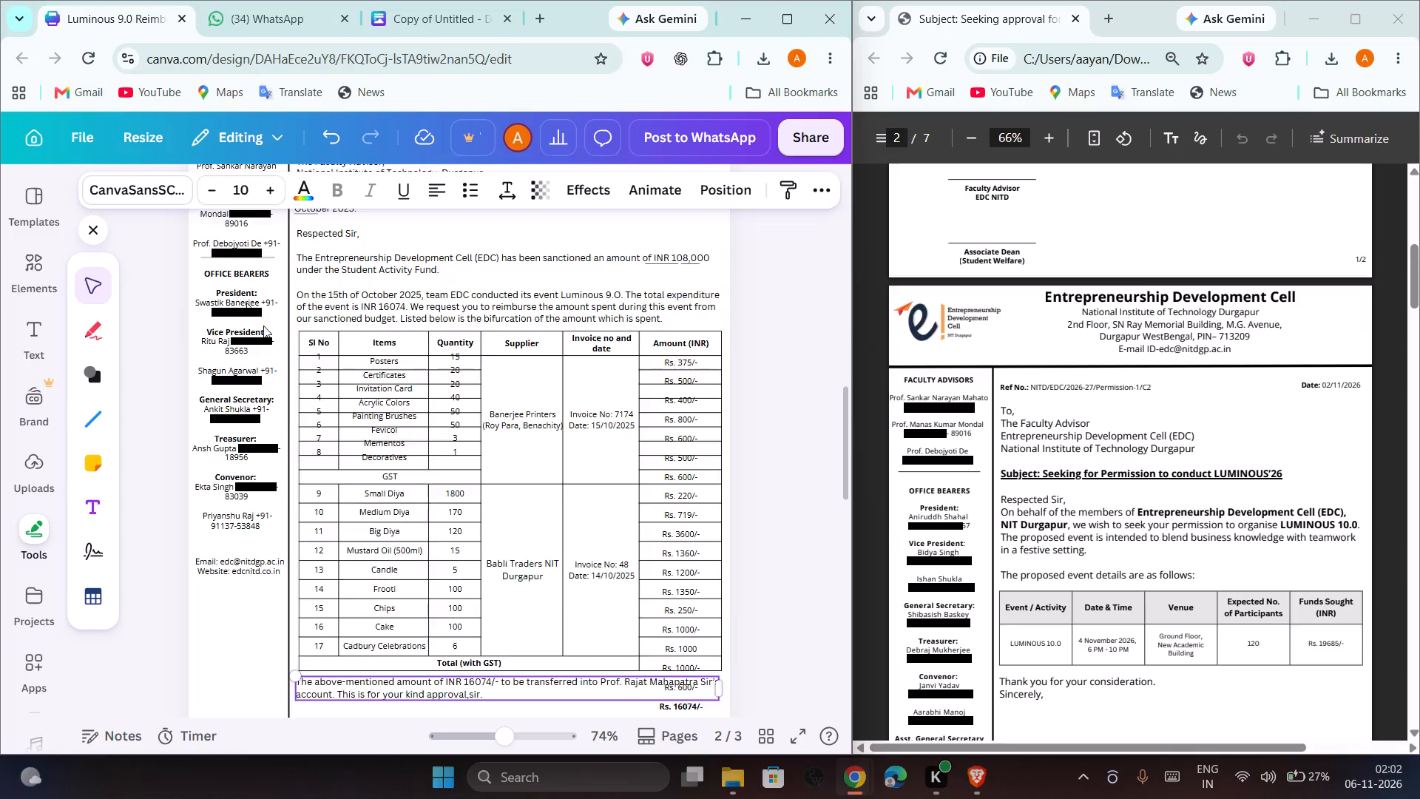
pyautogui.scroll(8, 280, 348)
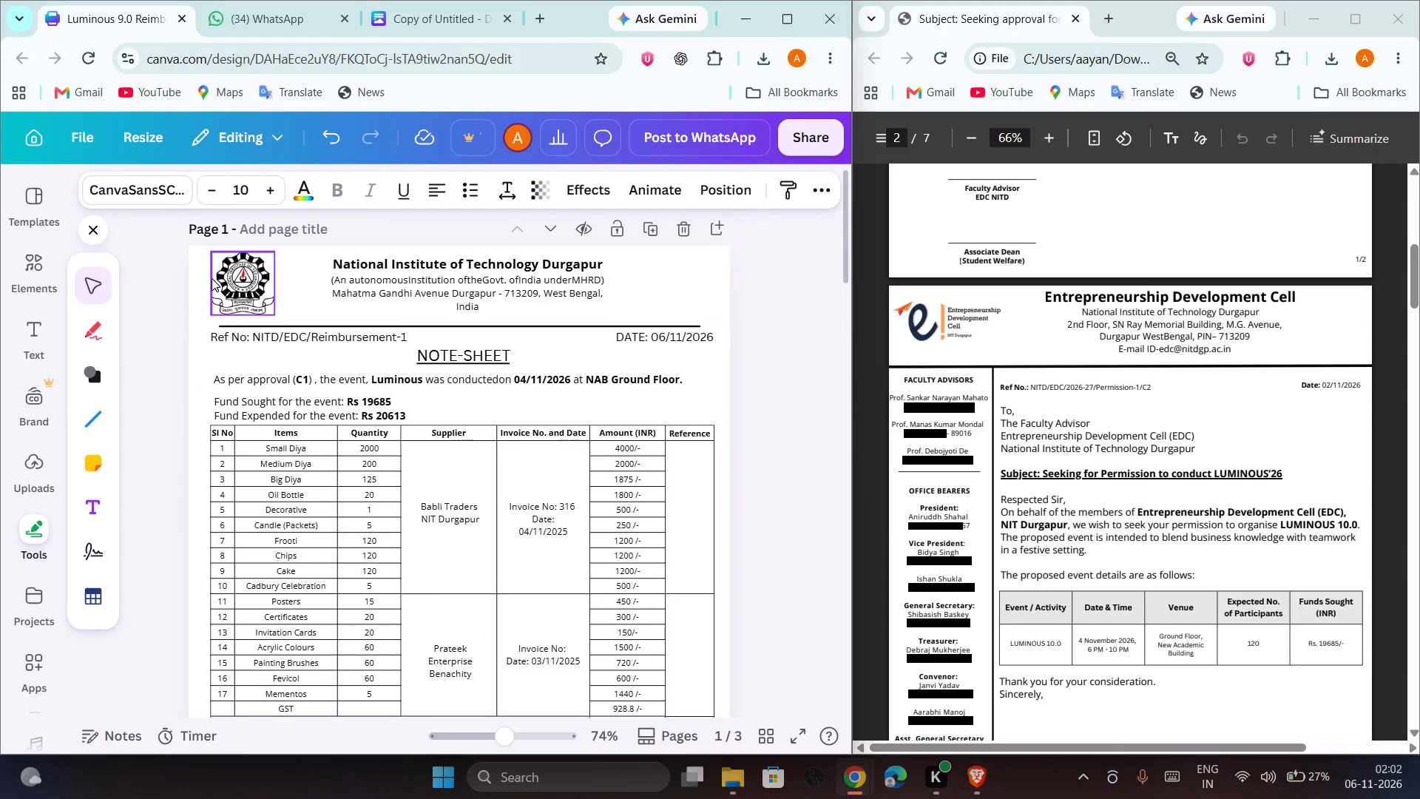
pyautogui.click(202, 268)
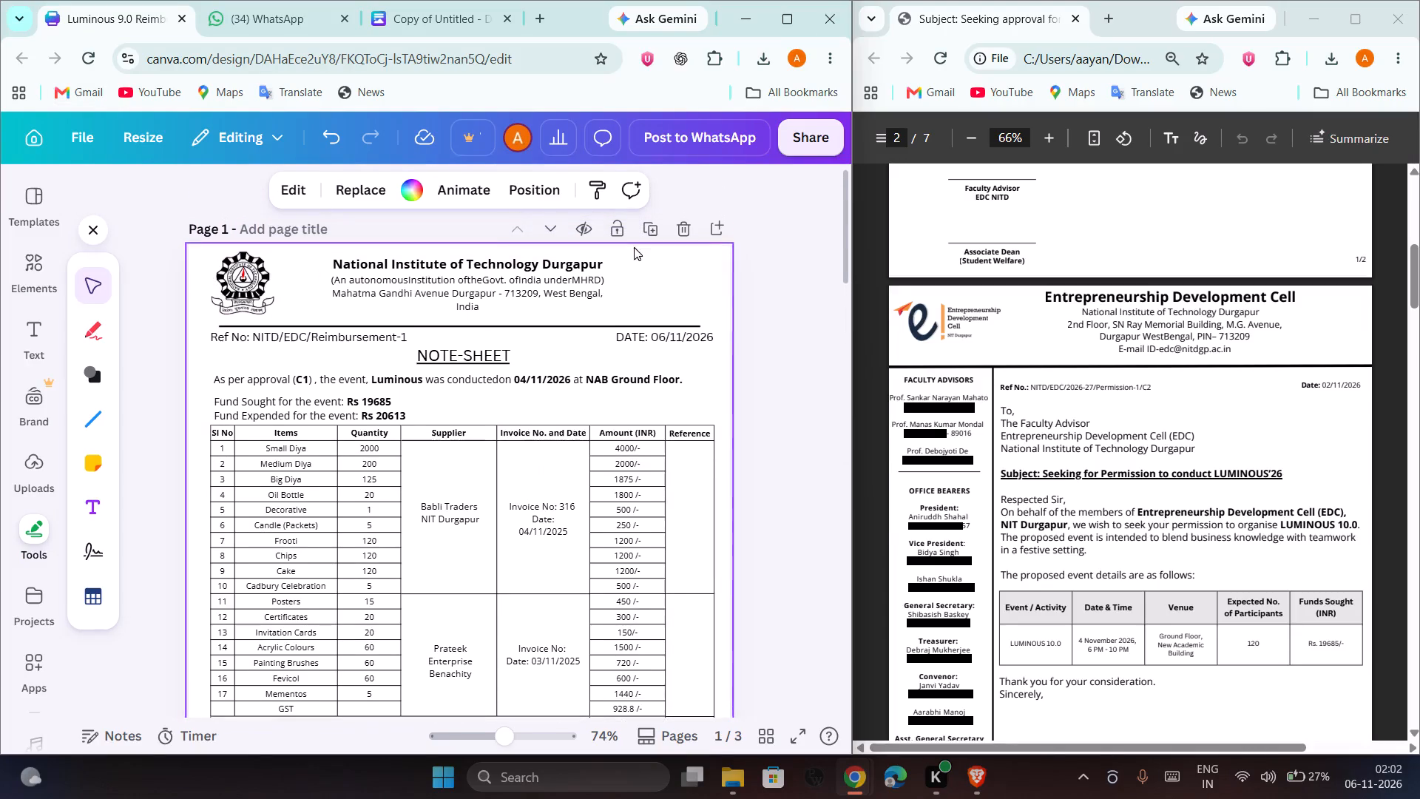
pyautogui.scroll(-2, 389, 350)
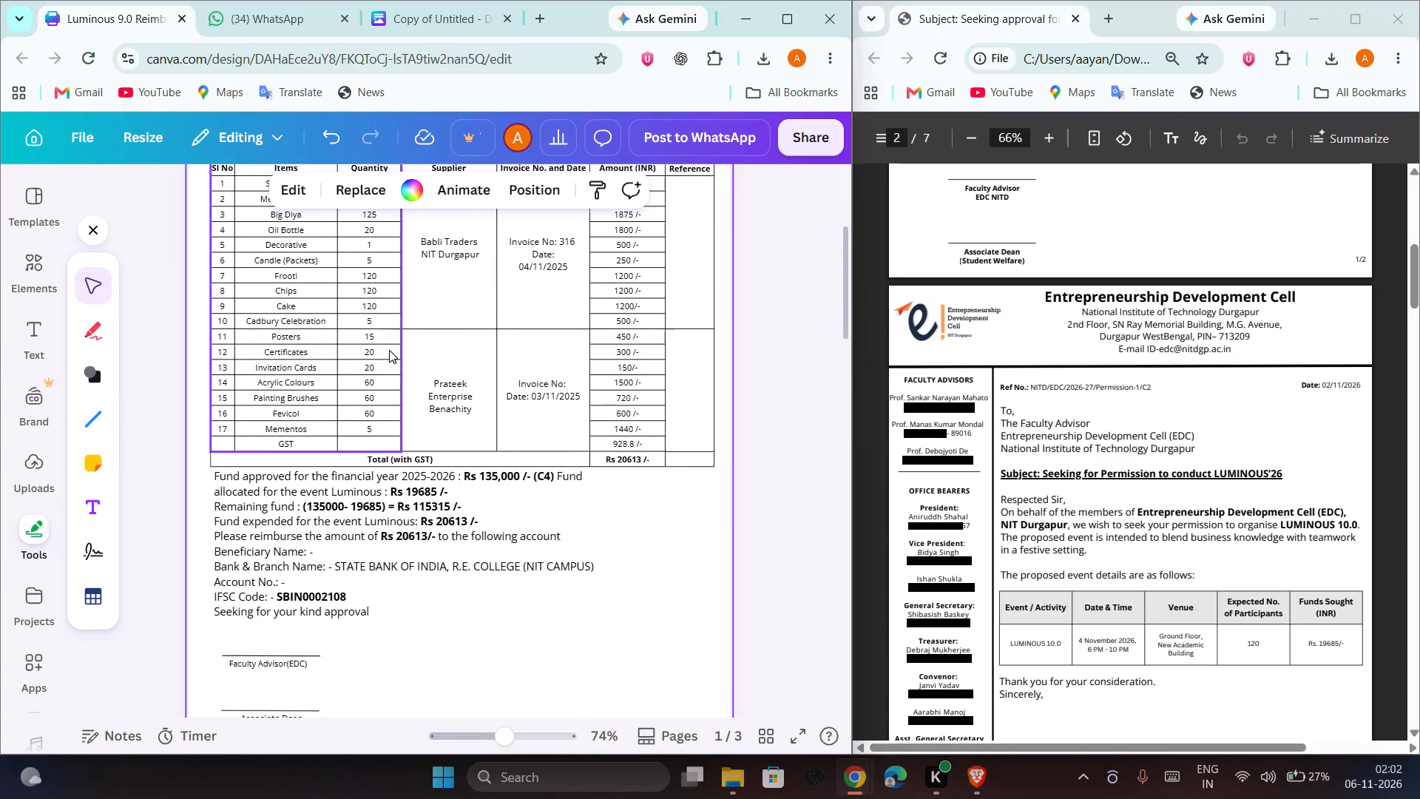
pyautogui.scroll(-3, 389, 350)
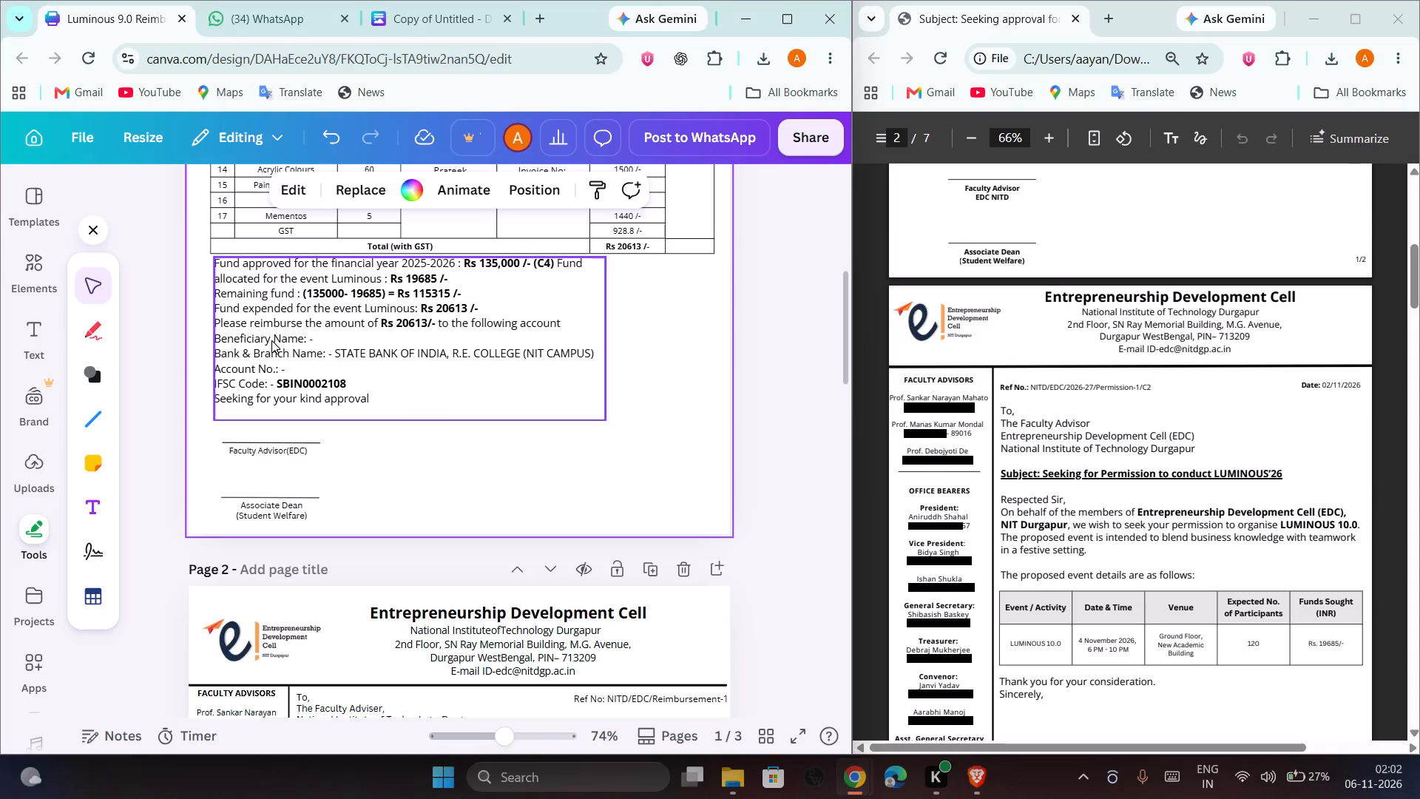
pyautogui.scroll(8, 271, 340)
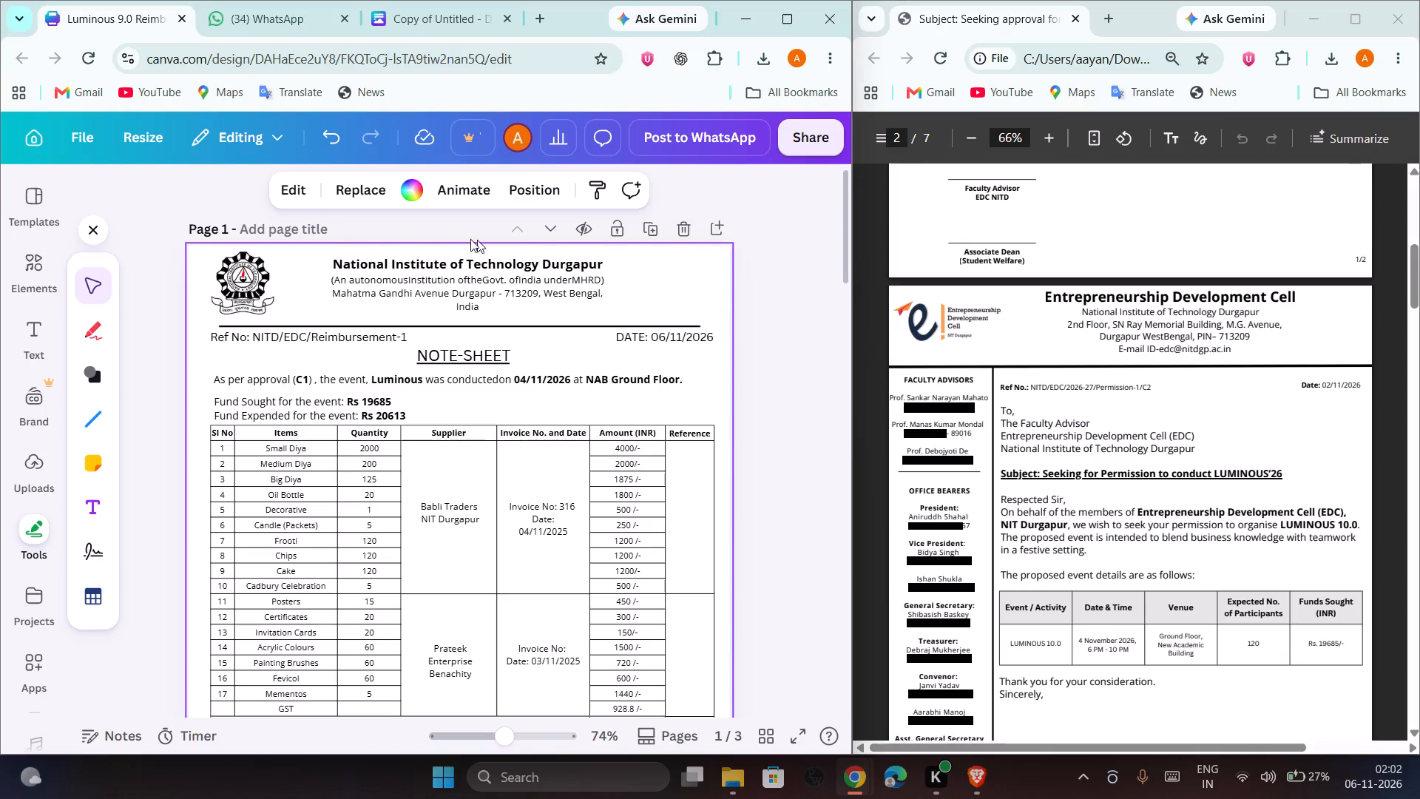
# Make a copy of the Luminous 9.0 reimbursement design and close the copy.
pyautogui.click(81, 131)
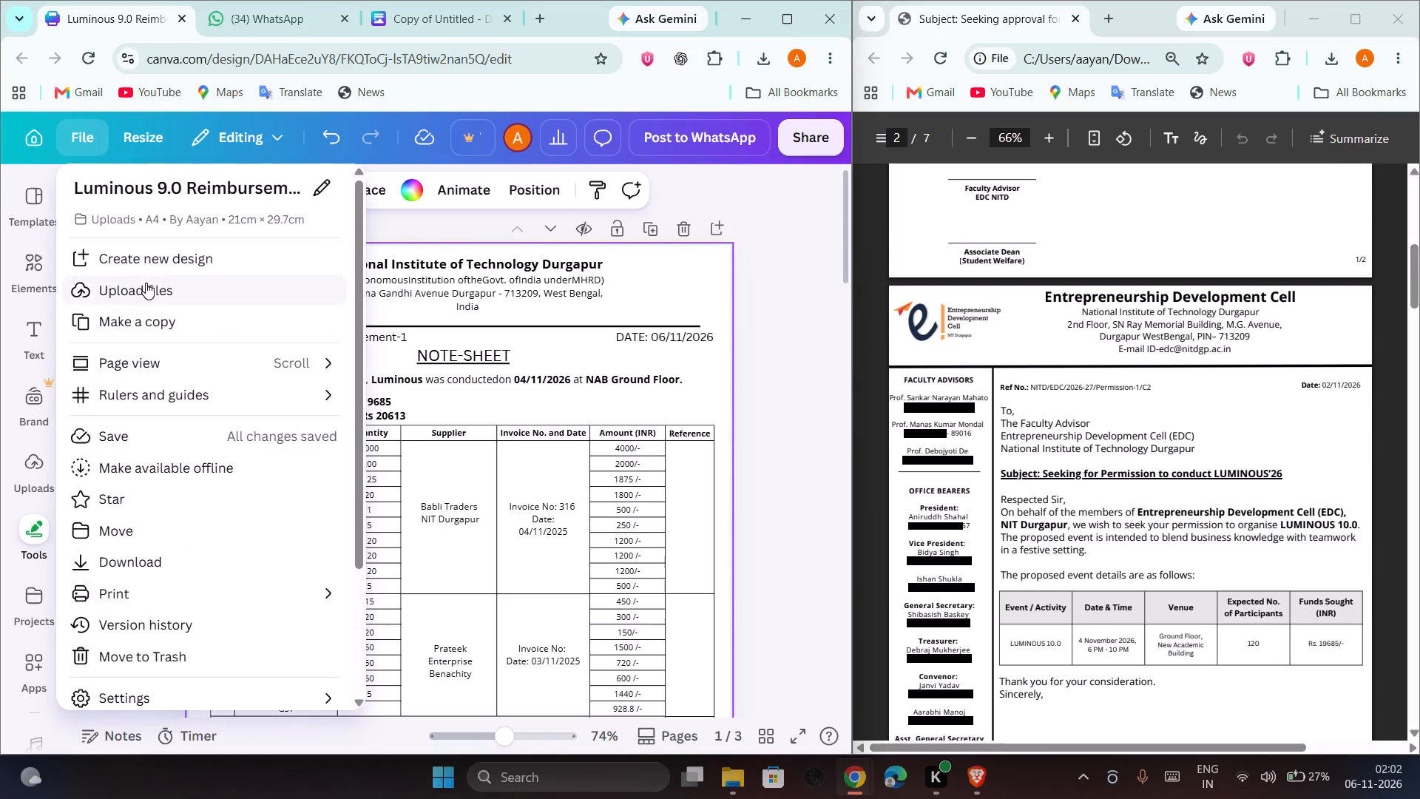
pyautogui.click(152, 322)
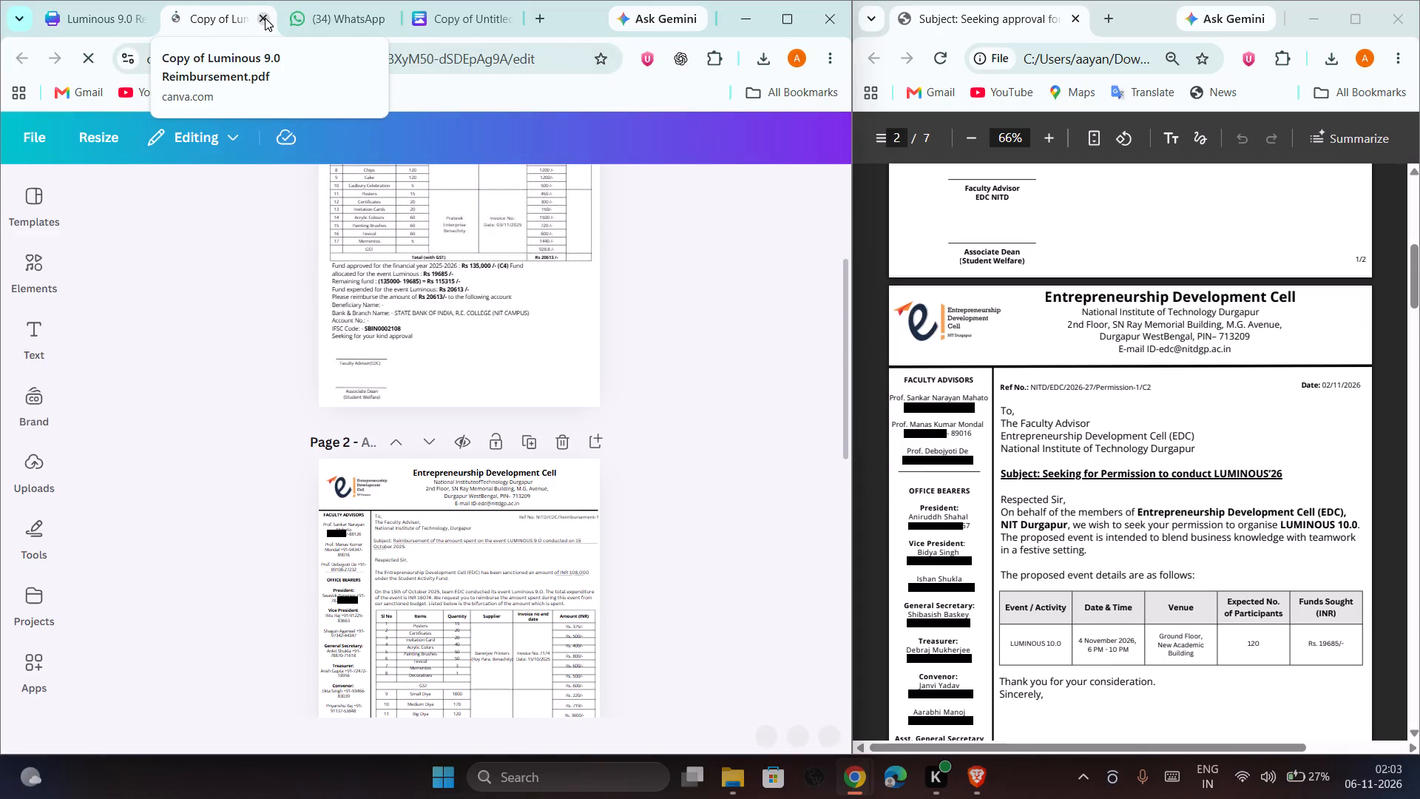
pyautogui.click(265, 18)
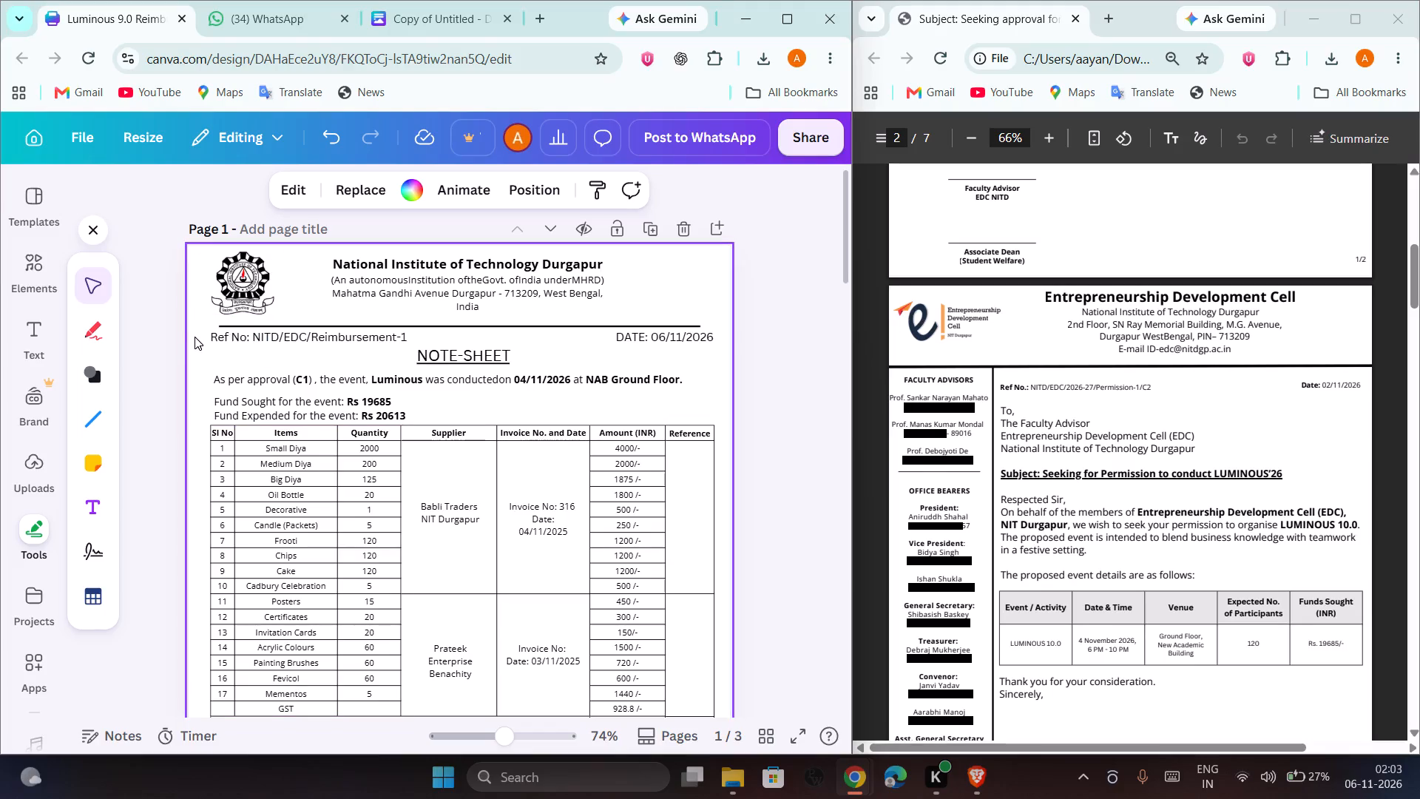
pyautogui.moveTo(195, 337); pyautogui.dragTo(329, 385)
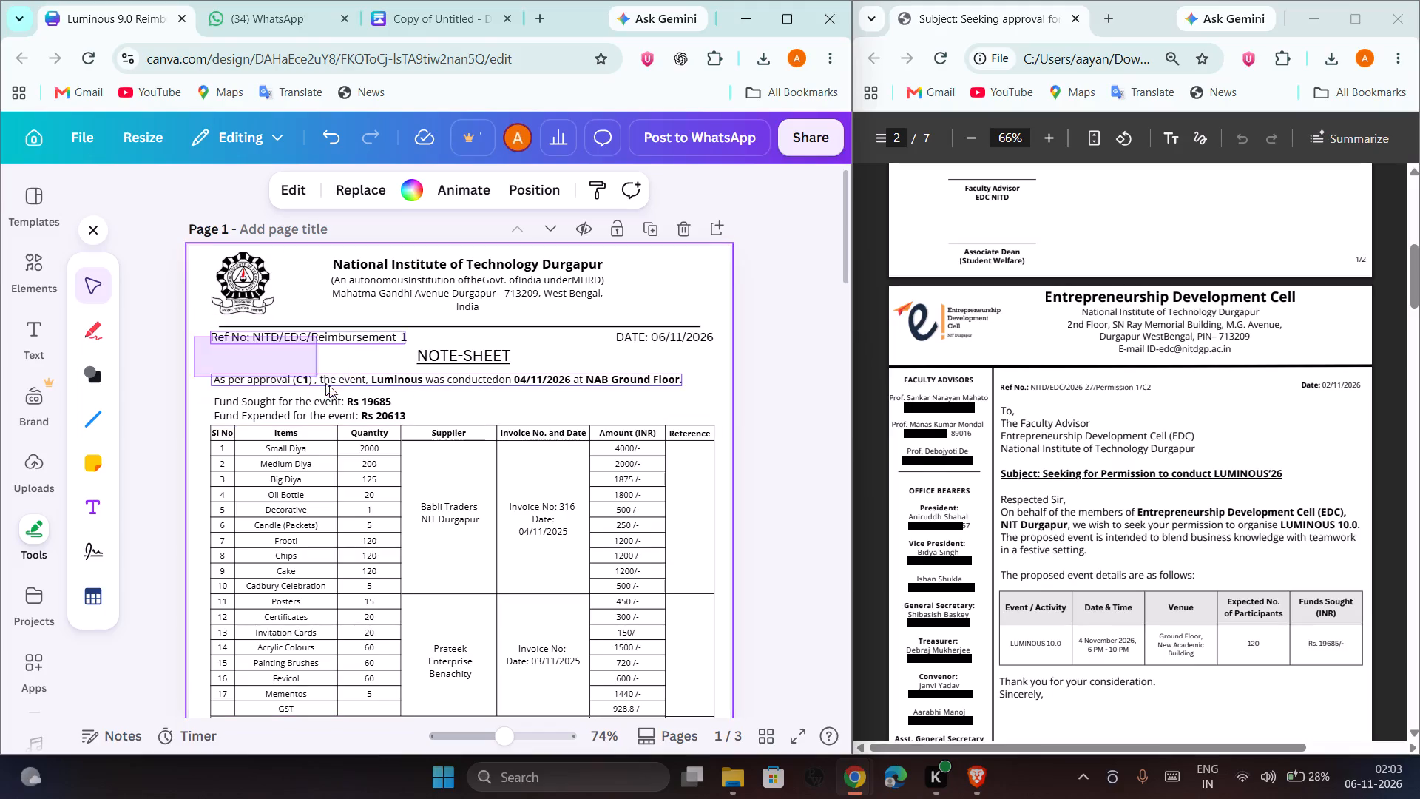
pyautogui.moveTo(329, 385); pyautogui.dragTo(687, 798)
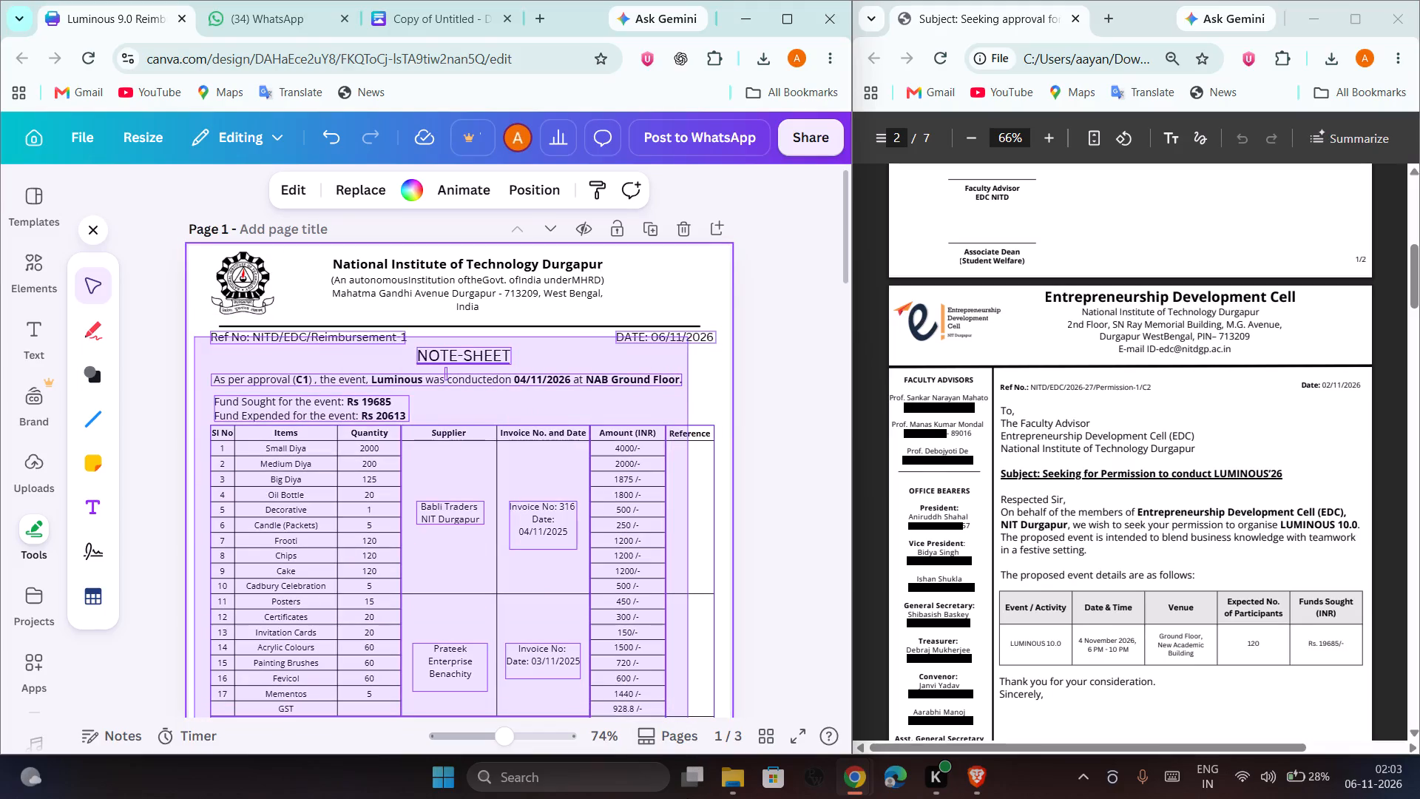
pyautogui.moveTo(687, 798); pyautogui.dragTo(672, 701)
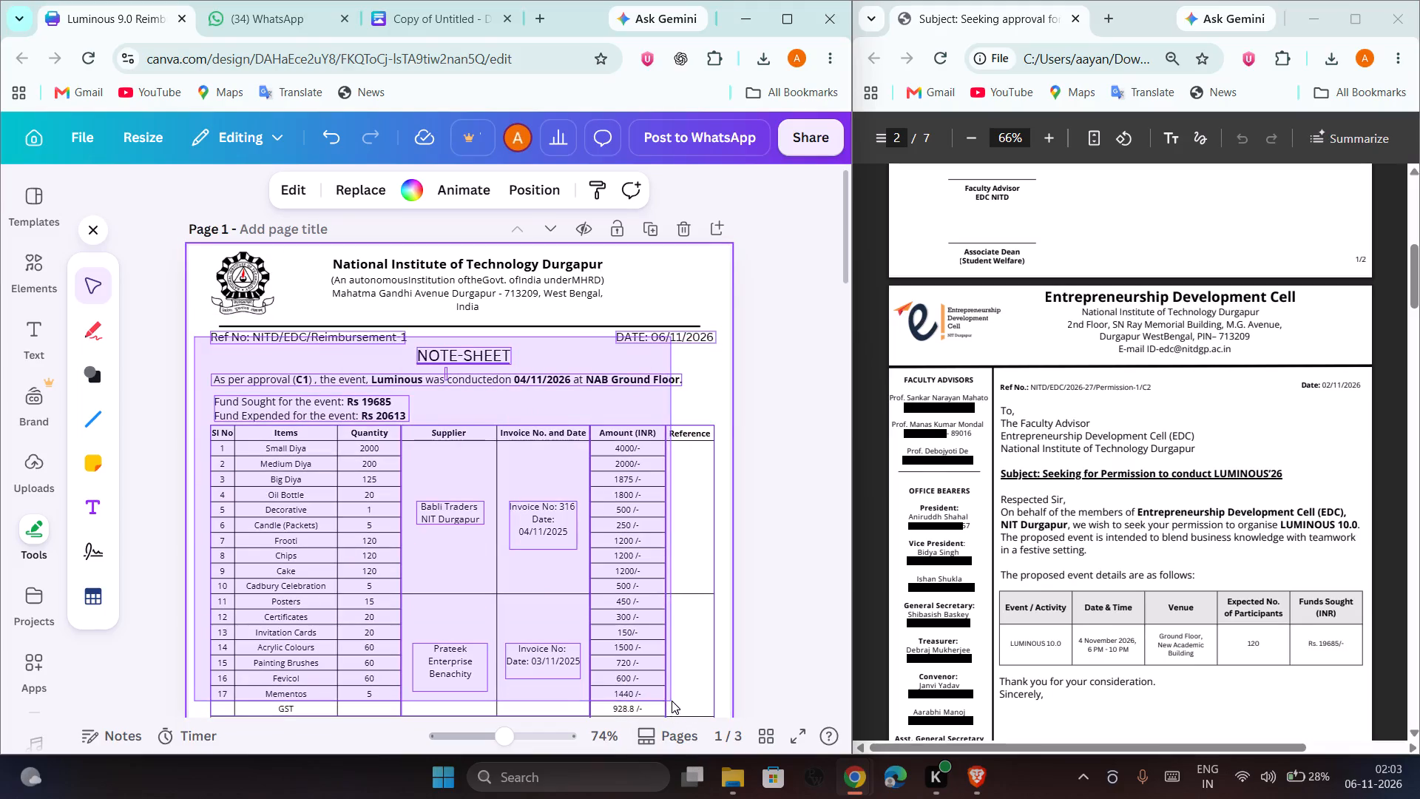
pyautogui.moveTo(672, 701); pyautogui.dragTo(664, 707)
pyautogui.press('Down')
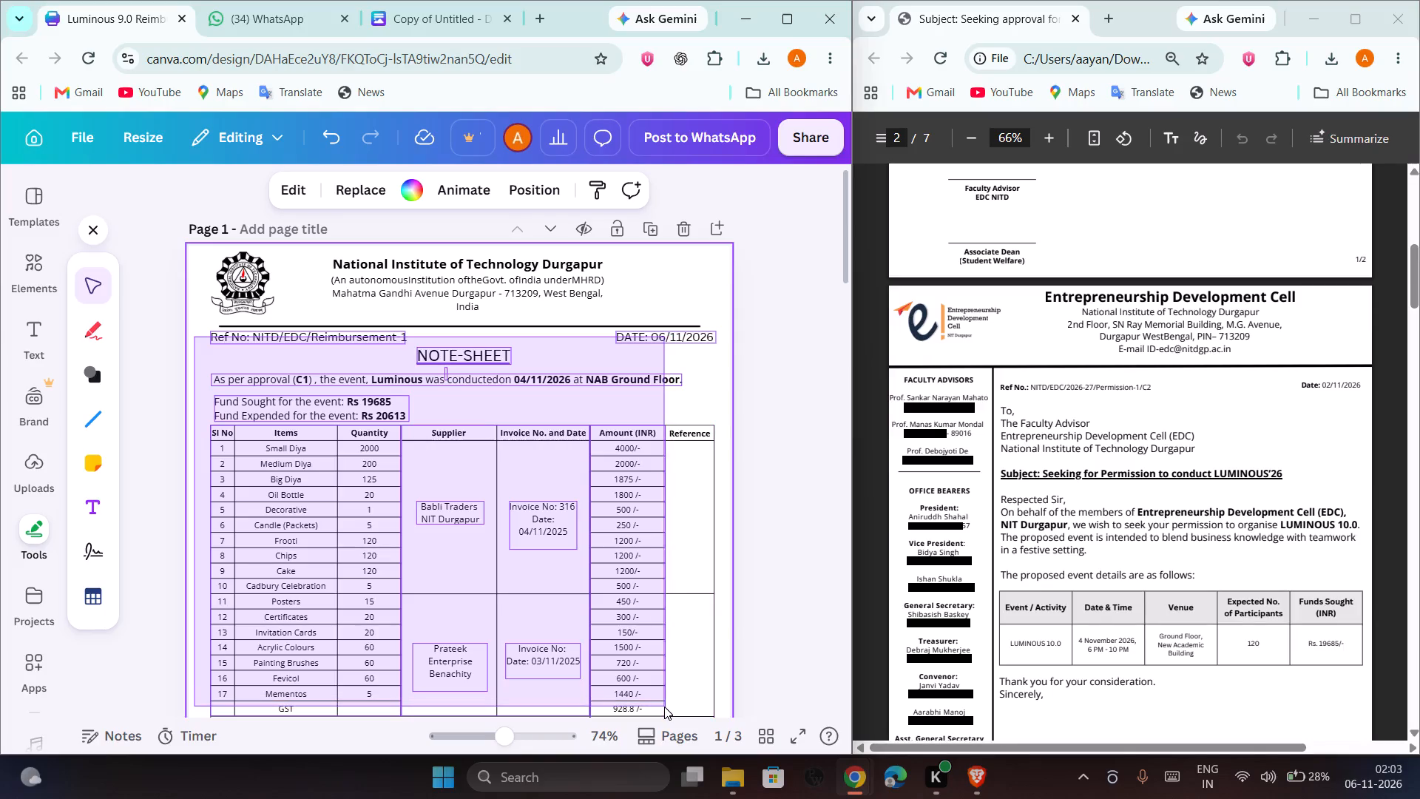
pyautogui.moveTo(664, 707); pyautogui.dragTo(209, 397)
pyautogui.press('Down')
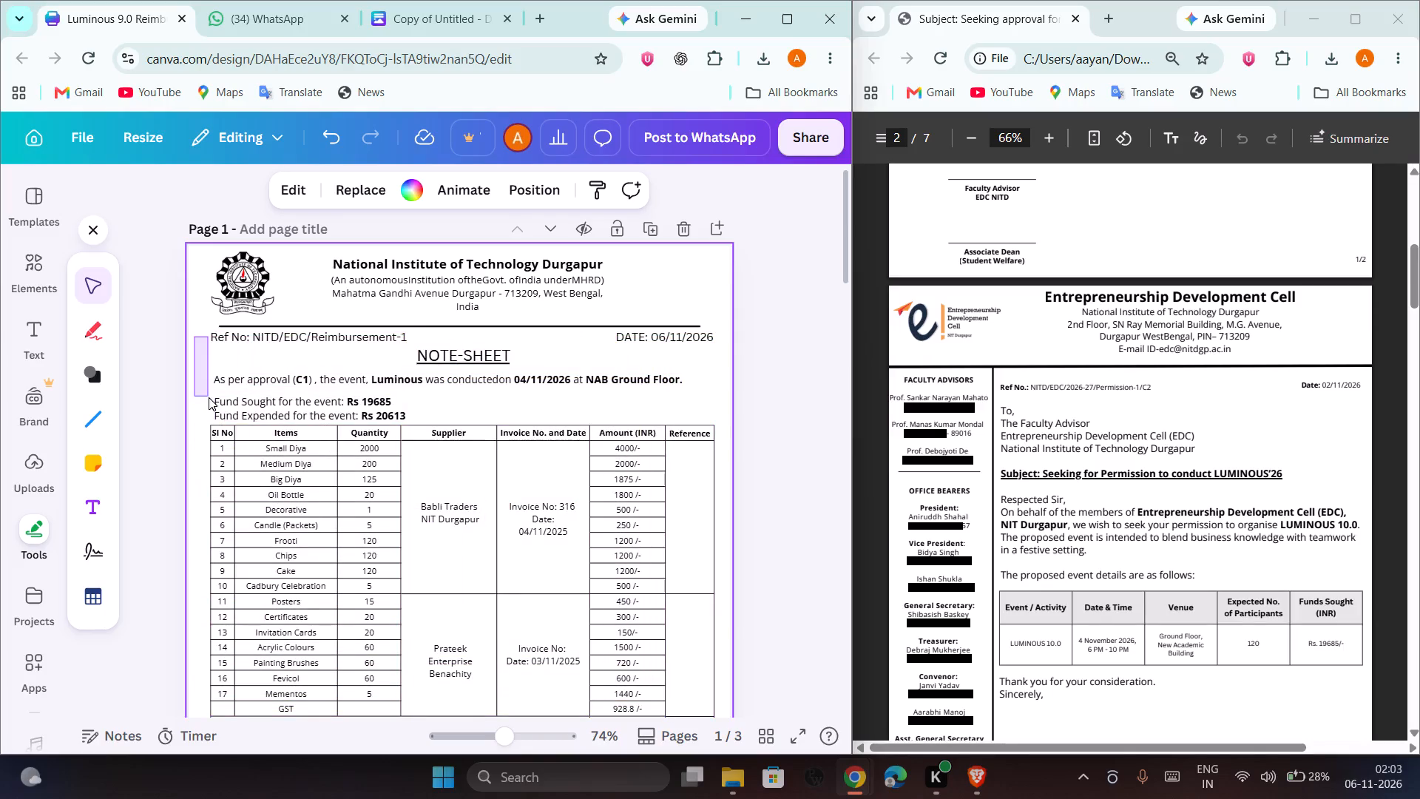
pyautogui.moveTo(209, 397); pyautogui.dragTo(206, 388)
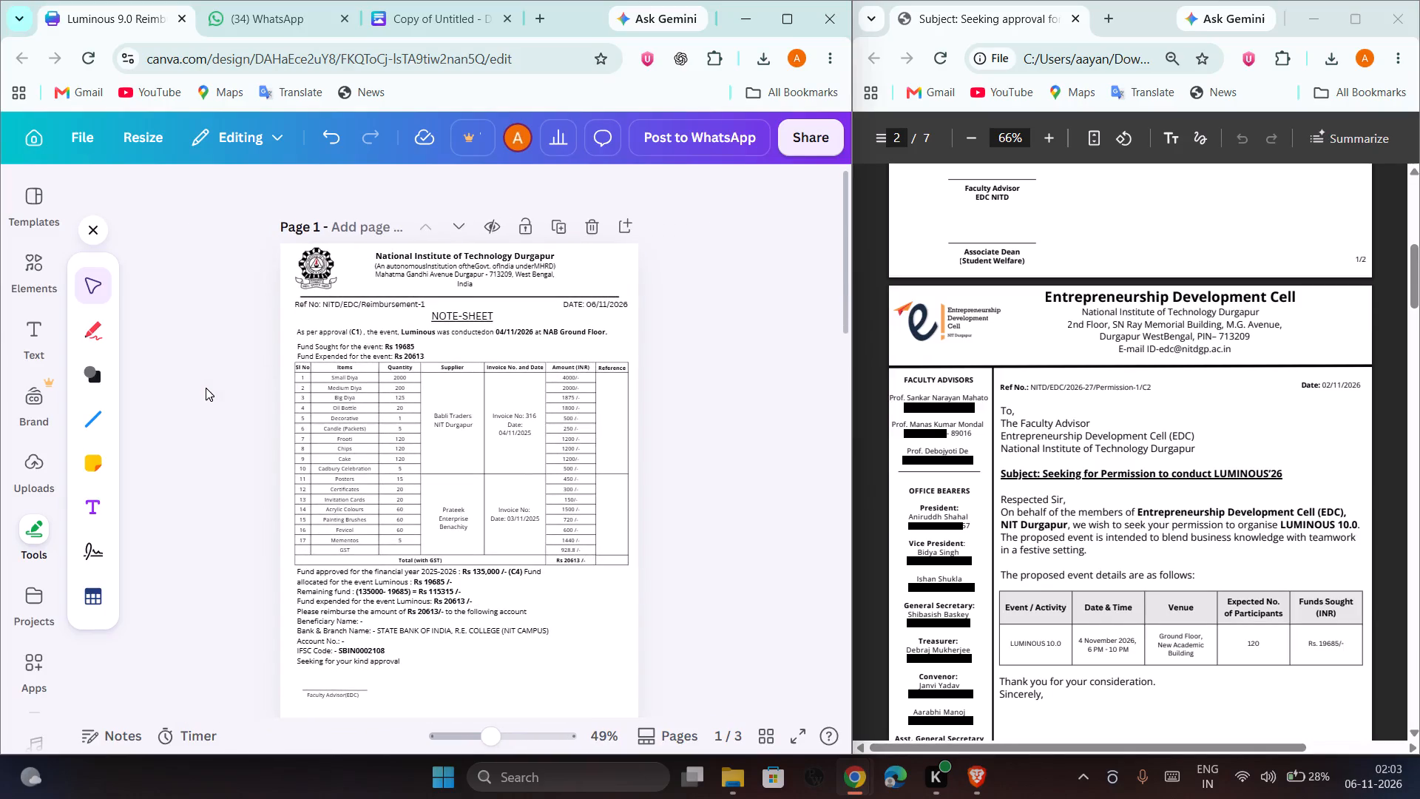
# Select all page 1 note-sheet content below the header, from the reference number and date to the signature blocks, and copy it.
pyautogui.scroll(-1, 268, 417)
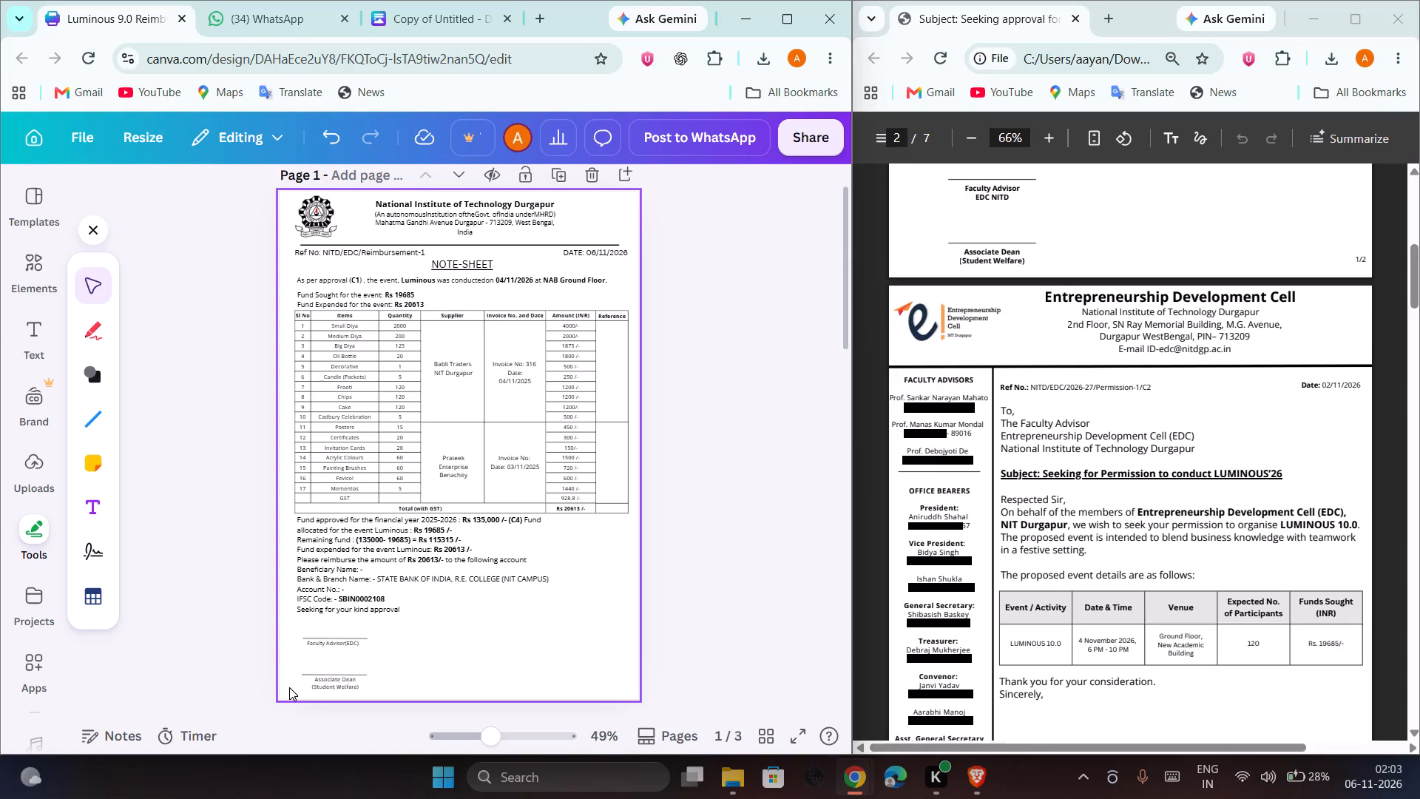
pyautogui.moveTo(289, 687); pyautogui.dragTo(607, 269)
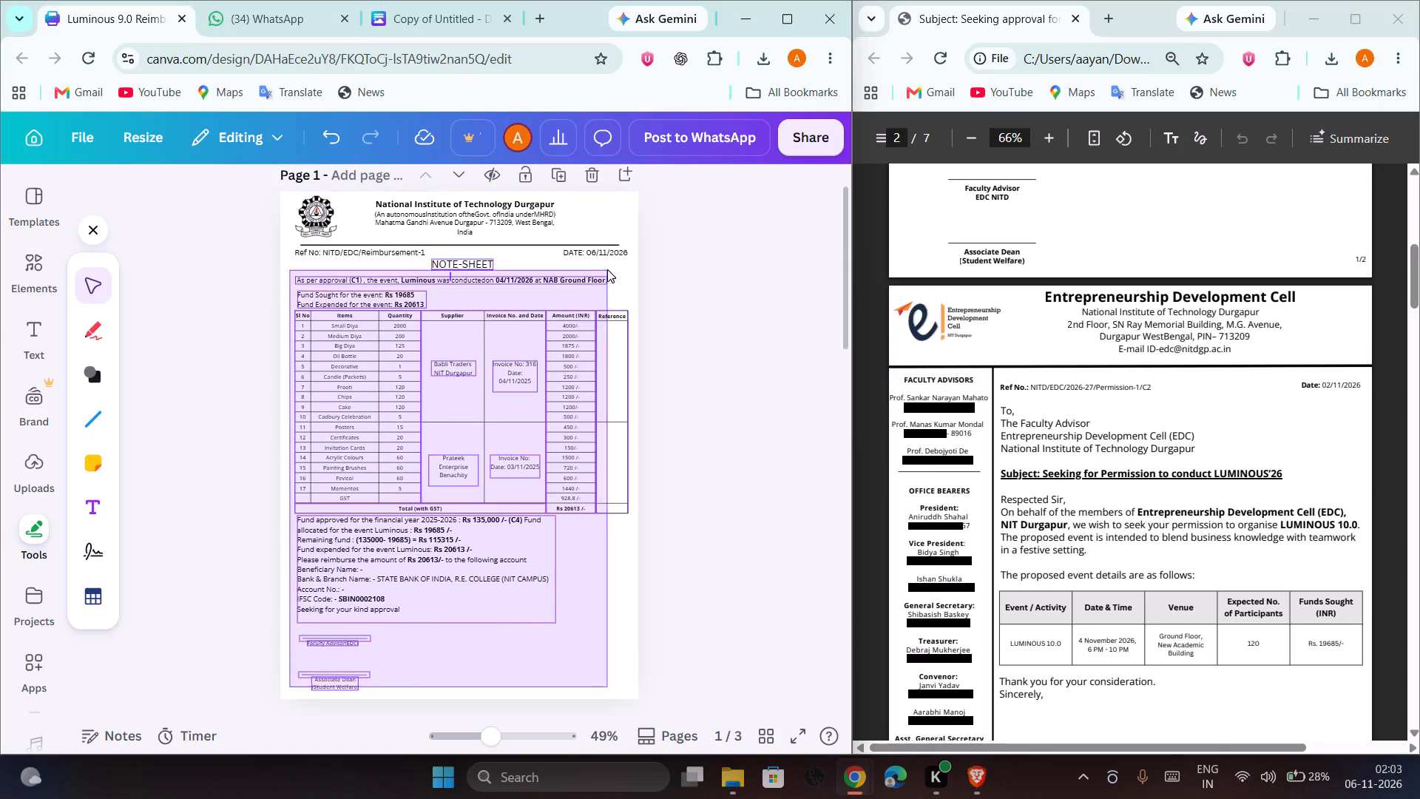
pyautogui.moveTo(607, 269); pyautogui.dragTo(623, 253)
pyautogui.hotkey('ctrl', 'c')
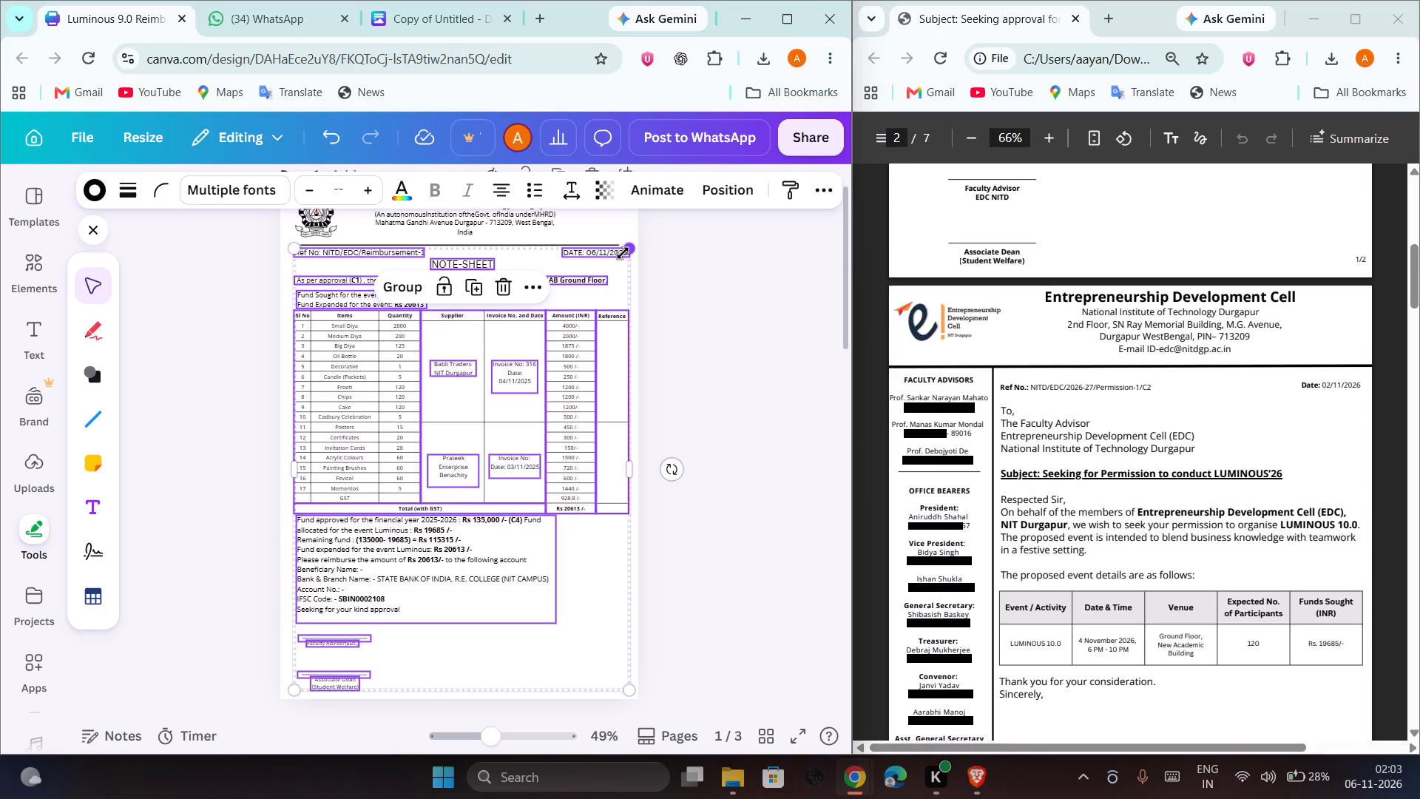
# Switch to the copied Memorandum of Understanding design with its blank first page.
pyautogui.click(424, 10)
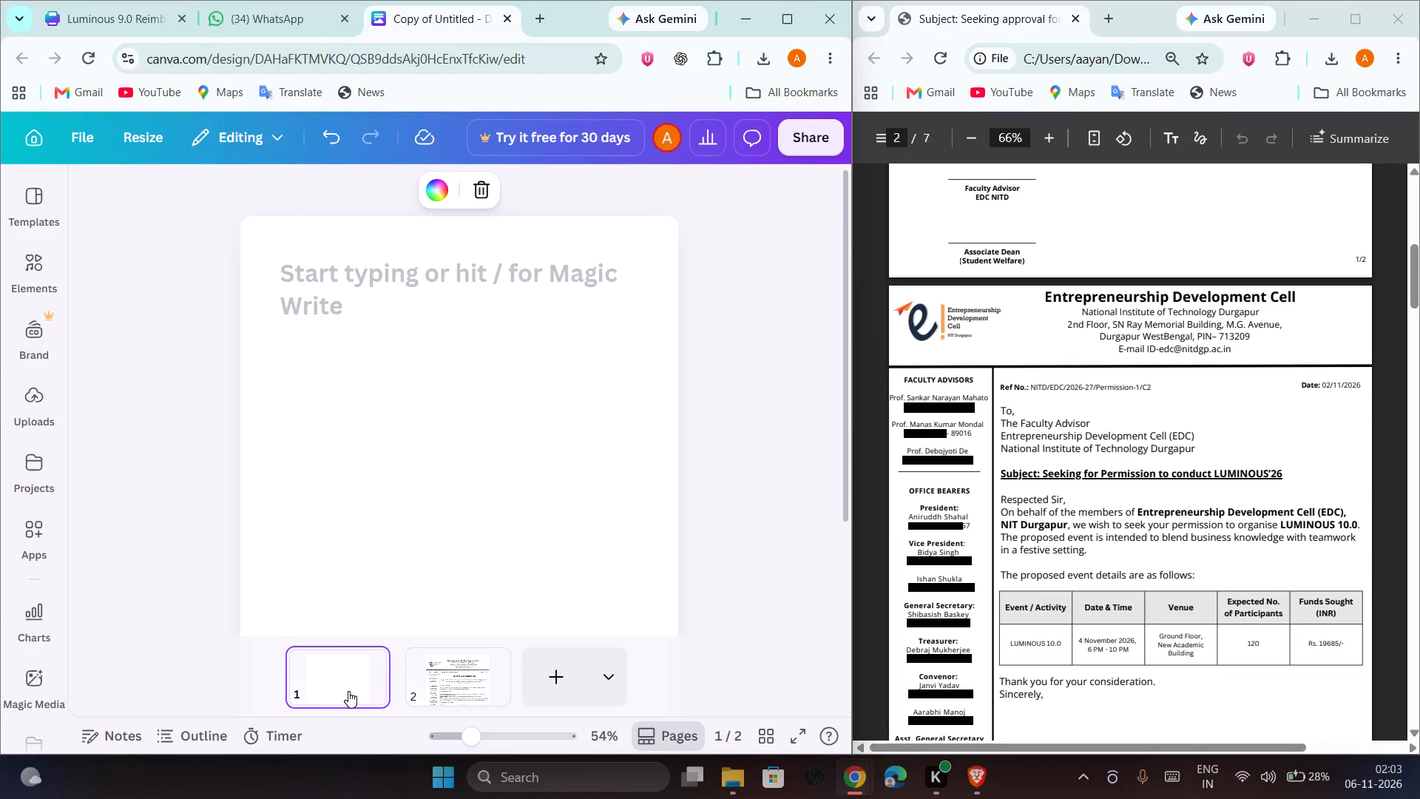
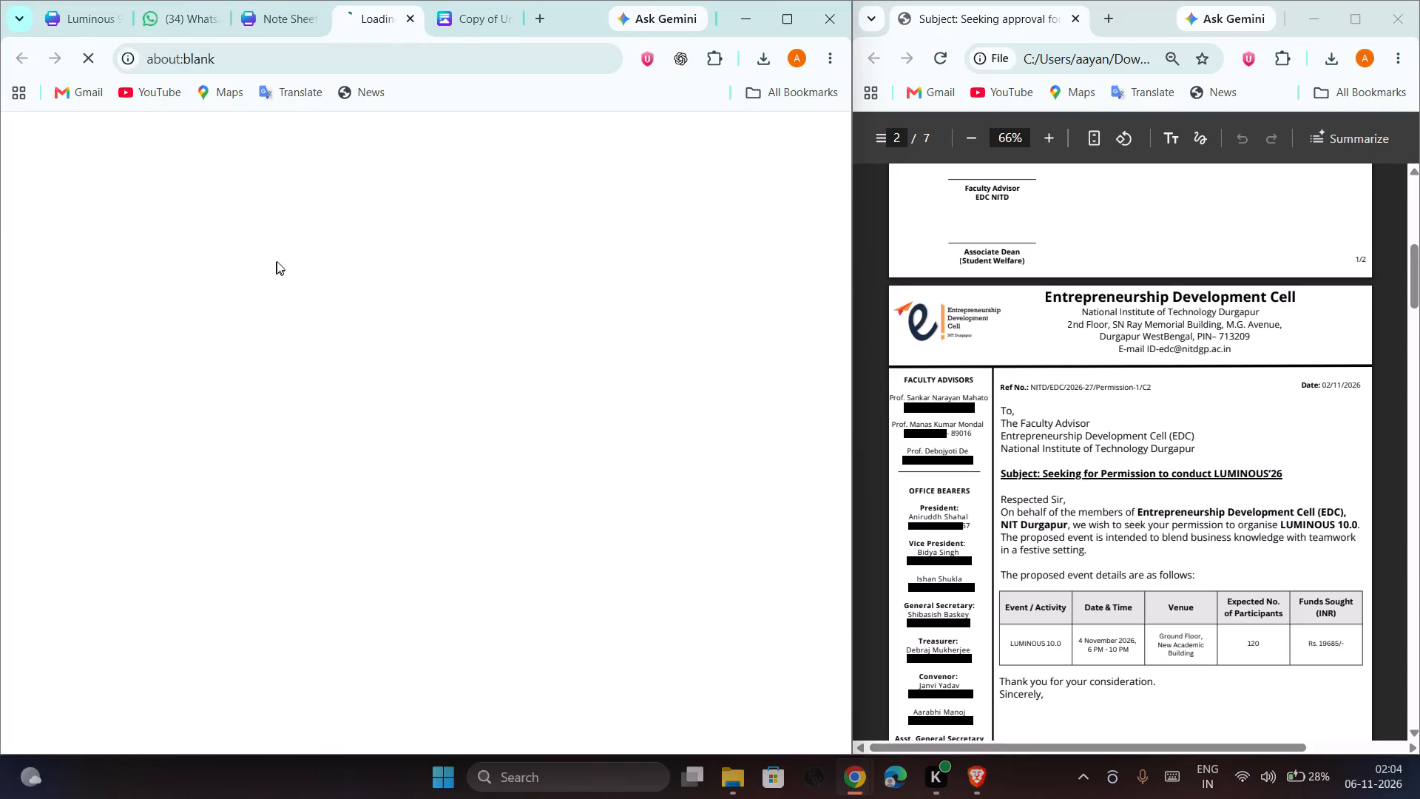
# Close the original Note Sheet design and continue with its copy.
pyautogui.click(315, 19)
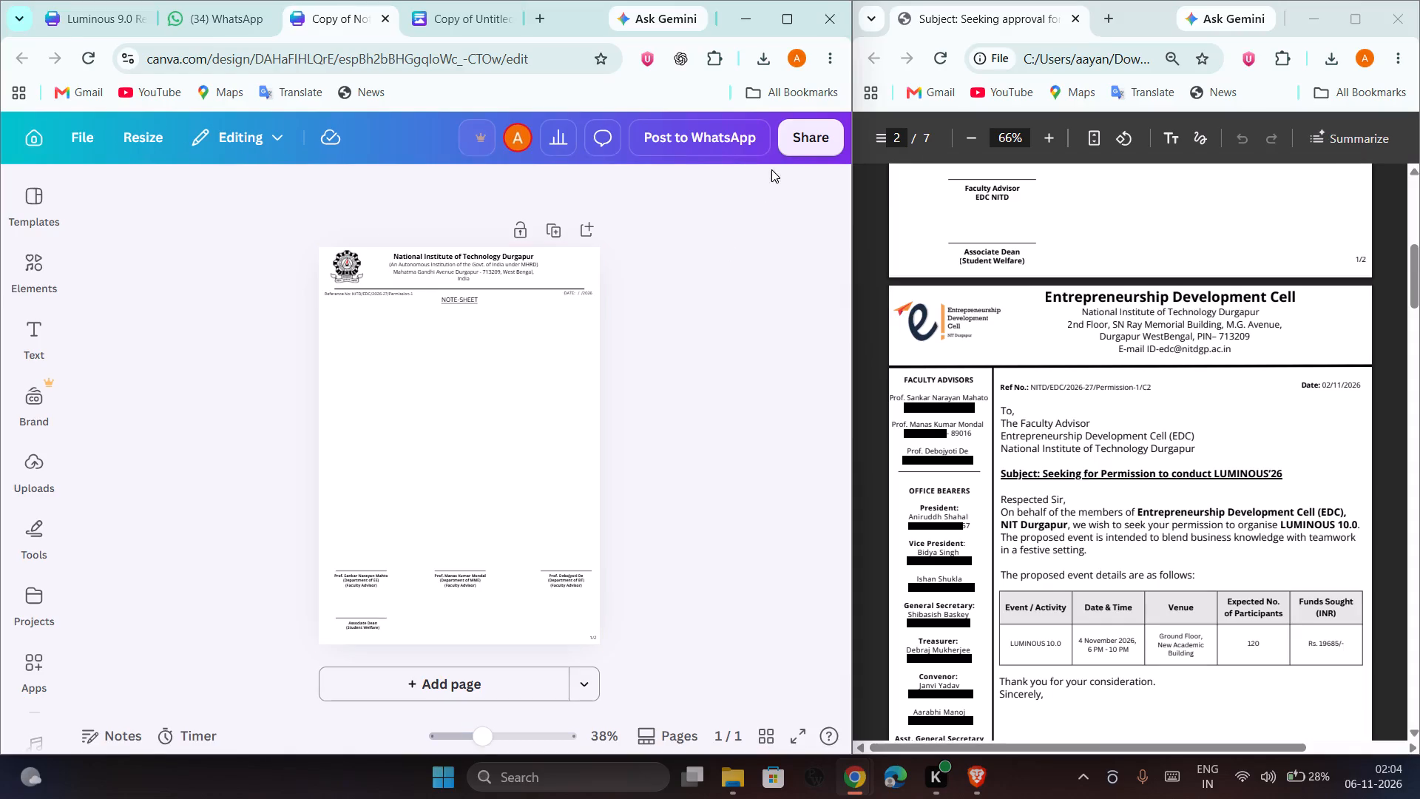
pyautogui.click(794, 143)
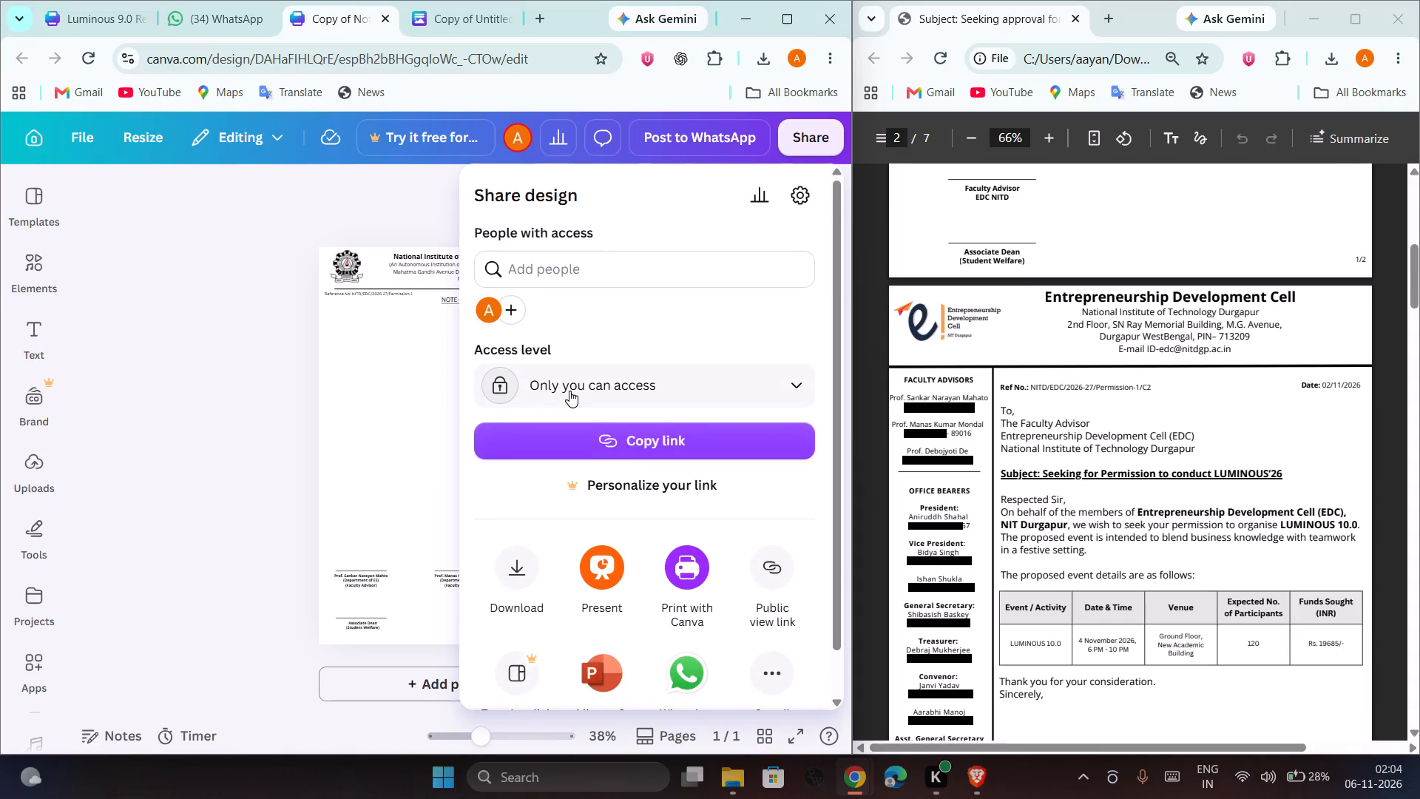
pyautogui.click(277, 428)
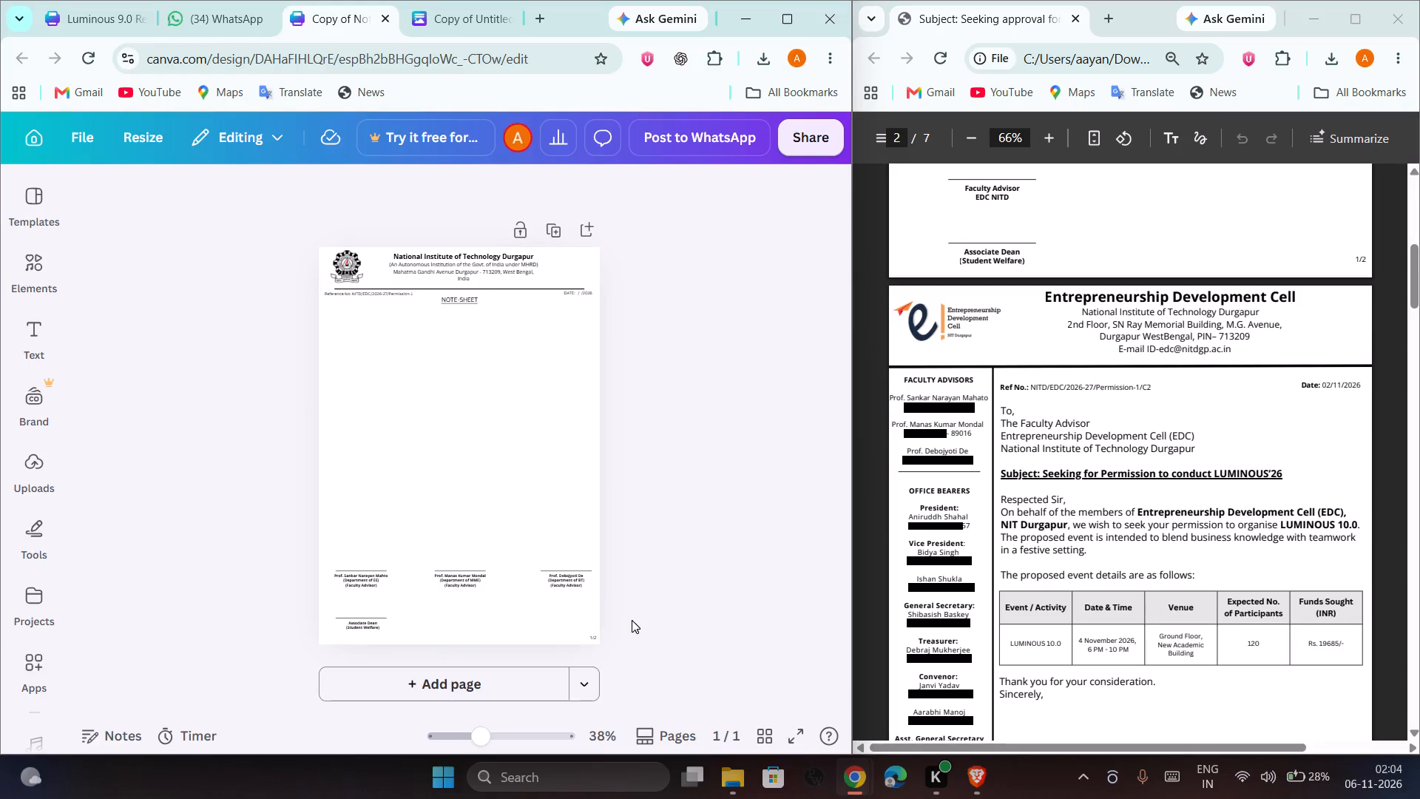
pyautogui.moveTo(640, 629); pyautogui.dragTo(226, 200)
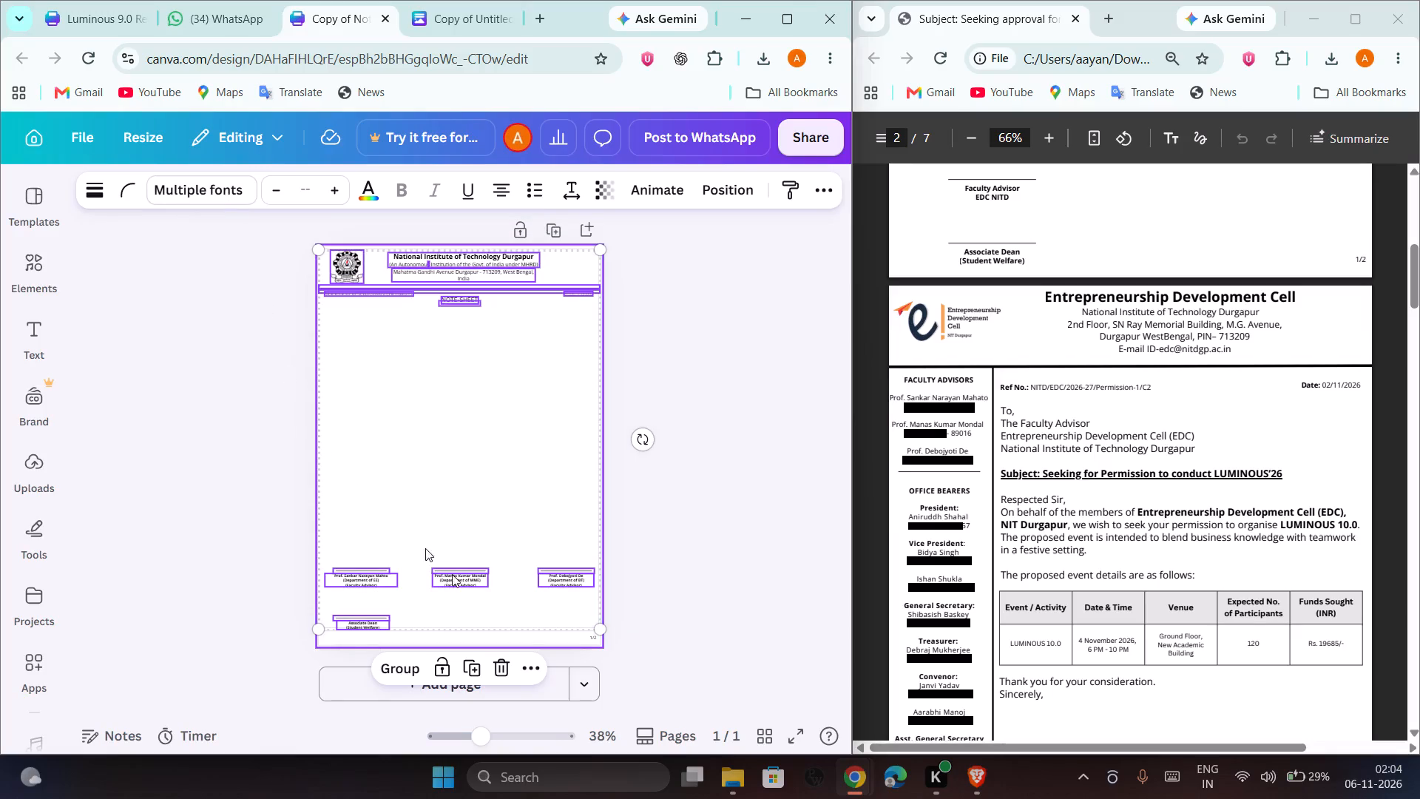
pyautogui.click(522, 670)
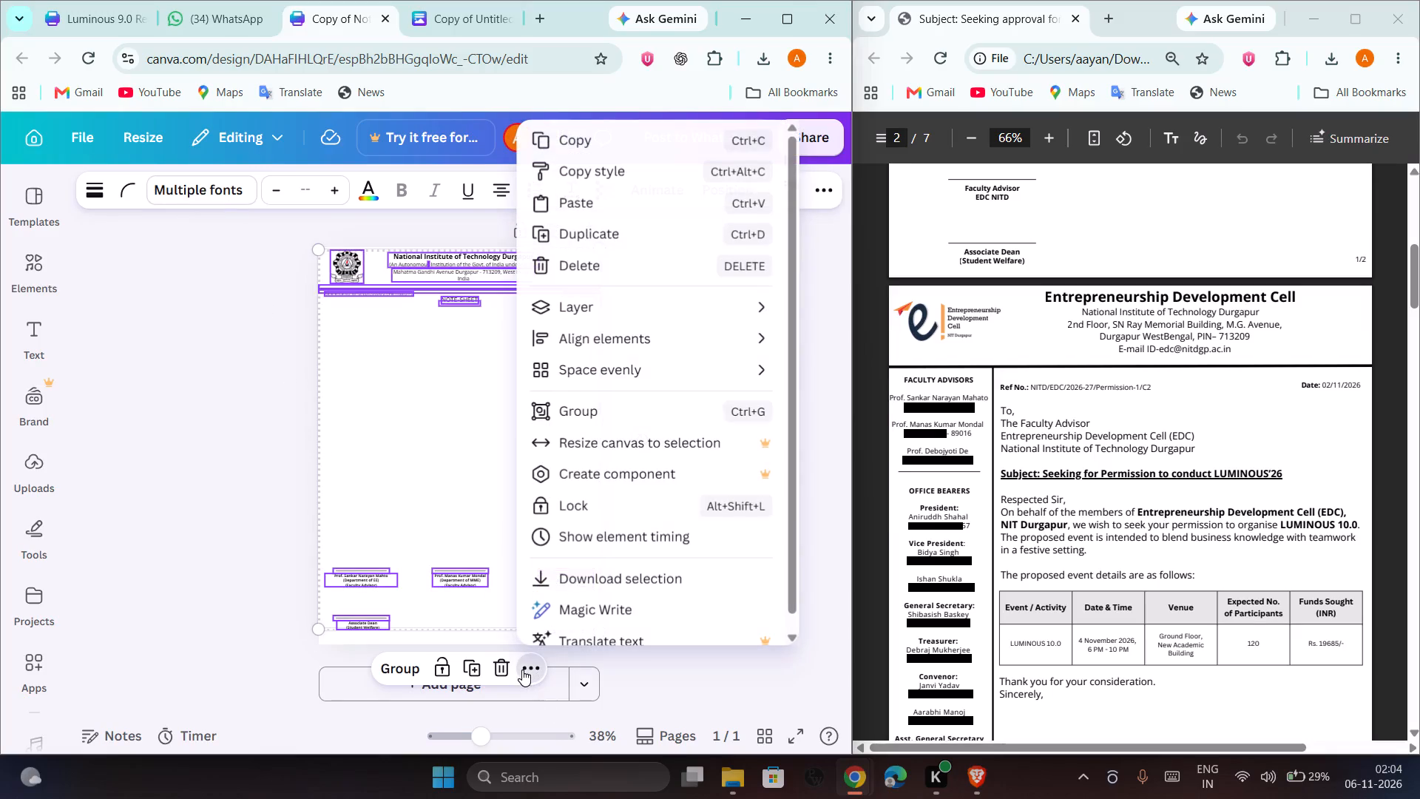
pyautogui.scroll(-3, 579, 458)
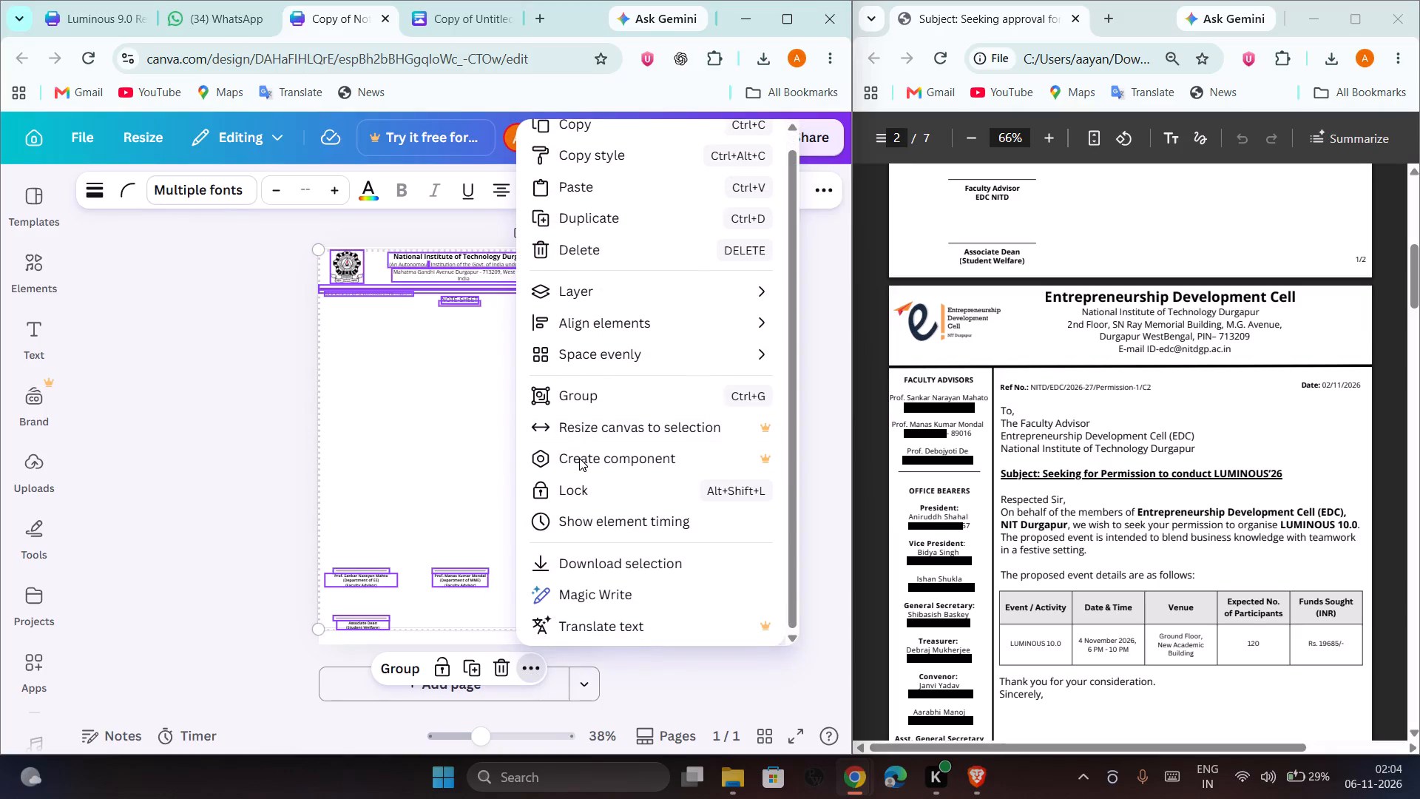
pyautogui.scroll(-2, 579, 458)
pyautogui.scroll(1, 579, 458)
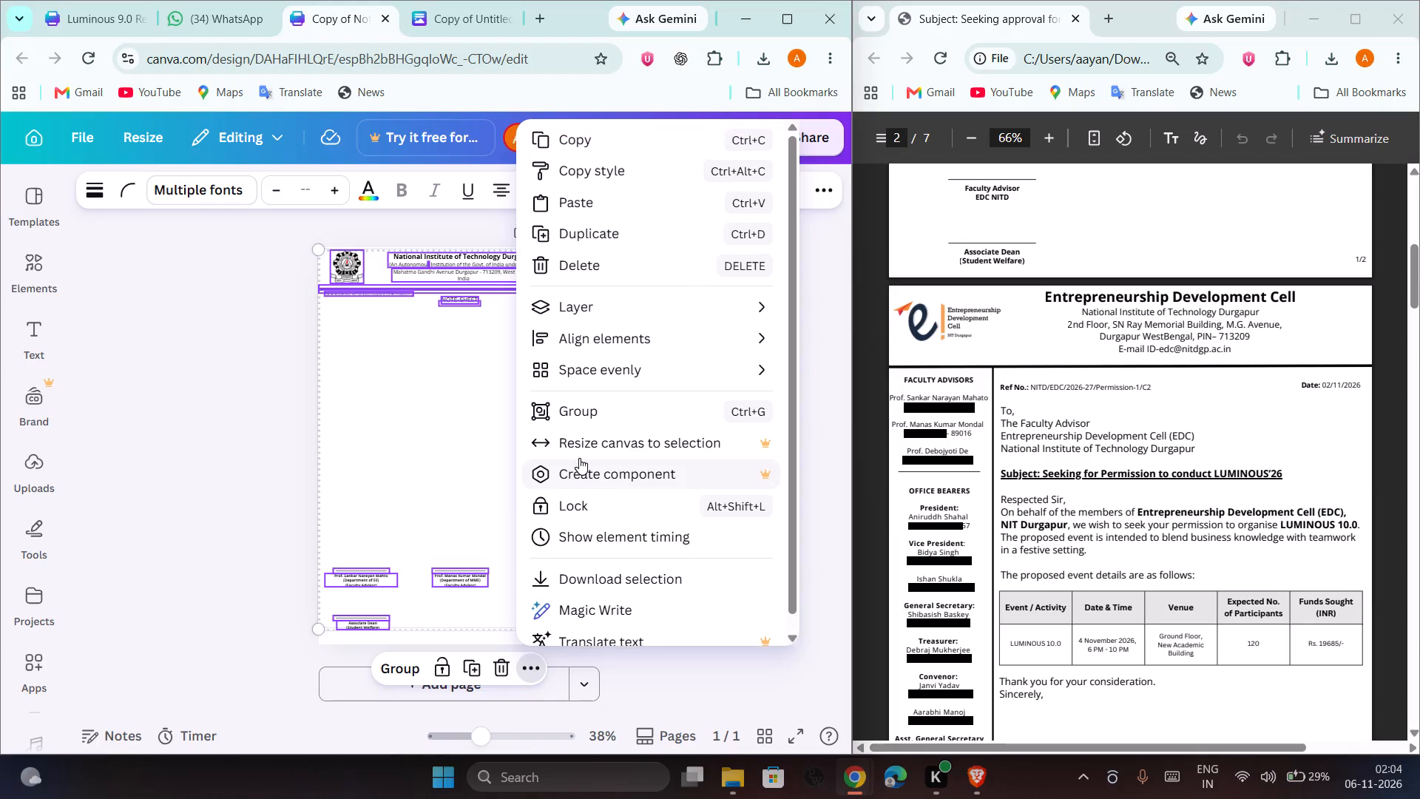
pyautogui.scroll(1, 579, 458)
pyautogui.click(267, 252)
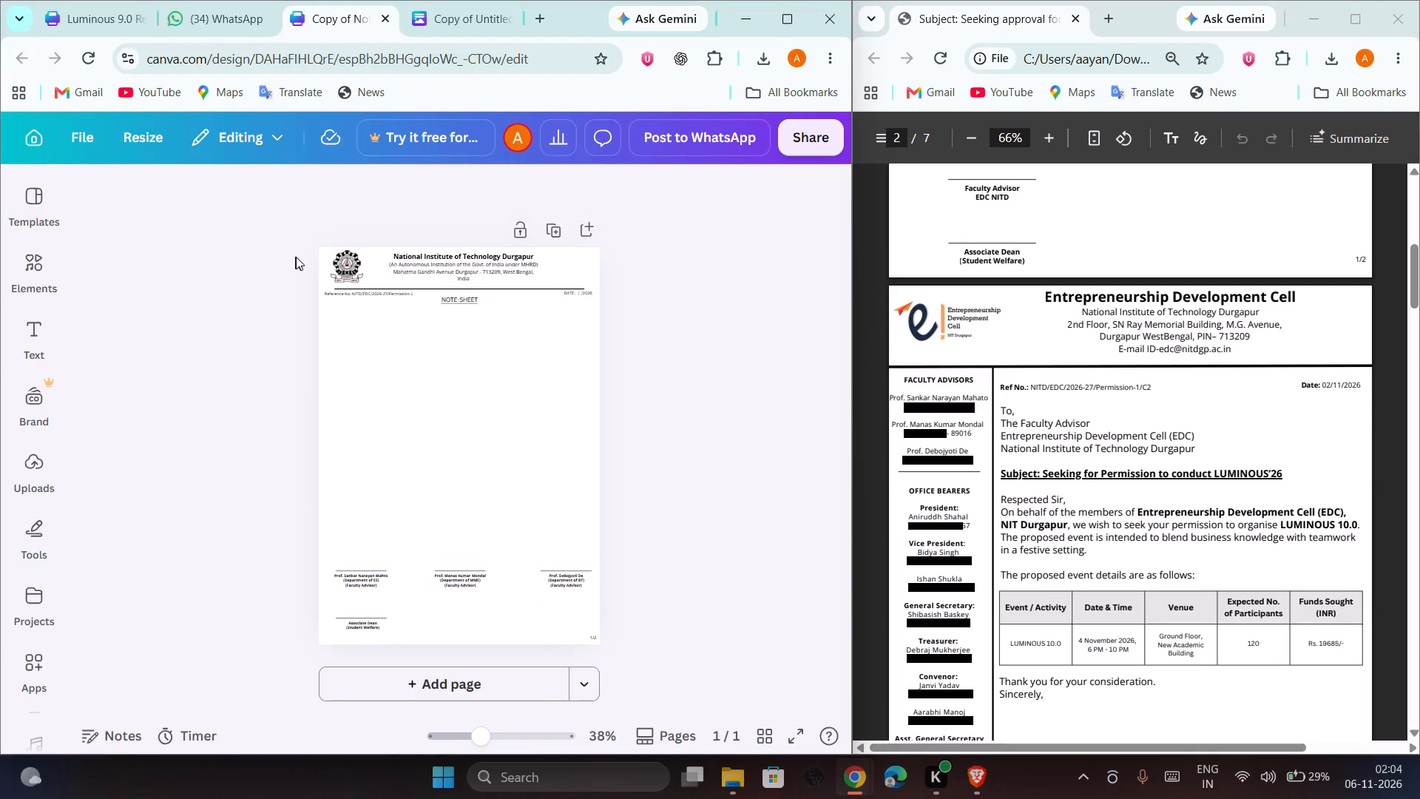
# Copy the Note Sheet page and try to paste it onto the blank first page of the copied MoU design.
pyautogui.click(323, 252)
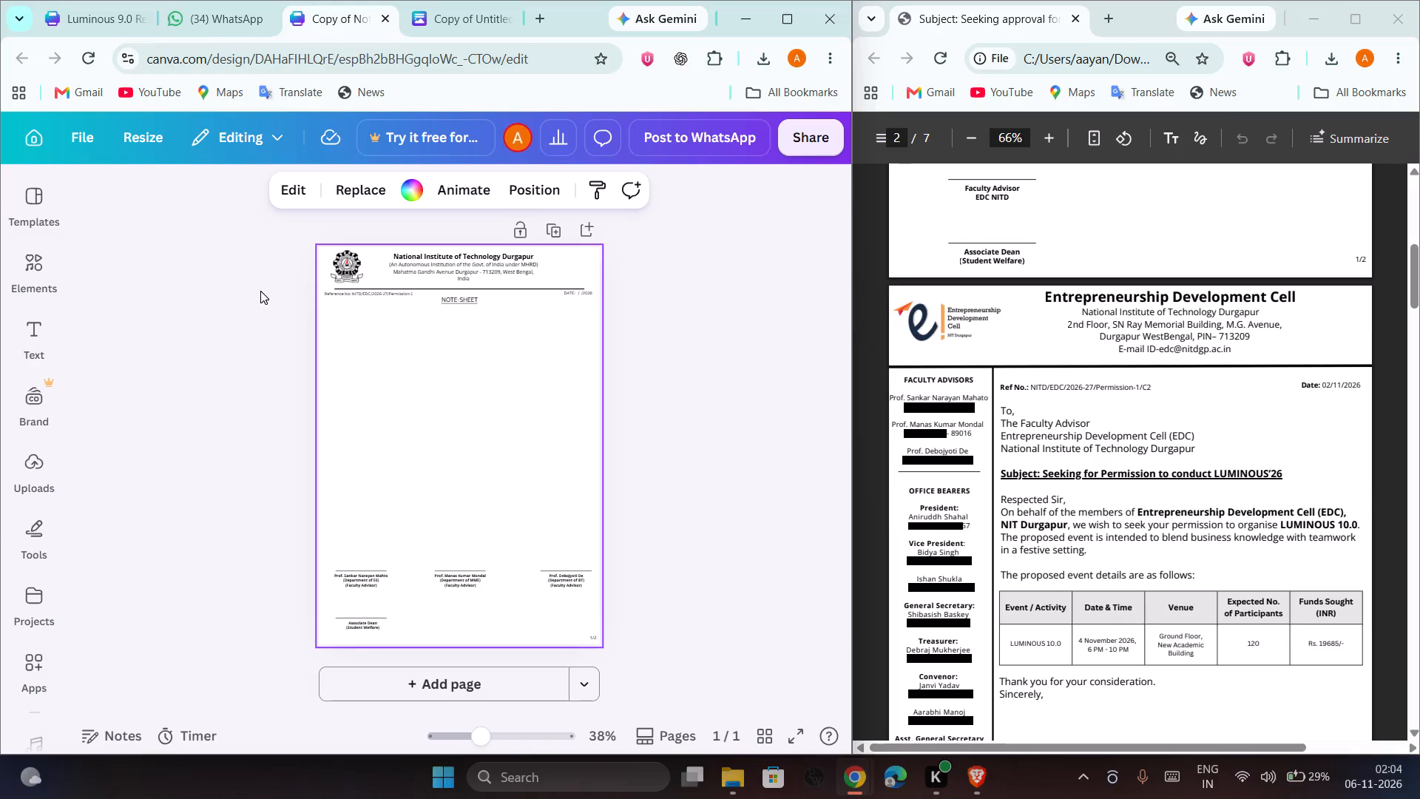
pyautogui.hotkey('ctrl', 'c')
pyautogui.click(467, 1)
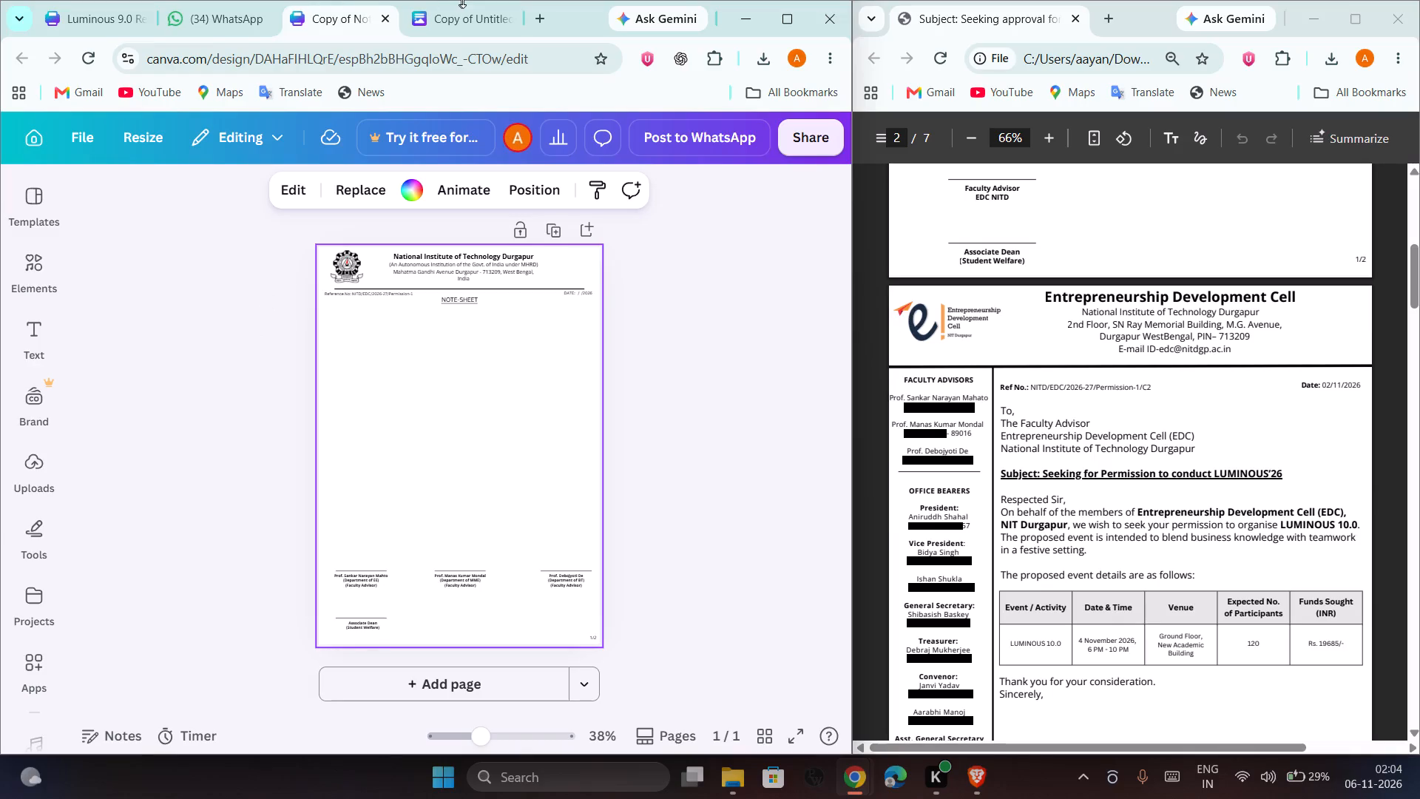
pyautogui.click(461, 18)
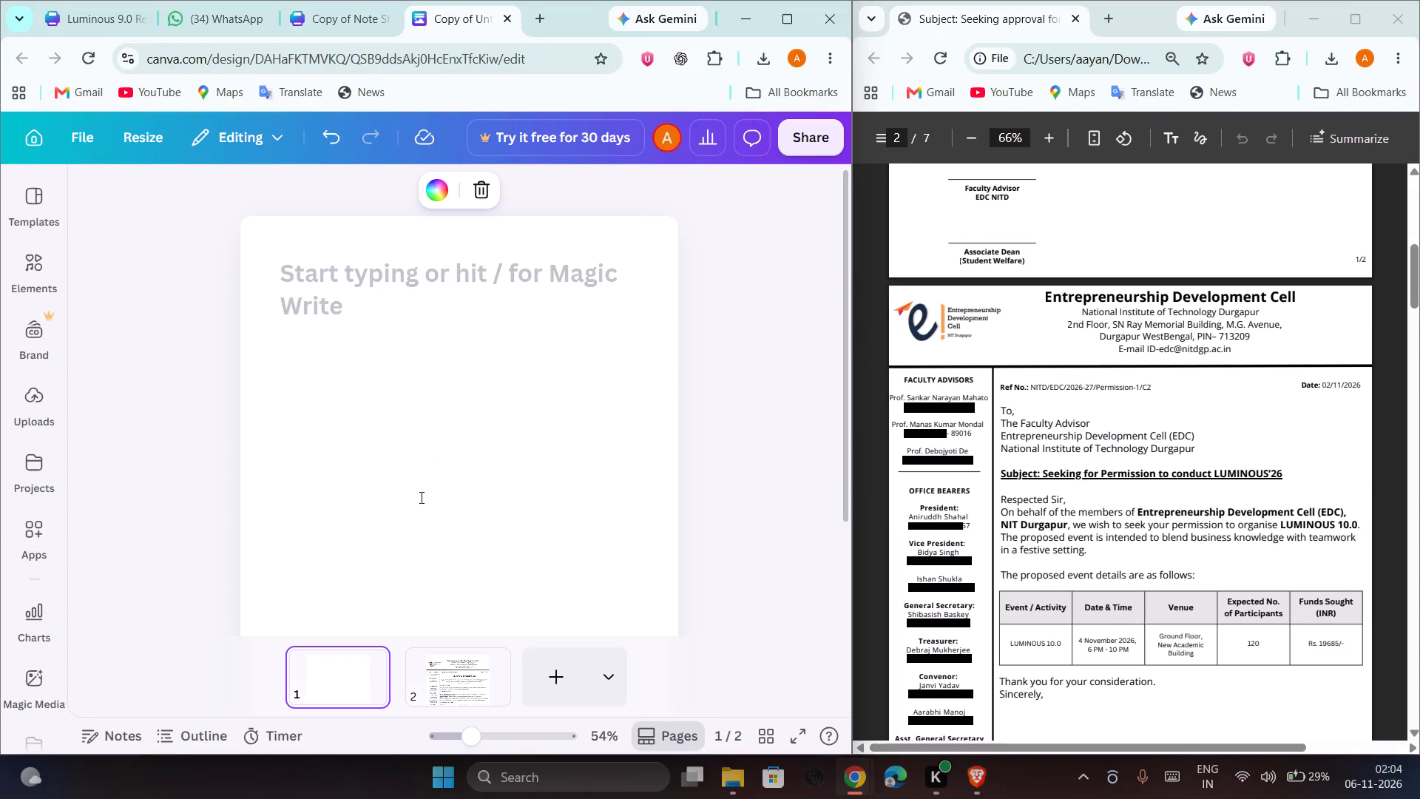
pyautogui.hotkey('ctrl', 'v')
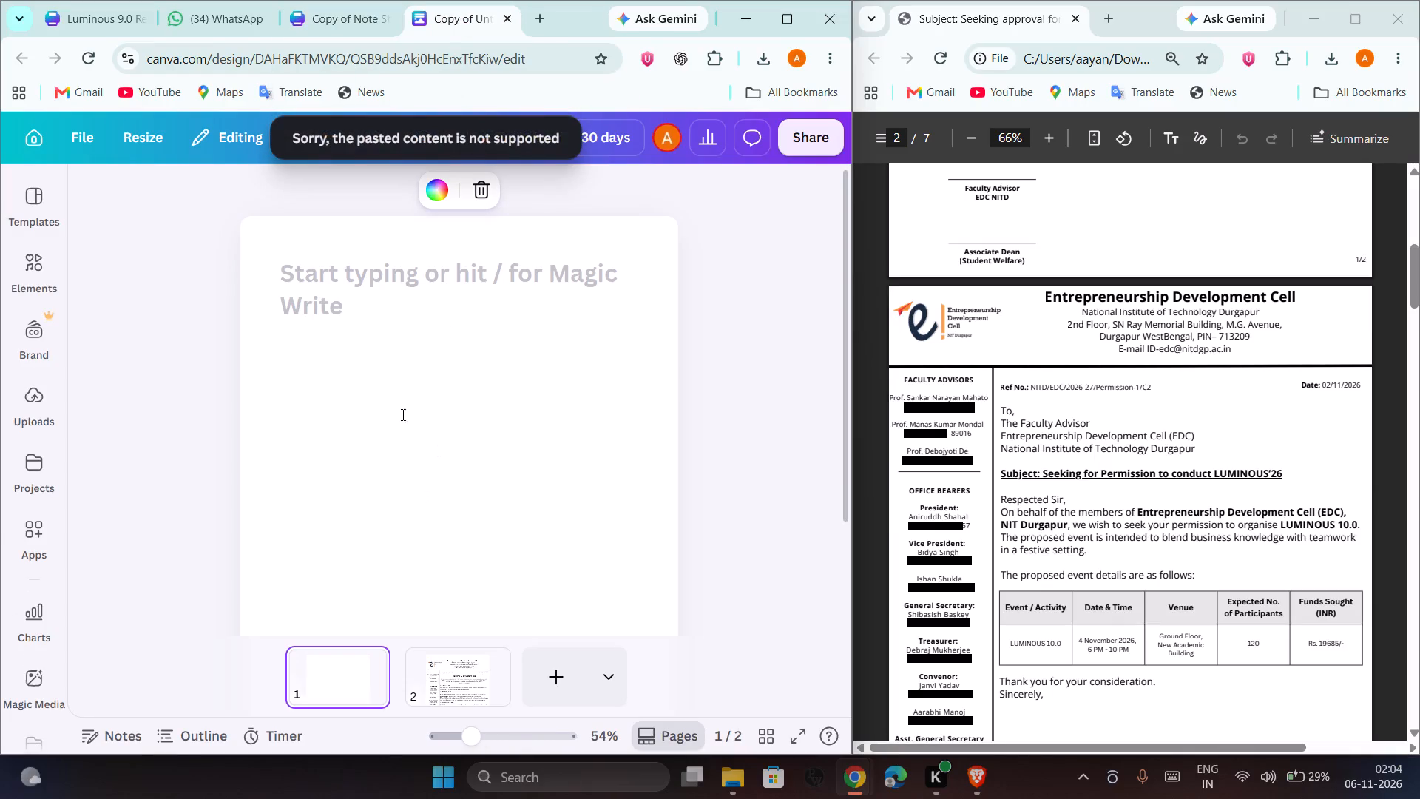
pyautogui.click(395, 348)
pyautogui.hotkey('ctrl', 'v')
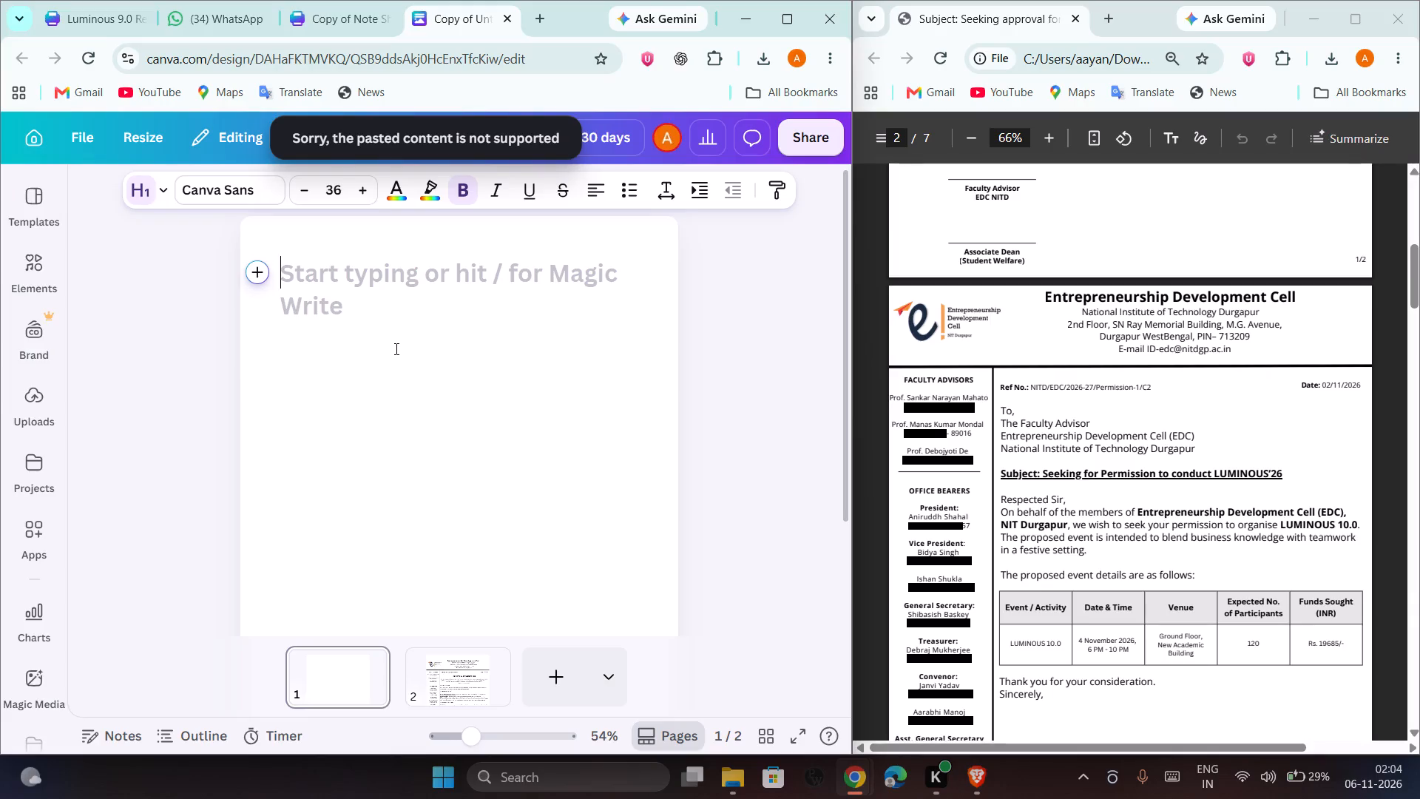
# Return to the copied Note Sheet design.
pyautogui.click(348, 33)
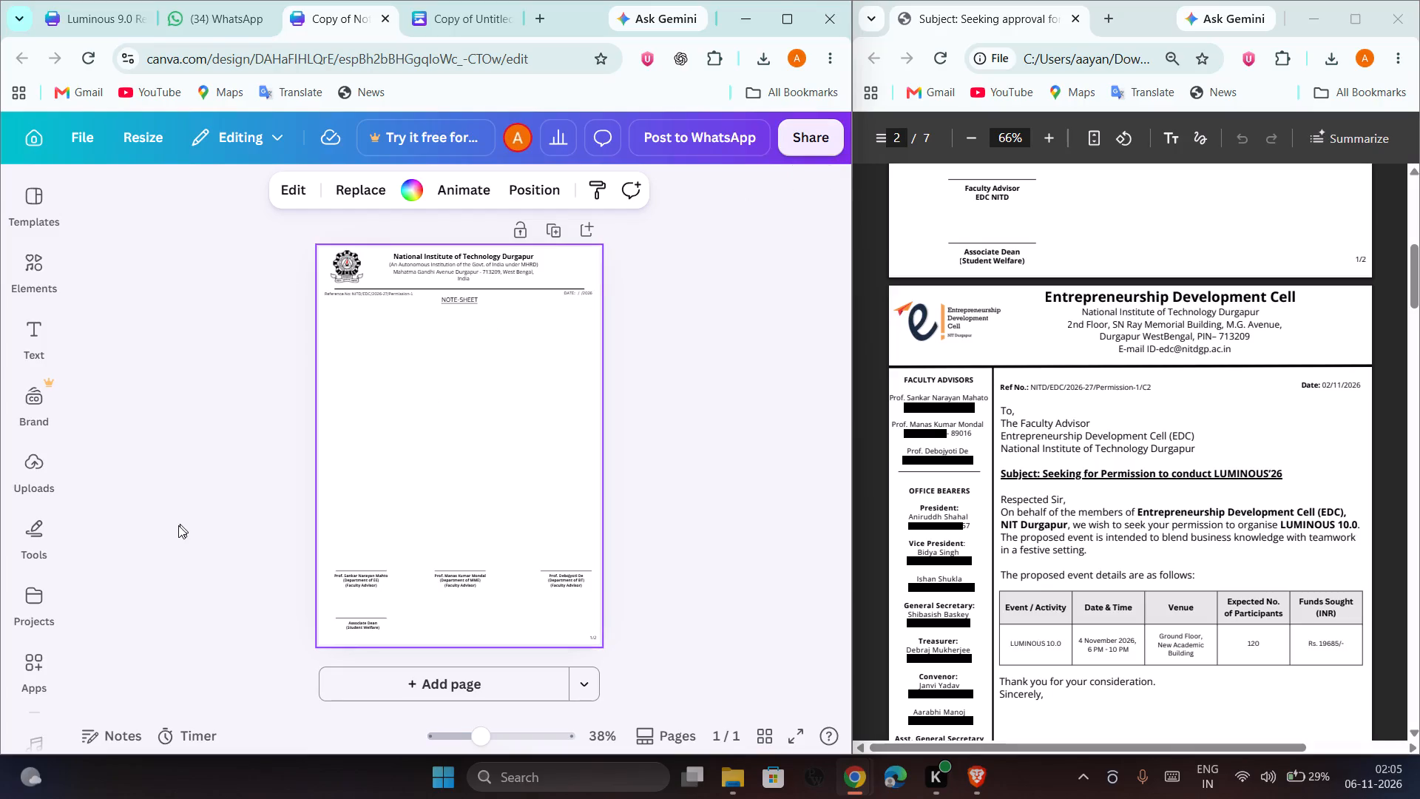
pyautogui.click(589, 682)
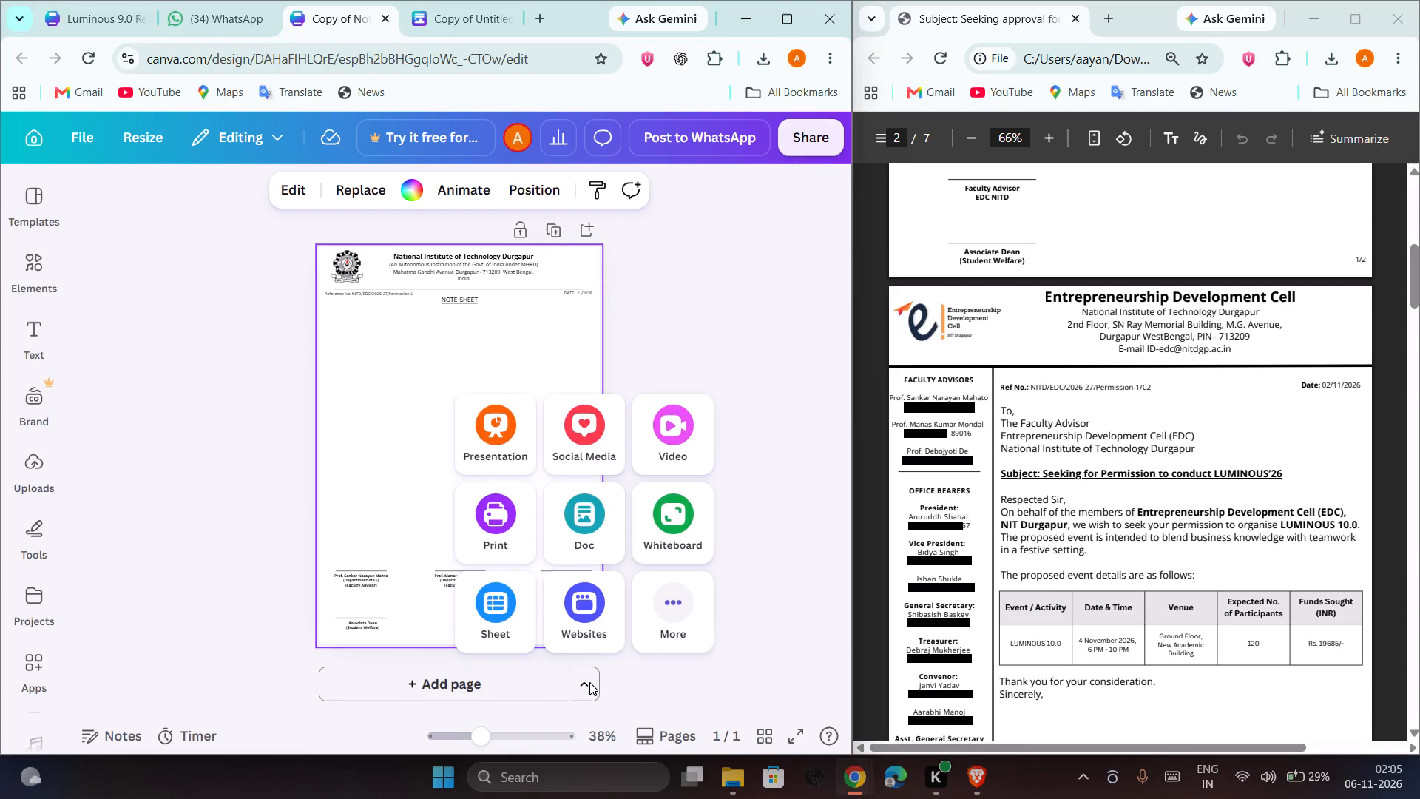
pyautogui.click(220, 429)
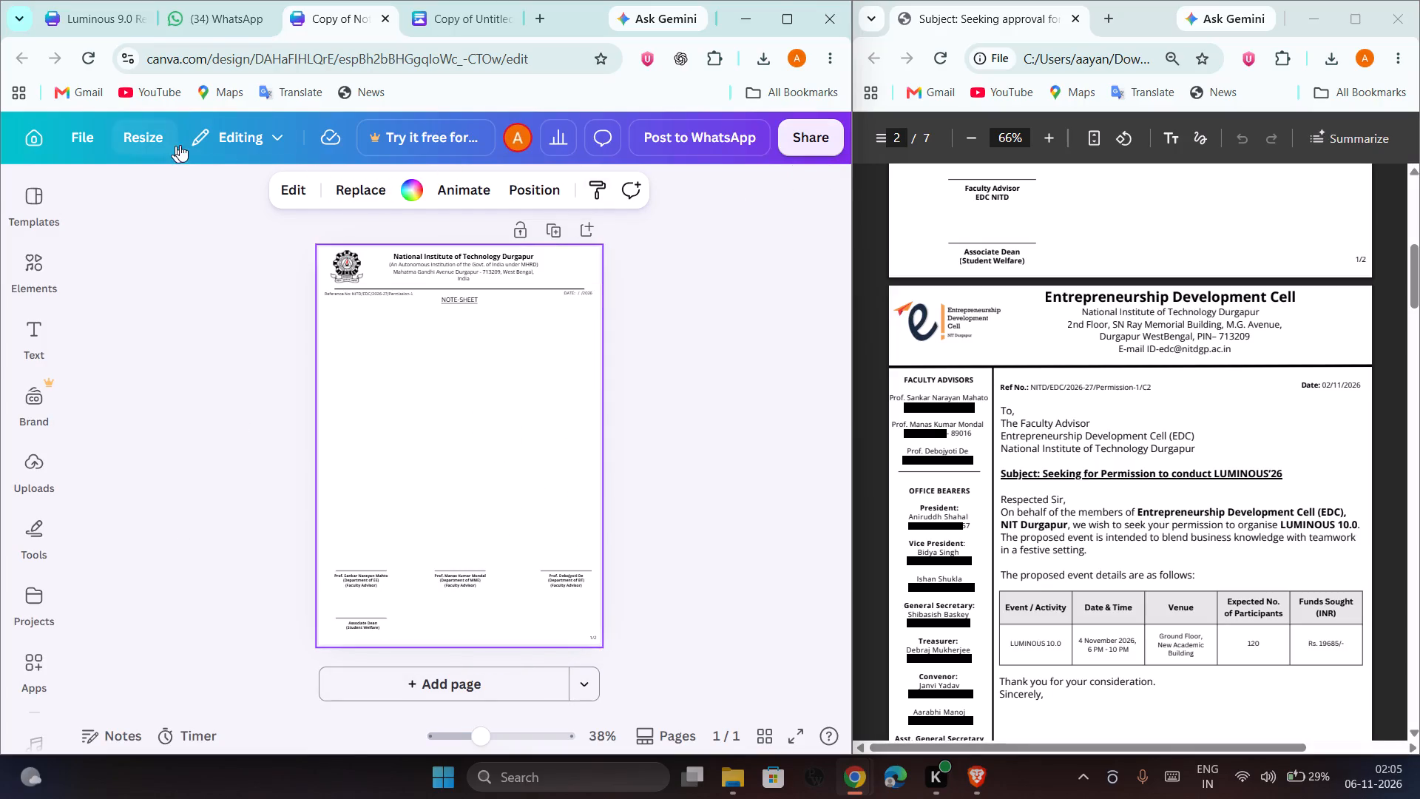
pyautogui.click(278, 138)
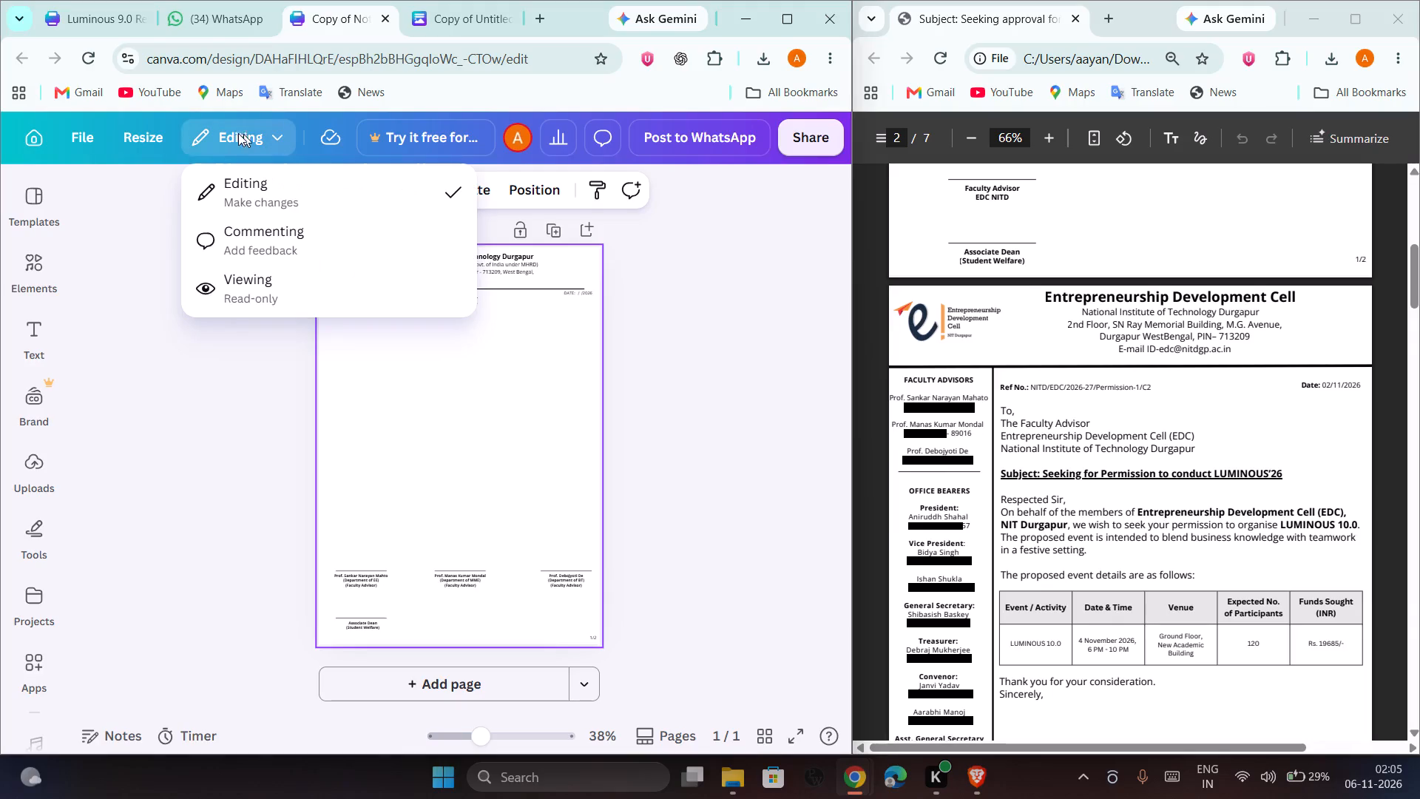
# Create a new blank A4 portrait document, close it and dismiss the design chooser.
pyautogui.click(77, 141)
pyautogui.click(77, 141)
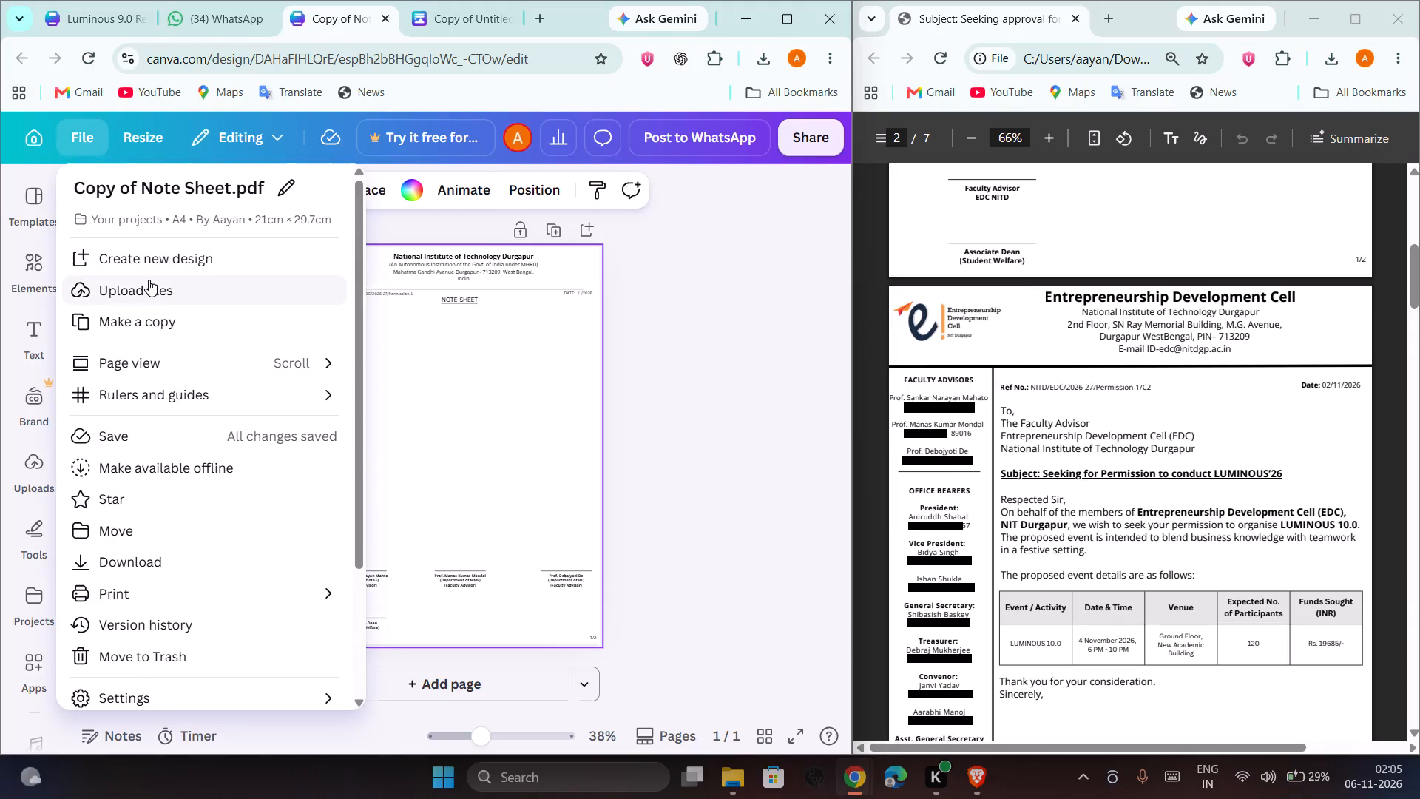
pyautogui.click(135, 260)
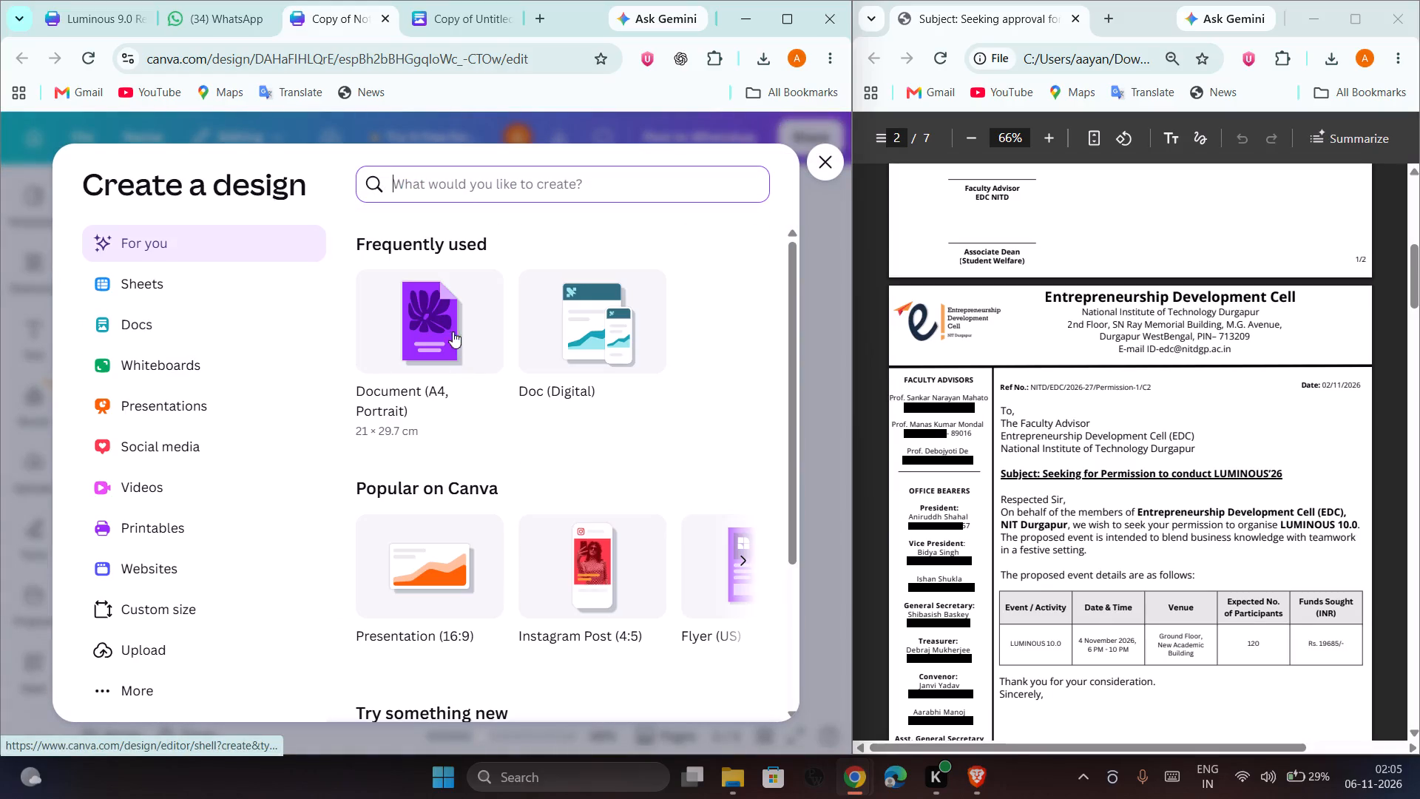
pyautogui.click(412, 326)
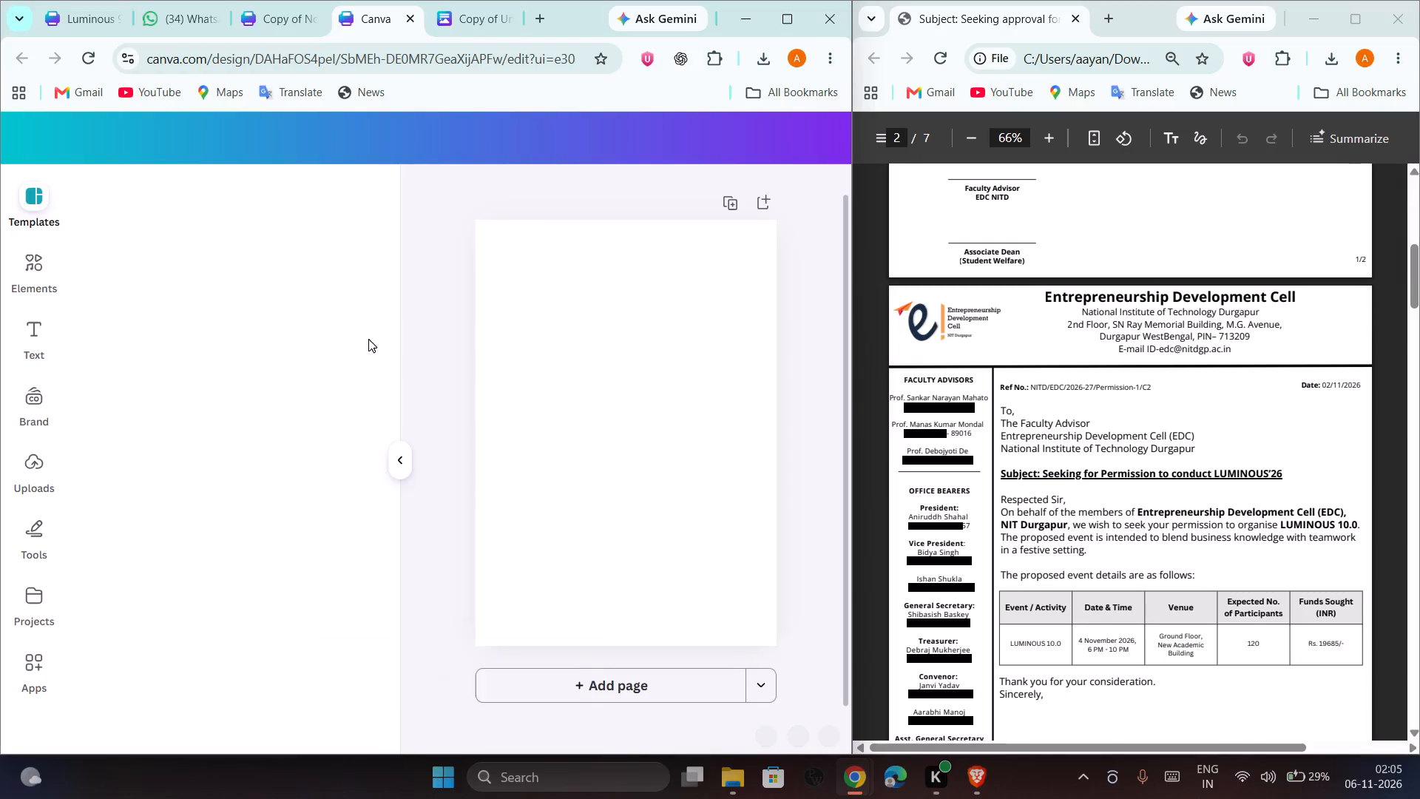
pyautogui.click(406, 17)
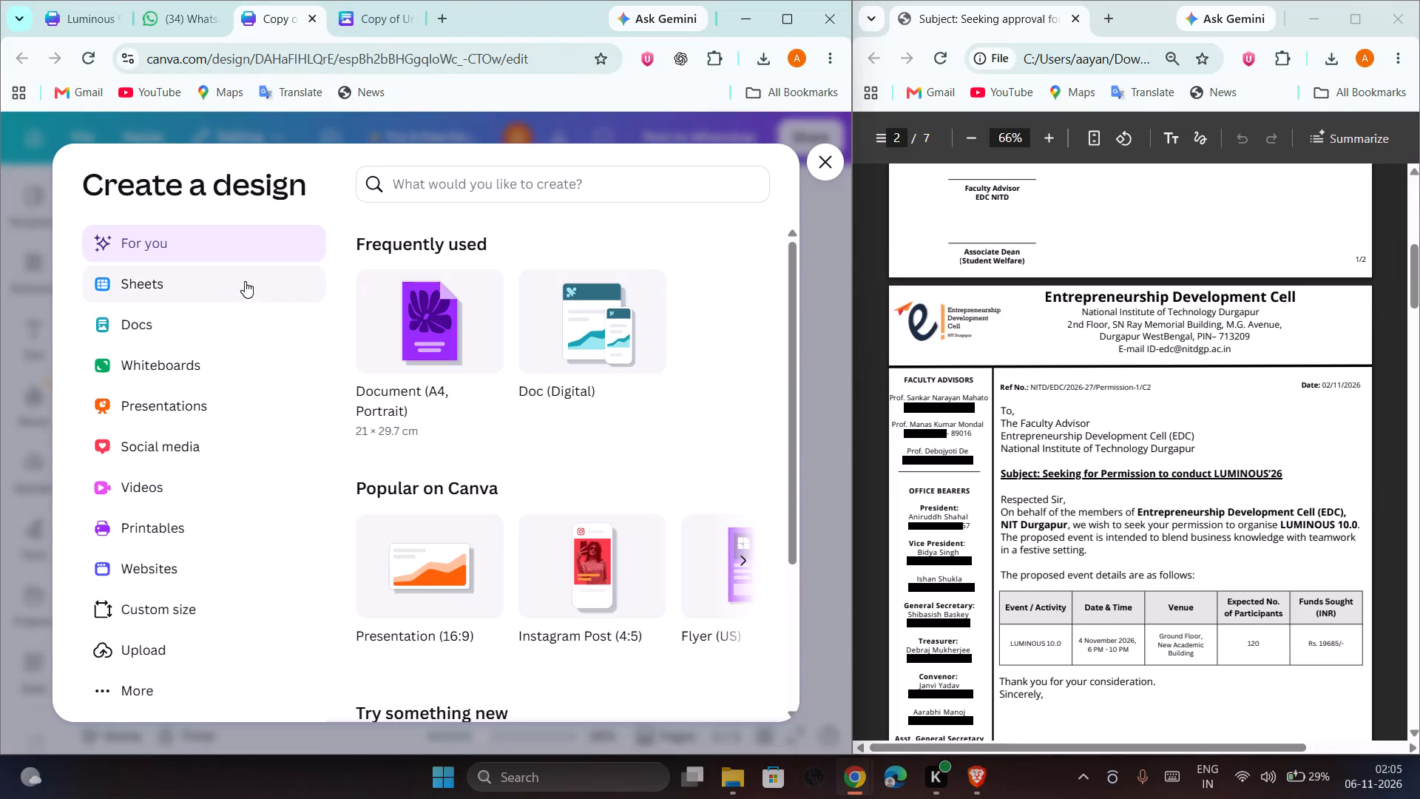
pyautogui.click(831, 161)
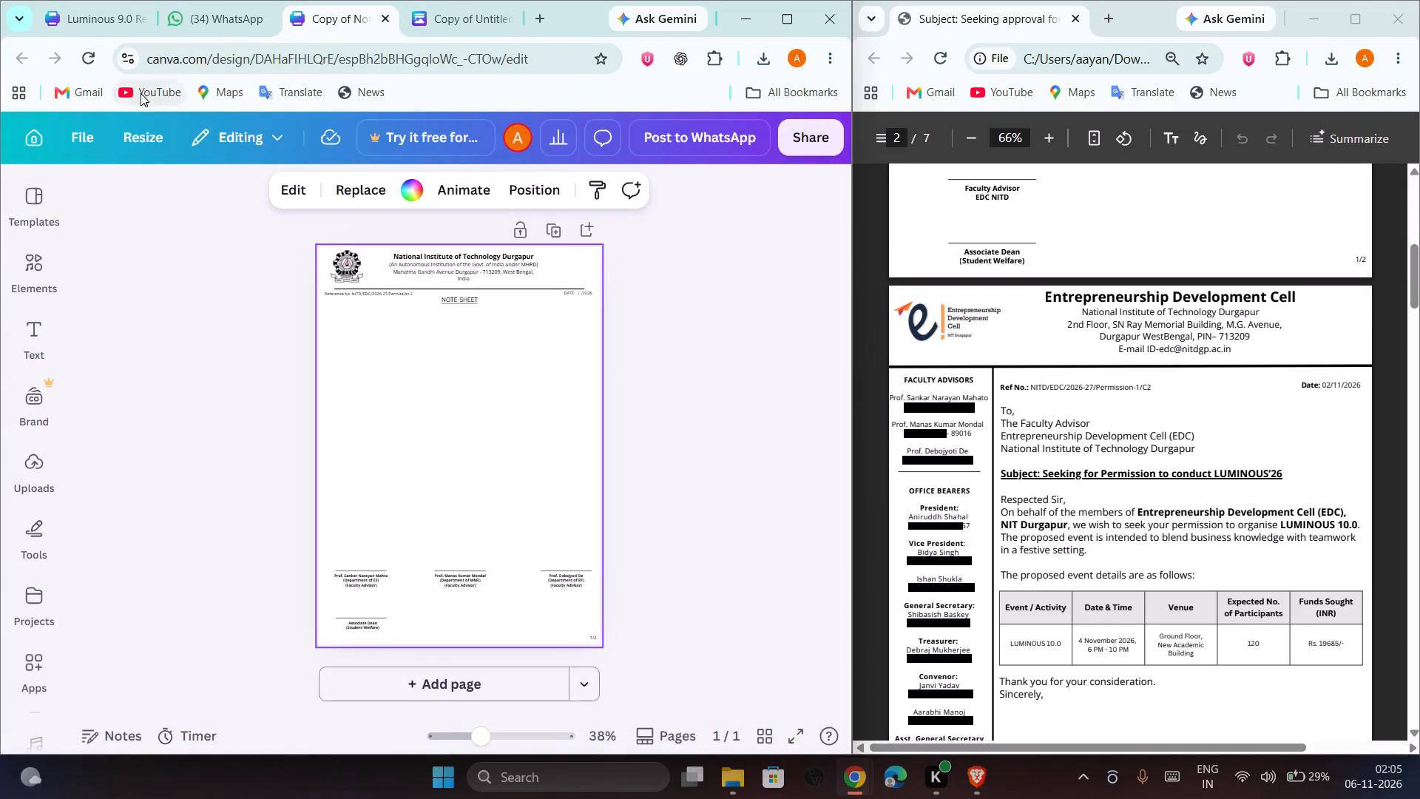
# Make the copied Note Sheet design available offline.
pyautogui.click(97, 138)
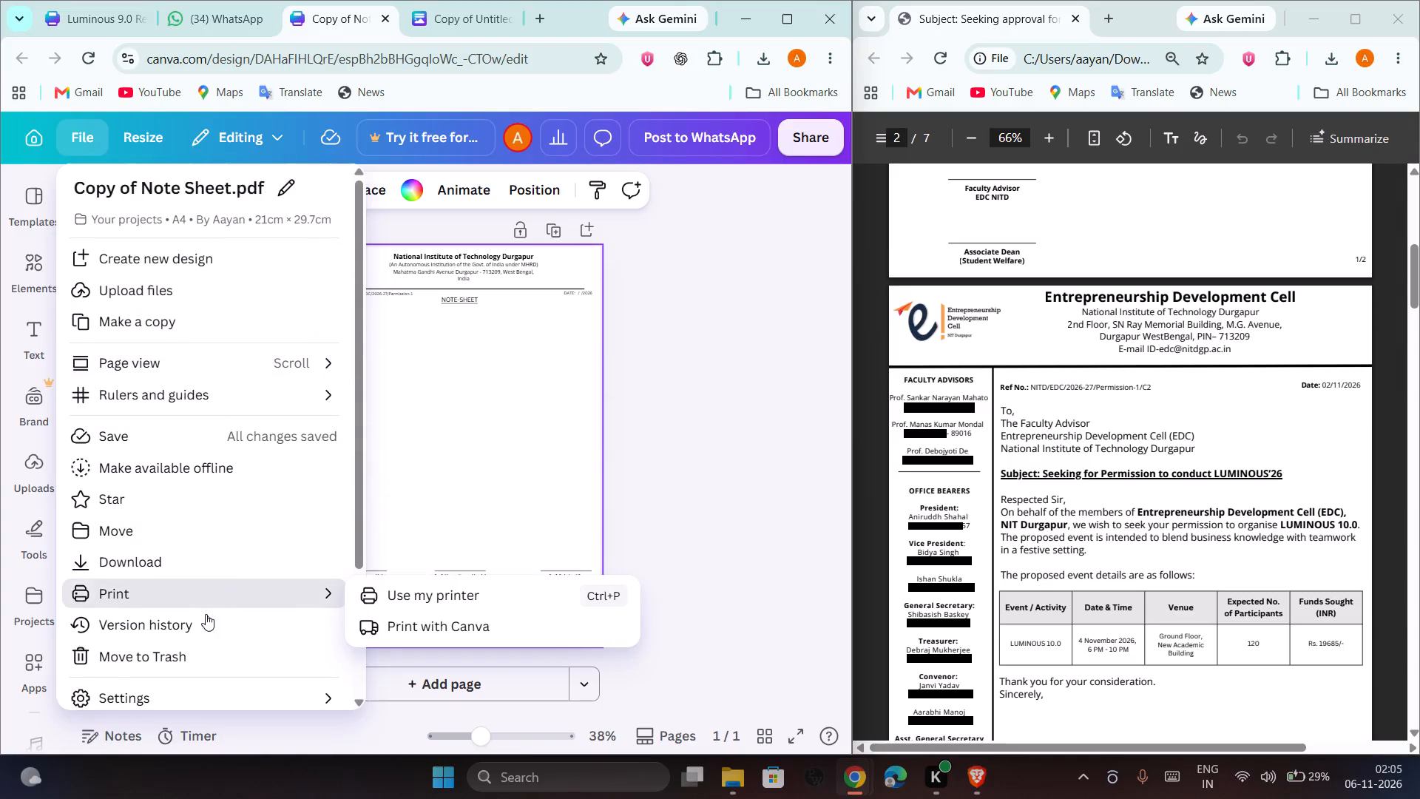
pyautogui.scroll(-2, 206, 614)
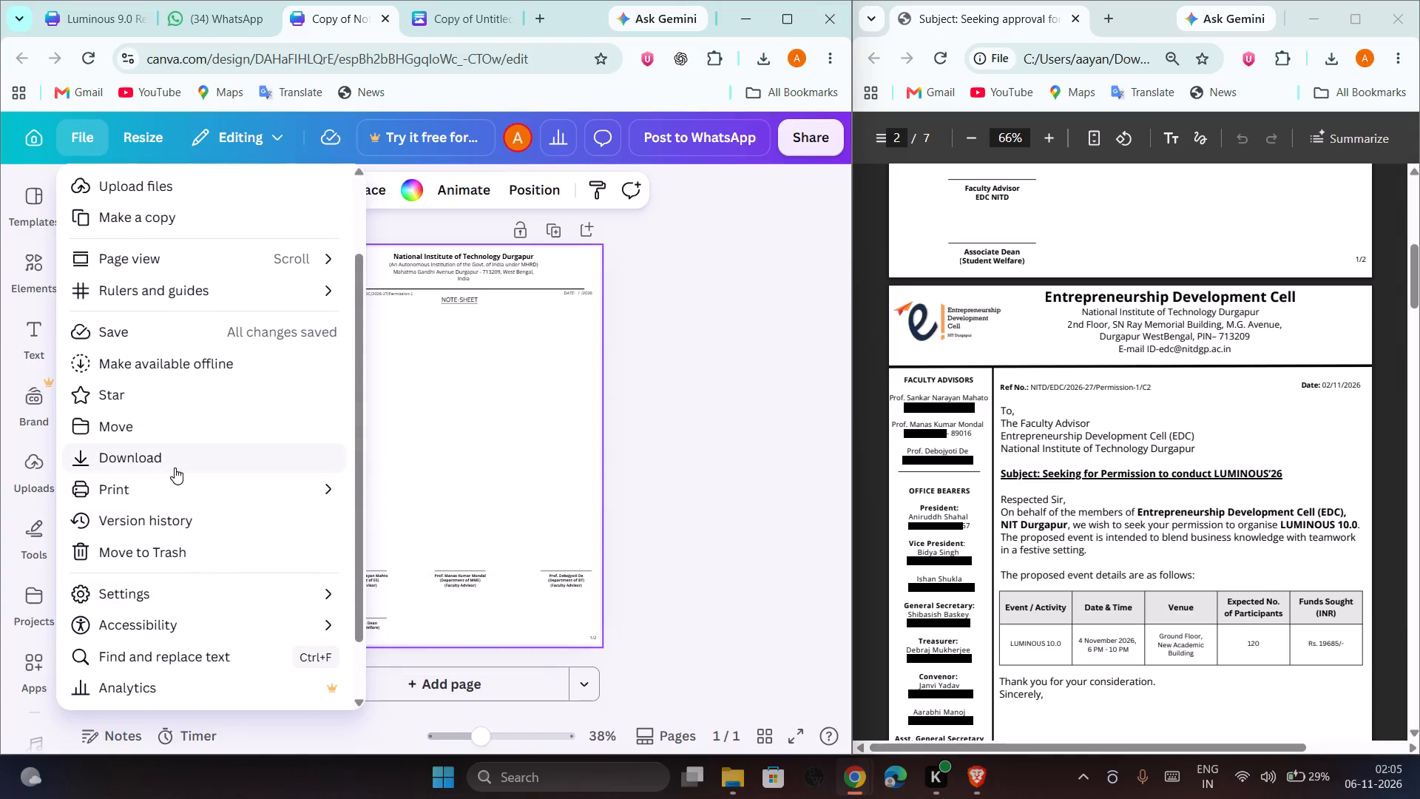
pyautogui.hscroll(-1, 175, 468)
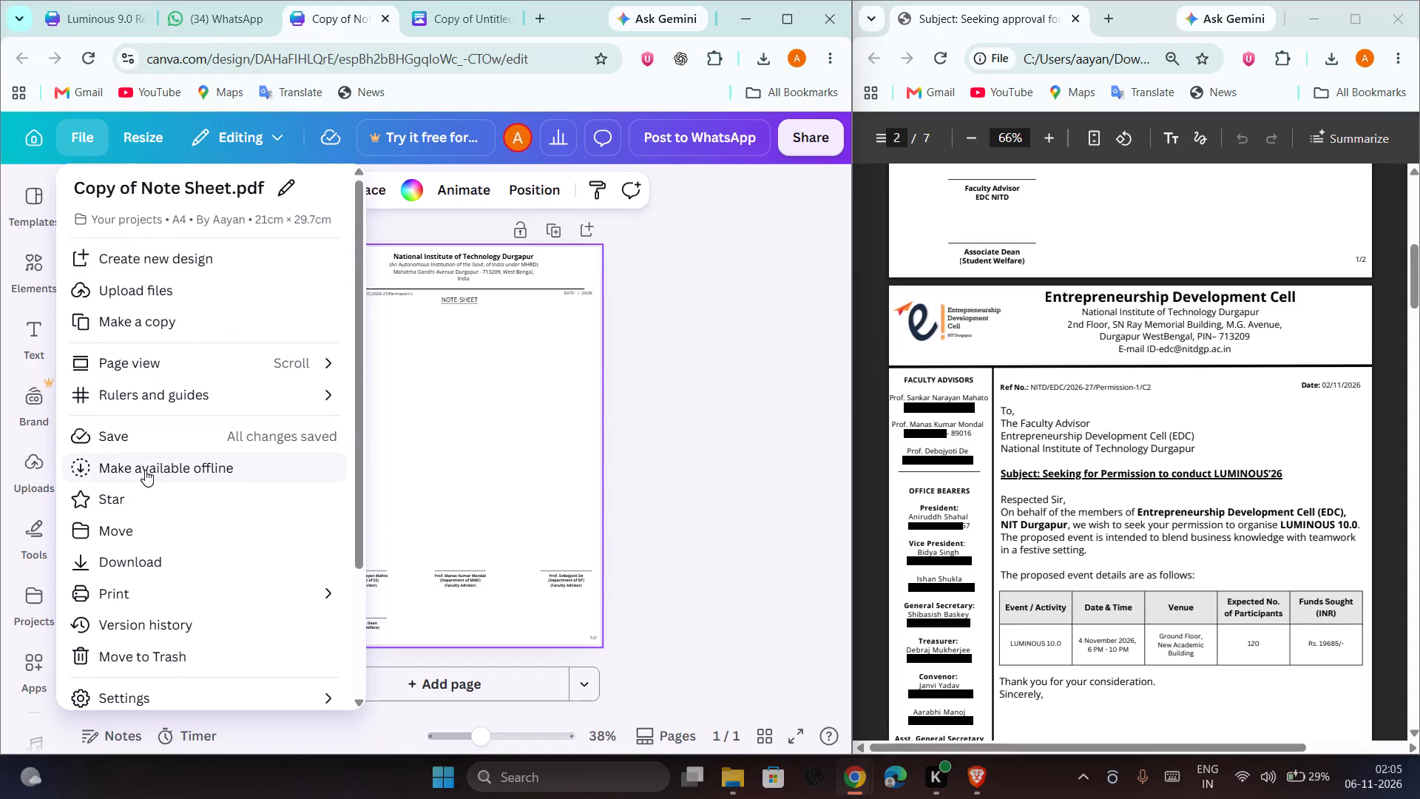
pyautogui.click(145, 470)
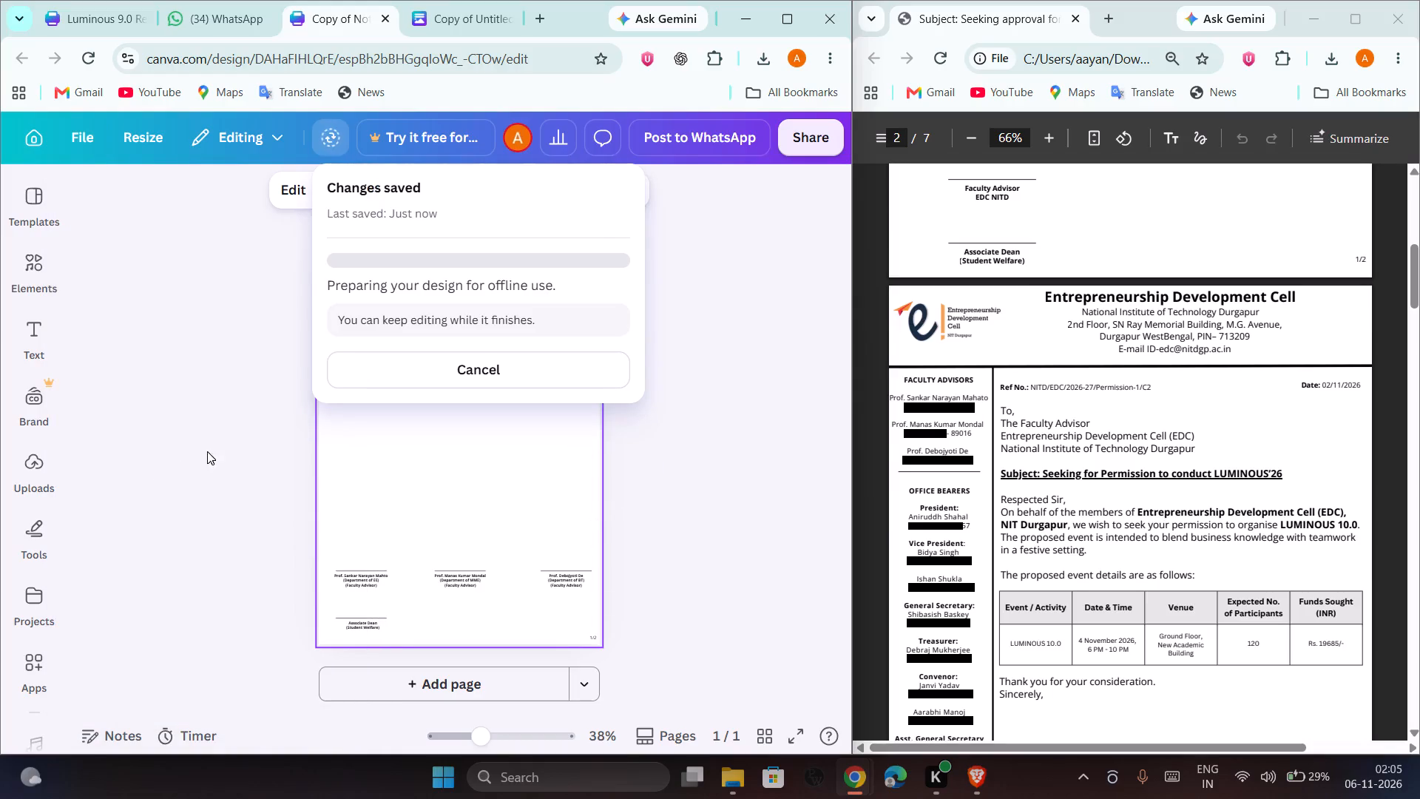
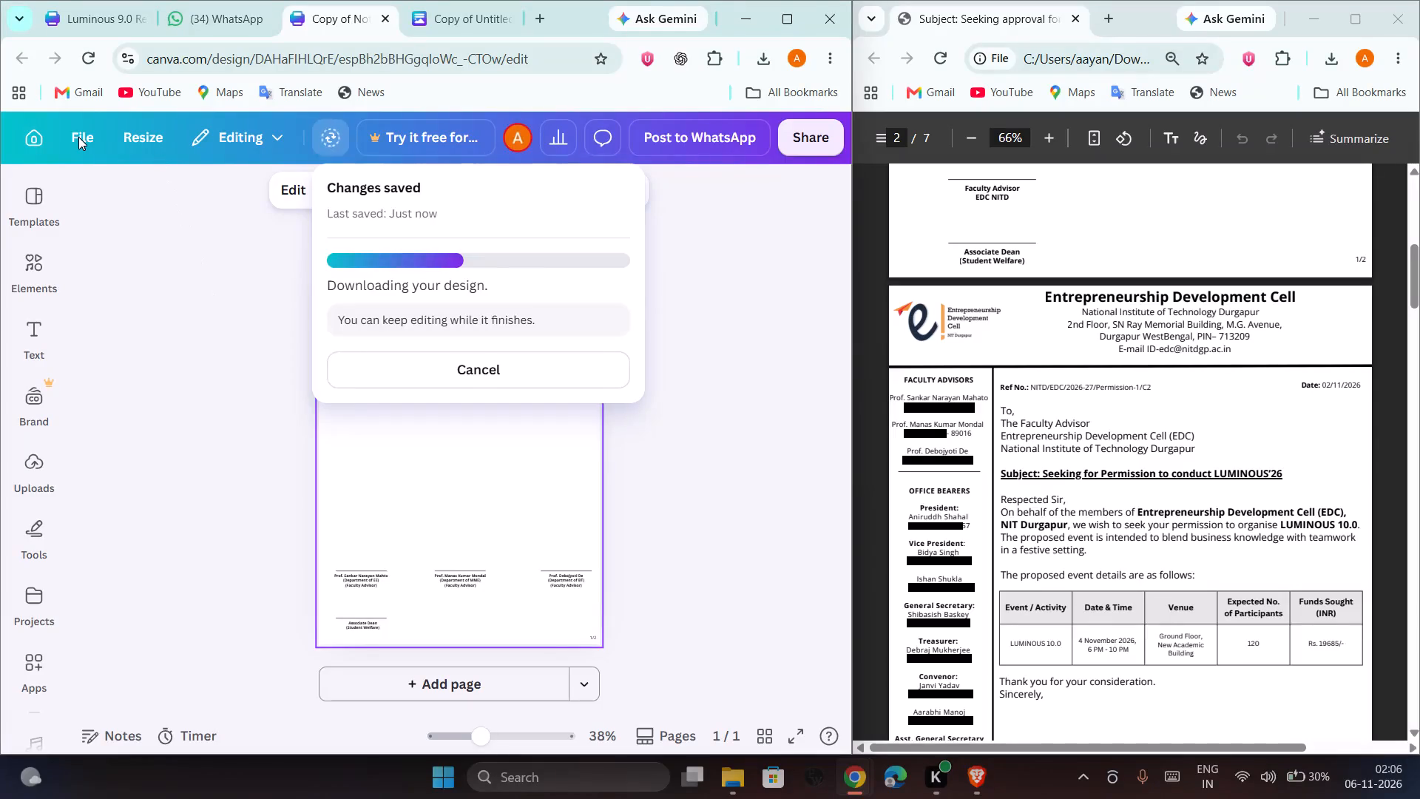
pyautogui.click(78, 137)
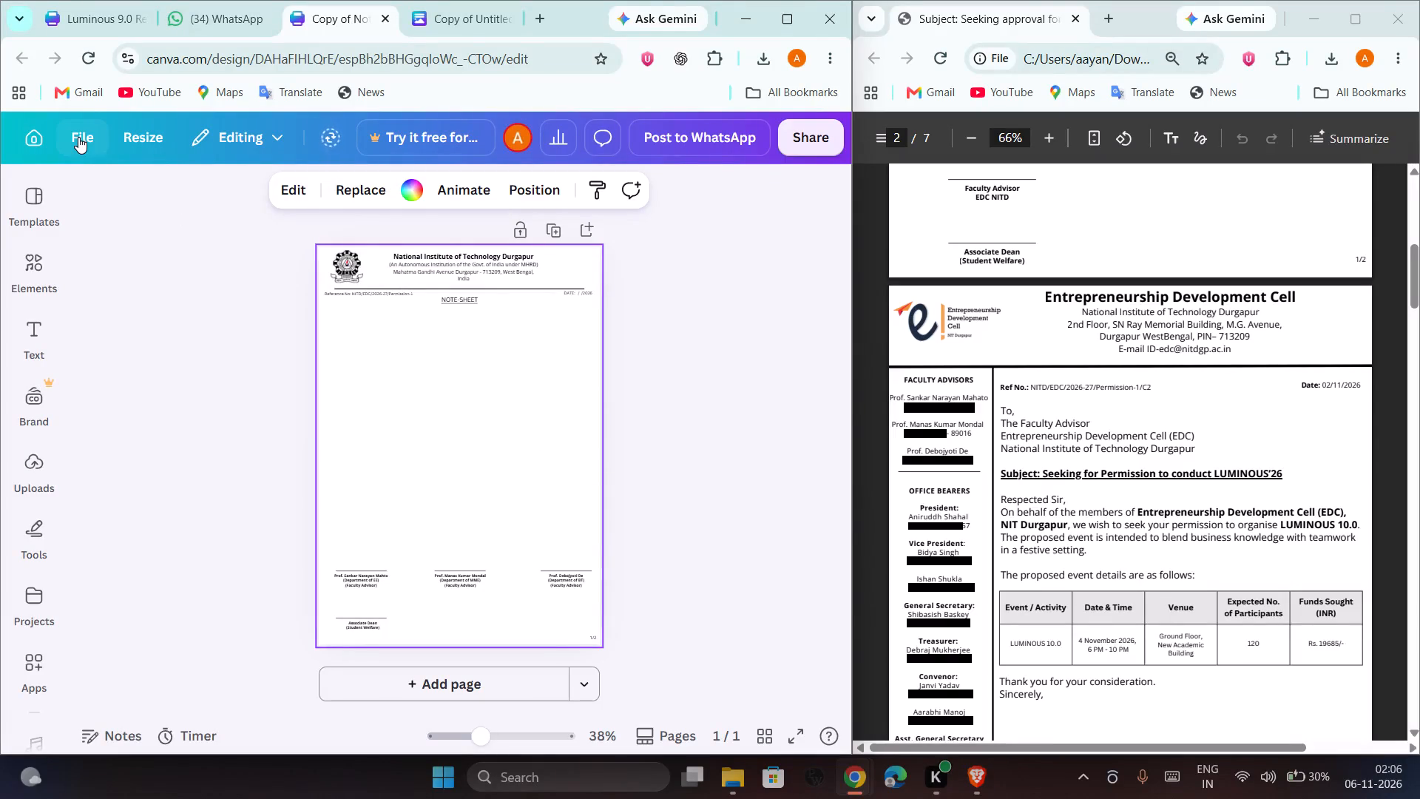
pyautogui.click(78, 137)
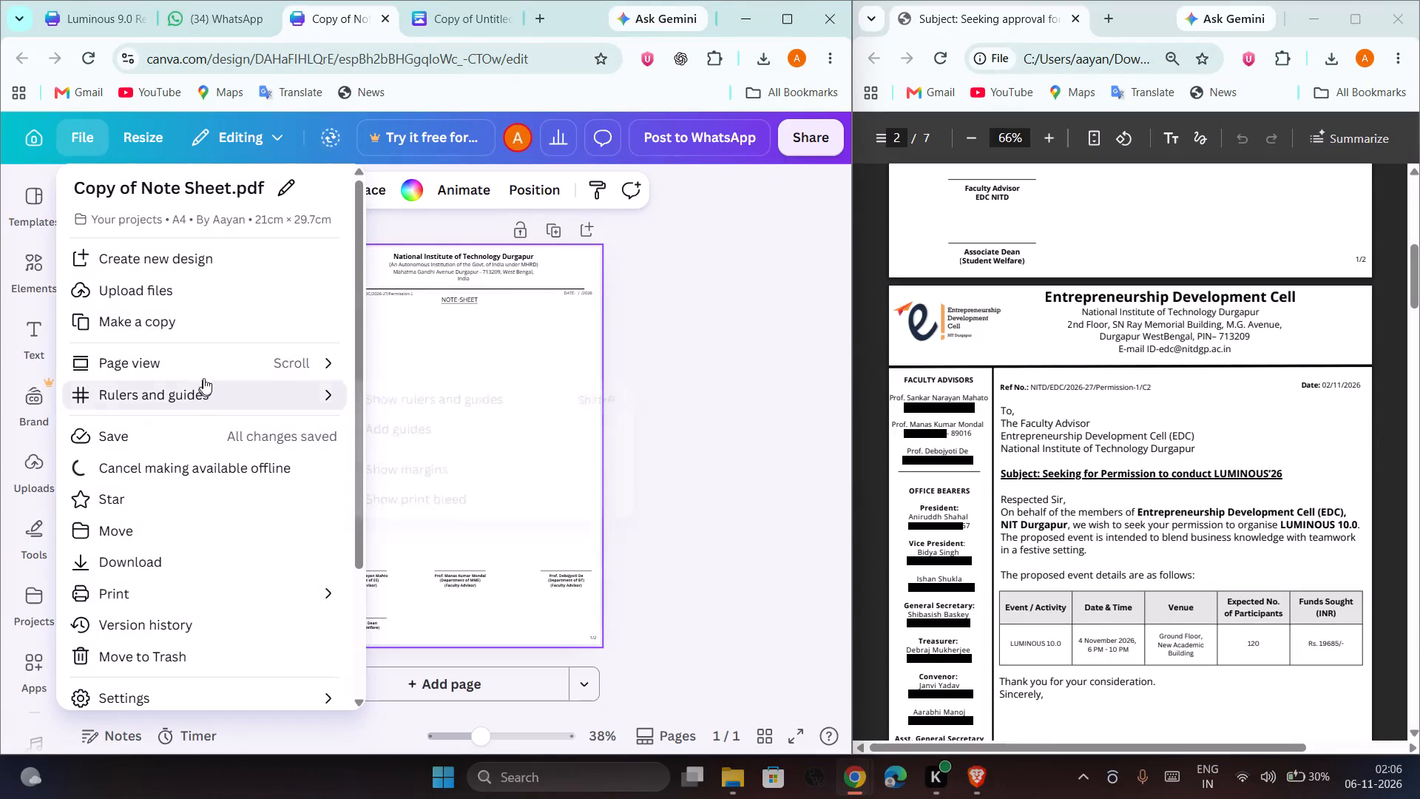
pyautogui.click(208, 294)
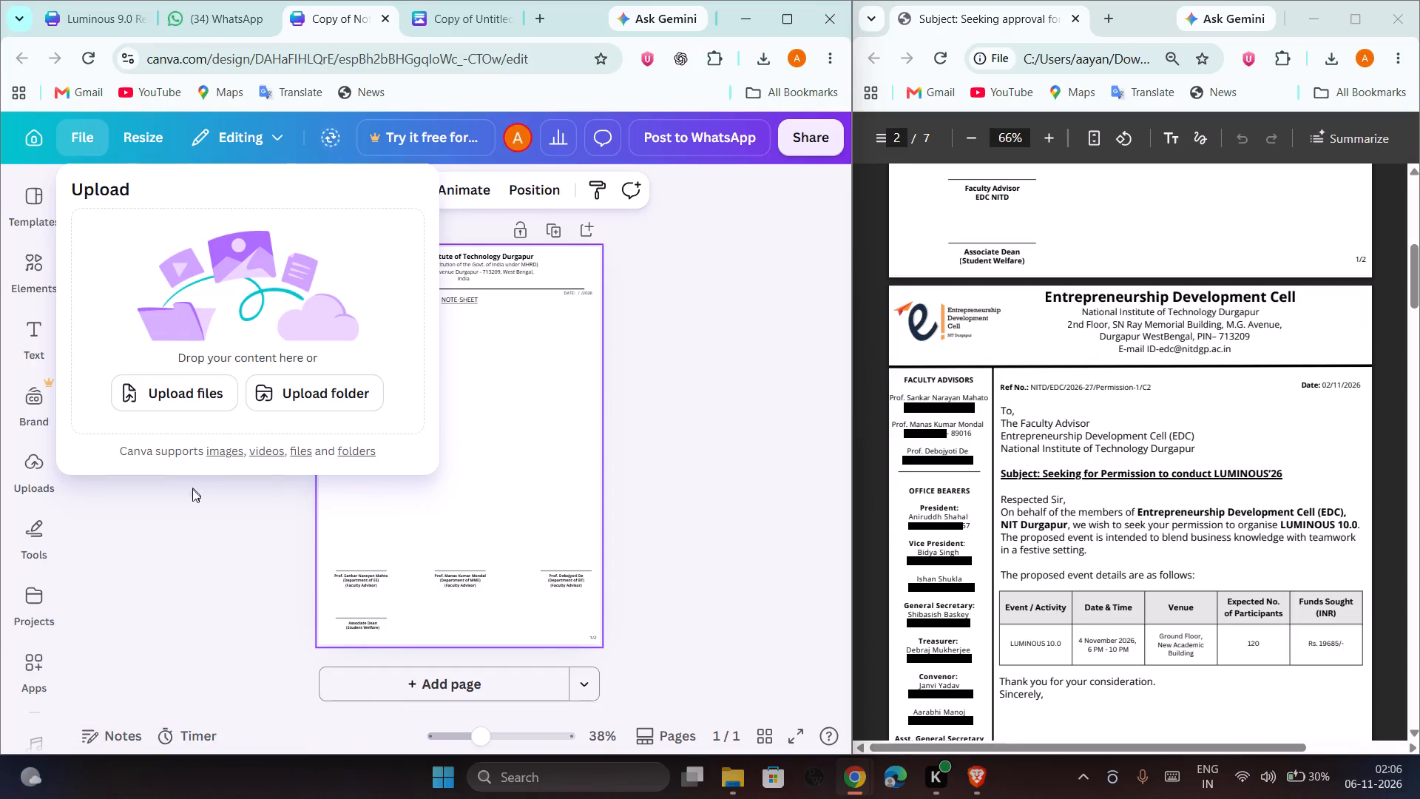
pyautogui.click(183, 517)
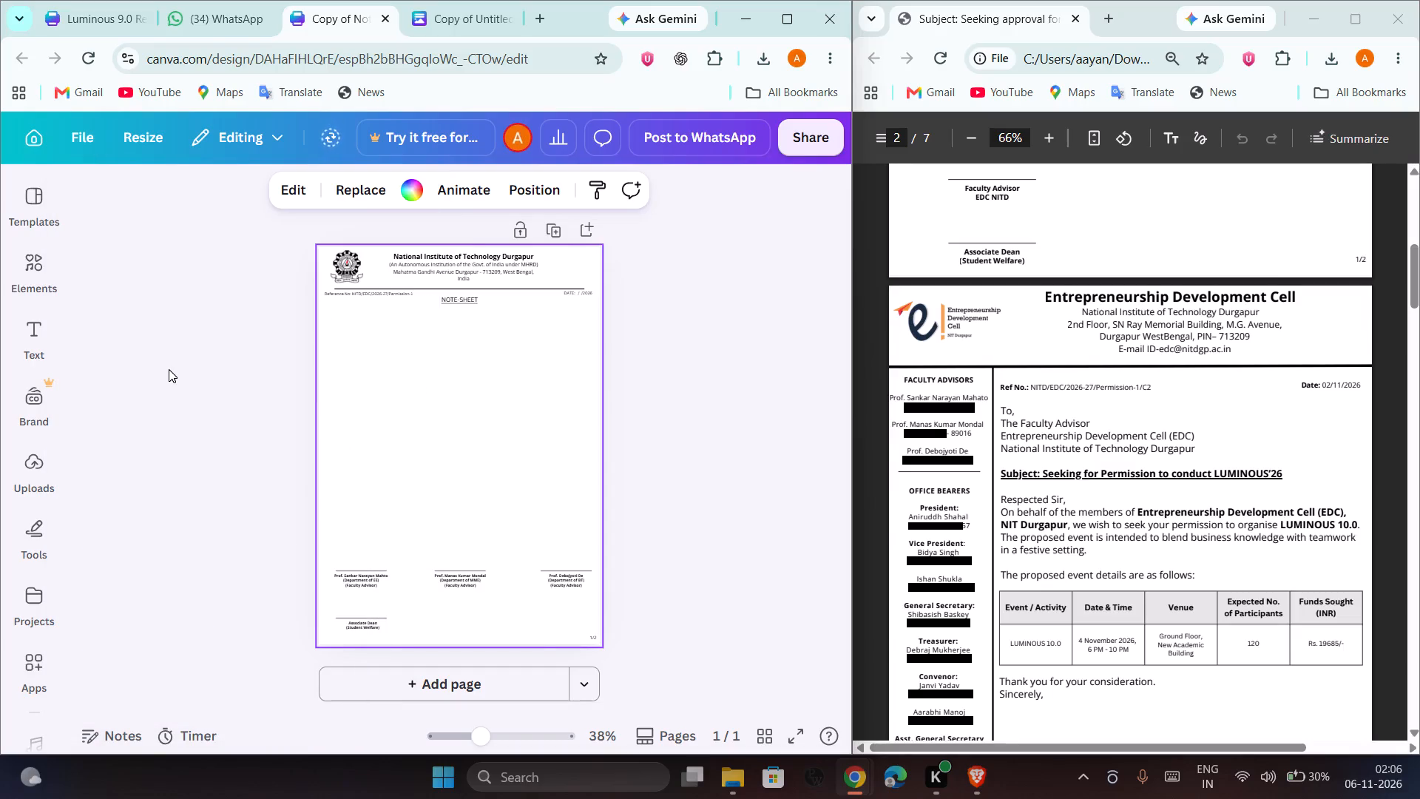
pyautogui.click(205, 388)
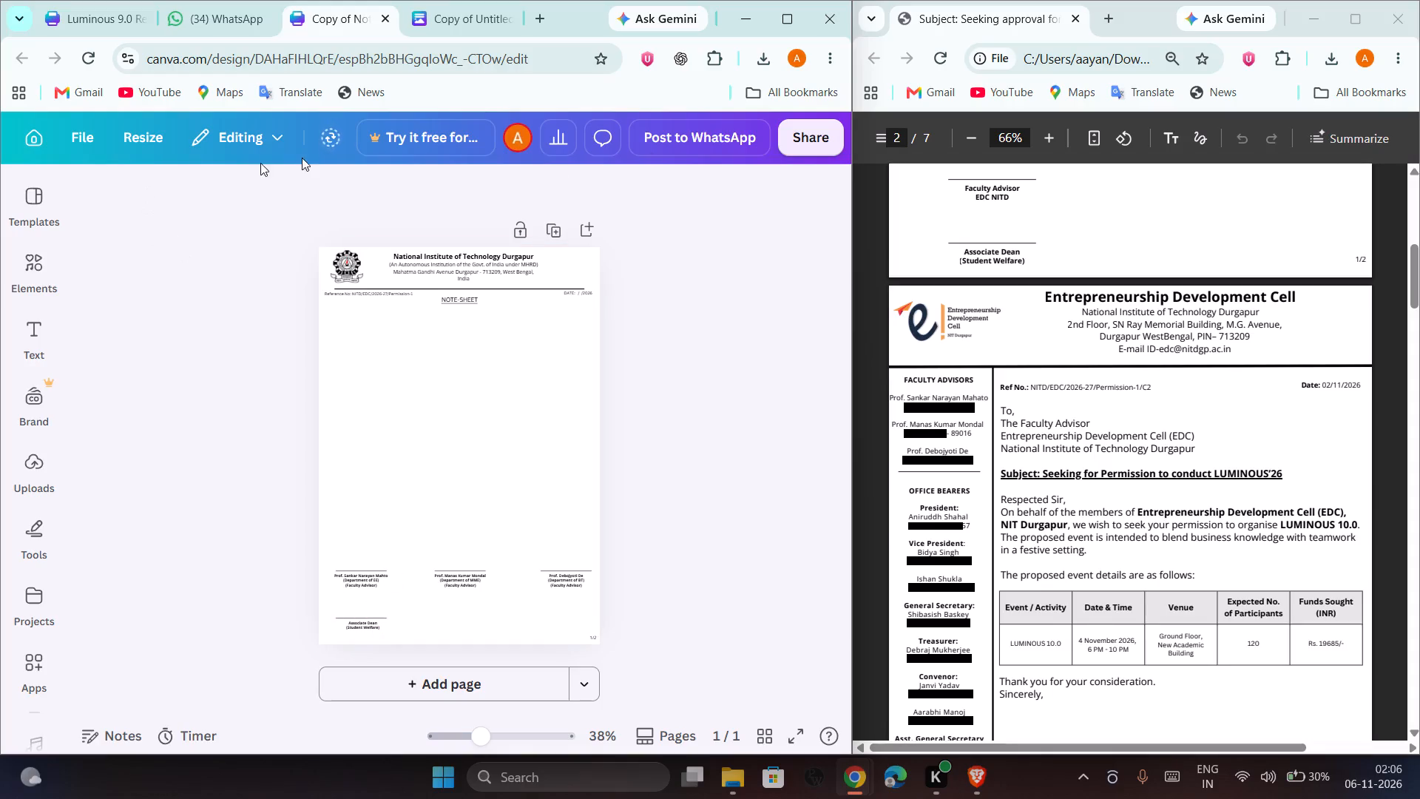
# Examine the sharing, saving and publishing options available for the copied Note Sheet design.
pyautogui.click(814, 137)
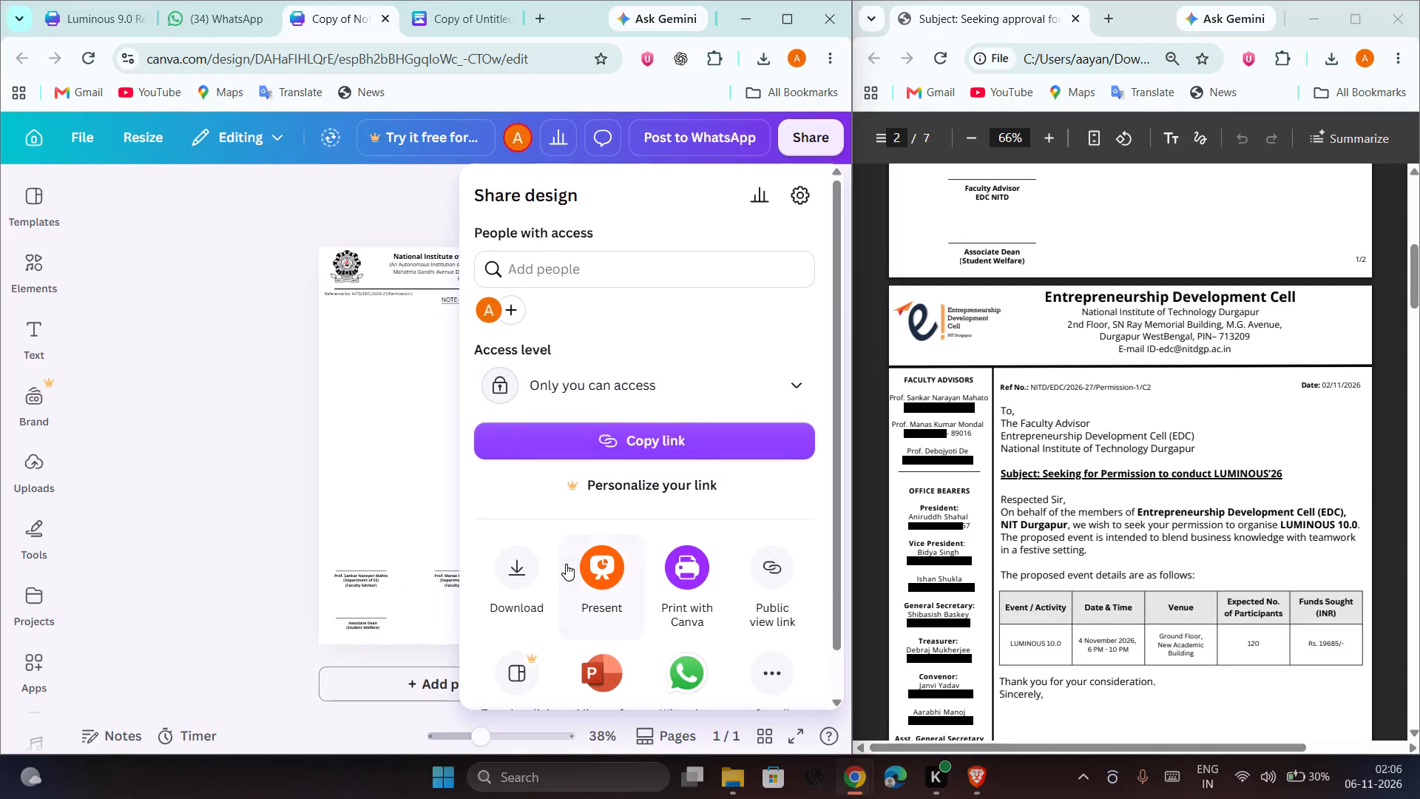
pyautogui.scroll(-3, 566, 563)
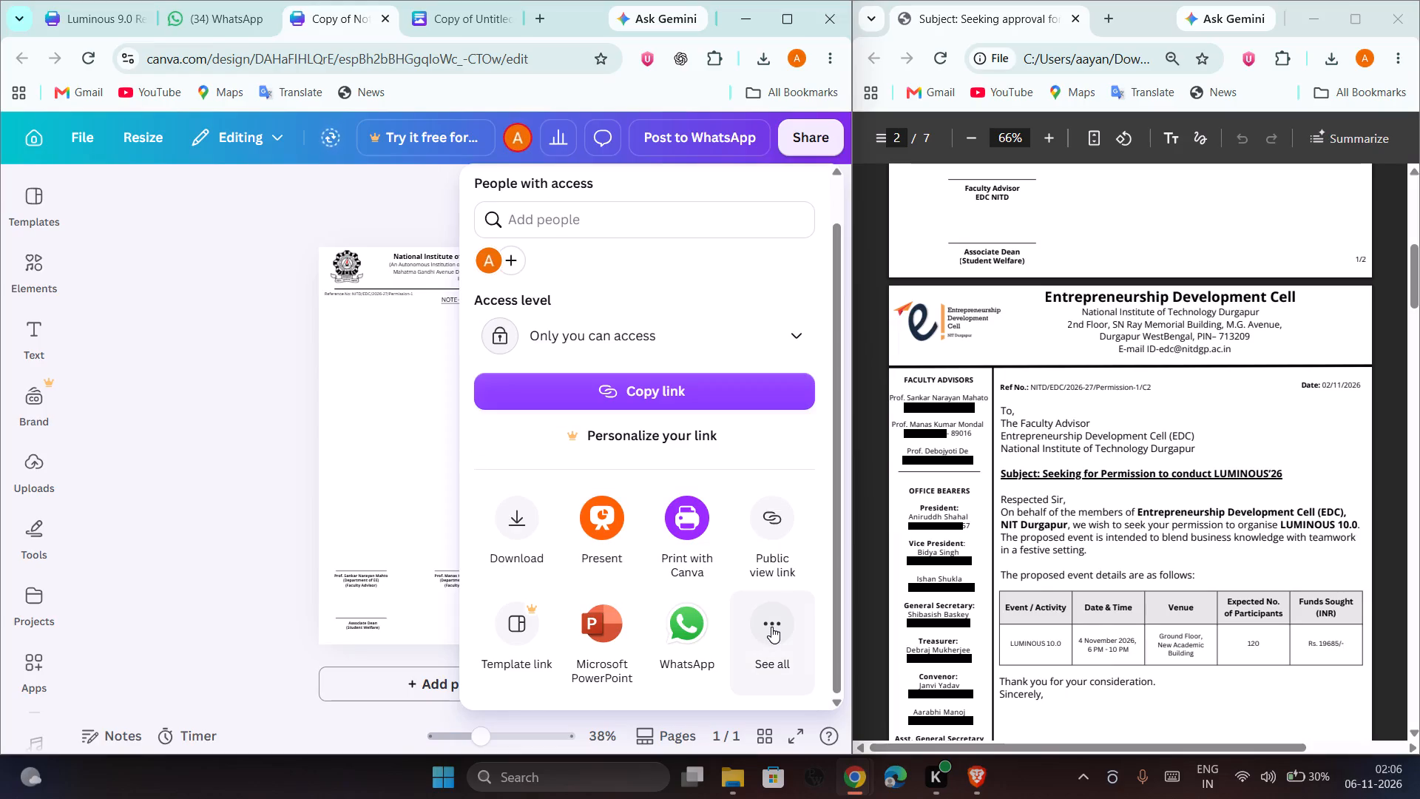
pyautogui.click(771, 627)
pyautogui.scroll(-1, 680, 542)
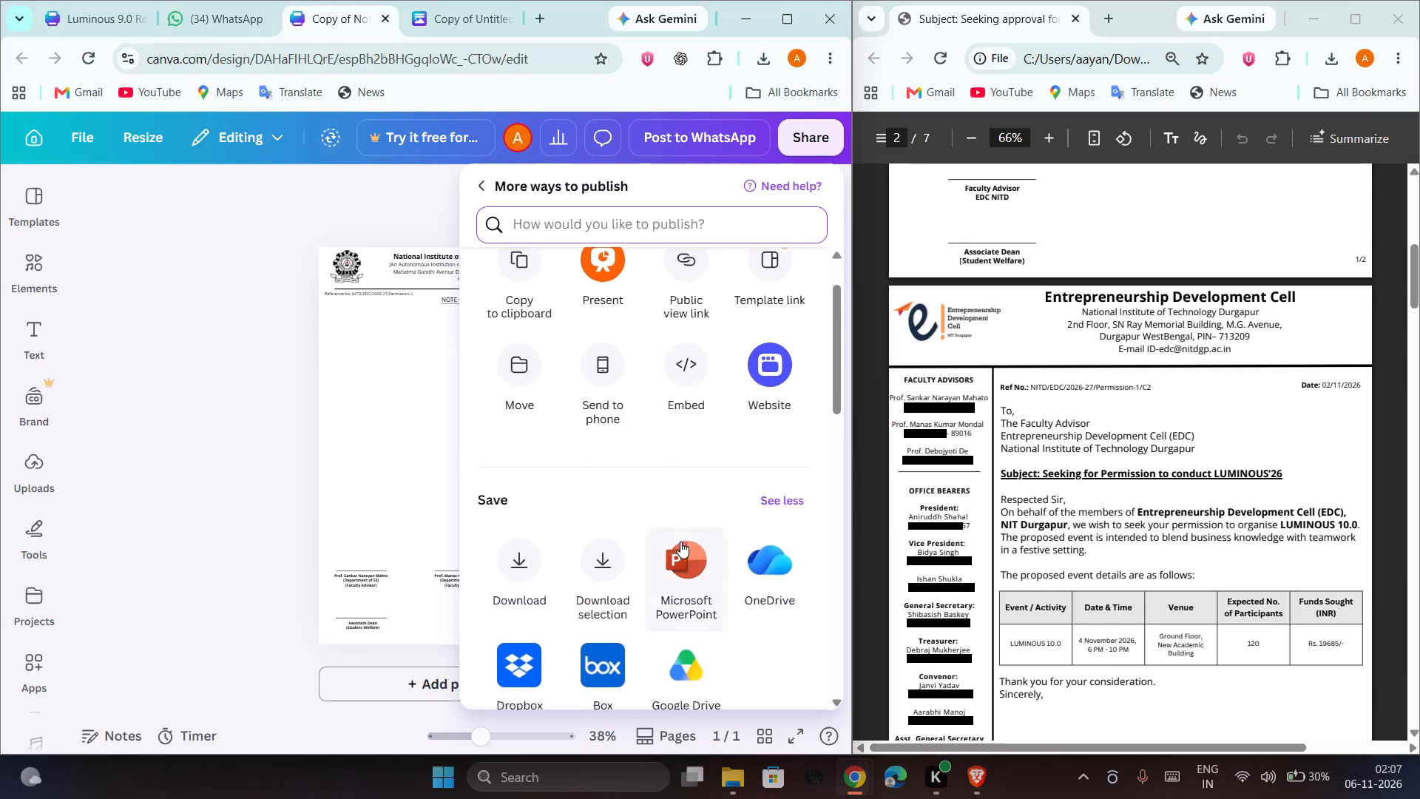
pyautogui.scroll(-3, 680, 542)
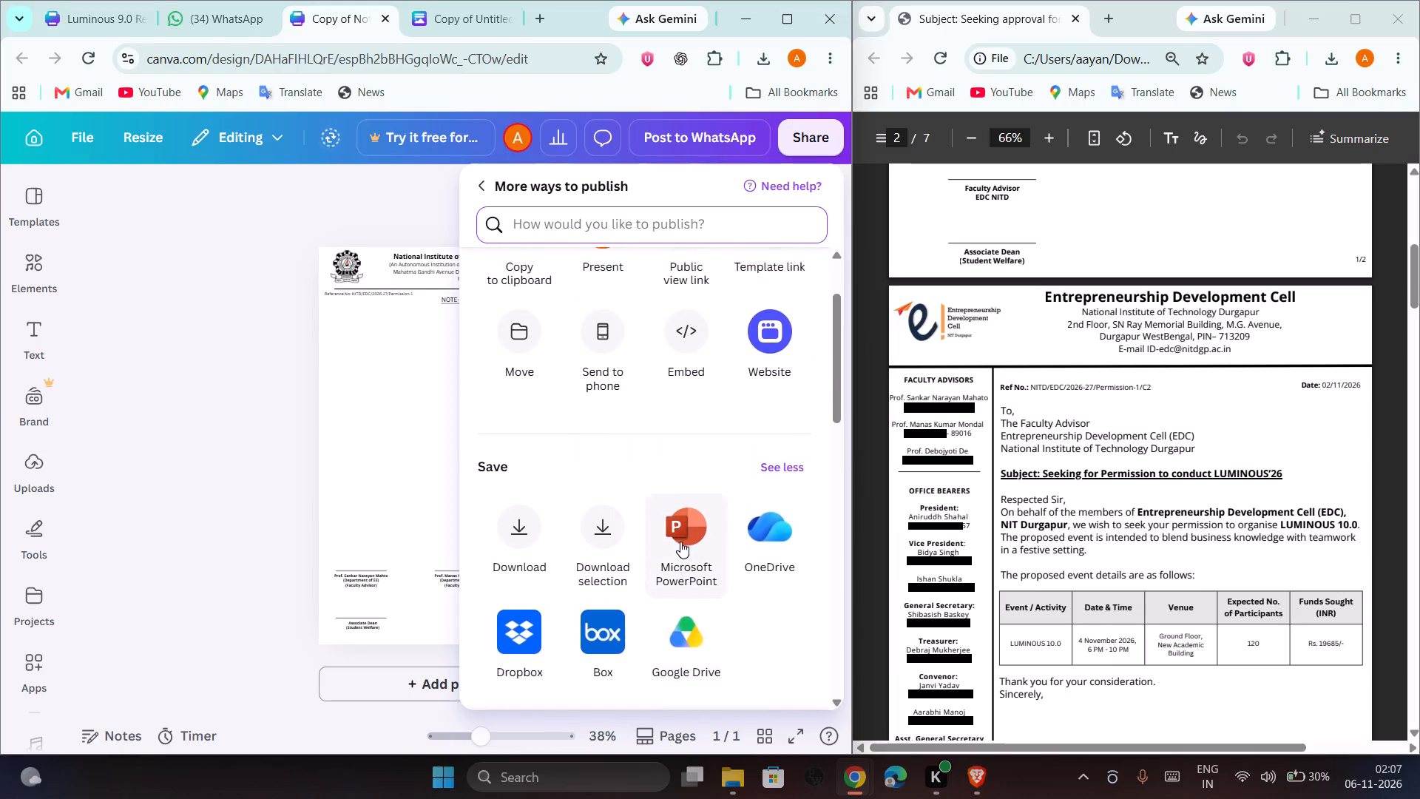
pyautogui.scroll(-2, 680, 542)
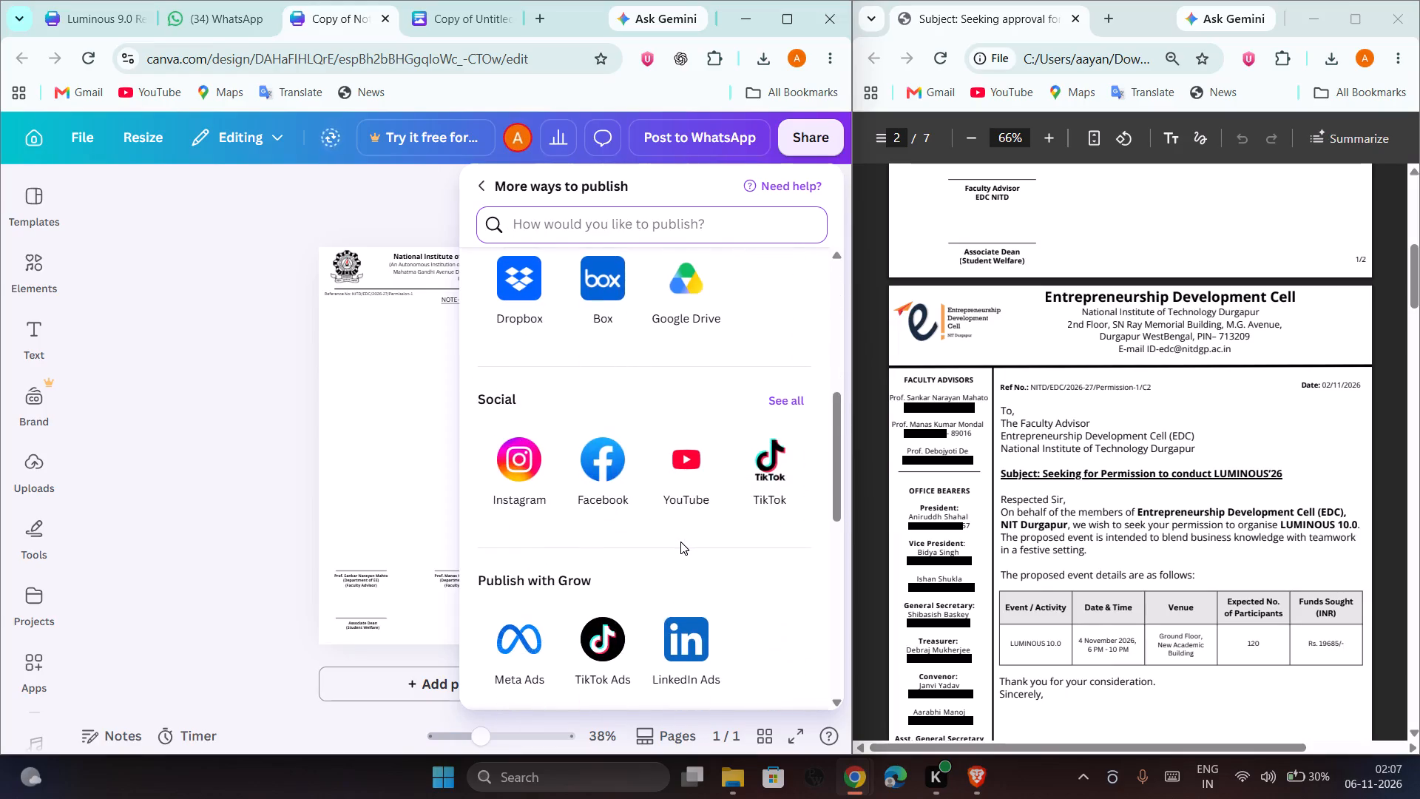
pyautogui.scroll(-4, 680, 542)
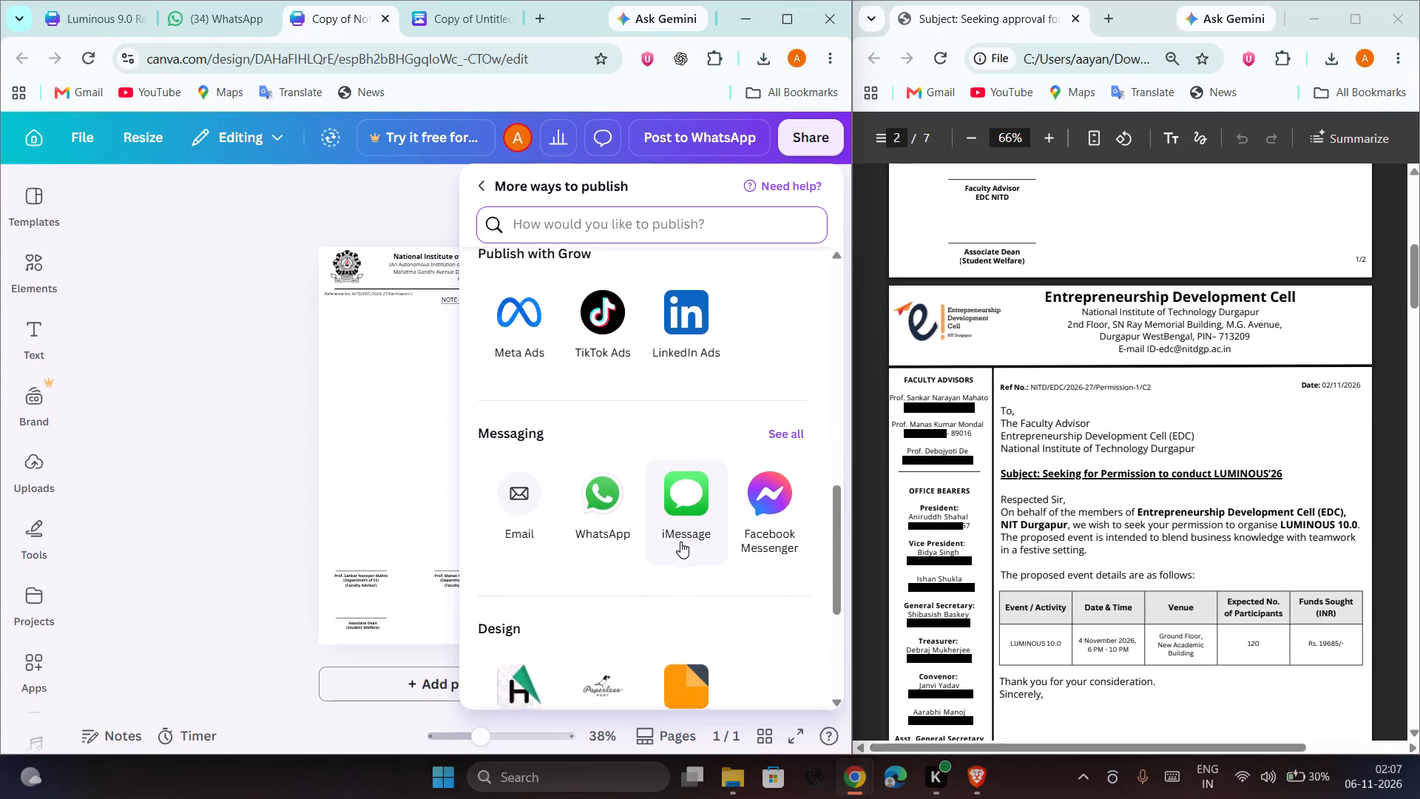
pyautogui.scroll(-2, 680, 542)
pyautogui.scroll(2, 680, 542)
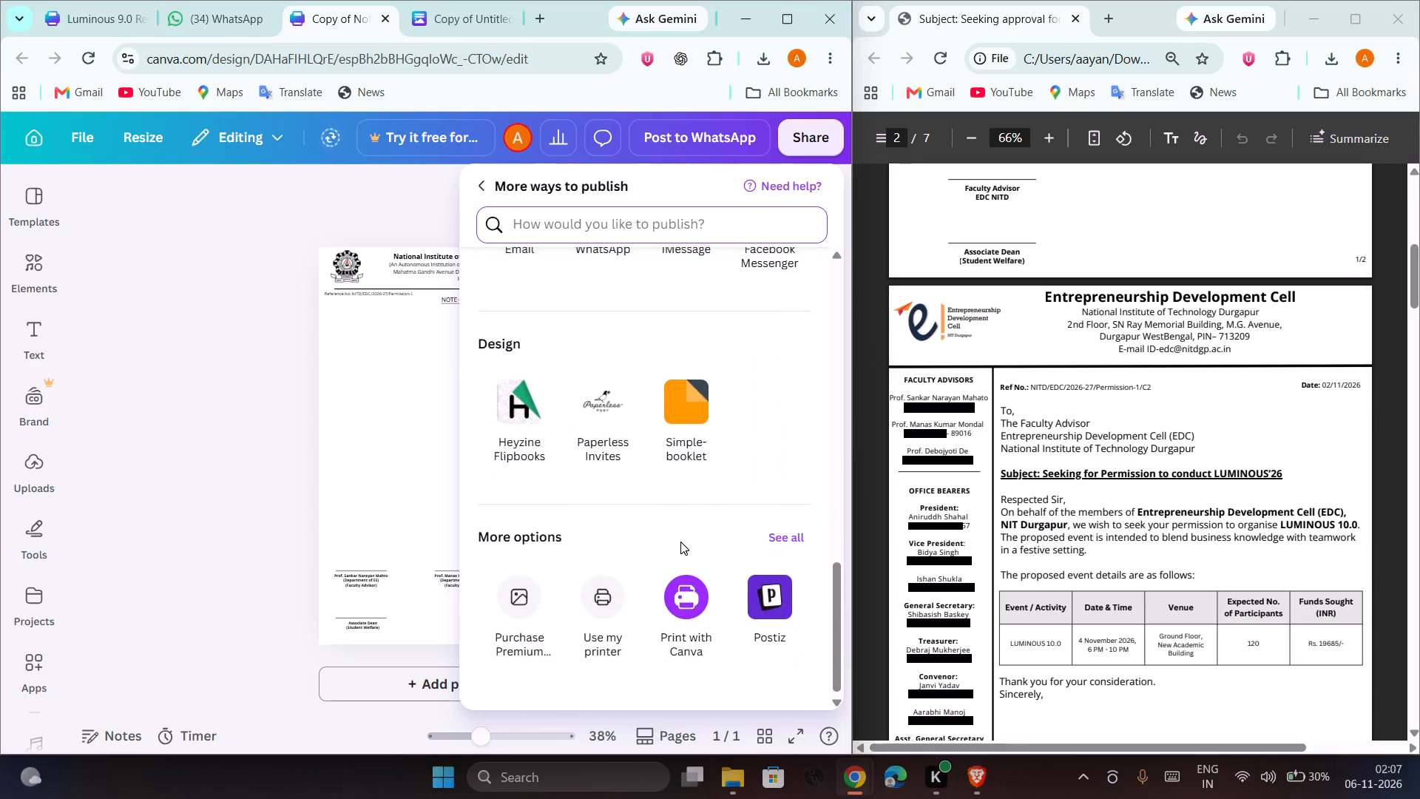
pyautogui.scroll(3, 680, 542)
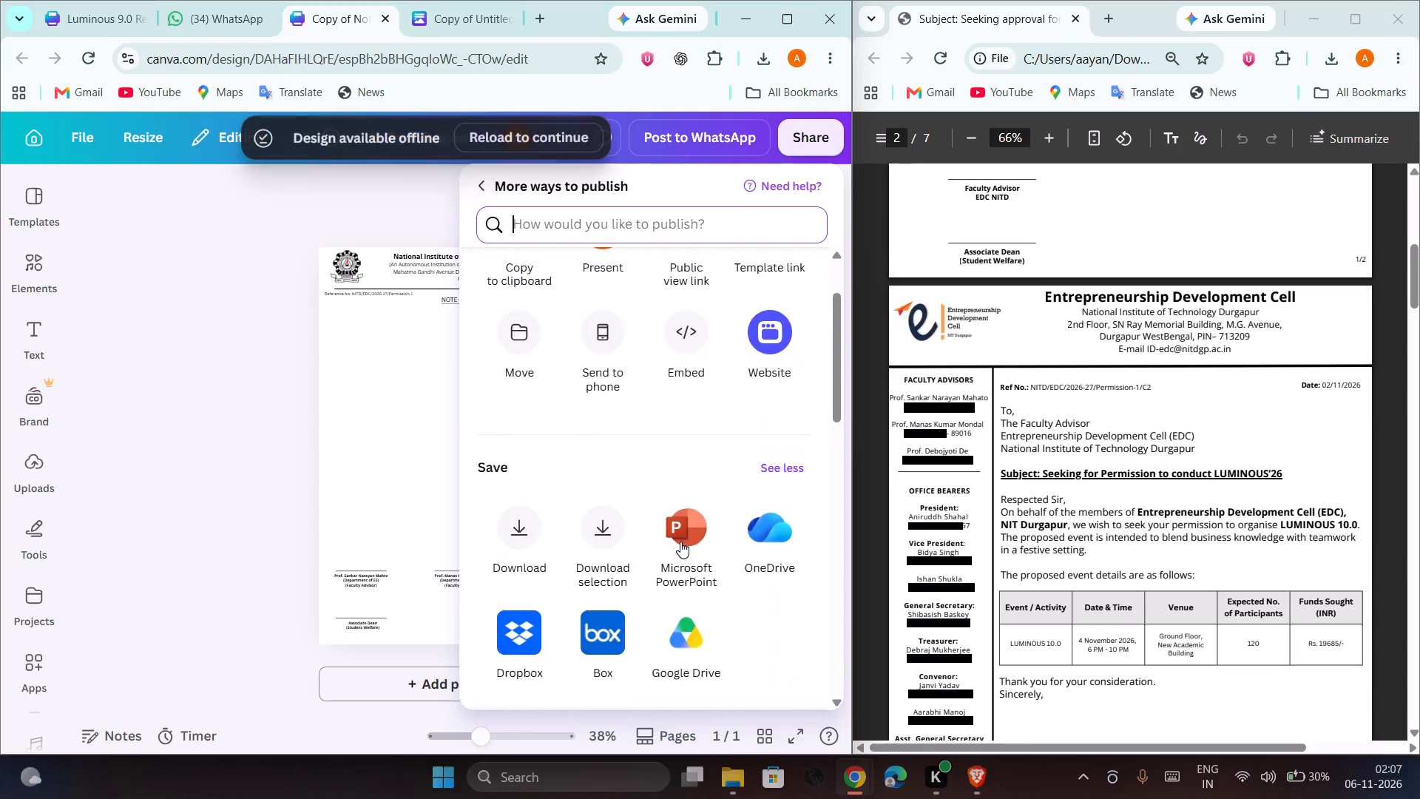
pyautogui.scroll(4, 680, 542)
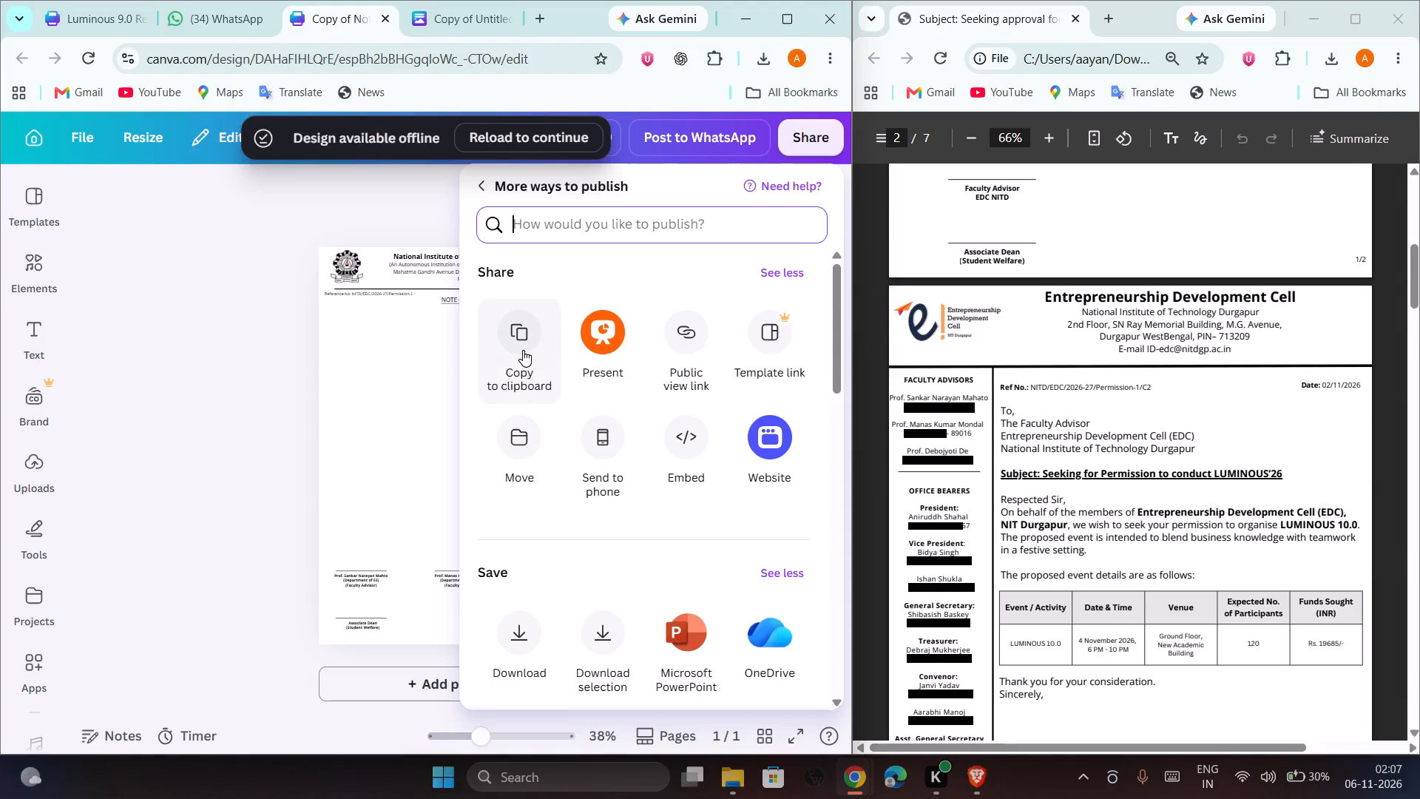
pyautogui.scroll(-1, 594, 571)
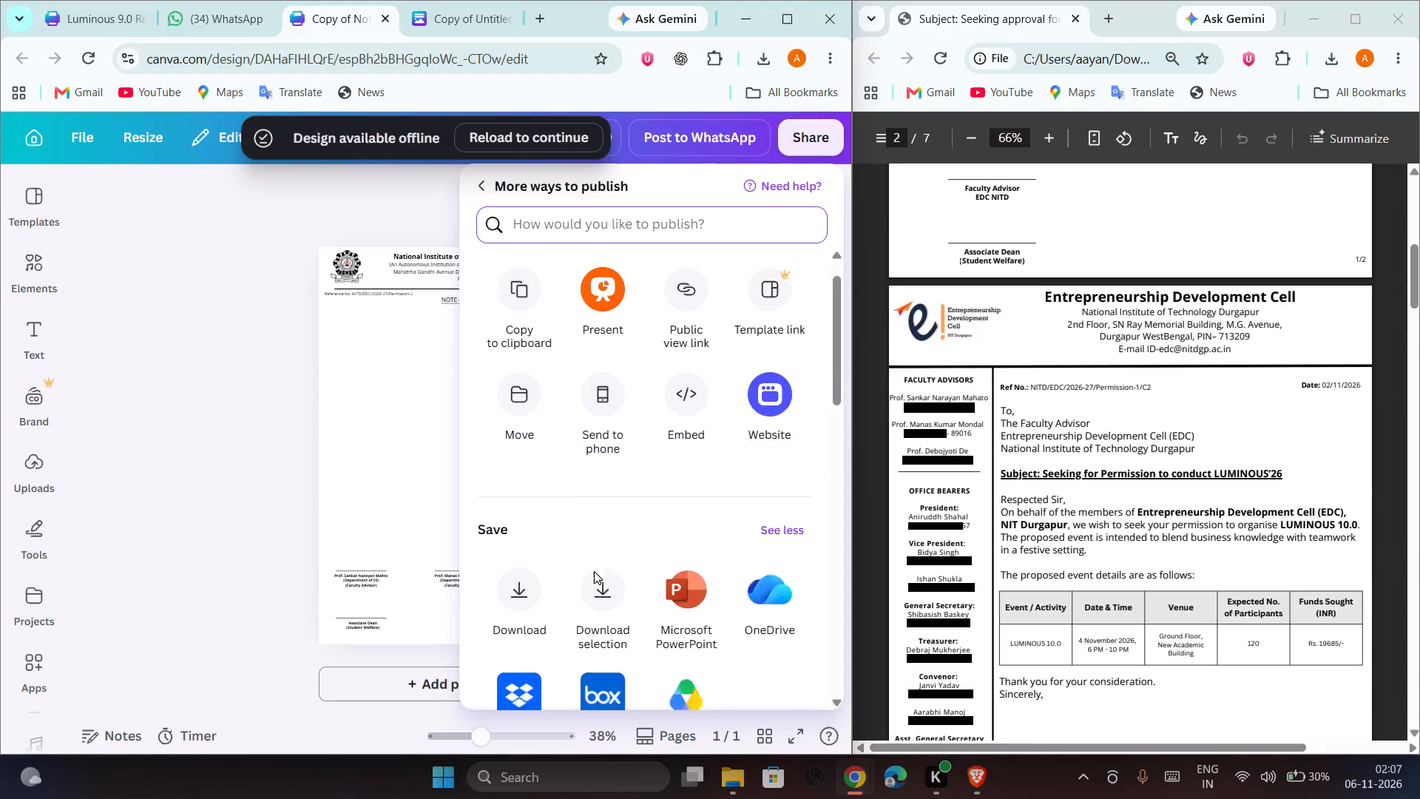
pyautogui.scroll(-1, 594, 571)
pyautogui.scroll(4, 540, 550)
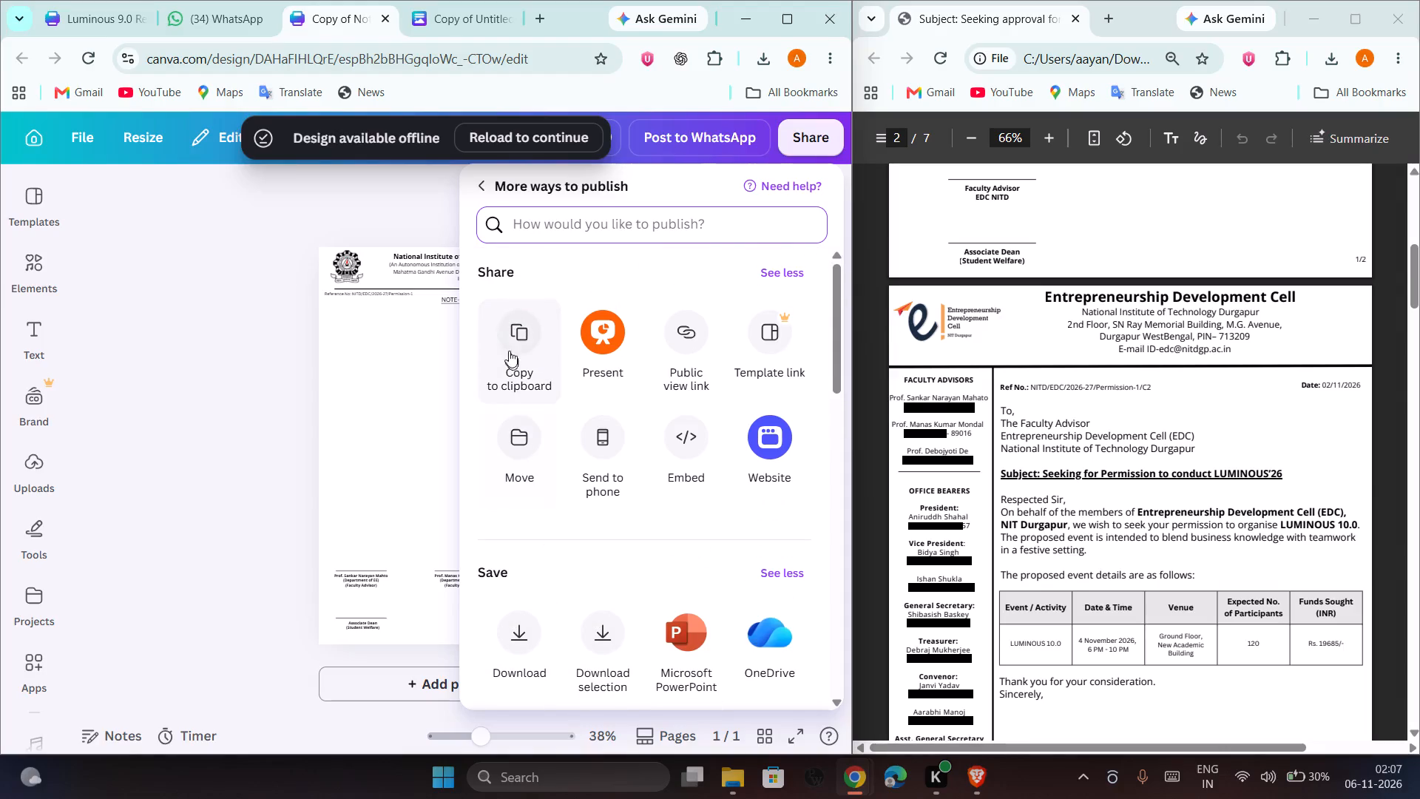
# Download the copied Note Sheet design as a PDF using the Digital preset.
pyautogui.click(480, 184)
pyautogui.click(527, 577)
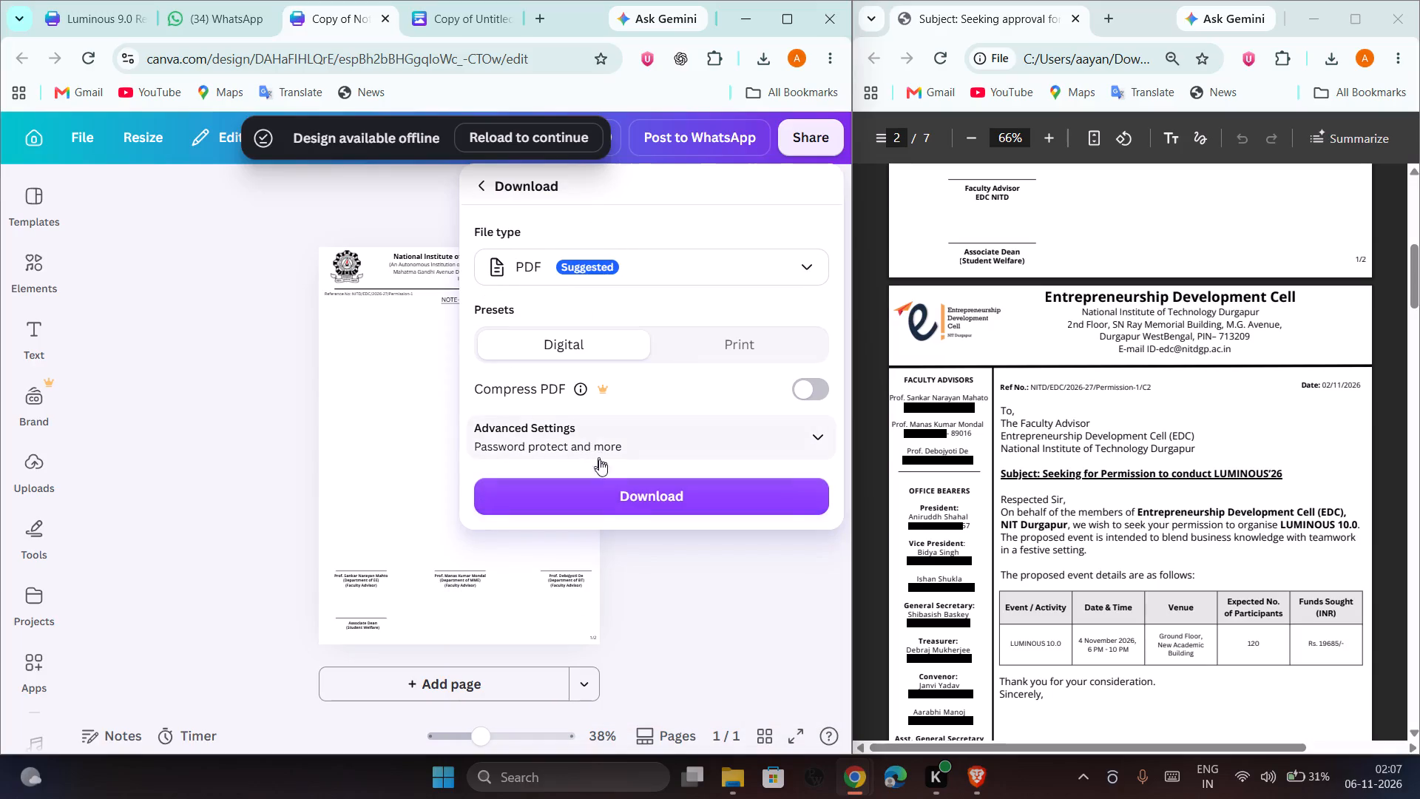
pyautogui.click(621, 499)
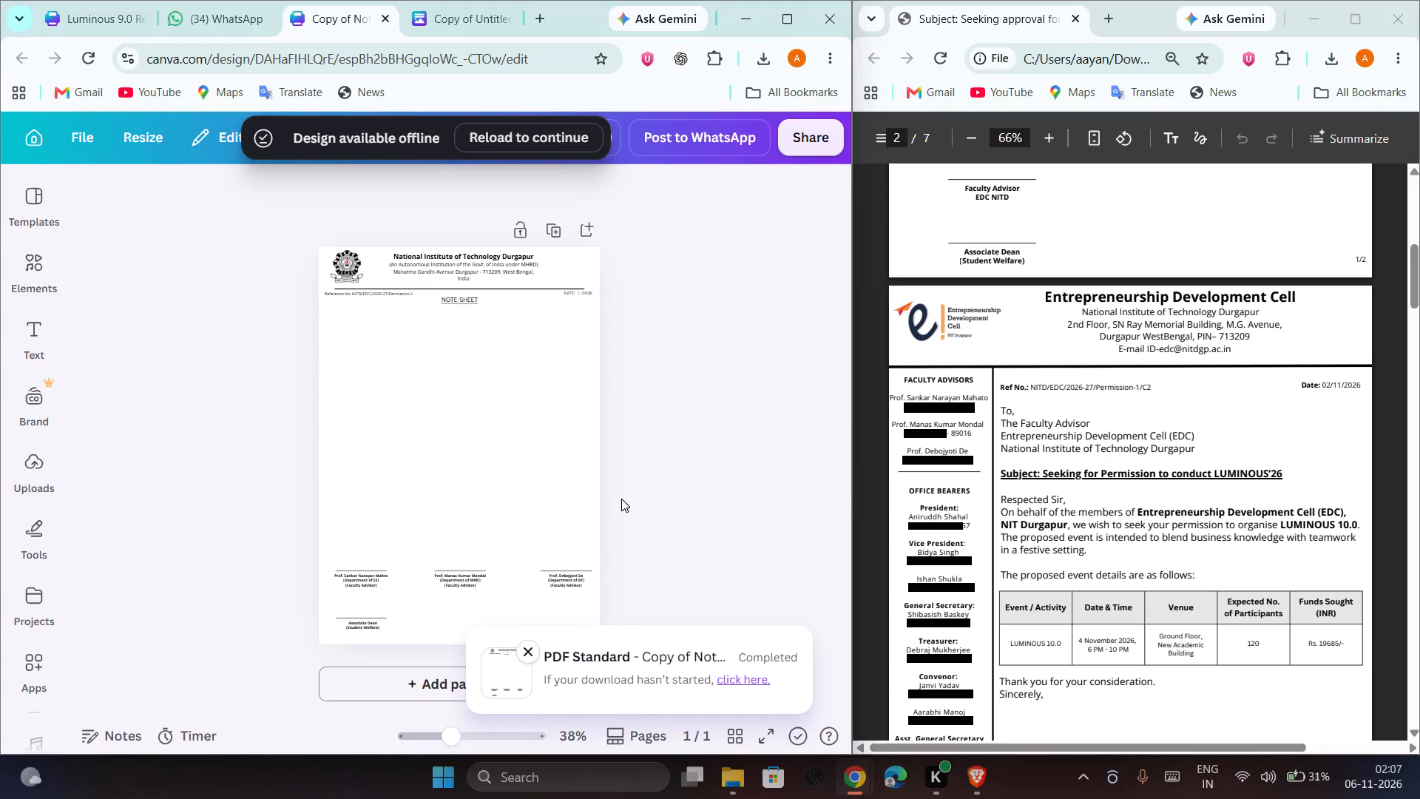
# Switch to the copied MoU design and upload "Copy of Note Sheet.pdf (1).pdf" from the Downloads folder.
pyautogui.click(459, 13)
pyautogui.scroll(3, 433, 316)
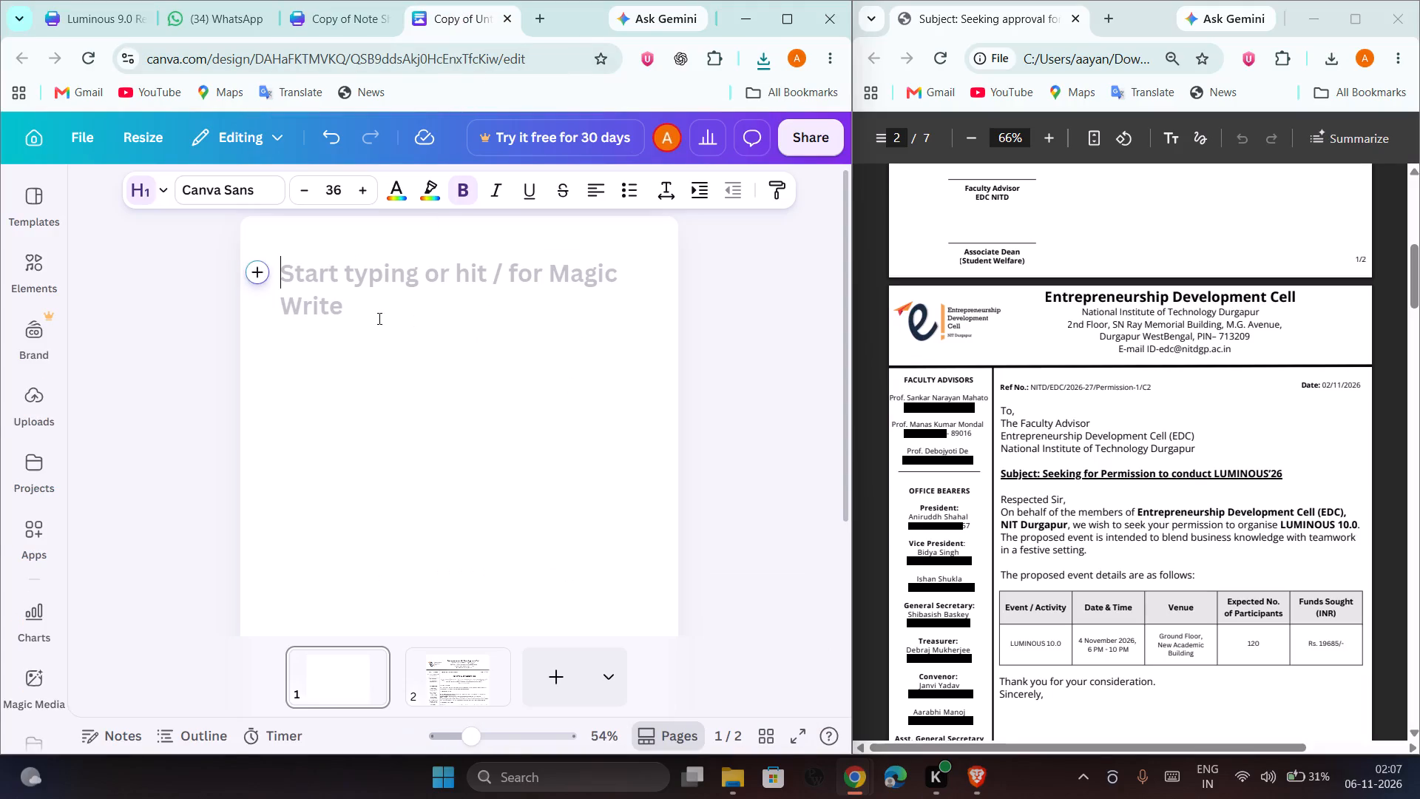
pyautogui.click(67, 130)
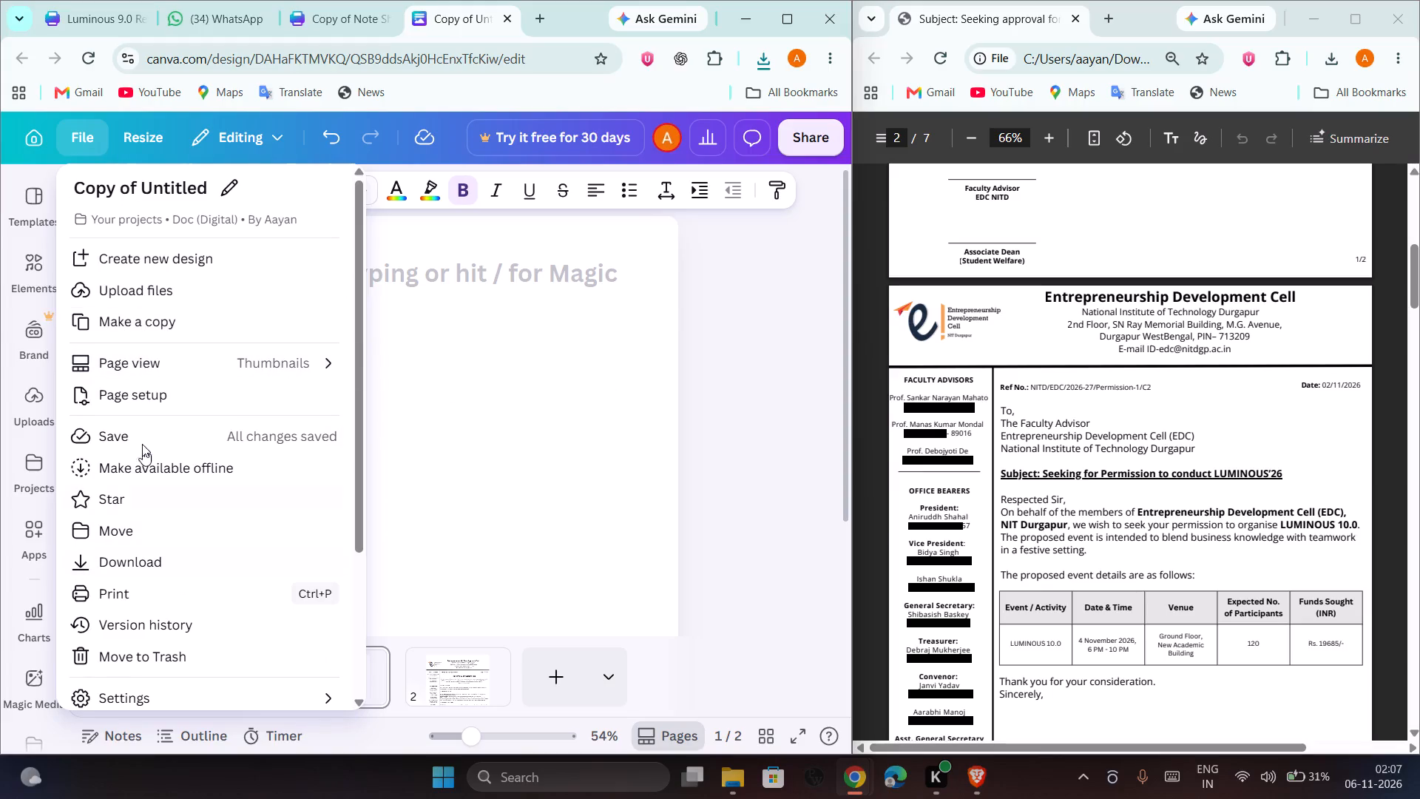
pyautogui.click(149, 283)
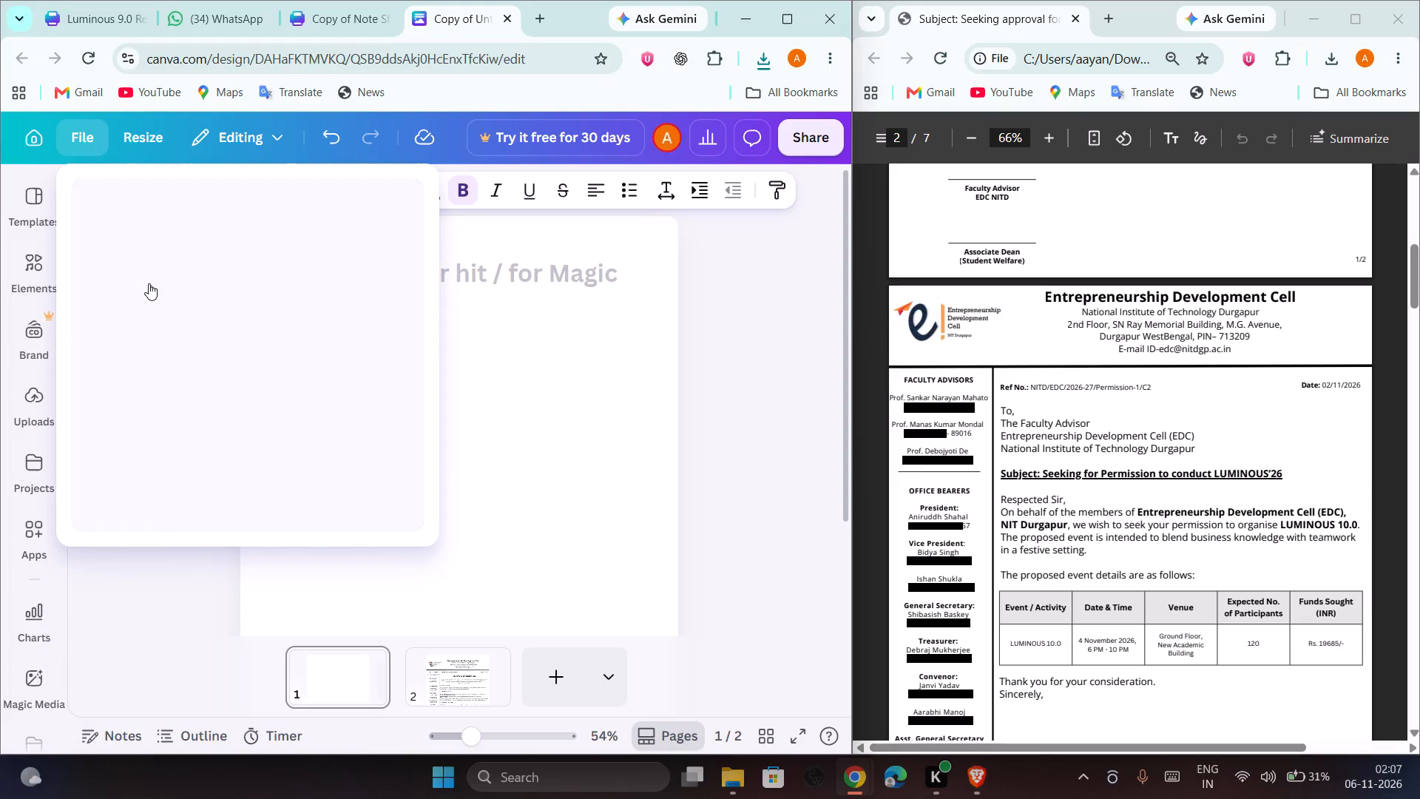
pyautogui.click(183, 394)
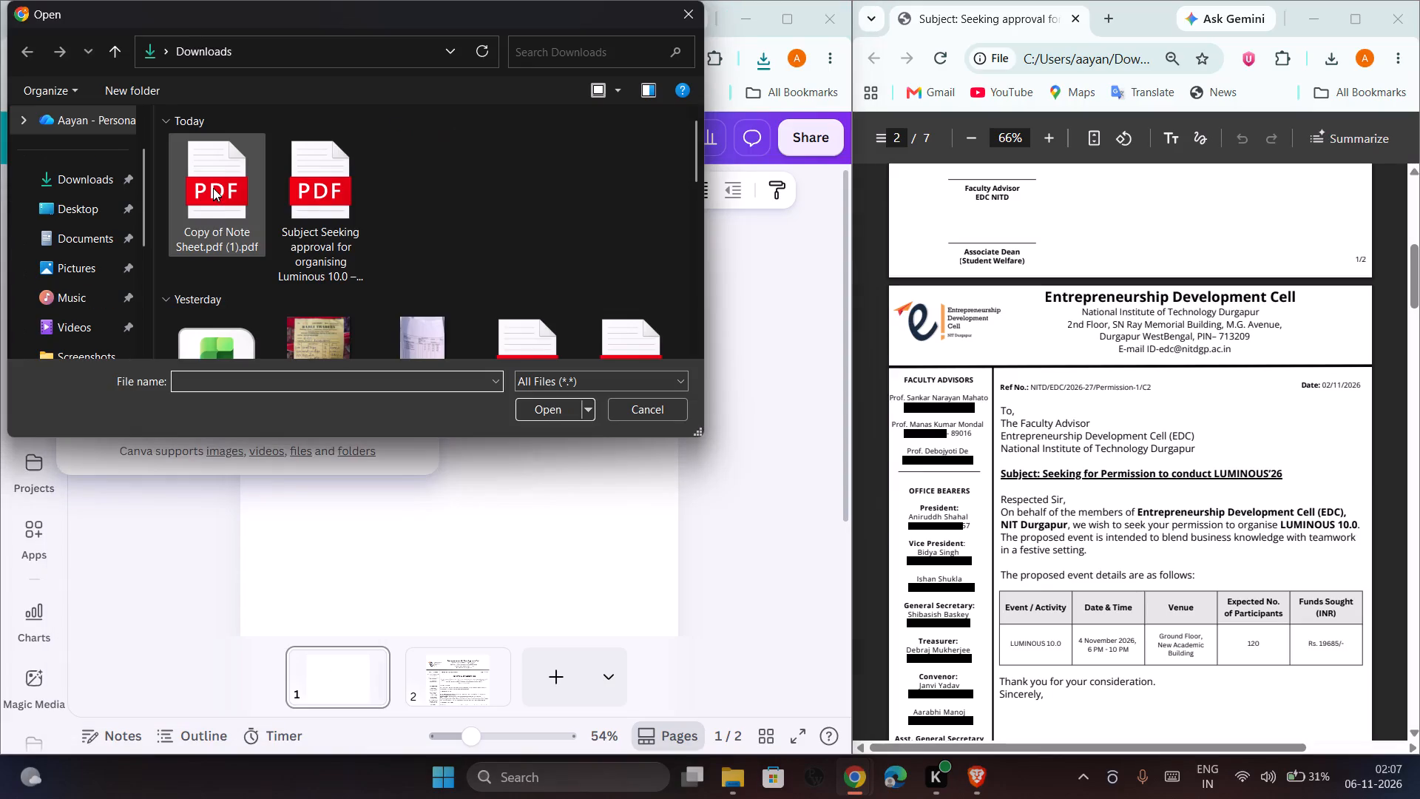
pyautogui.click(208, 189)
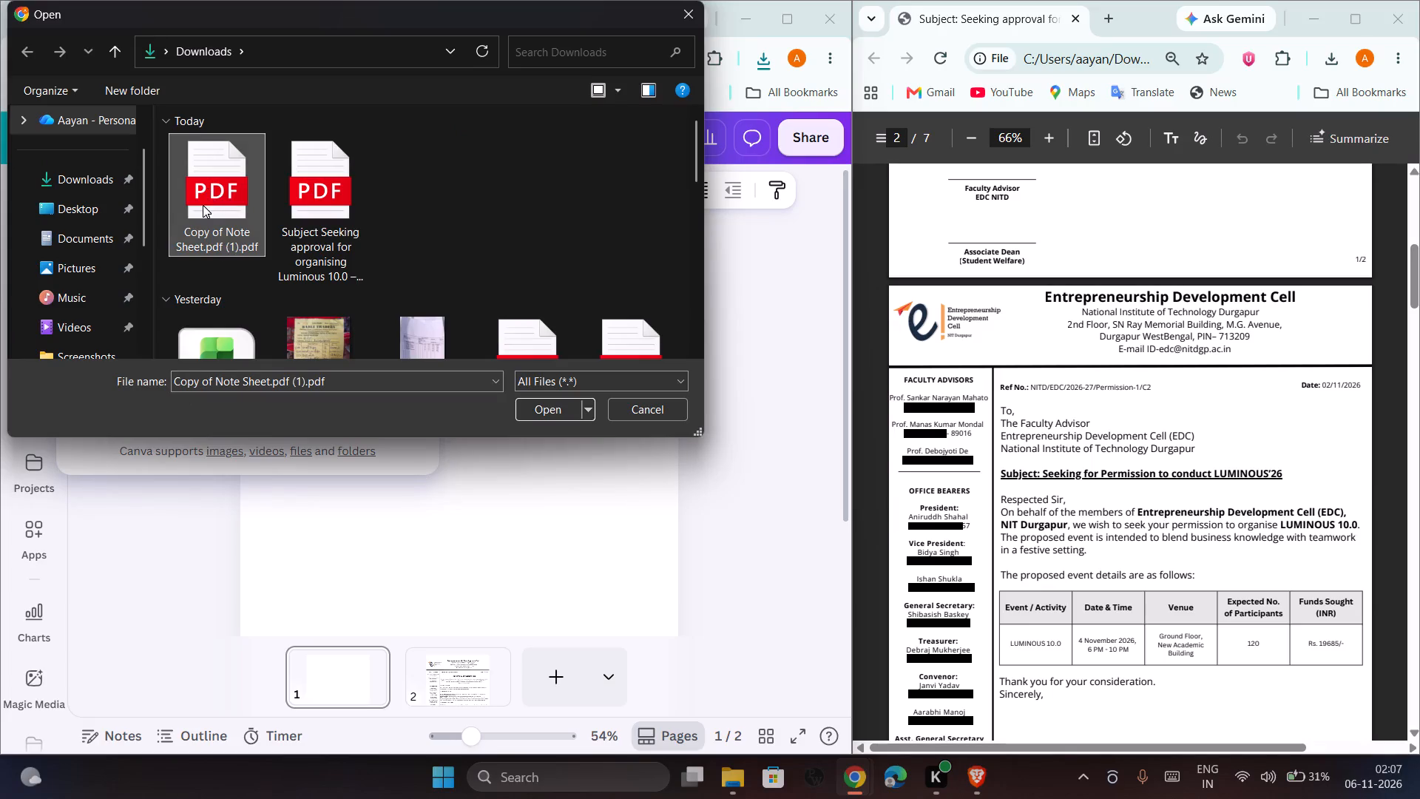
pyautogui.click(202, 200)
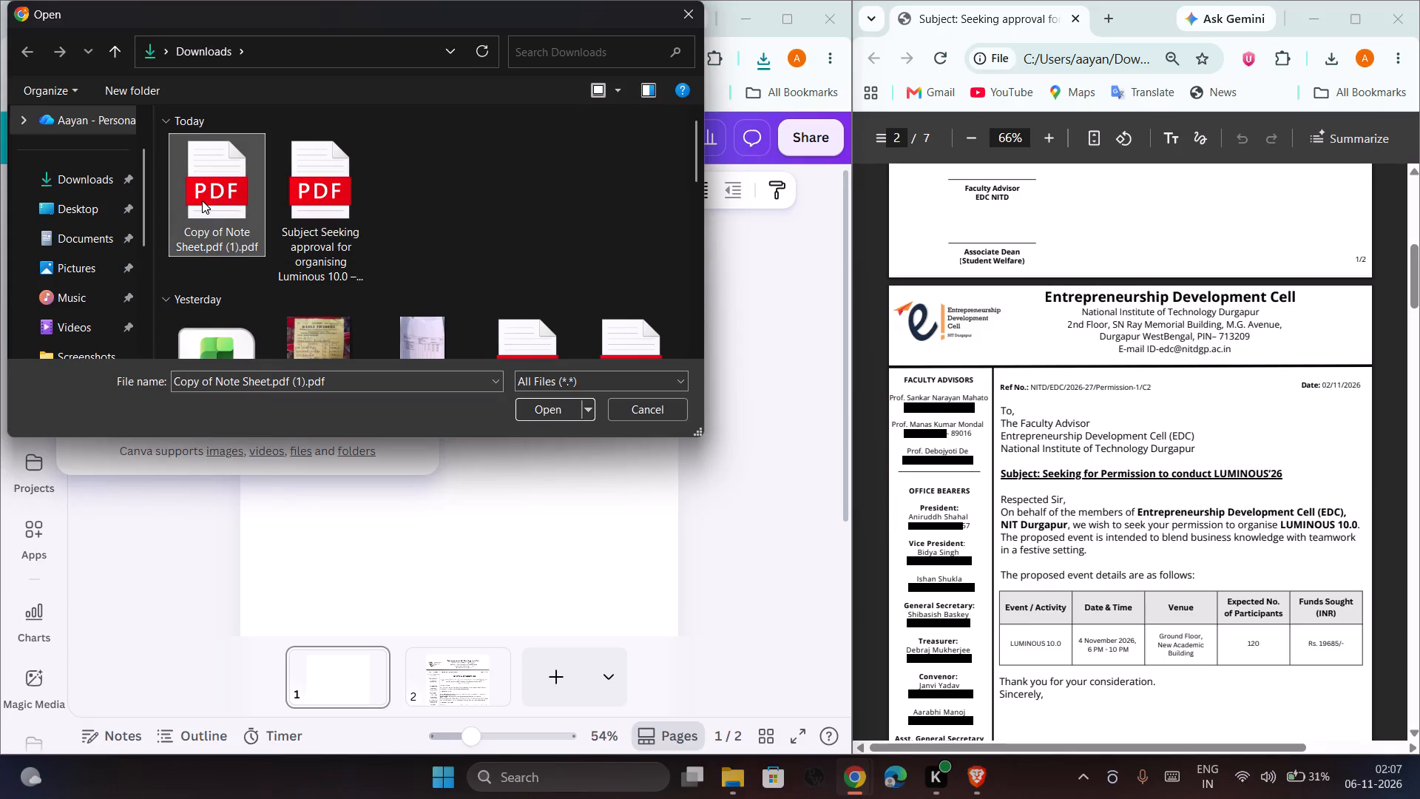
pyautogui.doubleClick(213, 204)
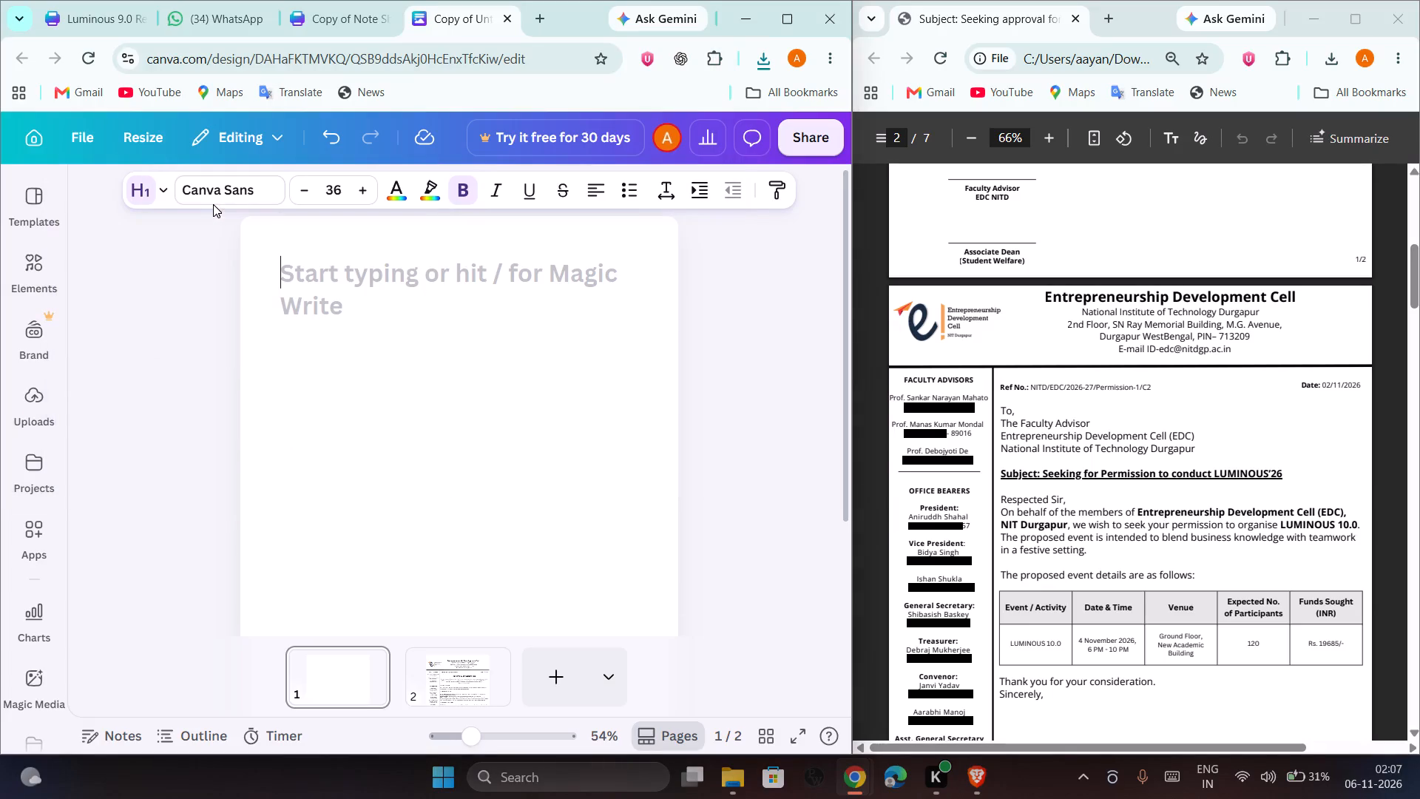
# Insert the uploaded Note Sheet design from the uploads onto the blank first page of the copied MoU document.
pyautogui.click(25, 397)
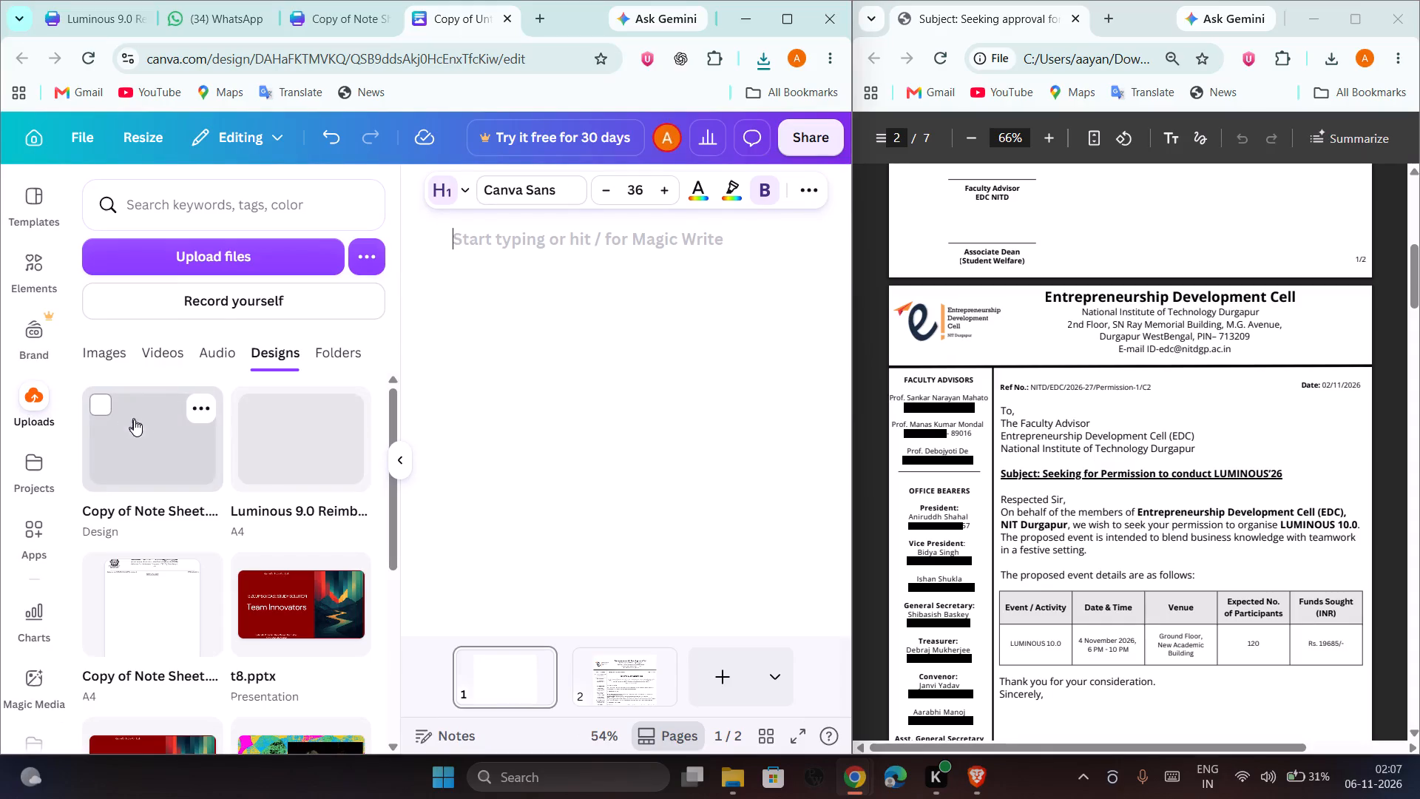
pyautogui.click(149, 433)
pyautogui.doubleClick(149, 433)
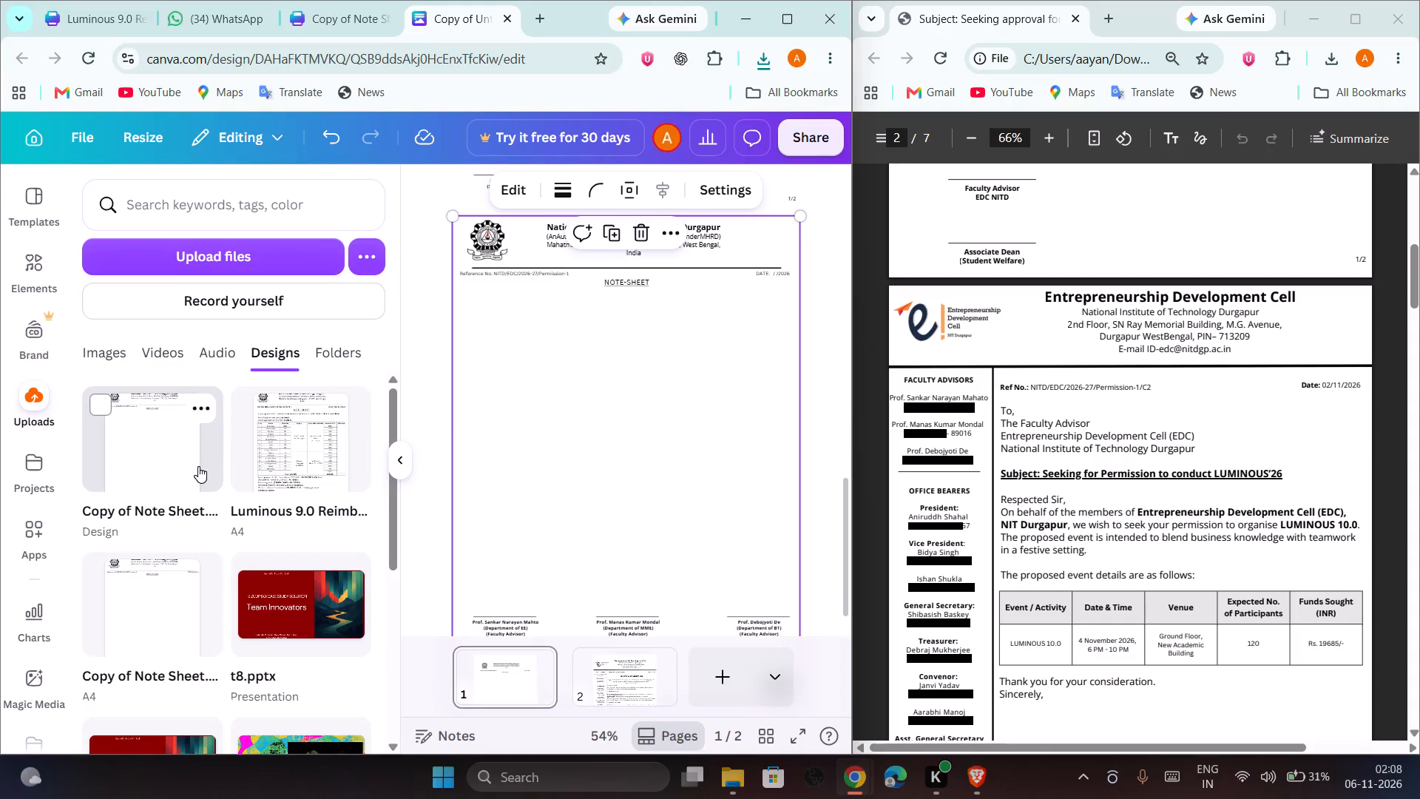
pyautogui.click(404, 463)
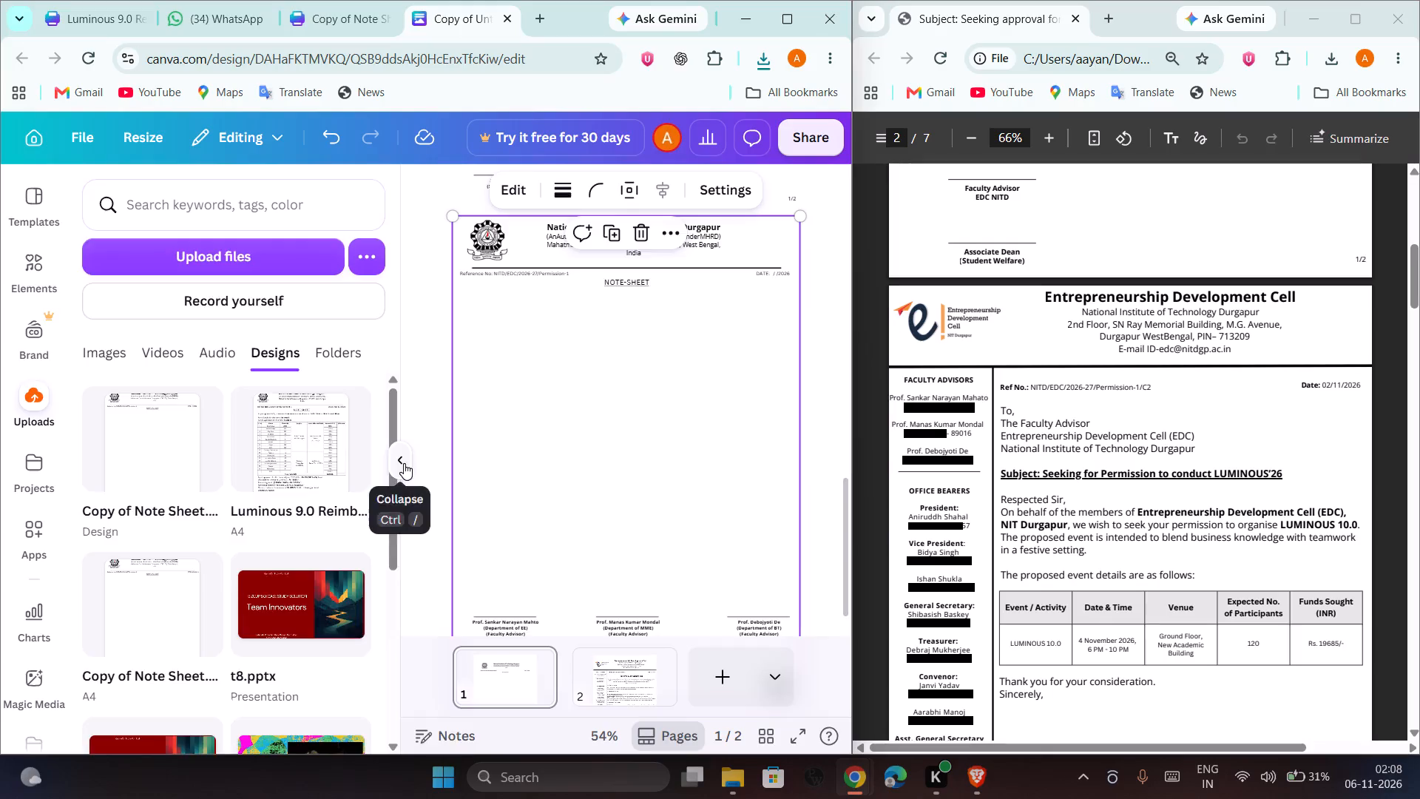
pyautogui.scroll(-2, 348, 502)
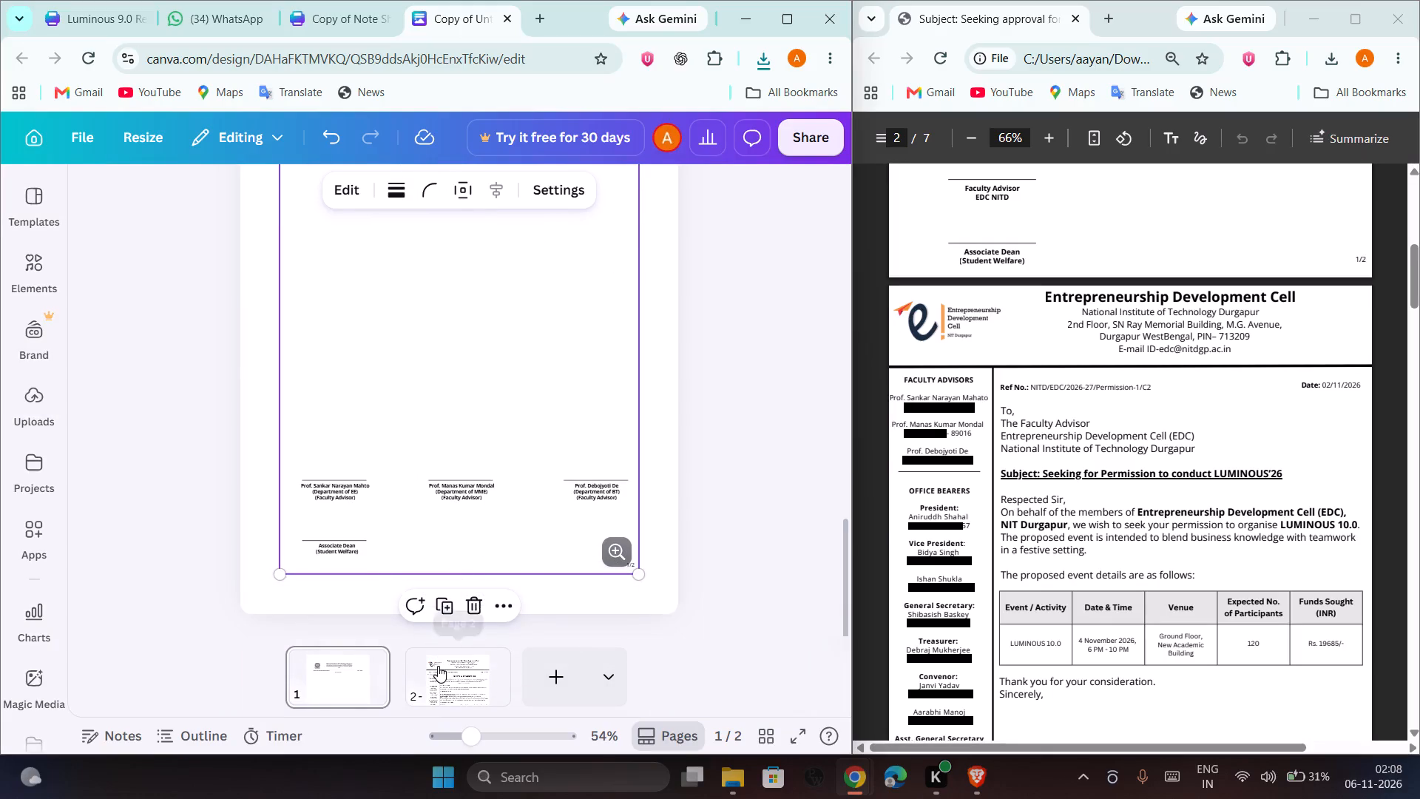
# Check both pages of the document and undo the last two Note Sheet insertions on the first page.
pyautogui.click(438, 666)
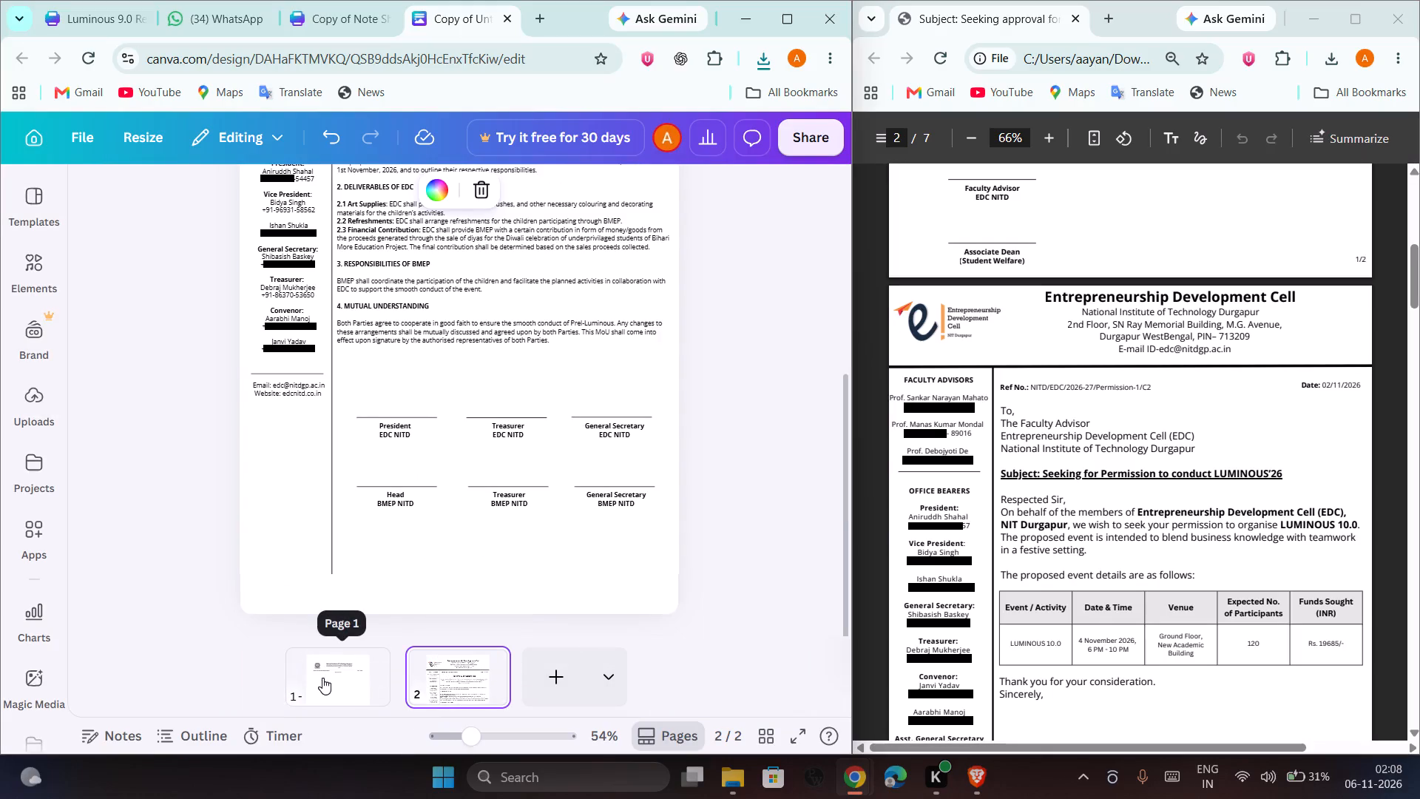
pyautogui.click(322, 678)
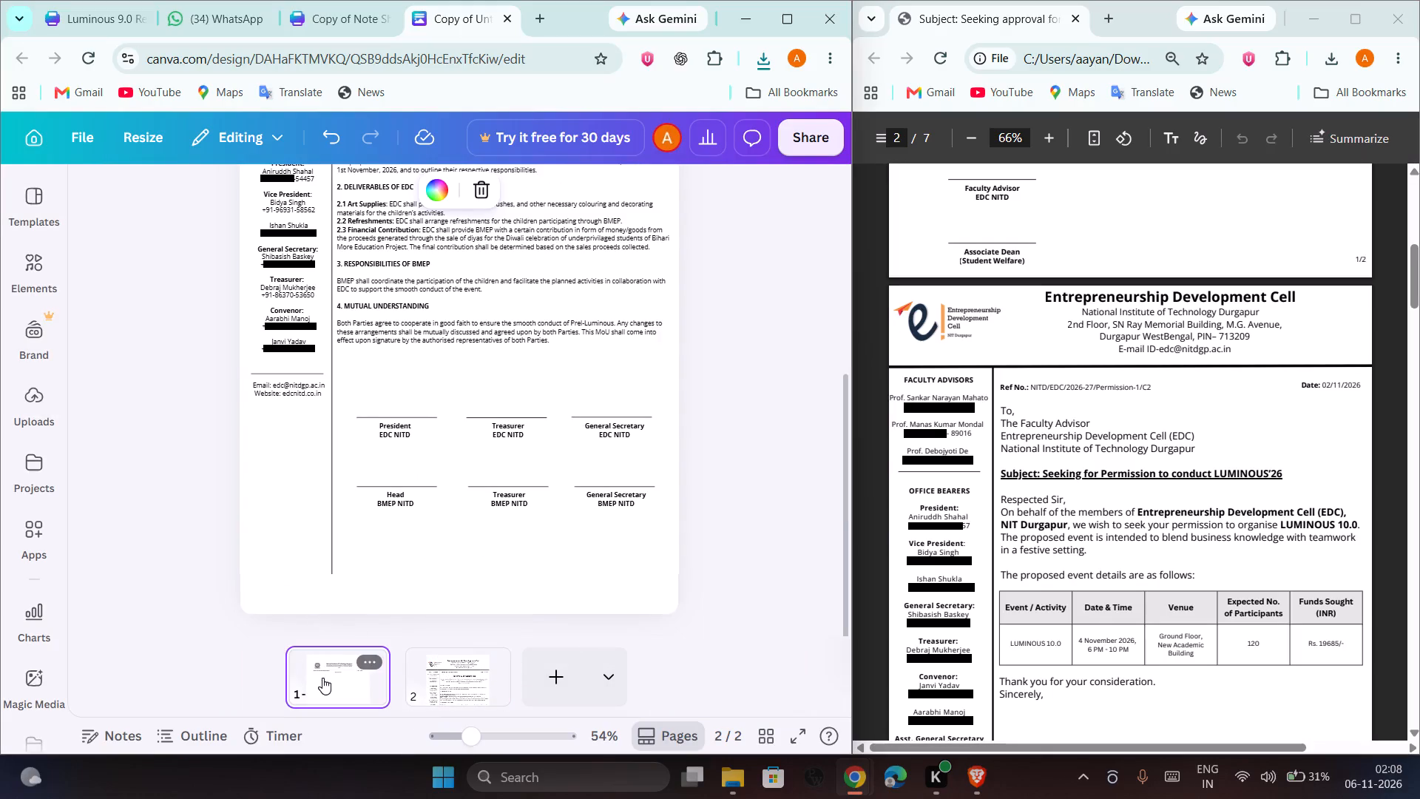
pyautogui.scroll(6, 347, 507)
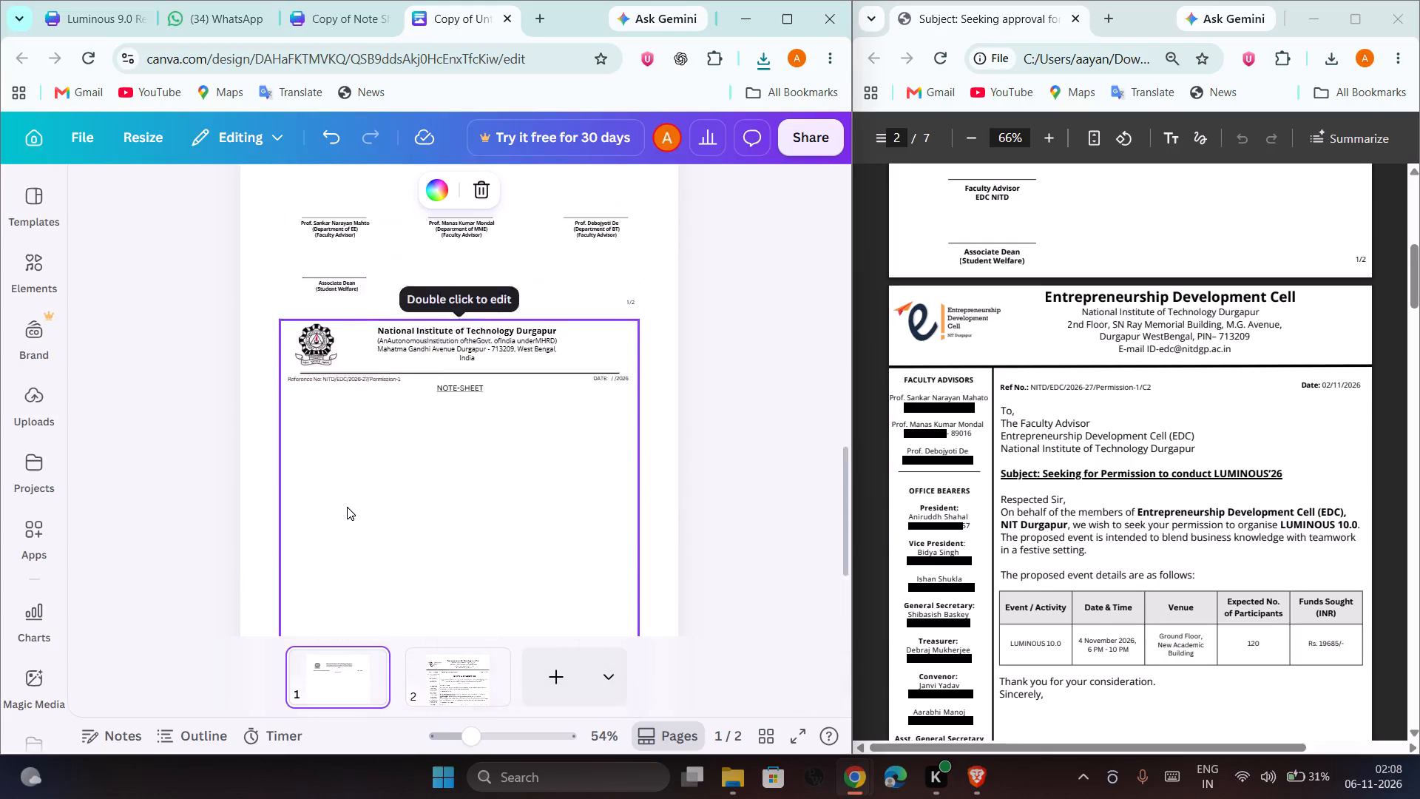
pyautogui.scroll(8, 347, 507)
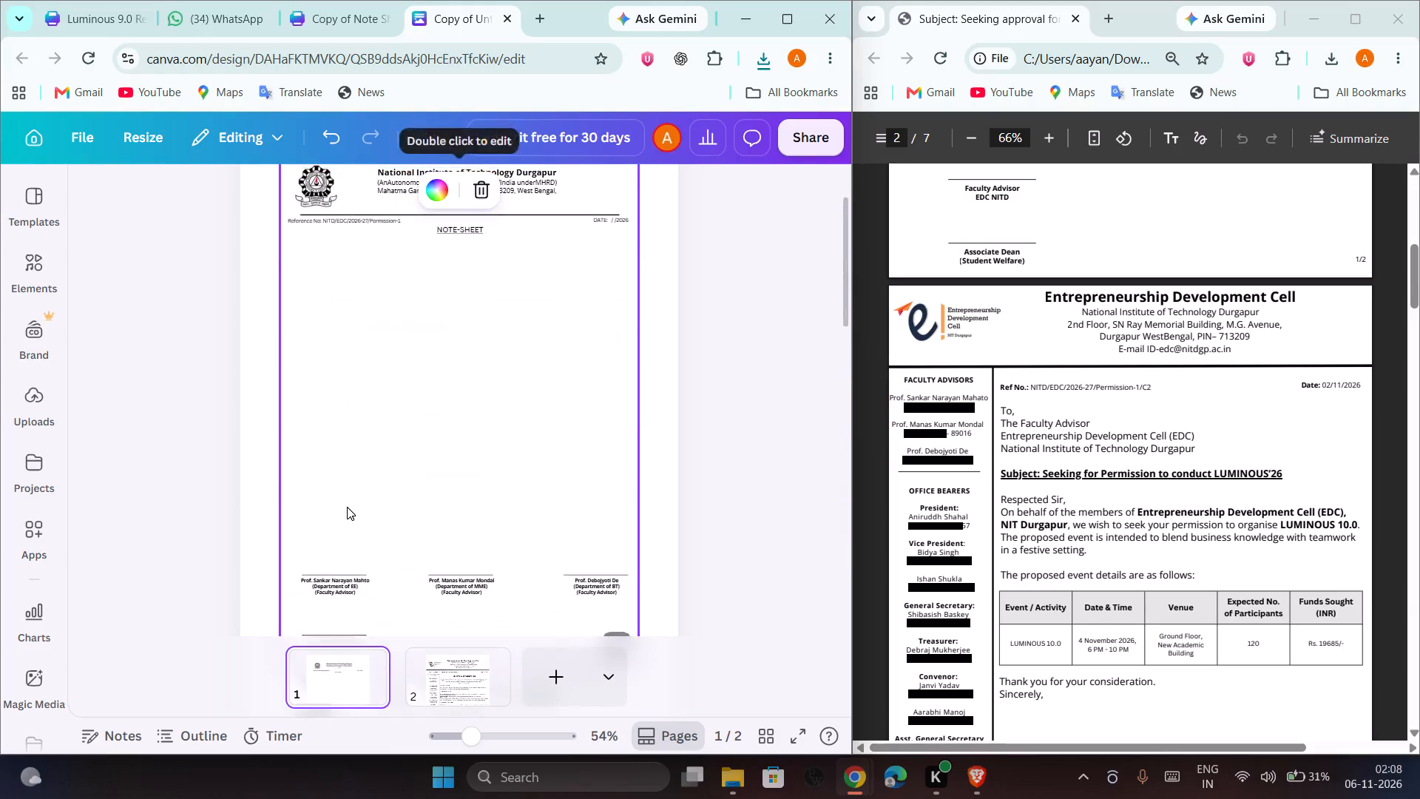
pyautogui.scroll(2, 347, 507)
pyautogui.hotkey('ctrl', 'z')
pyautogui.hotkey('ctrl', 'z')
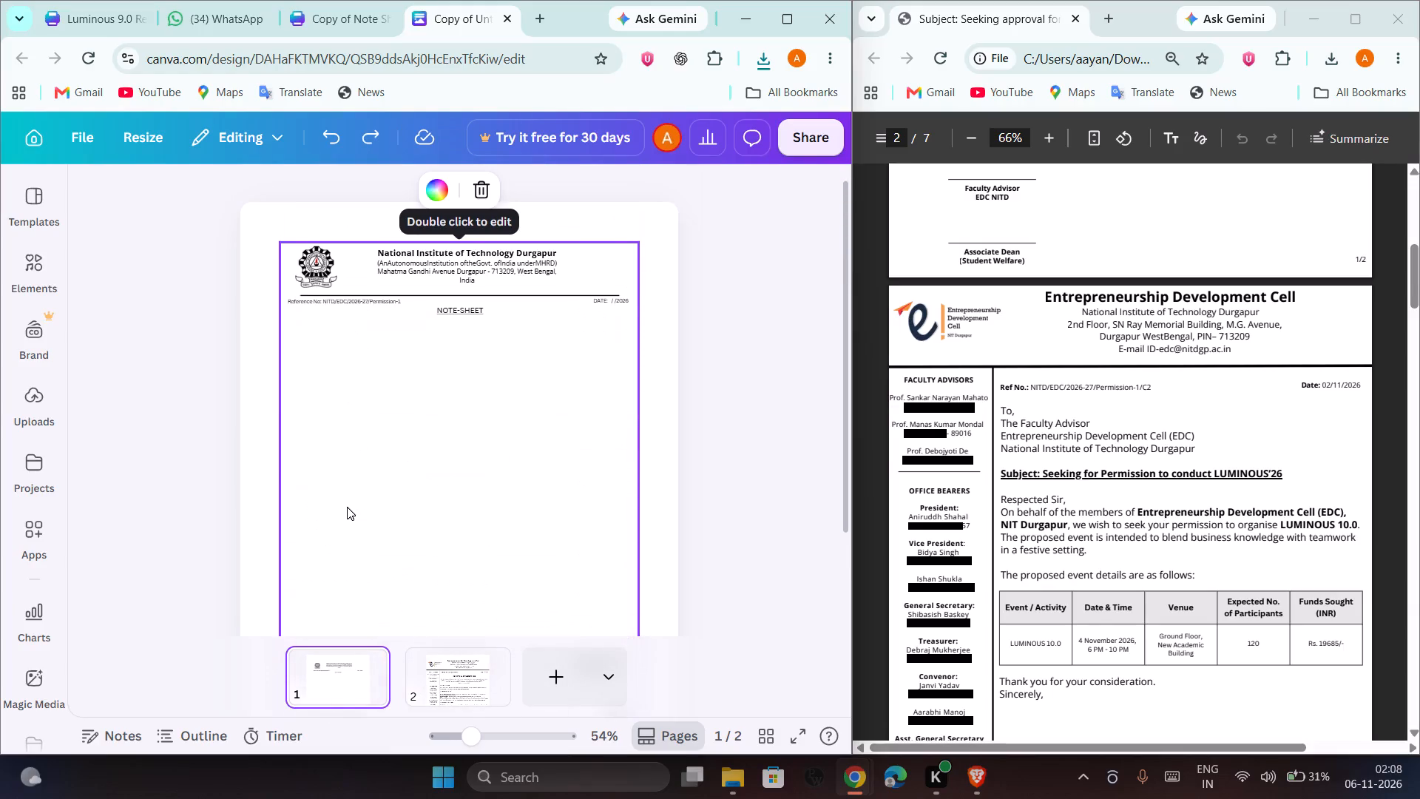
# Compare the Note Sheet placement on the first page with the full-page MoU layout on the second page.
pyautogui.scroll(-4, 347, 507)
pyautogui.scroll(4, 347, 507)
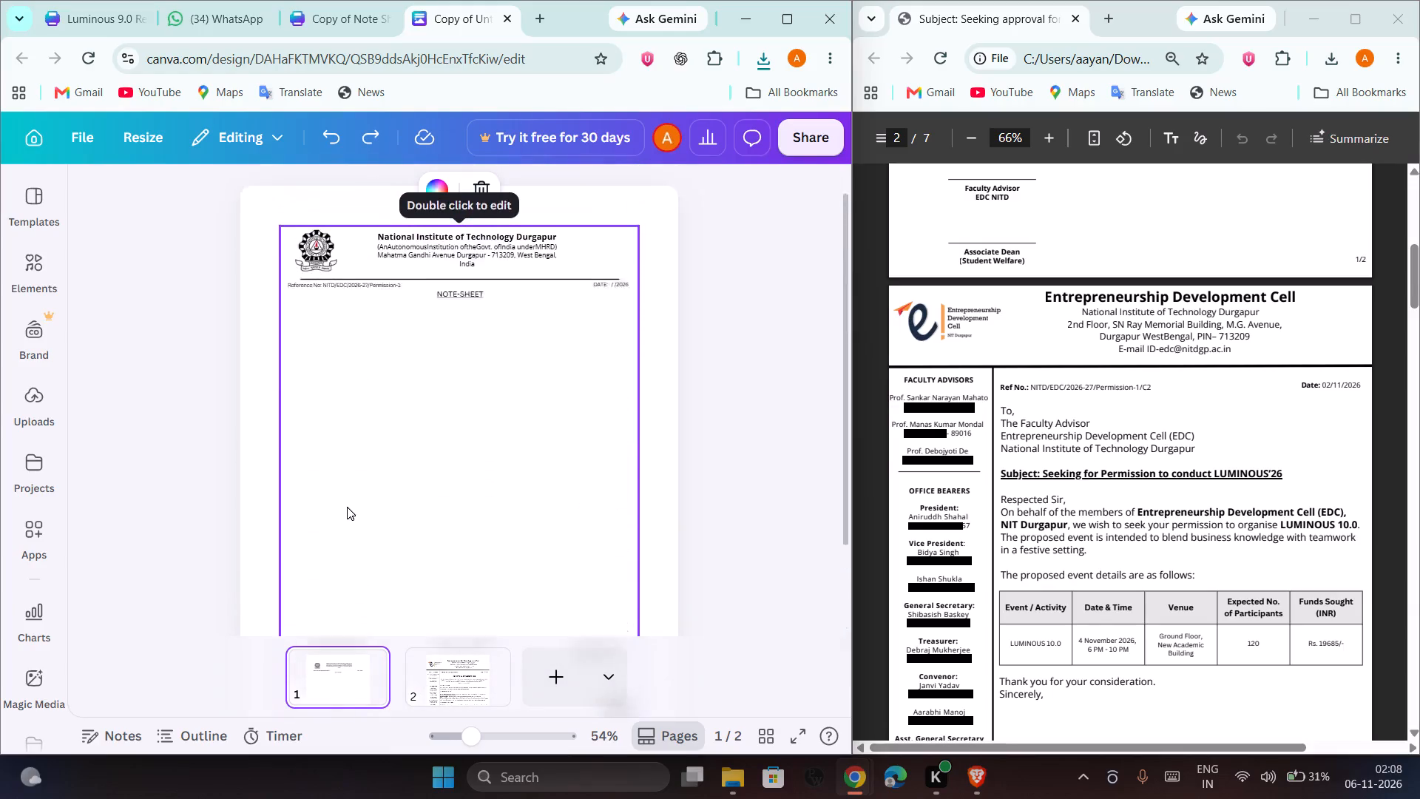
pyautogui.scroll(6, 347, 507)
pyautogui.scroll(-3, 347, 507)
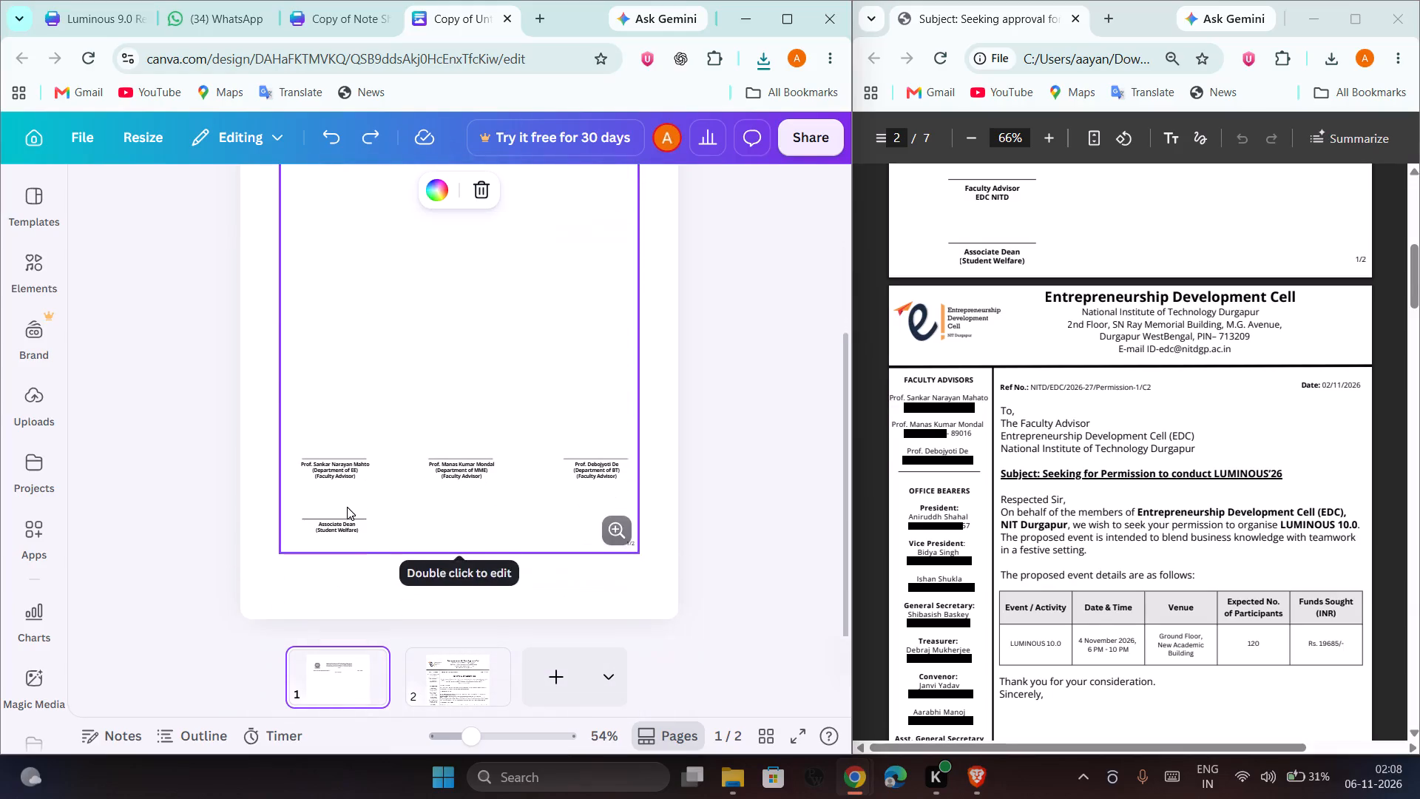
pyautogui.click(439, 690)
pyautogui.hscroll(-1, 373, 471)
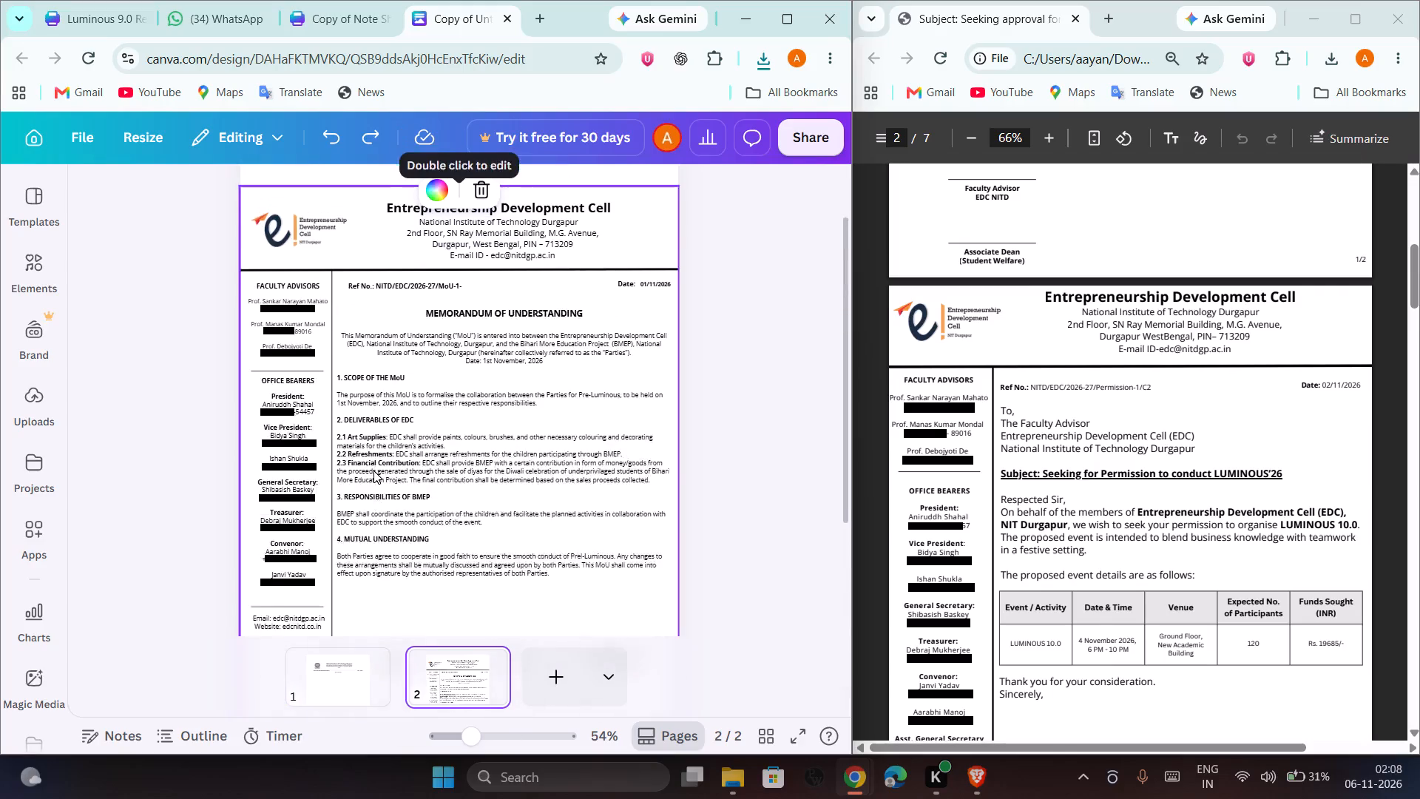
pyautogui.hscroll(-1, 373, 471)
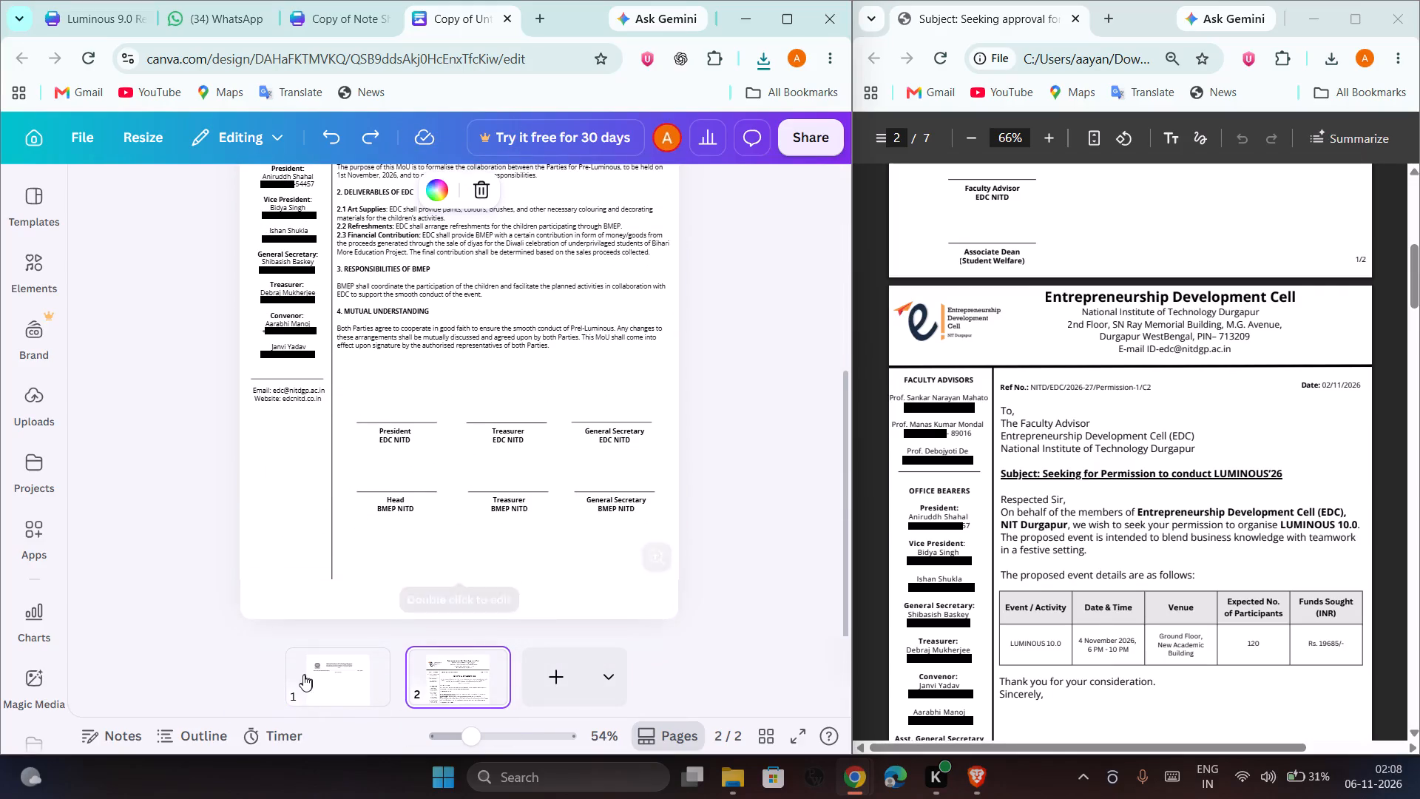
# Enlarge the embedded Note Sheet on the first page until it nearly spans the page width.
pyautogui.click(302, 678)
pyautogui.click(285, 342)
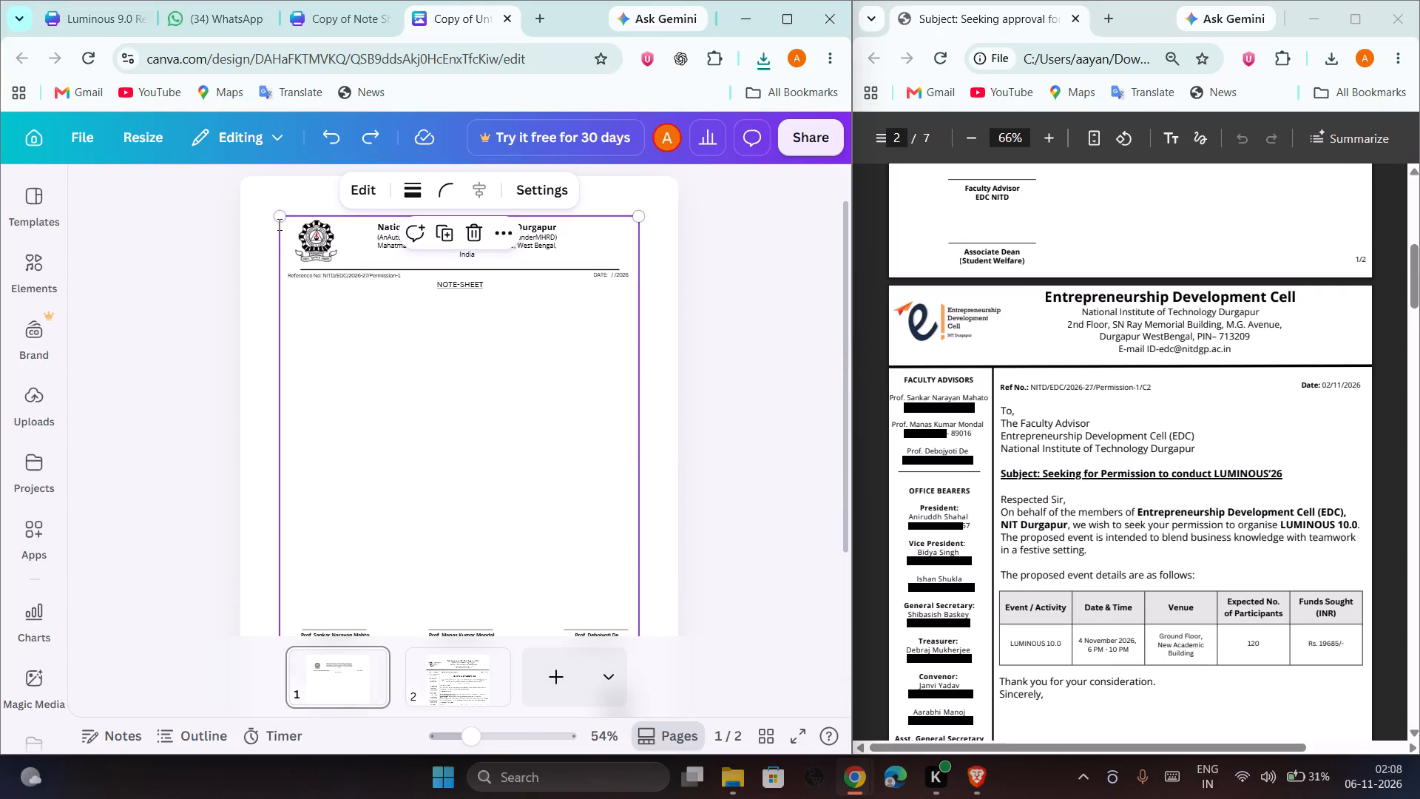
pyautogui.scroll(-2, 278, 224)
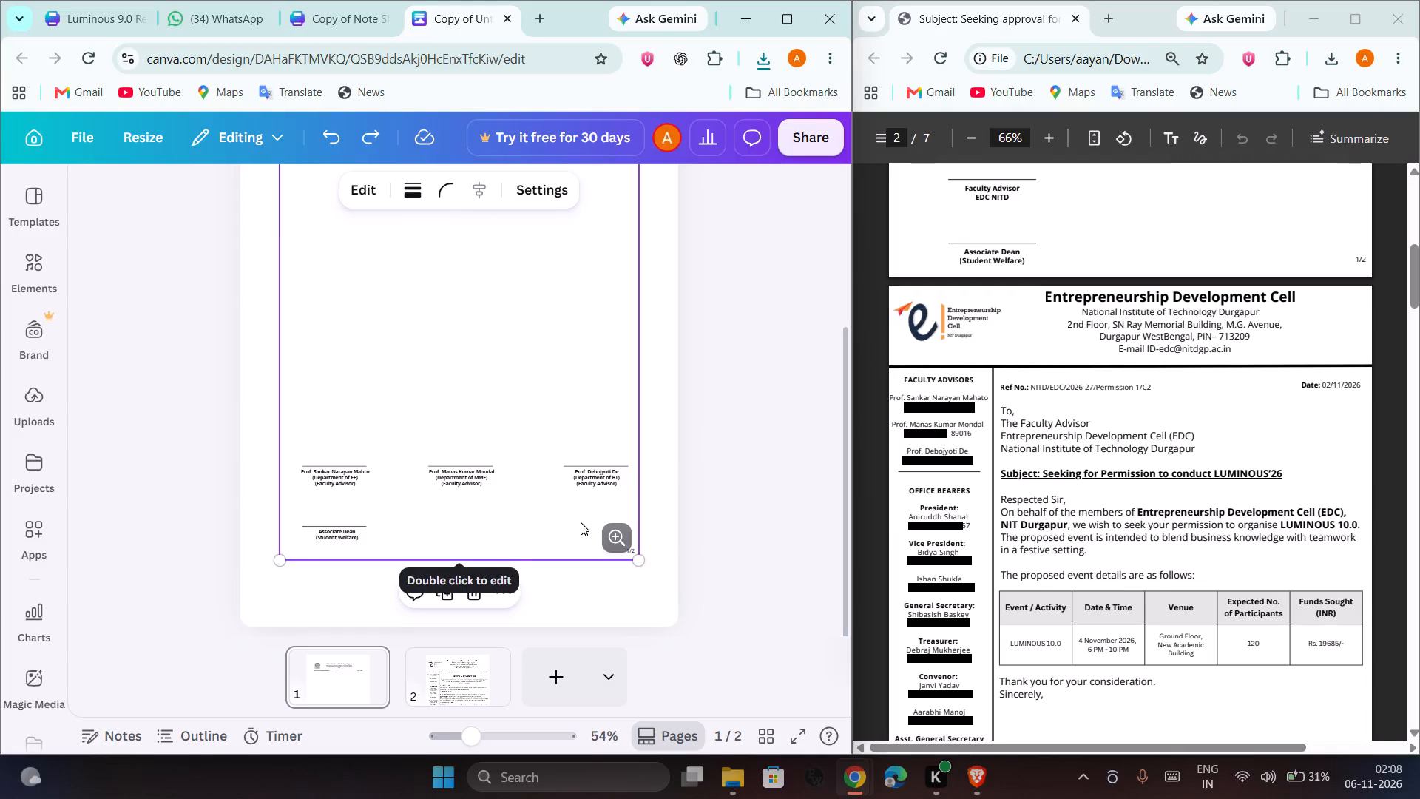
pyautogui.moveTo(640, 559); pyautogui.dragTo(657, 574)
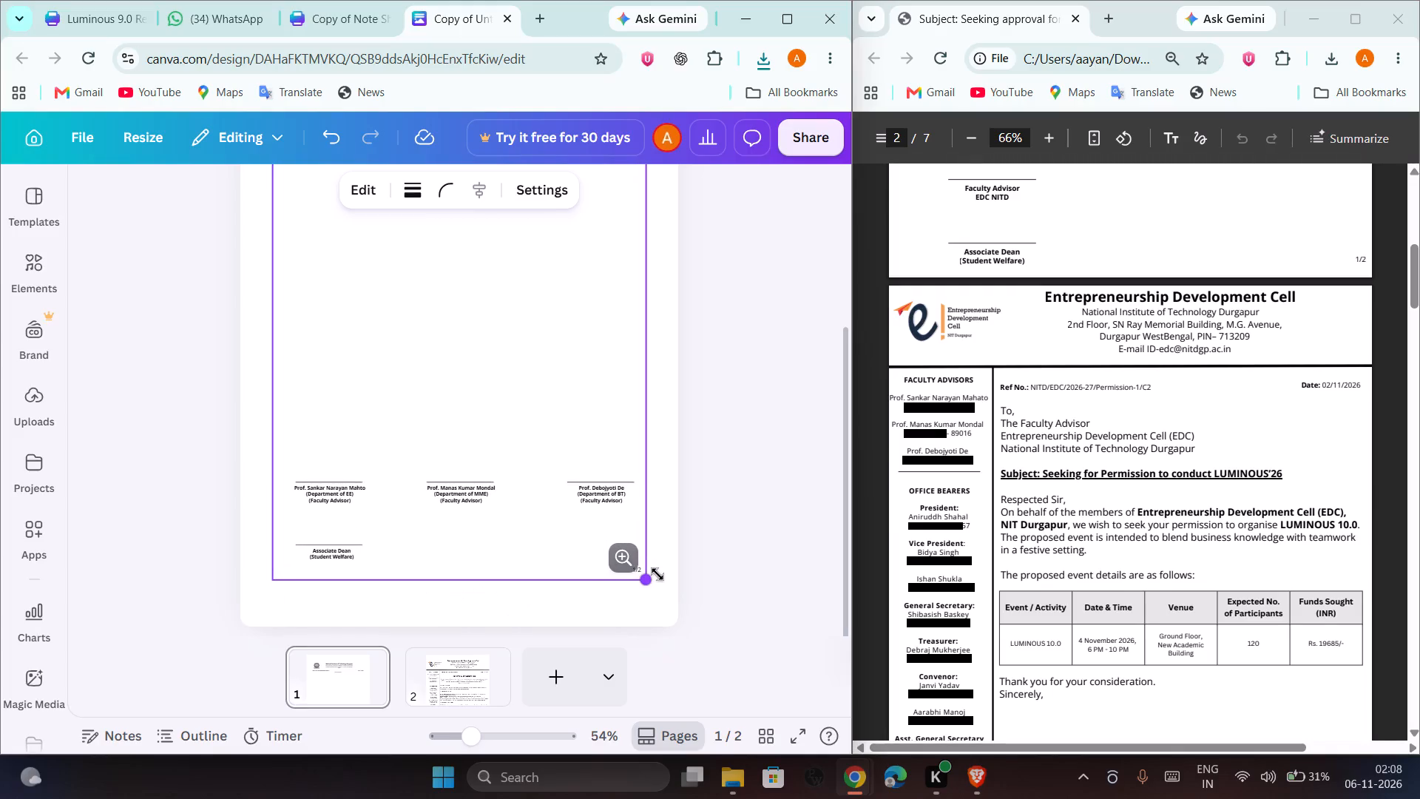
pyautogui.moveTo(657, 574); pyautogui.dragTo(682, 610)
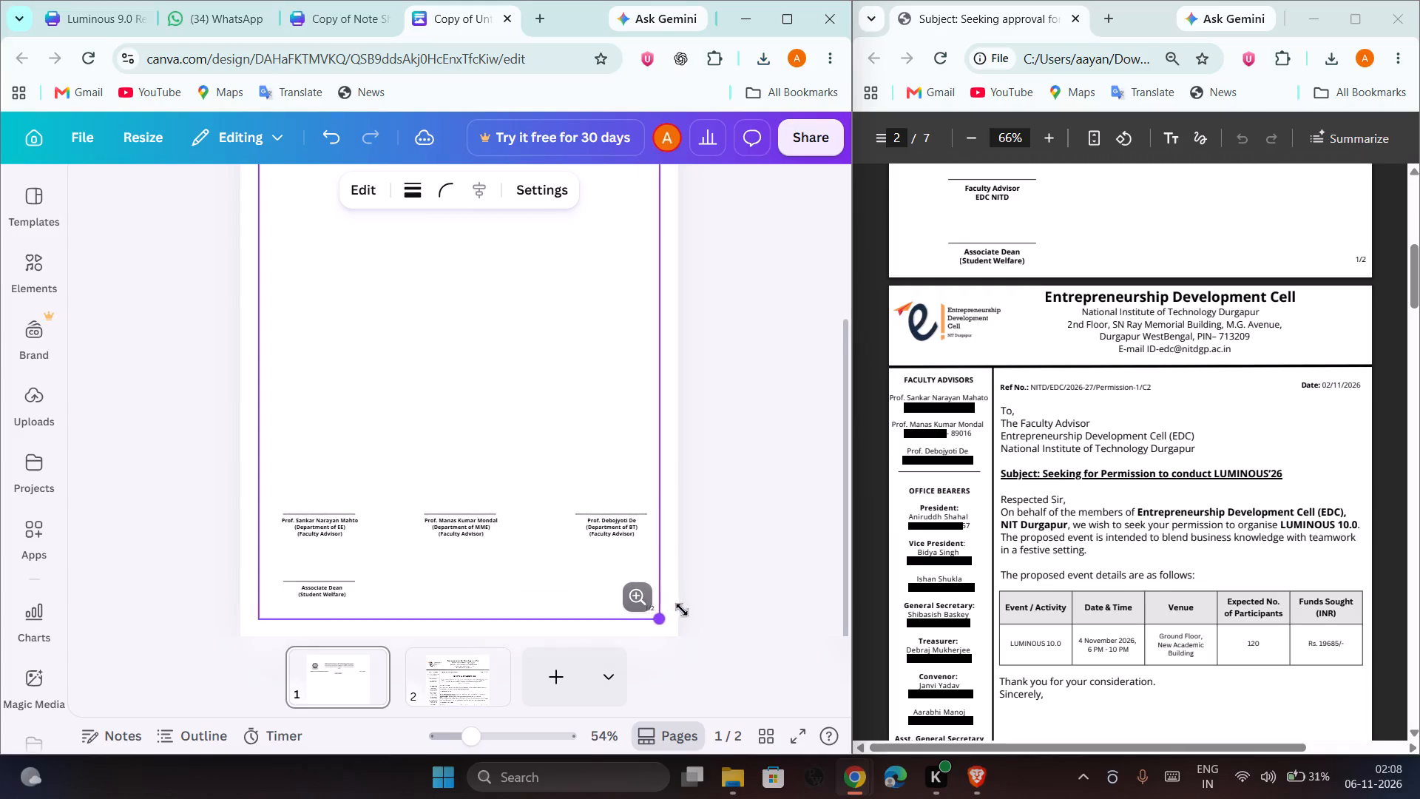
pyautogui.moveTo(682, 610); pyautogui.dragTo(692, 630)
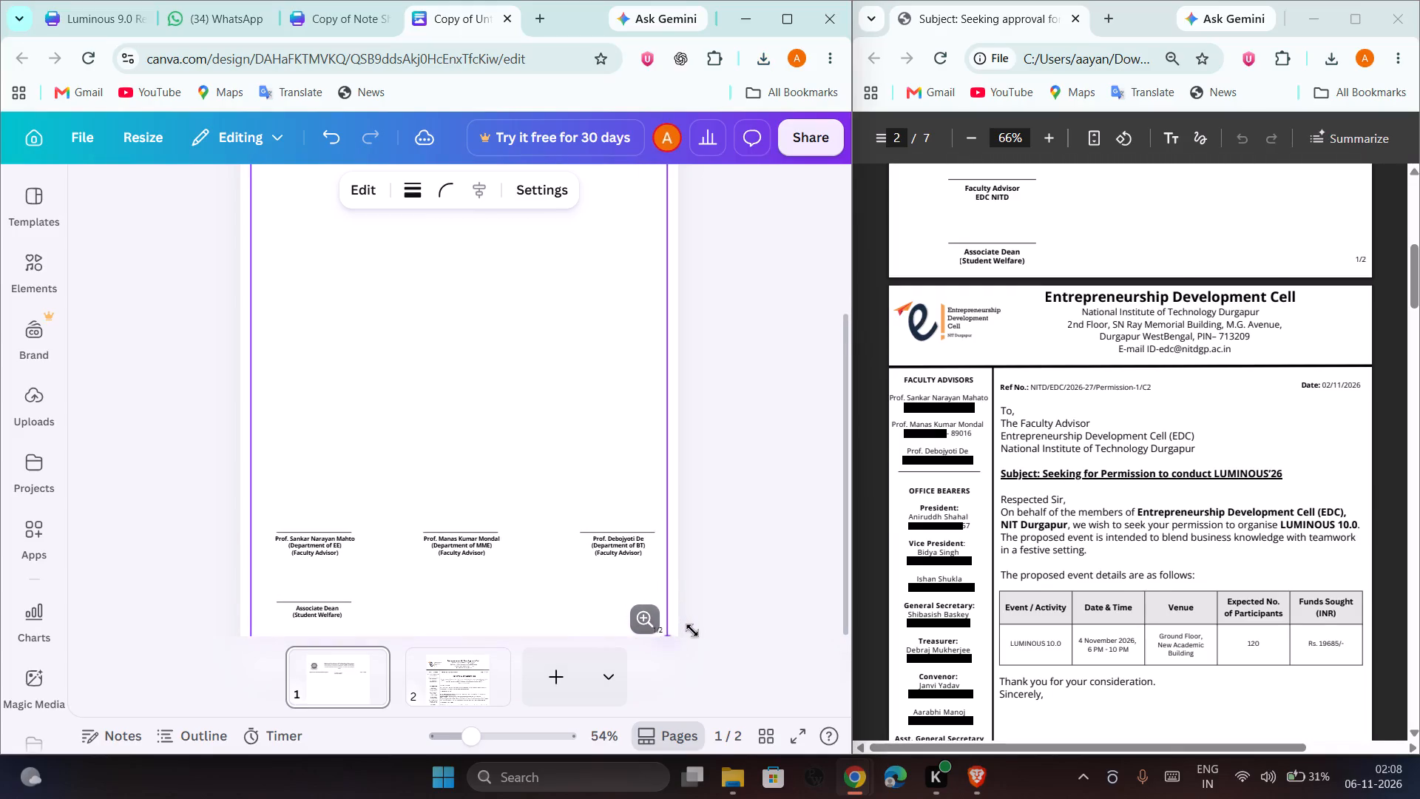
pyautogui.moveTo(692, 630); pyautogui.dragTo(693, 618)
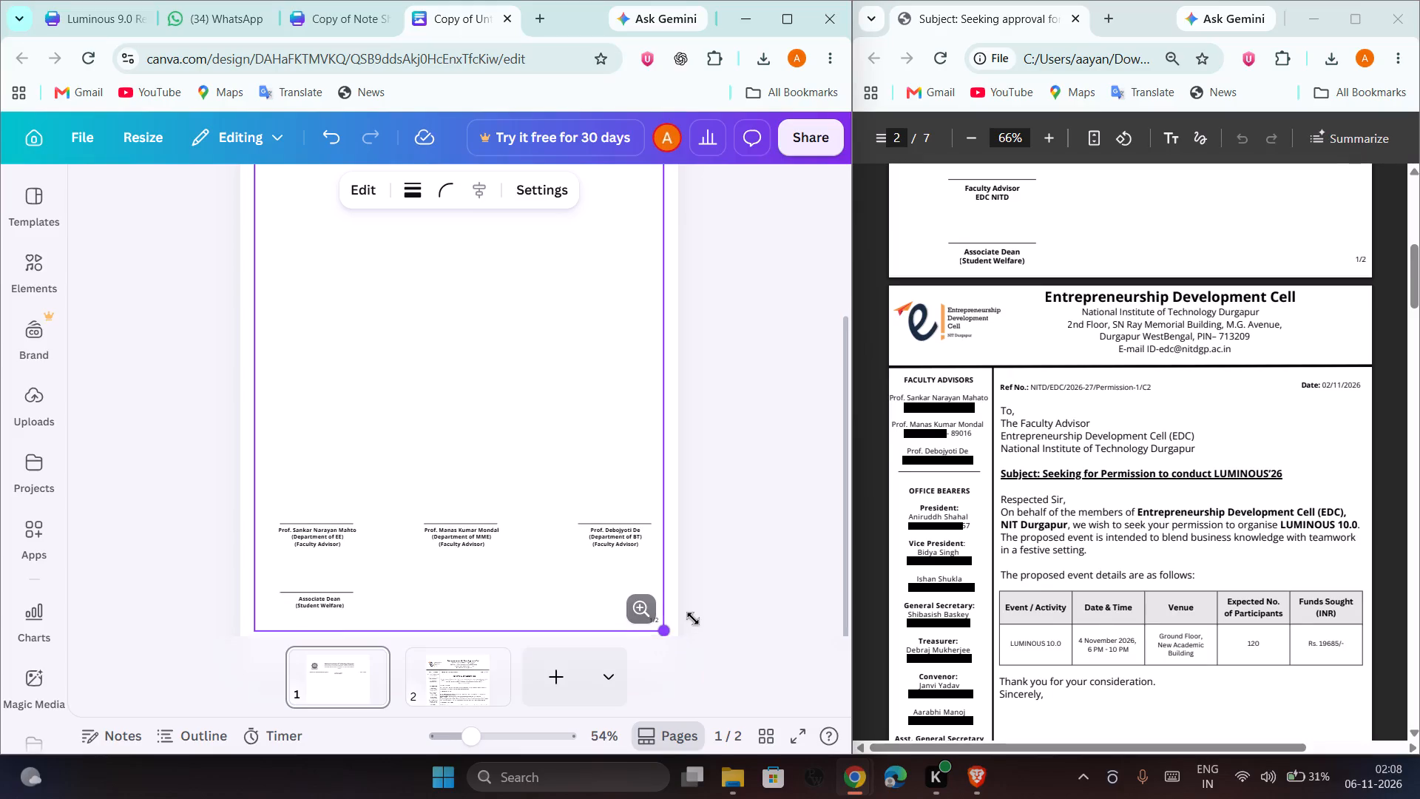
pyautogui.moveTo(693, 618); pyautogui.dragTo(697, 627)
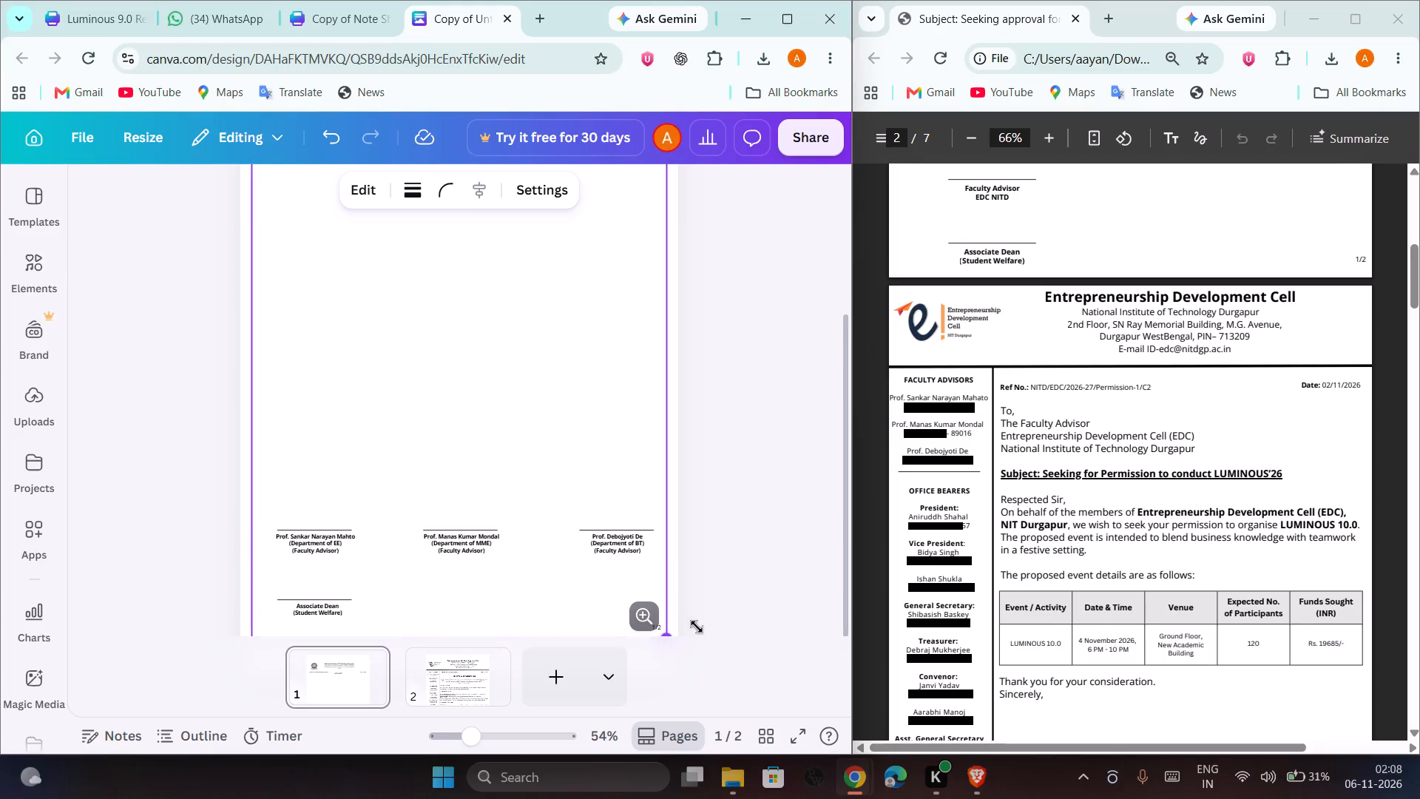
pyautogui.moveTo(697, 627); pyautogui.dragTo(698, 627)
pyautogui.scroll(1, 557, 490)
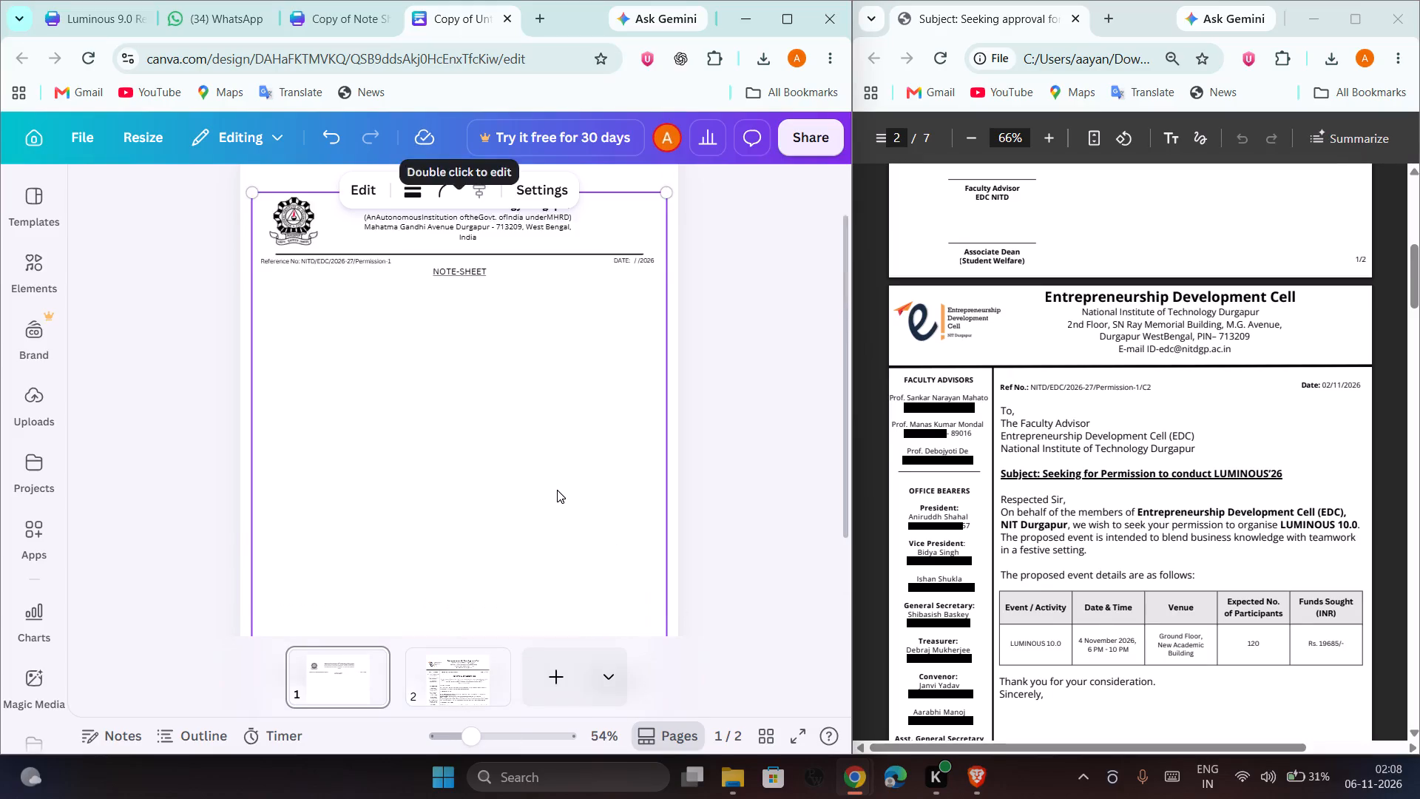
# Stretch the embedded Note Sheet to the full width of the first page.
pyautogui.scroll(2, 557, 490)
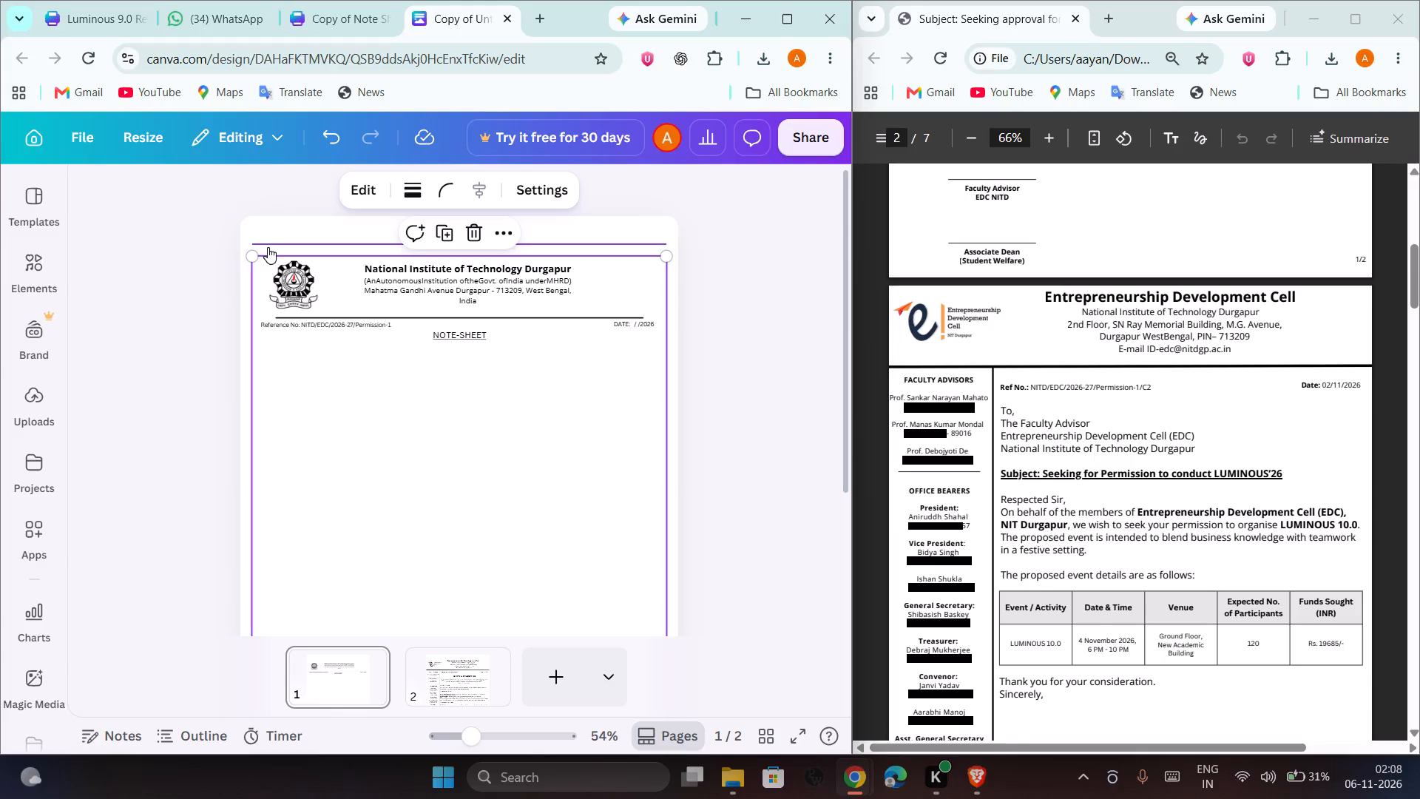
pyautogui.click(269, 240)
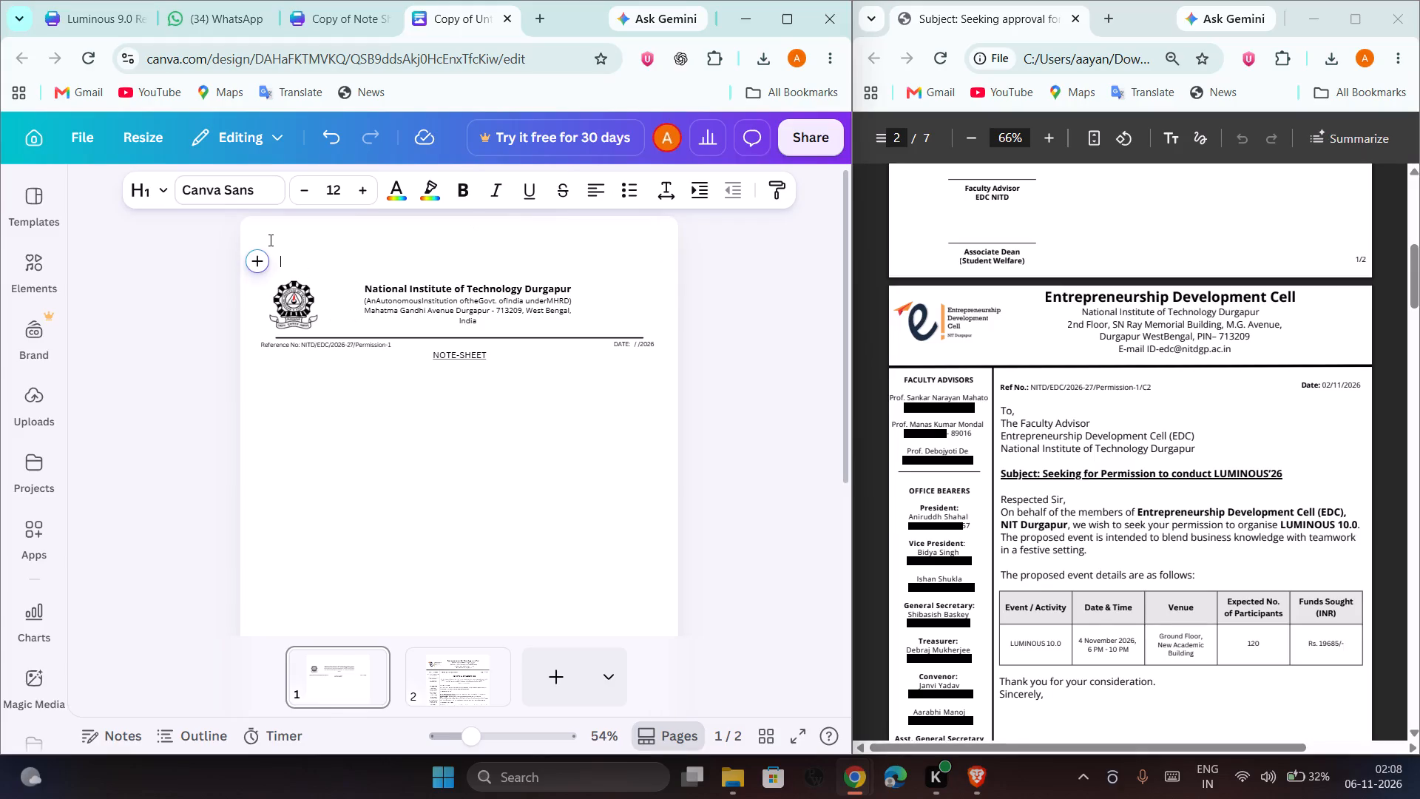
pyautogui.click(185, 294)
pyautogui.click(394, 321)
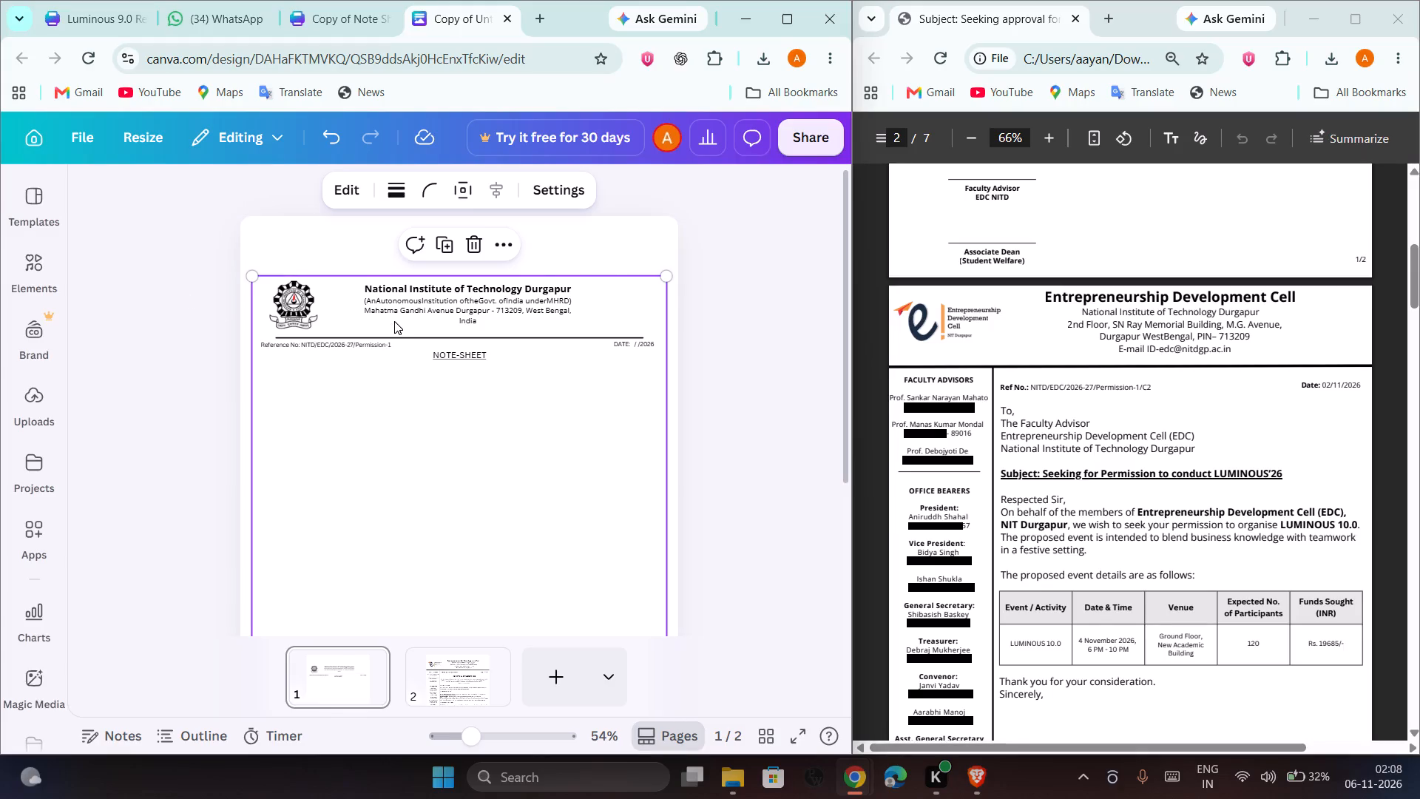
pyautogui.moveTo(666, 274); pyautogui.dragTo(701, 242)
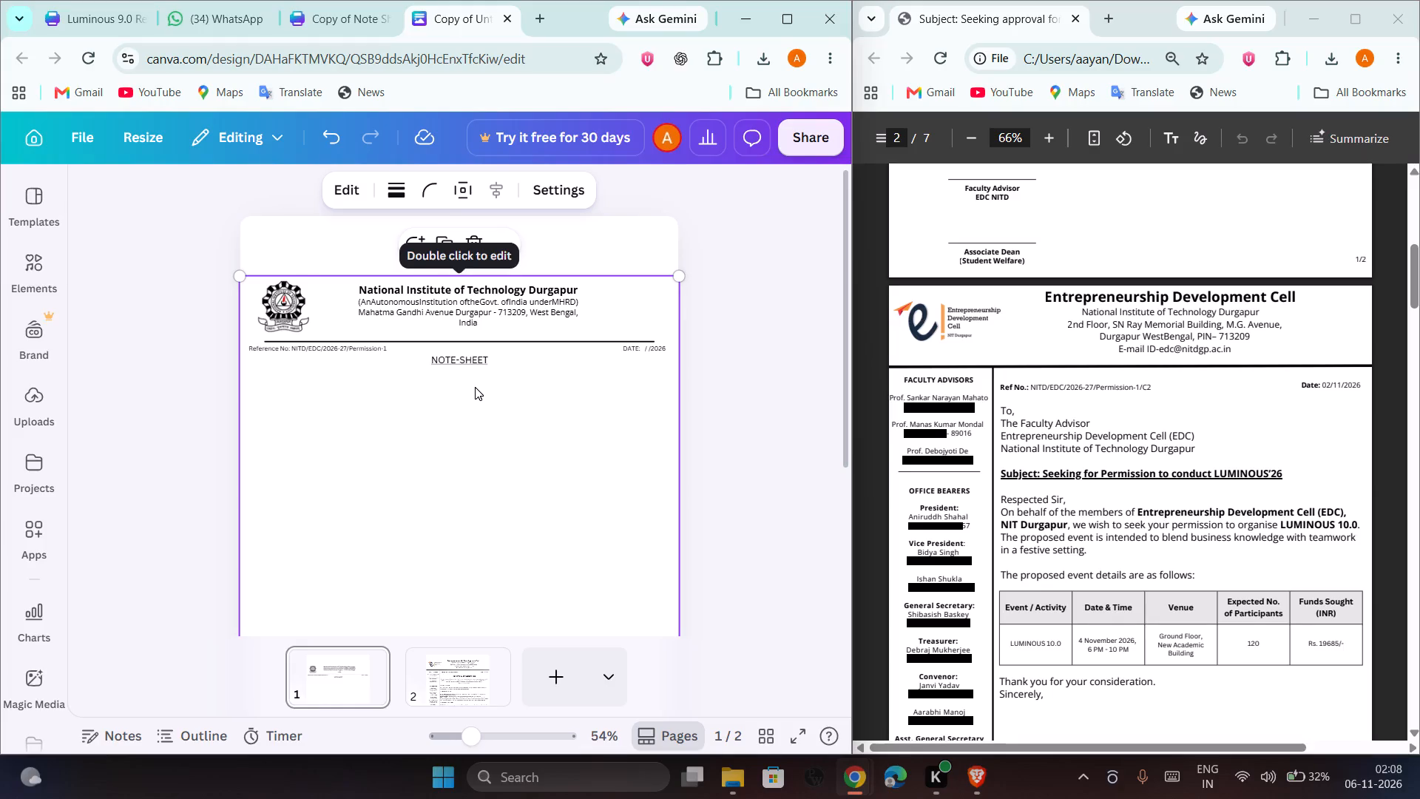
pyautogui.scroll(-4, 371, 446)
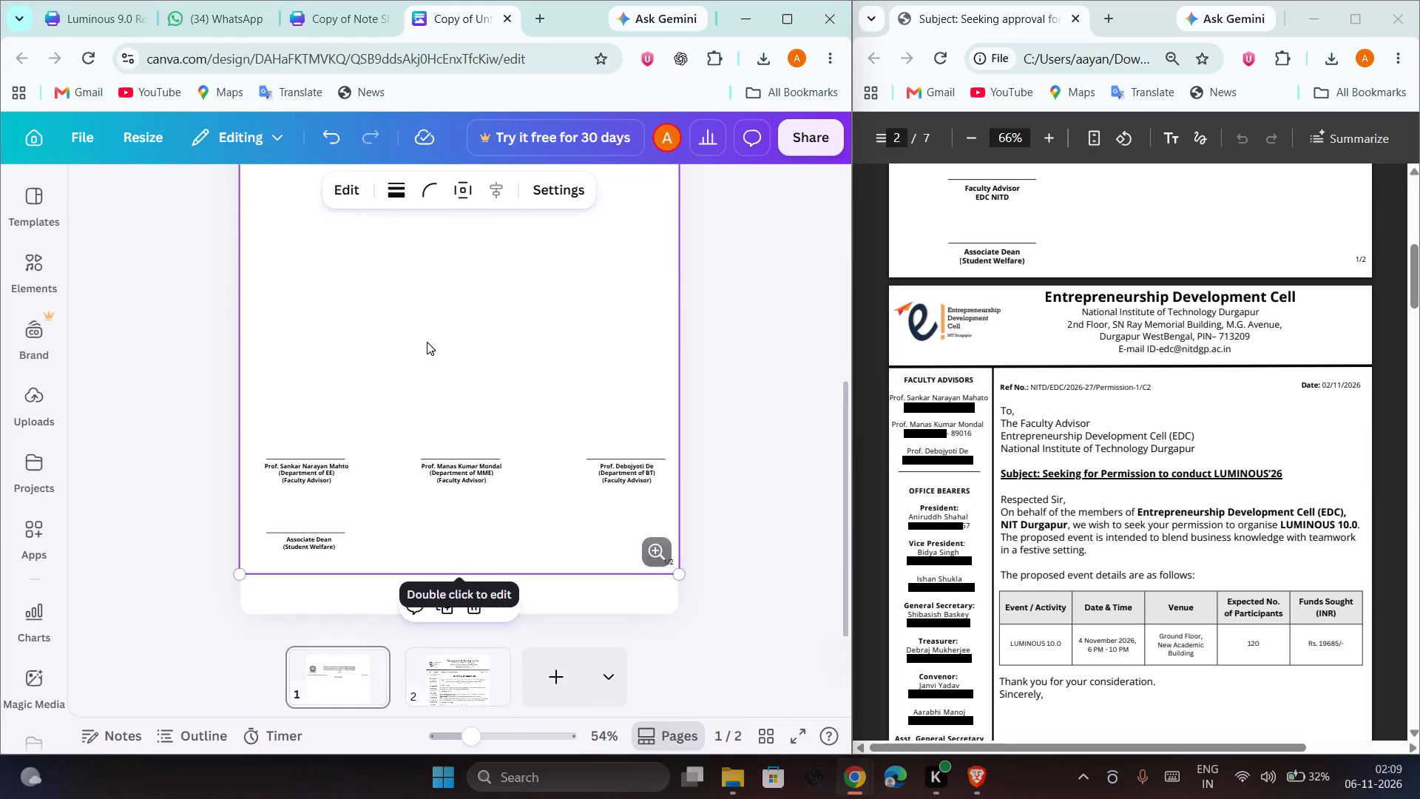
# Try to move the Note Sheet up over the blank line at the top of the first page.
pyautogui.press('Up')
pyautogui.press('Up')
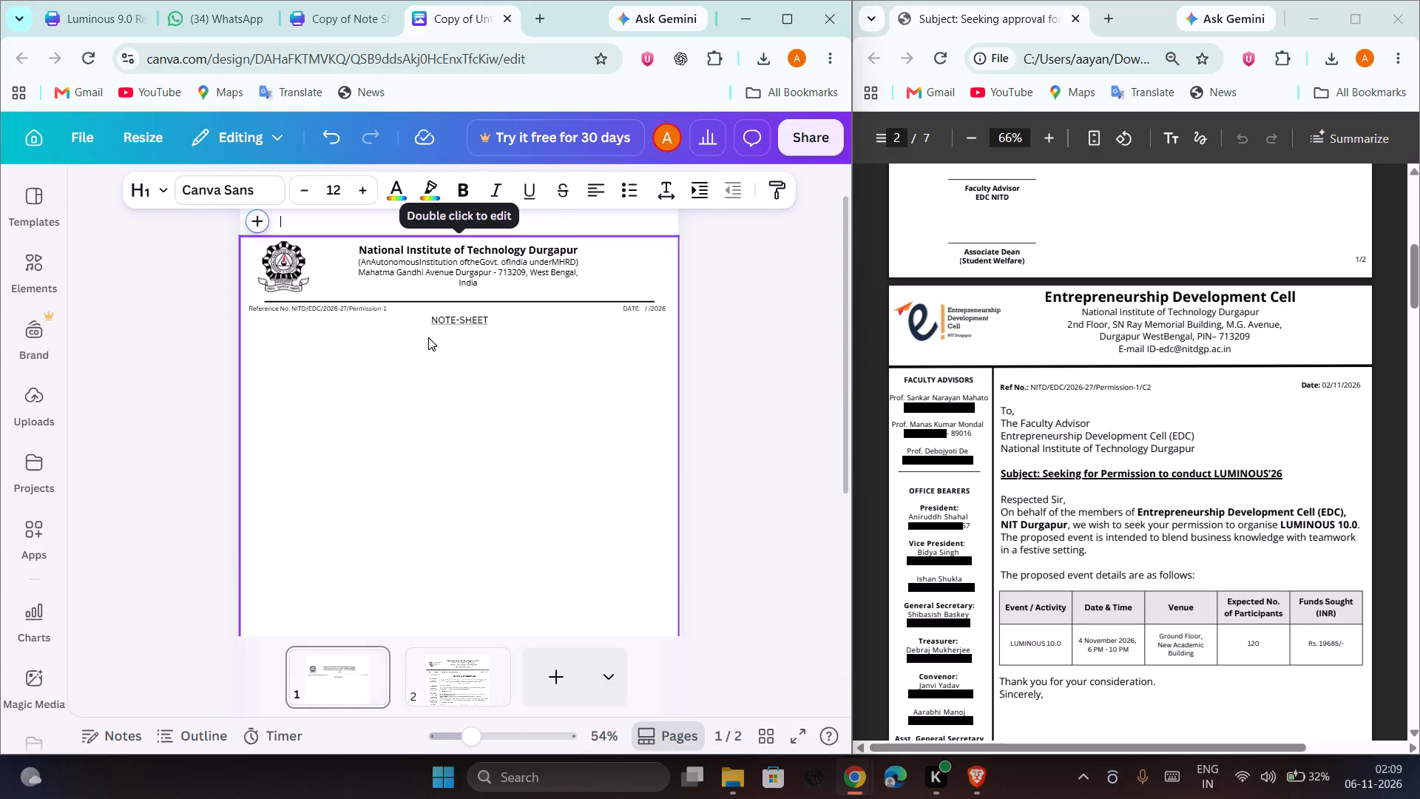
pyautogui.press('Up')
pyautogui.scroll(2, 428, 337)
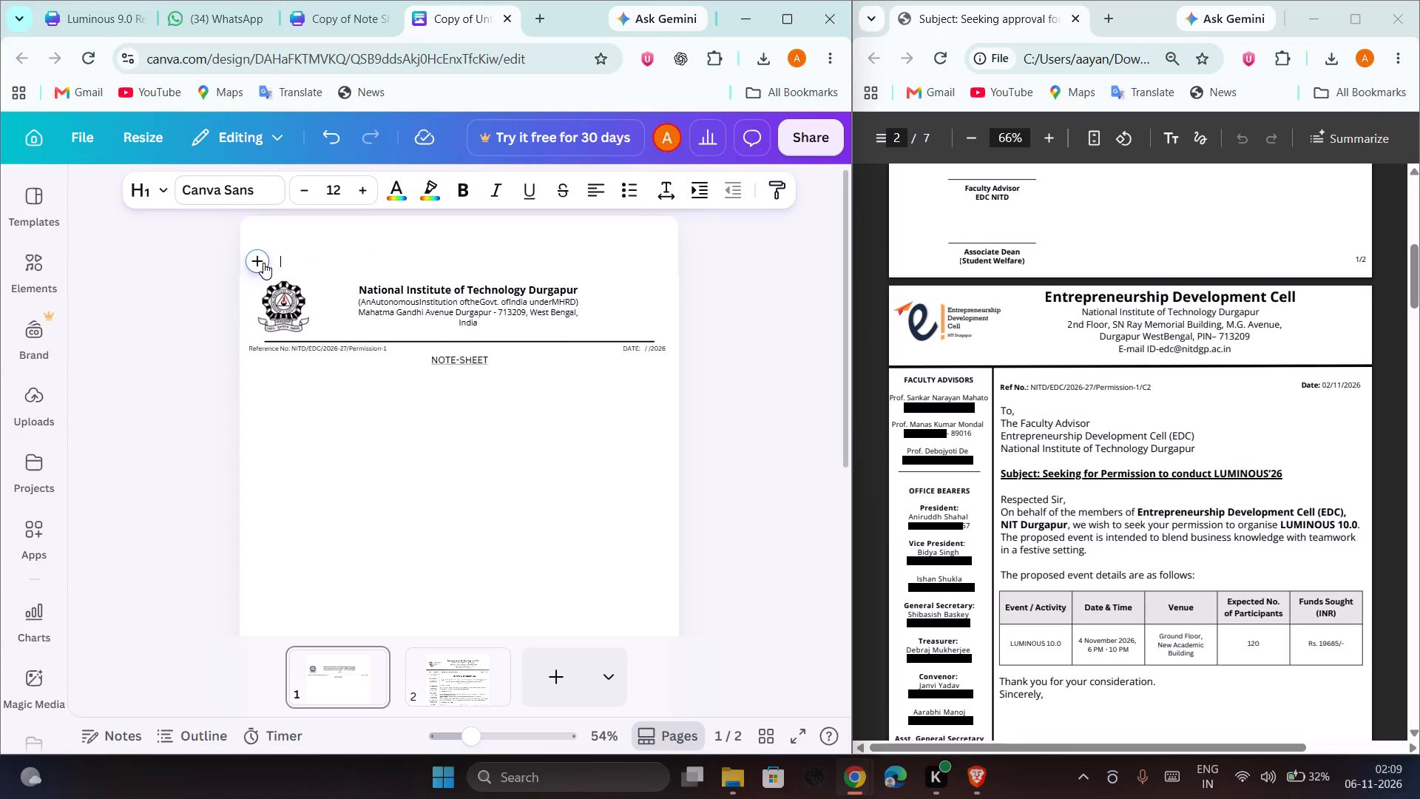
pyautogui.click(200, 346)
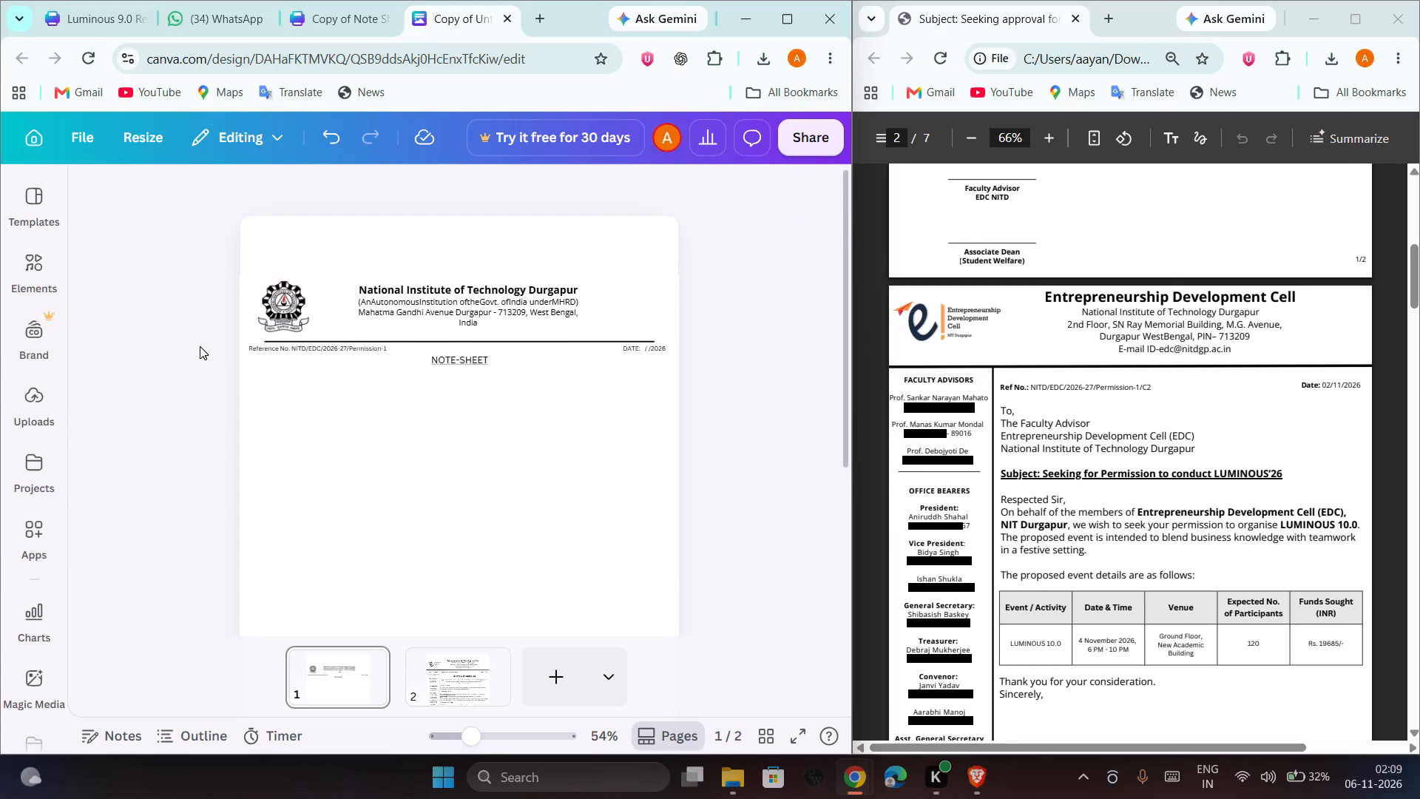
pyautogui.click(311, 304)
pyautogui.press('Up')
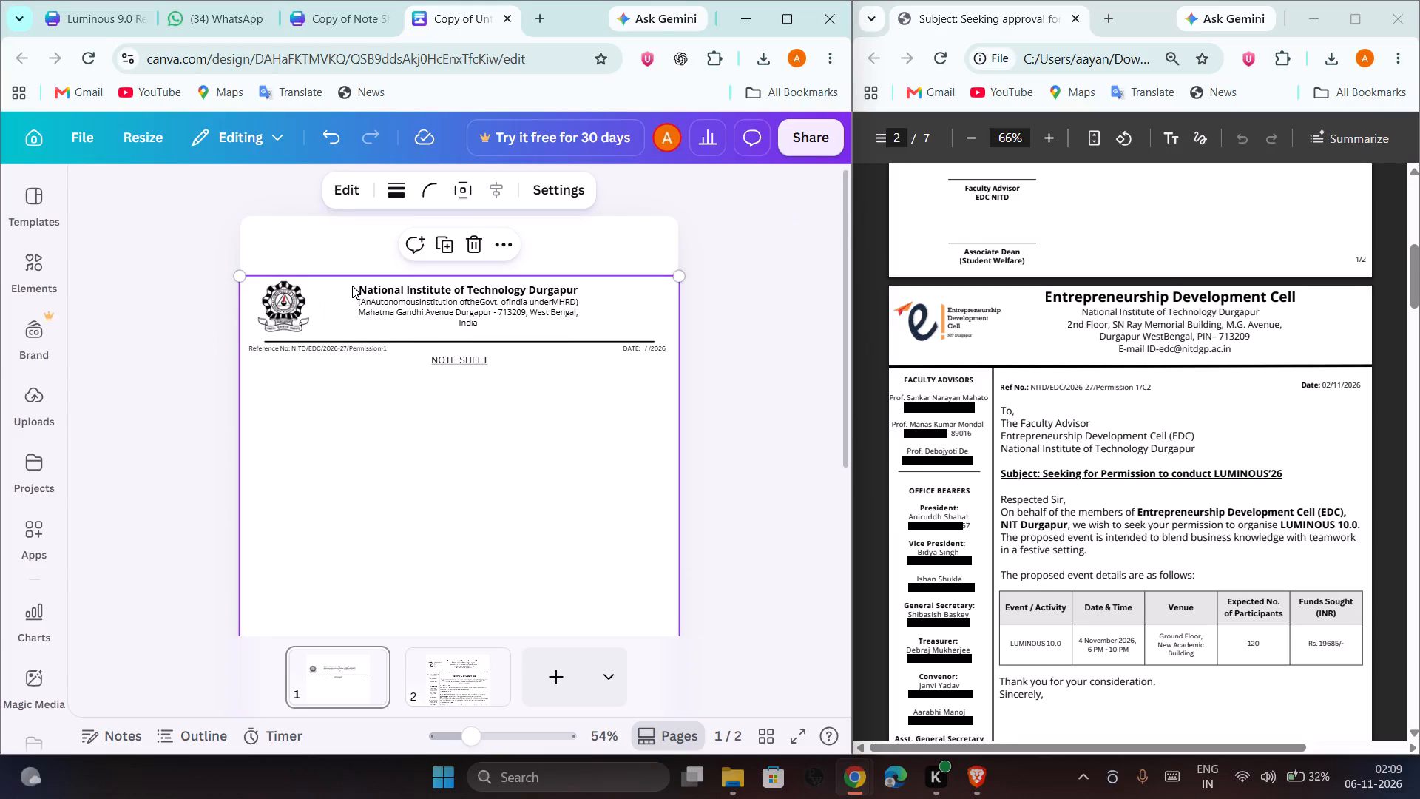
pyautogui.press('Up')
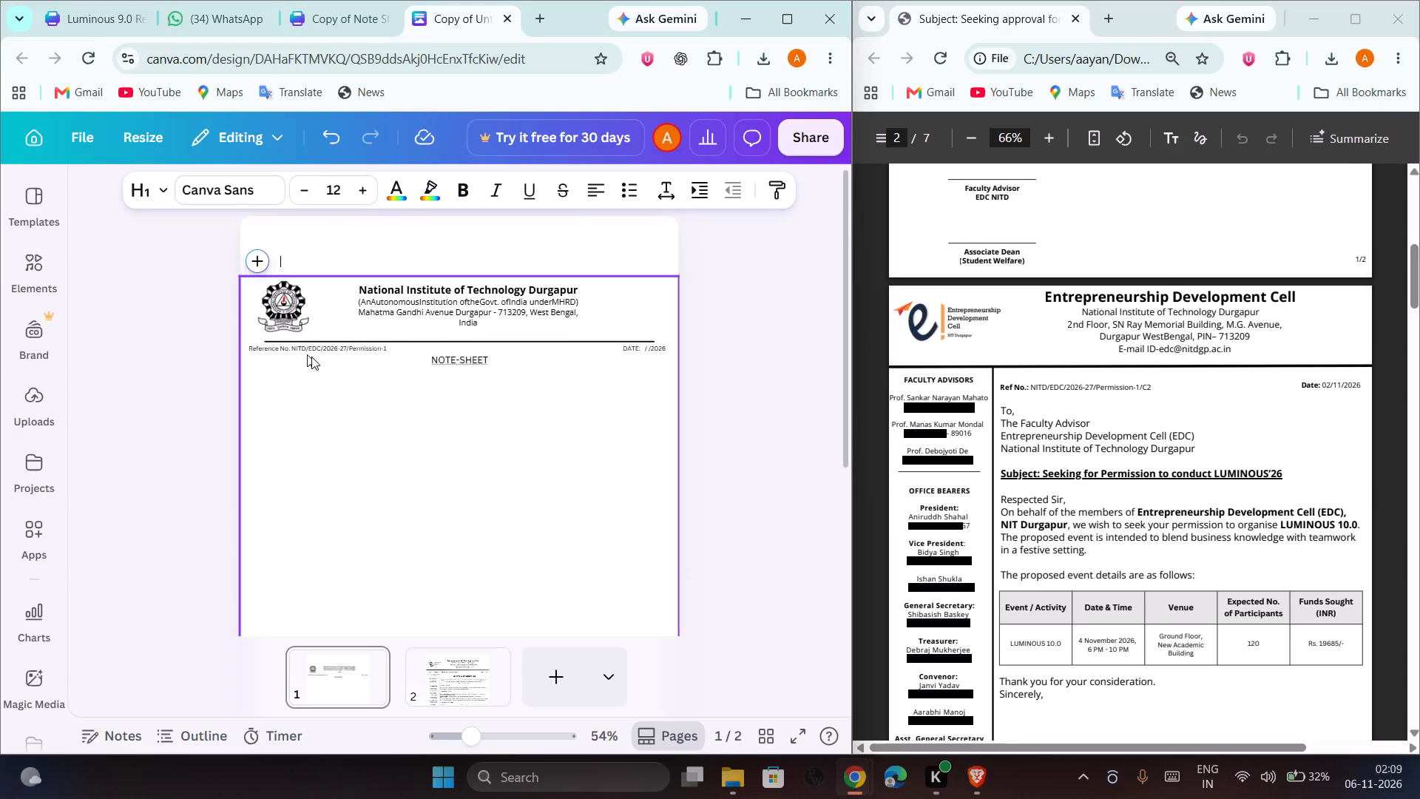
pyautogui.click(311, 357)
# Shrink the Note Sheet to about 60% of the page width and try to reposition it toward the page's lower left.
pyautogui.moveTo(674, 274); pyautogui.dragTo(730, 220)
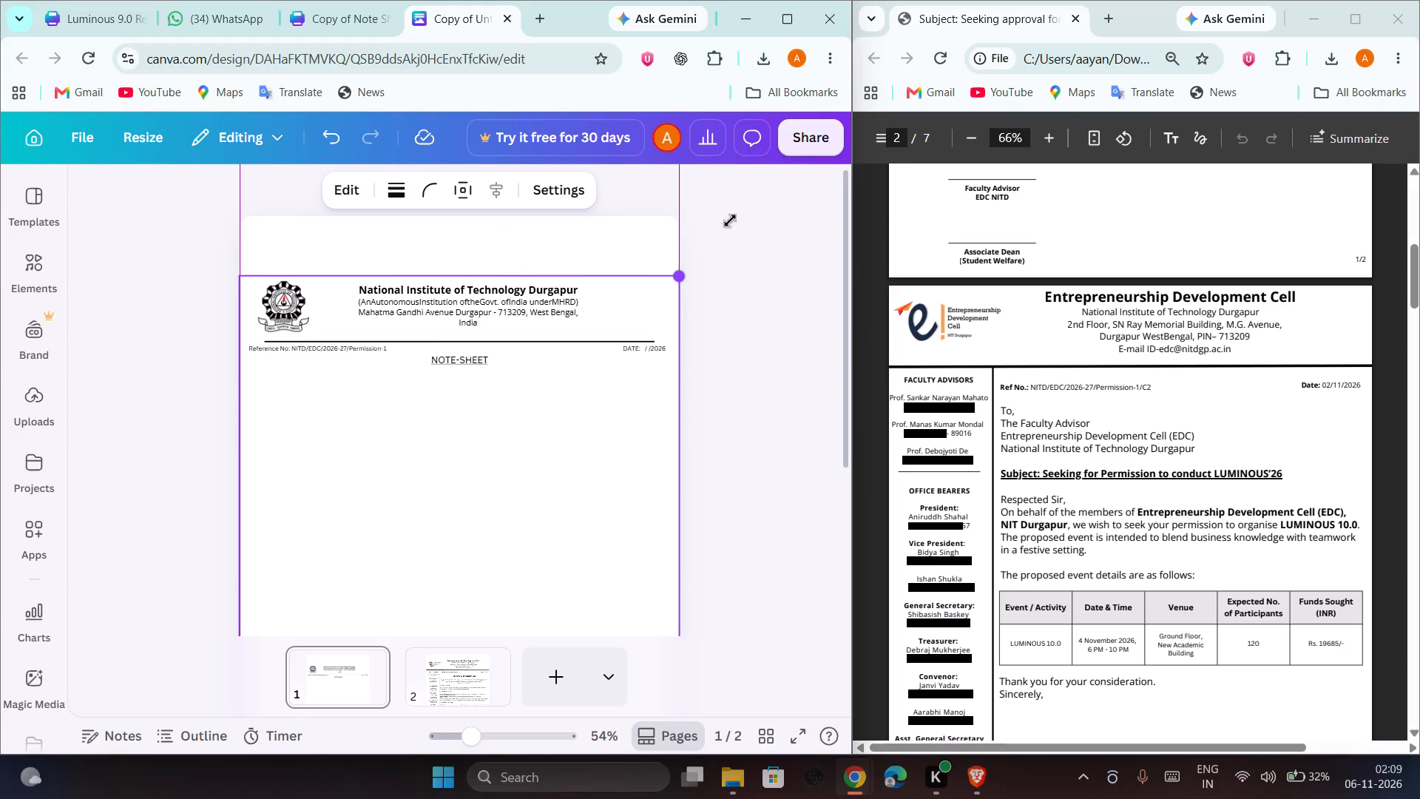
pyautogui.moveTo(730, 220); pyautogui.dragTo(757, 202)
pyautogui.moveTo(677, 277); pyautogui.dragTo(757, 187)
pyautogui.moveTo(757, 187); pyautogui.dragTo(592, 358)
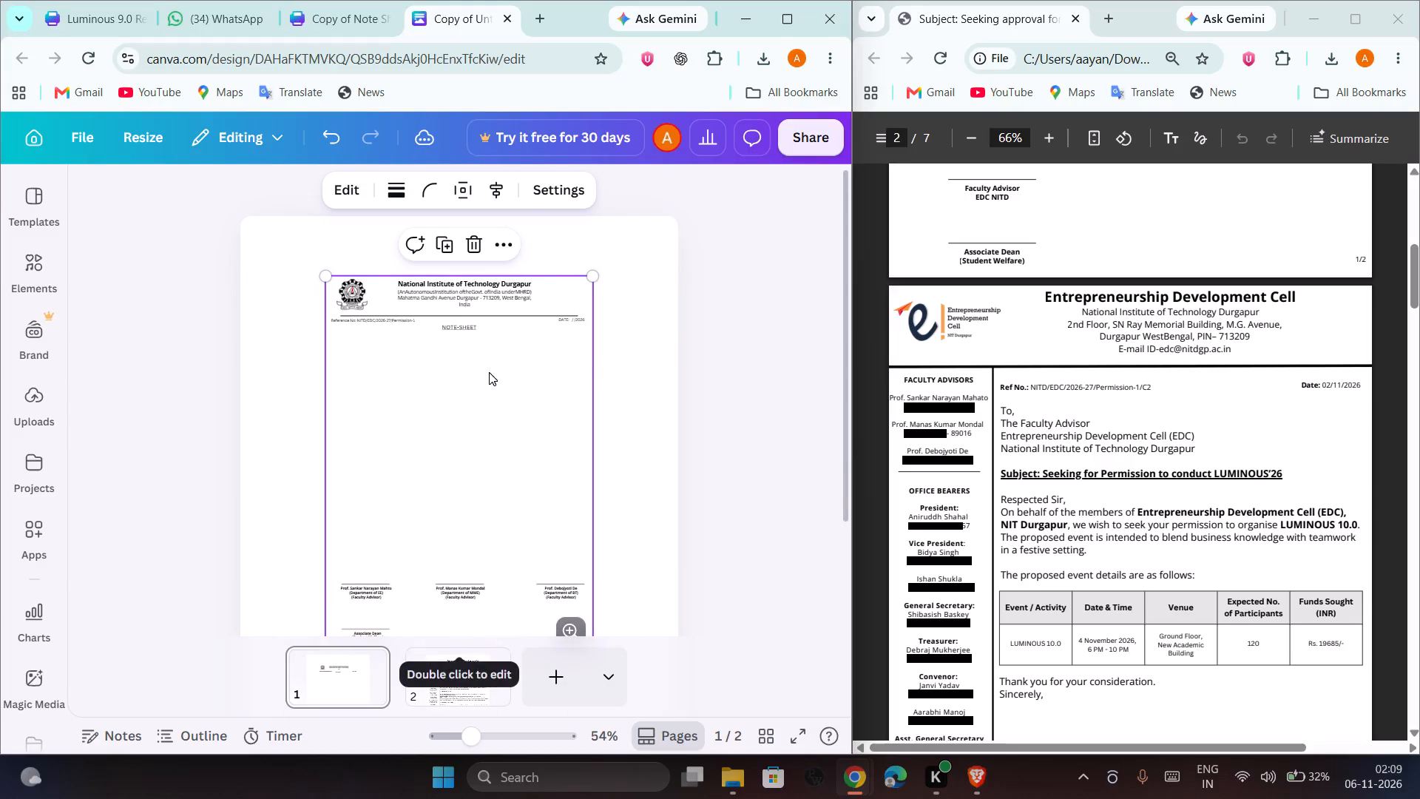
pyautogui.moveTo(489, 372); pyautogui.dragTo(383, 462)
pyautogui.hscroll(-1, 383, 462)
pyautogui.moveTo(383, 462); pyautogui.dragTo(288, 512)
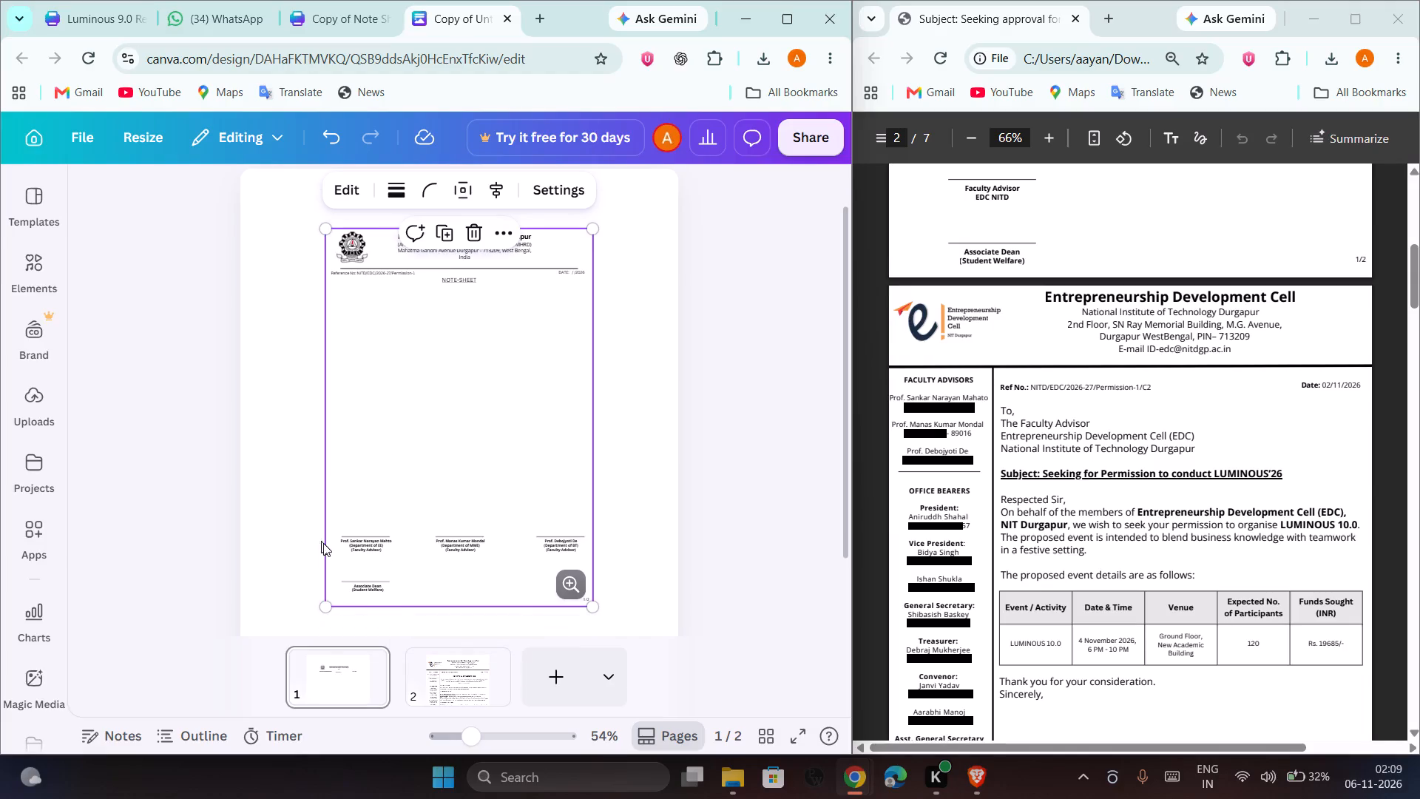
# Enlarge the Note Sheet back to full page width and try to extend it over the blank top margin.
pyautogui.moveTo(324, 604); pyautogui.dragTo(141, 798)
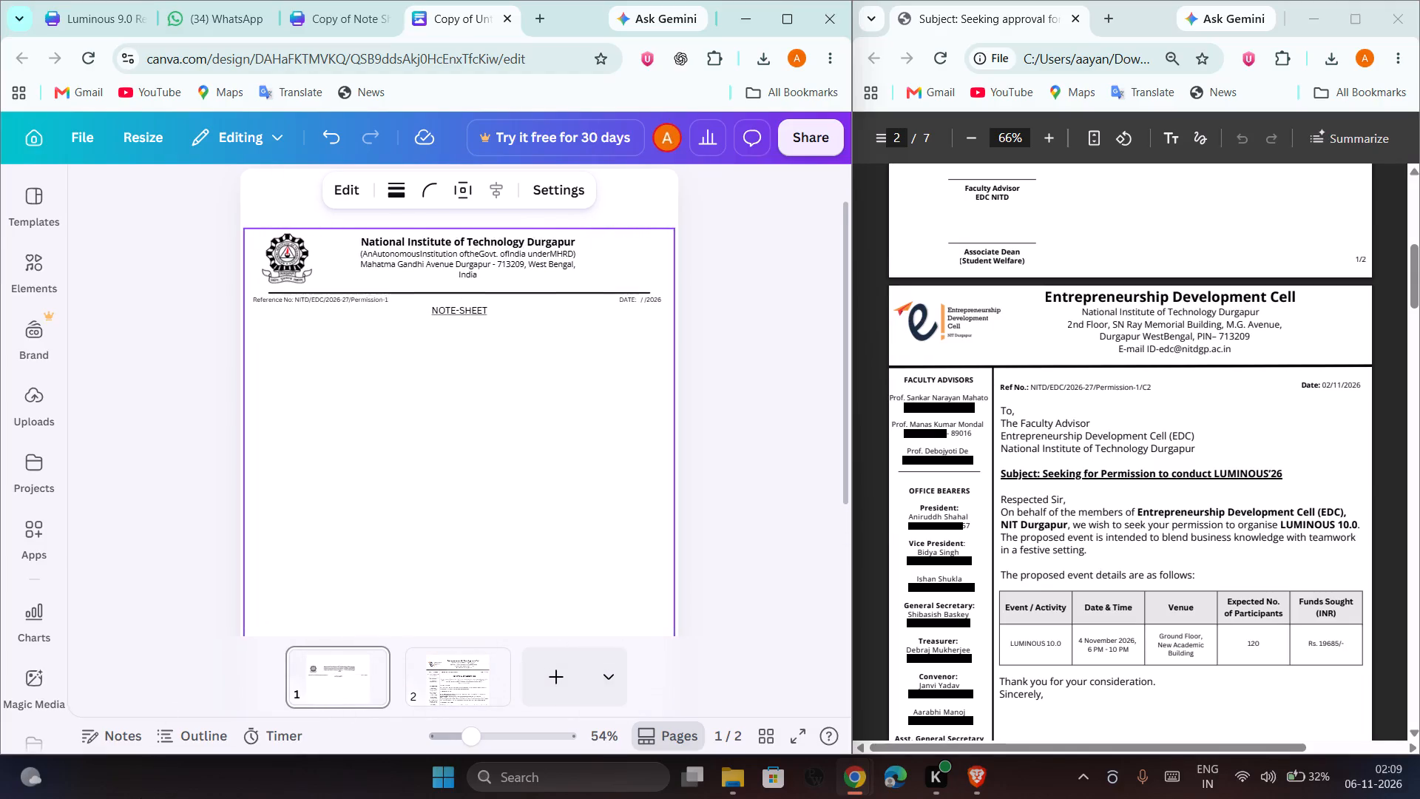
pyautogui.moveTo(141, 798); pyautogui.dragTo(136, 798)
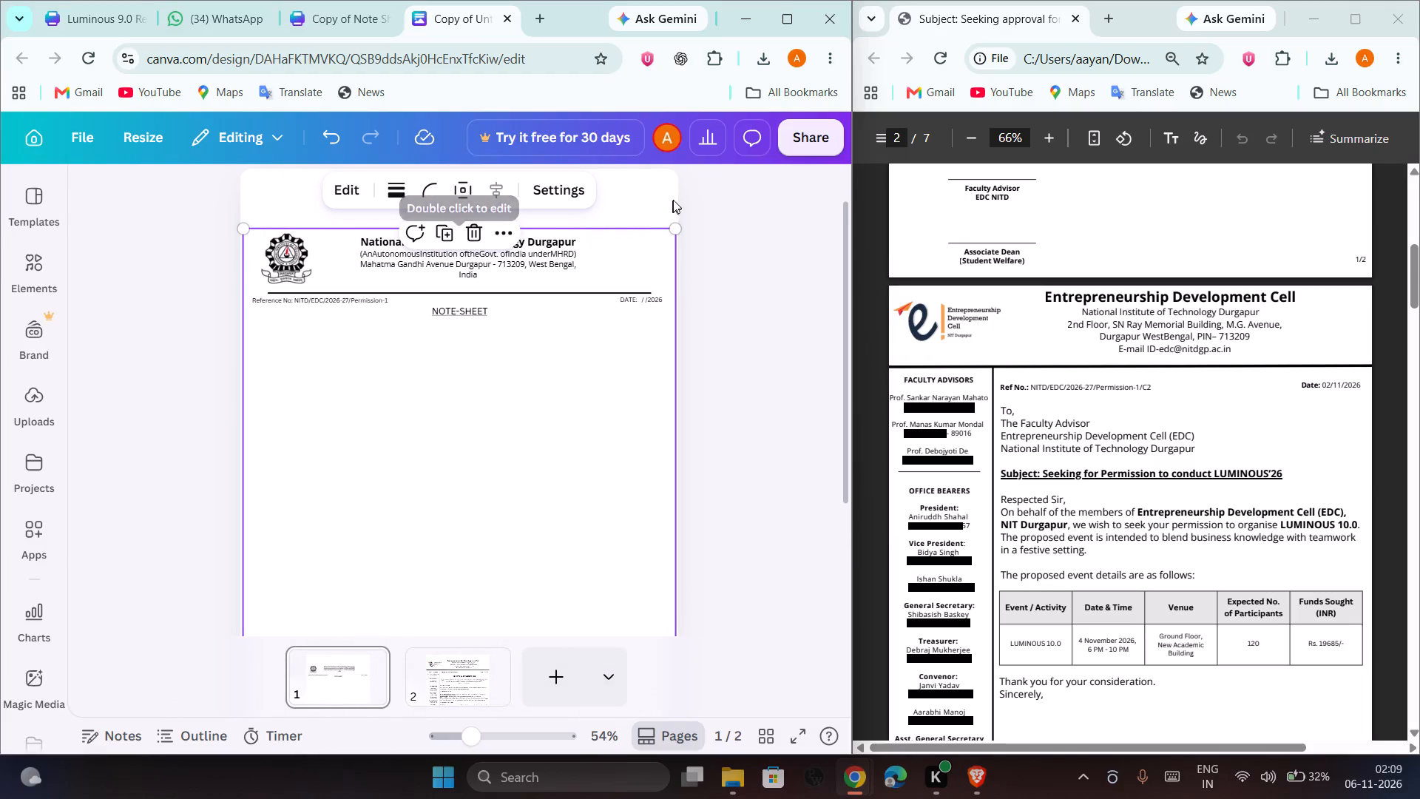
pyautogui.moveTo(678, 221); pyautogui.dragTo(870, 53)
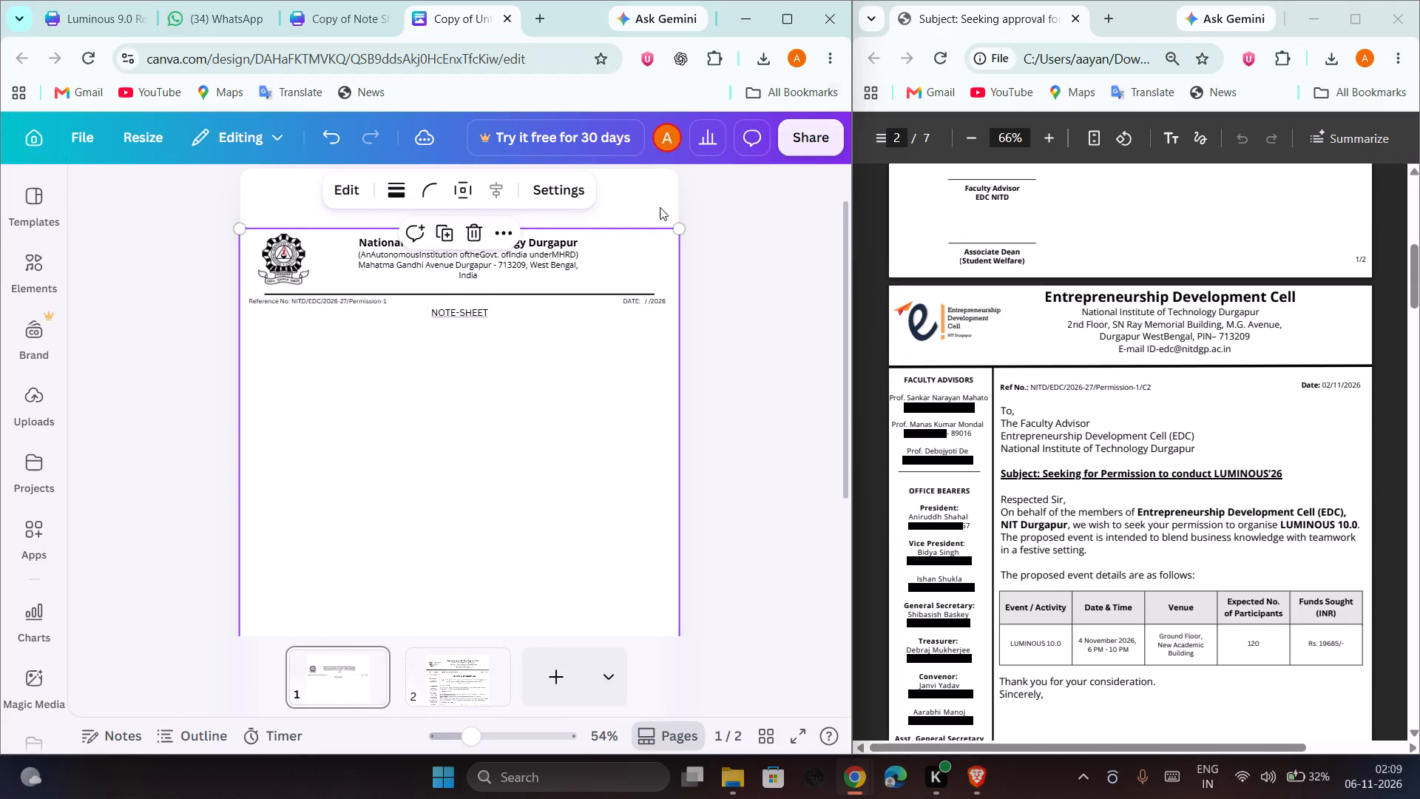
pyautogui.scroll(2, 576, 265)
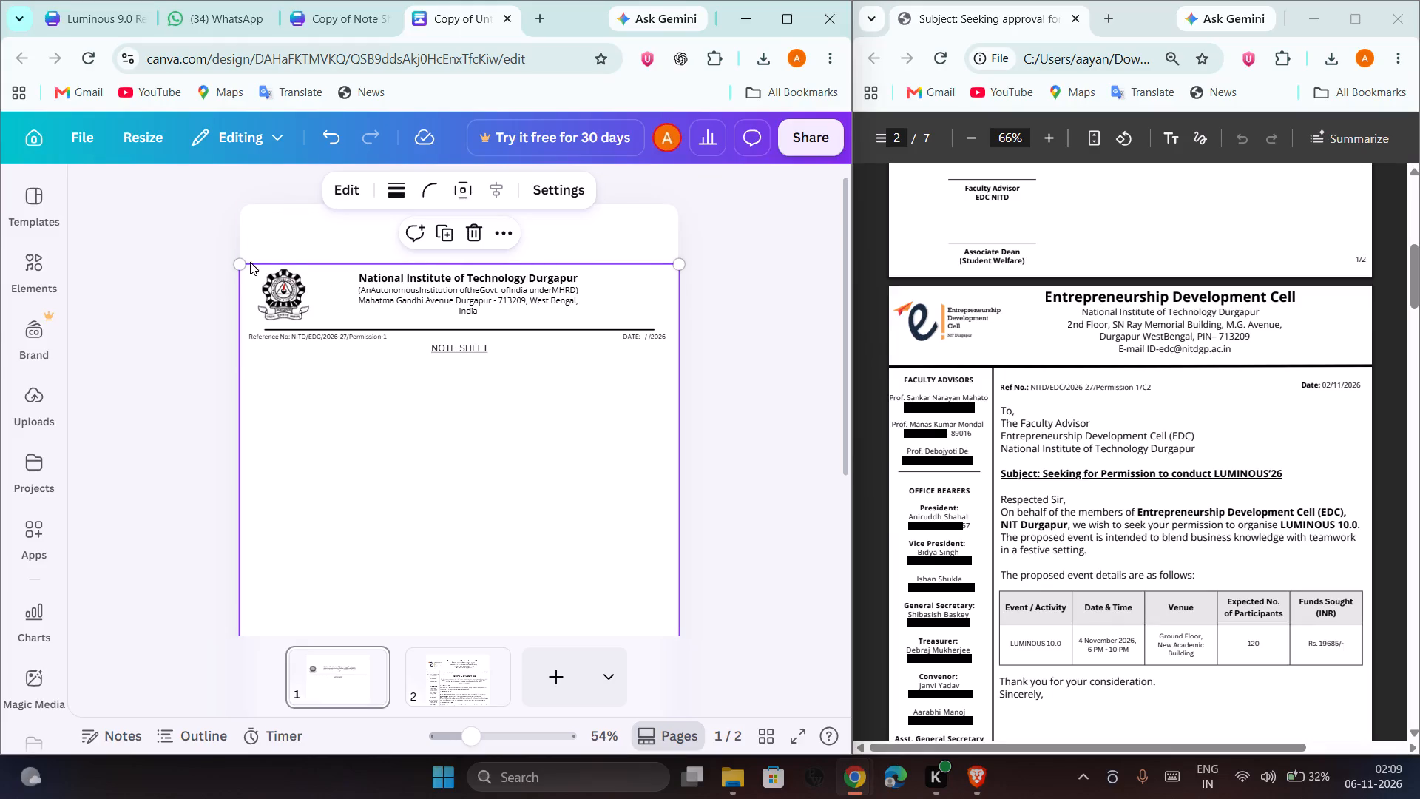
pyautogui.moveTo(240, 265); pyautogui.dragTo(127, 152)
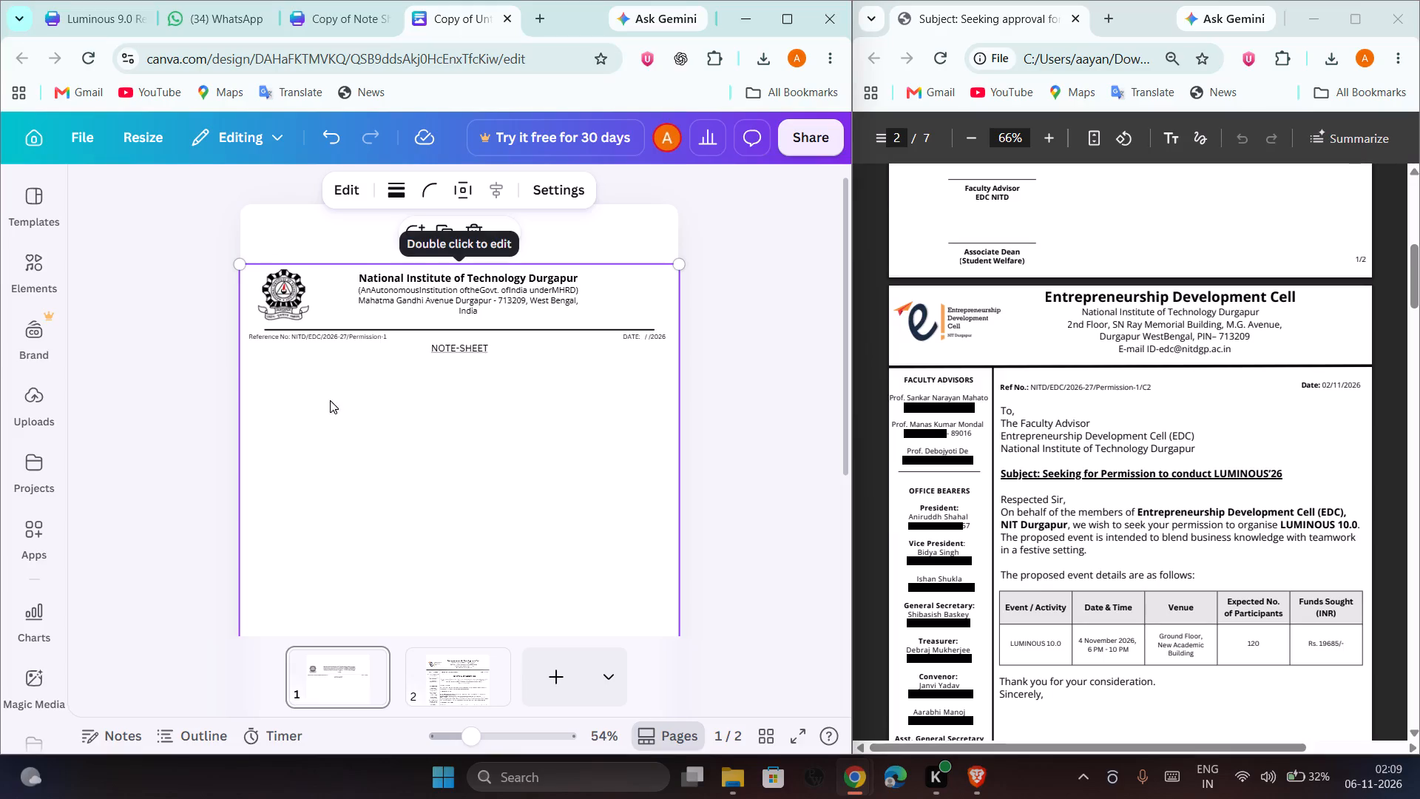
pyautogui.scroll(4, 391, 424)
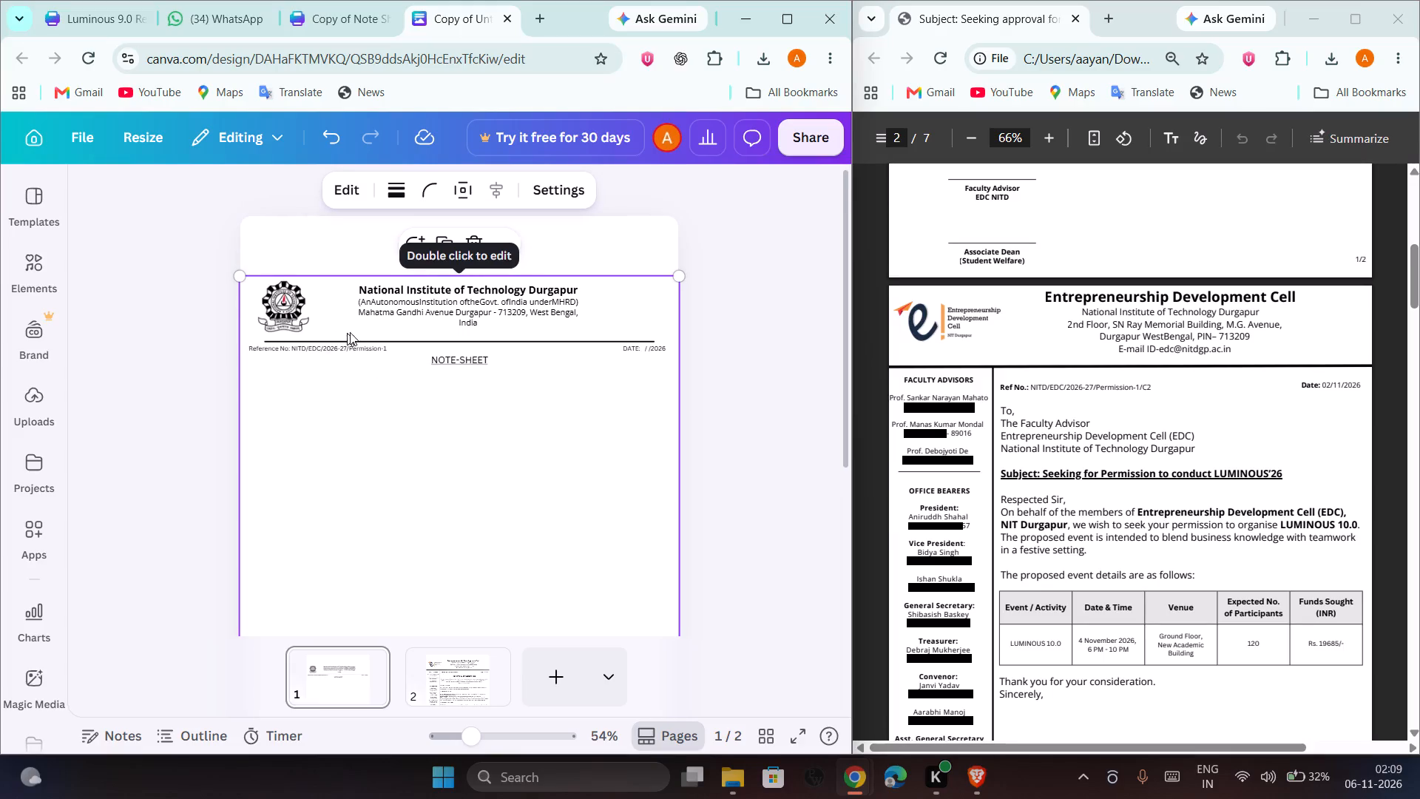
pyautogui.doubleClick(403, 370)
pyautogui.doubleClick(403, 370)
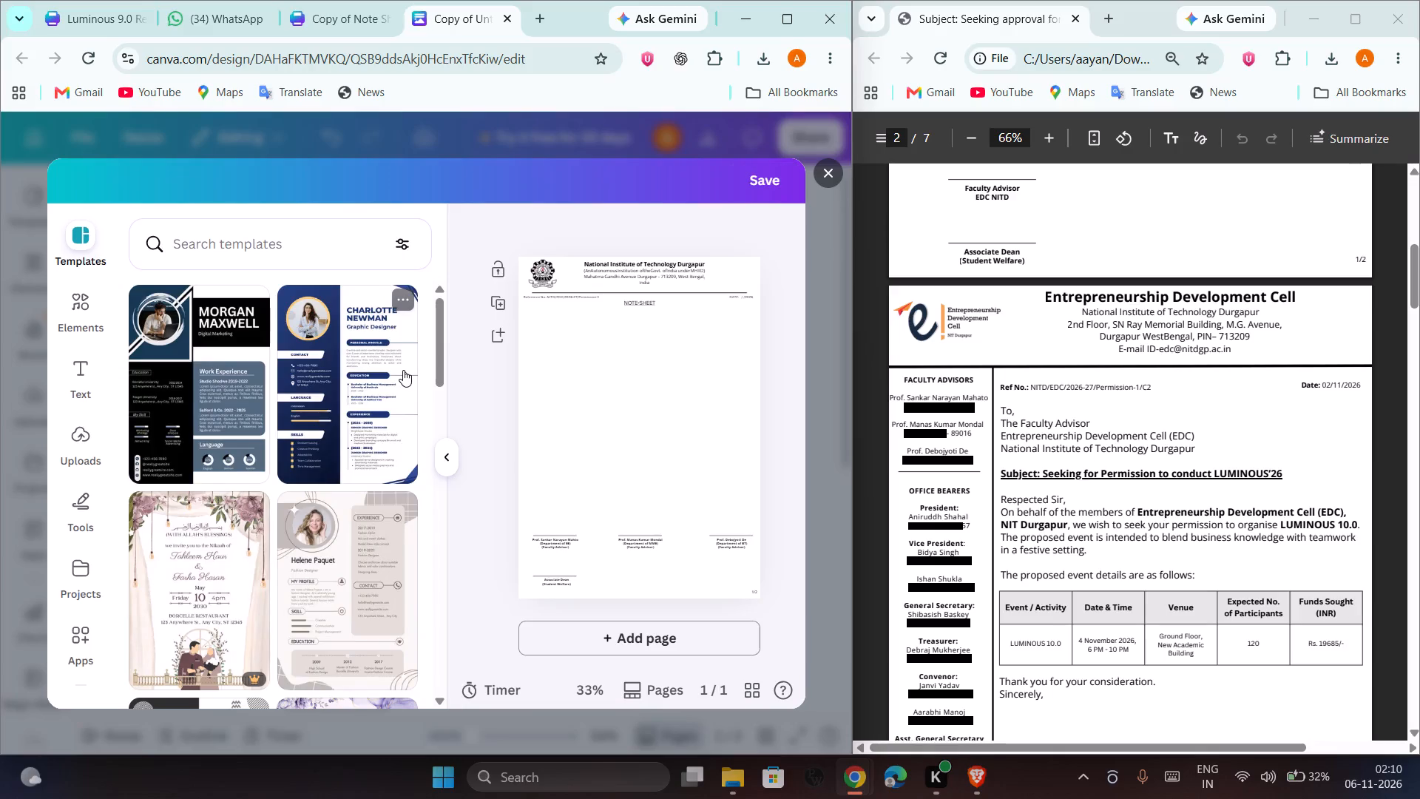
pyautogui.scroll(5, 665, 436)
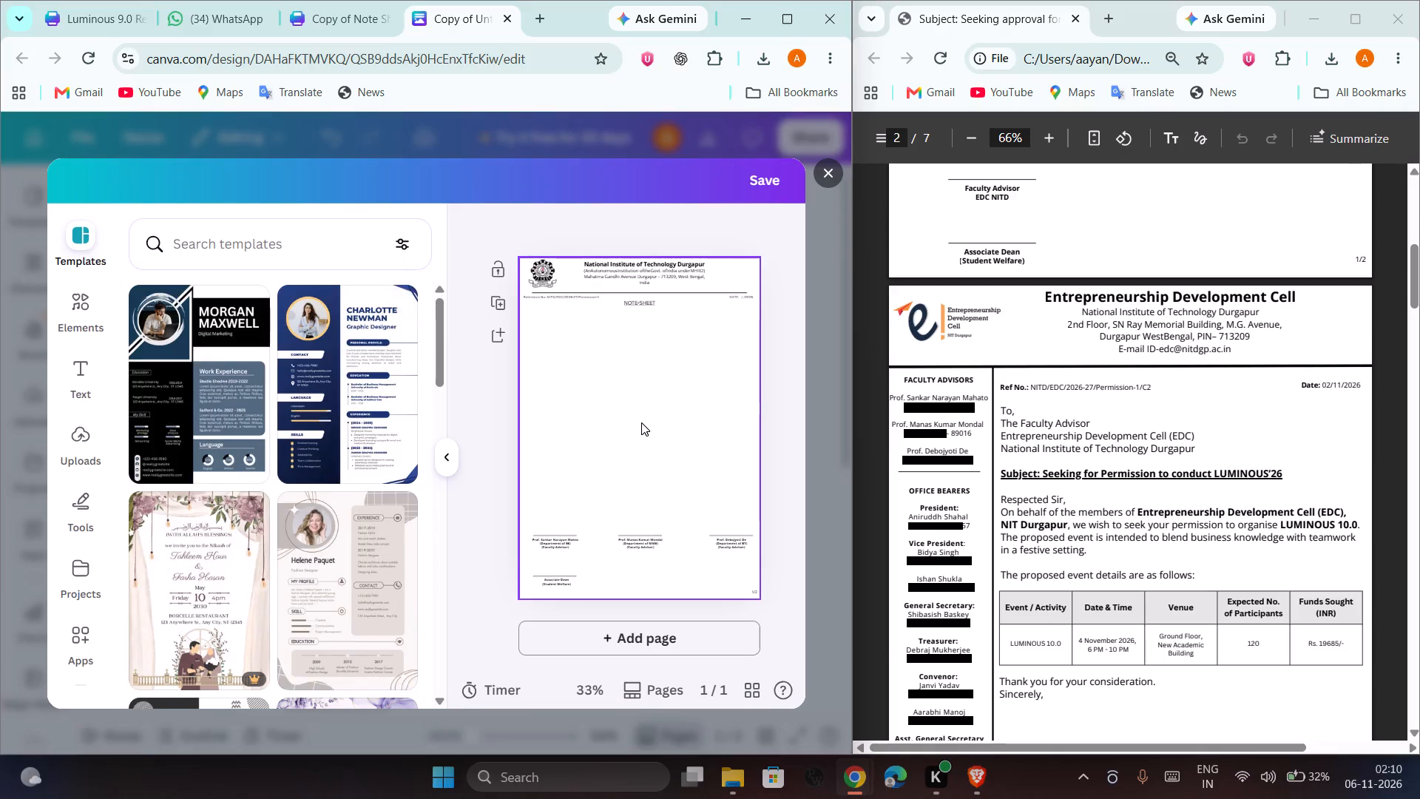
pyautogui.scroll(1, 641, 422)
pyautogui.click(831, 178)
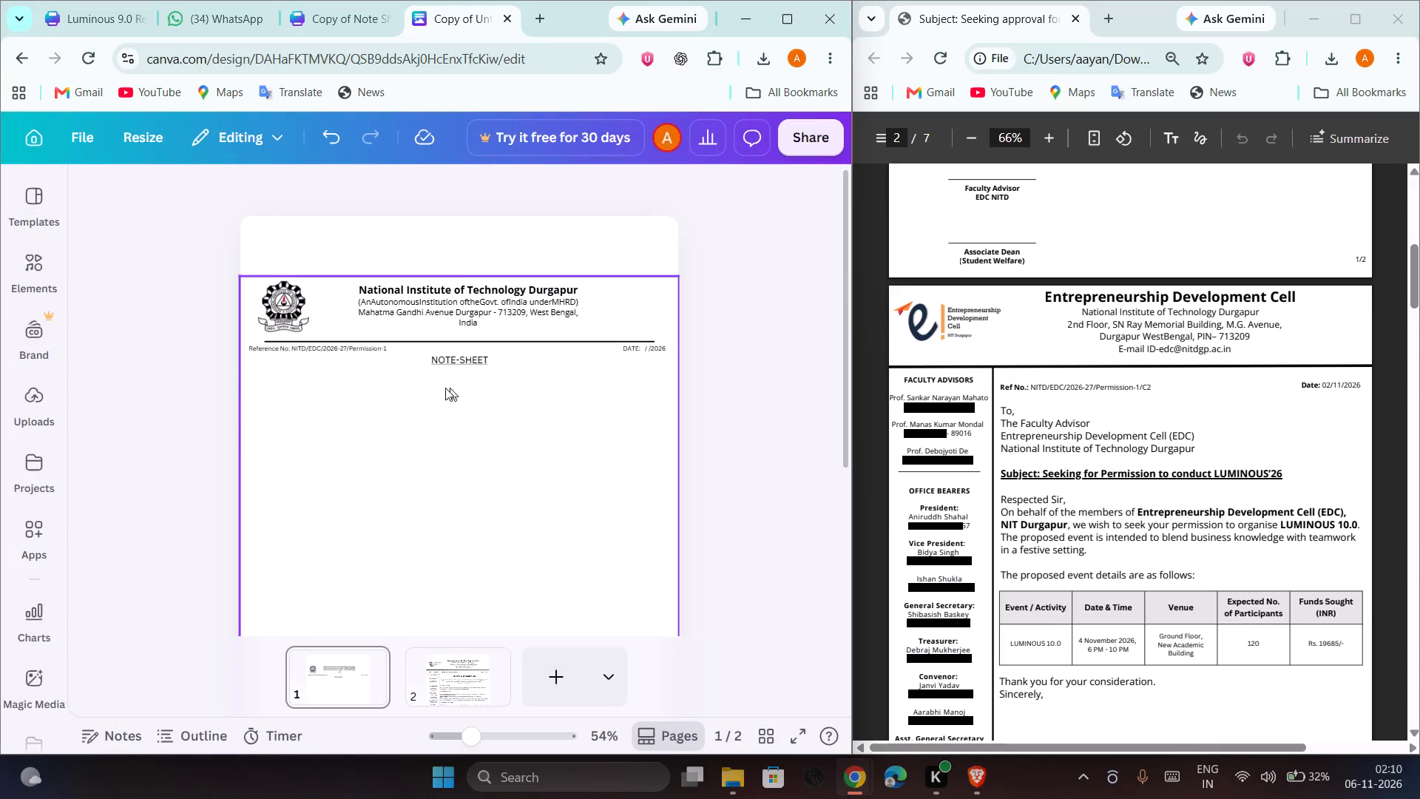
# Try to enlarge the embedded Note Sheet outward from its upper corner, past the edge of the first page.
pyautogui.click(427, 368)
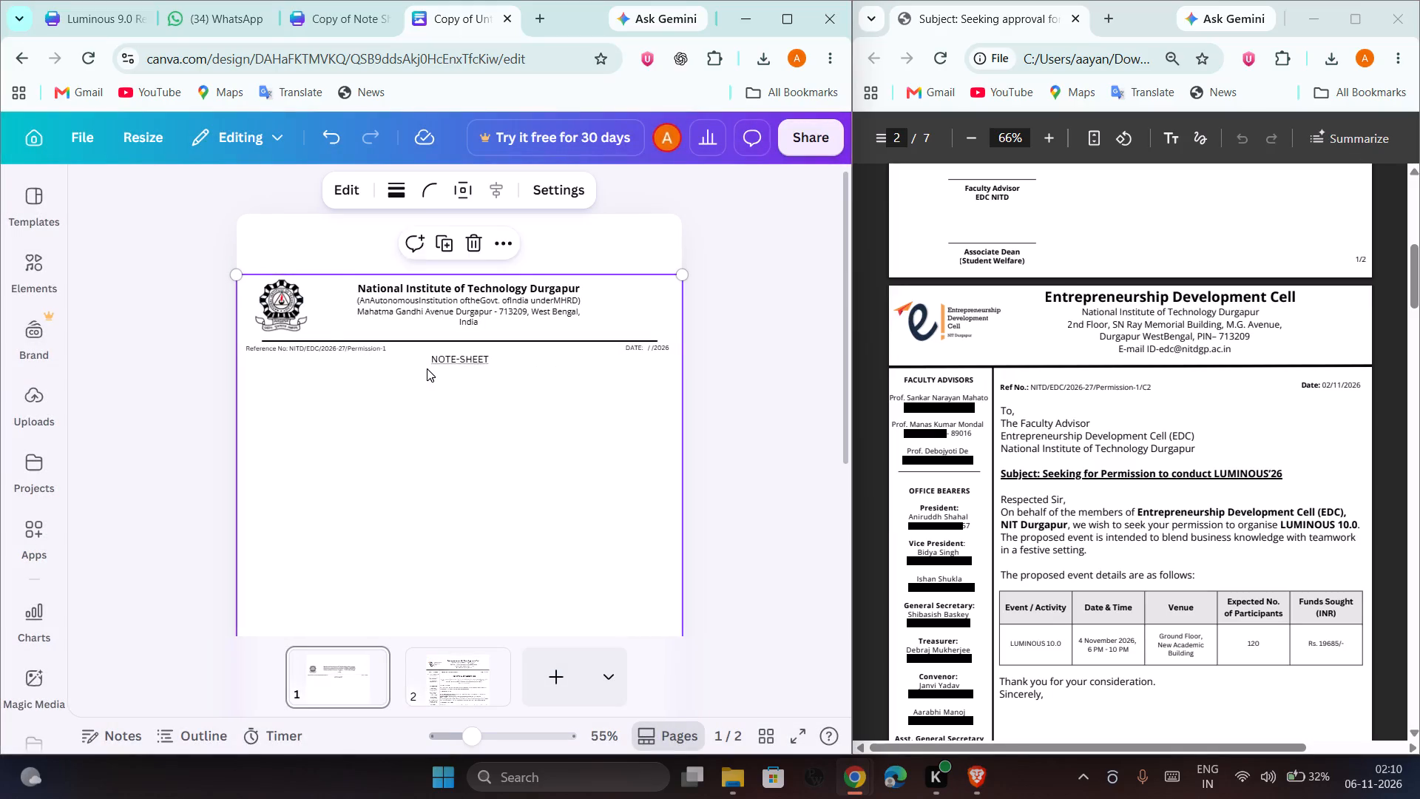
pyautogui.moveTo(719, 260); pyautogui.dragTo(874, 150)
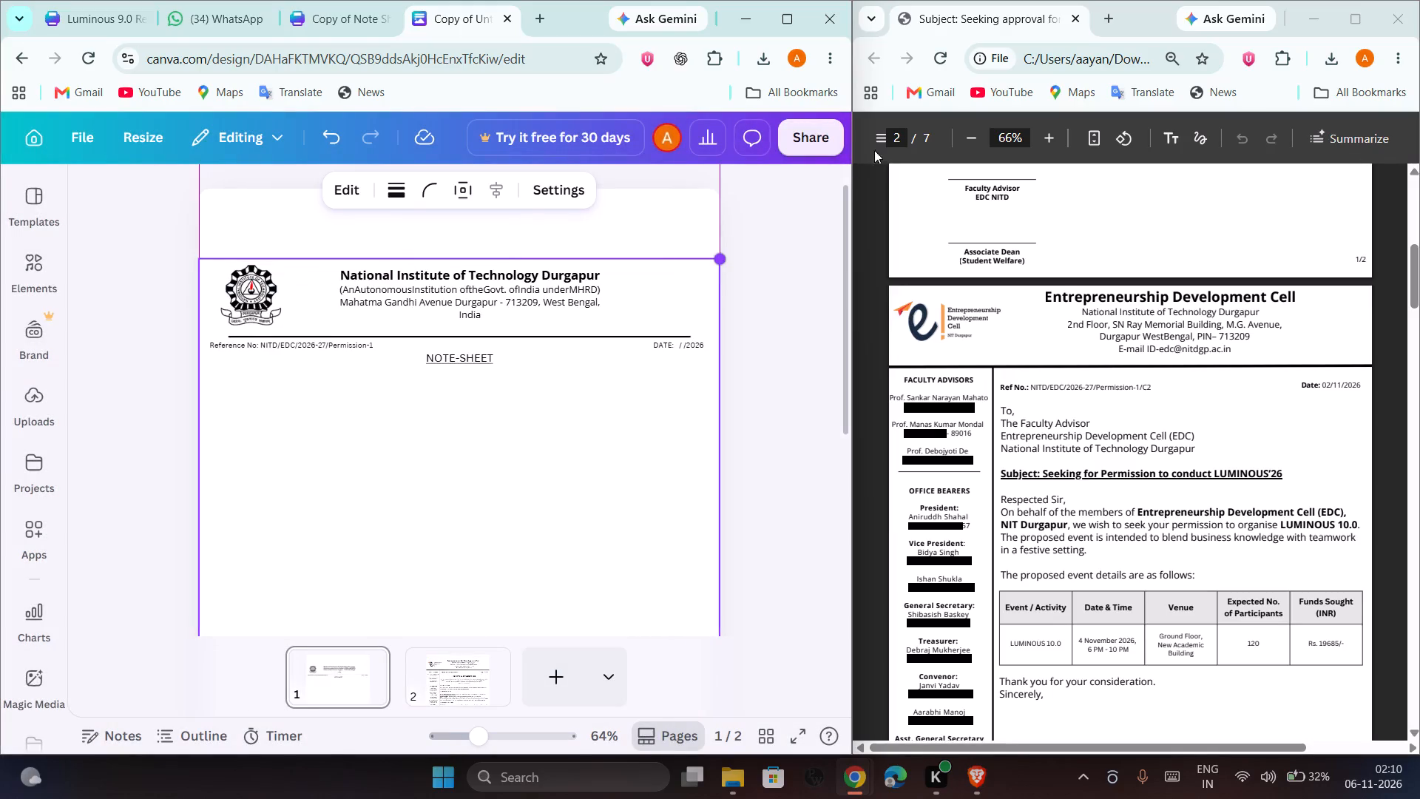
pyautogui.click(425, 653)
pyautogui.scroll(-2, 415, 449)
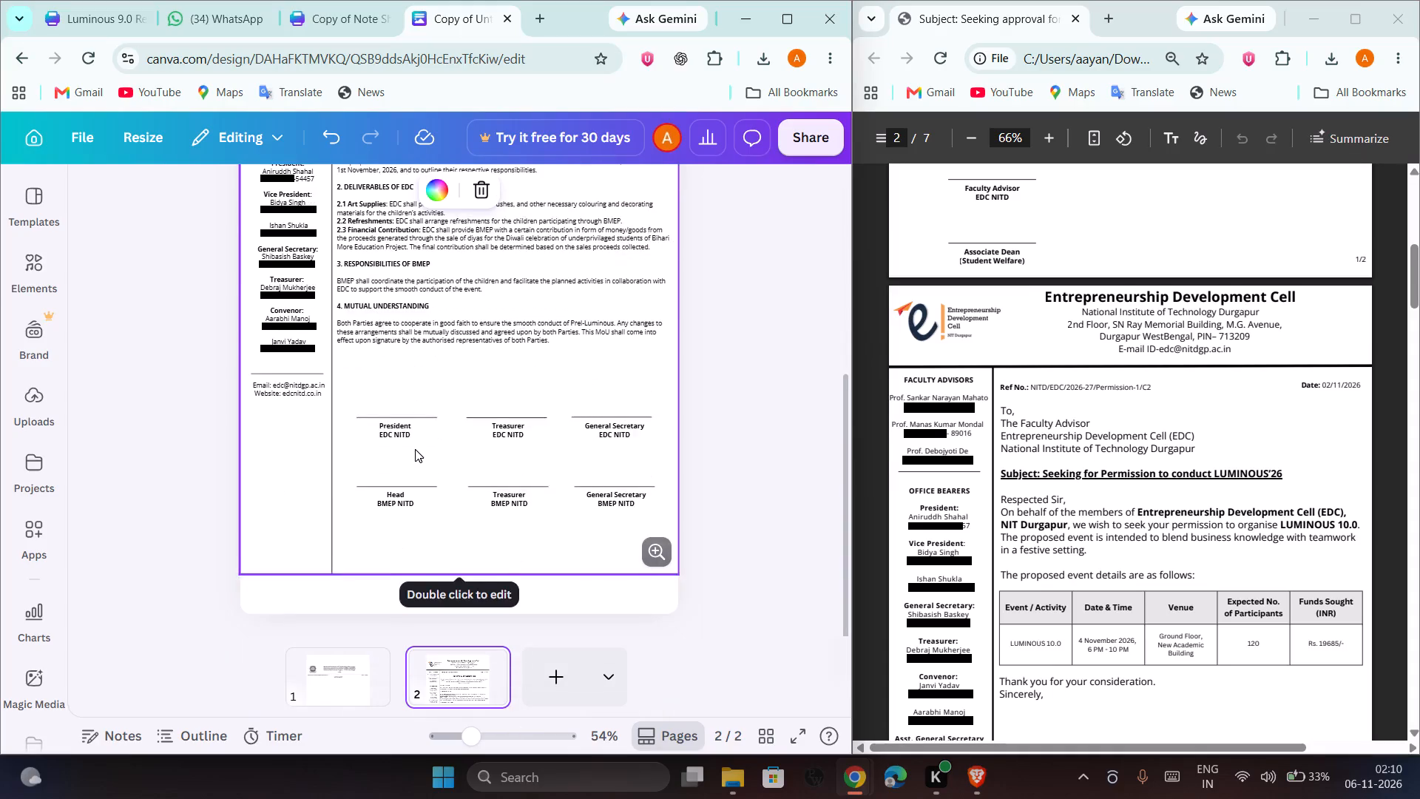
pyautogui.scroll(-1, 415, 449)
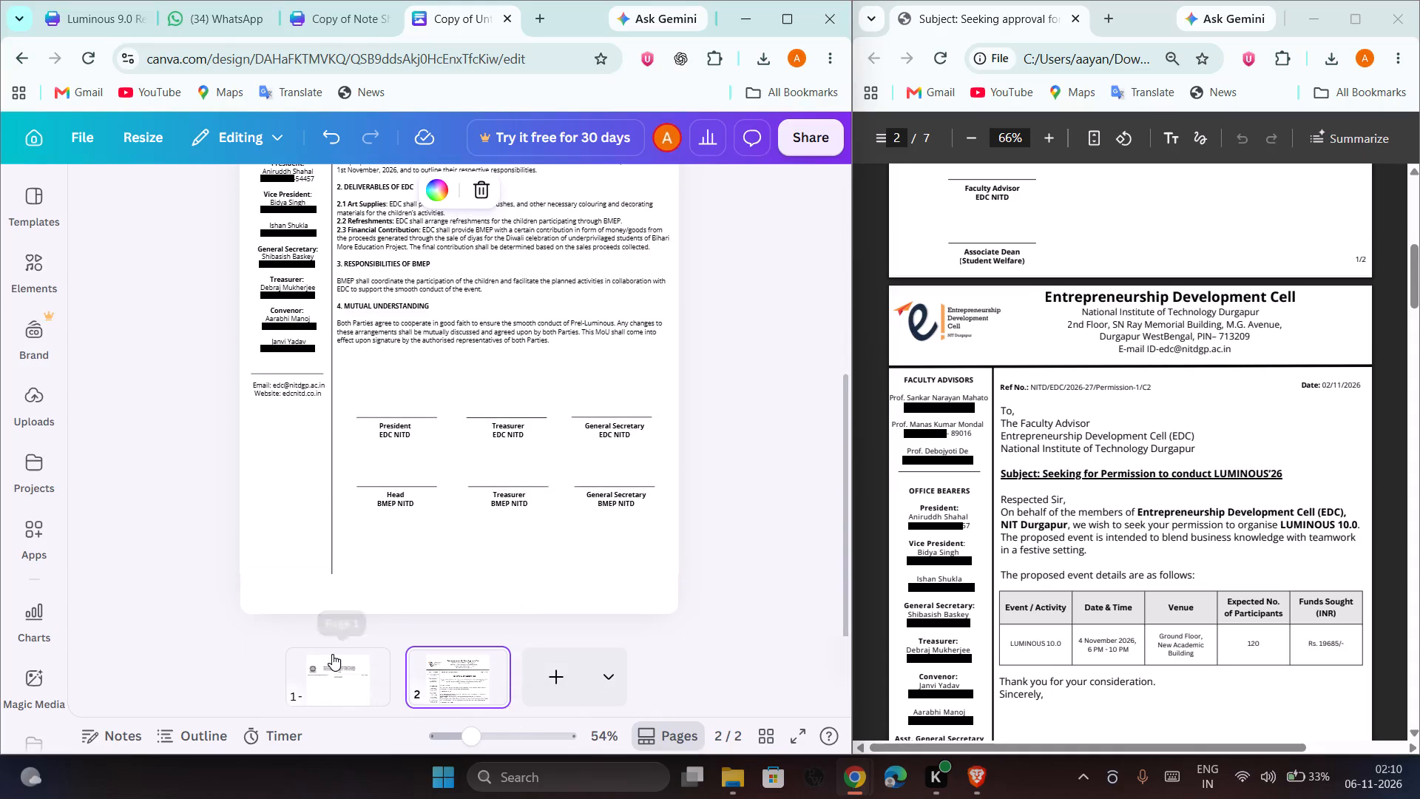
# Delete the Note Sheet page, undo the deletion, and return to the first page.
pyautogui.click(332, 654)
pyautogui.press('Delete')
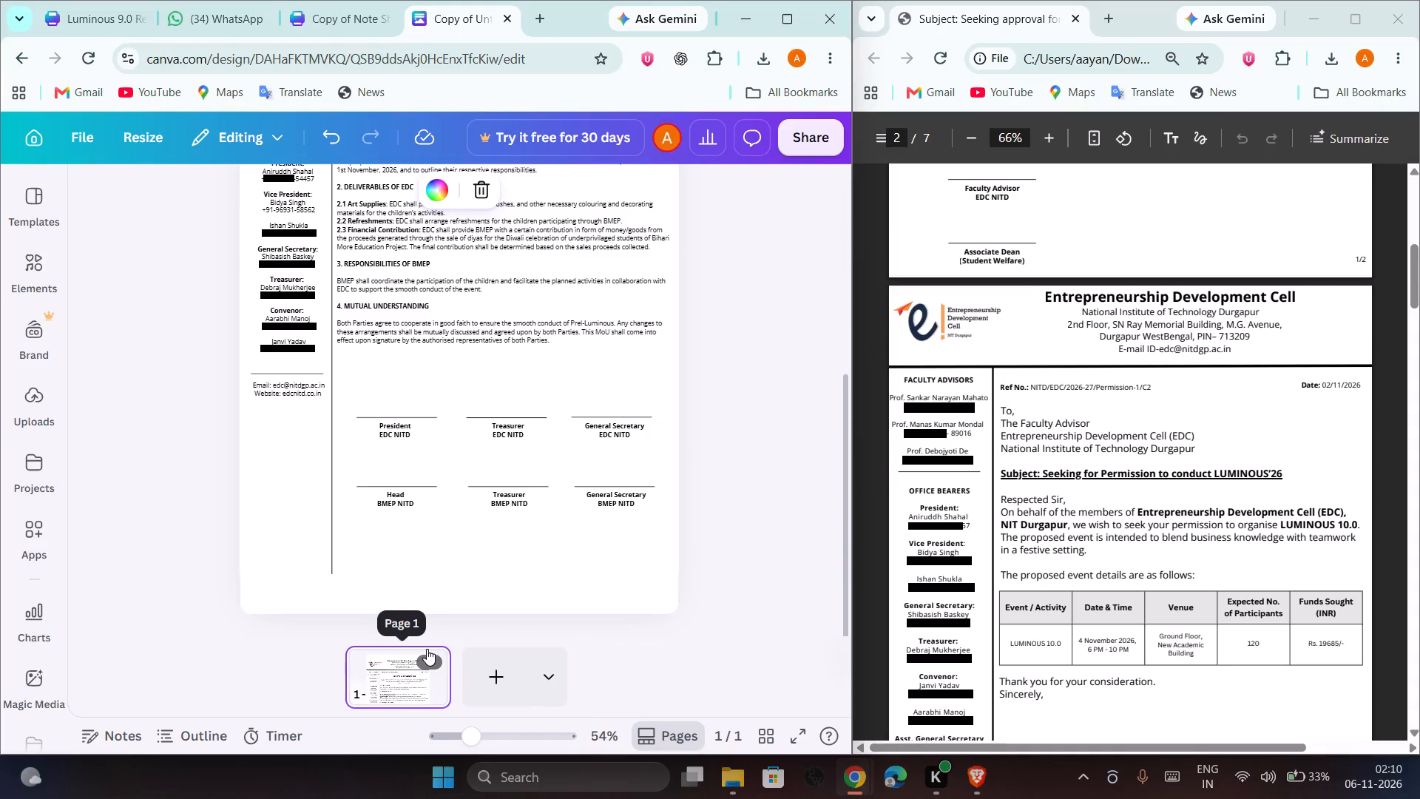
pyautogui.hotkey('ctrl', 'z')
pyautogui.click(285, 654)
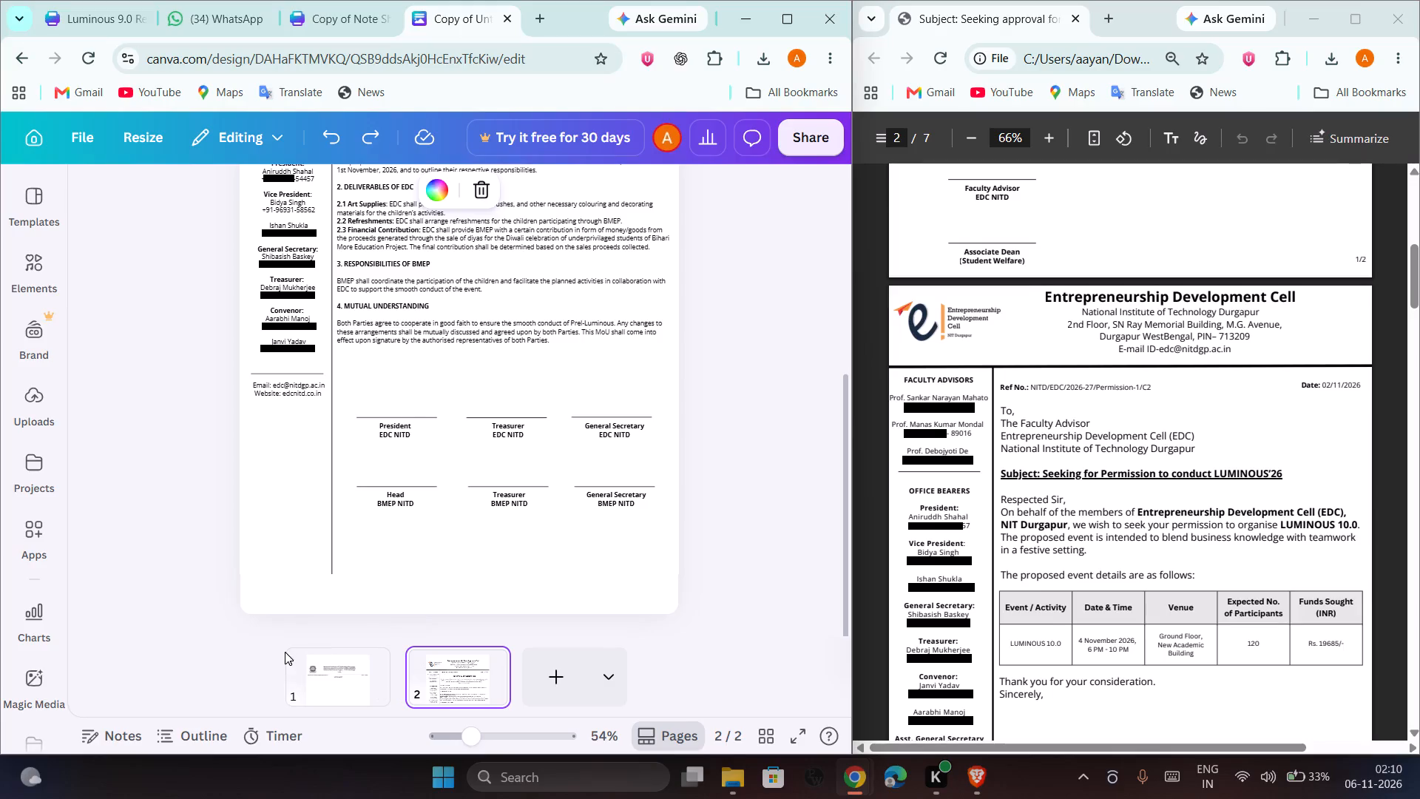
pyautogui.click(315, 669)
# Copy the selected reimbursement text, item table and signature lines from the first page of the Luminous 9.0 design.
pyautogui.click(70, 15)
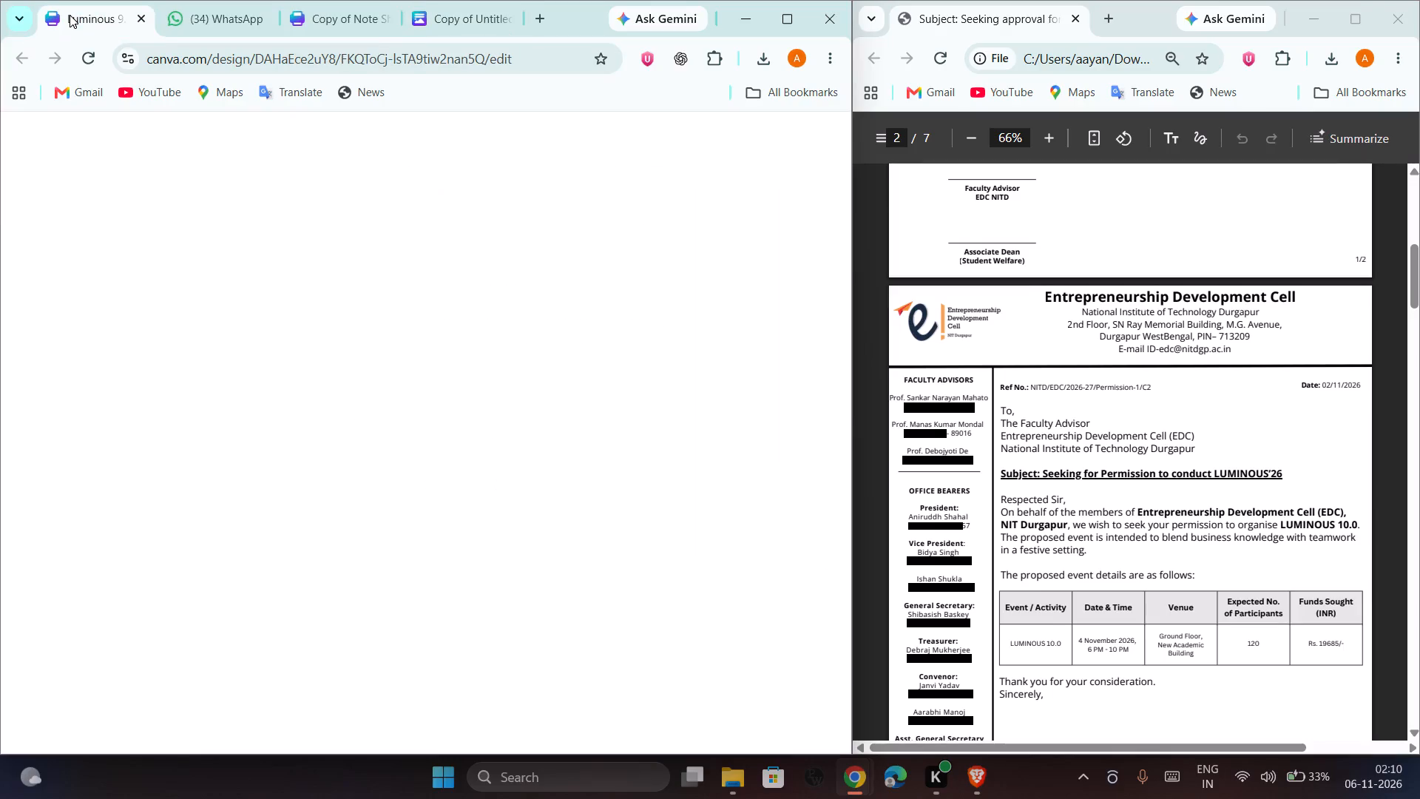
pyautogui.hotkey('ctrl', 'c')
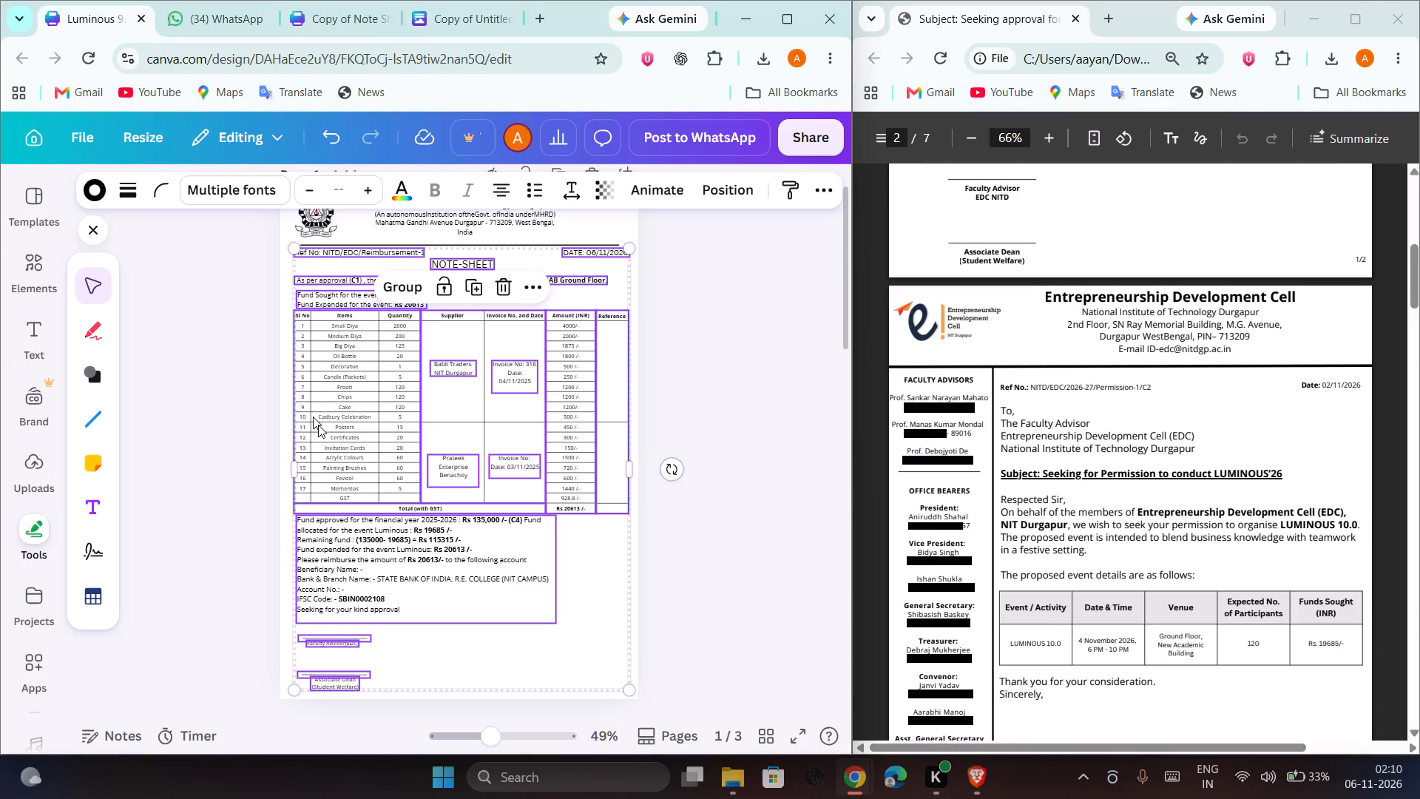
pyautogui.hotkey('ctrl', 'c')
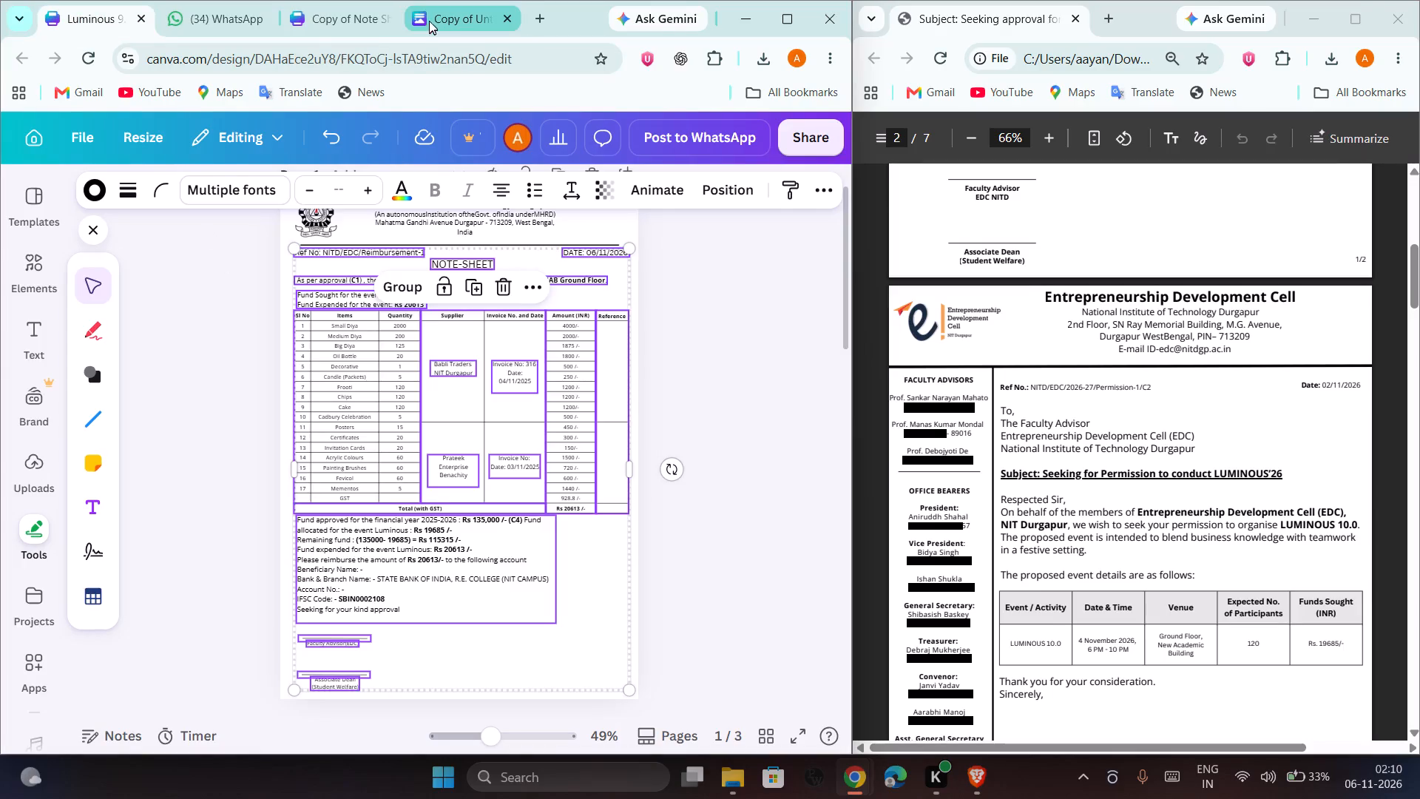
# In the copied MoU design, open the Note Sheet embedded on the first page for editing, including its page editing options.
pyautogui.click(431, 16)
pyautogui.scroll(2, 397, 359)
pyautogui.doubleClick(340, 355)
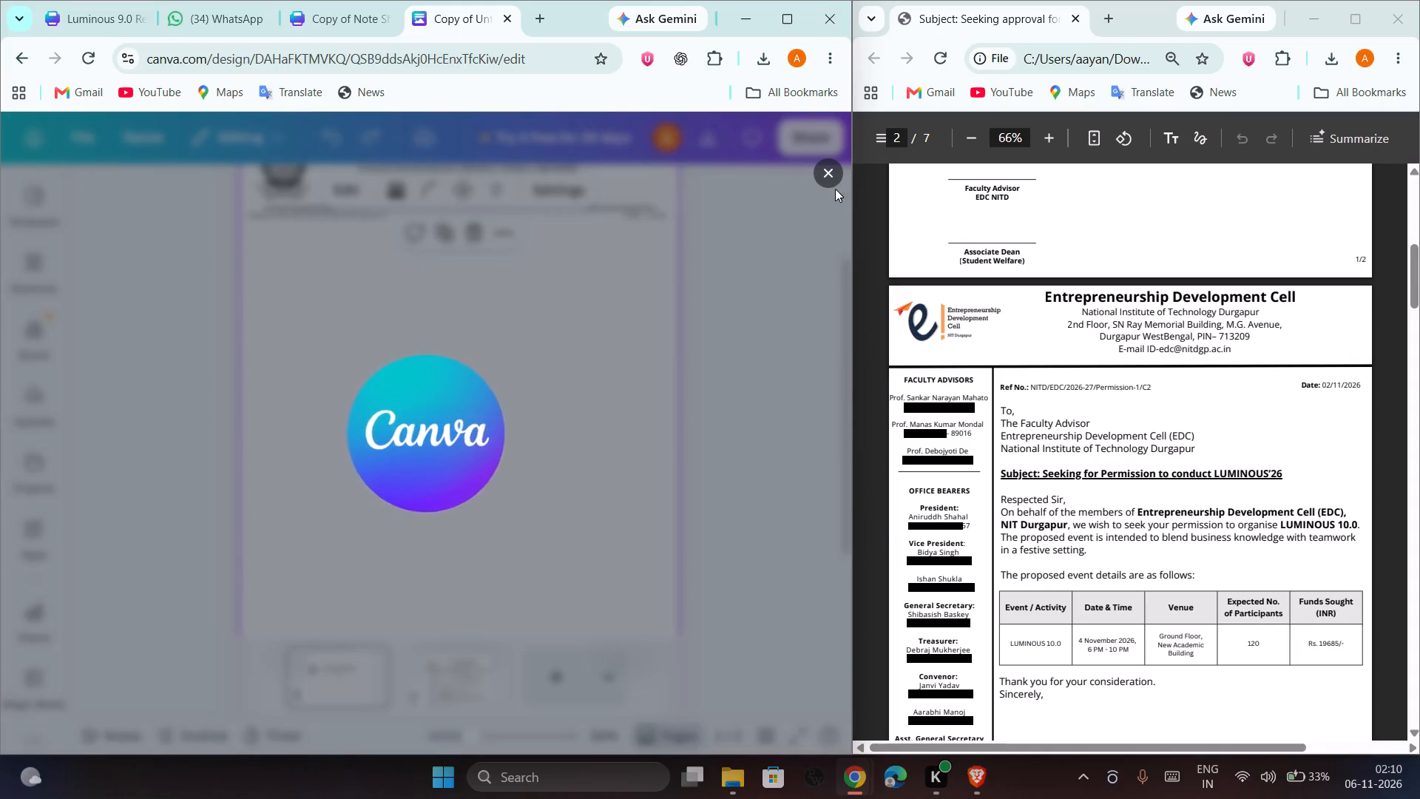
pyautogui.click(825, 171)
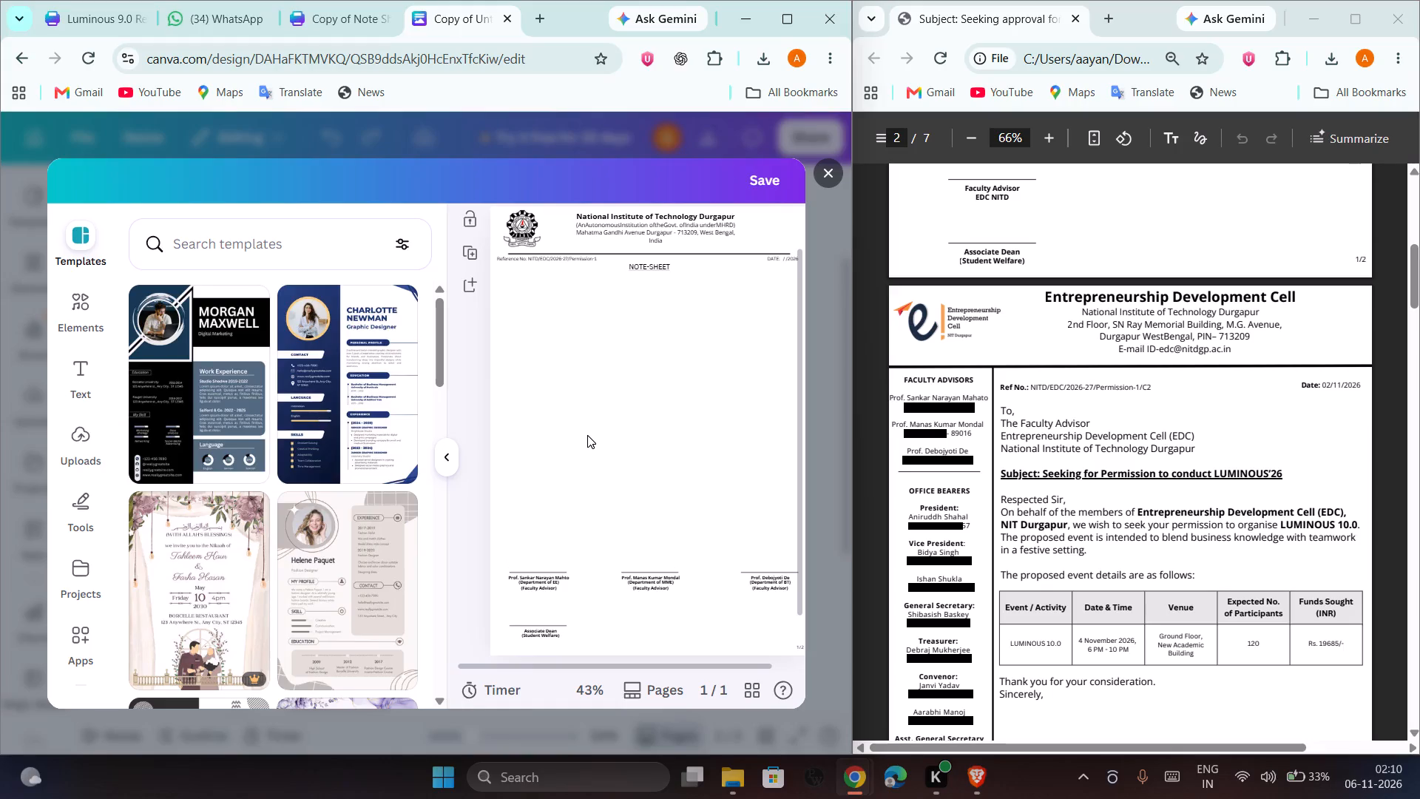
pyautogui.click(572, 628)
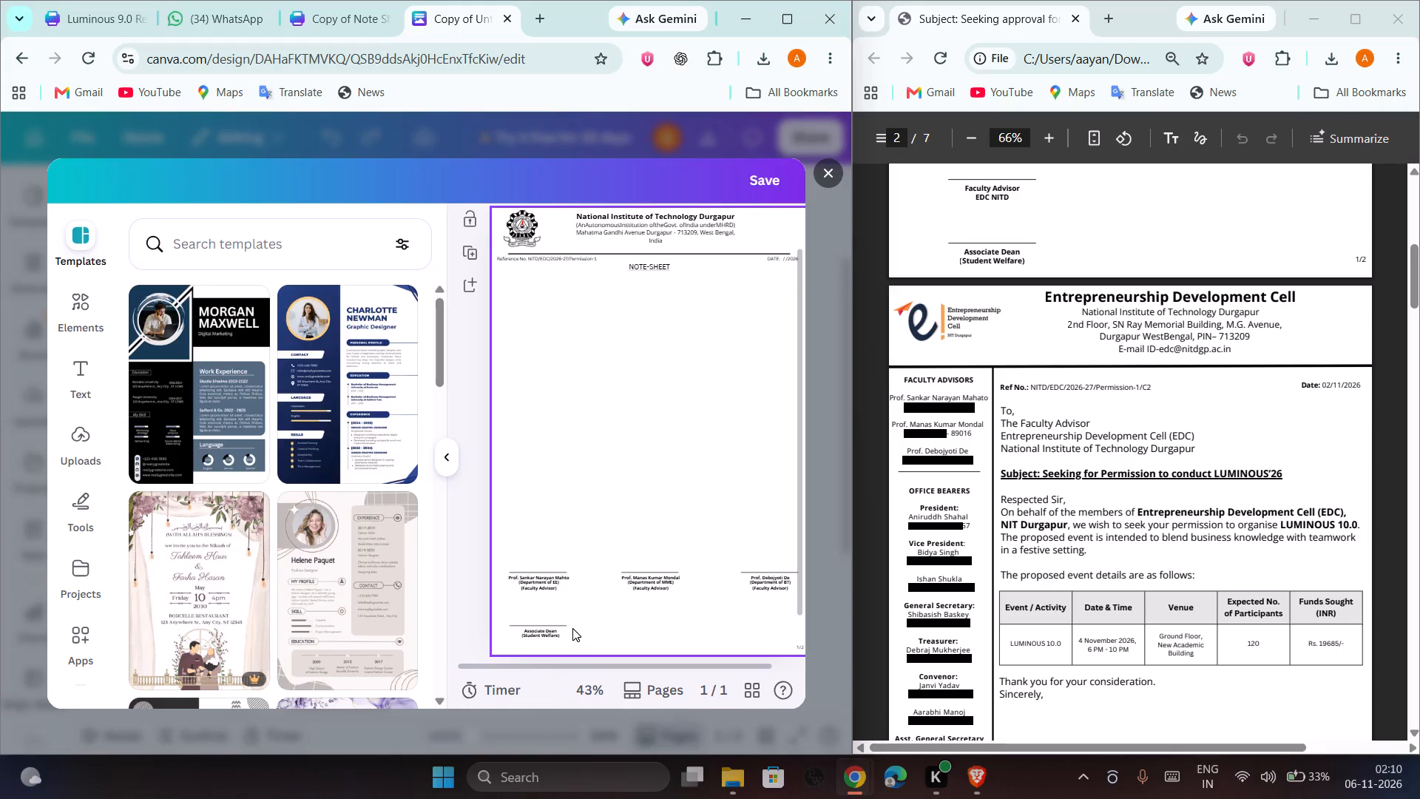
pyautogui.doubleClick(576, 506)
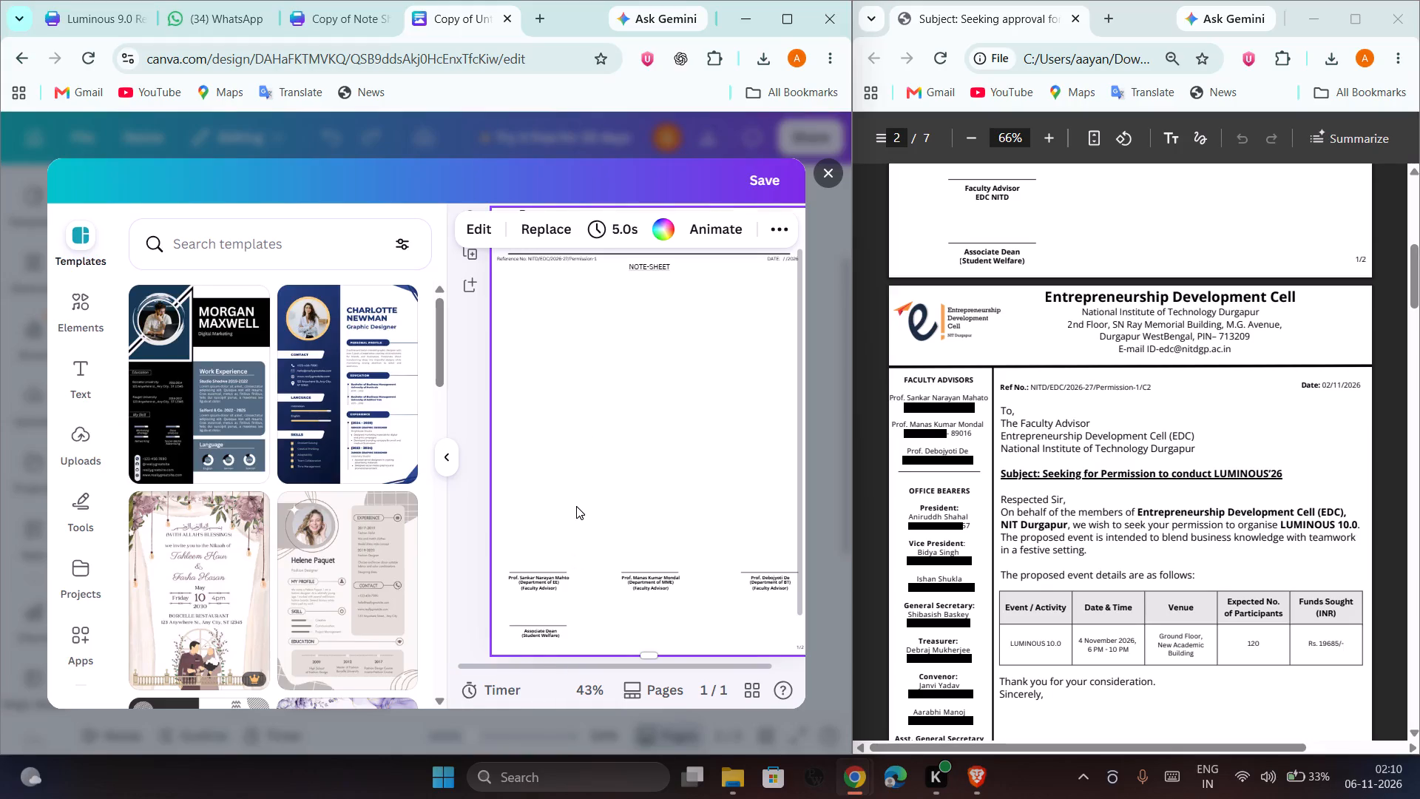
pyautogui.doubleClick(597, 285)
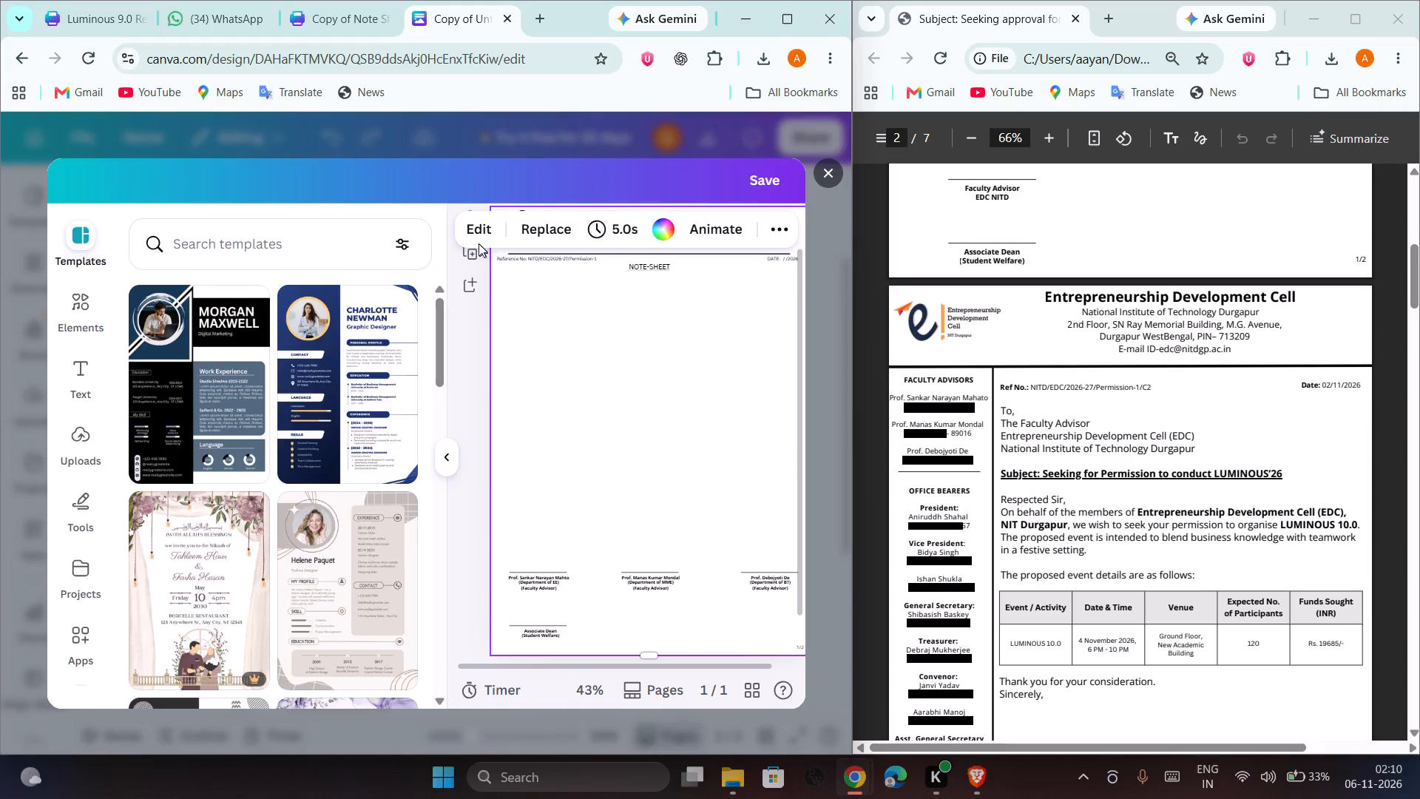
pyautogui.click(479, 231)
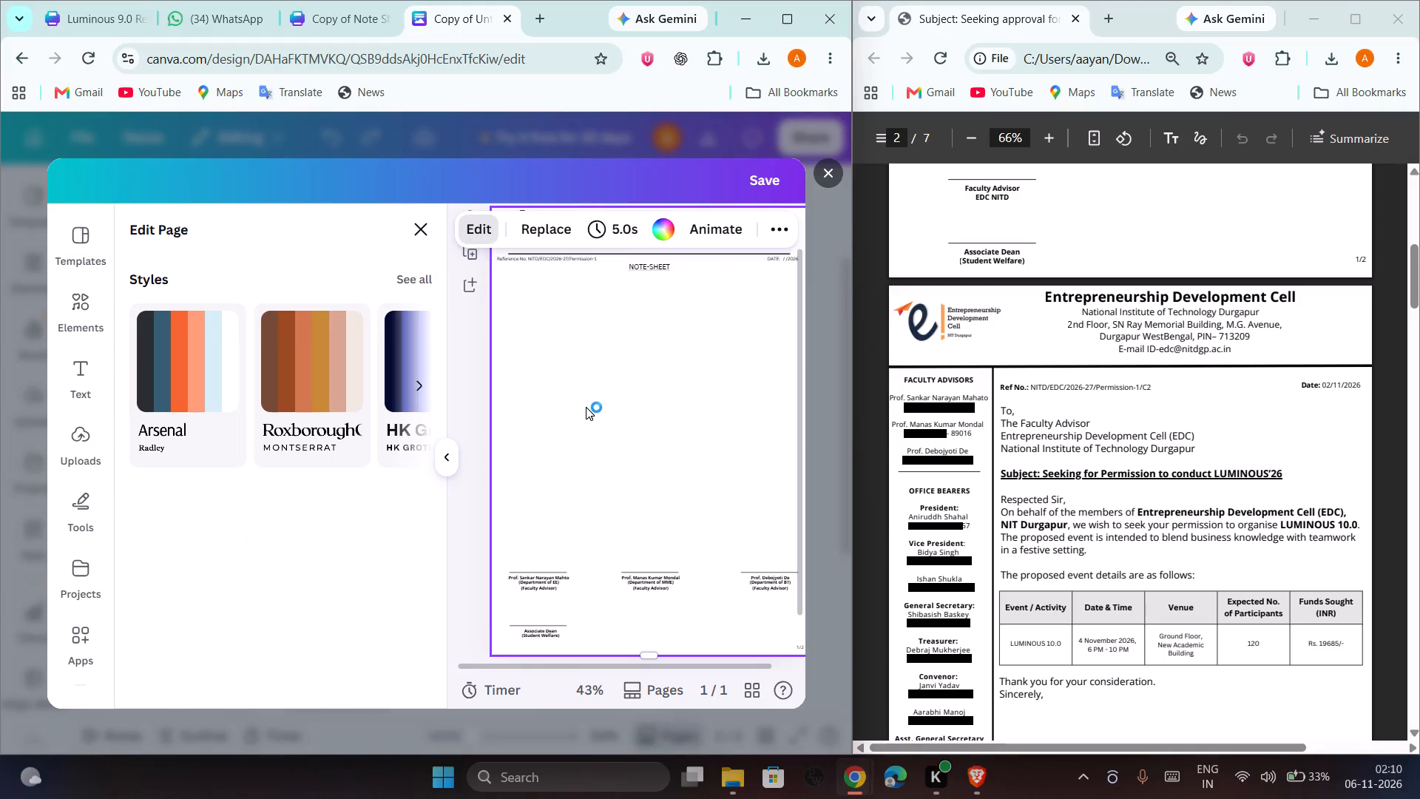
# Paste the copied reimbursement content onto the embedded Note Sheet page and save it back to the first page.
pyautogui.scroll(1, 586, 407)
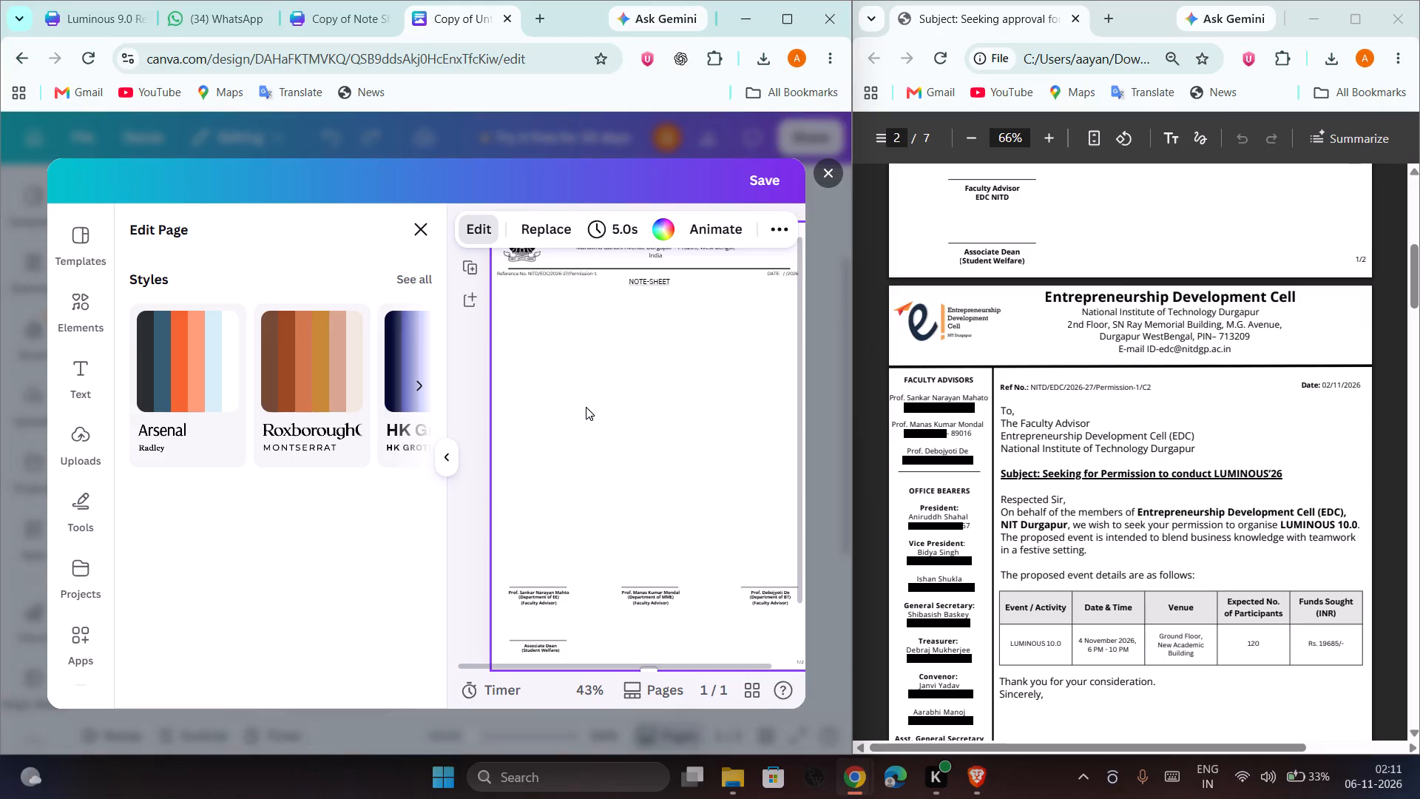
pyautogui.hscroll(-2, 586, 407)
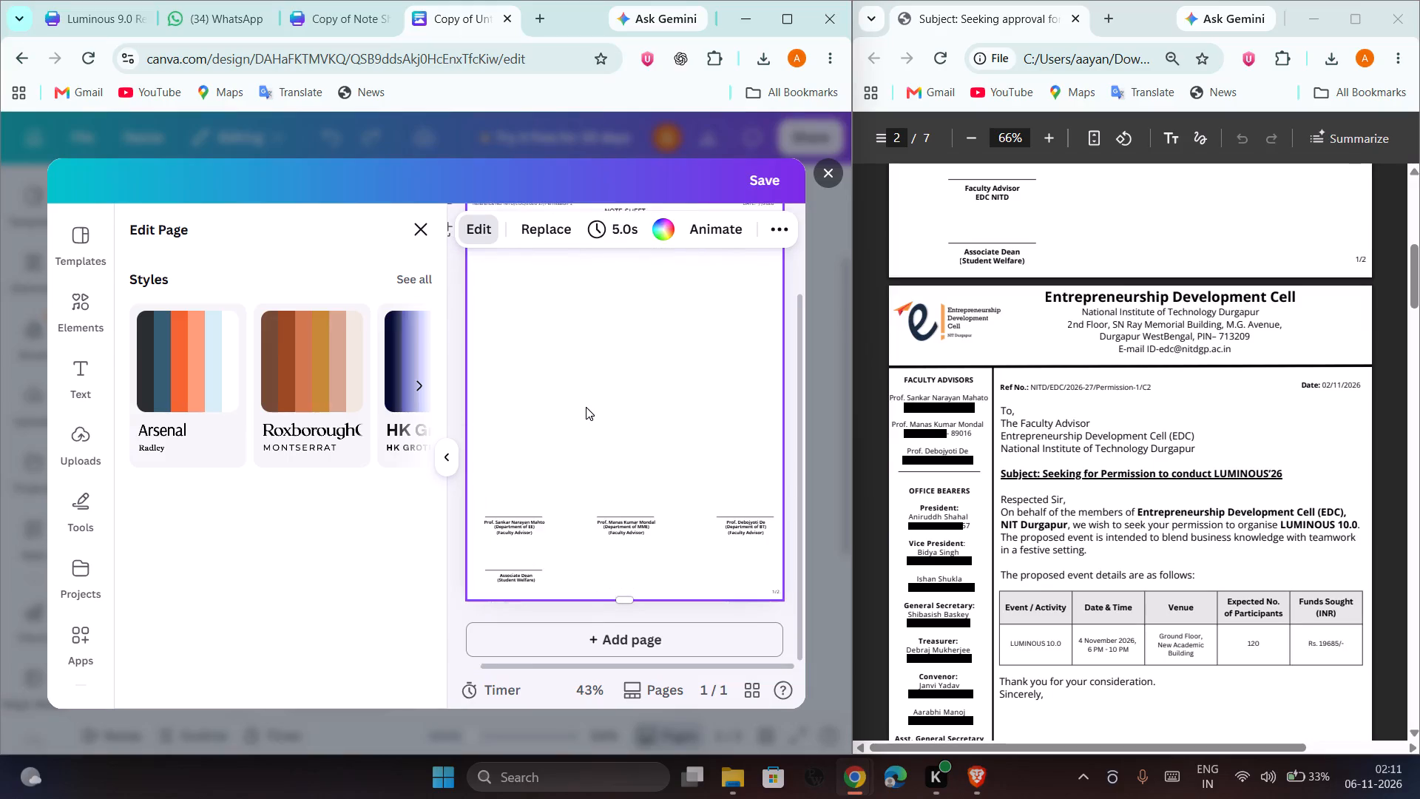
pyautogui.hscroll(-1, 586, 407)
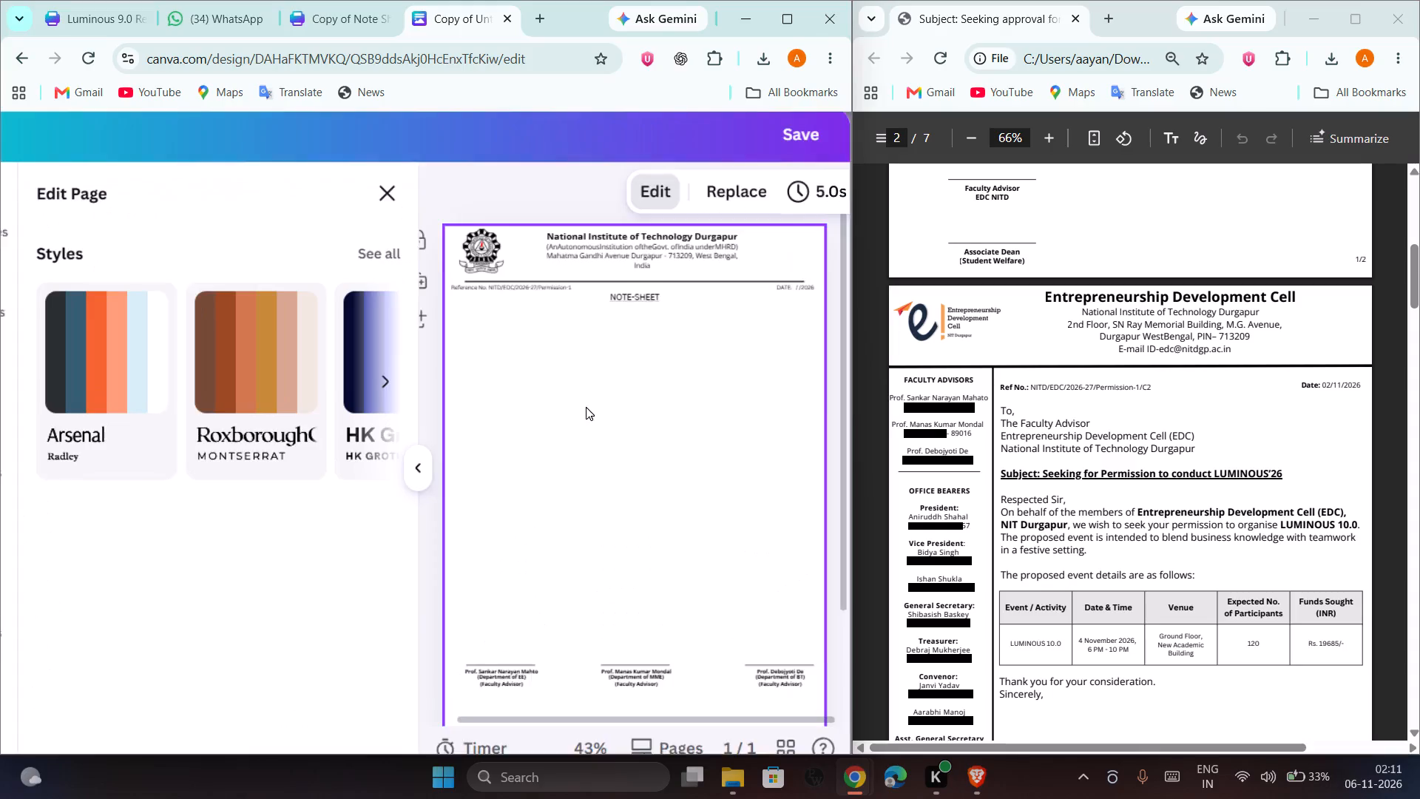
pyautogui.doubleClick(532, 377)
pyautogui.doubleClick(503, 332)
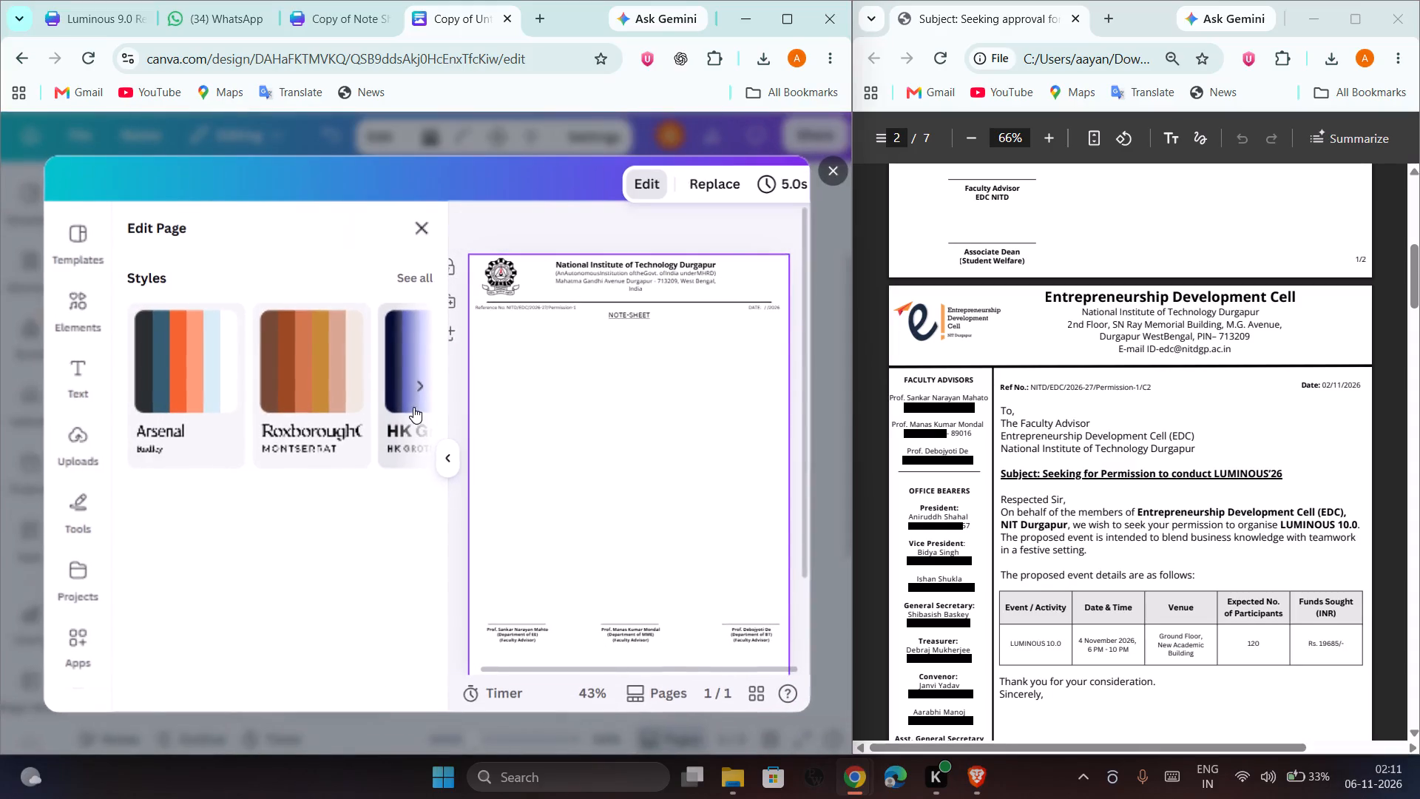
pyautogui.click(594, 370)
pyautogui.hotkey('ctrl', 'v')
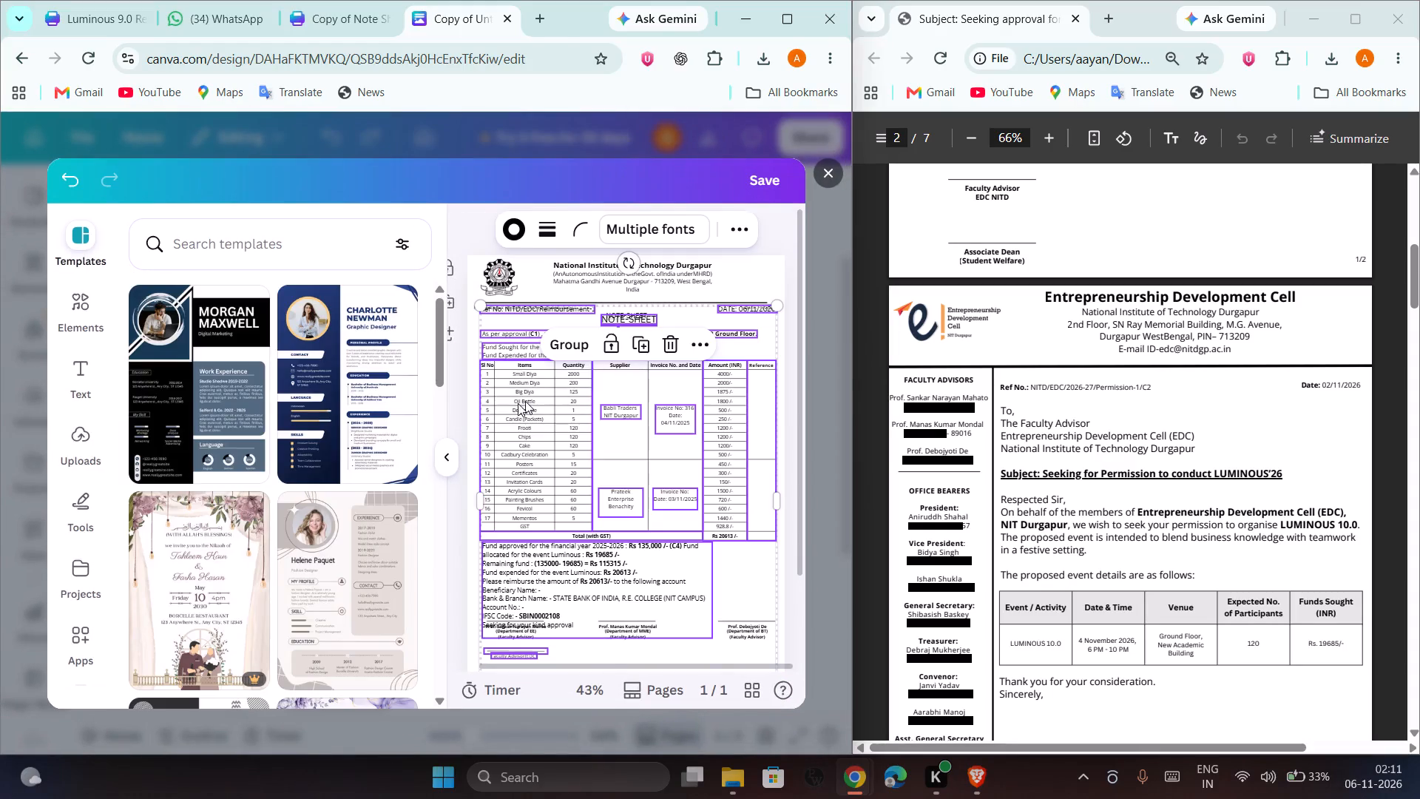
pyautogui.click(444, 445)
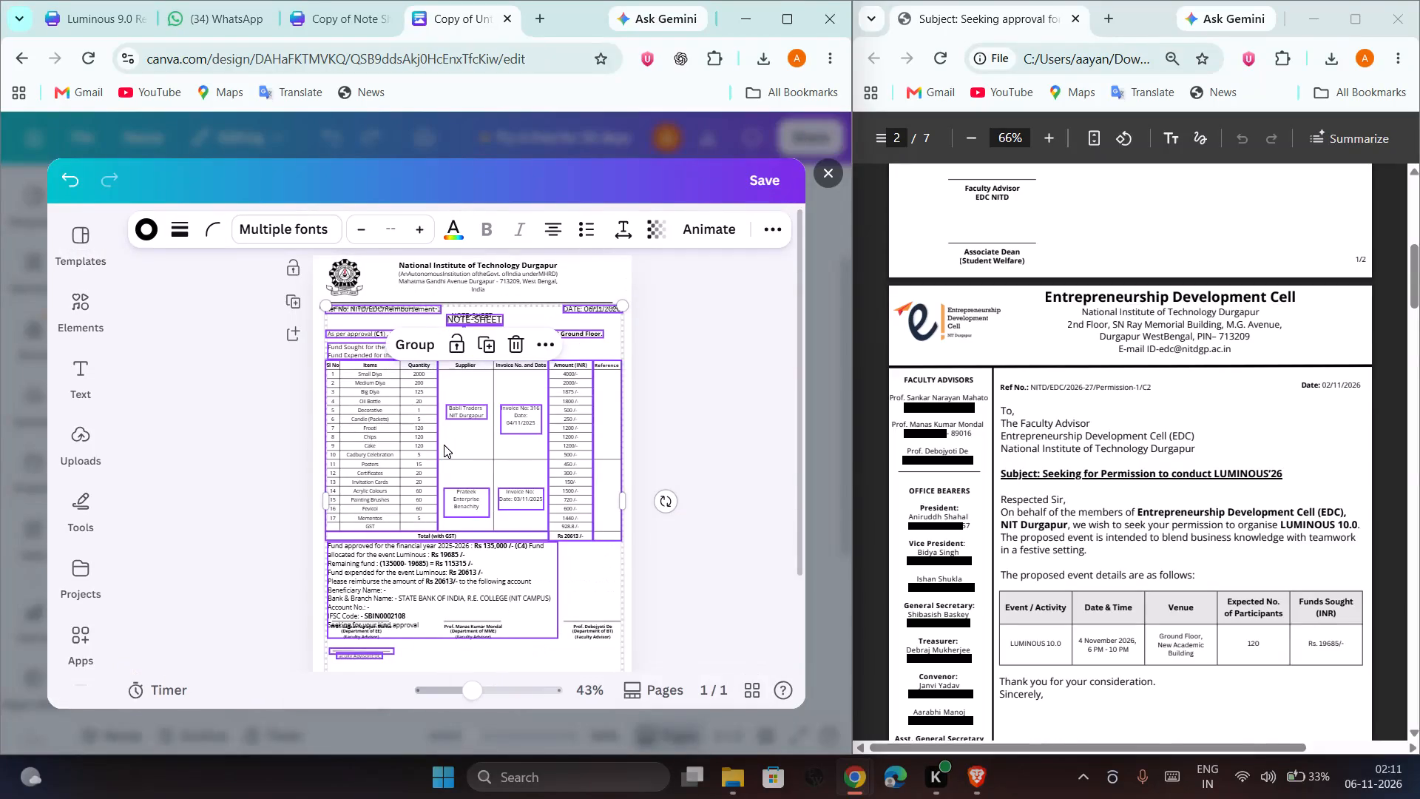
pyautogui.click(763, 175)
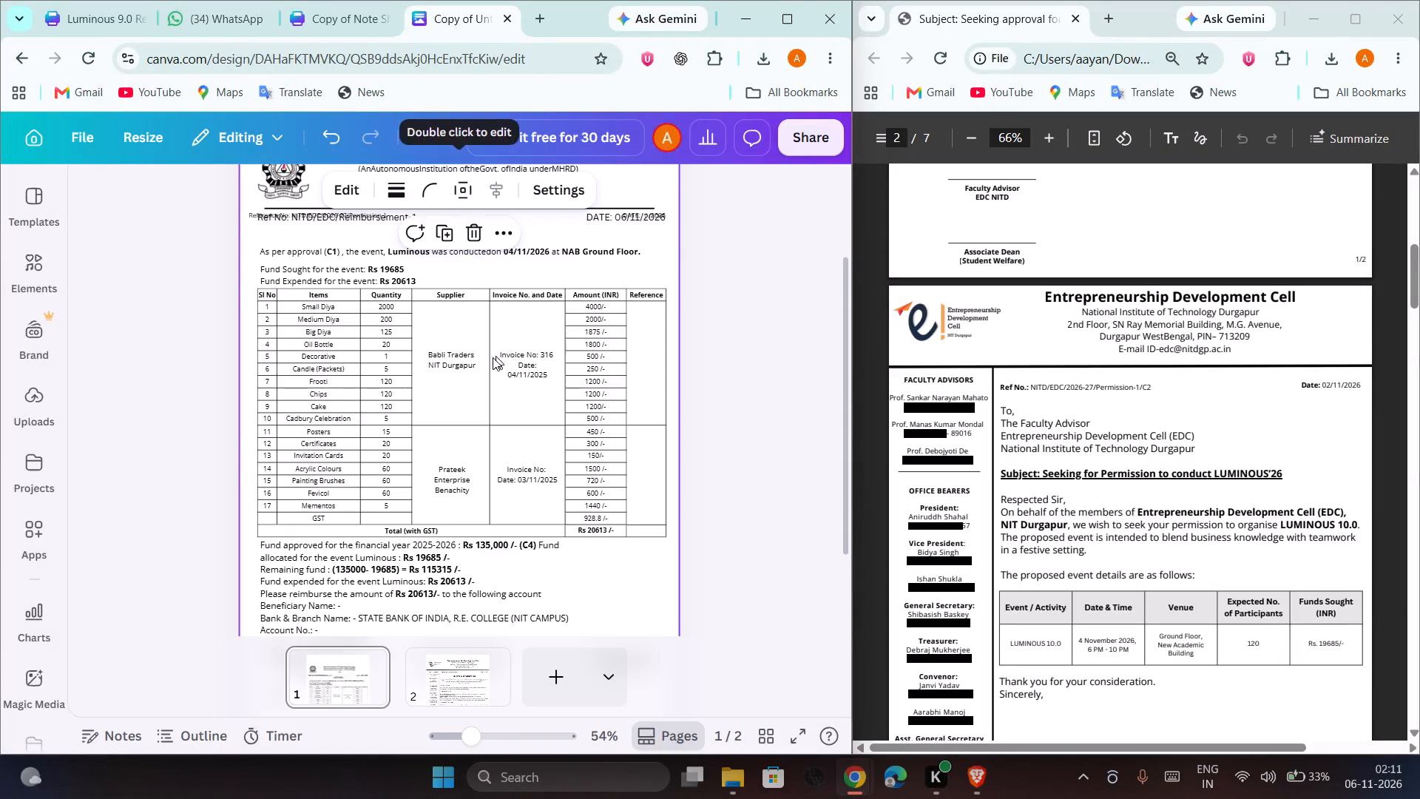
# Examine how the pasted reimbursement content fits the Note Sheet's heading, reference line and signature blocks.
pyautogui.scroll(3, 471, 366)
pyautogui.scroll(-4, 471, 366)
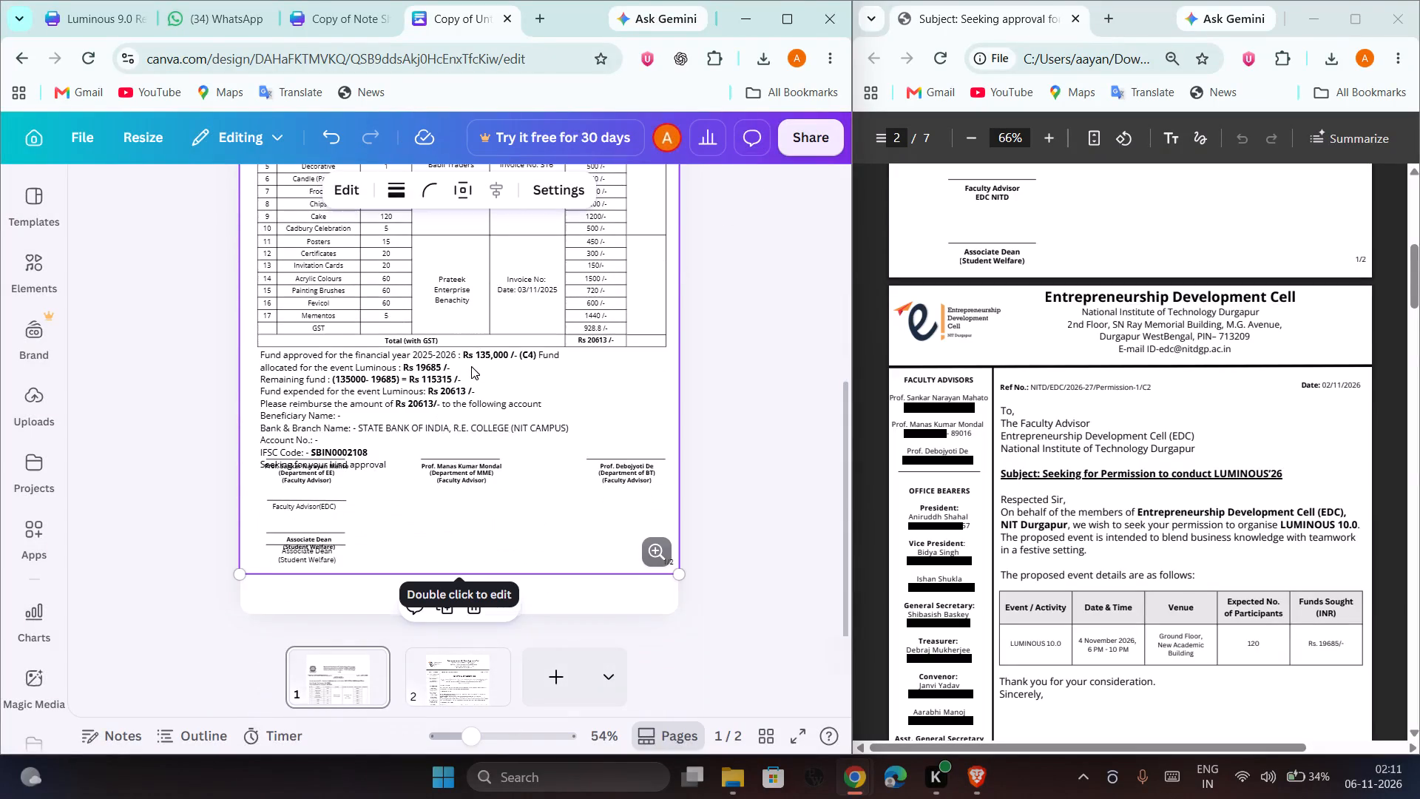
pyautogui.scroll(-2, 471, 366)
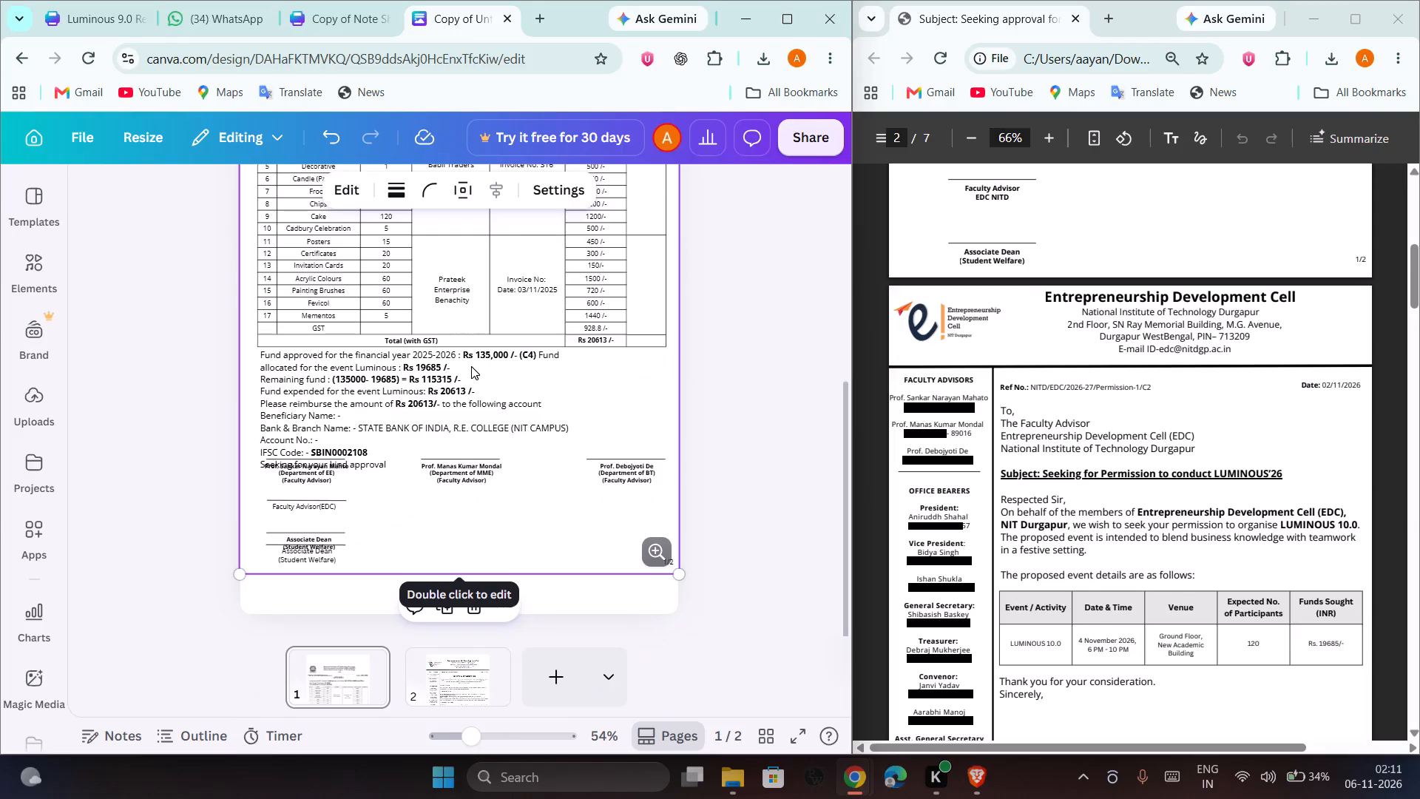
pyautogui.scroll(-1, 471, 366)
pyautogui.scroll(4, 471, 366)
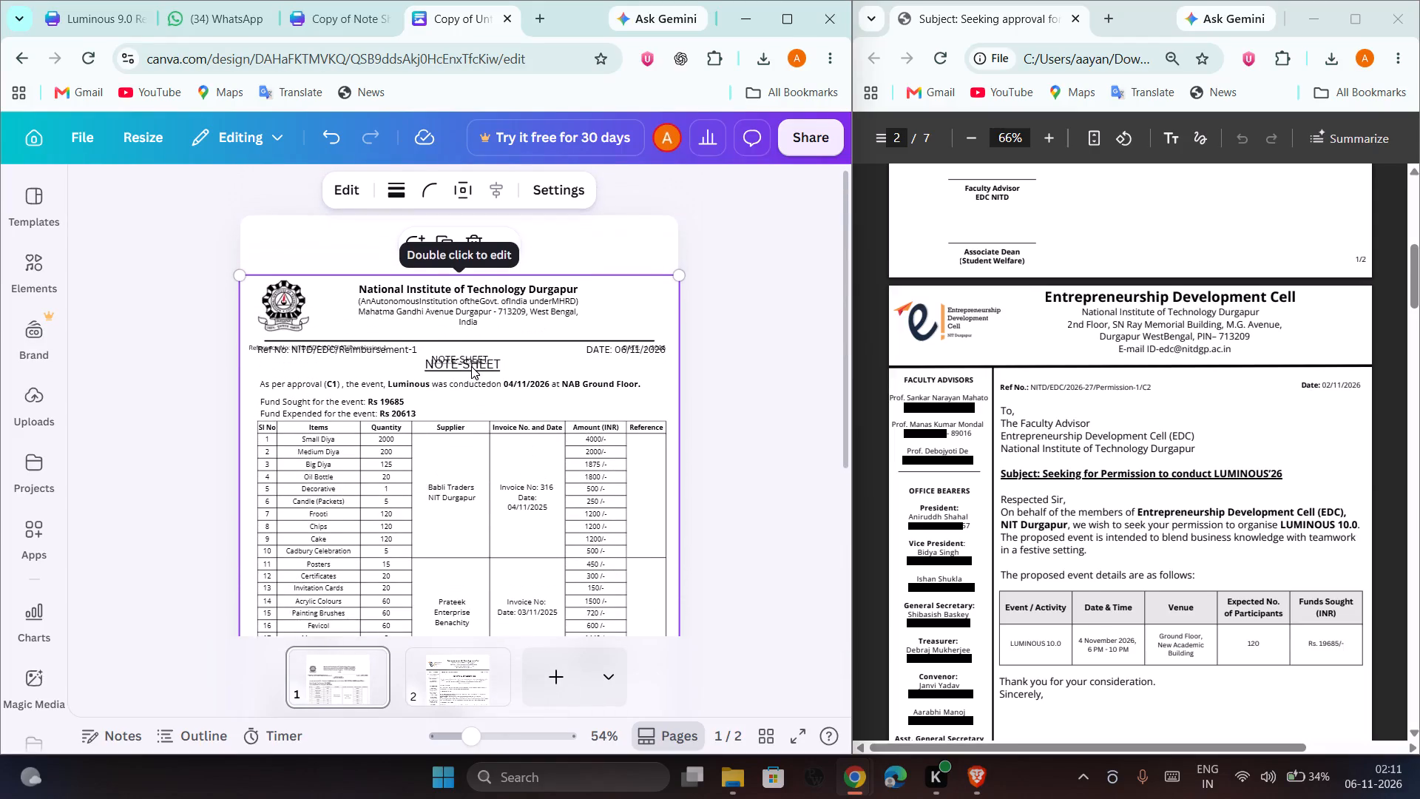
pyautogui.scroll(-1, 471, 366)
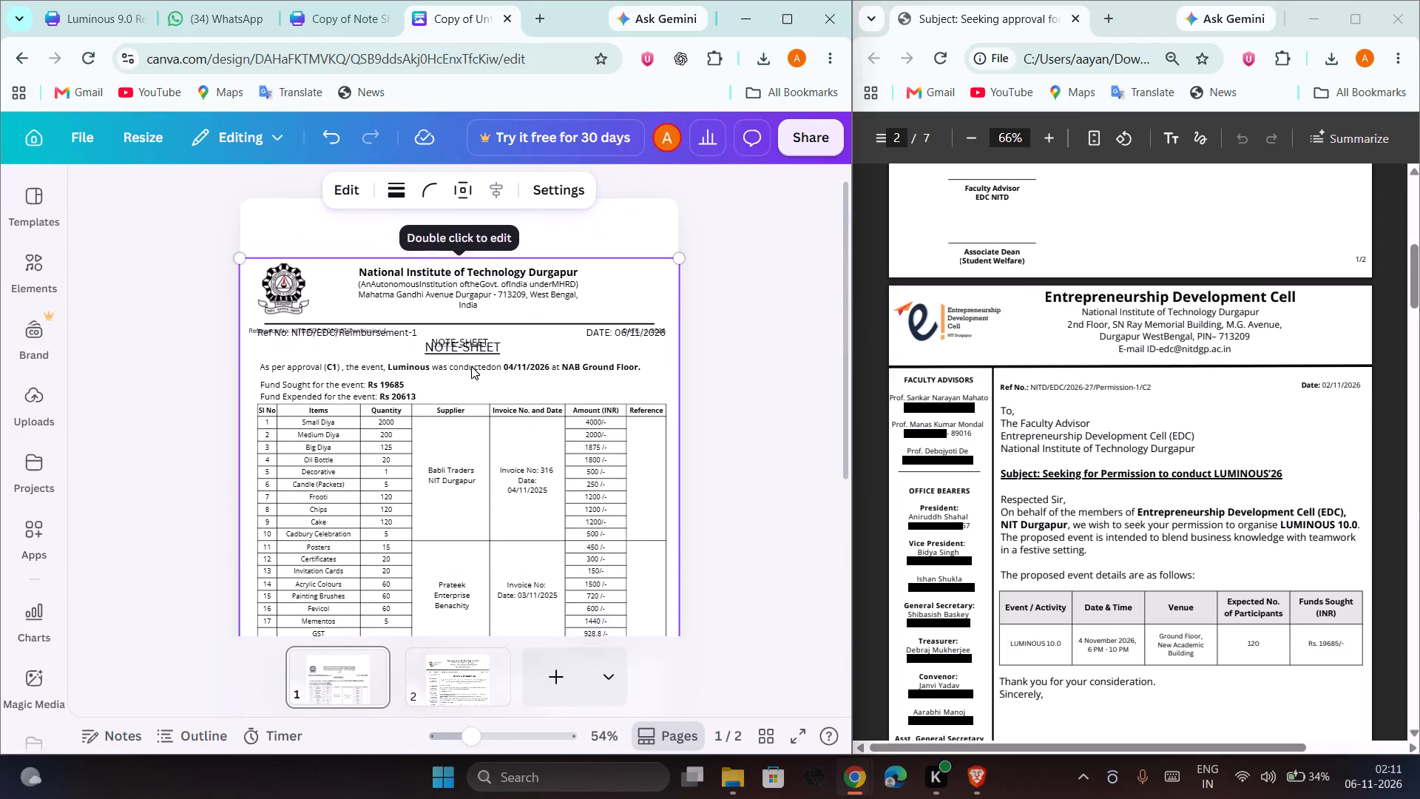
pyautogui.scroll(-1, 471, 366)
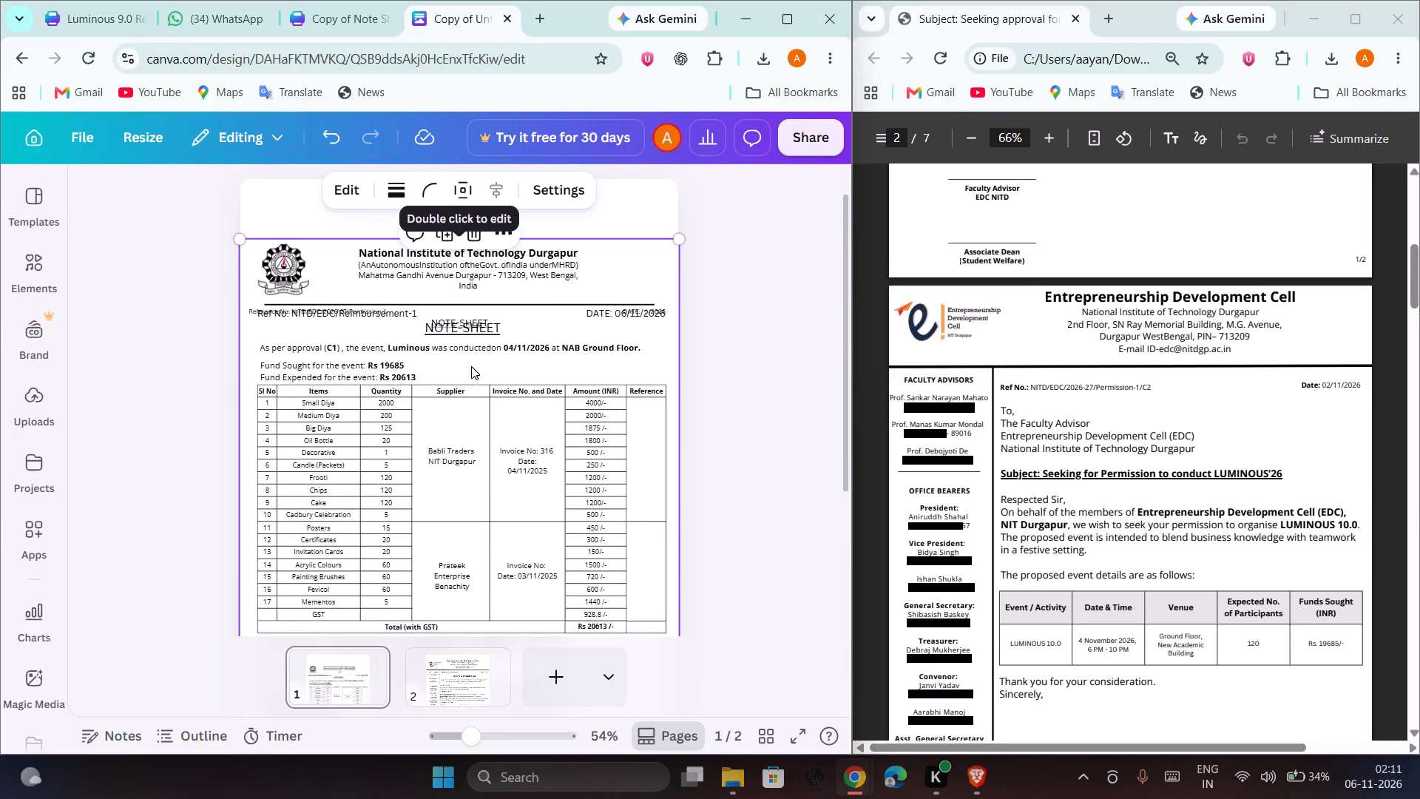
pyautogui.scroll(-4, 471, 366)
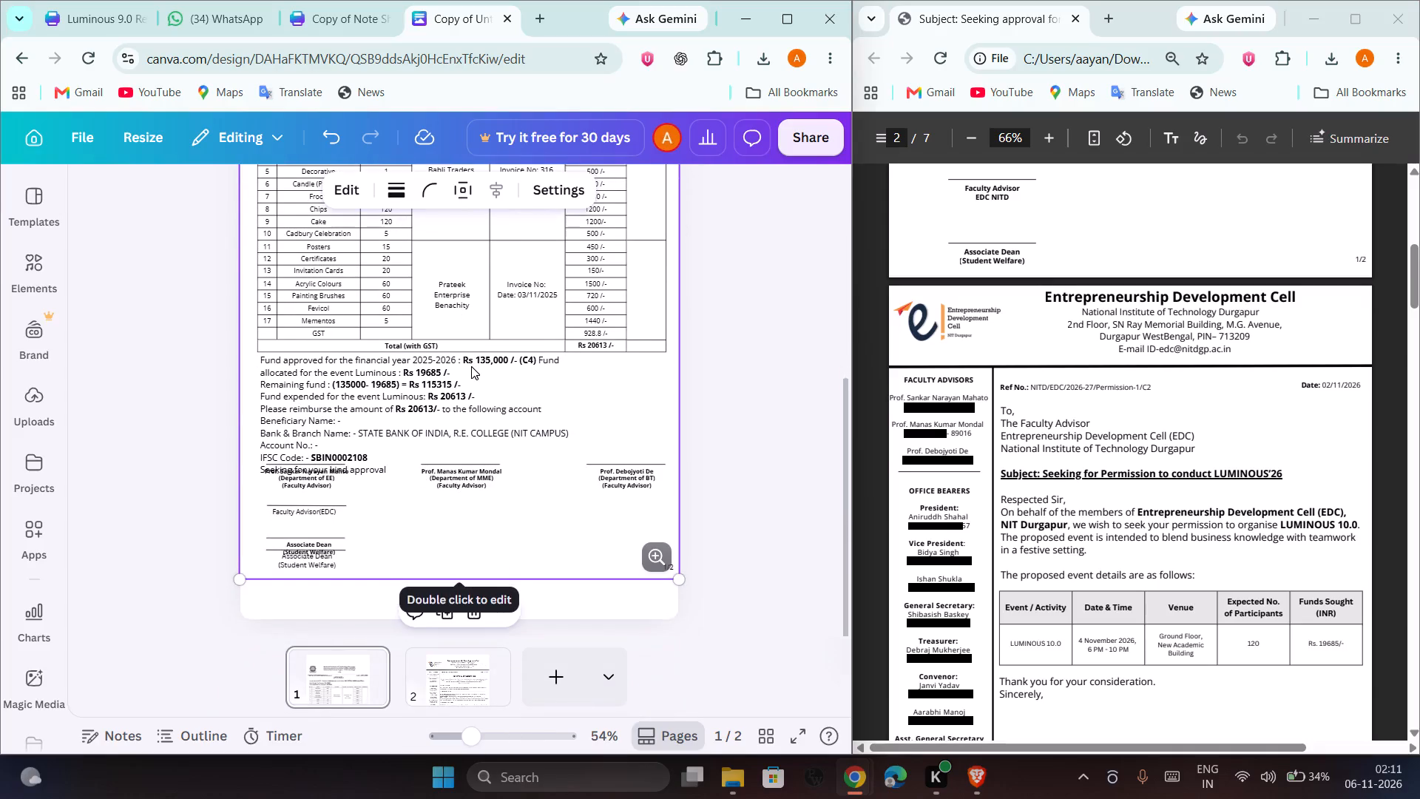
pyautogui.scroll(1, 471, 366)
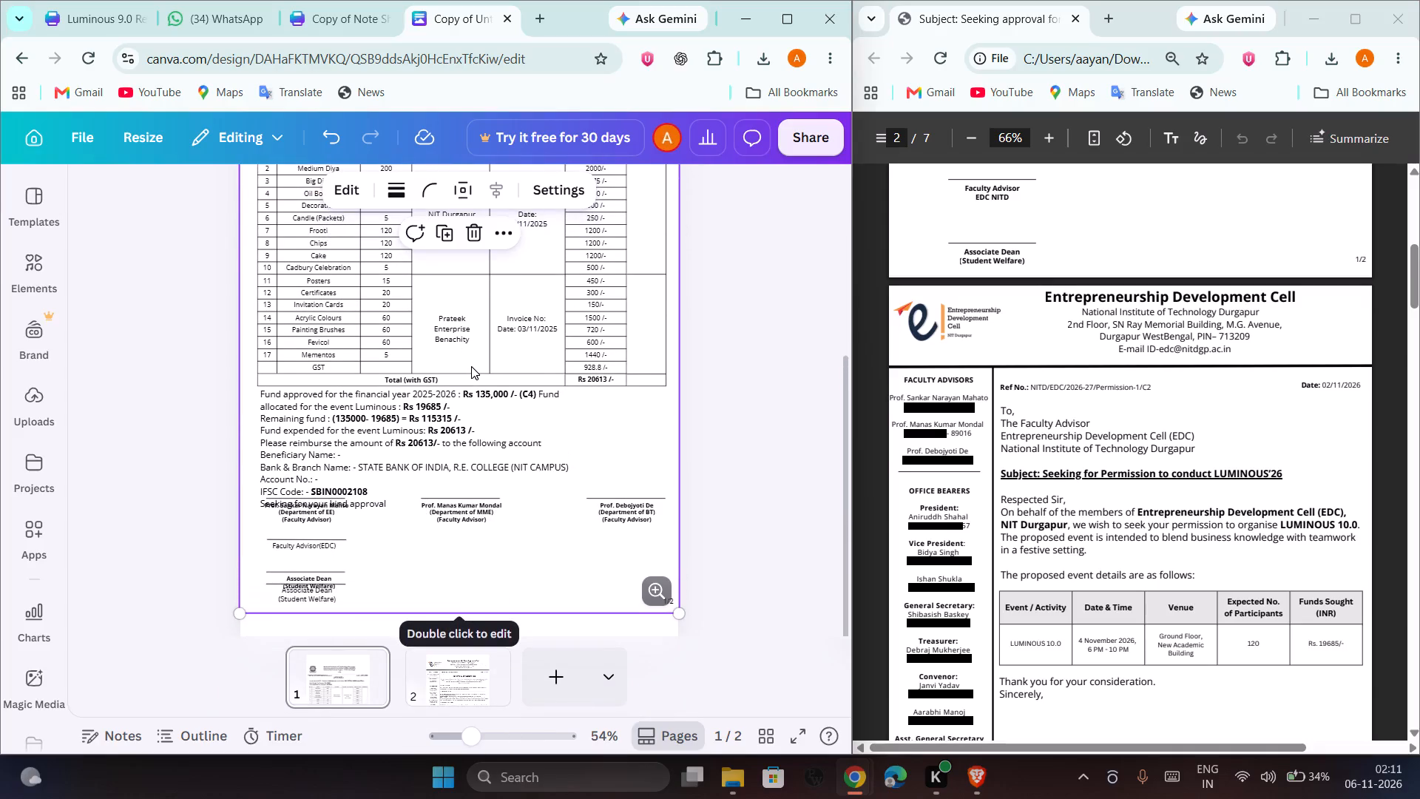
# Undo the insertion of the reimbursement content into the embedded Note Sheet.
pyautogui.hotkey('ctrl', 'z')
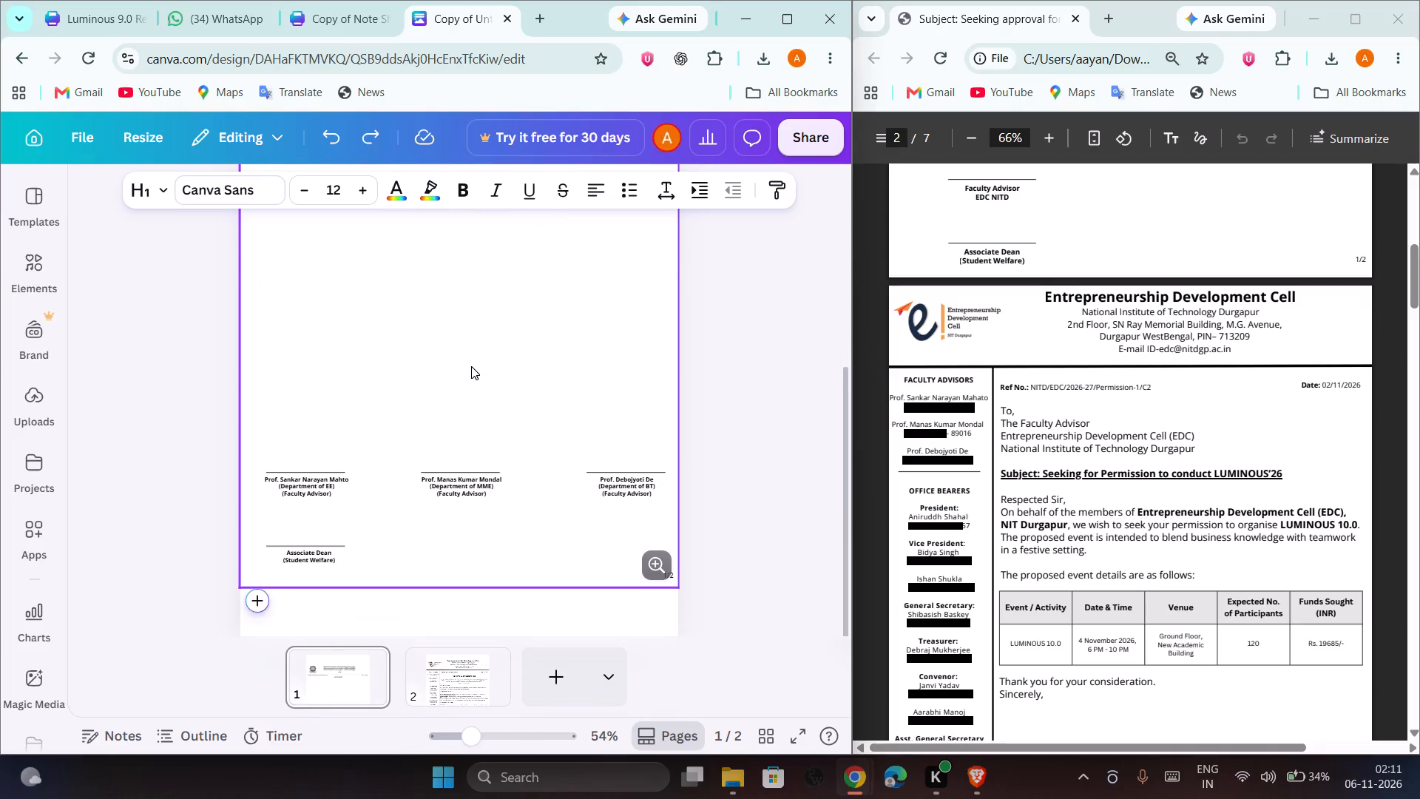
# Open the Note Sheet embedded on the copied MoU design's first page for editing again.
pyautogui.scroll(3, 471, 366)
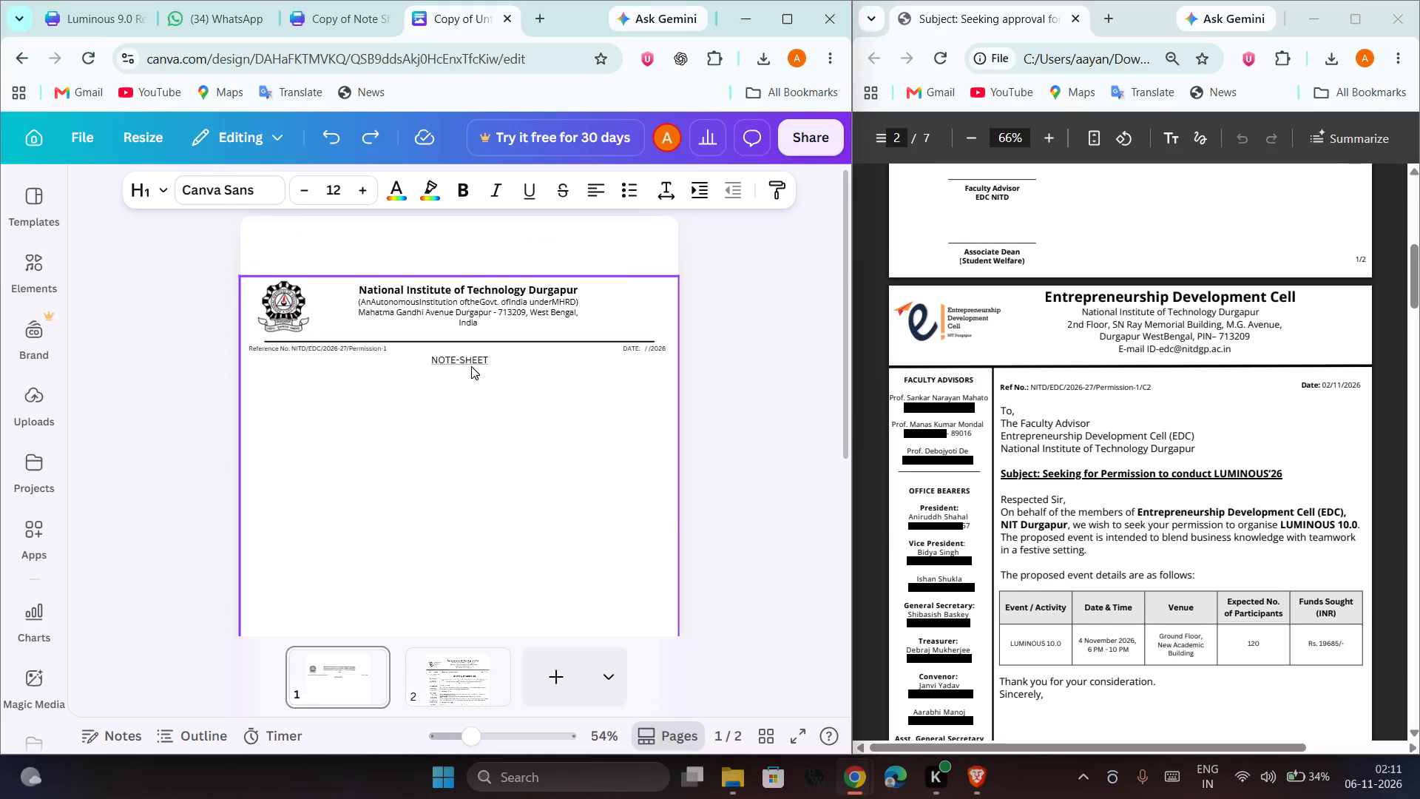
pyautogui.click(368, 467)
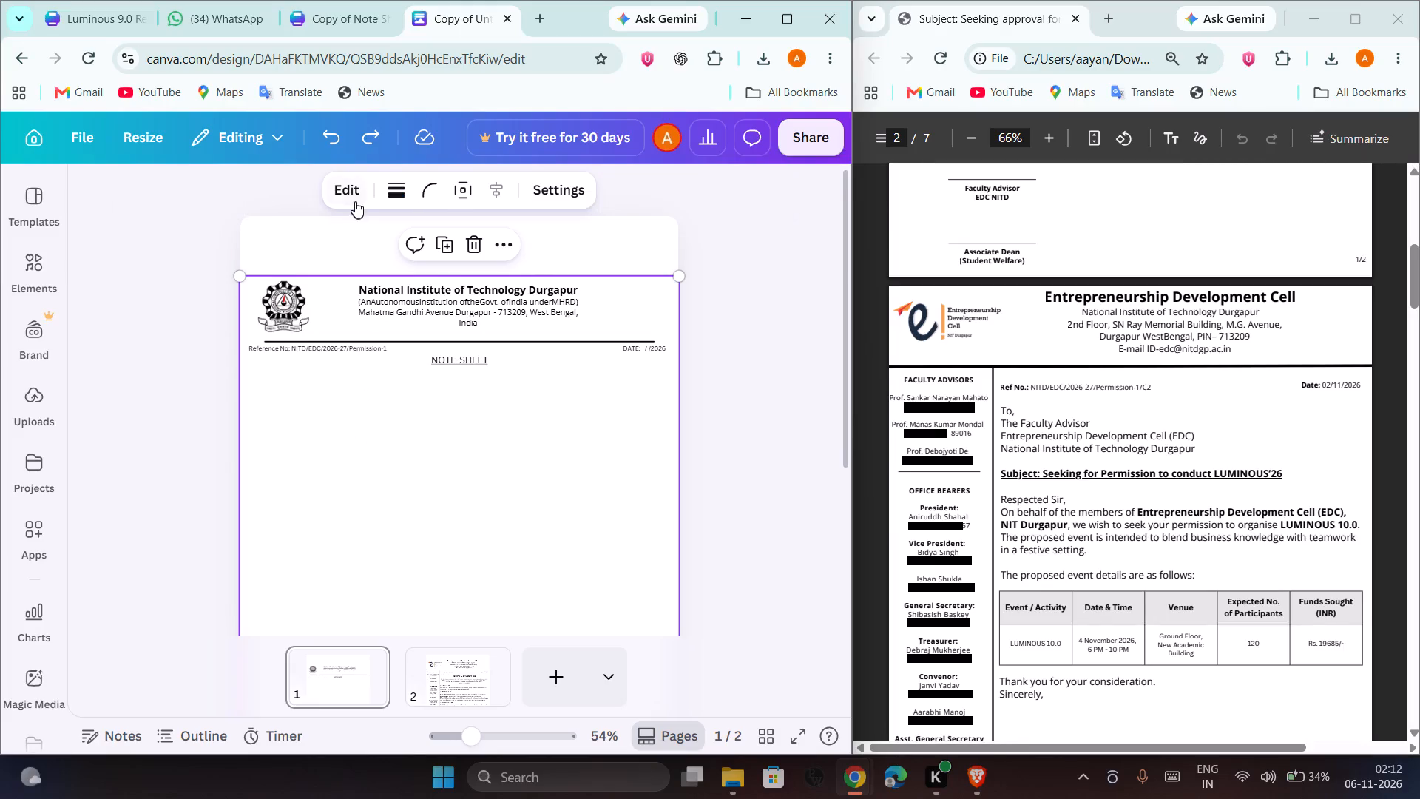
pyautogui.click(354, 203)
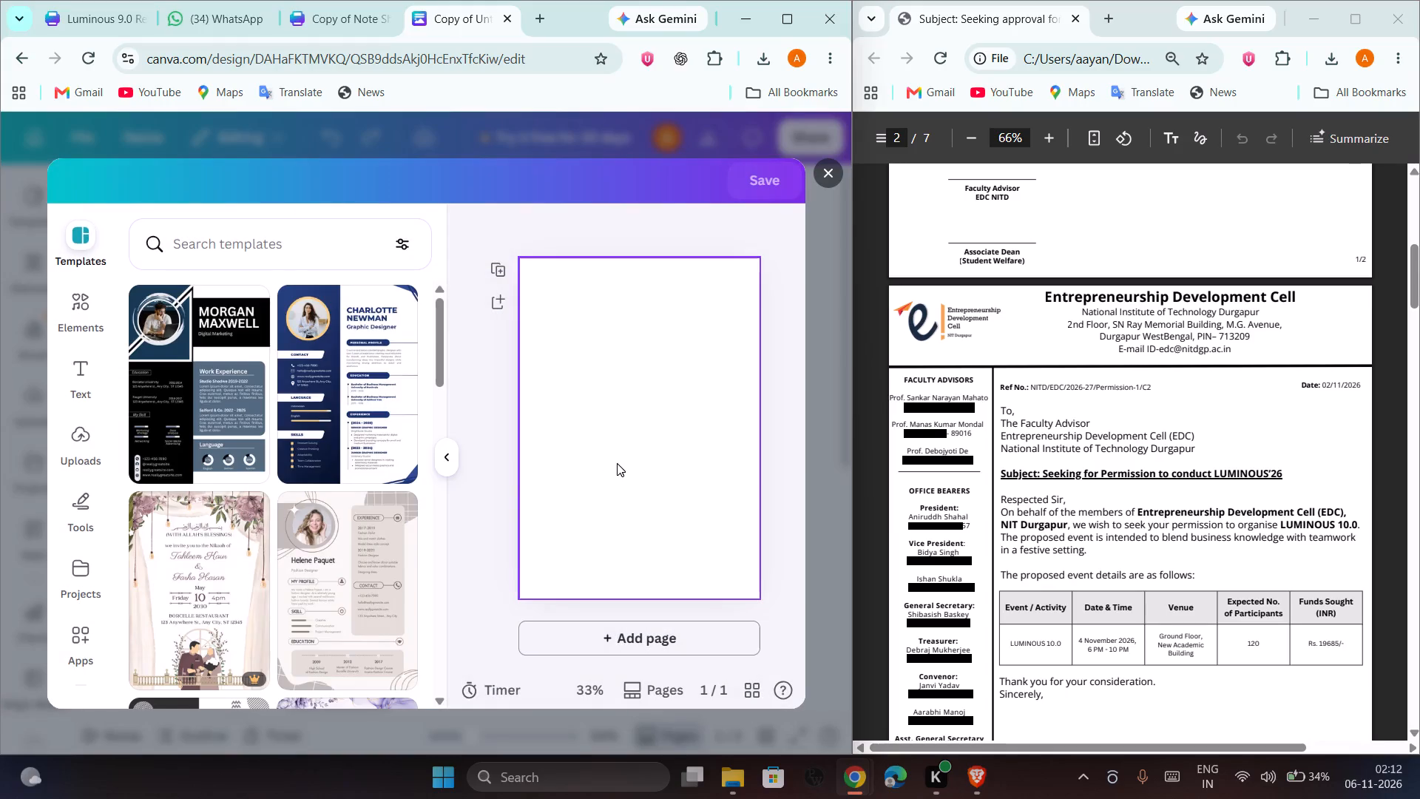
# Switch to the Luminous 9.0 reimbursement design and clear the selection on its first page.
pyautogui.click(92, 8)
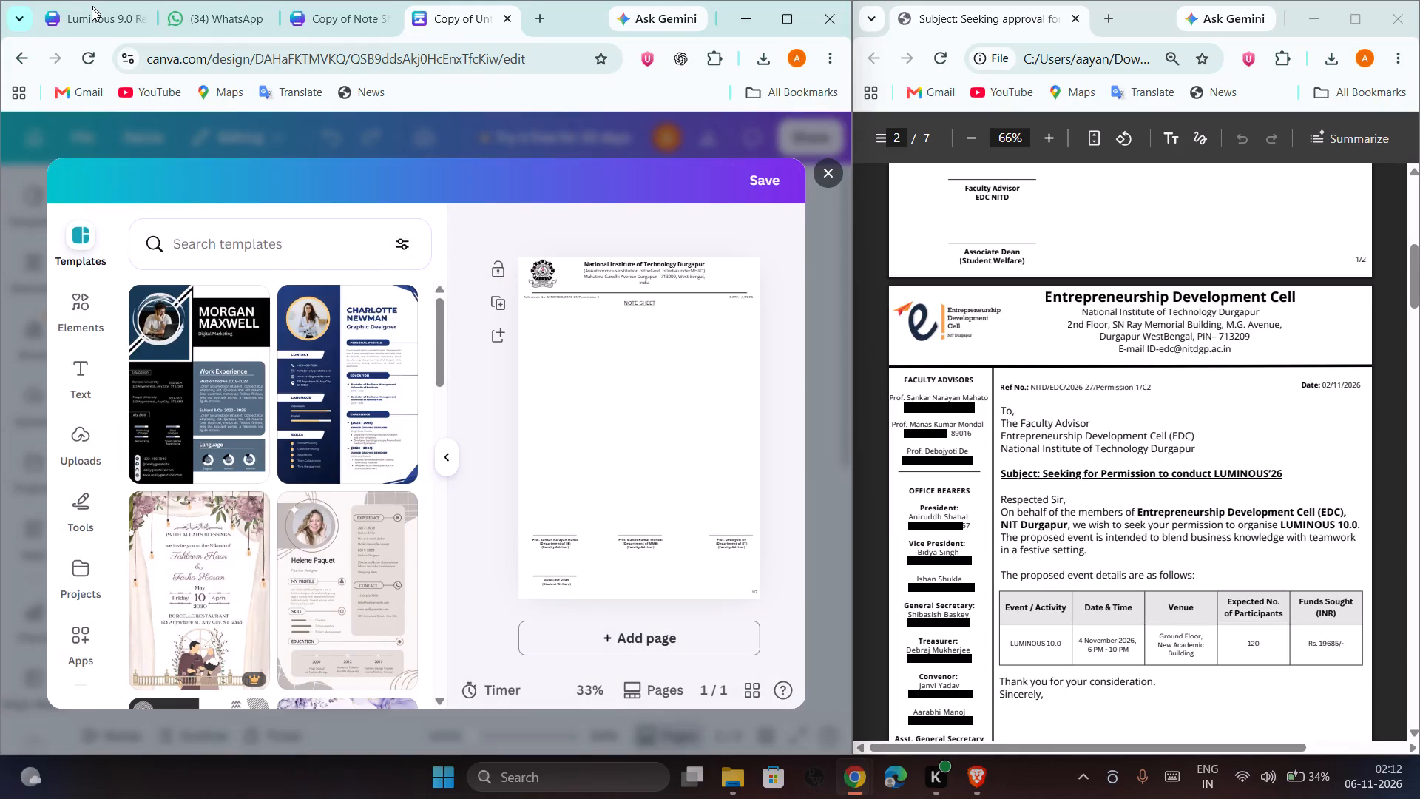
pyautogui.scroll(1, 278, 275)
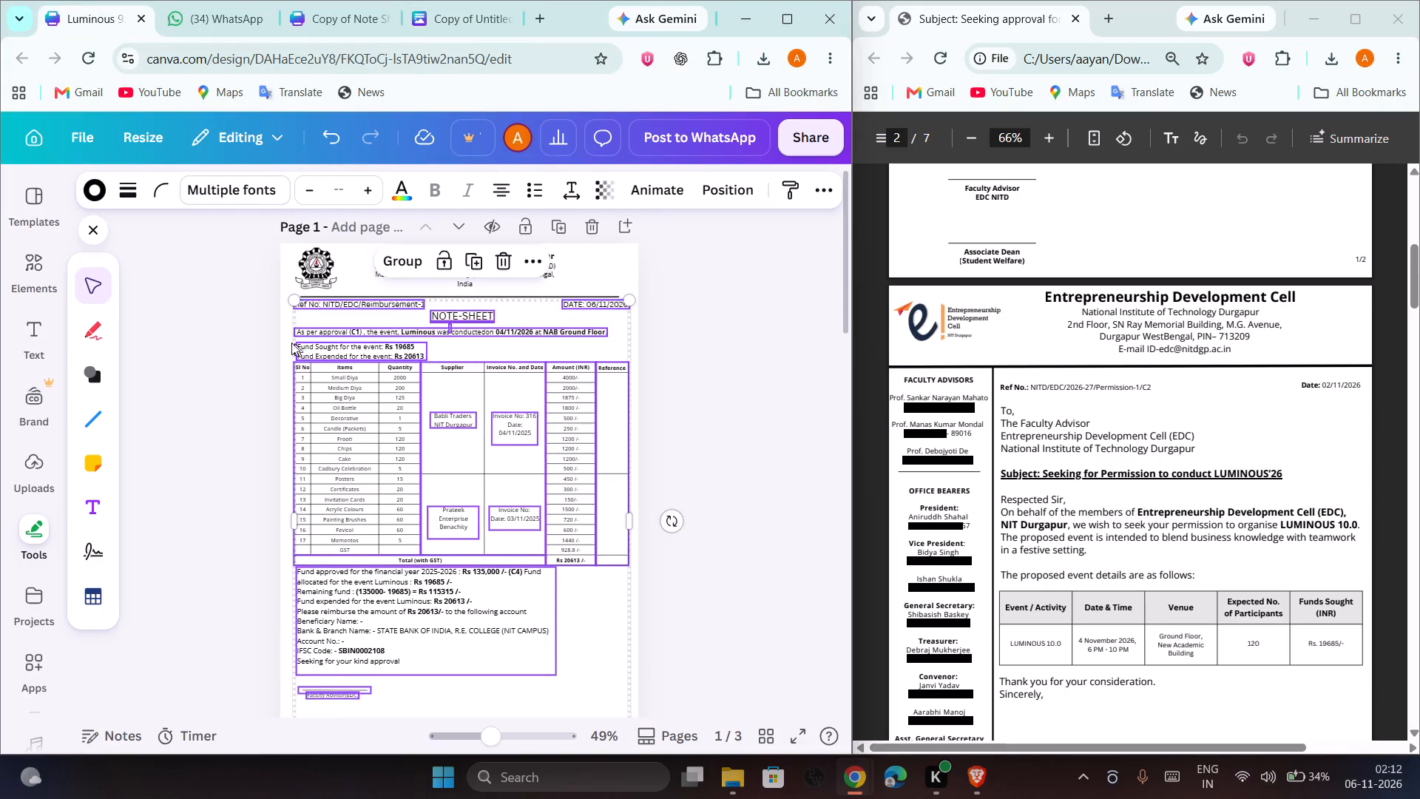
pyautogui.click(243, 331)
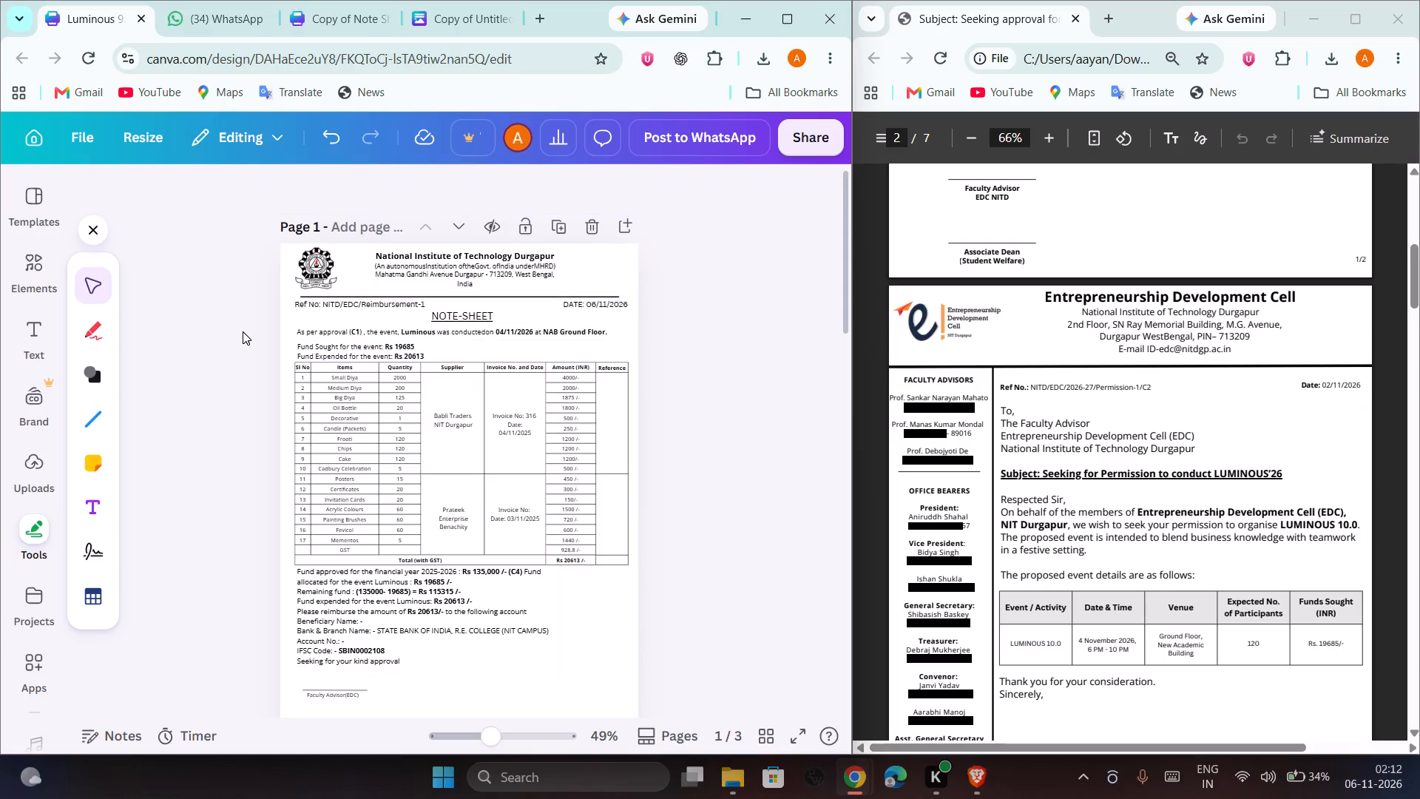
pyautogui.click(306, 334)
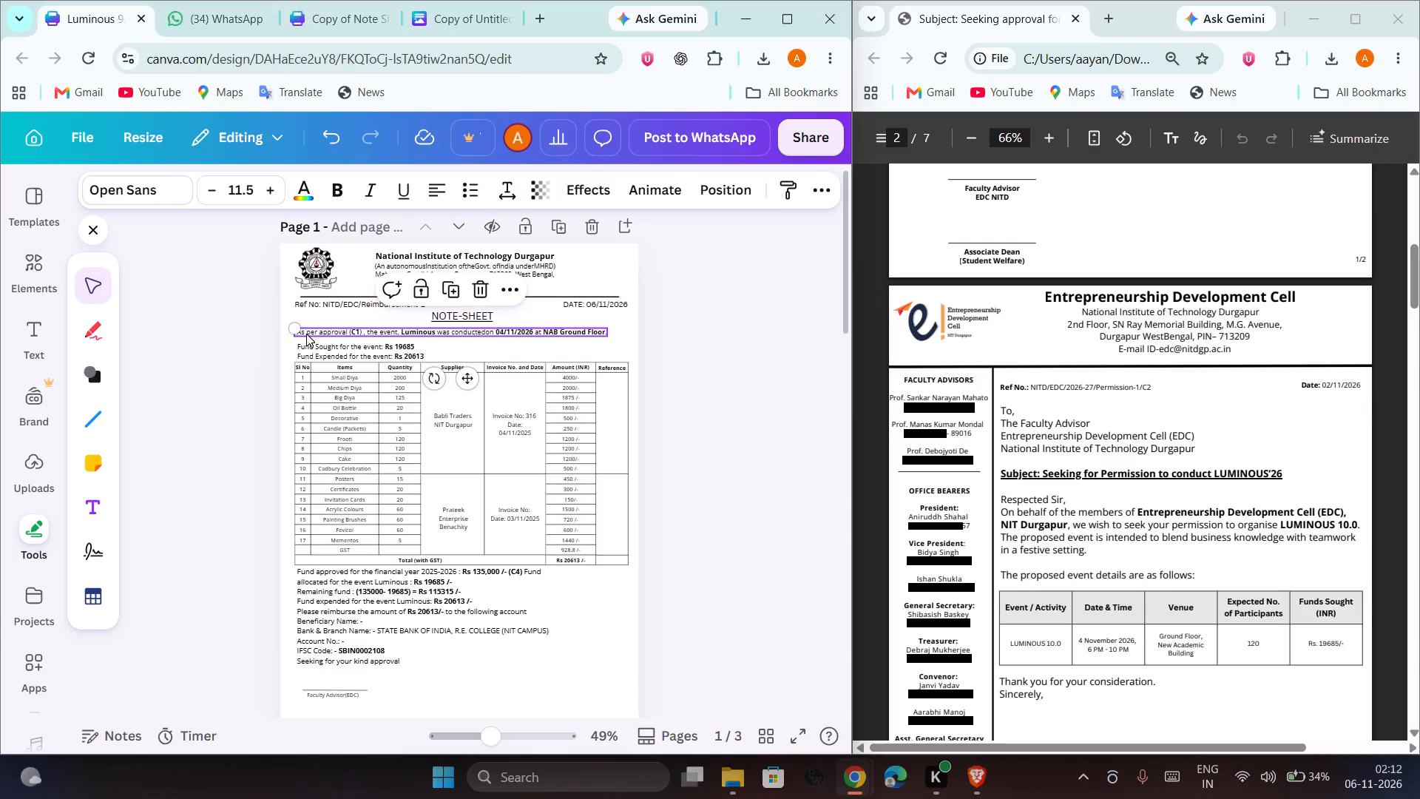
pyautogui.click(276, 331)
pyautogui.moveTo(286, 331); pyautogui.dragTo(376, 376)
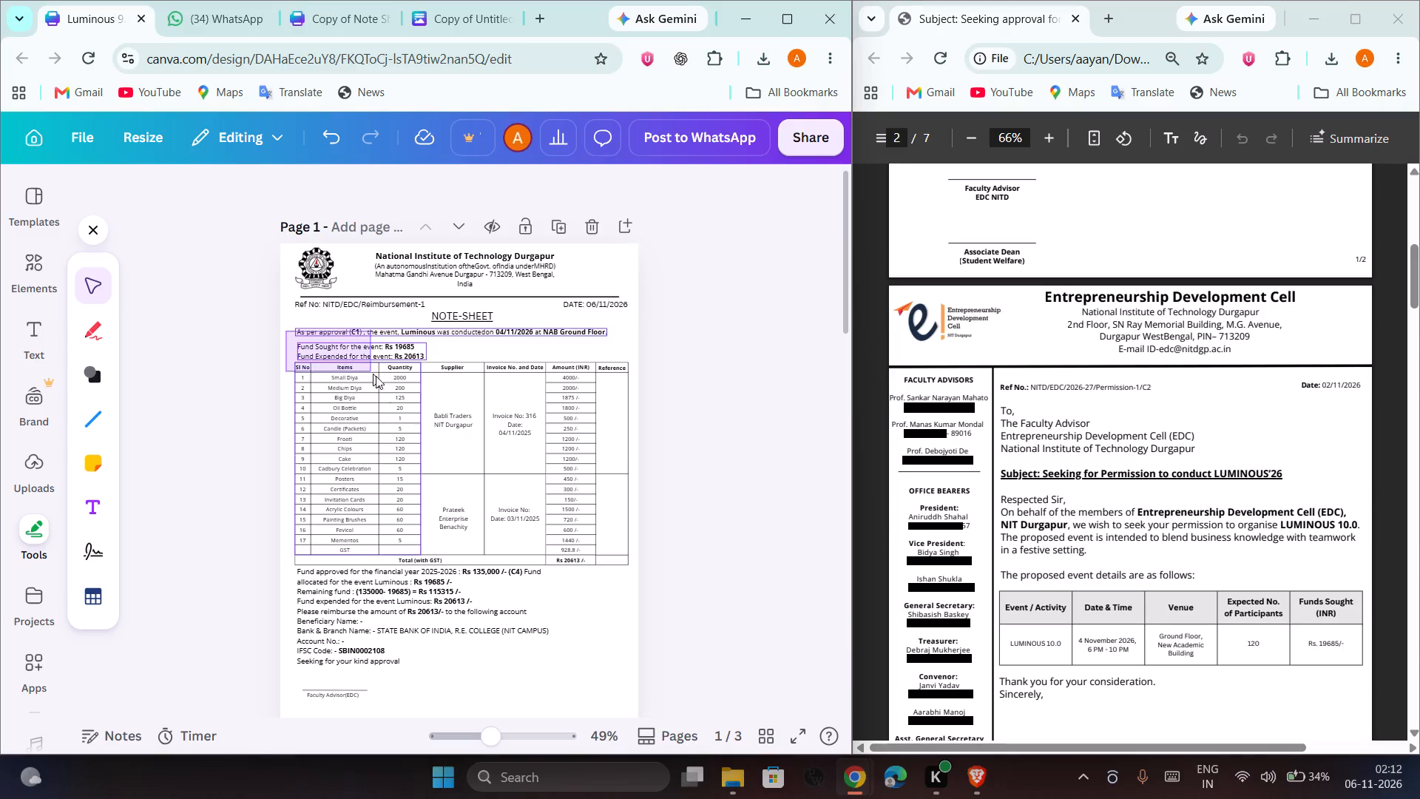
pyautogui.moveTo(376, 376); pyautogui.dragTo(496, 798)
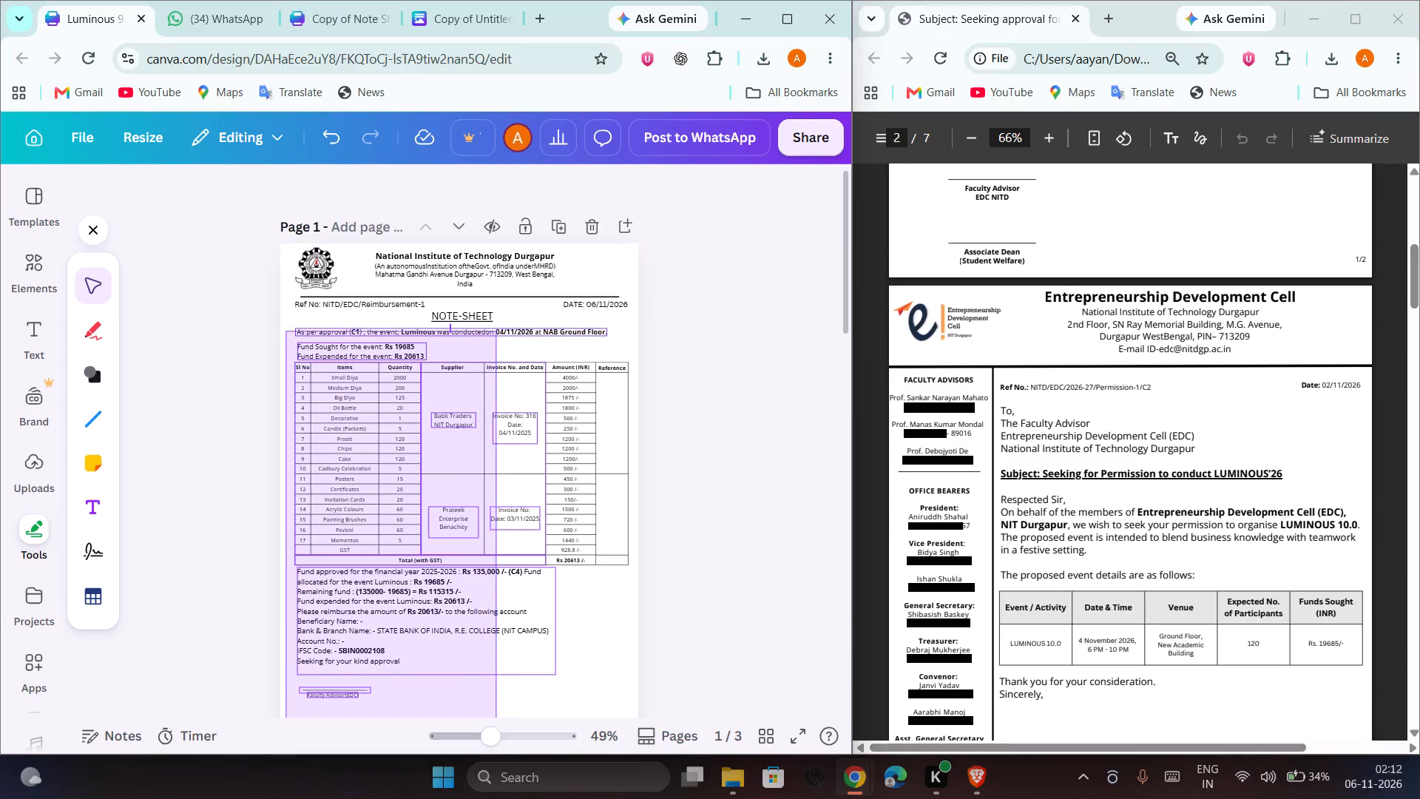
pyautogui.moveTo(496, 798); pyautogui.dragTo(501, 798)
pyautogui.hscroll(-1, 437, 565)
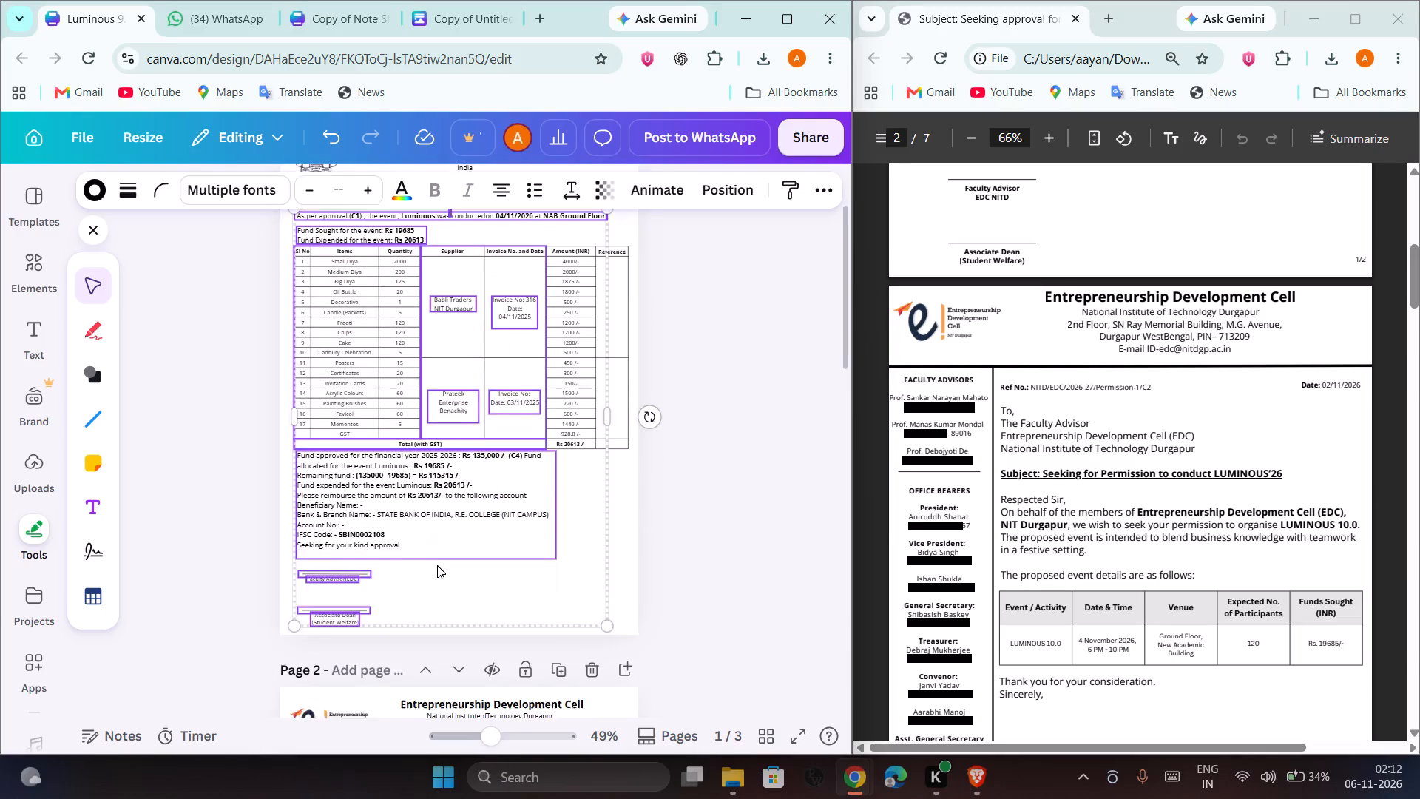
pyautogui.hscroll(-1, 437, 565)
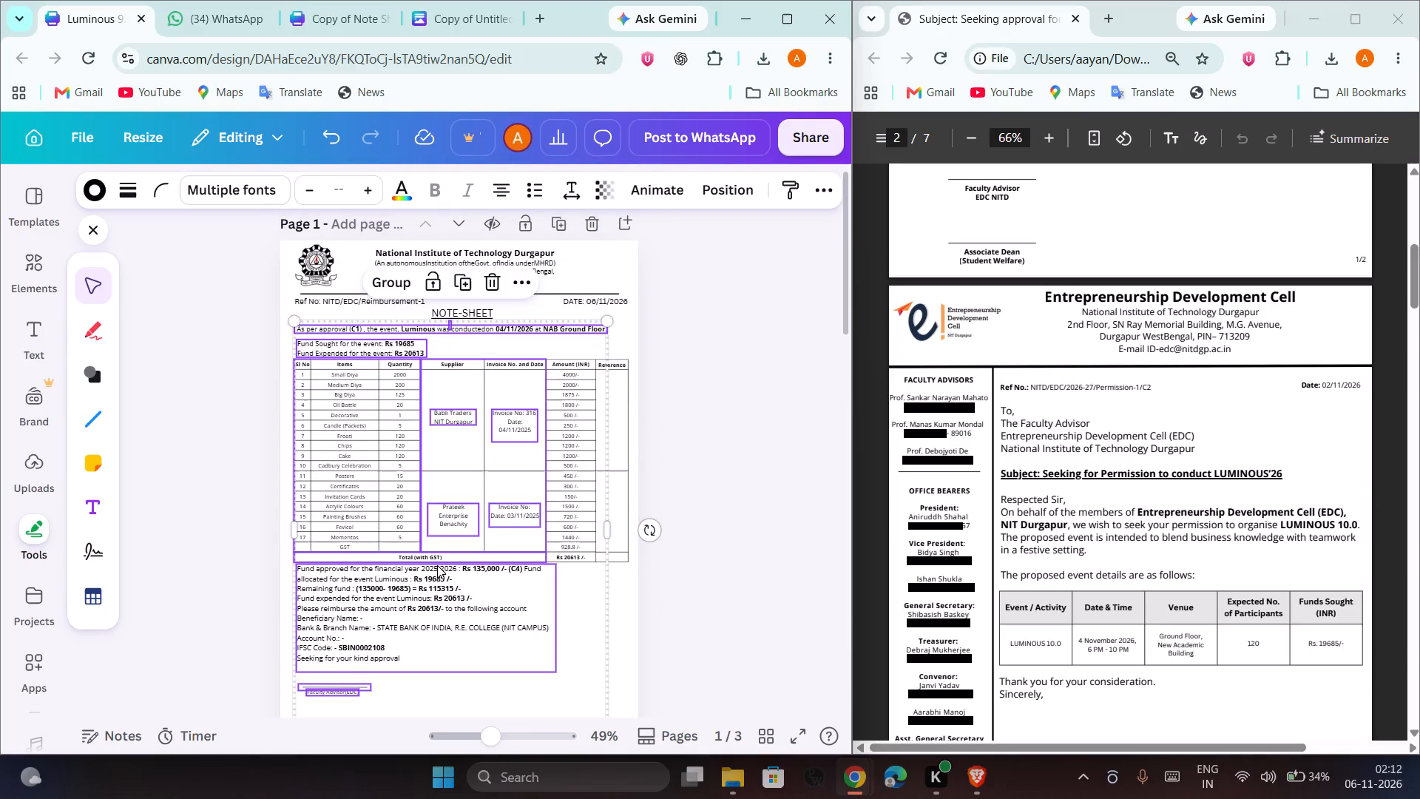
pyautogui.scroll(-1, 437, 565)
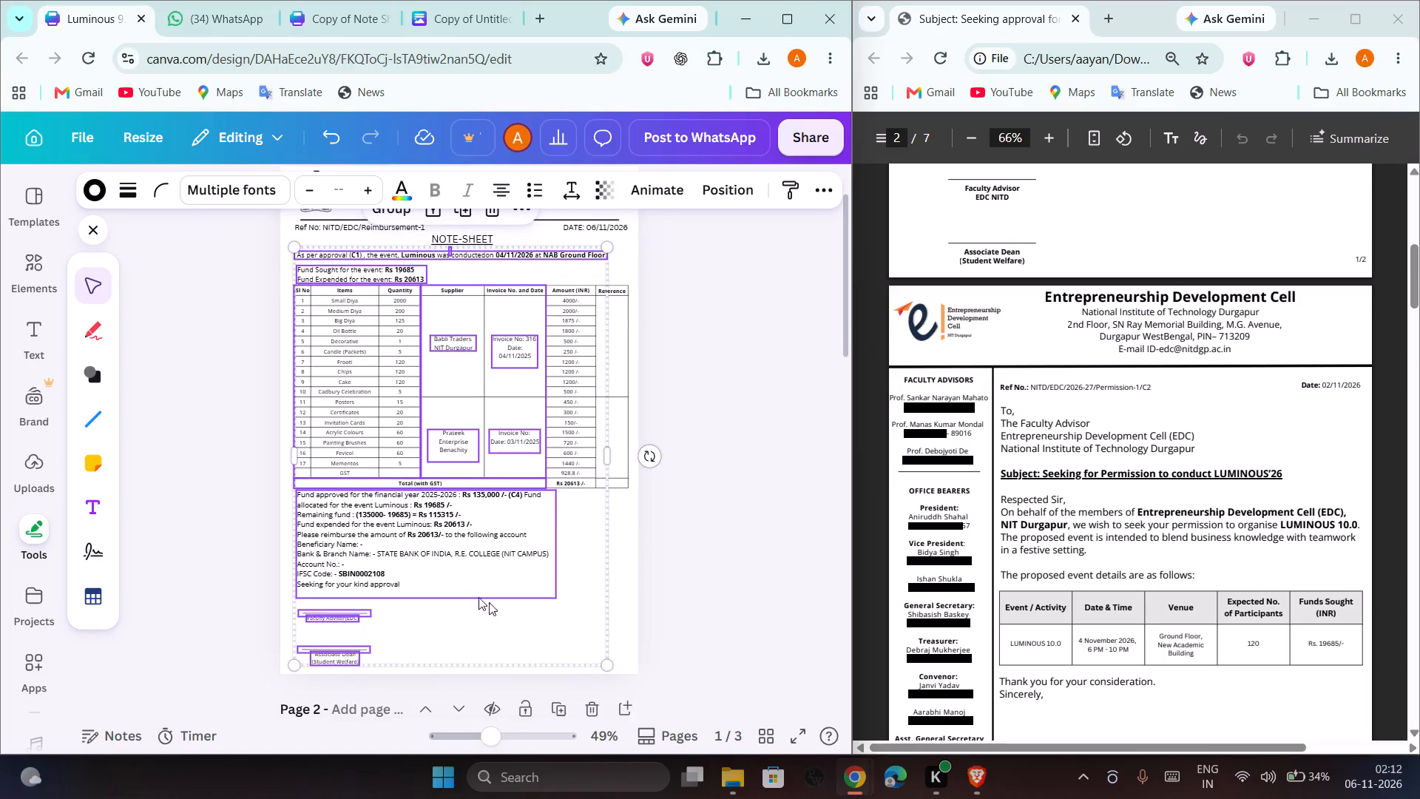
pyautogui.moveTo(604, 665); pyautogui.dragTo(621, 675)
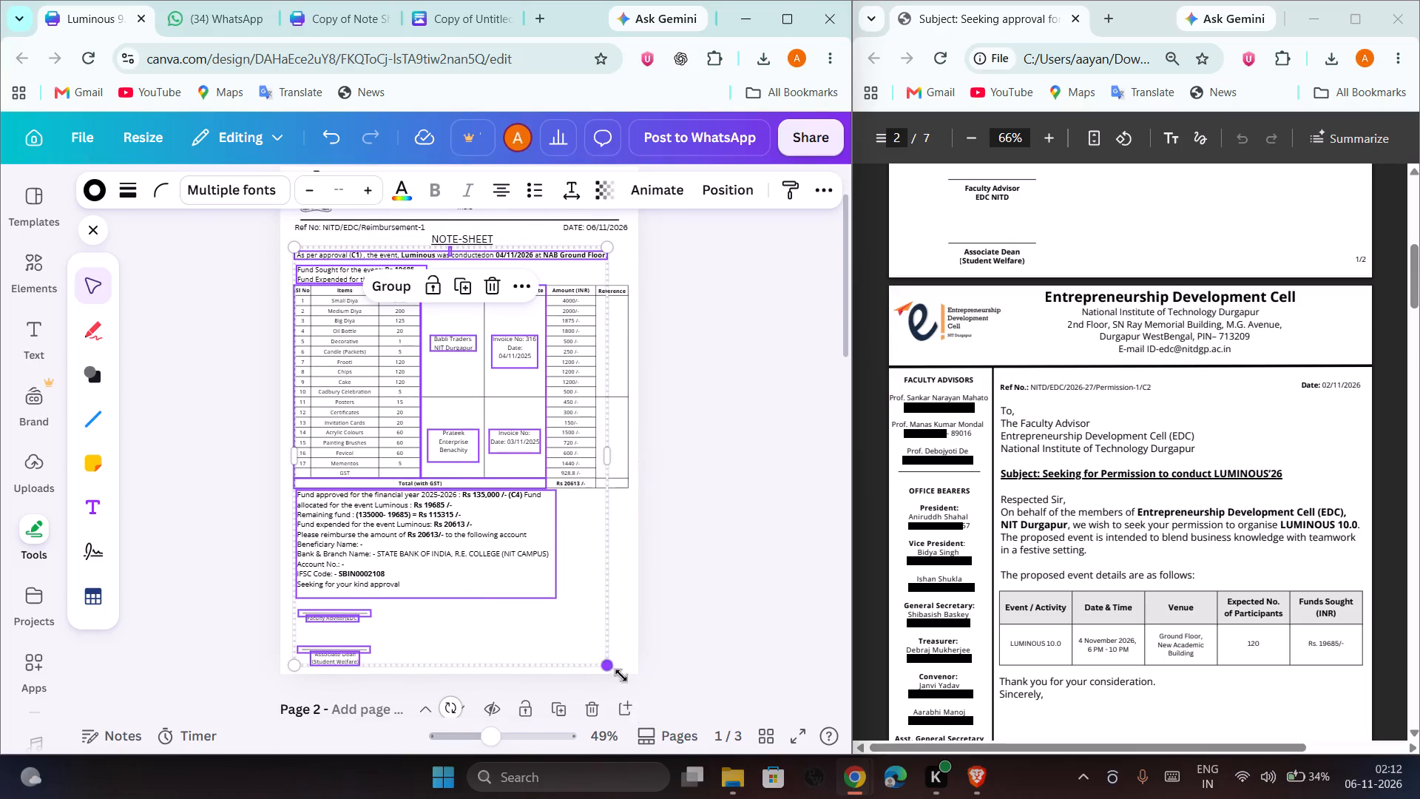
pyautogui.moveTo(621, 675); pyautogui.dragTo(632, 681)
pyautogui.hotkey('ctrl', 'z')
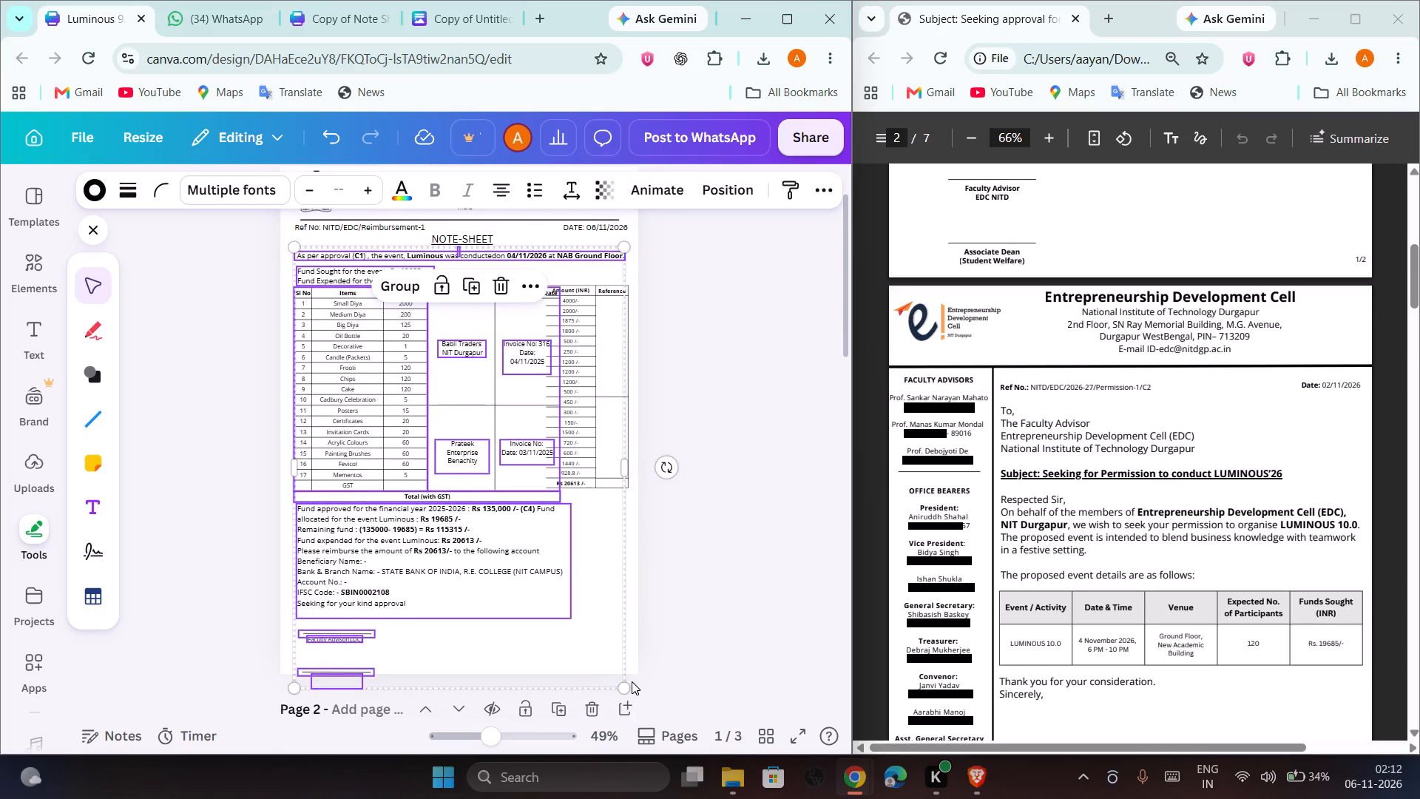
# Copy page 1's reimbursement content from the approval sentence to the signature blocks, leaving out the heading, reference number, date and NOTE-SHEET title.
pyautogui.click(248, 527)
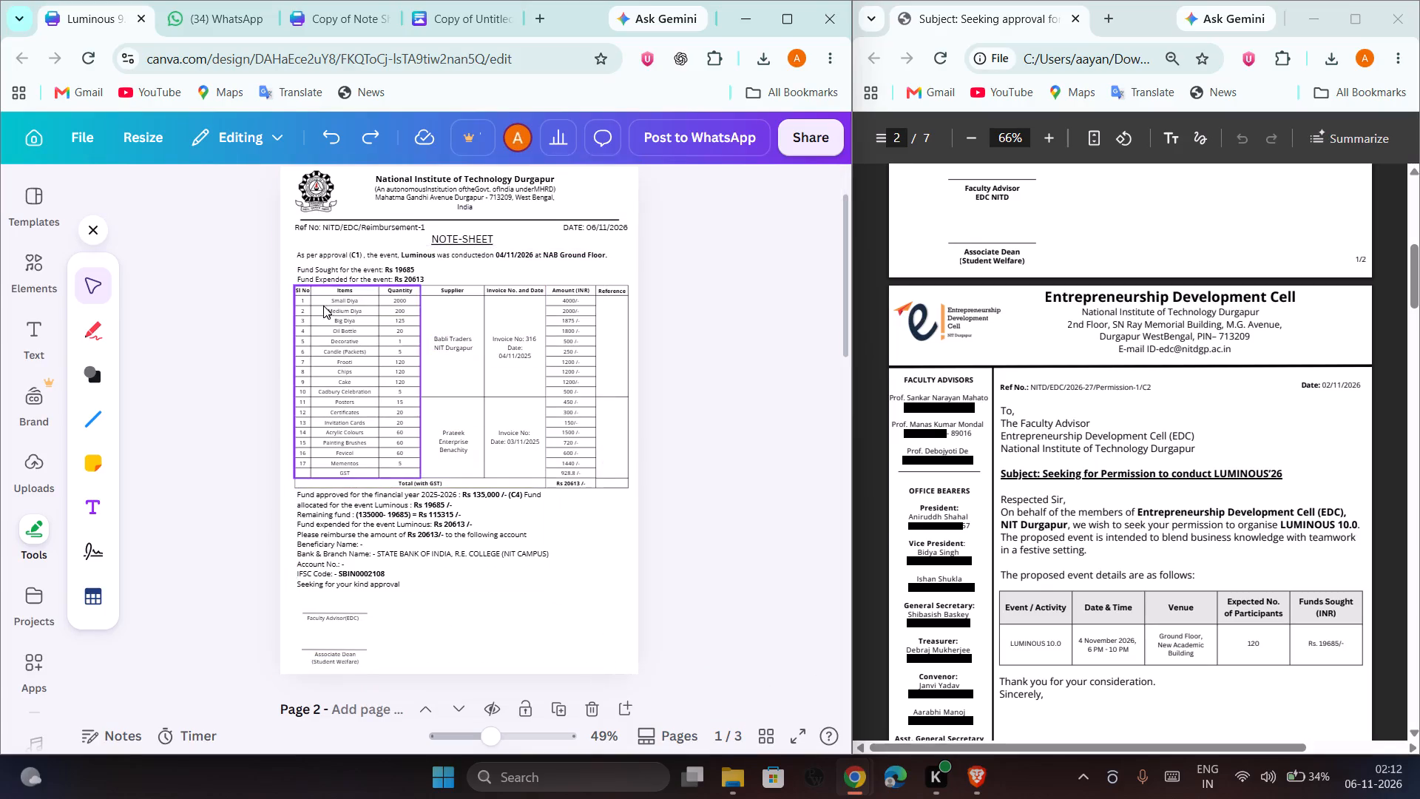
pyautogui.moveTo(290, 257); pyautogui.dragTo(532, 483)
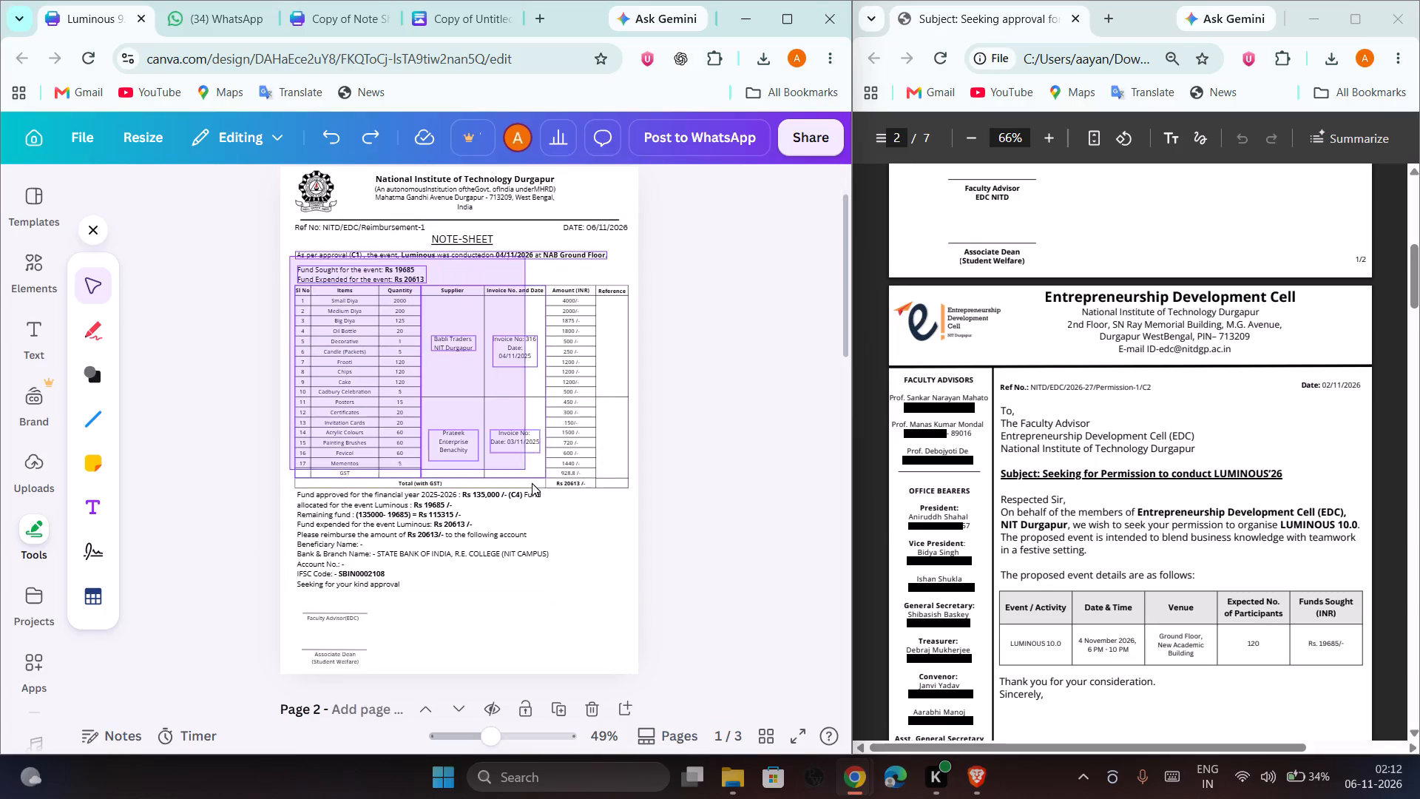
pyautogui.moveTo(532, 483); pyautogui.dragTo(621, 664)
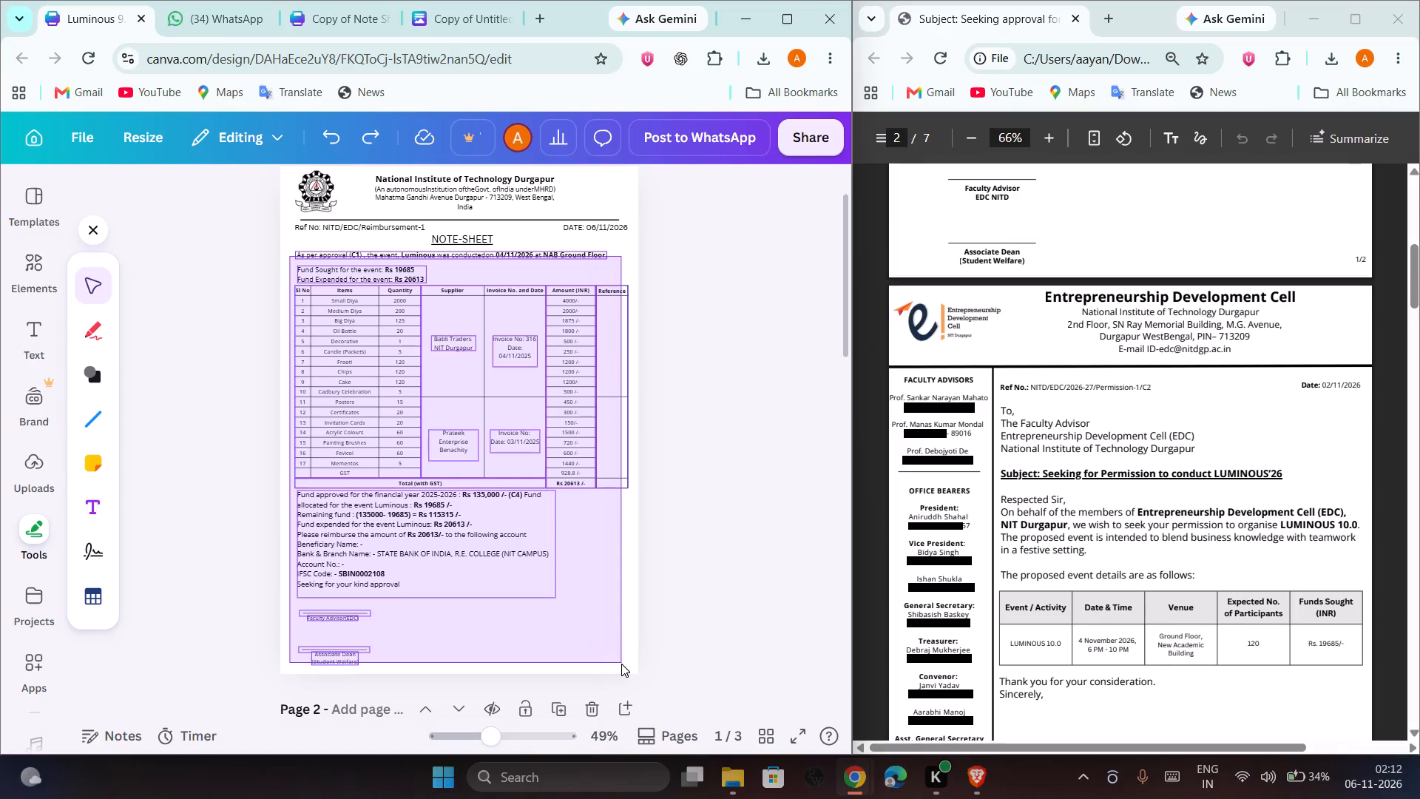
pyautogui.moveTo(621, 664); pyautogui.dragTo(627, 666)
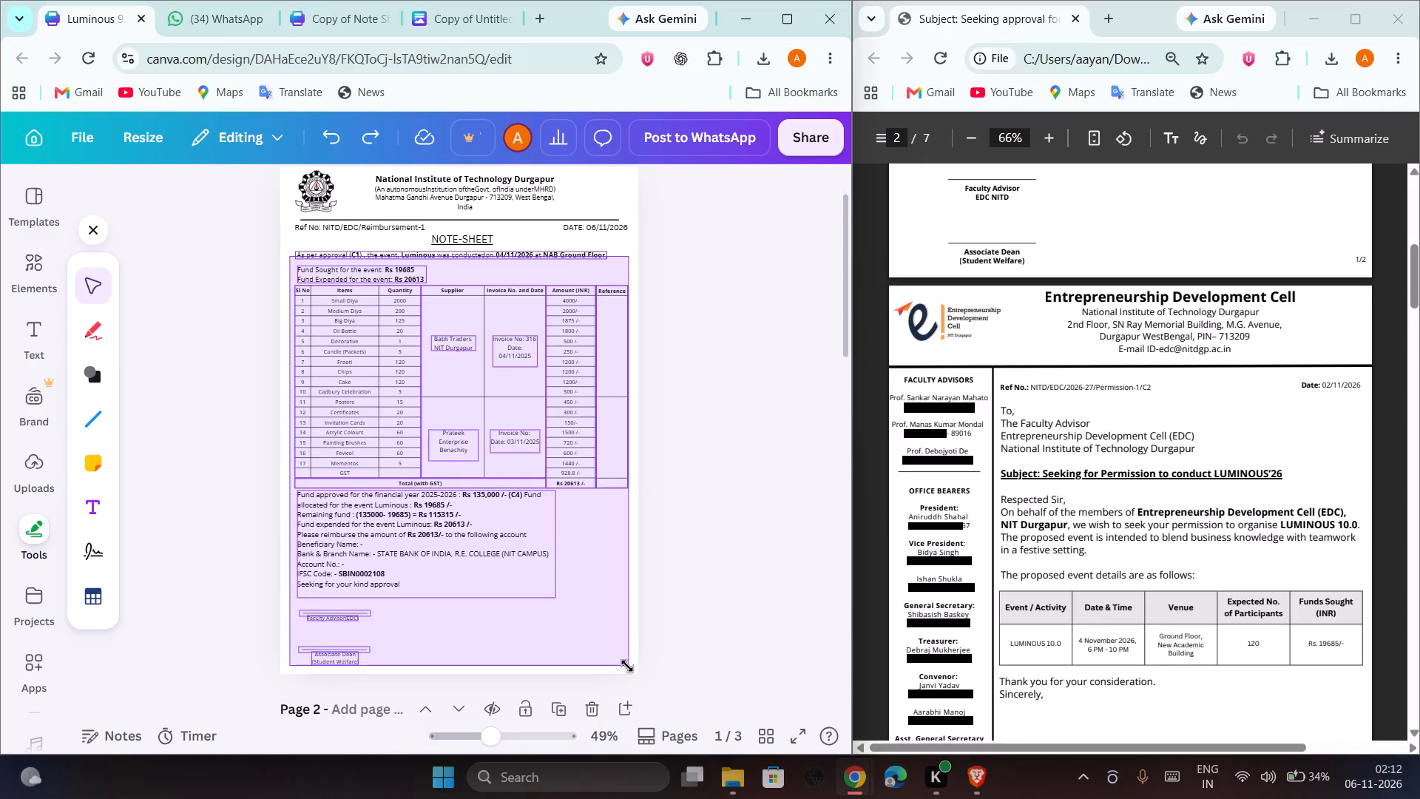
pyautogui.hotkey('ctrl', 'c')
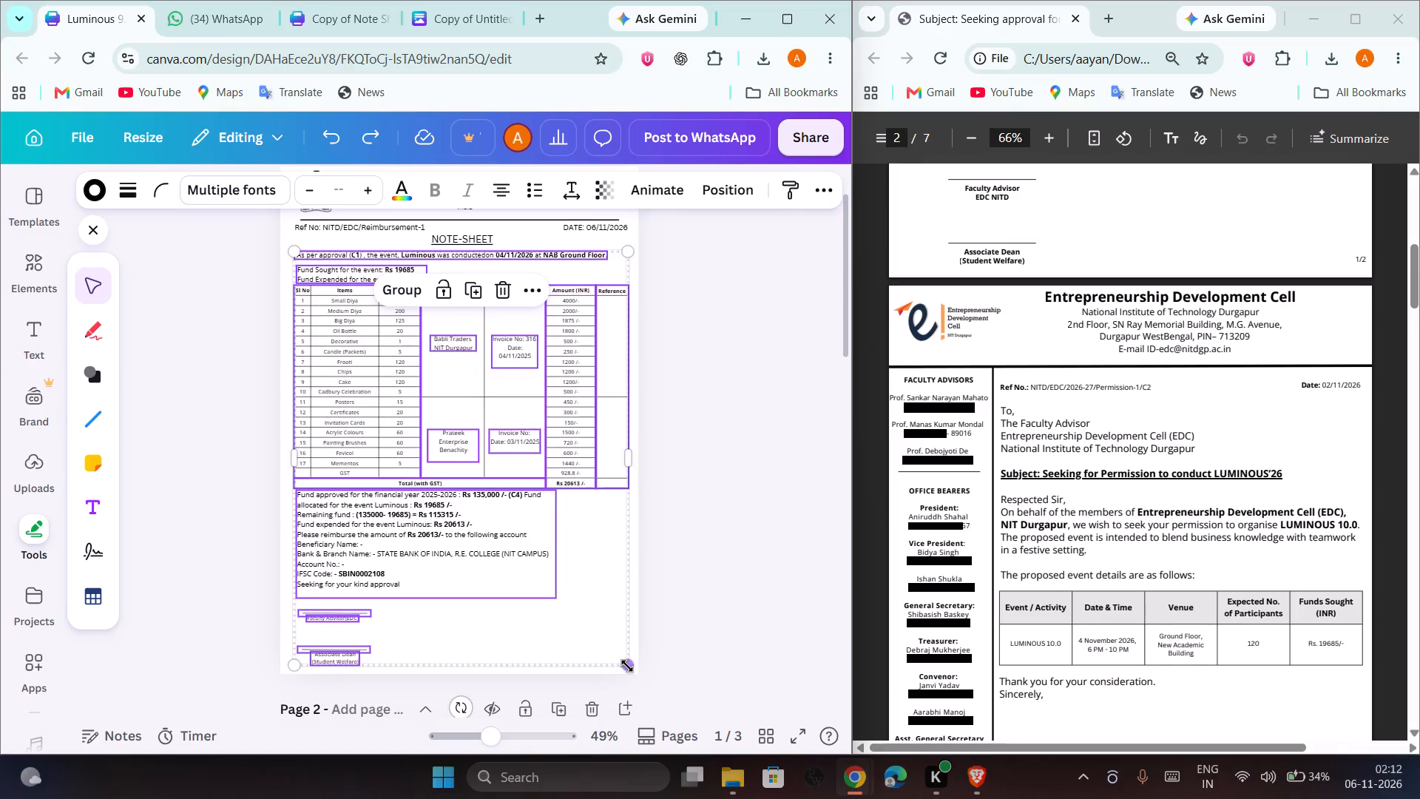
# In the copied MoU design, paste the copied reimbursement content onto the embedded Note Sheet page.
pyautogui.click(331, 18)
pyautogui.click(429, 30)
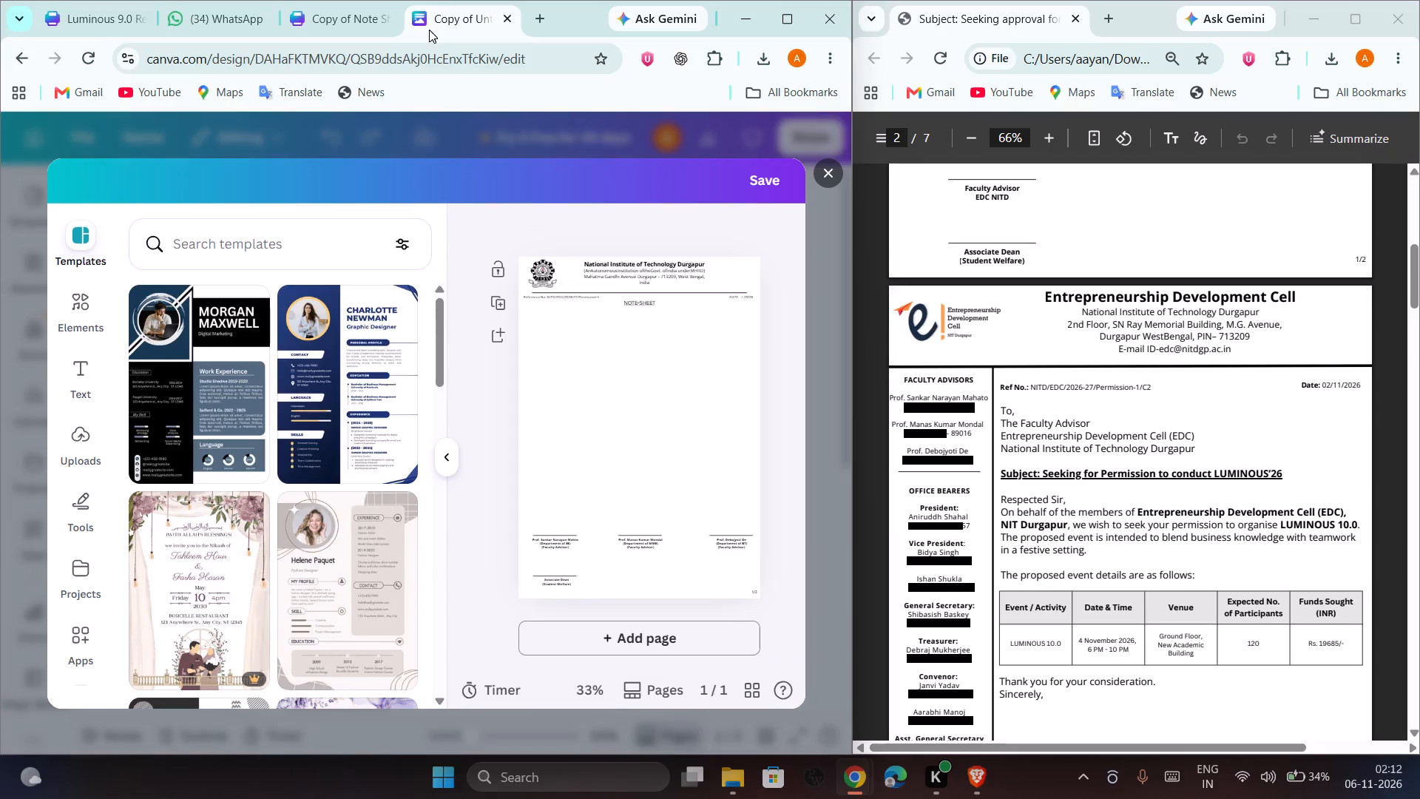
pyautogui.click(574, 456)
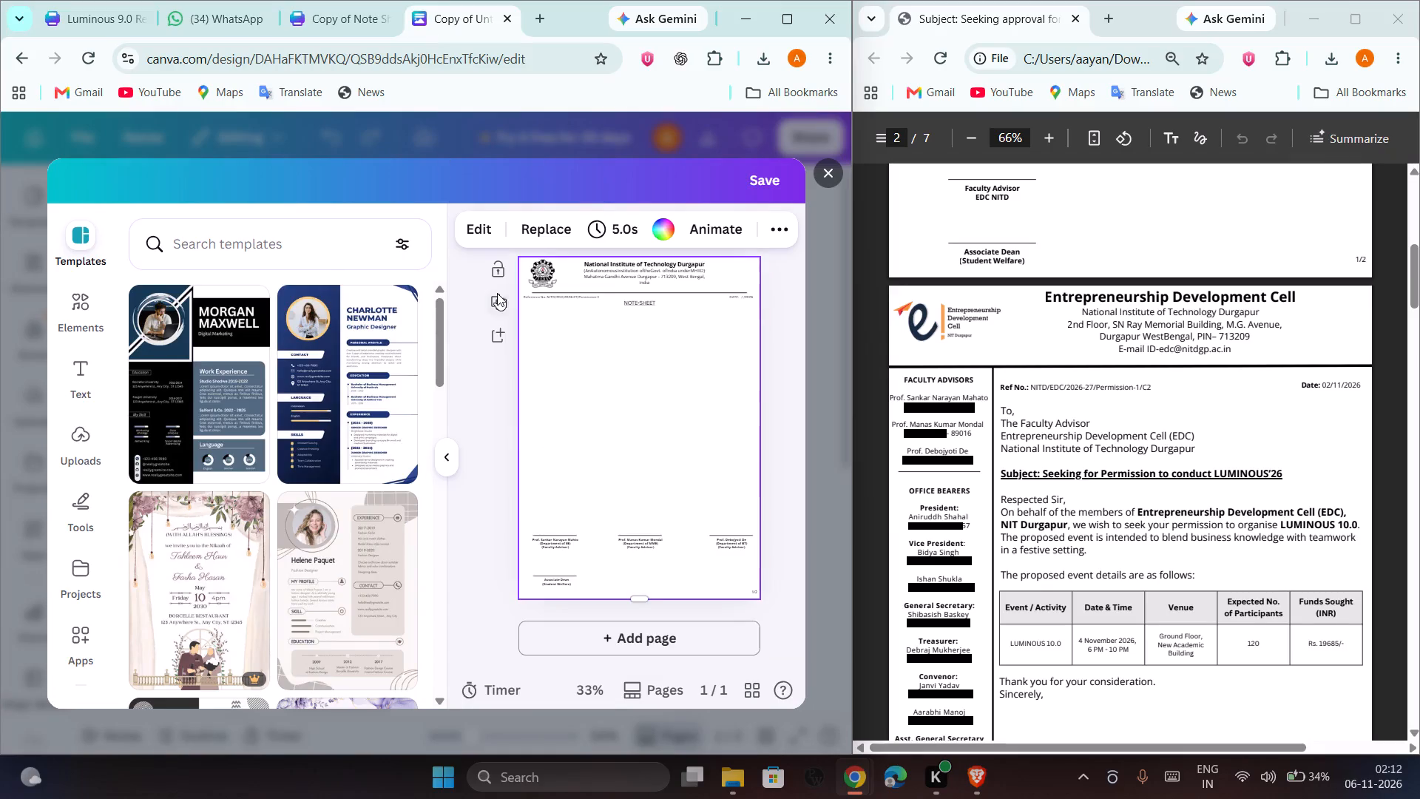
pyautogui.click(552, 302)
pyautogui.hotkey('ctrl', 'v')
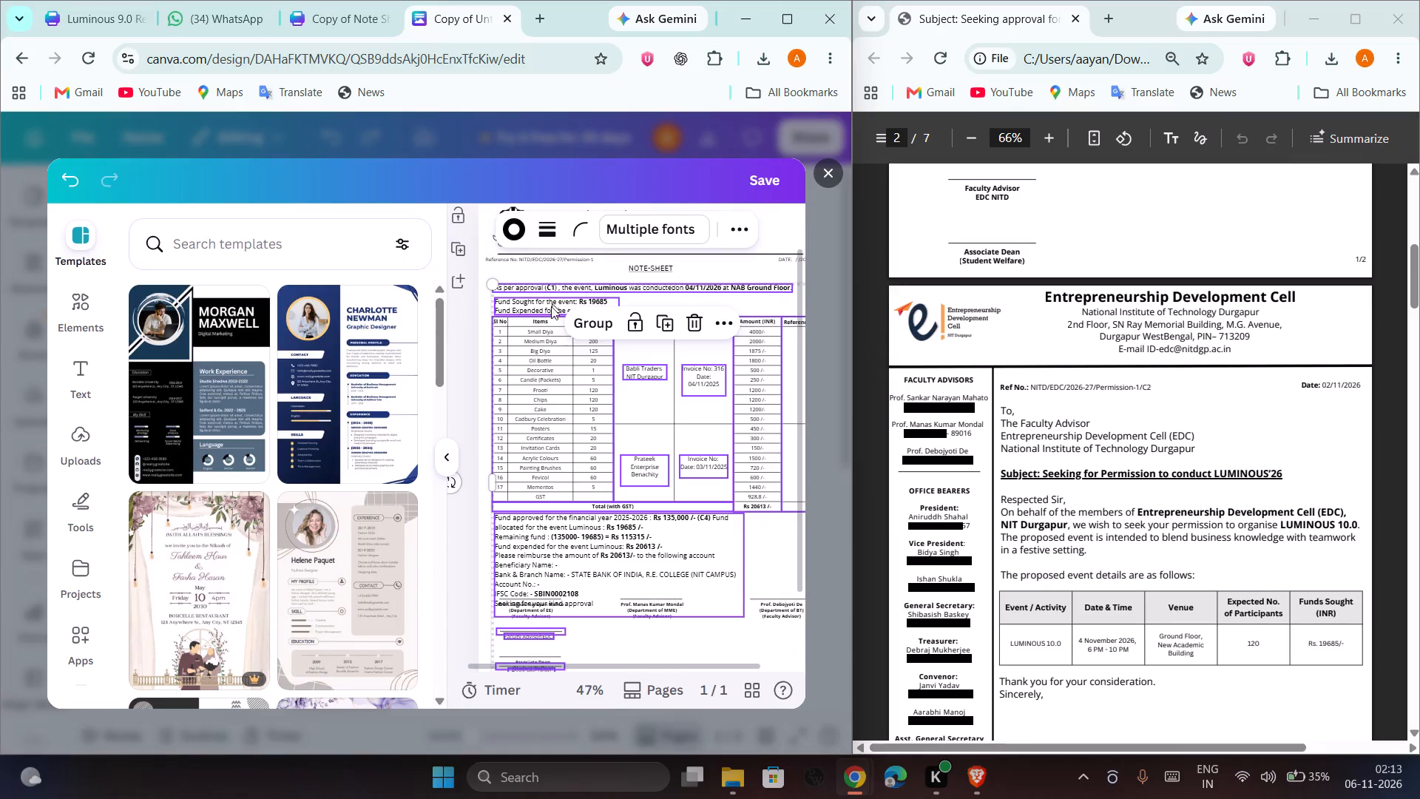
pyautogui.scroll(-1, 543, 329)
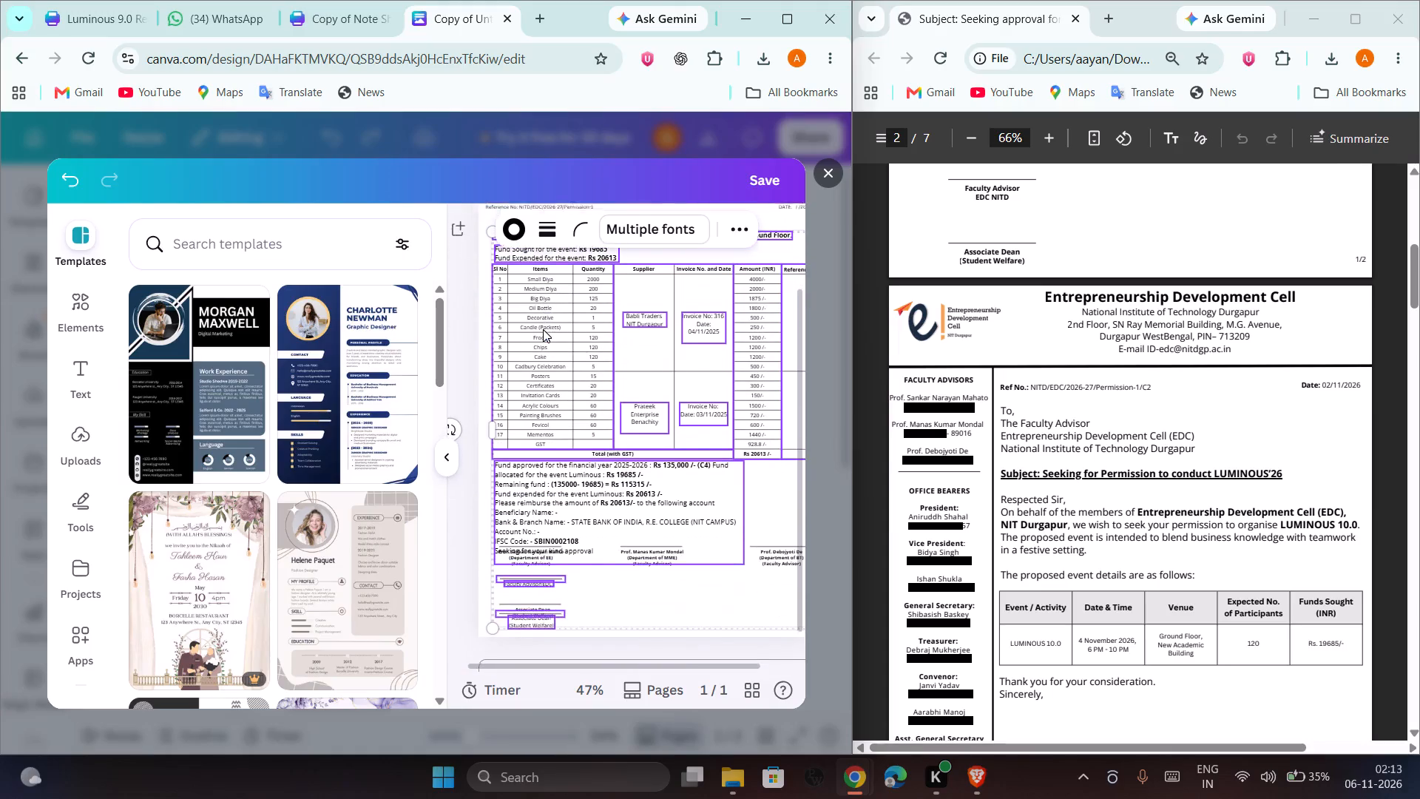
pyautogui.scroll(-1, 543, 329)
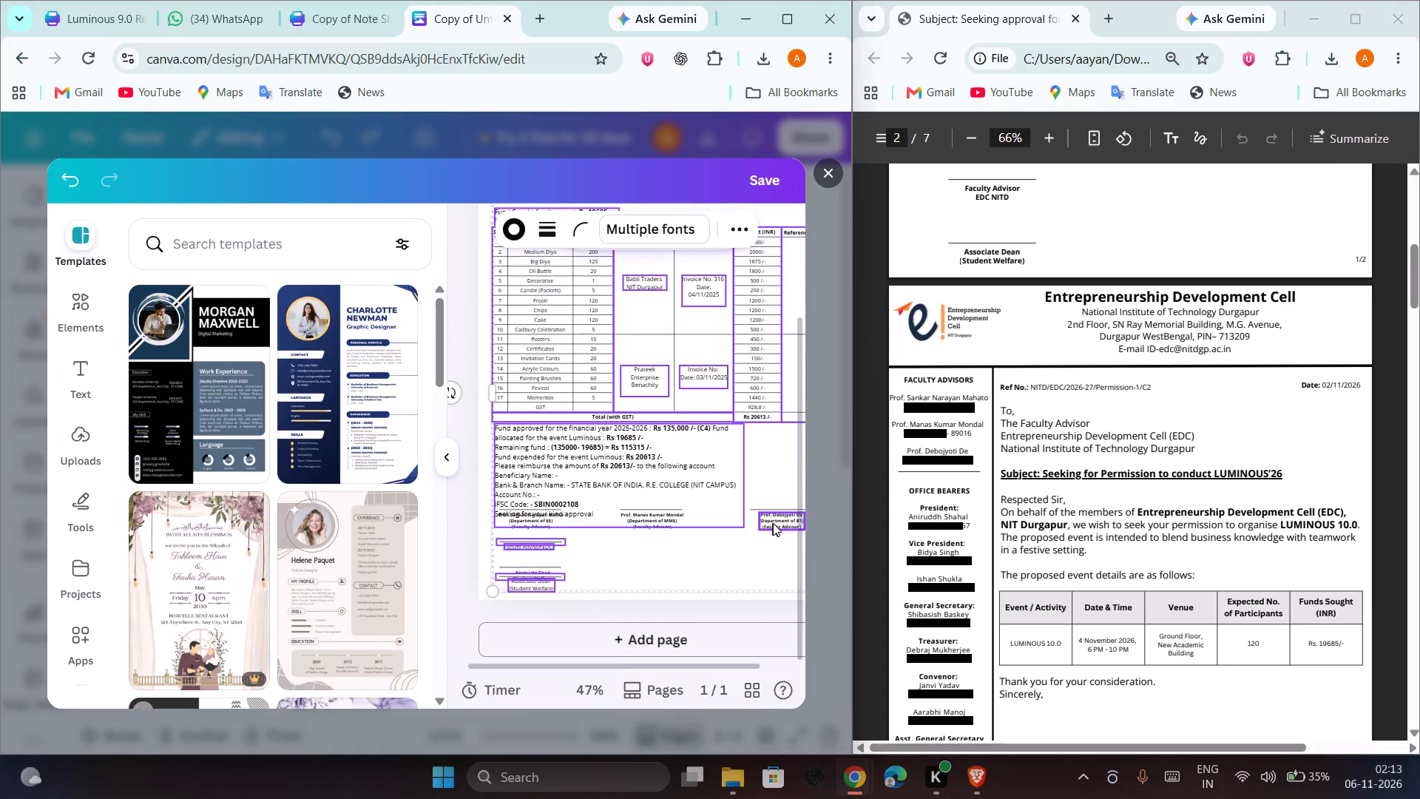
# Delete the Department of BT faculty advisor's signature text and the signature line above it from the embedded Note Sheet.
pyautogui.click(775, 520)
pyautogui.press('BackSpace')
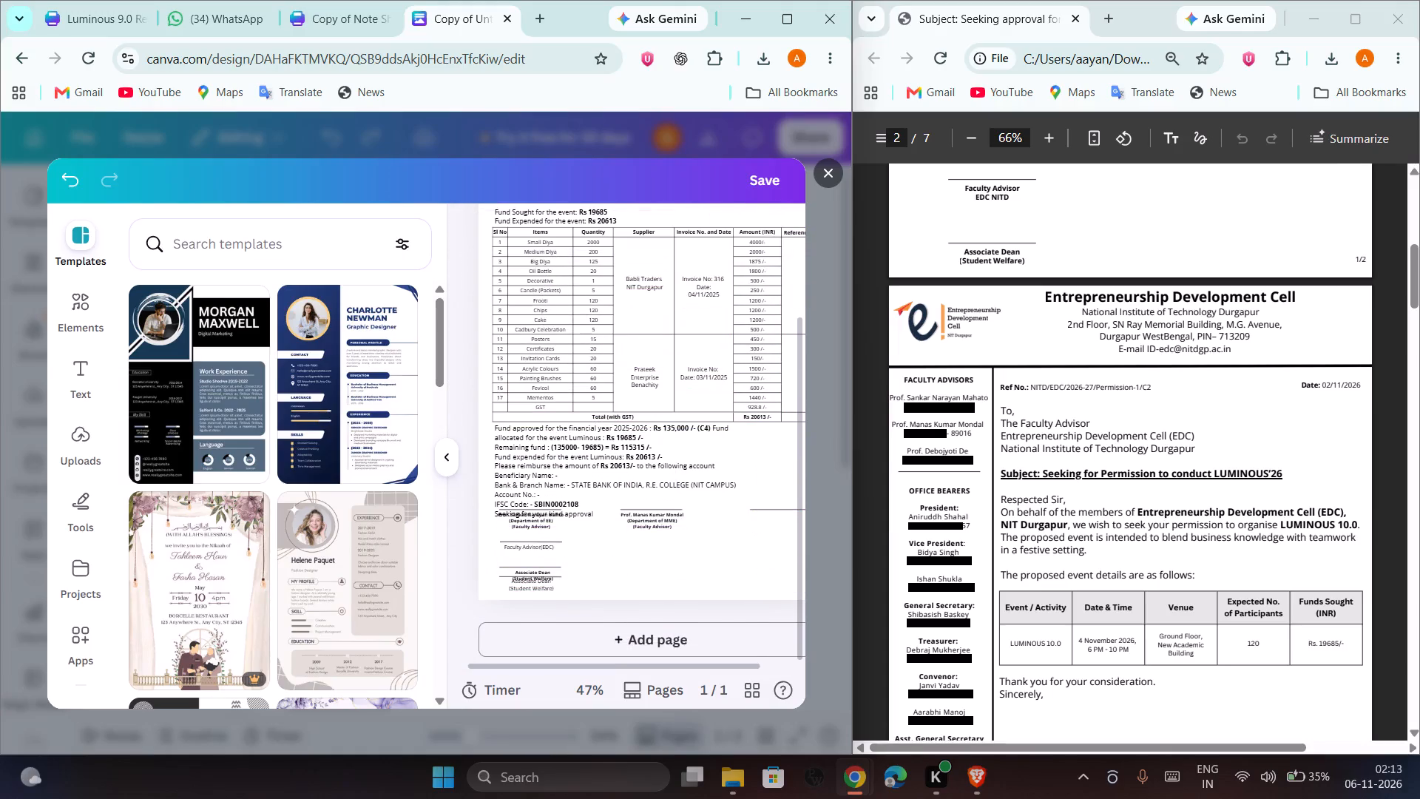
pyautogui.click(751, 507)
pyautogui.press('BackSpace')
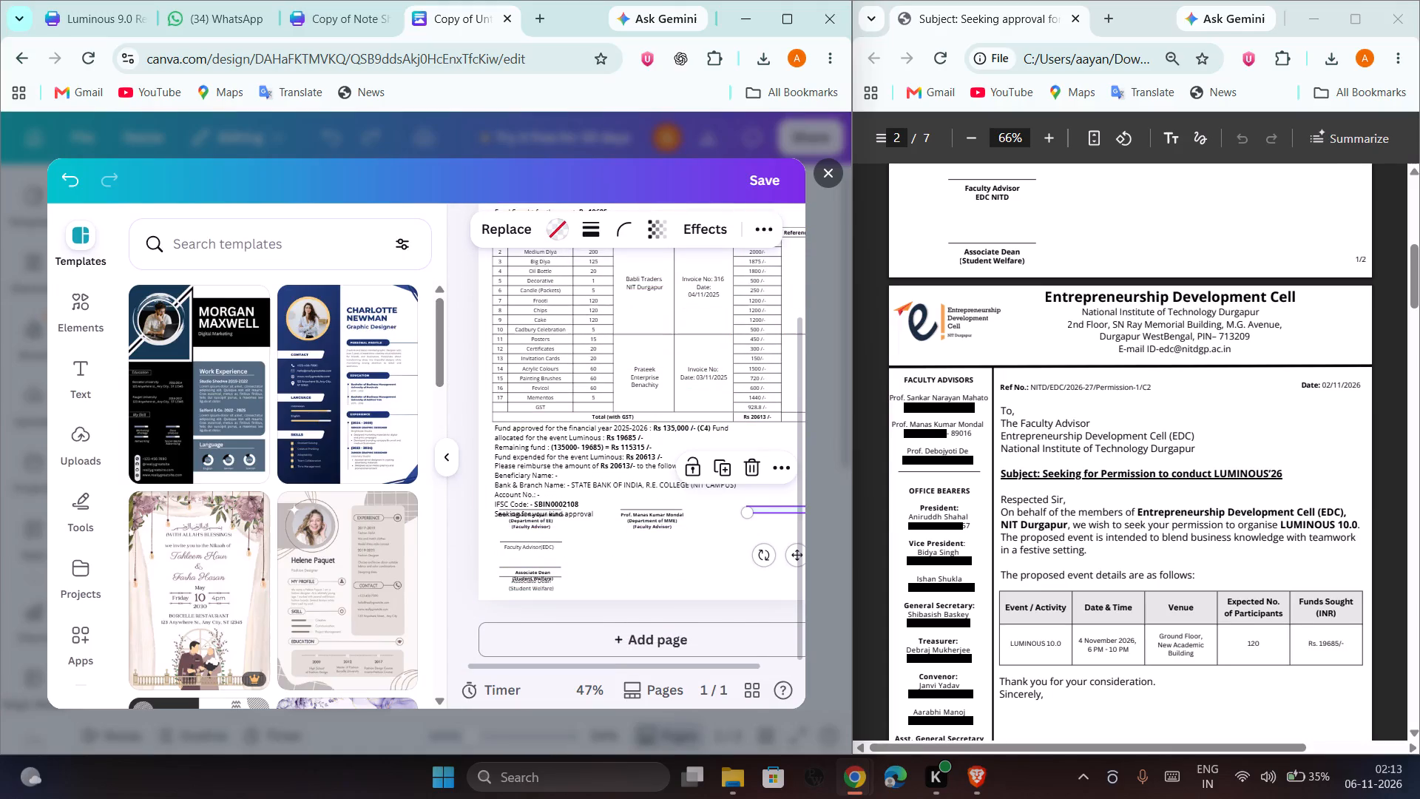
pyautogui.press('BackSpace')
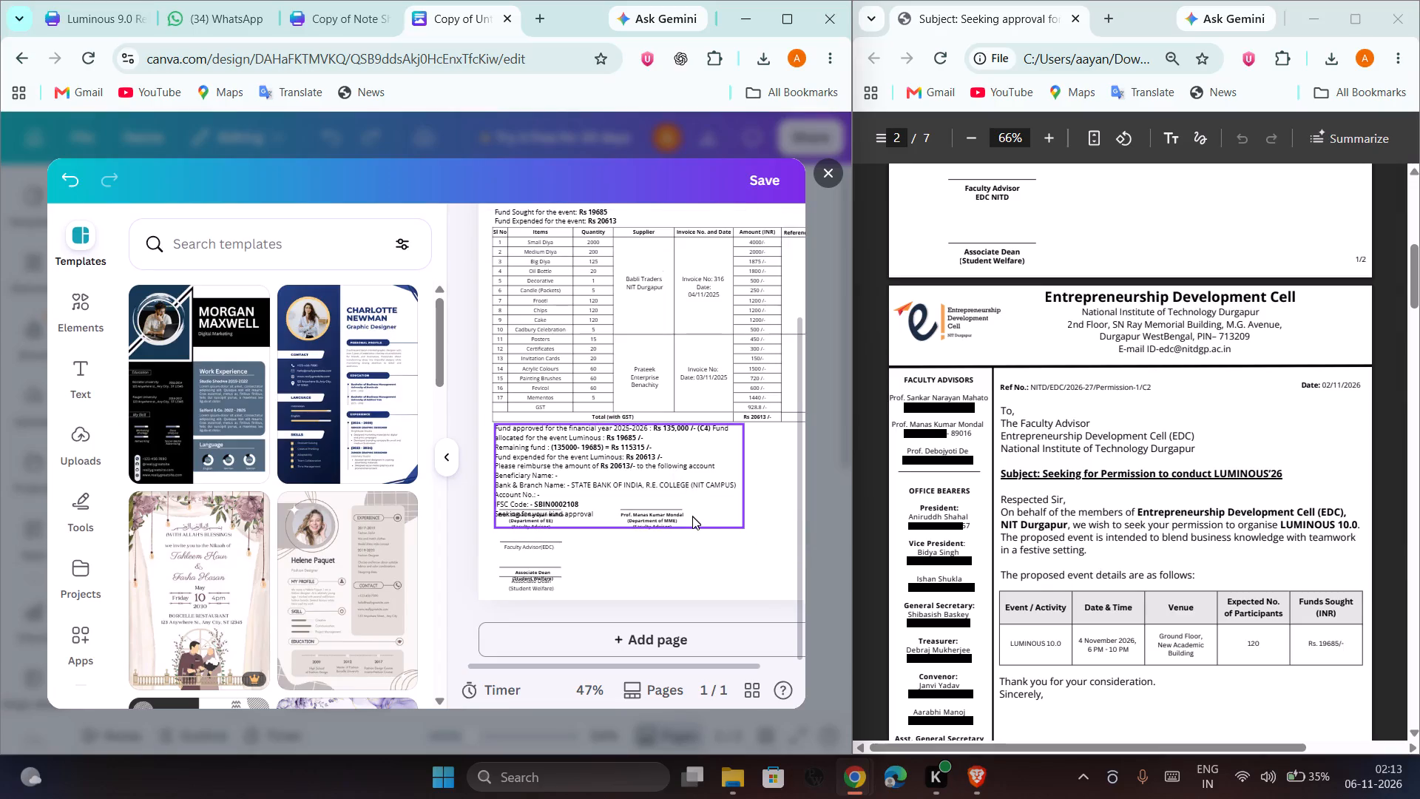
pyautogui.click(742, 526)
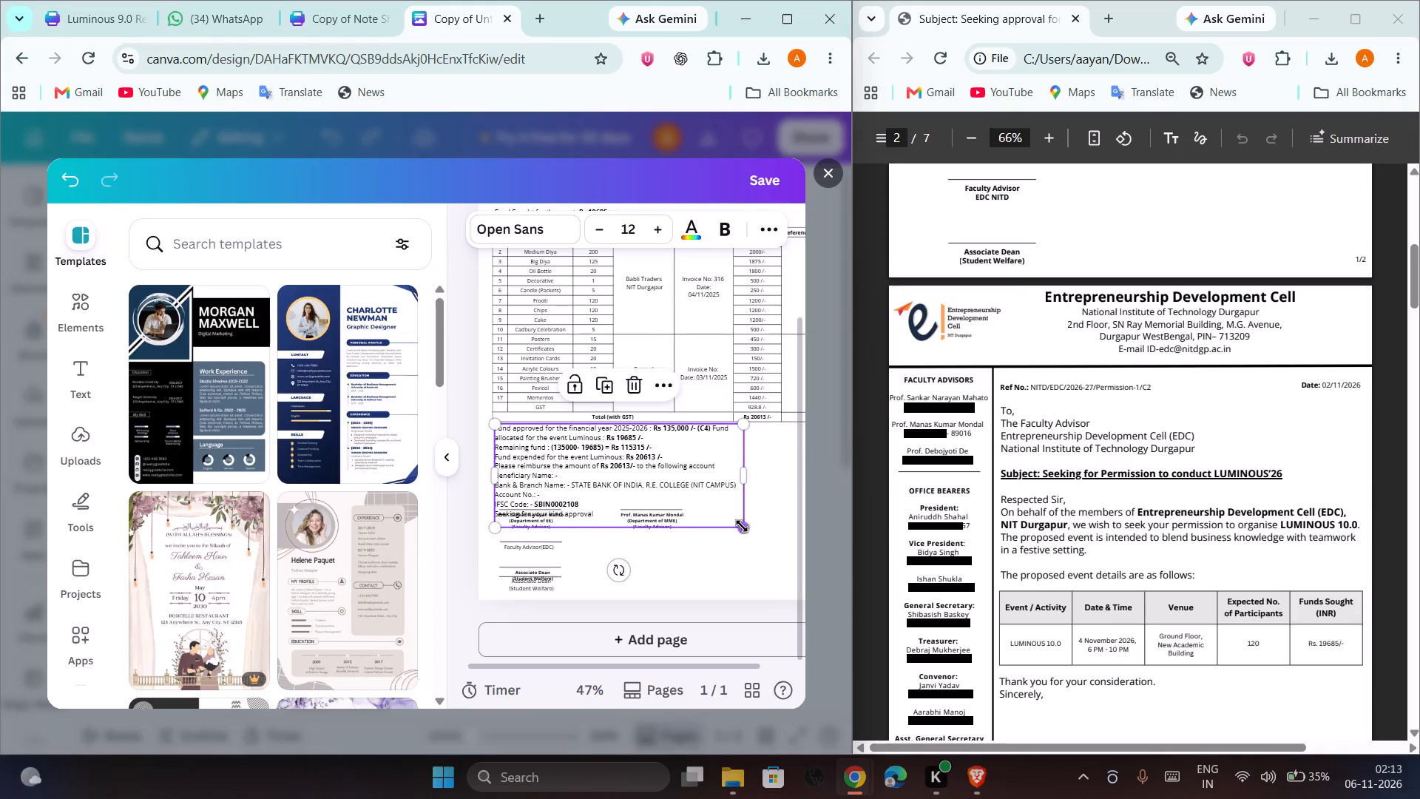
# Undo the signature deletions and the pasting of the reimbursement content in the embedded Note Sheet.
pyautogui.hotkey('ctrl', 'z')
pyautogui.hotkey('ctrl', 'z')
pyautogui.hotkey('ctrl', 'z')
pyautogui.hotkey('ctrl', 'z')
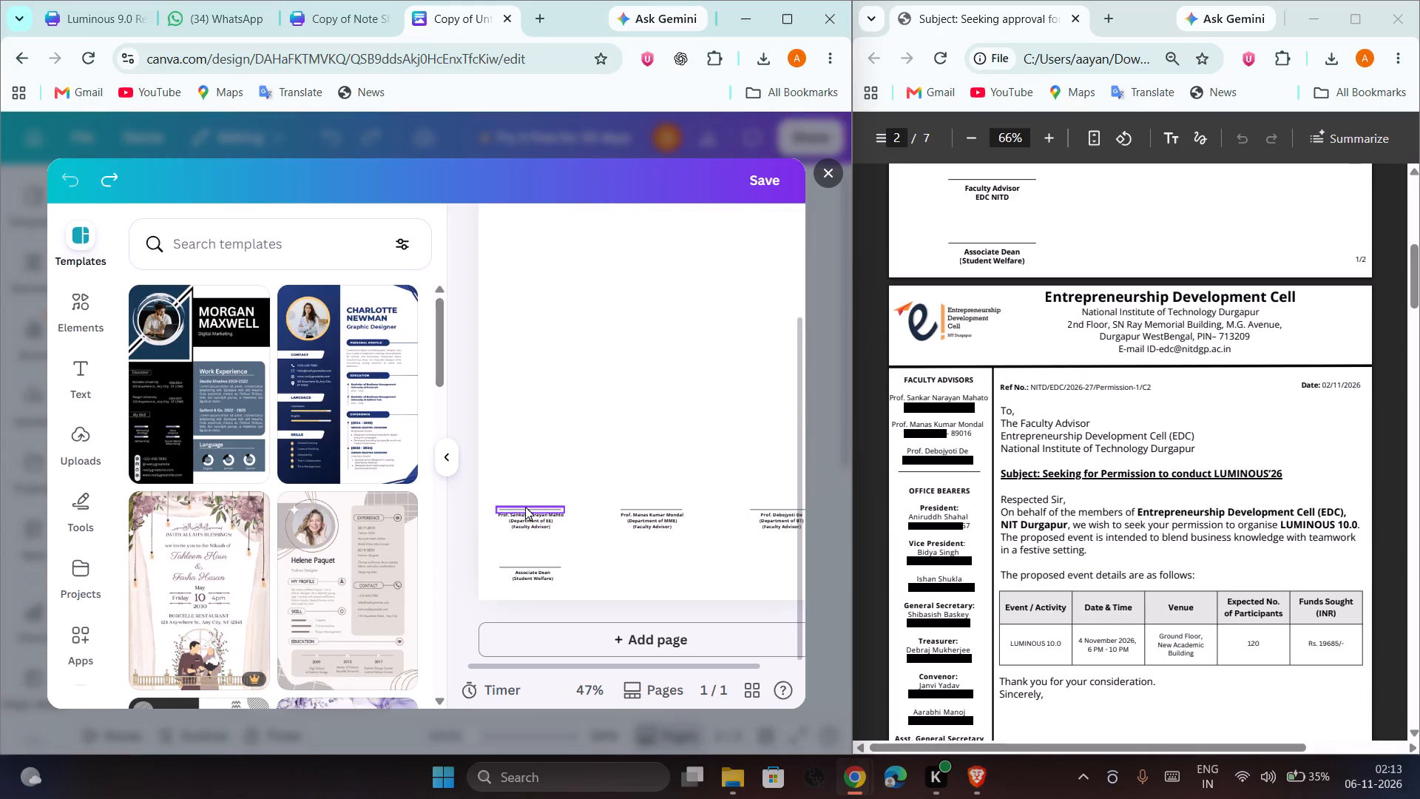
# Delete the three faculty advisor signature blocks and the Associate Dean block, with their lines, from the bottom of the embedded Note Sheet.
pyautogui.moveTo(490, 508); pyautogui.dragTo(827, 579)
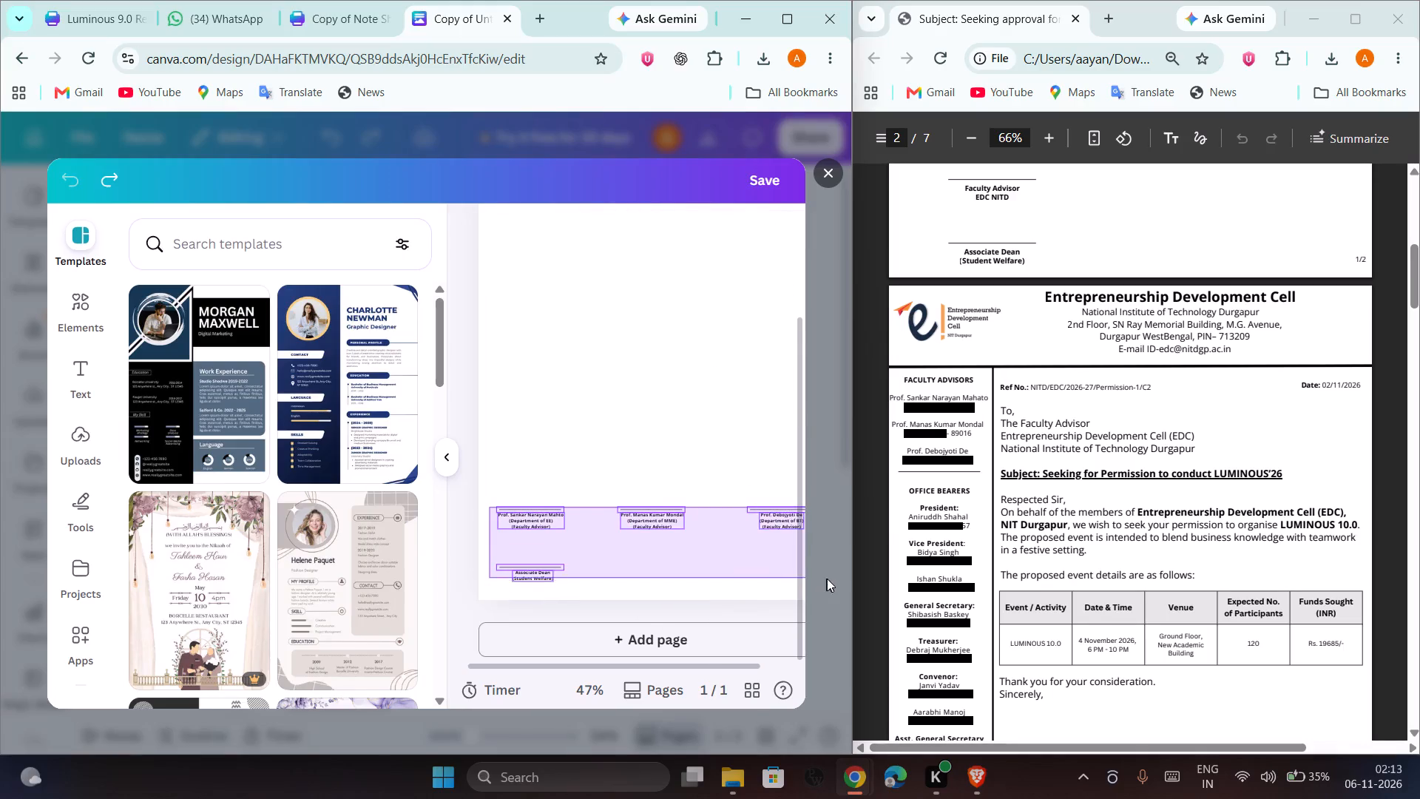
pyautogui.moveTo(827, 579); pyautogui.dragTo(826, 579)
pyautogui.press('BackSpace')
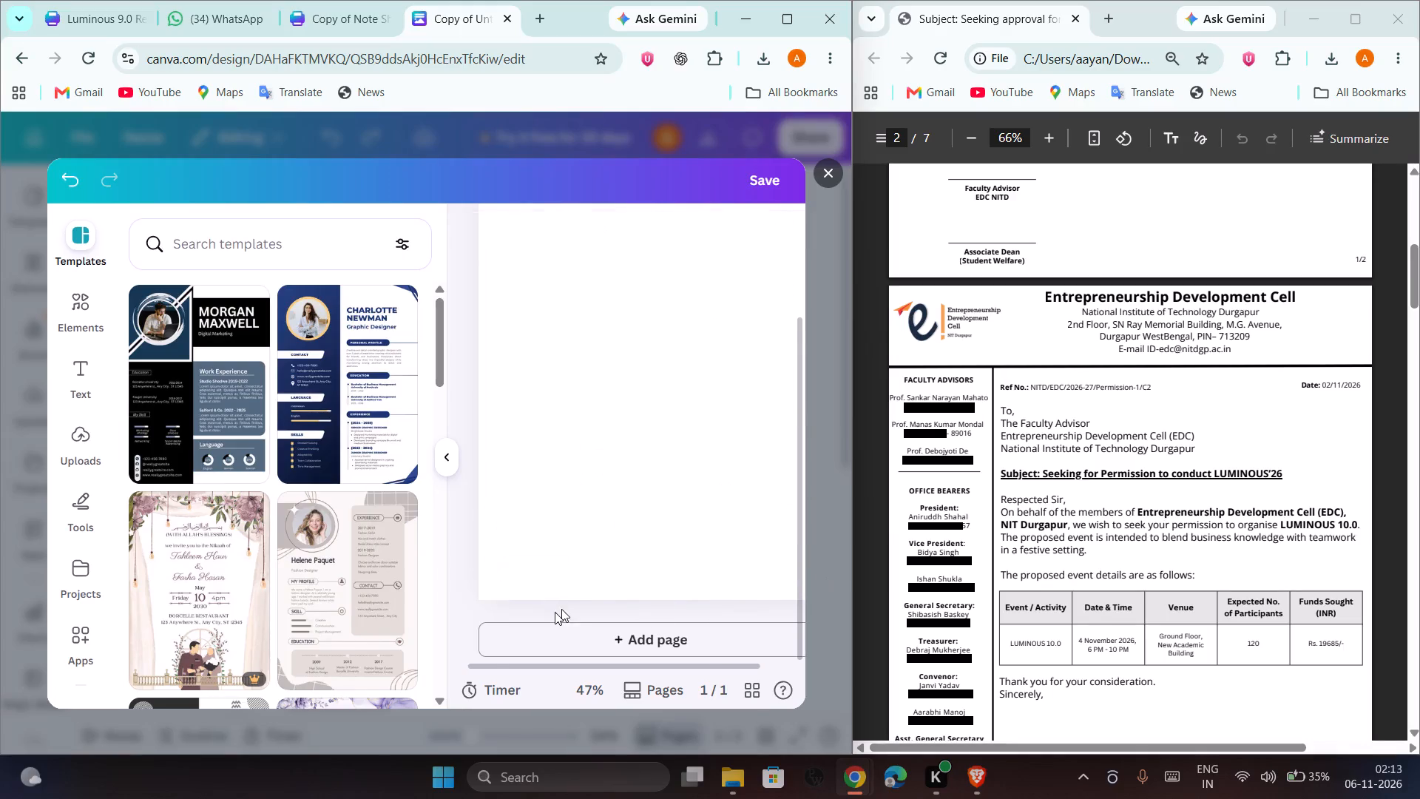
# Paste the copied Luminous reimbursement content onto the embedded Note Sheet page and save the embedded design.
pyautogui.hscroll(-2, 550, 615)
pyautogui.scroll(1, 733, 559)
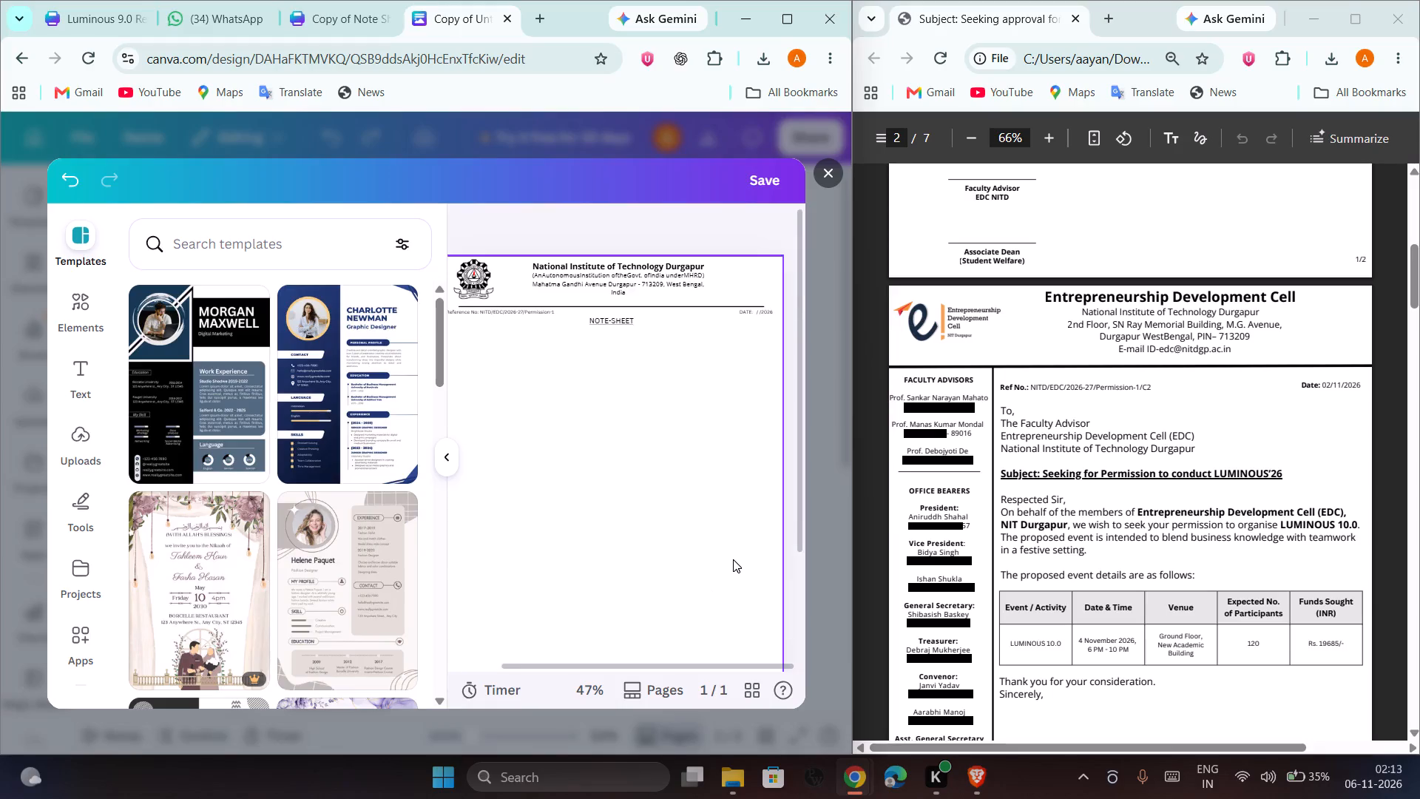
pyautogui.scroll(1, 733, 559)
pyautogui.hscroll(1, 733, 559)
pyautogui.click(574, 350)
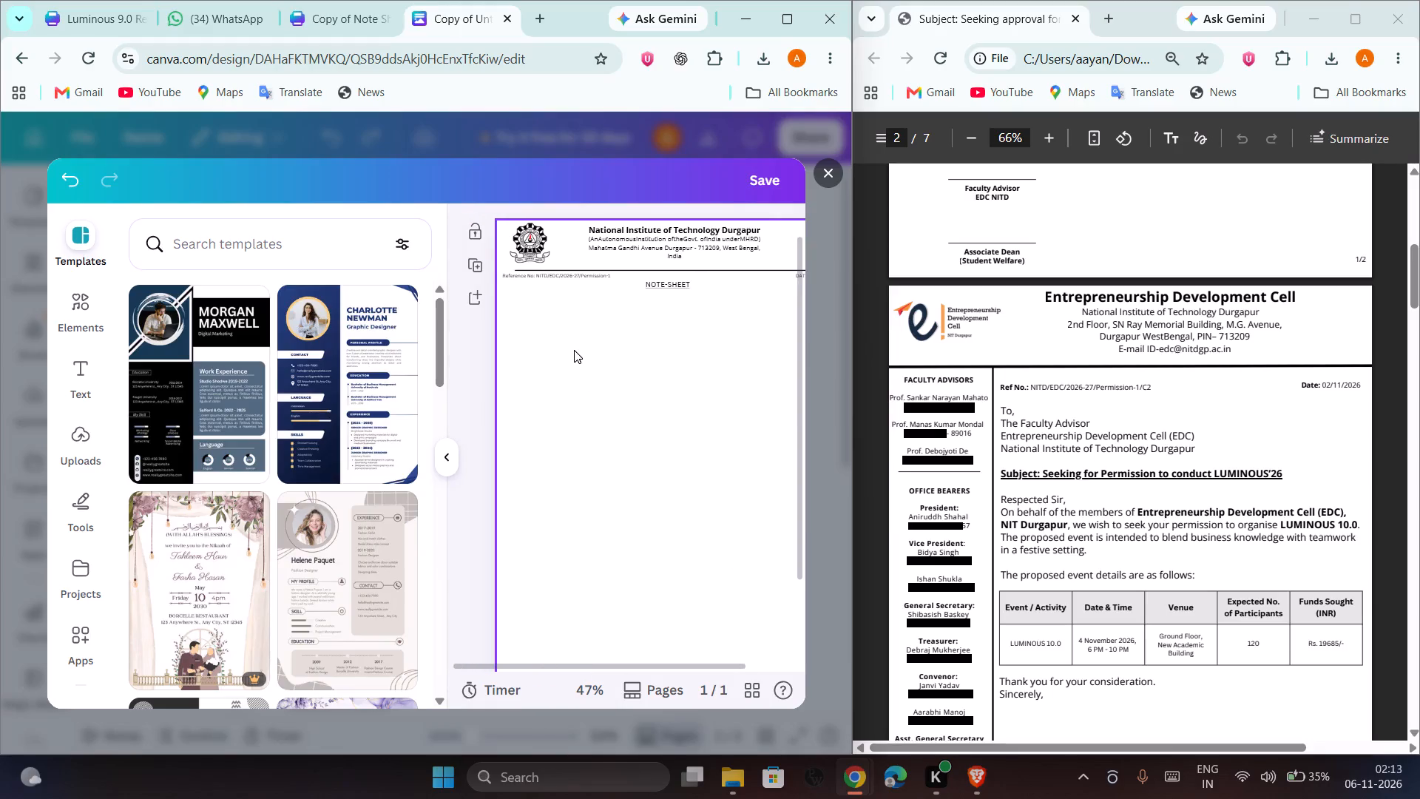
pyautogui.hotkey('ctrl', 'v')
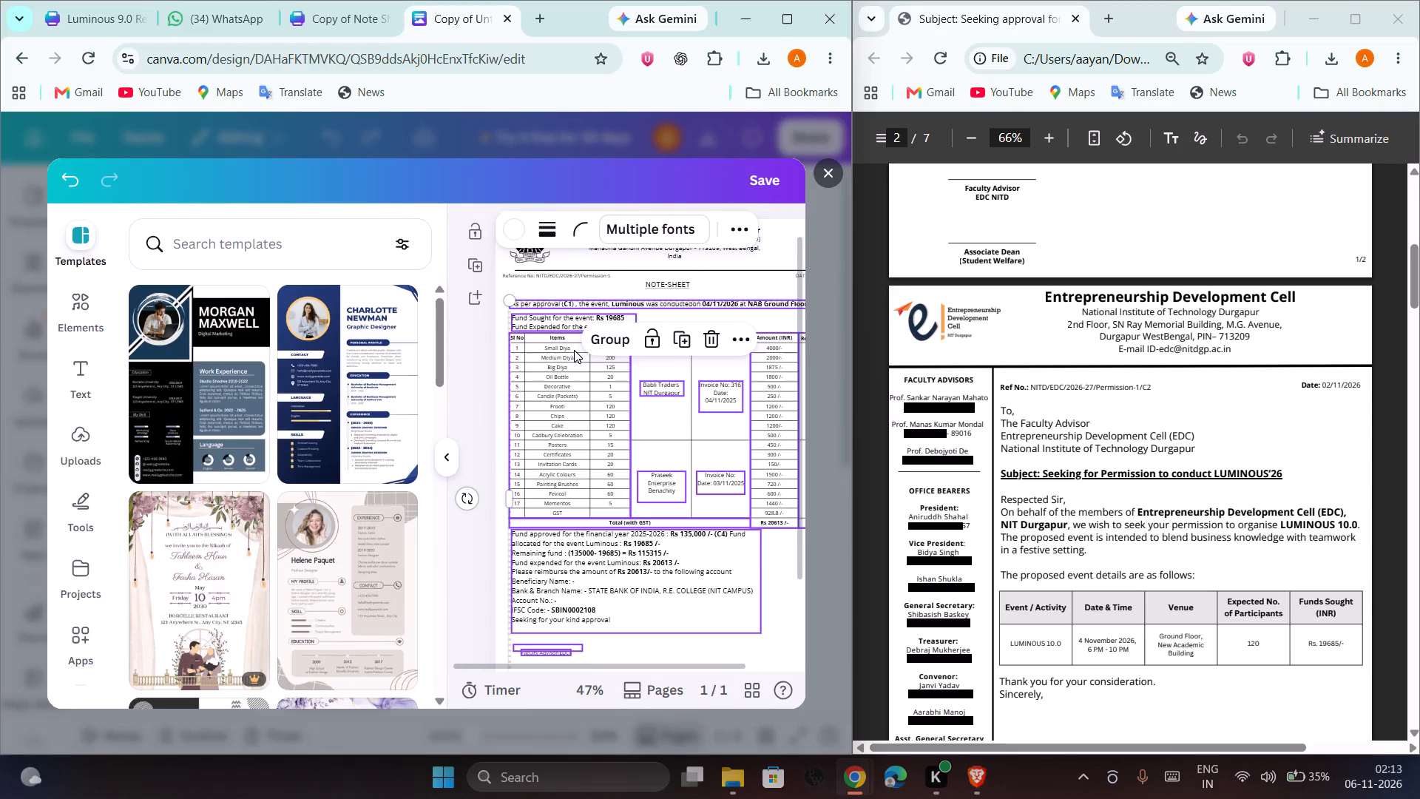
pyautogui.scroll(-1, 574, 350)
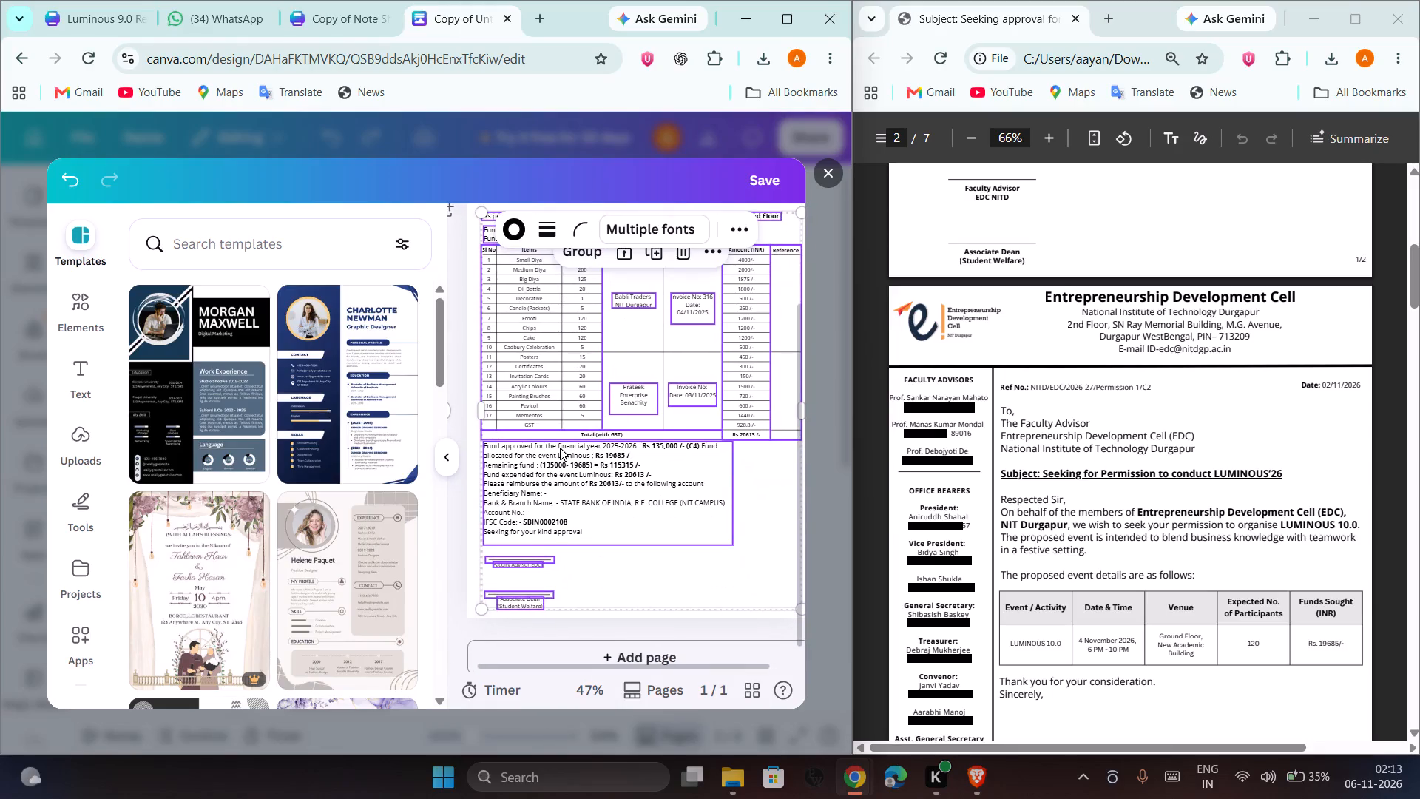
pyautogui.scroll(2, 561, 464)
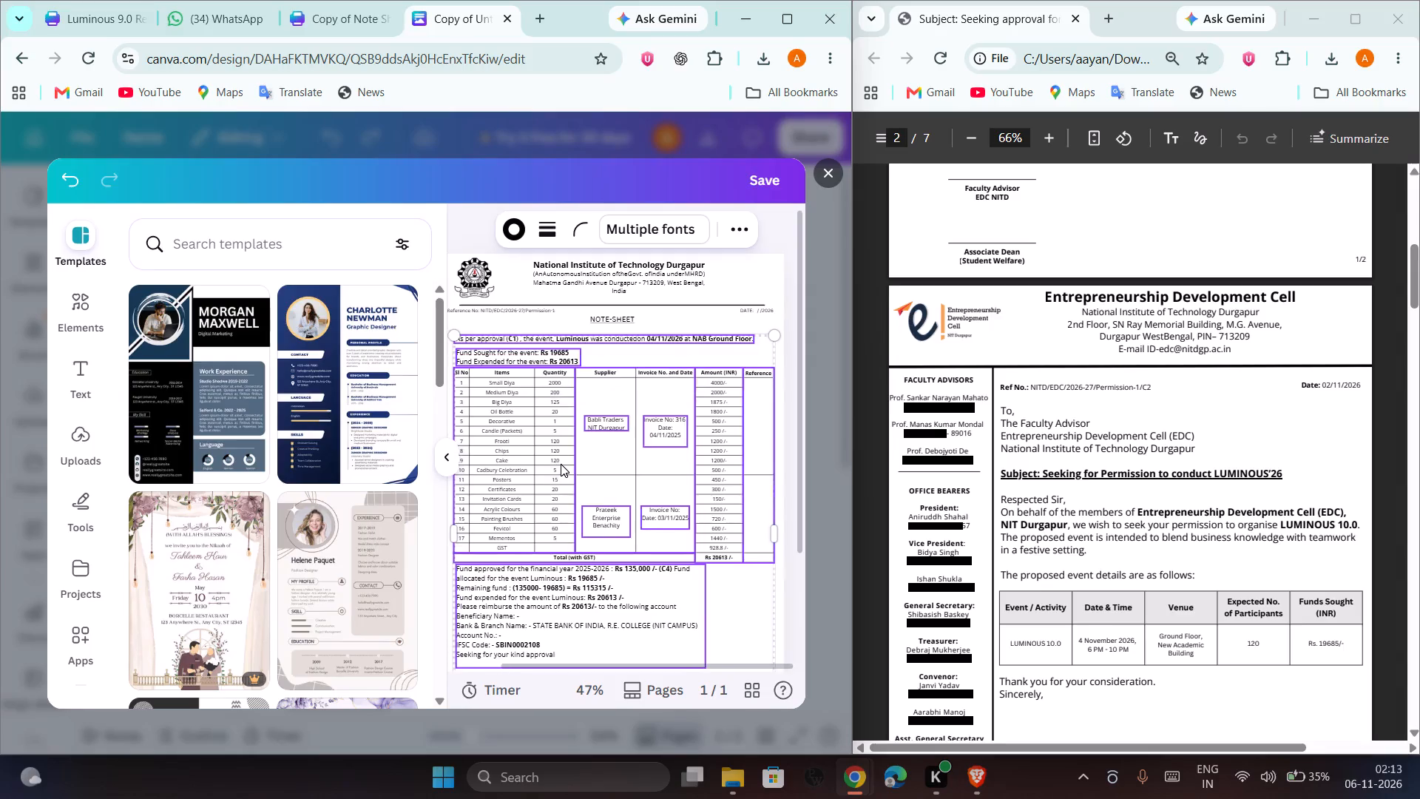
pyautogui.scroll(-2, 561, 464)
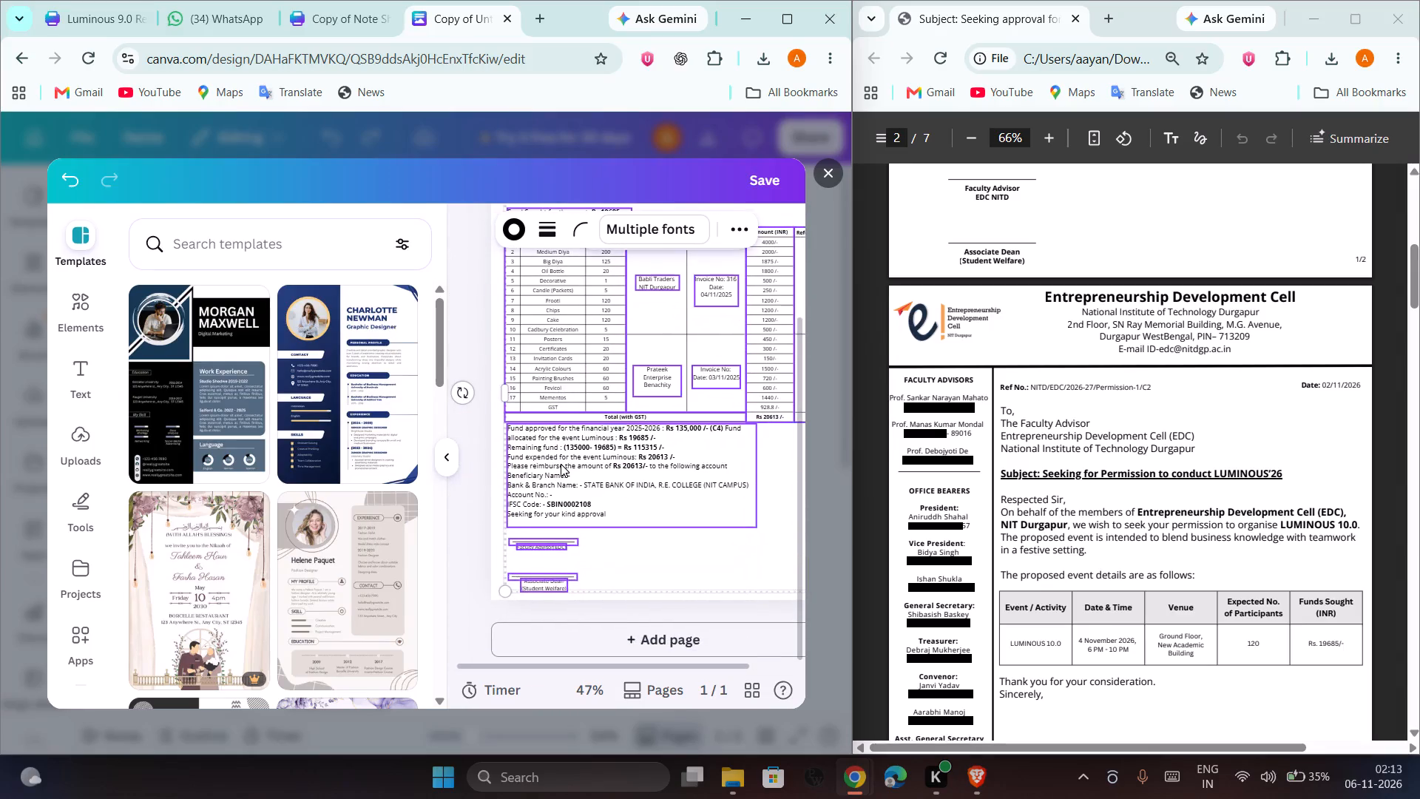
pyautogui.hscroll(-2, 561, 464)
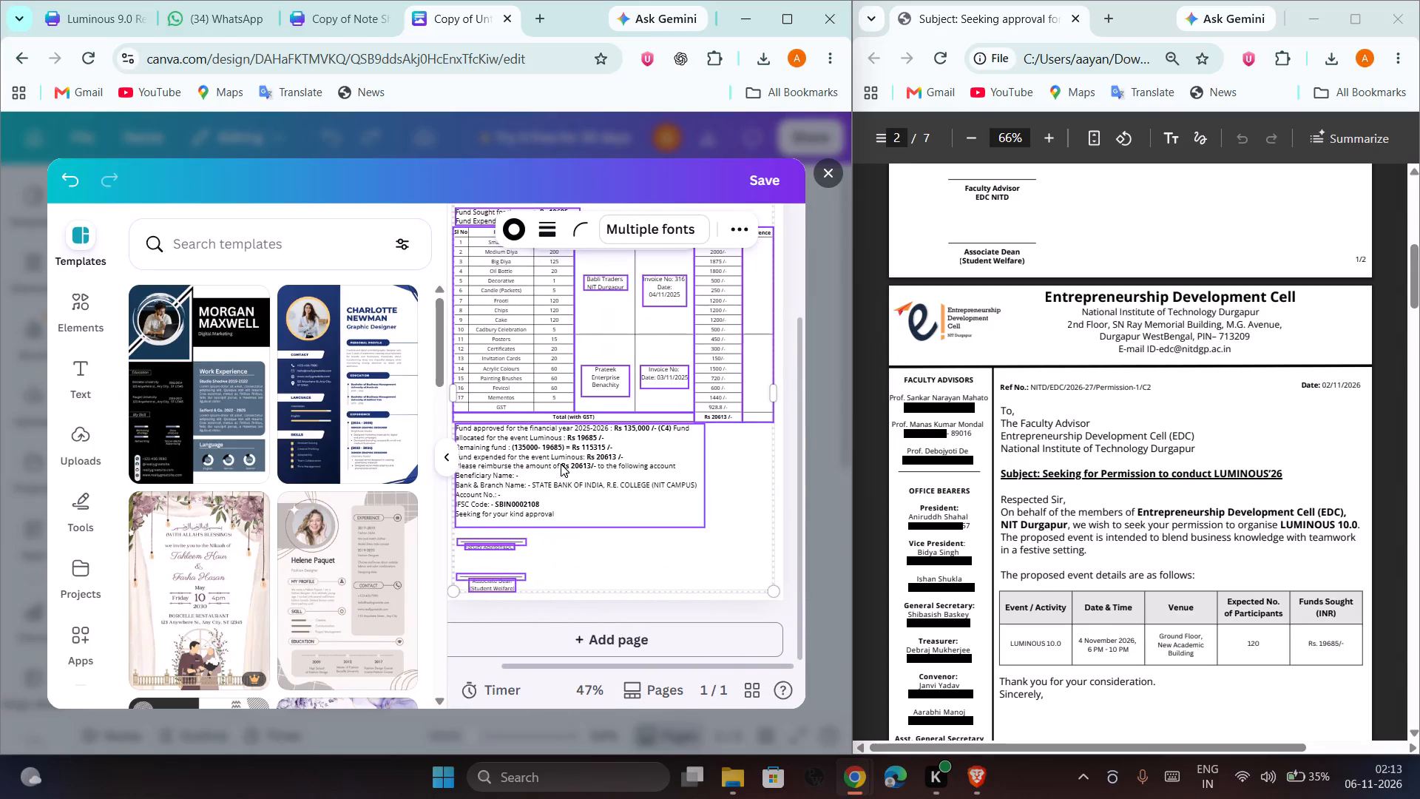
pyautogui.hscroll(-1, 561, 464)
pyautogui.hscroll(1, 561, 464)
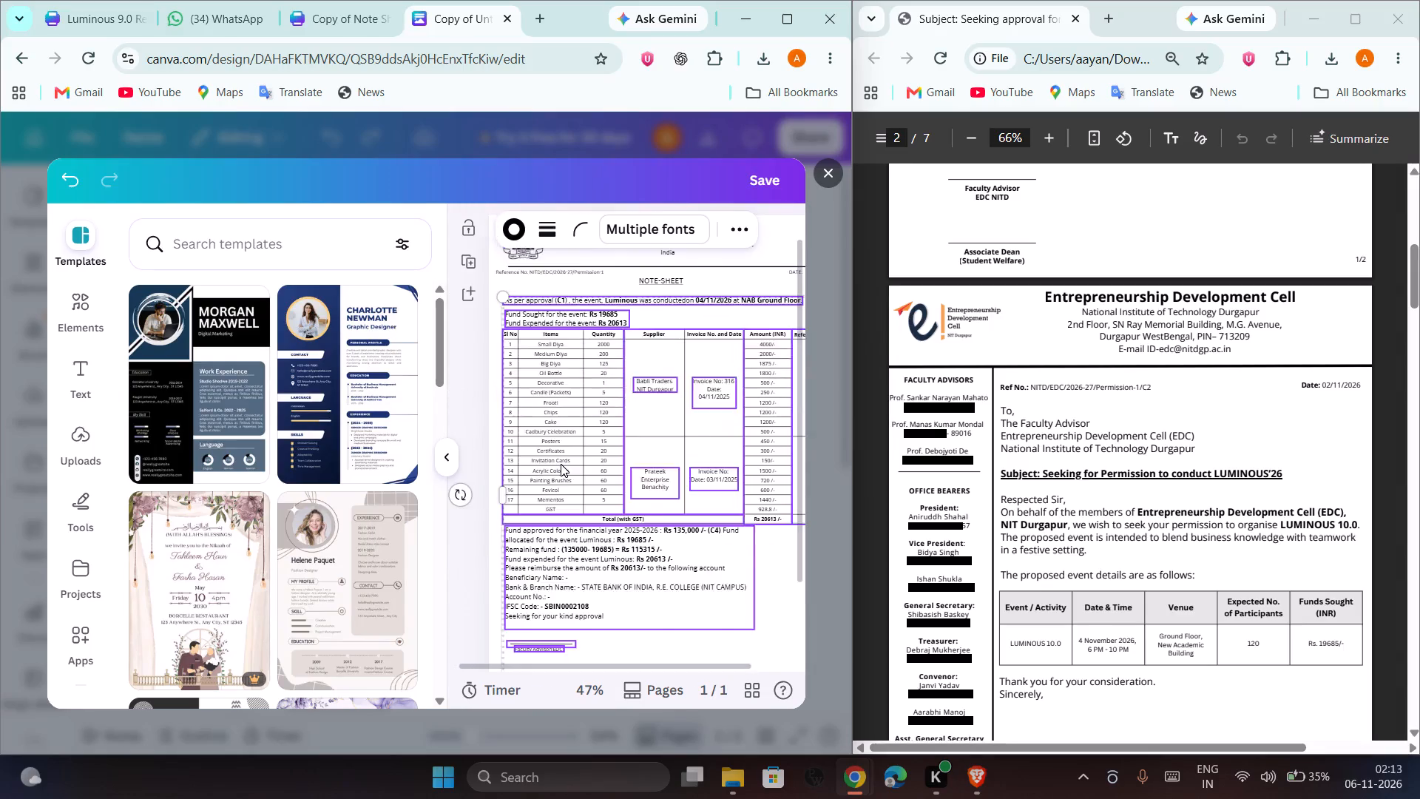
pyautogui.click(773, 194)
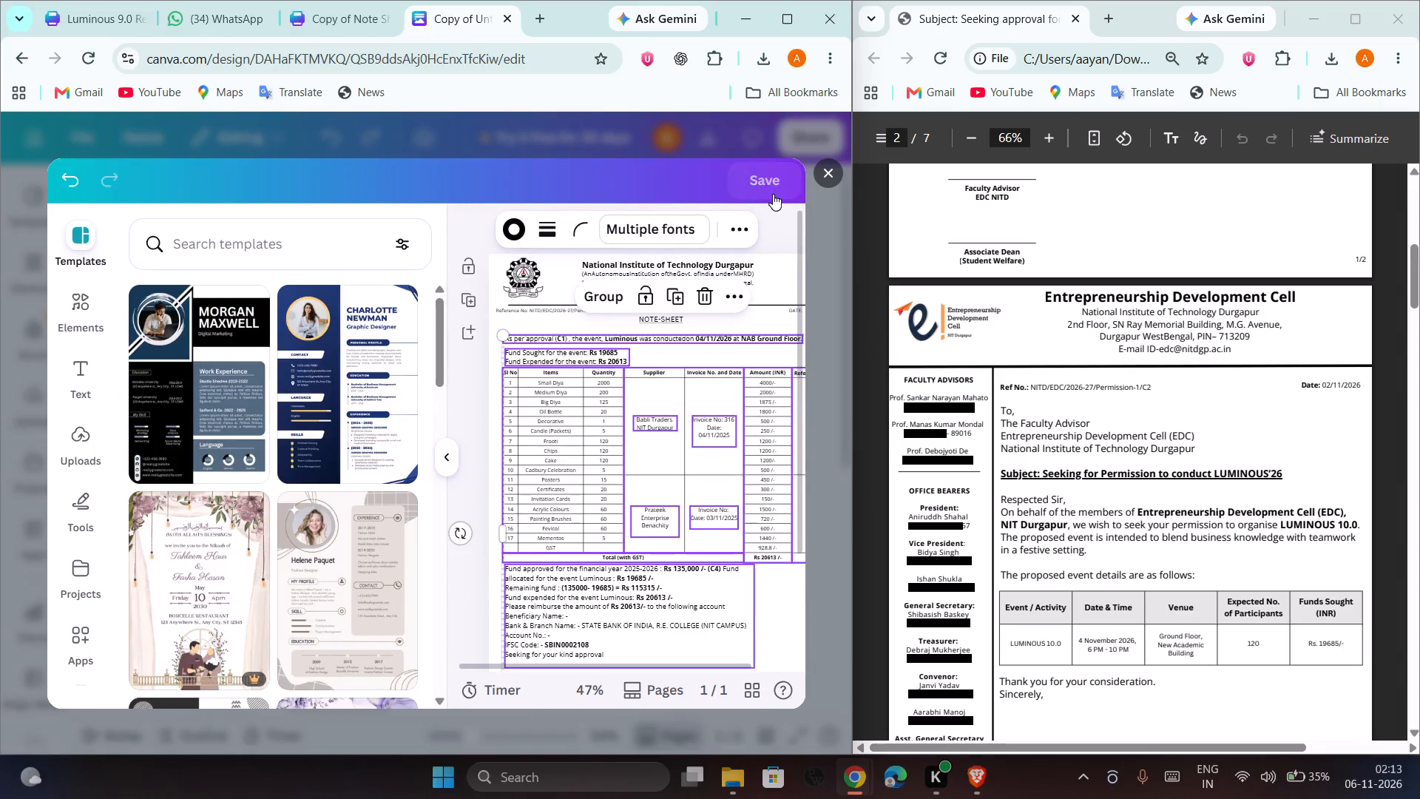
# Review the updated Note Sheet in the main document from the letterhead down to the signature blocks.
pyautogui.scroll(-1, 445, 399)
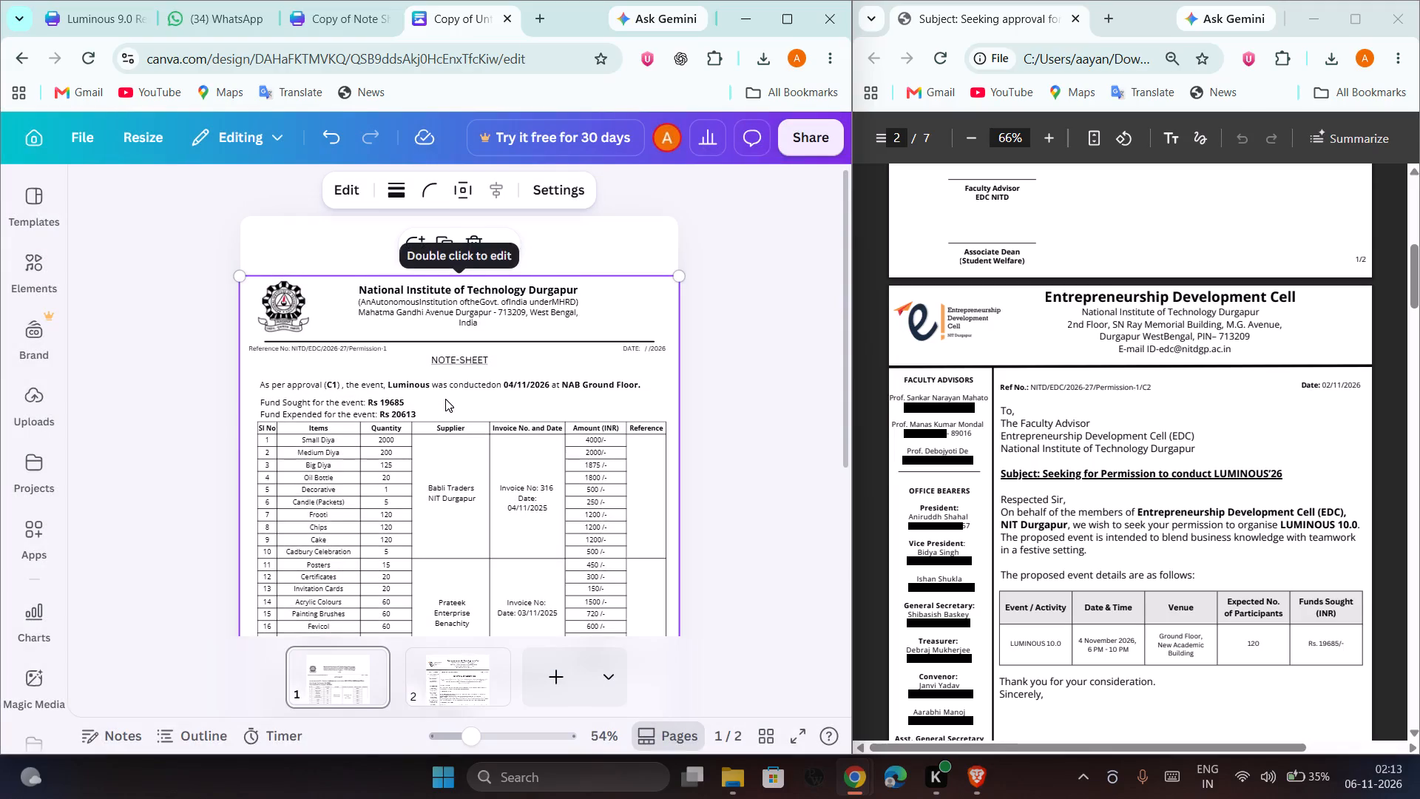
pyautogui.scroll(-2, 445, 399)
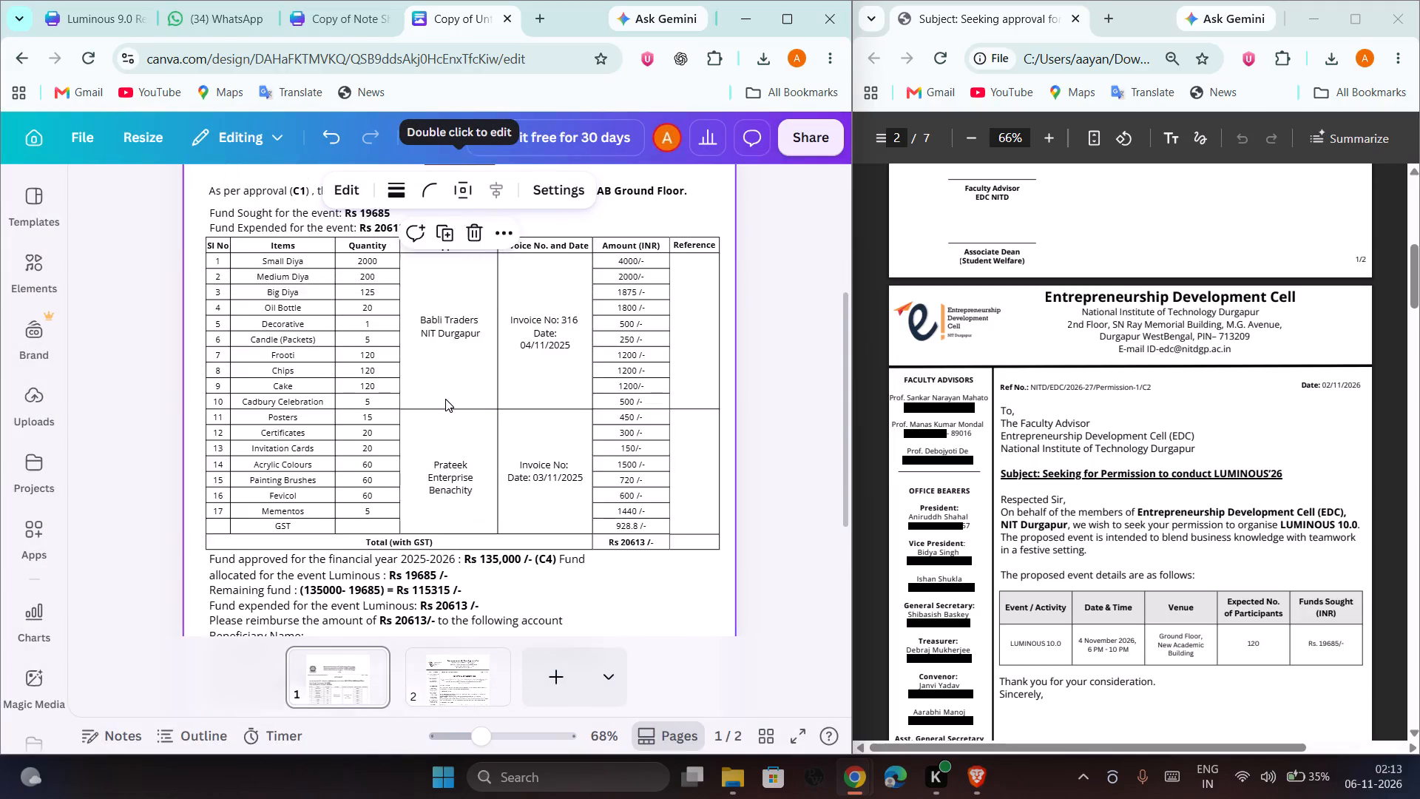
pyautogui.scroll(3, 445, 399)
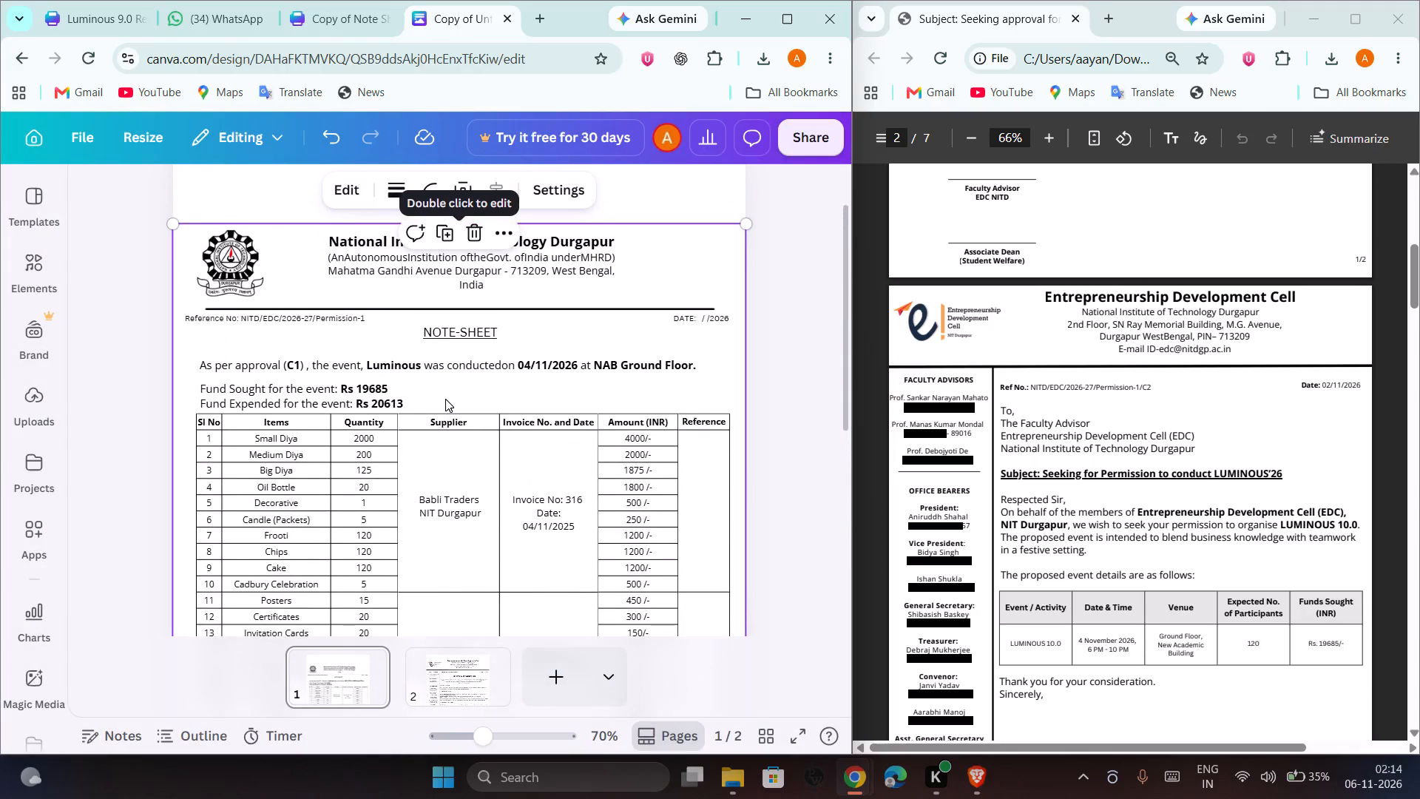
pyautogui.scroll(-2, 445, 399)
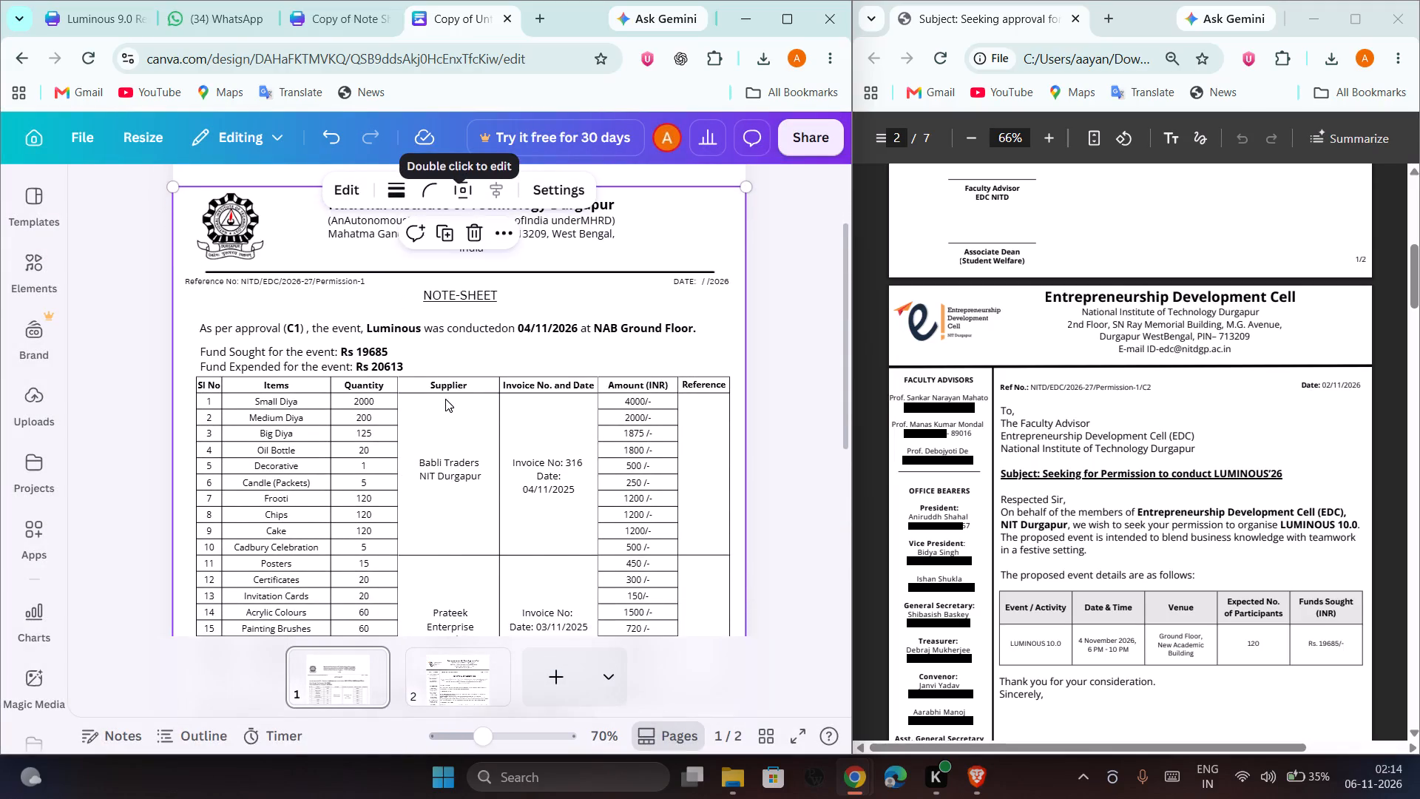
pyautogui.scroll(-1, 445, 399)
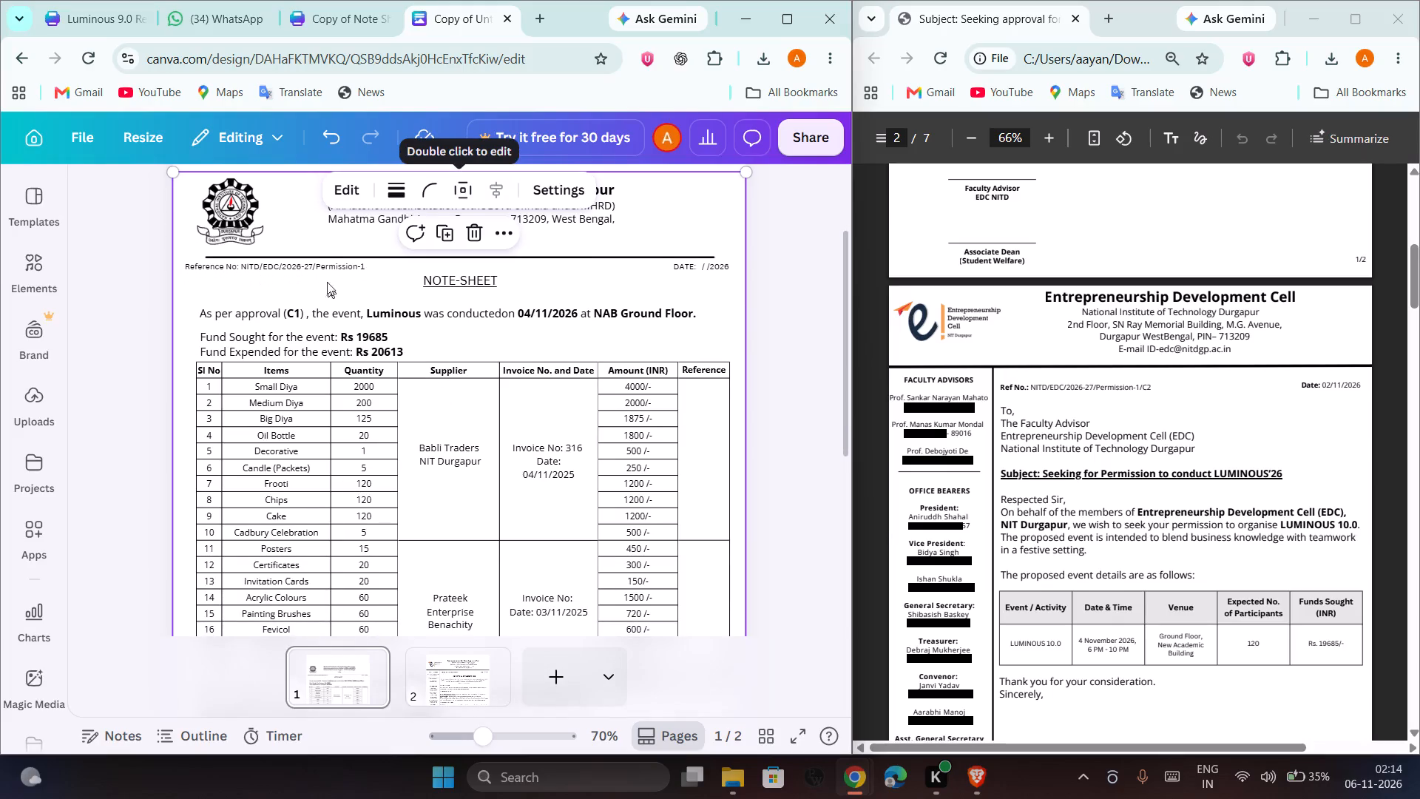
pyautogui.click(708, 272)
pyautogui.scroll(-2, 544, 325)
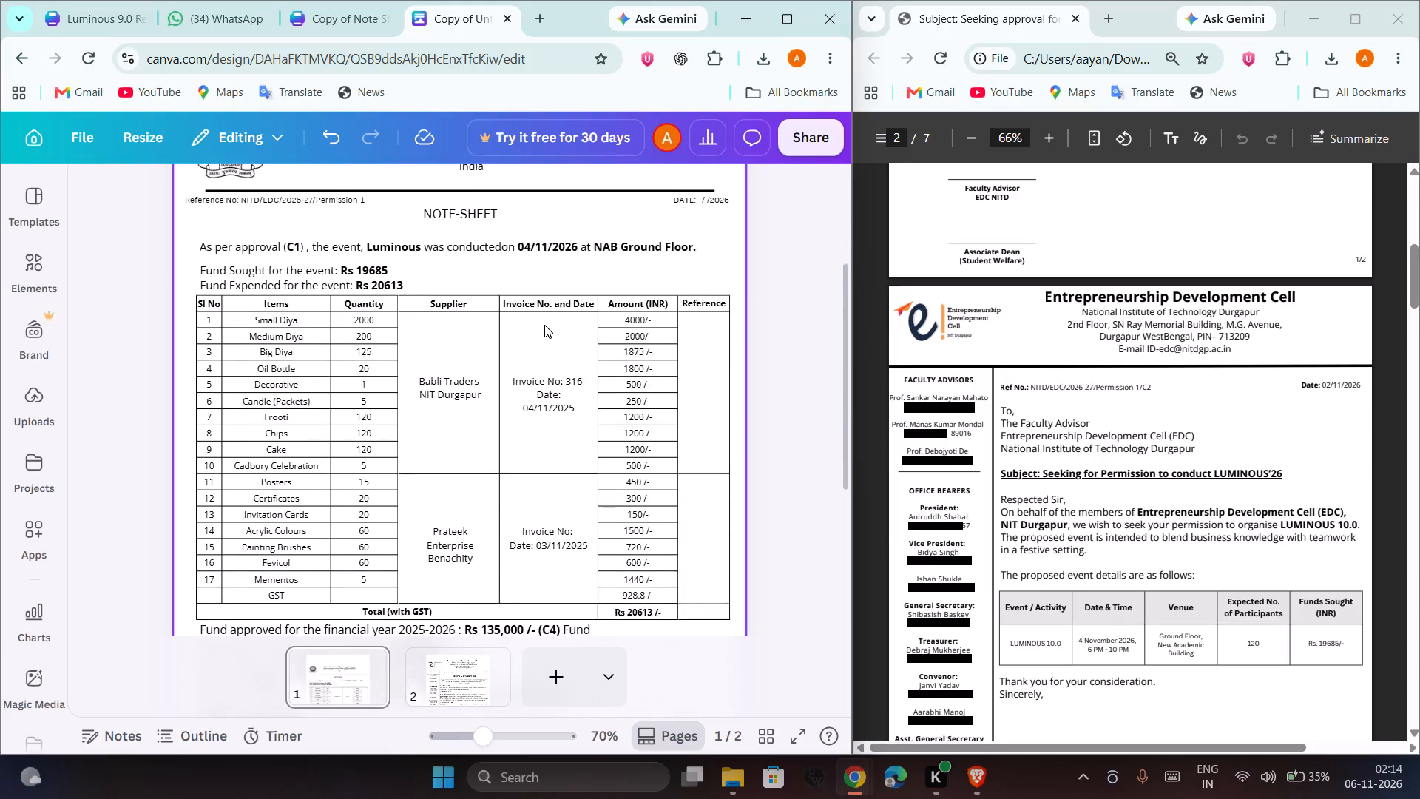
pyautogui.scroll(-3, 544, 325)
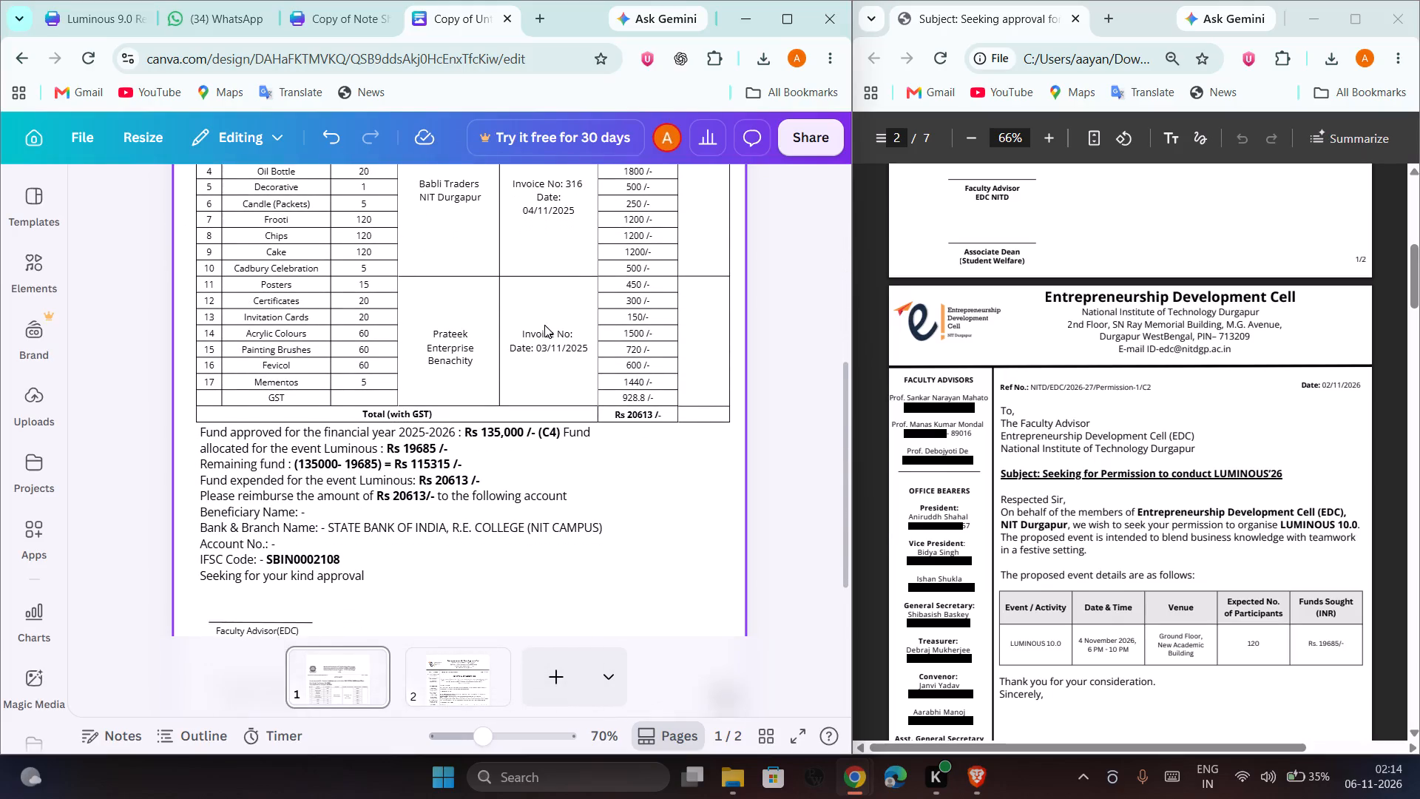
pyautogui.scroll(-4, 544, 325)
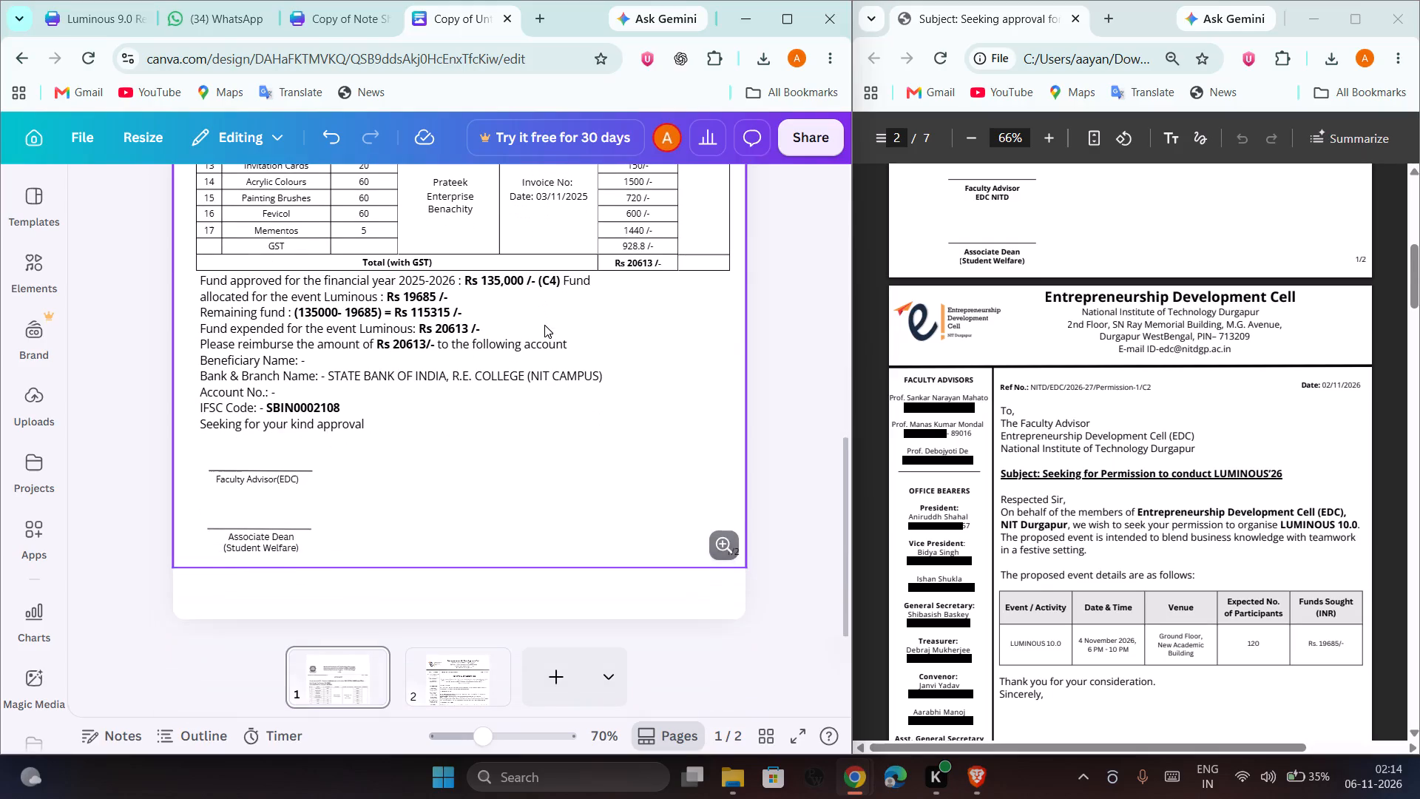
pyautogui.scroll(-1, 544, 325)
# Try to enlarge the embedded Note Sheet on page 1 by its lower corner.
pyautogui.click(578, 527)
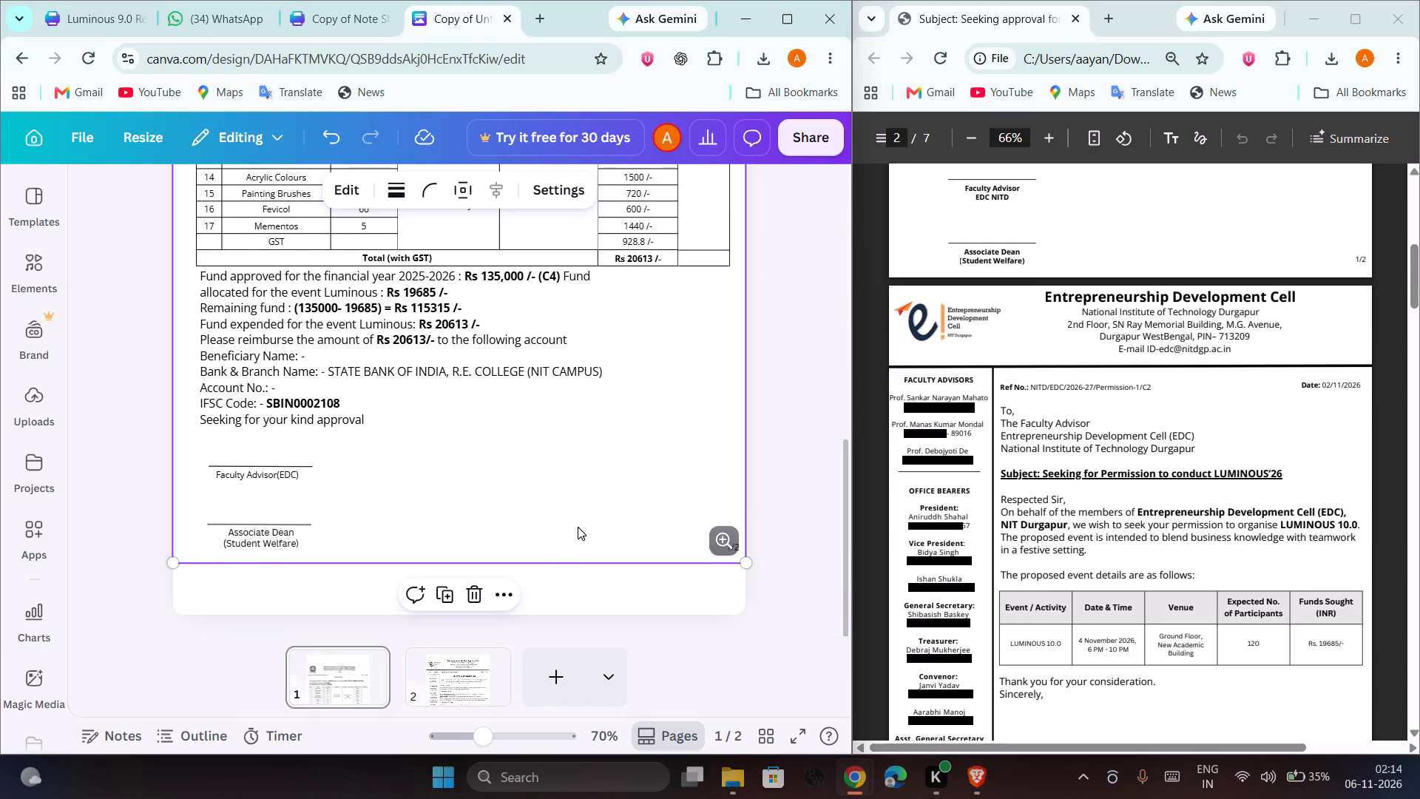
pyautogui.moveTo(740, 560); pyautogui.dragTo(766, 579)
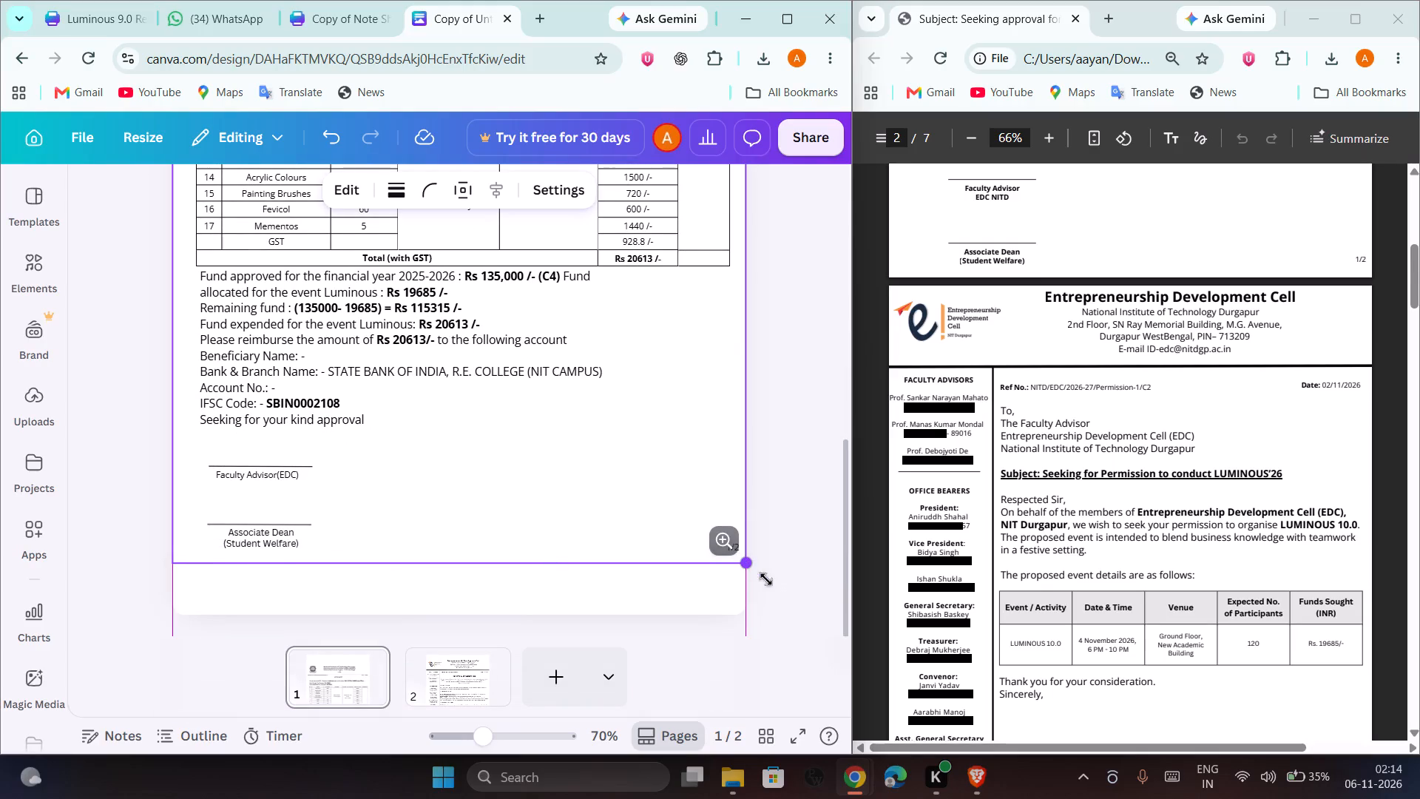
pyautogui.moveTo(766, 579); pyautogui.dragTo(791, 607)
# Set the embedded Note Sheet on page 1 as a full page.
pyautogui.click(500, 590)
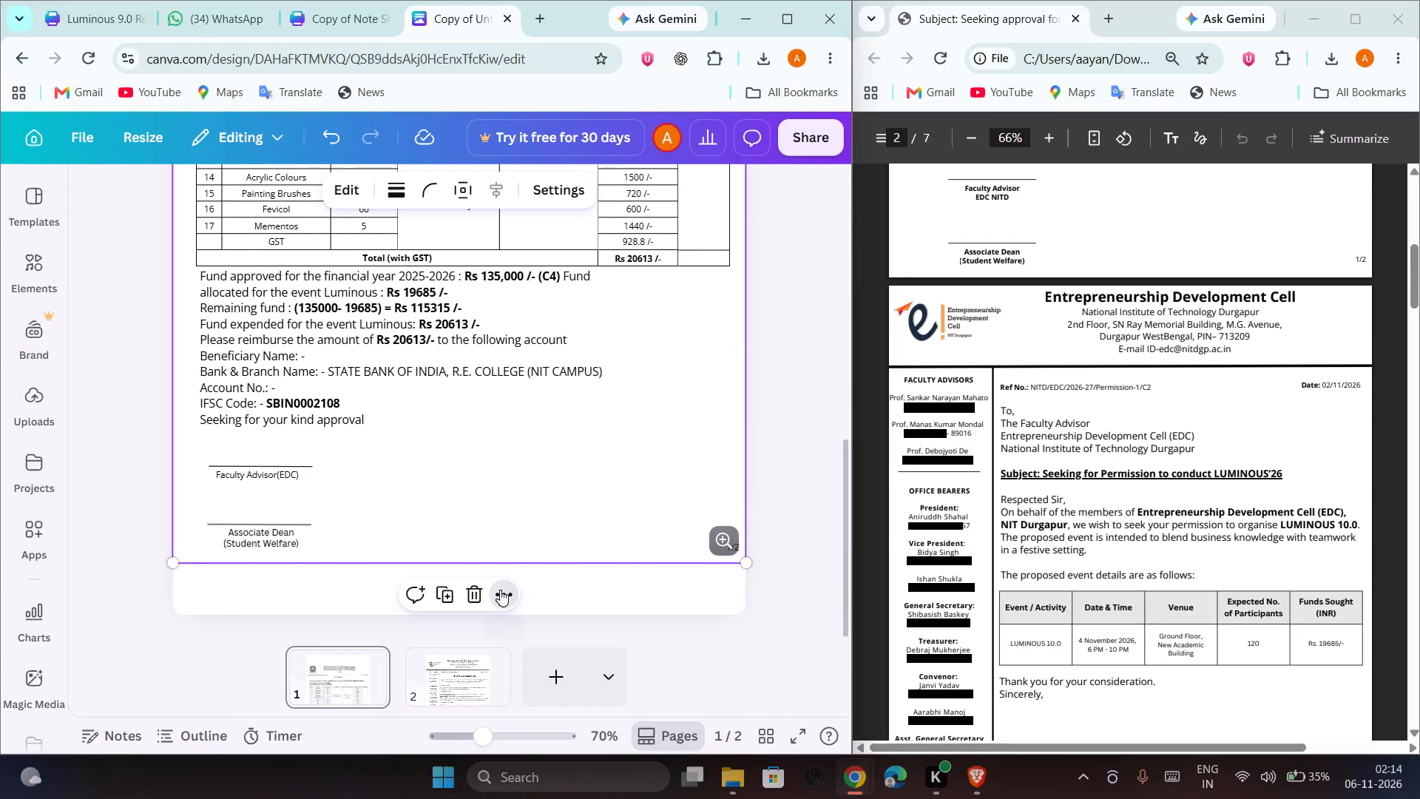
pyautogui.click(567, 426)
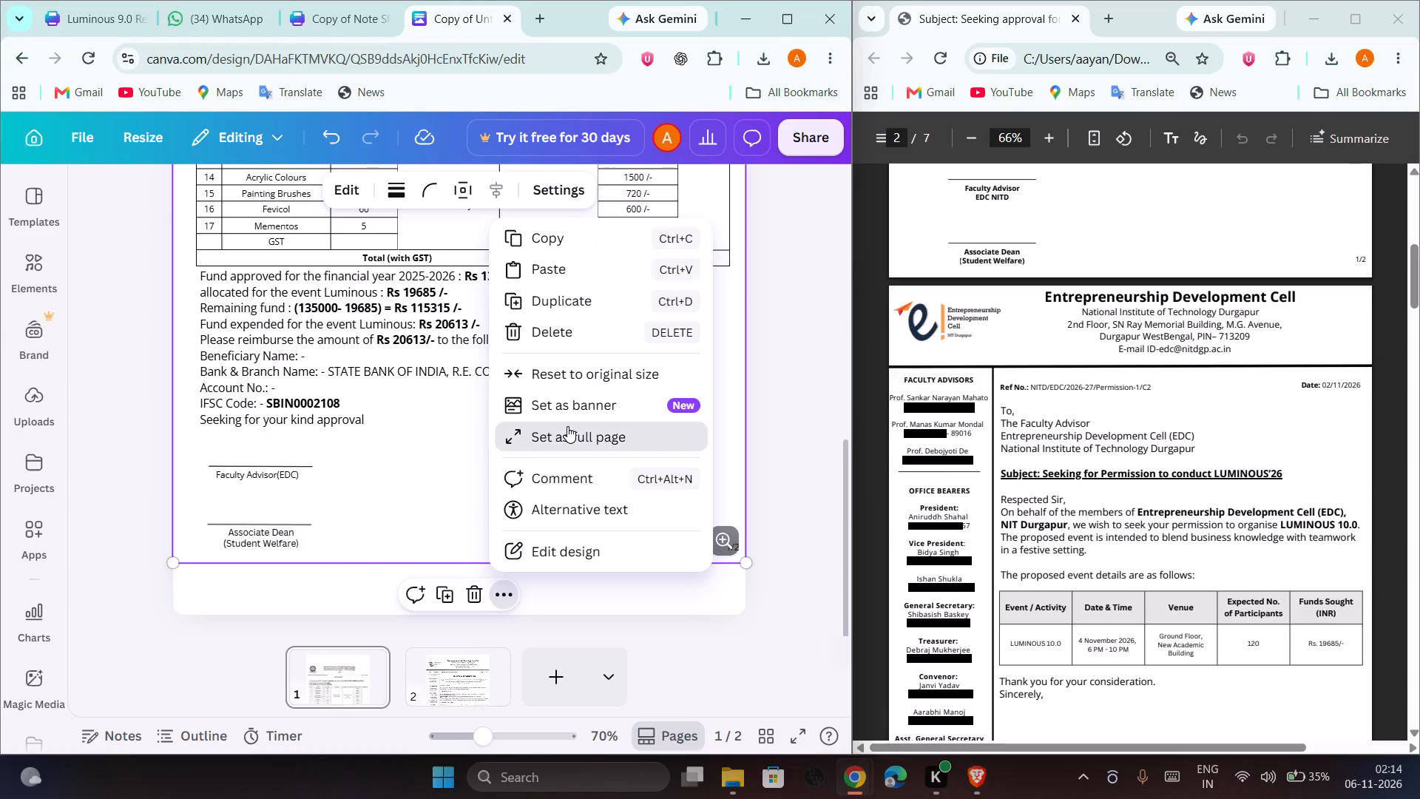
# Examine the full-page Note Sheet's layout from the header to the signature blocks and page edges.
pyautogui.scroll(1, 567, 426)
pyautogui.scroll(-6, 567, 426)
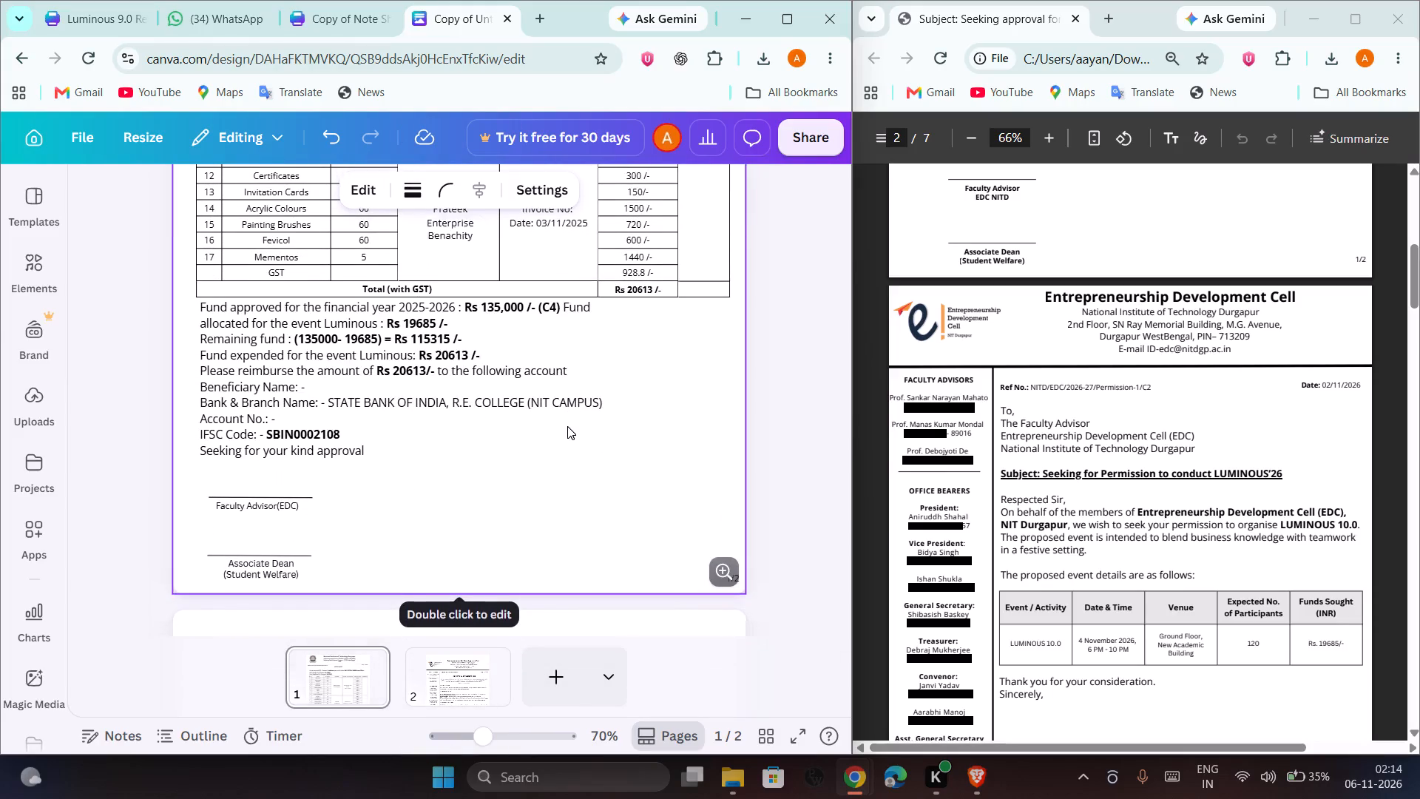
pyautogui.scroll(1, 567, 426)
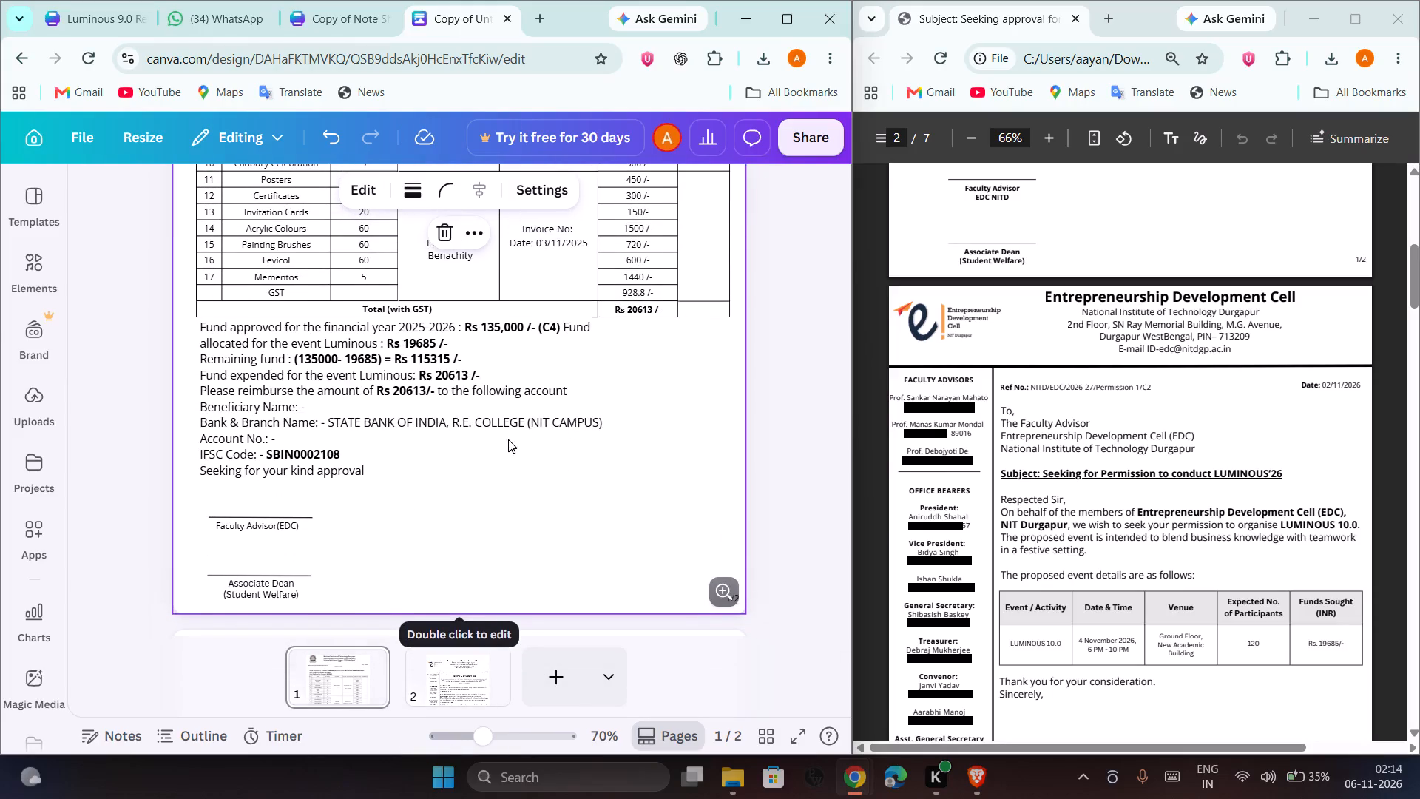
pyautogui.click(87, 464)
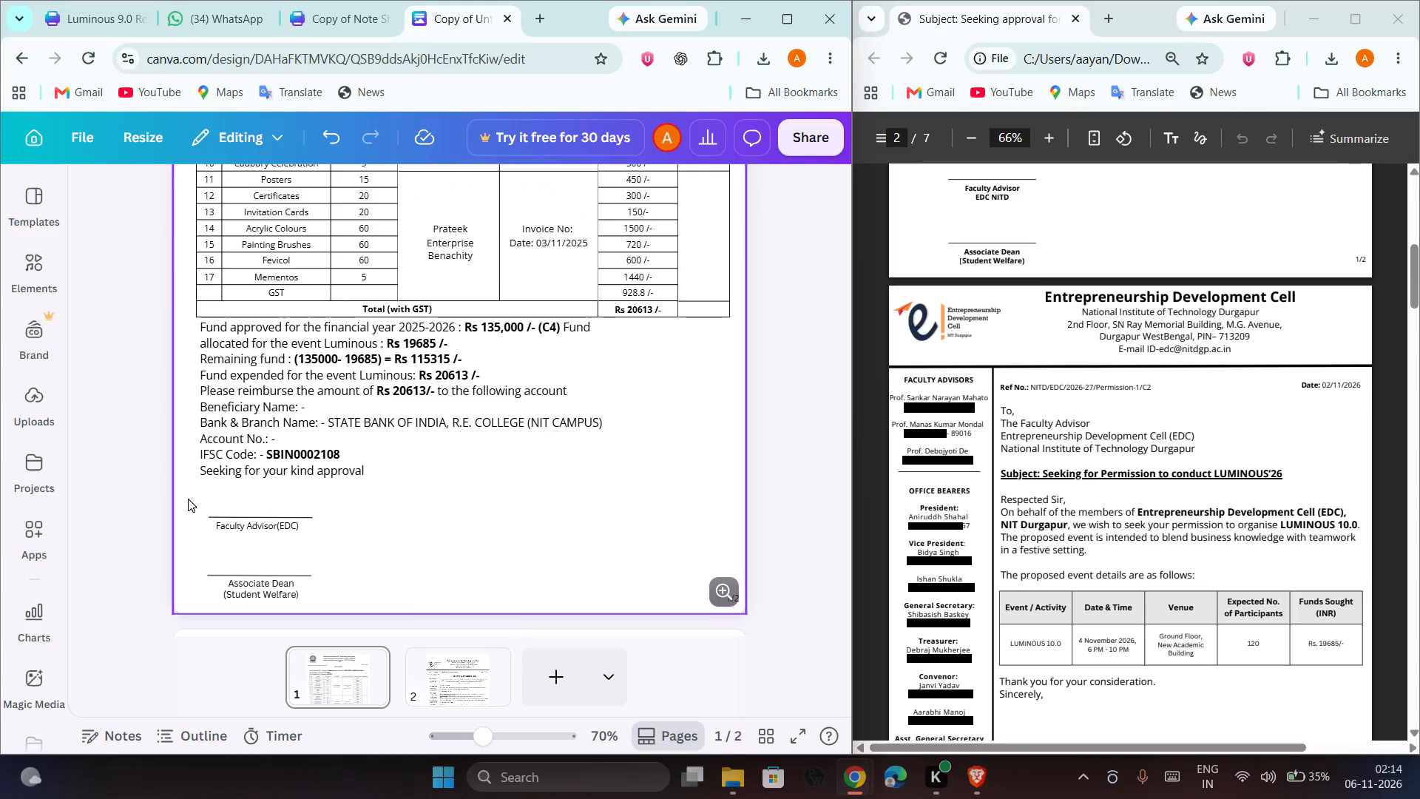
pyautogui.click(188, 499)
pyautogui.scroll(3, 188, 499)
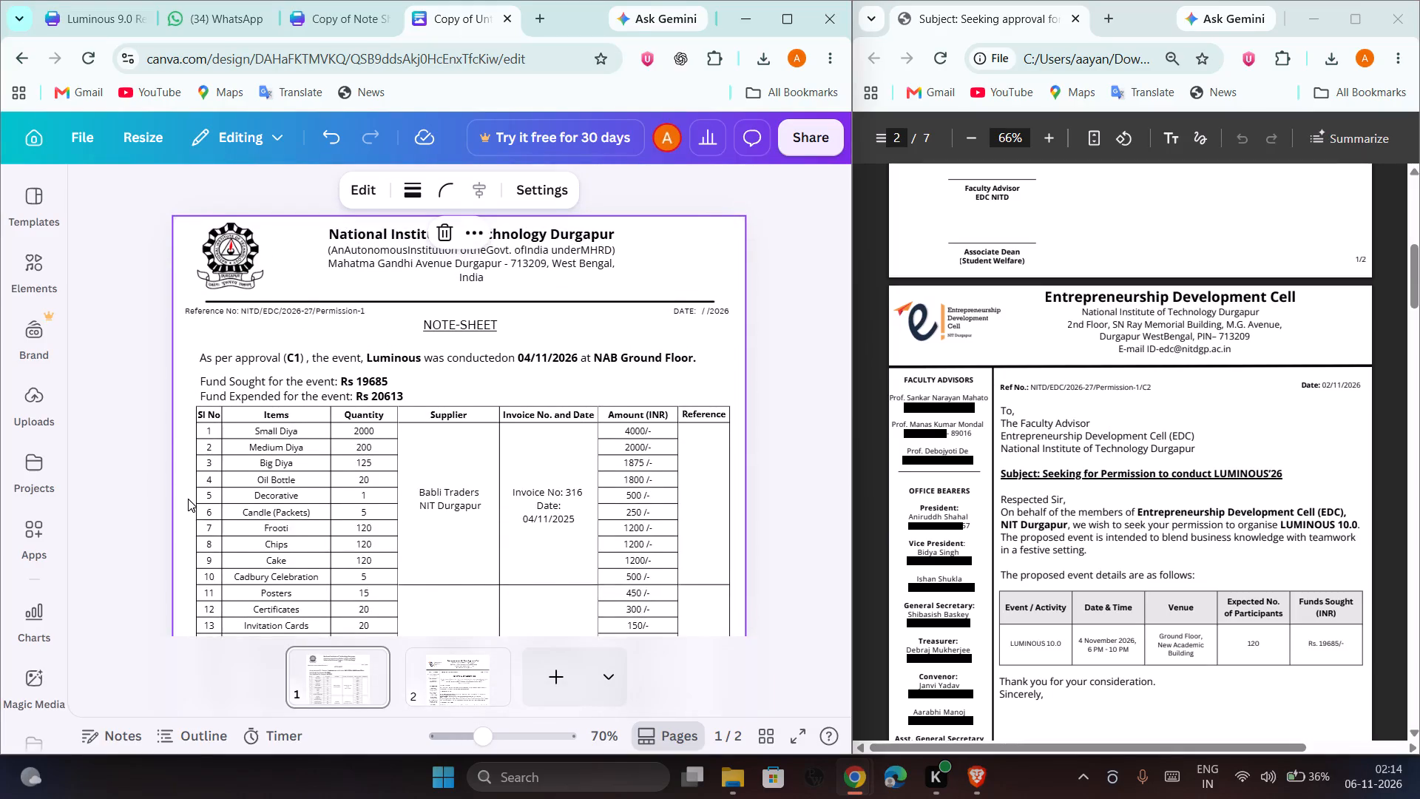
pyautogui.scroll(1, 188, 499)
pyautogui.scroll(-6, 188, 499)
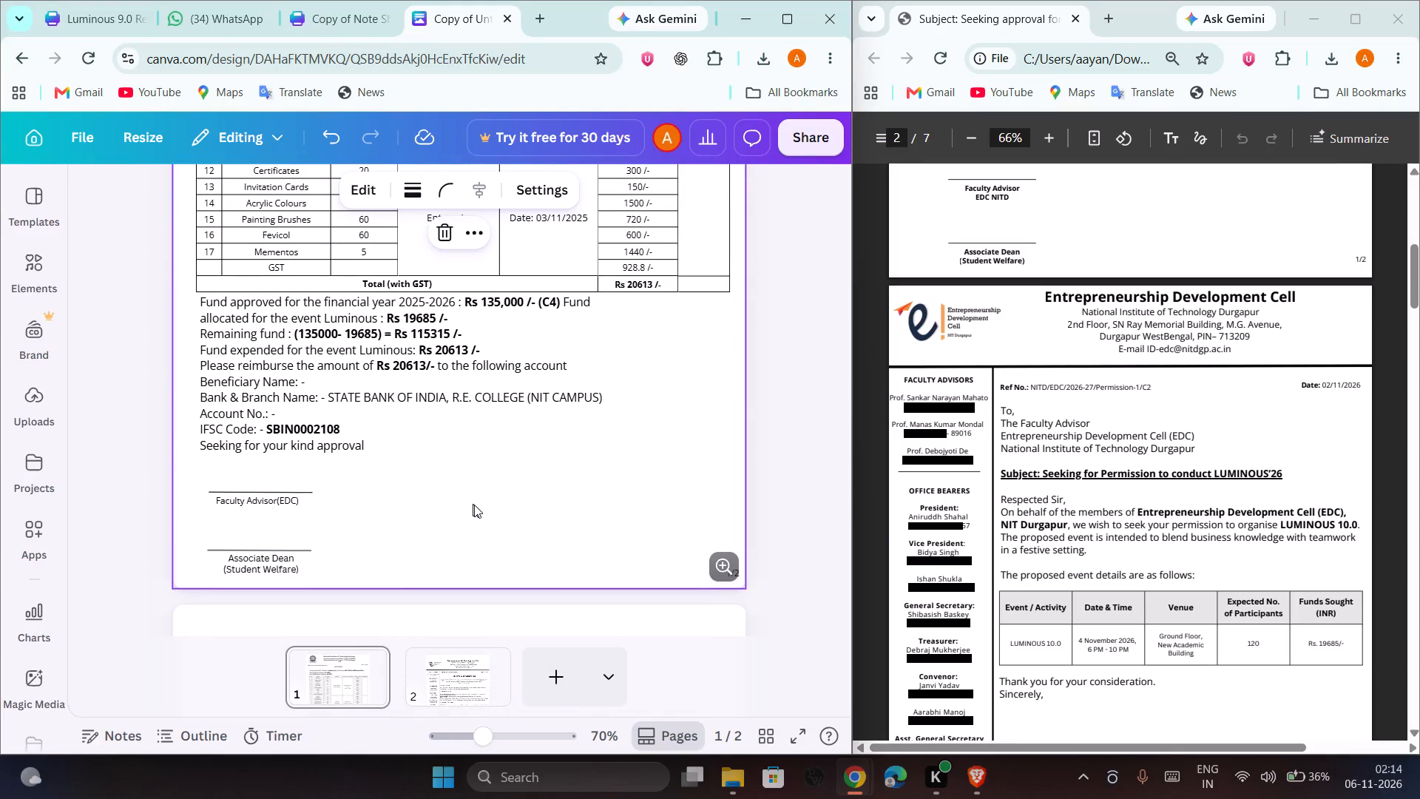
pyautogui.click(794, 537)
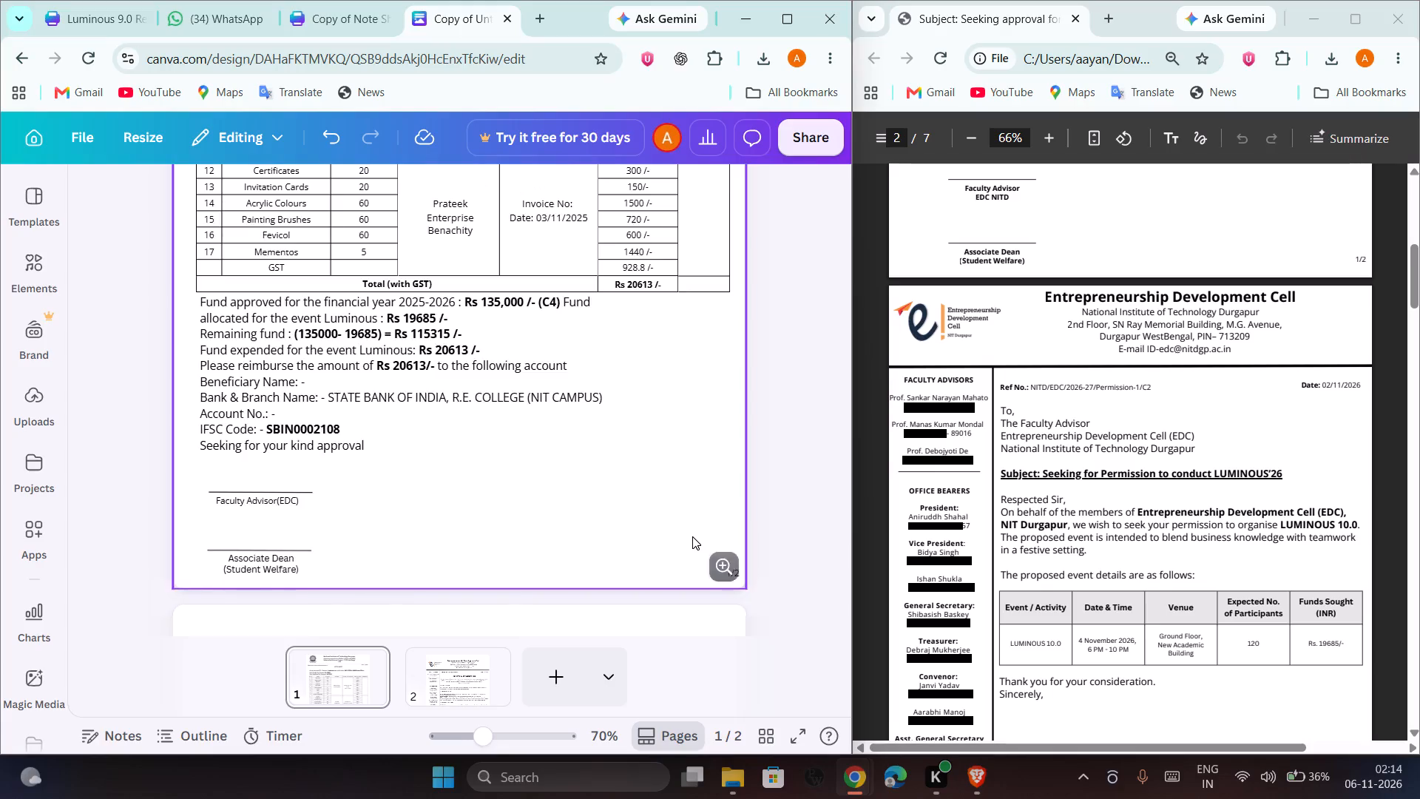
pyautogui.click(692, 536)
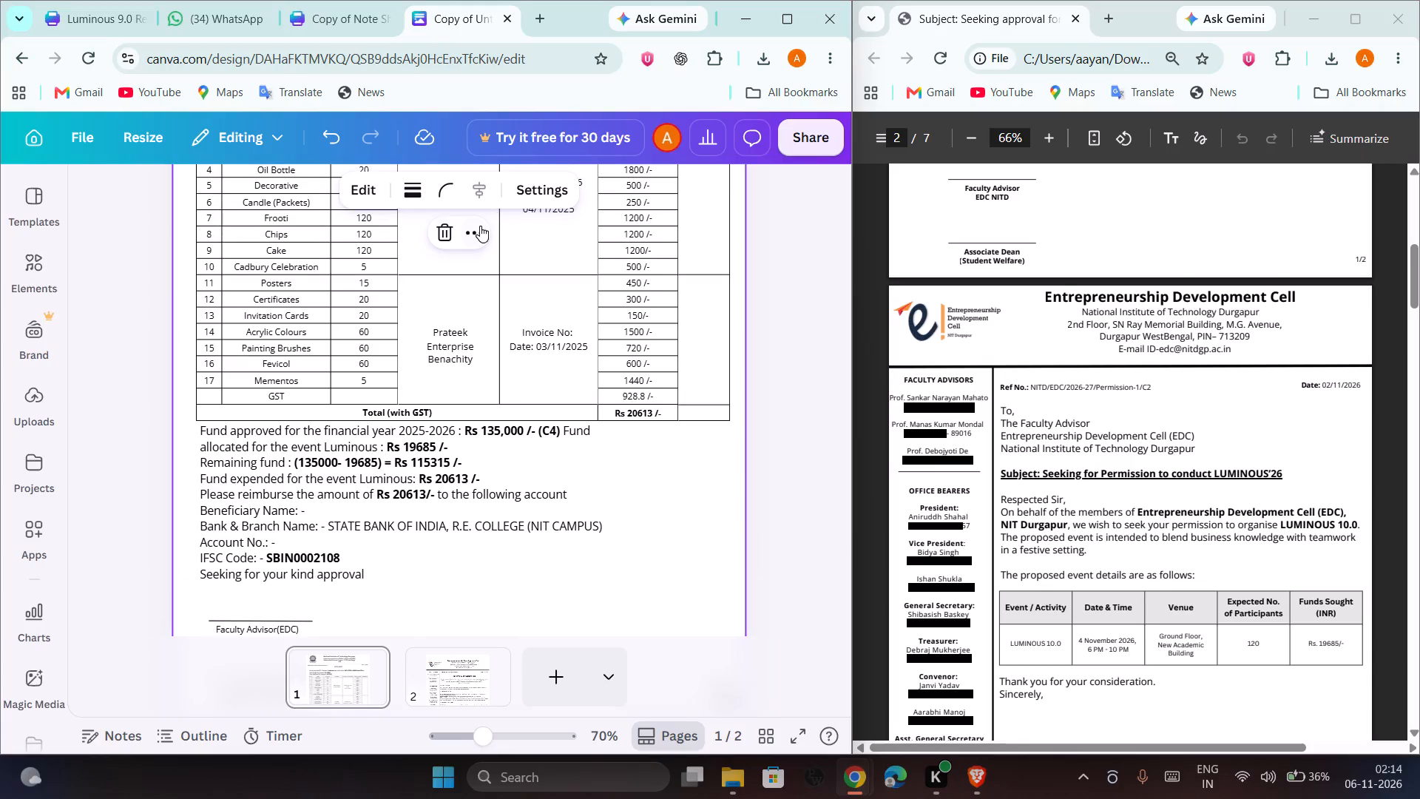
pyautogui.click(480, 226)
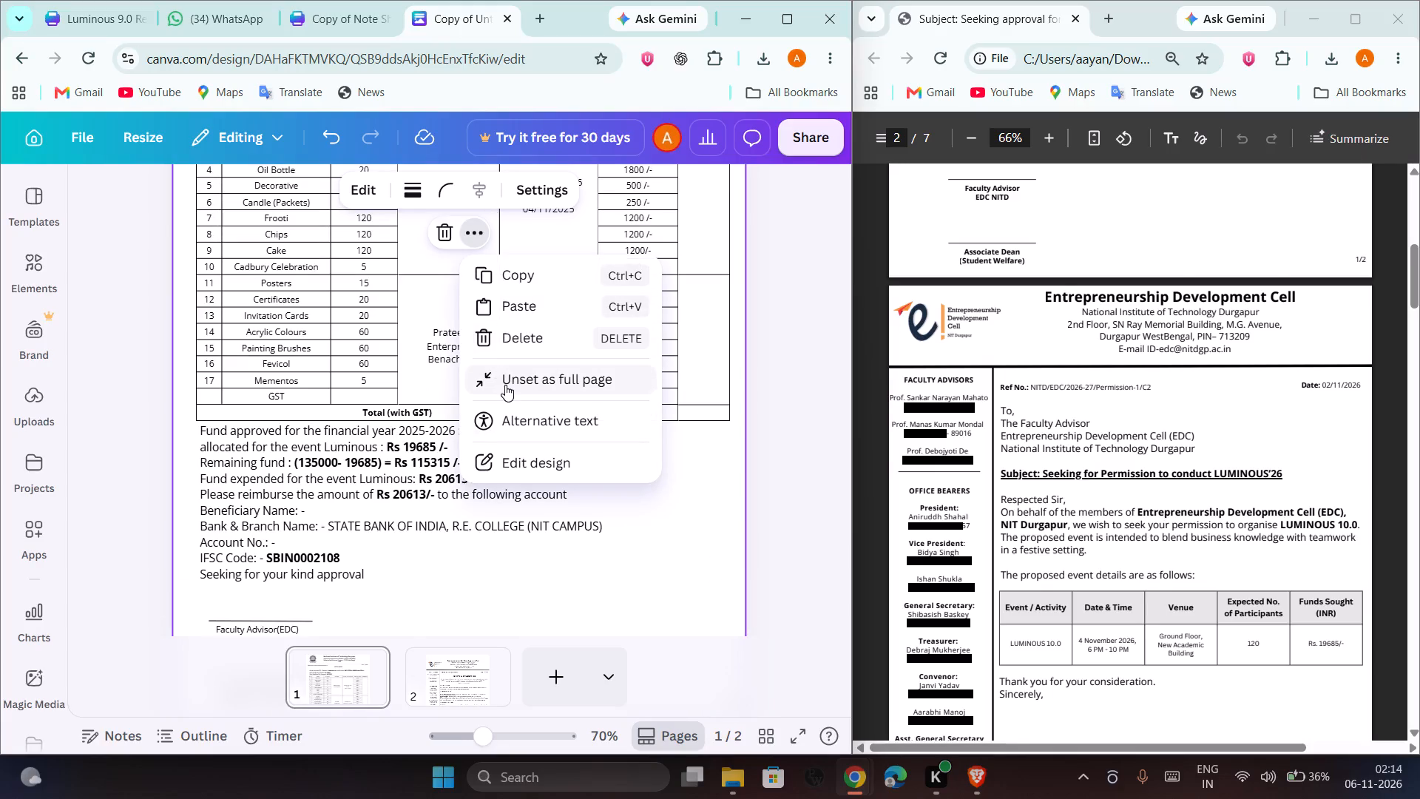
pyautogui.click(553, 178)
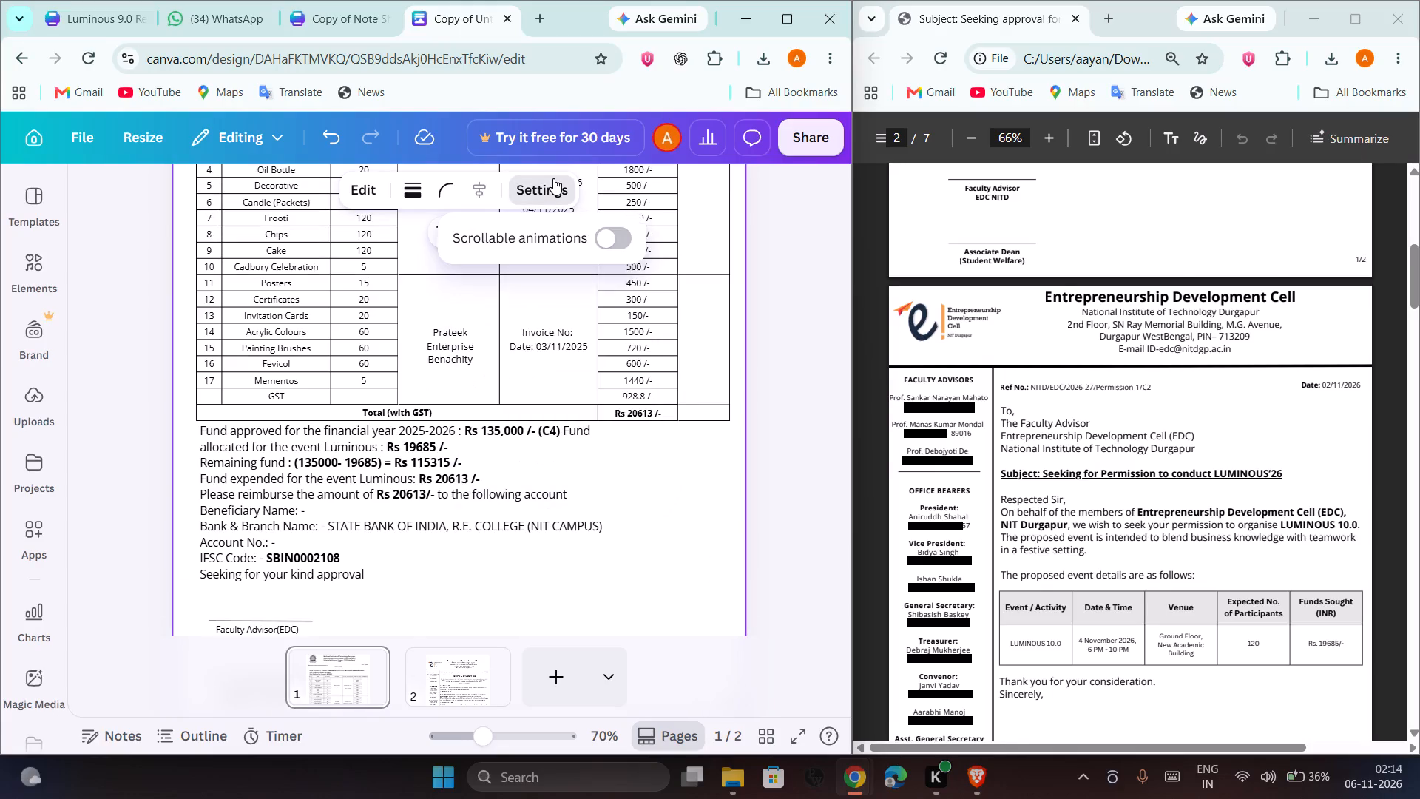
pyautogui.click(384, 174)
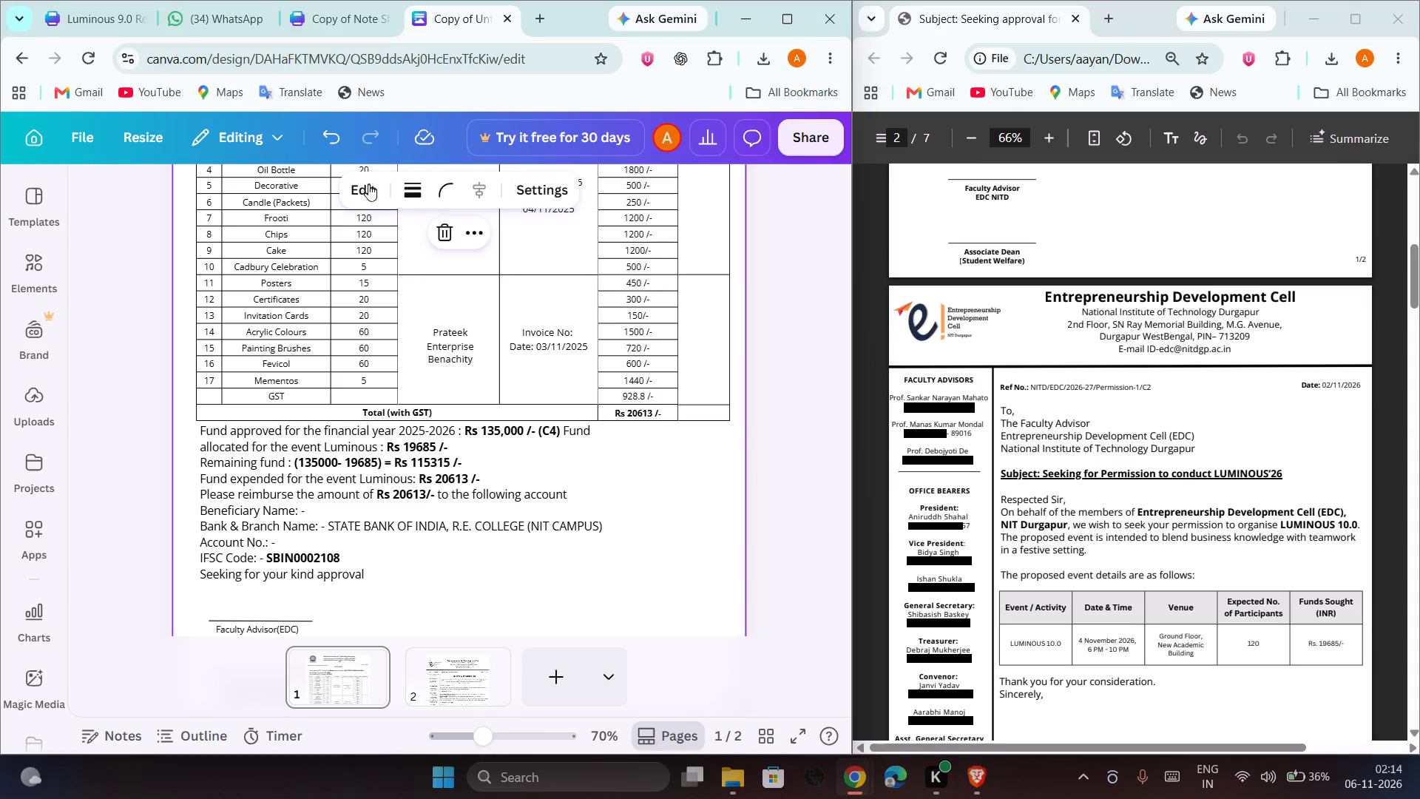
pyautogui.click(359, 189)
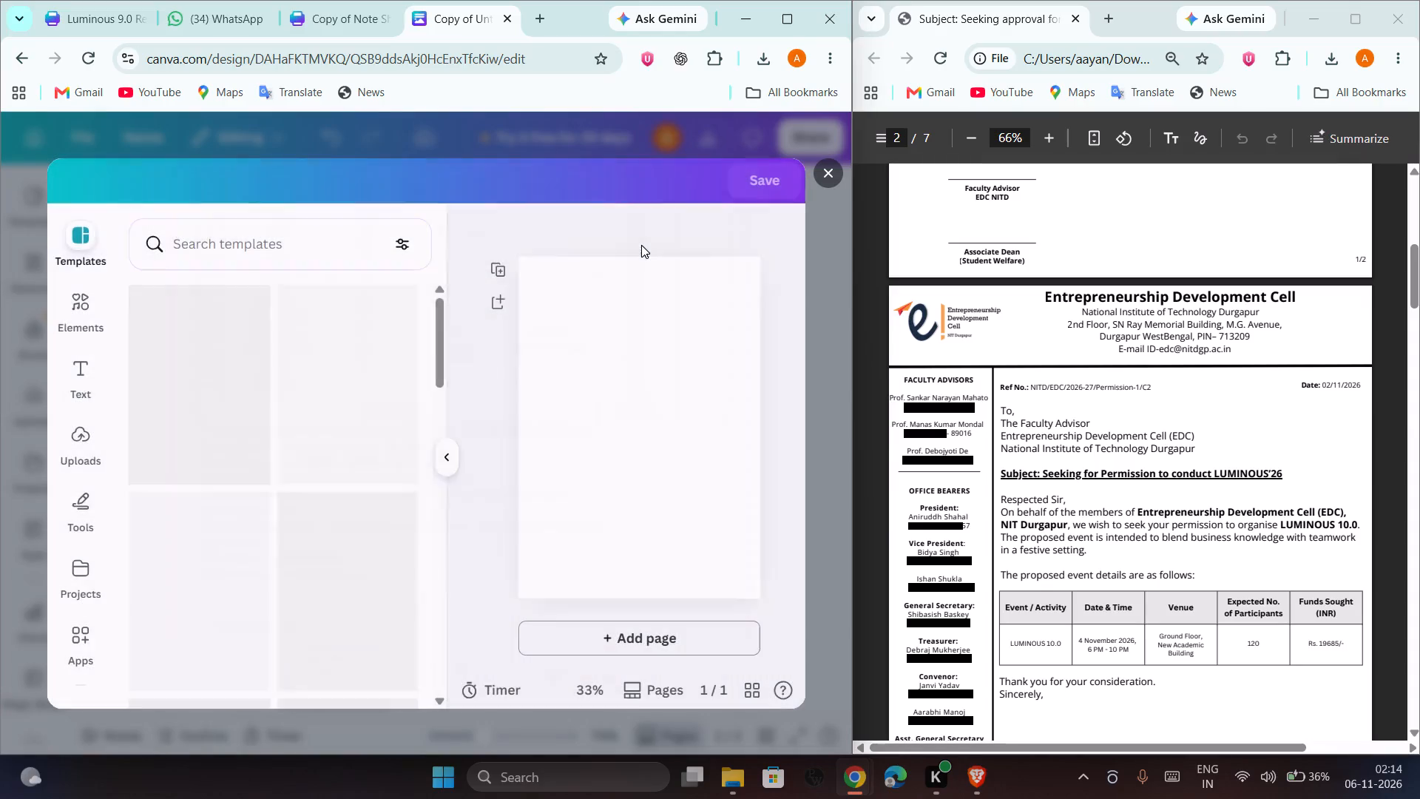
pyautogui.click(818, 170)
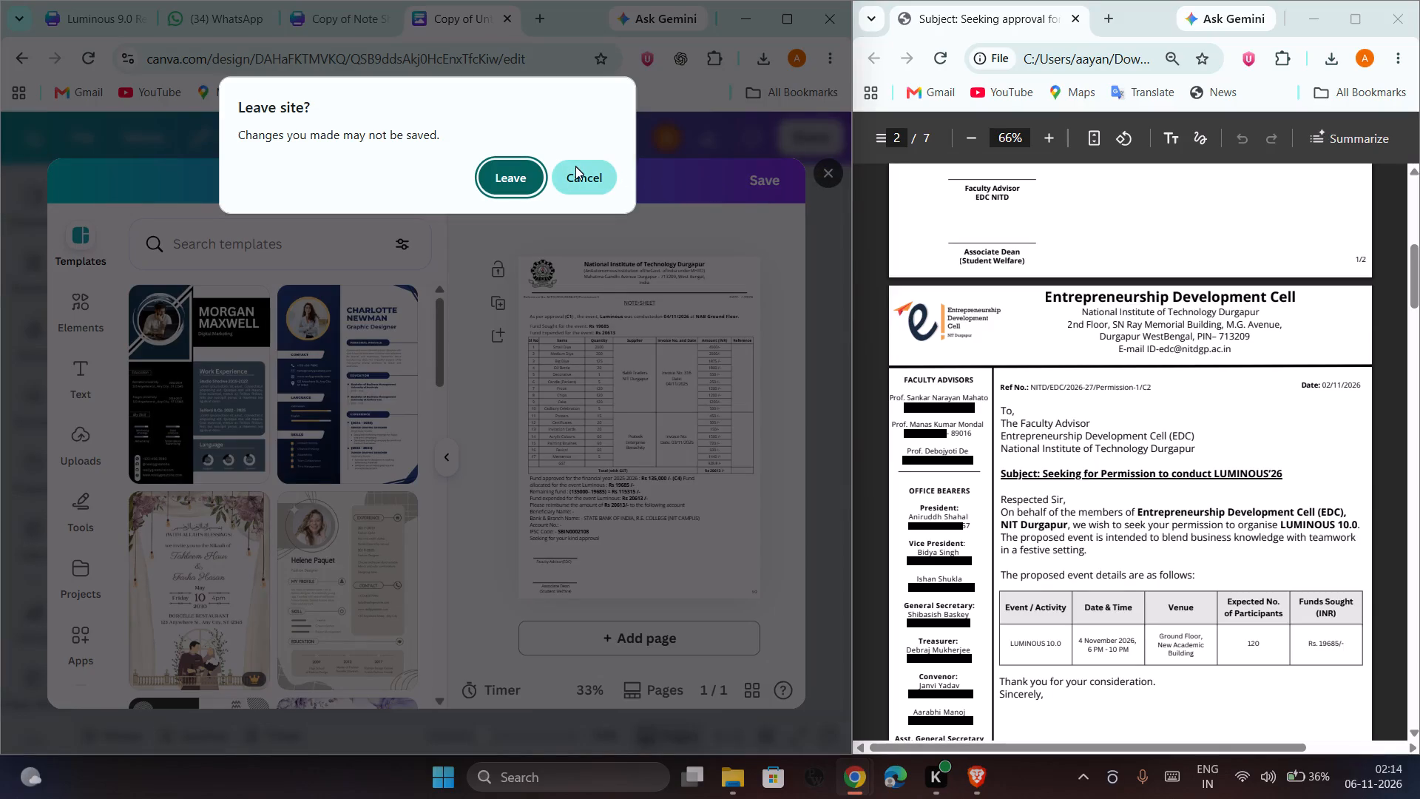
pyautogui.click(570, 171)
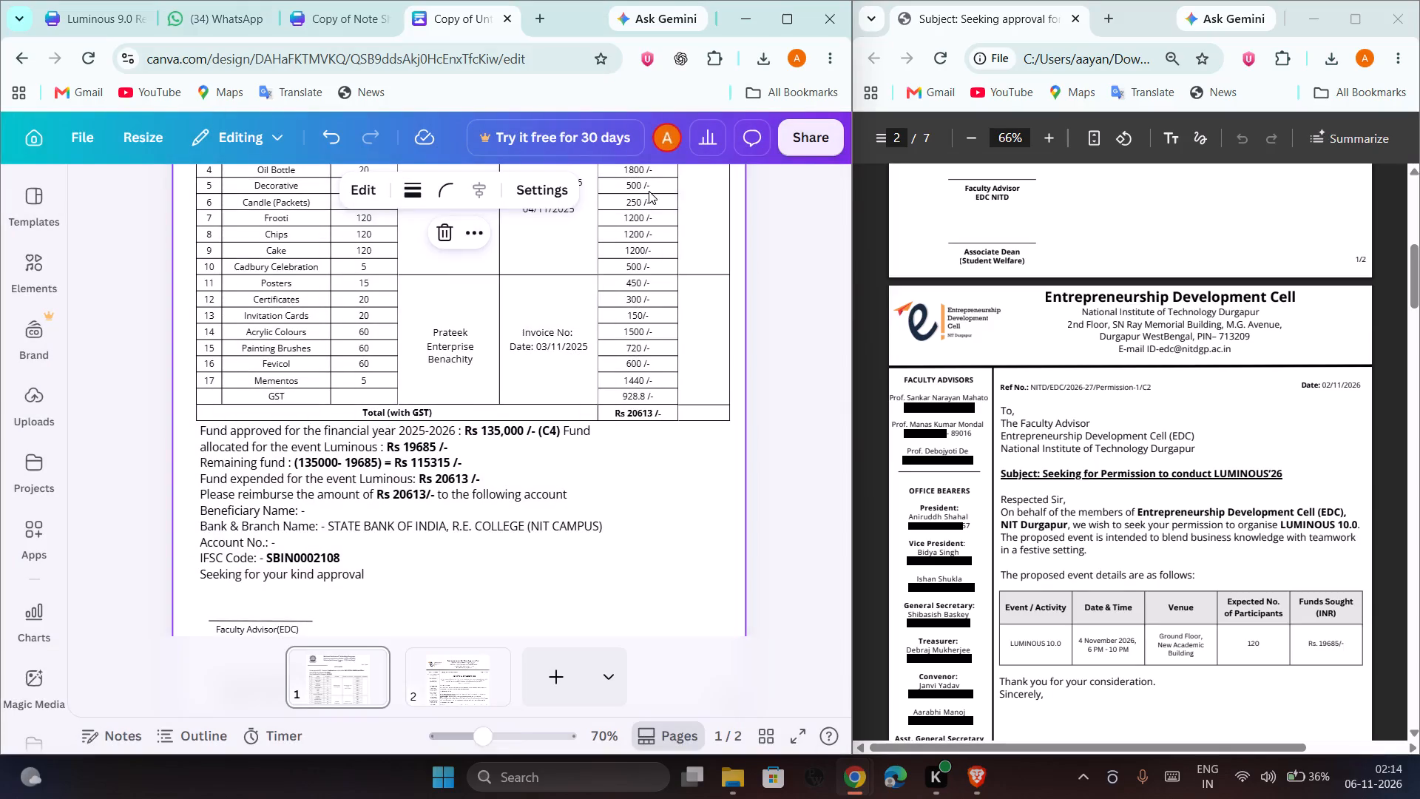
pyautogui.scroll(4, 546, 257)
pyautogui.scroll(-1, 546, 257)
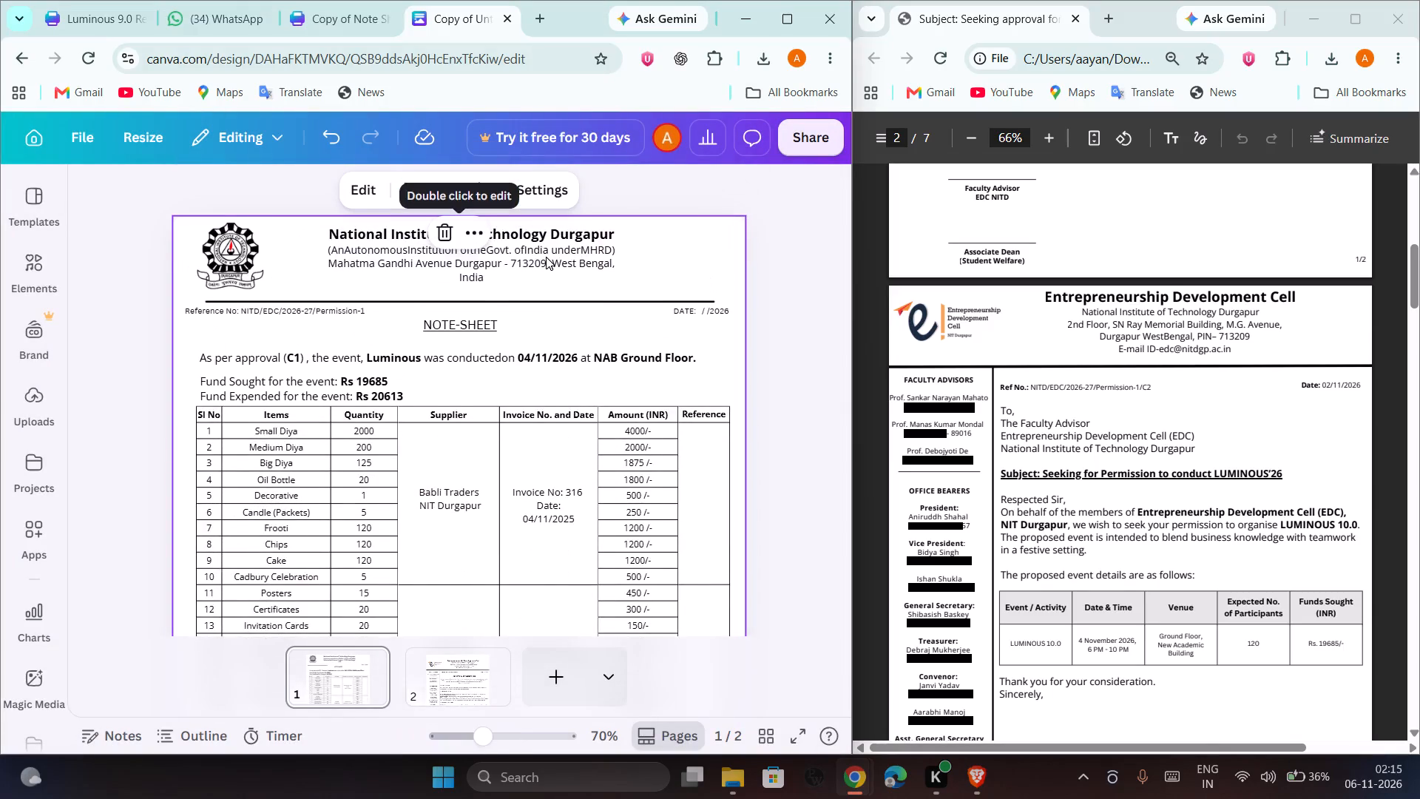
# Examine the bottom of the full-page Note Sheet and the blank section beneath it on page 1.
pyautogui.scroll(-2, 546, 257)
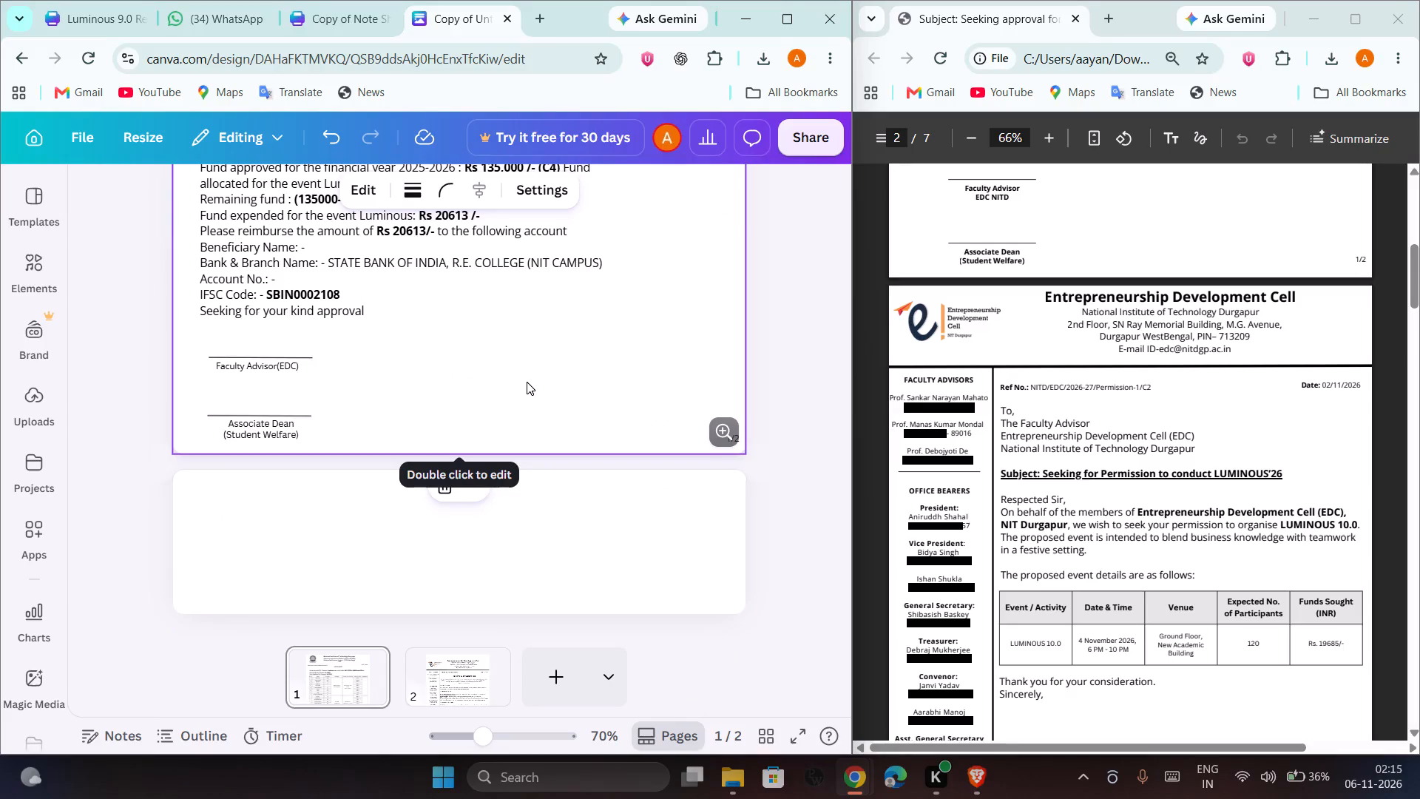
pyautogui.click(527, 382)
pyautogui.click(482, 408)
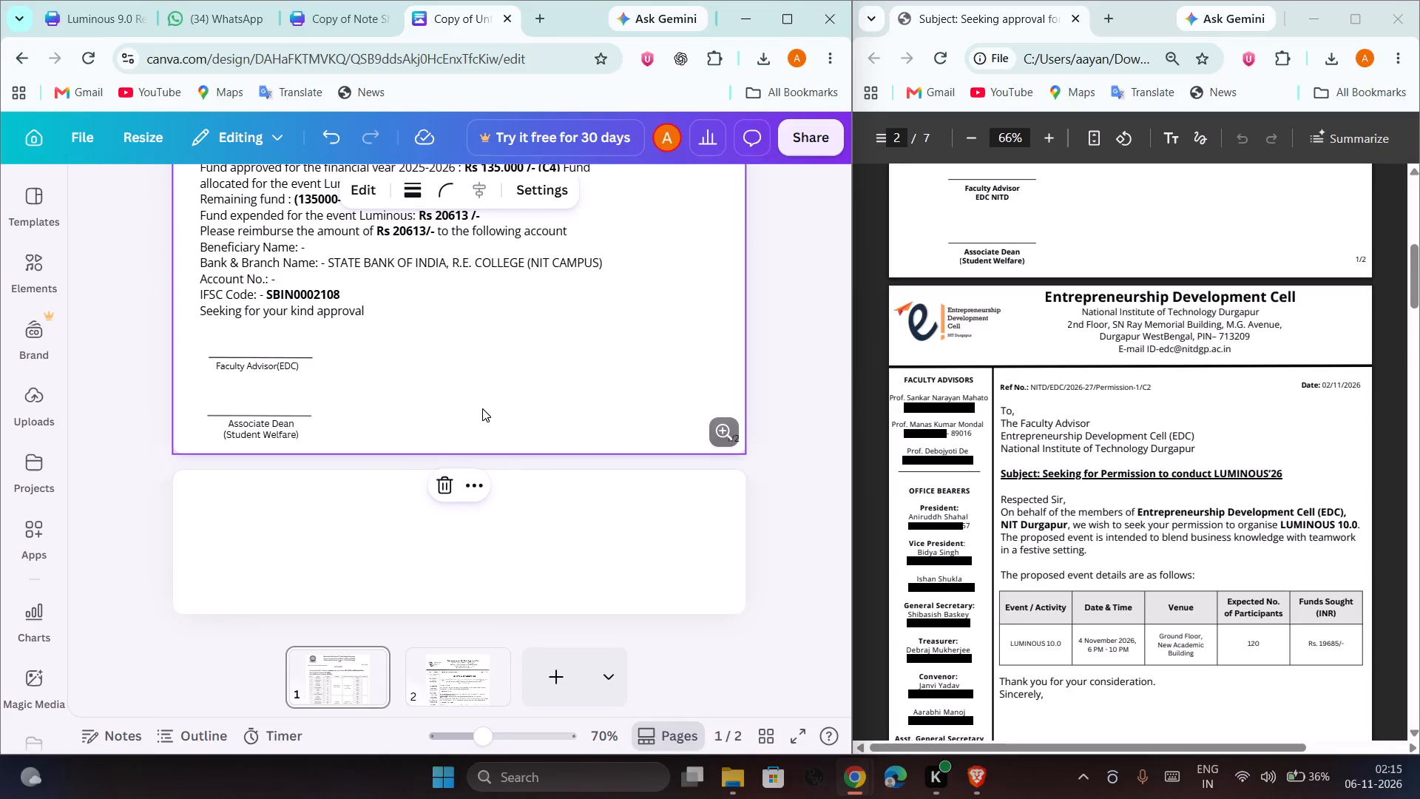
pyautogui.scroll(-1, 482, 408)
pyautogui.click(388, 569)
pyautogui.scroll(-1, 388, 569)
pyautogui.scroll(2, 327, 551)
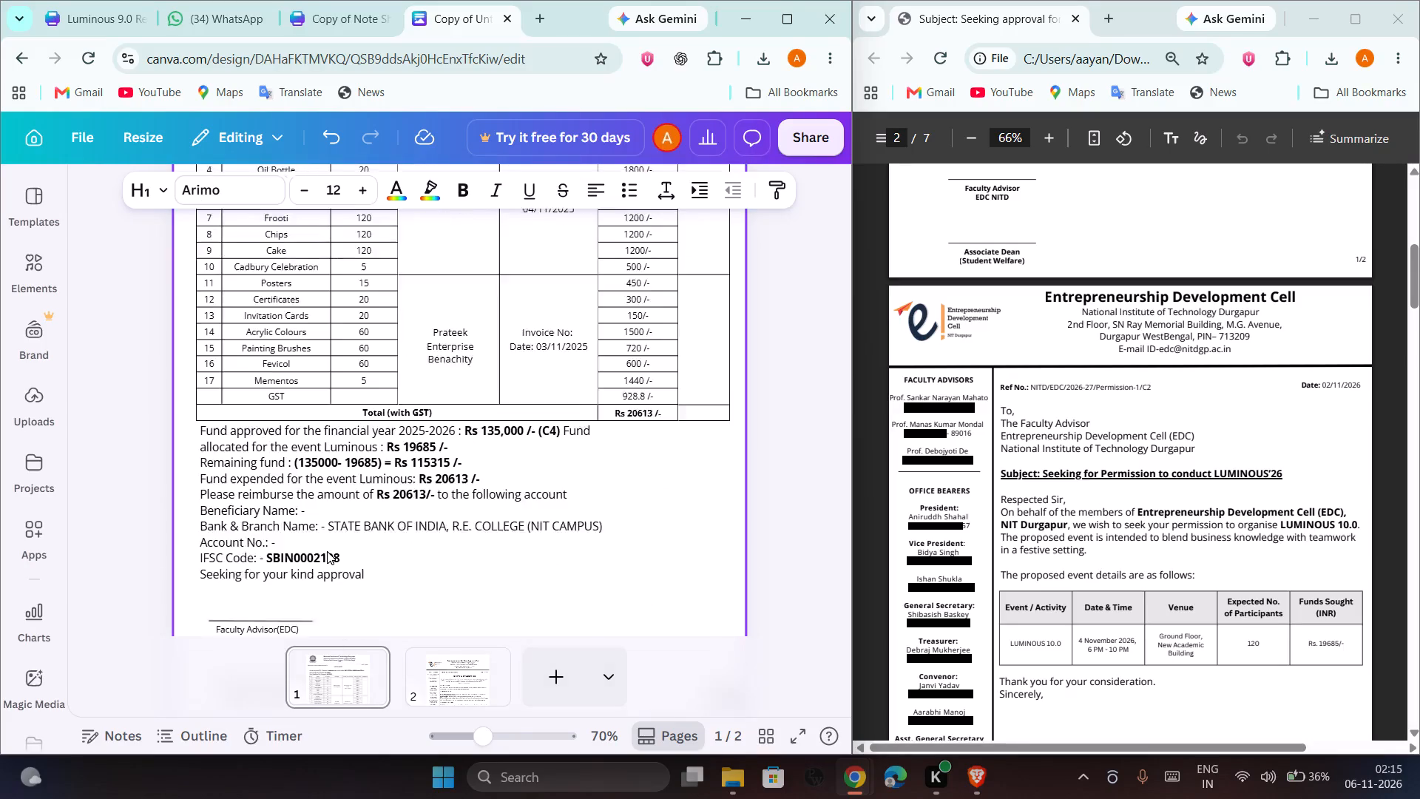
pyautogui.scroll(4, 327, 551)
pyautogui.scroll(-6, 327, 551)
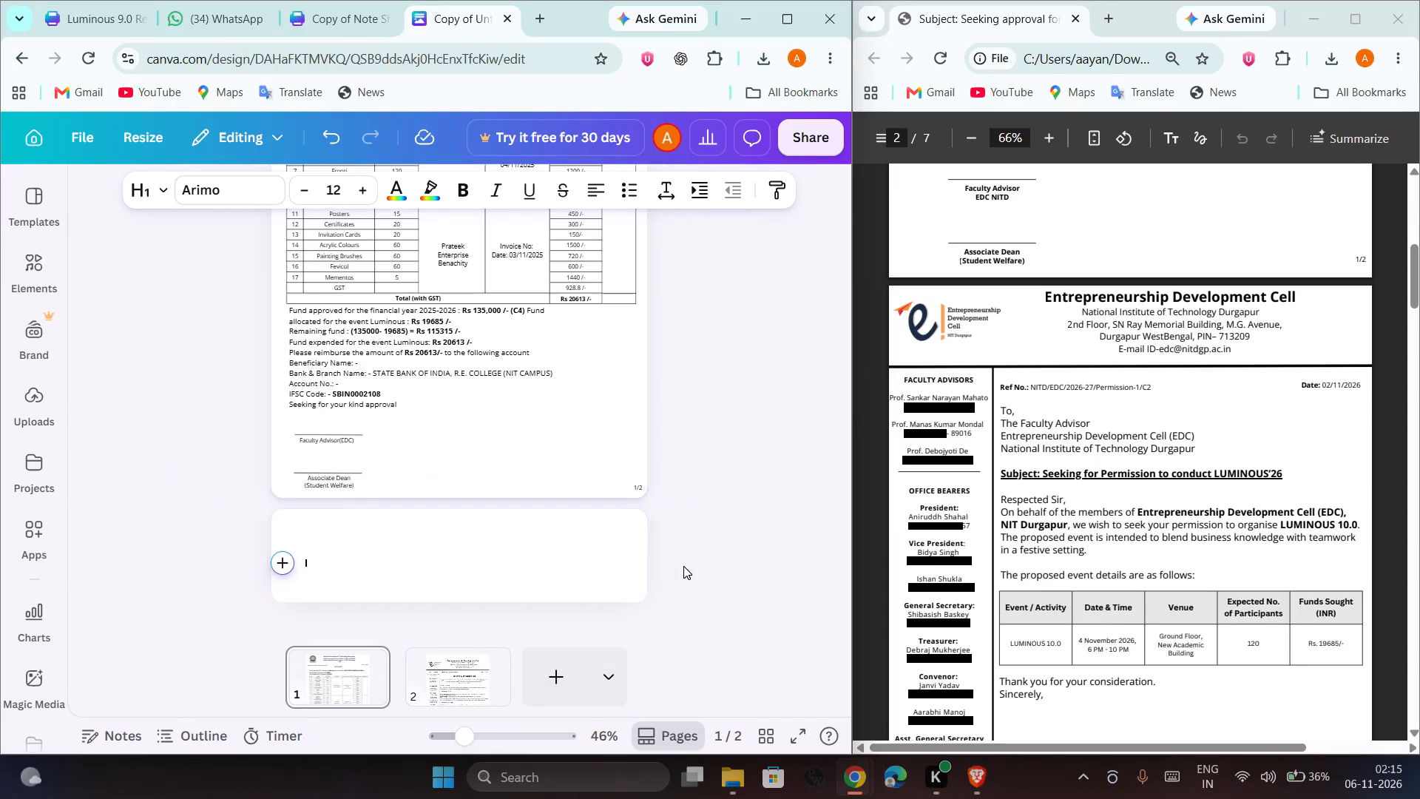
pyautogui.rightClick(408, 561)
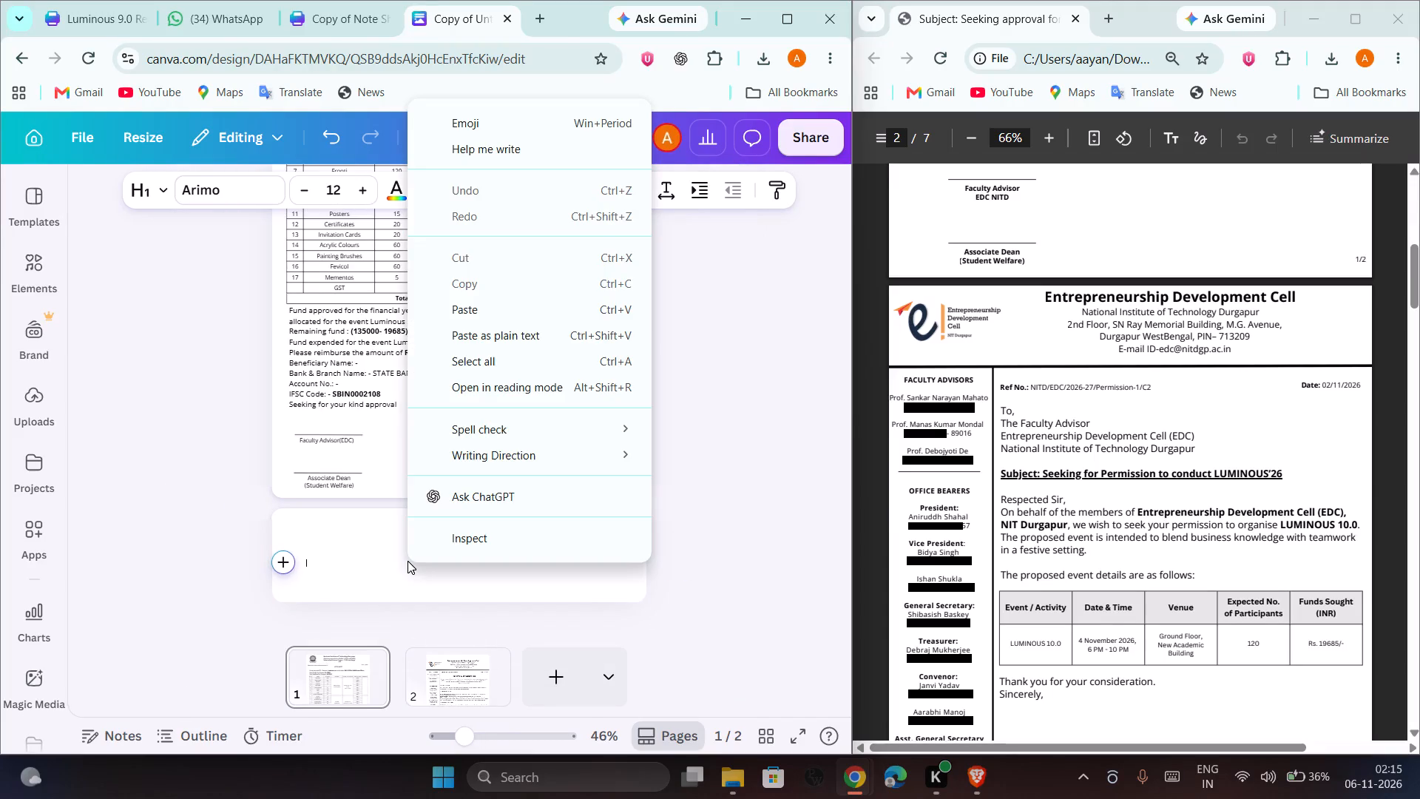
pyautogui.click(332, 563)
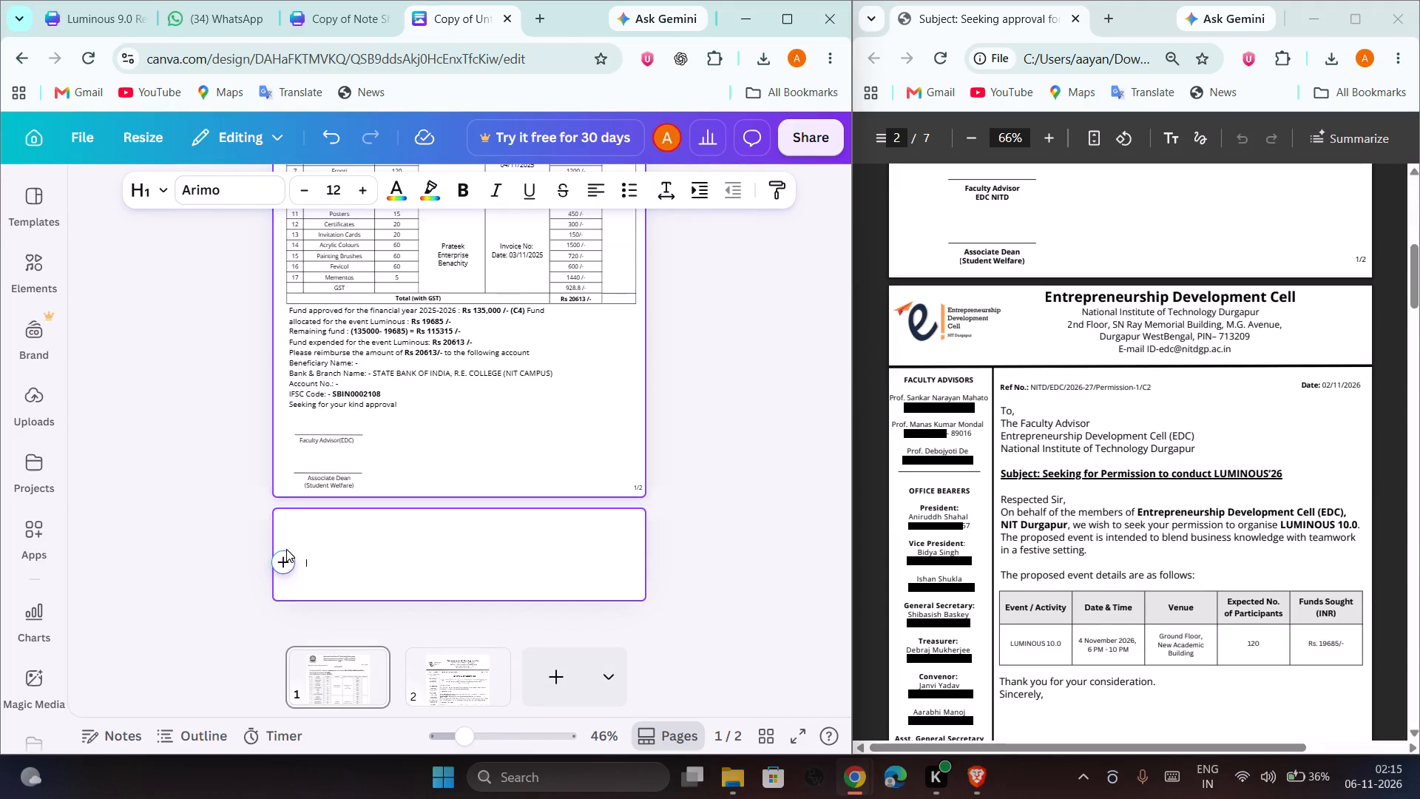
pyautogui.click(286, 549)
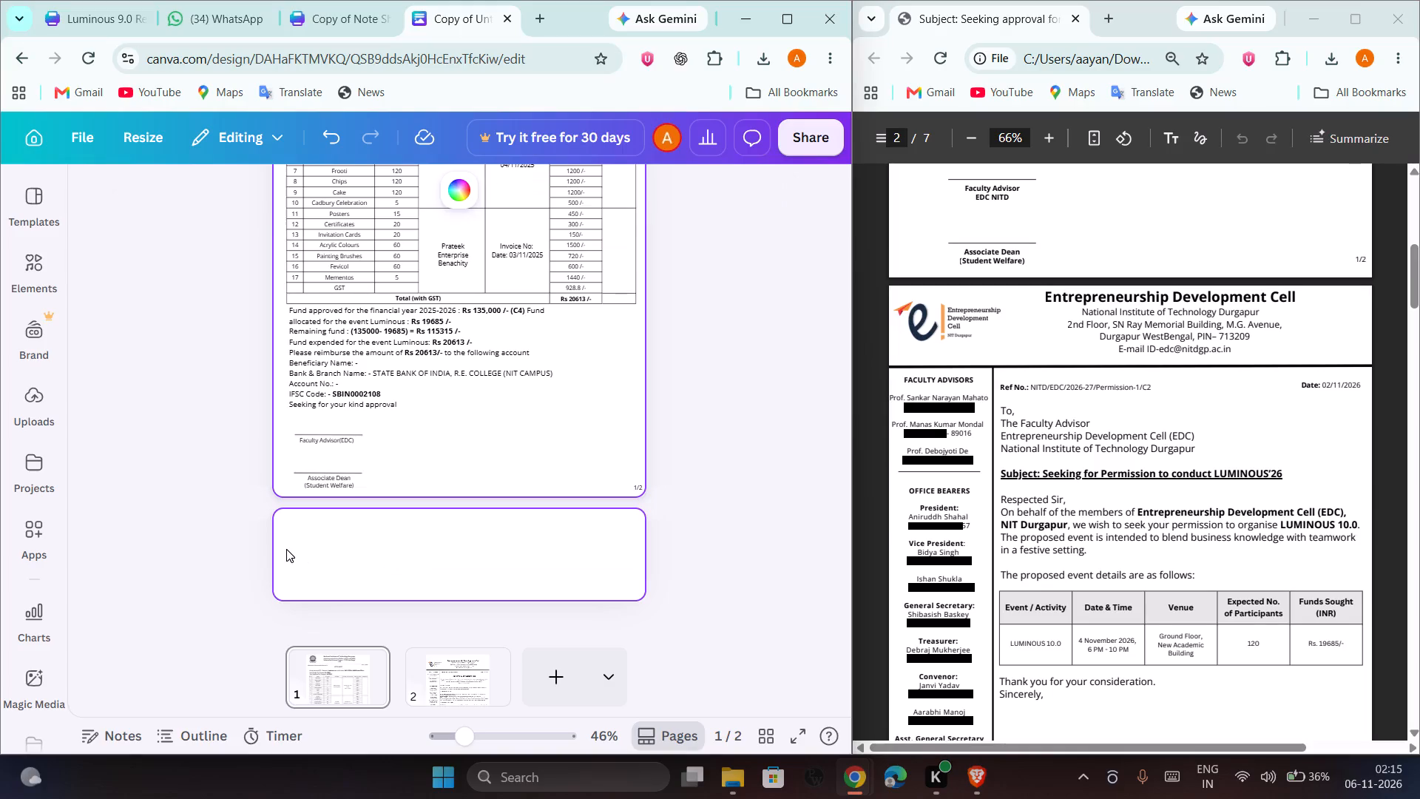
# Unset the embedded Note Sheet on page 1 as a full page.
pyautogui.scroll(2, 311, 485)
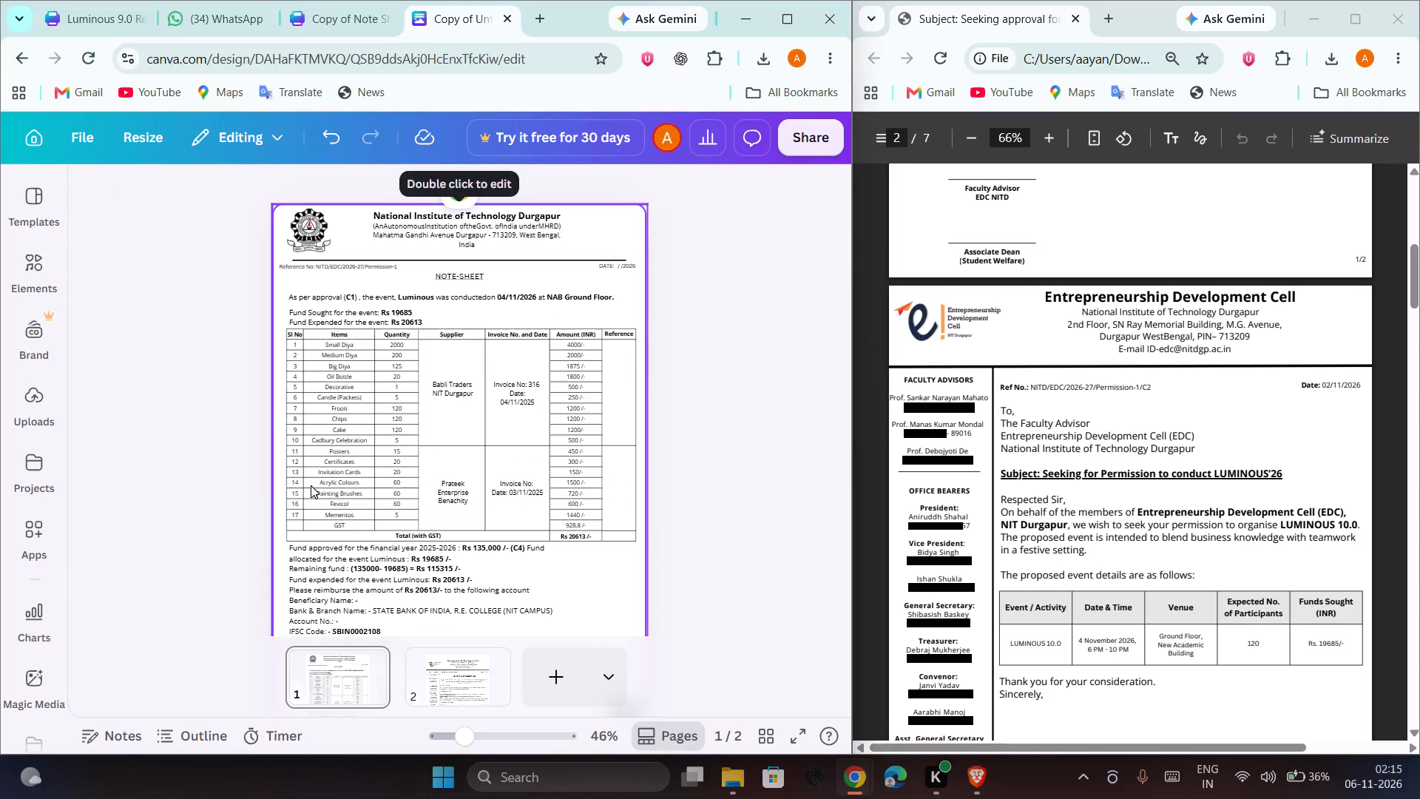
pyautogui.click(168, 355)
pyautogui.scroll(-2, 390, 379)
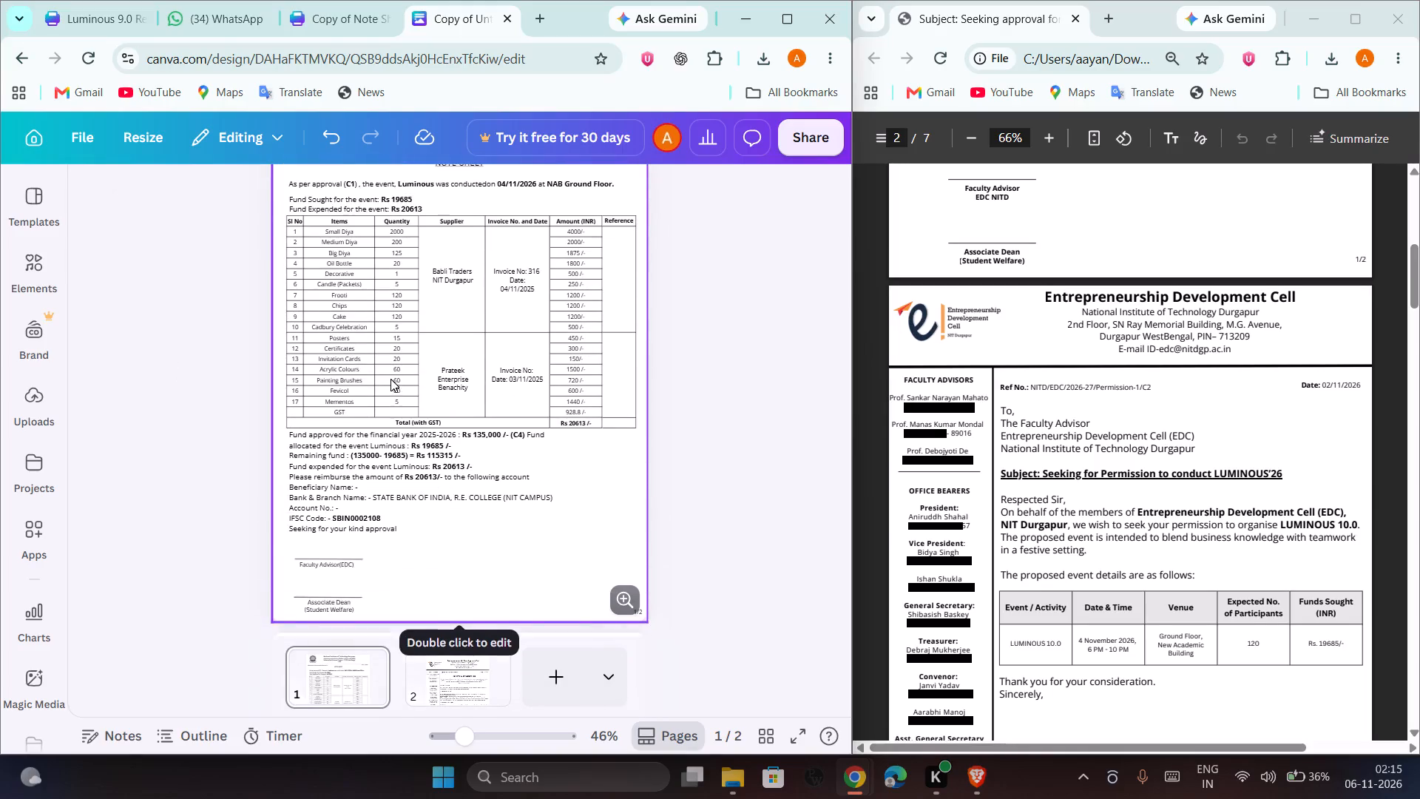
pyautogui.scroll(-1, 390, 379)
pyautogui.click(530, 481)
pyautogui.scroll(-1, 530, 481)
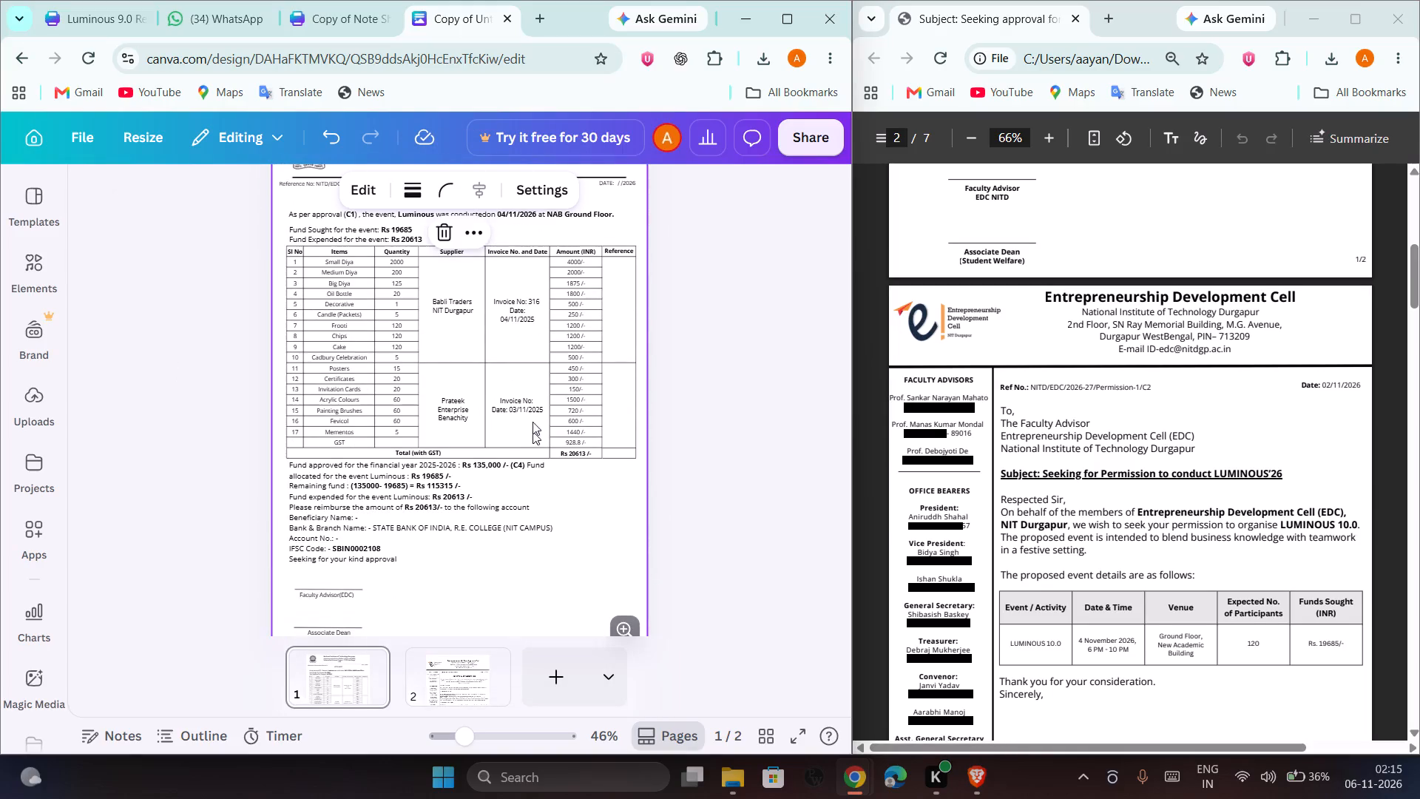
pyautogui.click(473, 237)
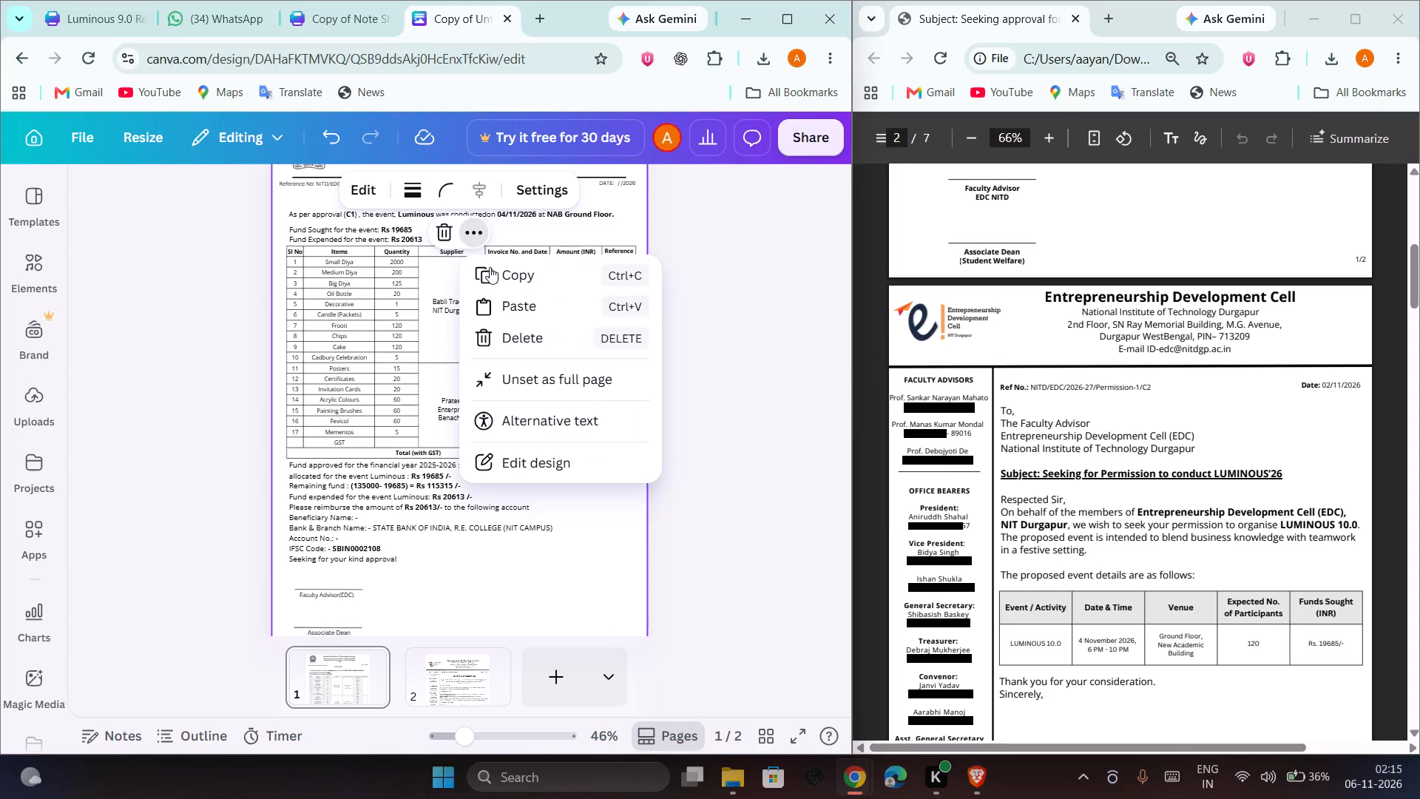
pyautogui.click(525, 382)
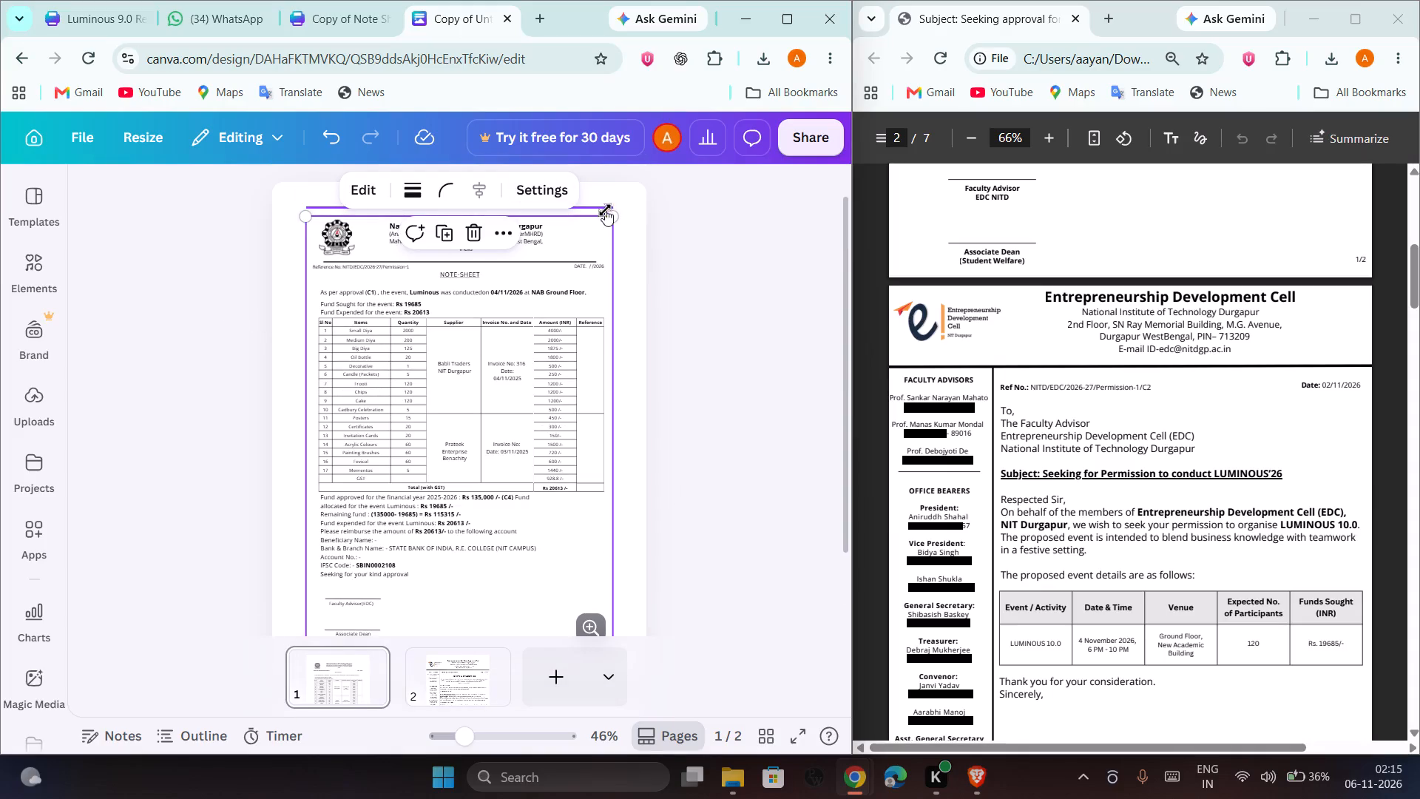
# Enlarge the embedded Note Sheet from its upper corner so that it spans the full width of page 1.
pyautogui.moveTo(609, 216); pyautogui.dragTo(689, 155)
pyautogui.click(141, 422)
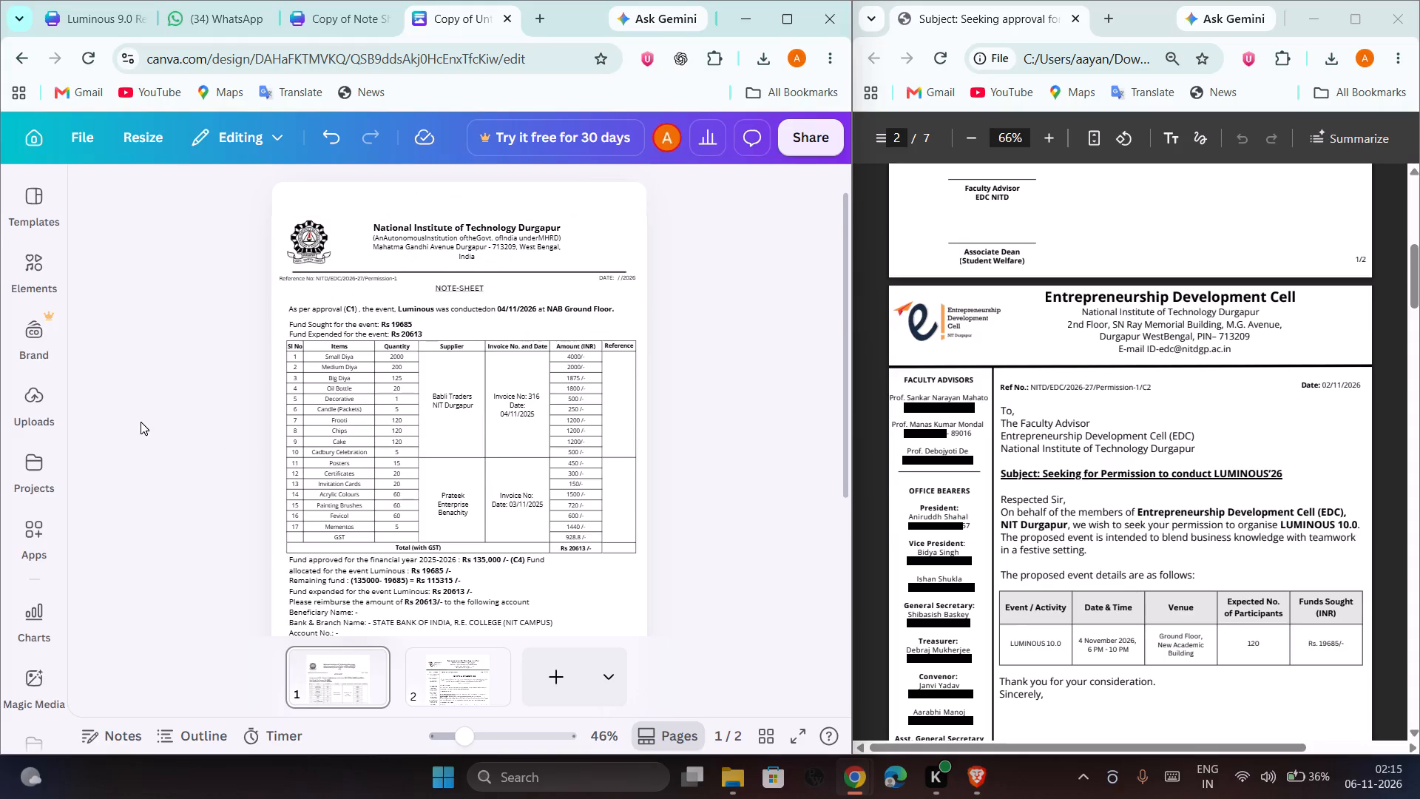
# Compare the resized Note Sheet's placement and margins on page 1 with the Memorandum of Understanding on page 2.
pyautogui.scroll(-3, 141, 422)
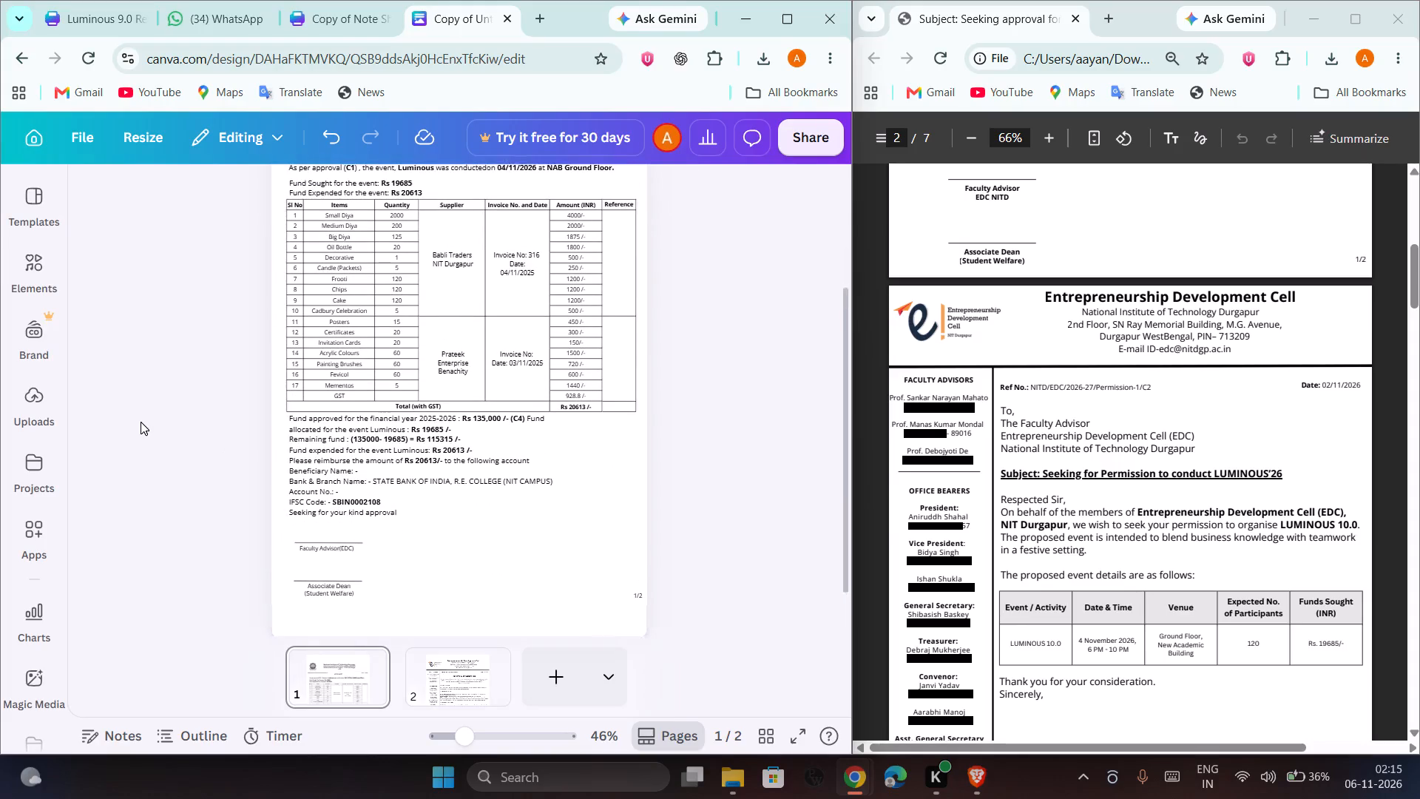
pyautogui.scroll(-1, 141, 422)
pyautogui.click(430, 689)
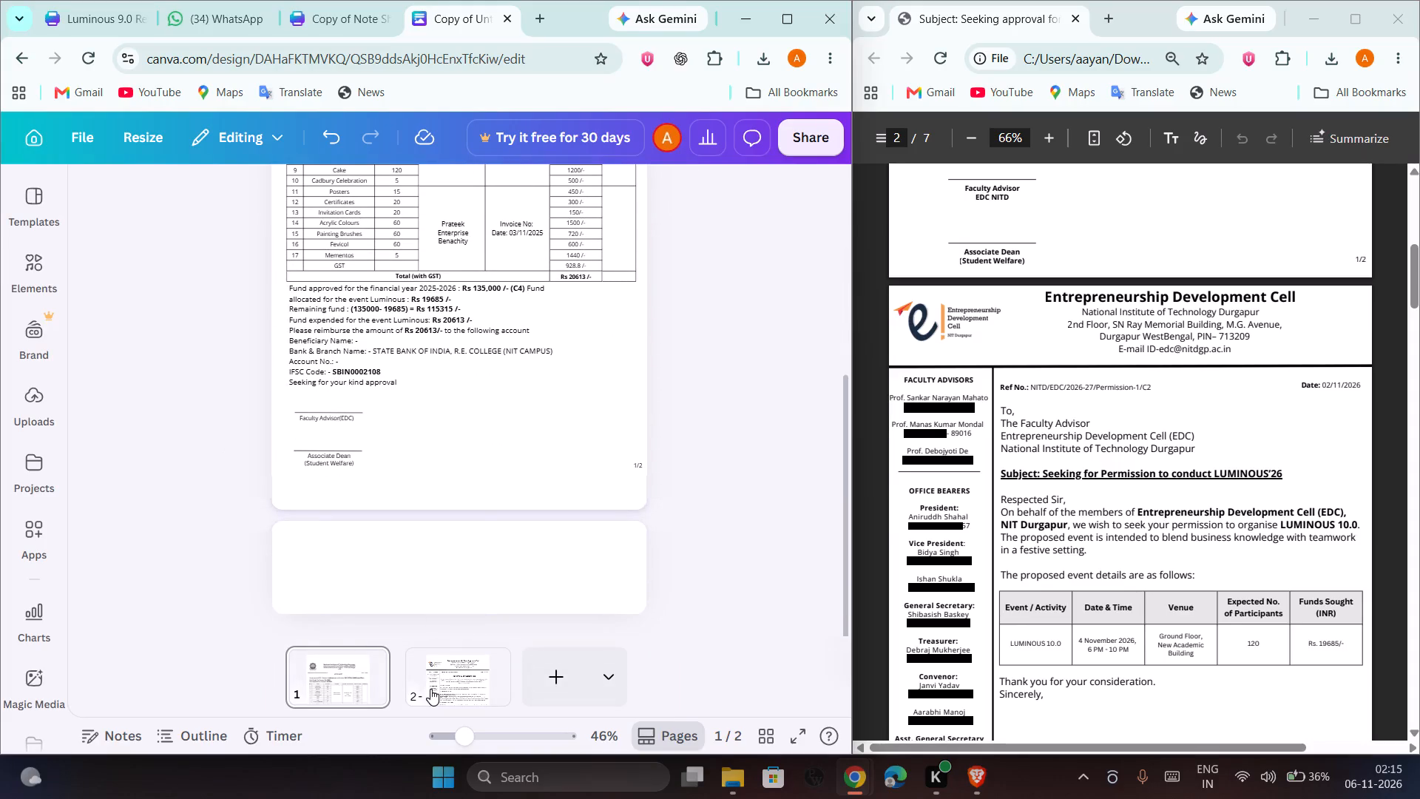
pyautogui.scroll(-4, 401, 580)
pyautogui.scroll(8, 401, 580)
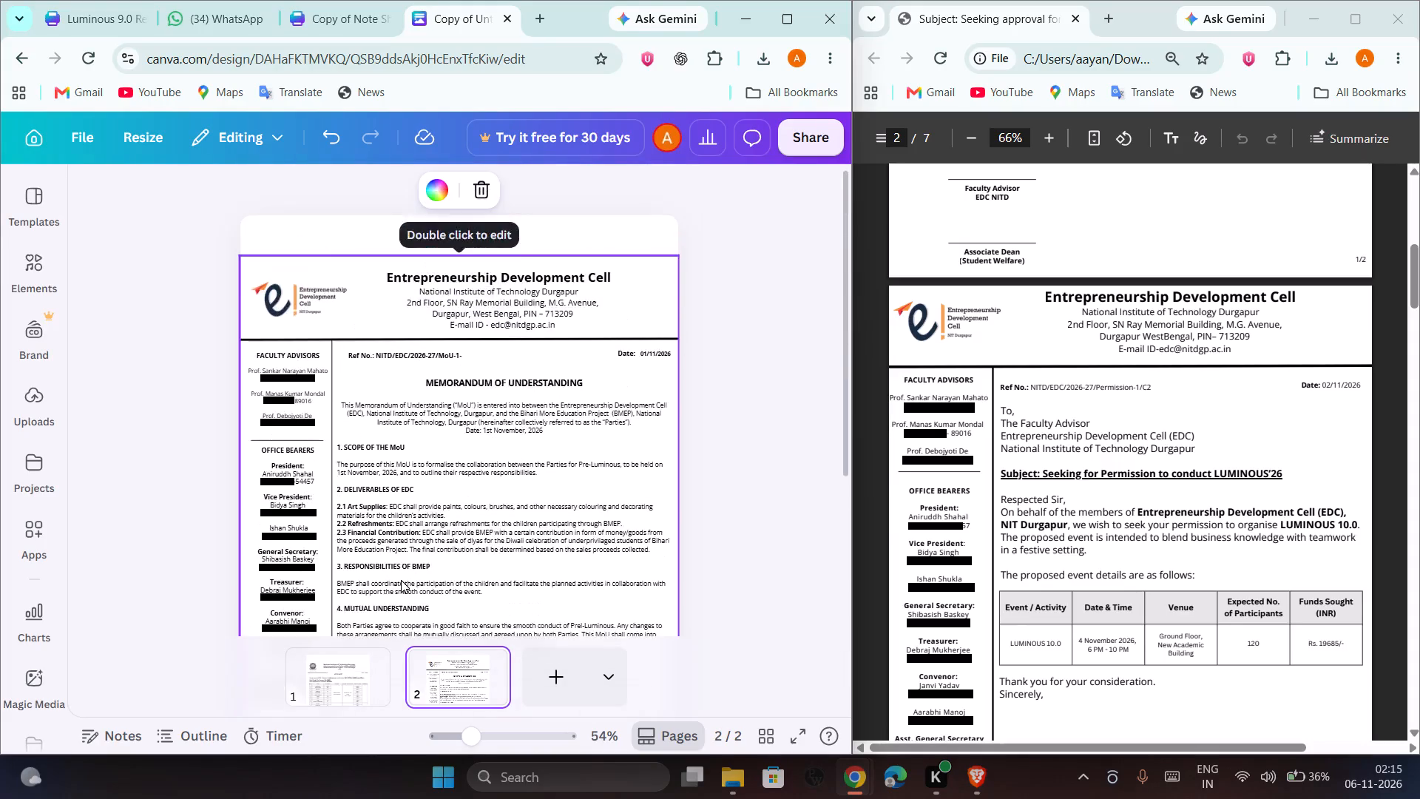
pyautogui.scroll(1, 401, 580)
pyautogui.scroll(-7, 401, 580)
# Check the blank section and bottom margin below page 1's Note Sheet against the end of page 2's Memorandum of Understanding.
pyautogui.click(321, 674)
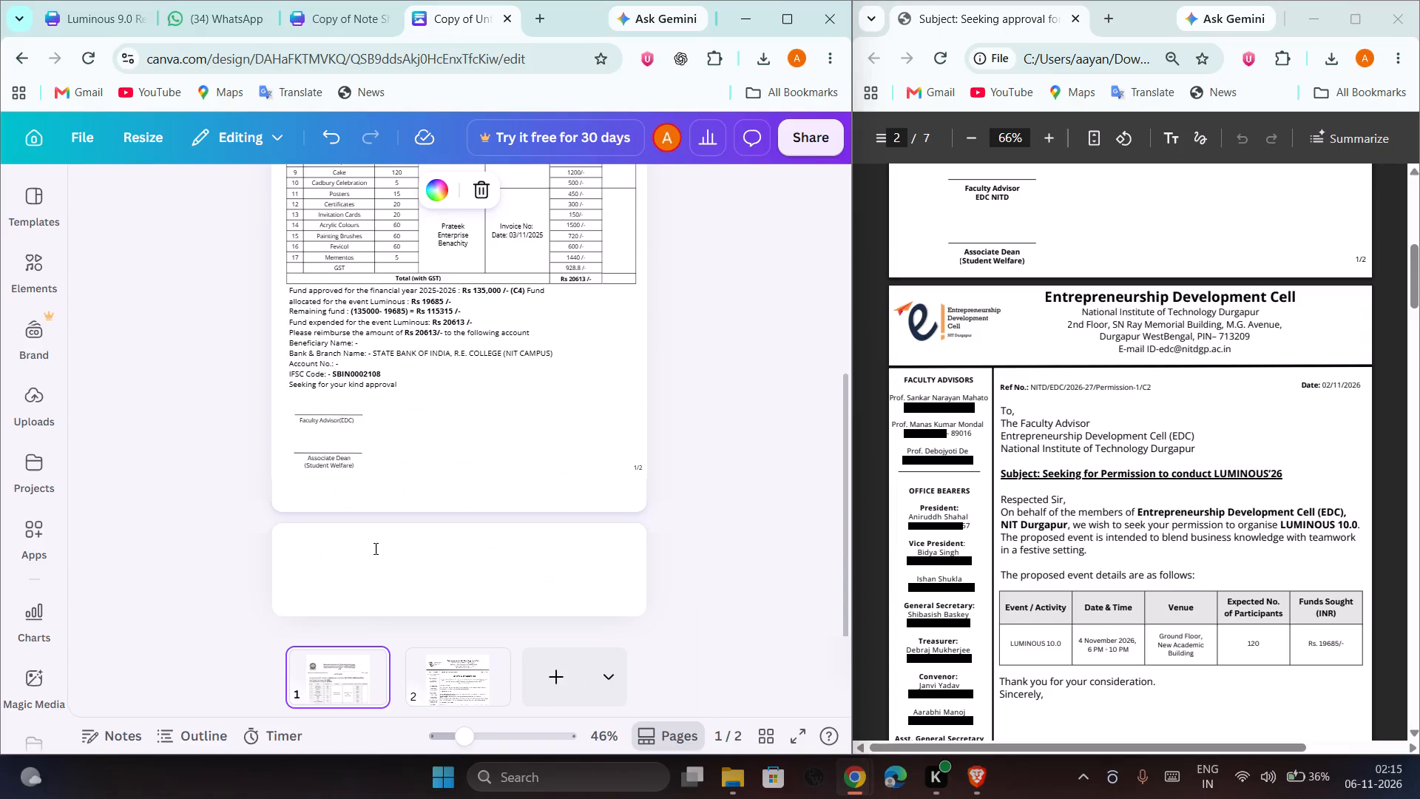
pyautogui.scroll(-2, 374, 548)
pyautogui.click(454, 556)
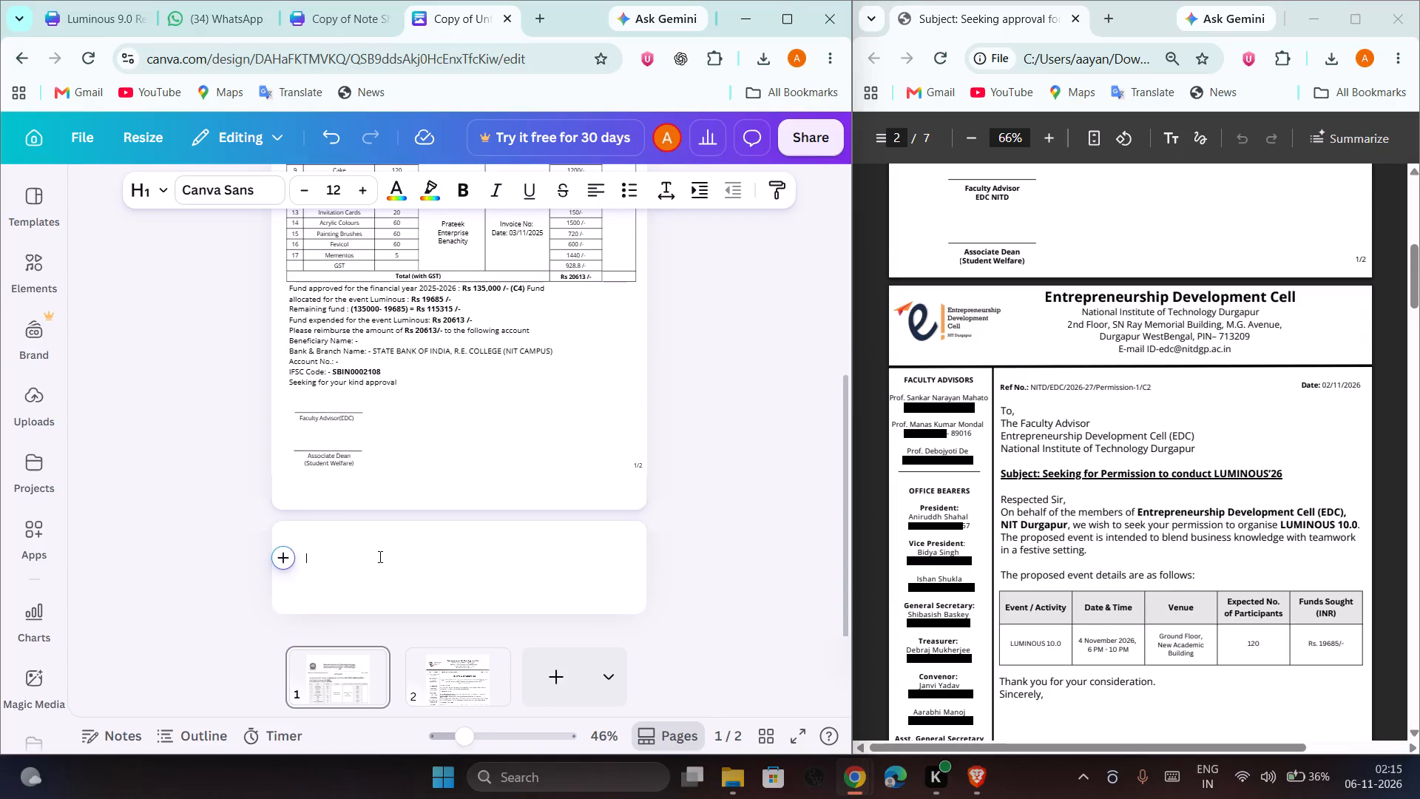
pyautogui.rightClick(379, 556)
pyautogui.click(379, 556)
pyautogui.click(447, 682)
pyautogui.scroll(-1, 462, 551)
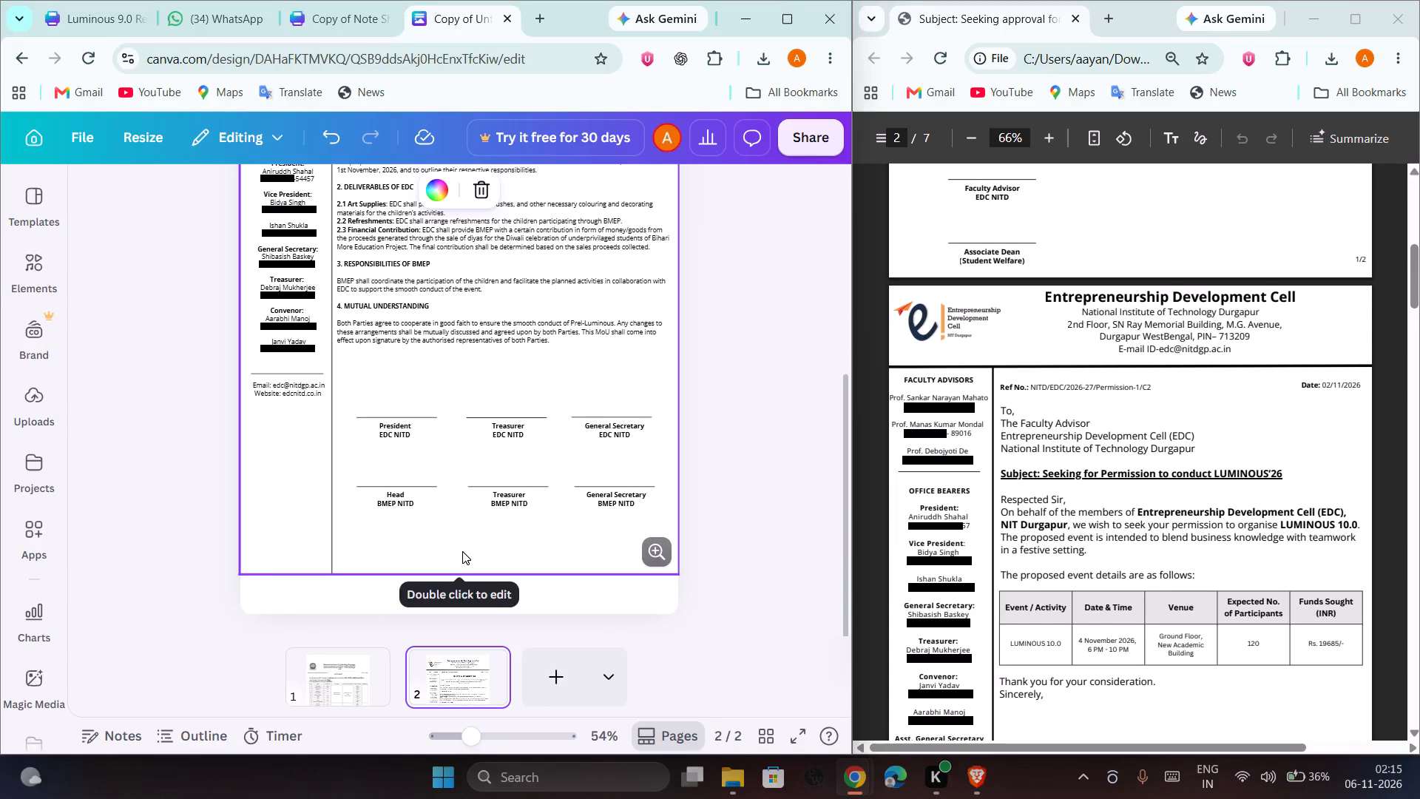
pyautogui.scroll(-2, 462, 551)
pyautogui.click(313, 694)
pyautogui.scroll(2, 385, 473)
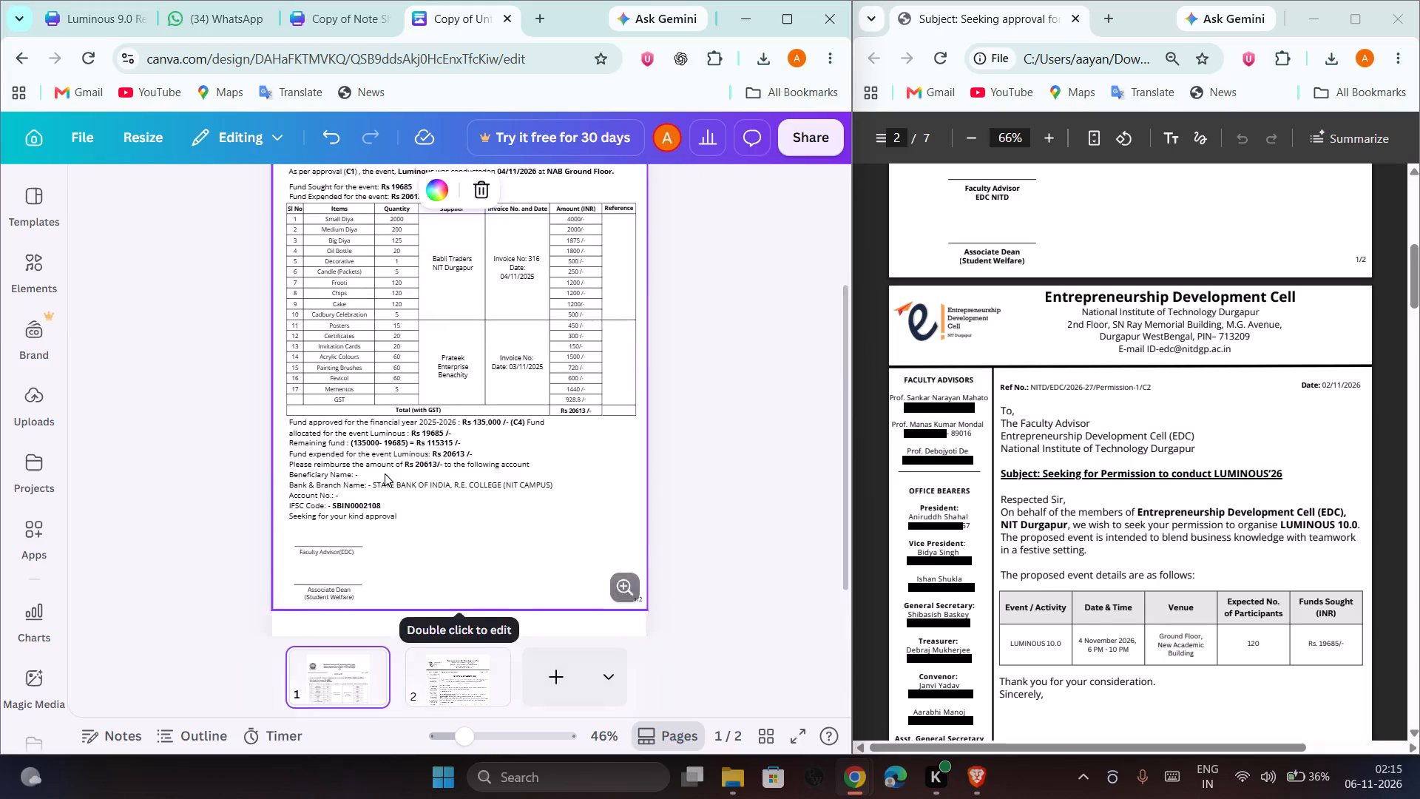
pyautogui.scroll(3, 385, 473)
pyautogui.scroll(-6, 385, 473)
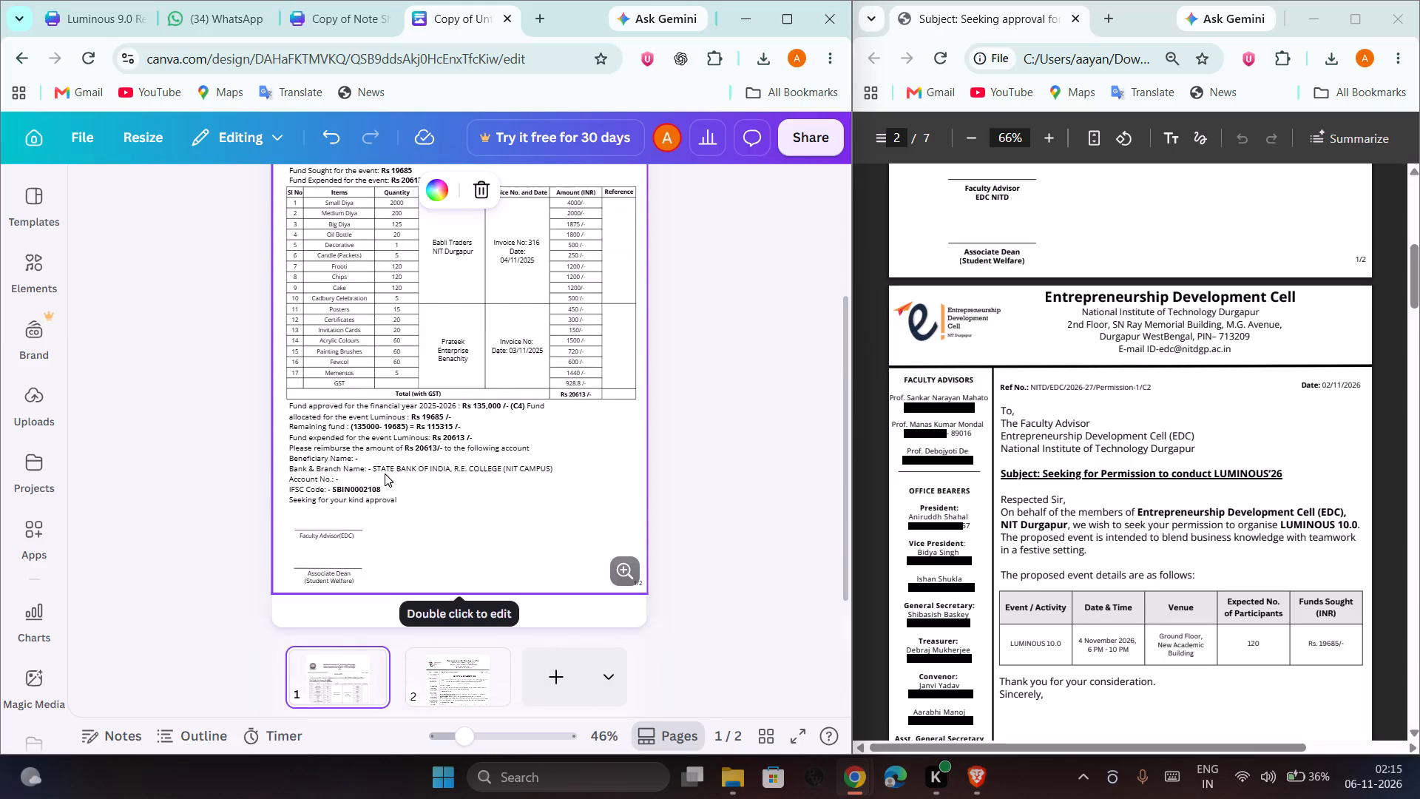
# Compare the bottom of page 1's Note Sheet with the signature area and lower margin of page 2's Memorandum of Understanding.
pyautogui.scroll(-1, 403, 505)
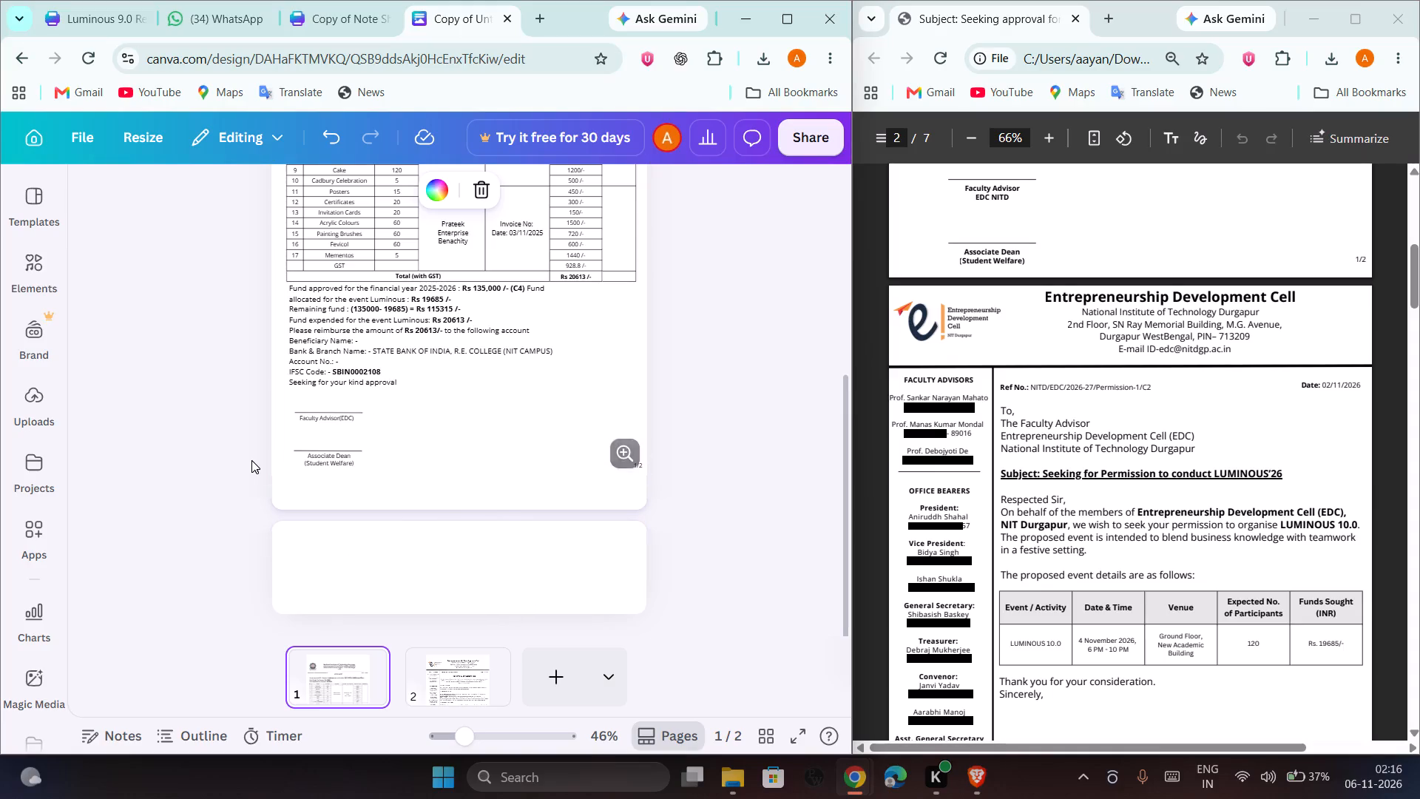
pyautogui.click(450, 672)
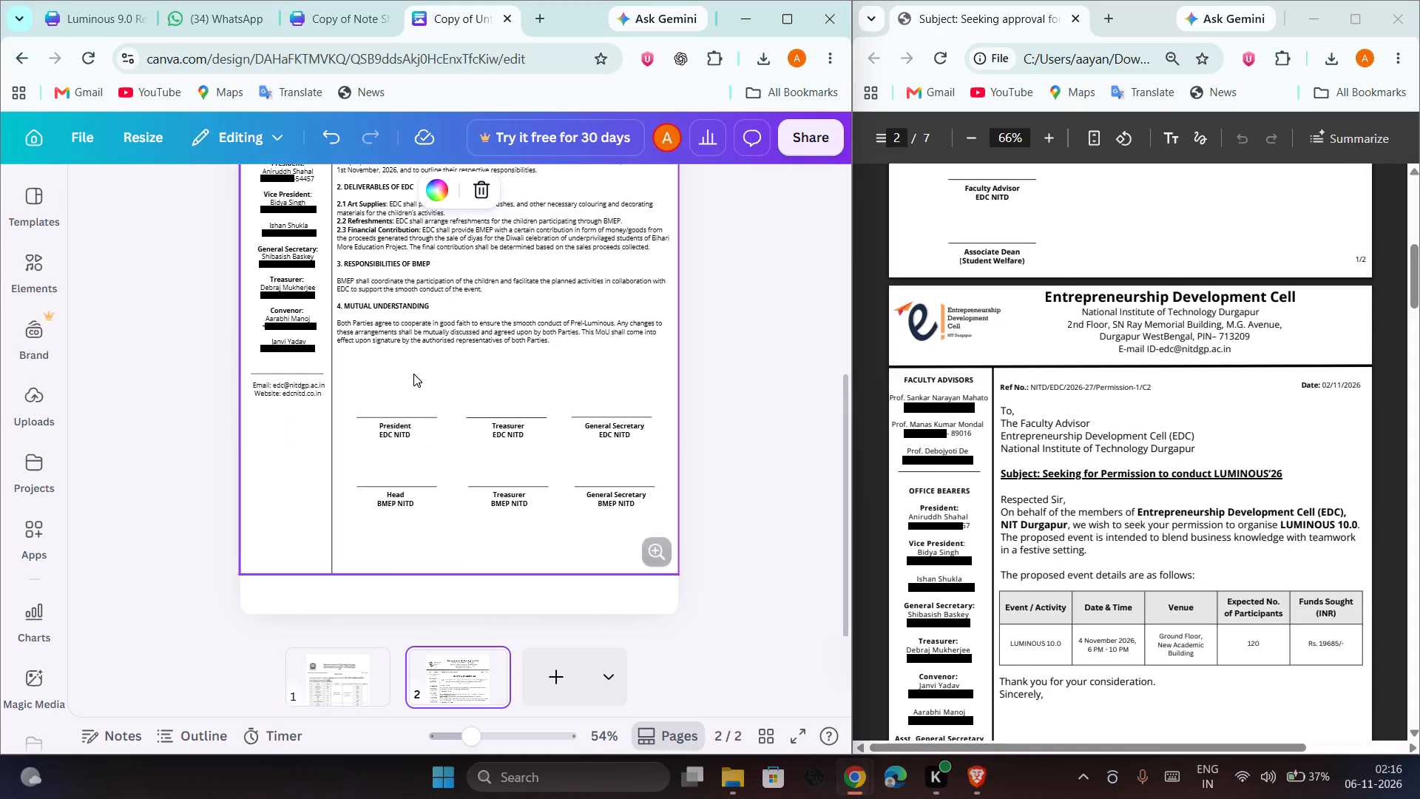
pyautogui.scroll(1, 413, 374)
pyautogui.scroll(-4, 413, 374)
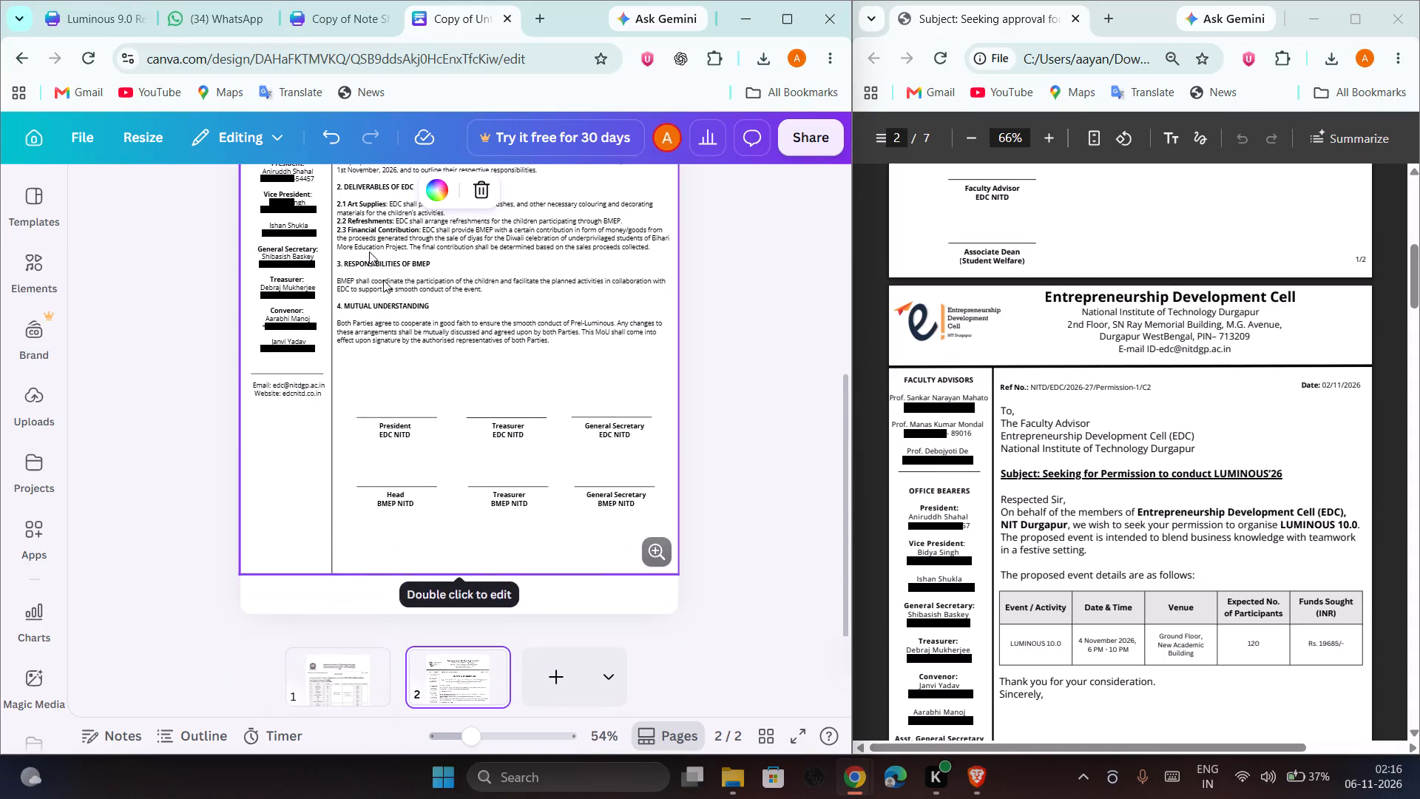
# Switch to the Luminous 9.0 reimbursement design and view the Note-Sheet on page 1 from its header.
pyautogui.click(111, 9)
pyautogui.scroll(6, 381, 524)
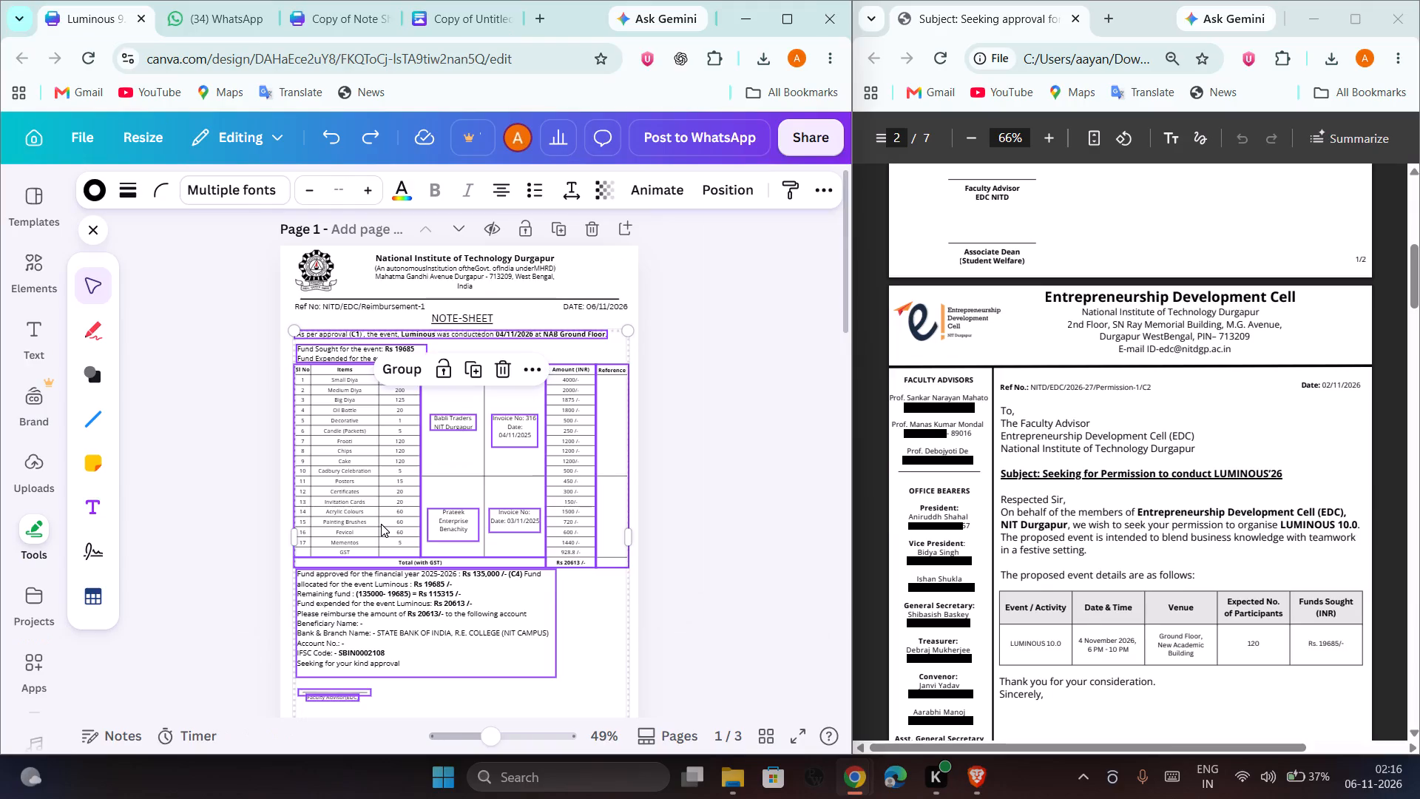
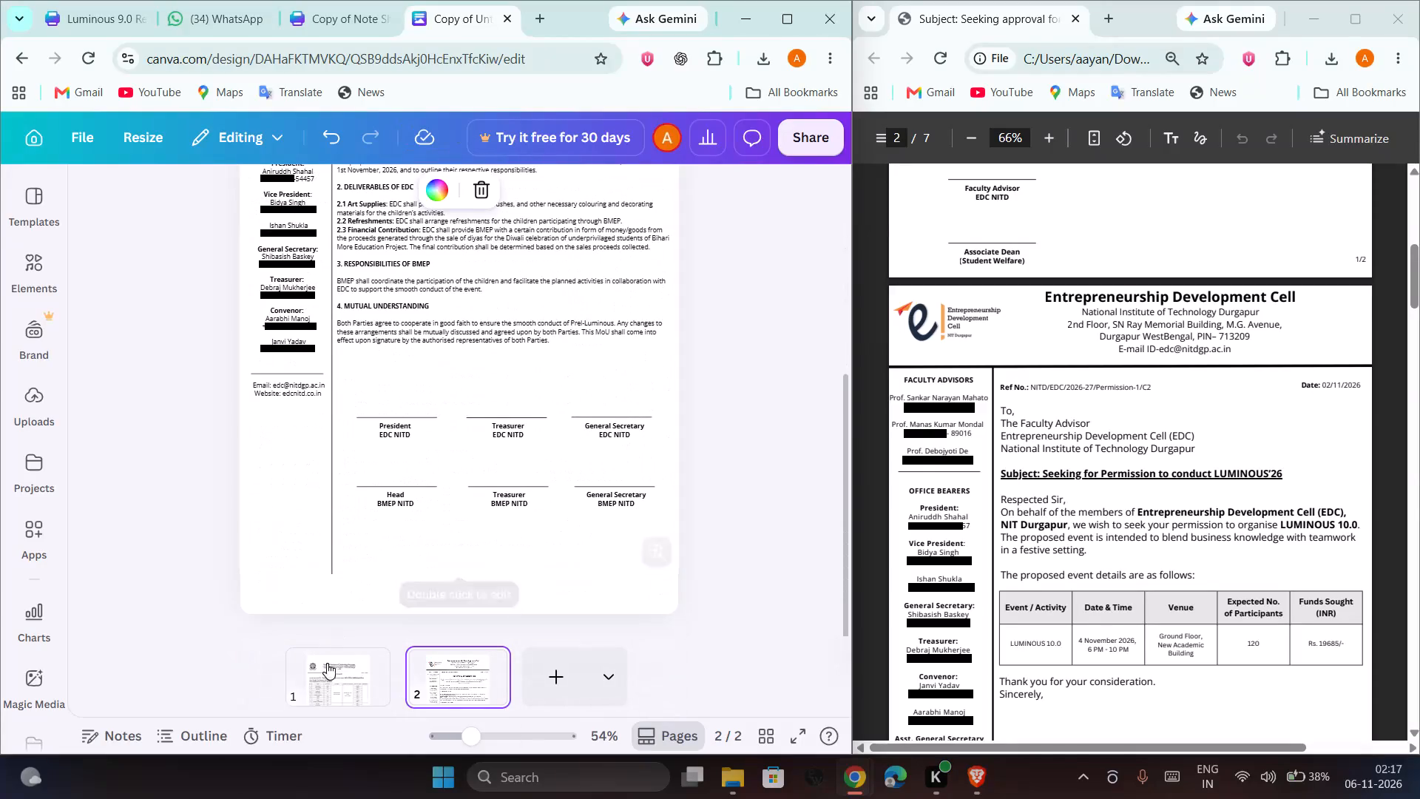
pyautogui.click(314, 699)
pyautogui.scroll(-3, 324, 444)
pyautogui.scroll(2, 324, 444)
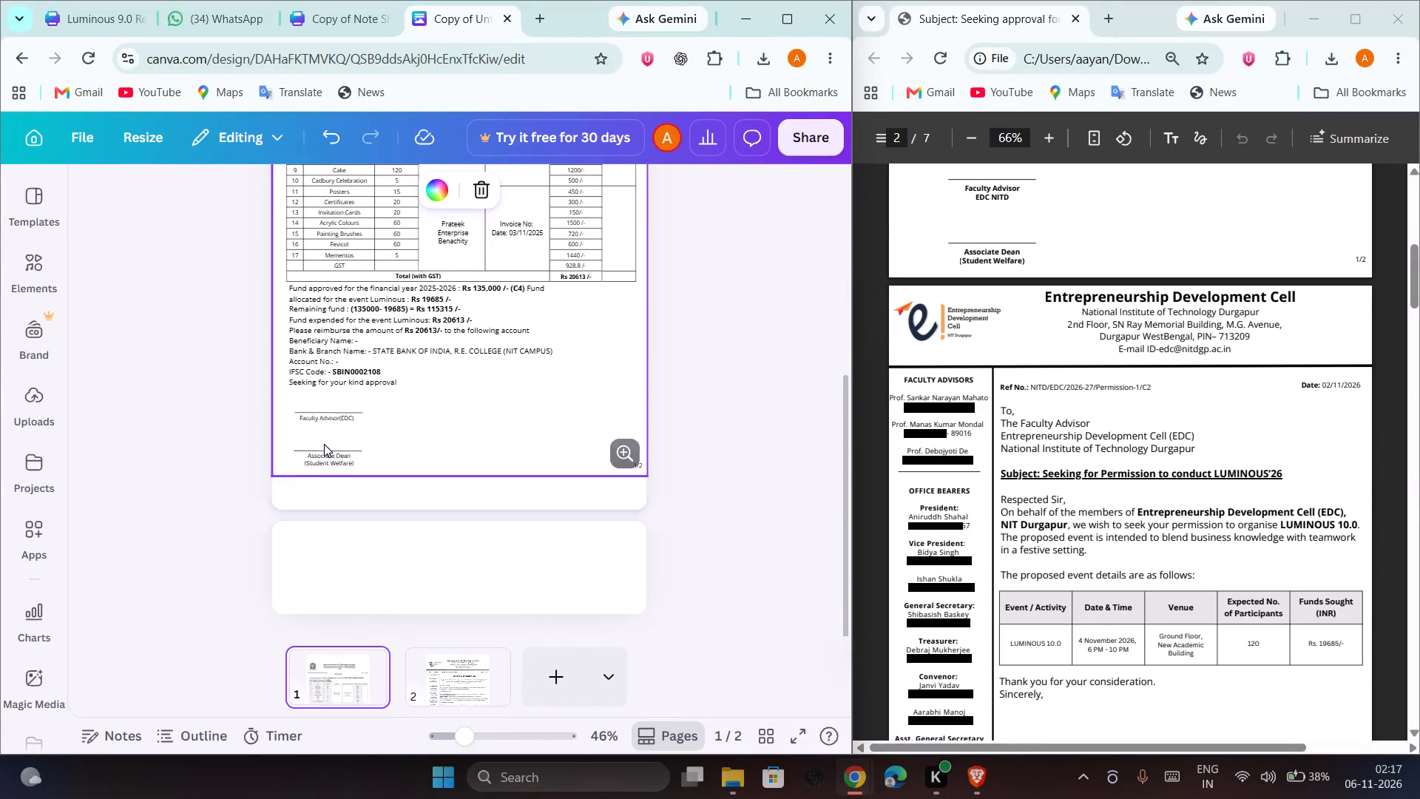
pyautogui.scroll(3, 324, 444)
# Check the blank Copy of Note Sheet design and close its browser tab.
pyautogui.click(319, 21)
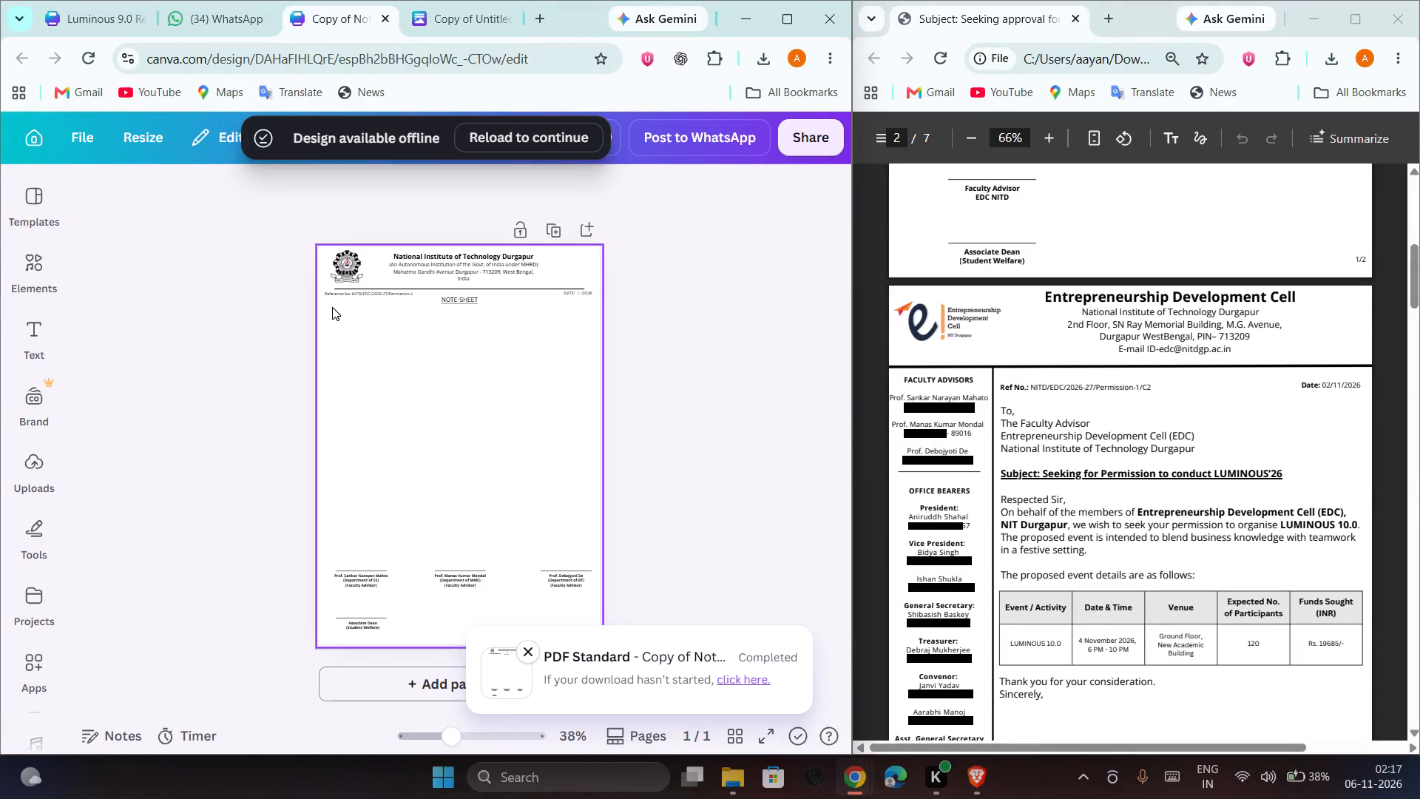
pyautogui.scroll(-4, 332, 307)
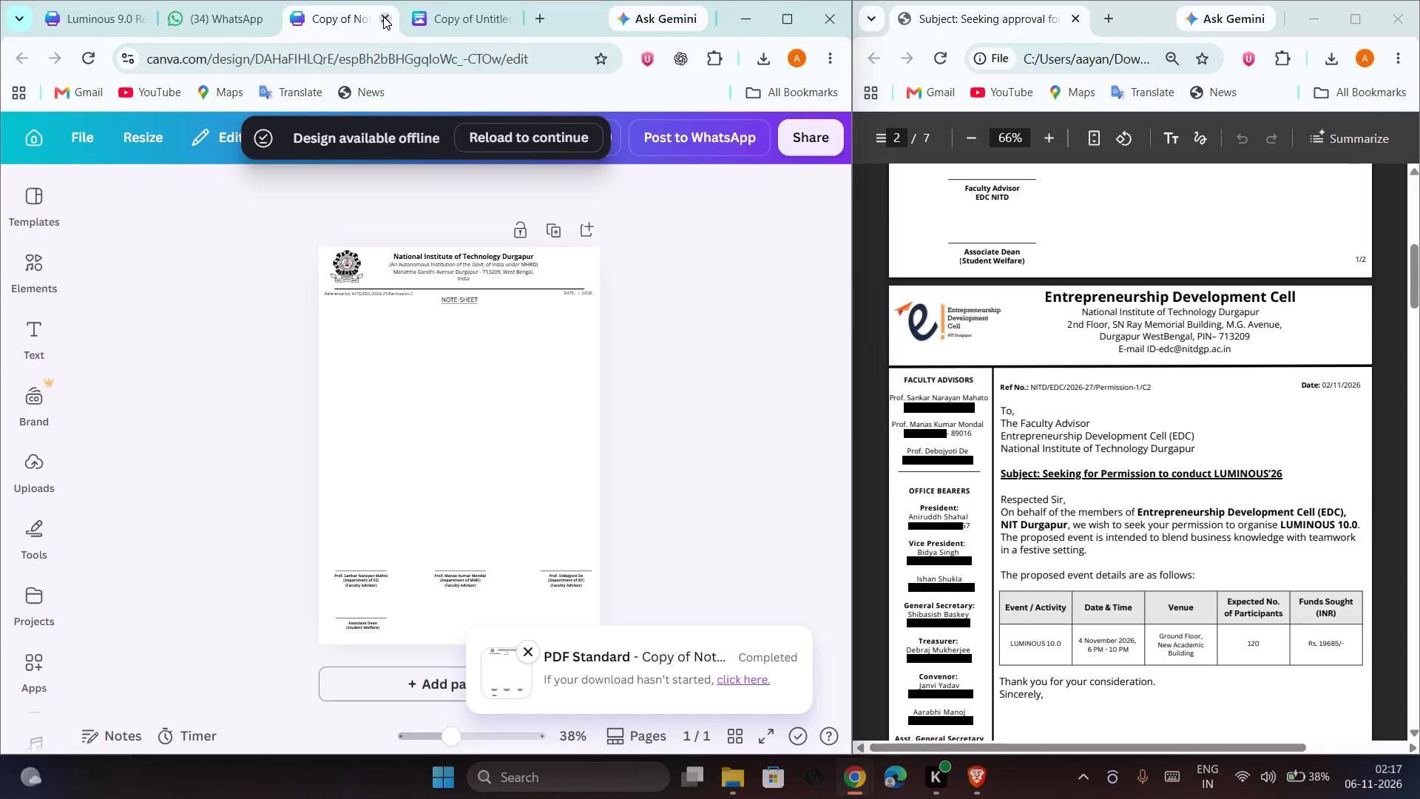
pyautogui.click(383, 16)
# Bring up the Luminous 9.0 Reimbursement design, clear the selection on page 1, and bookmark the design in the browser.
pyautogui.click(89, 17)
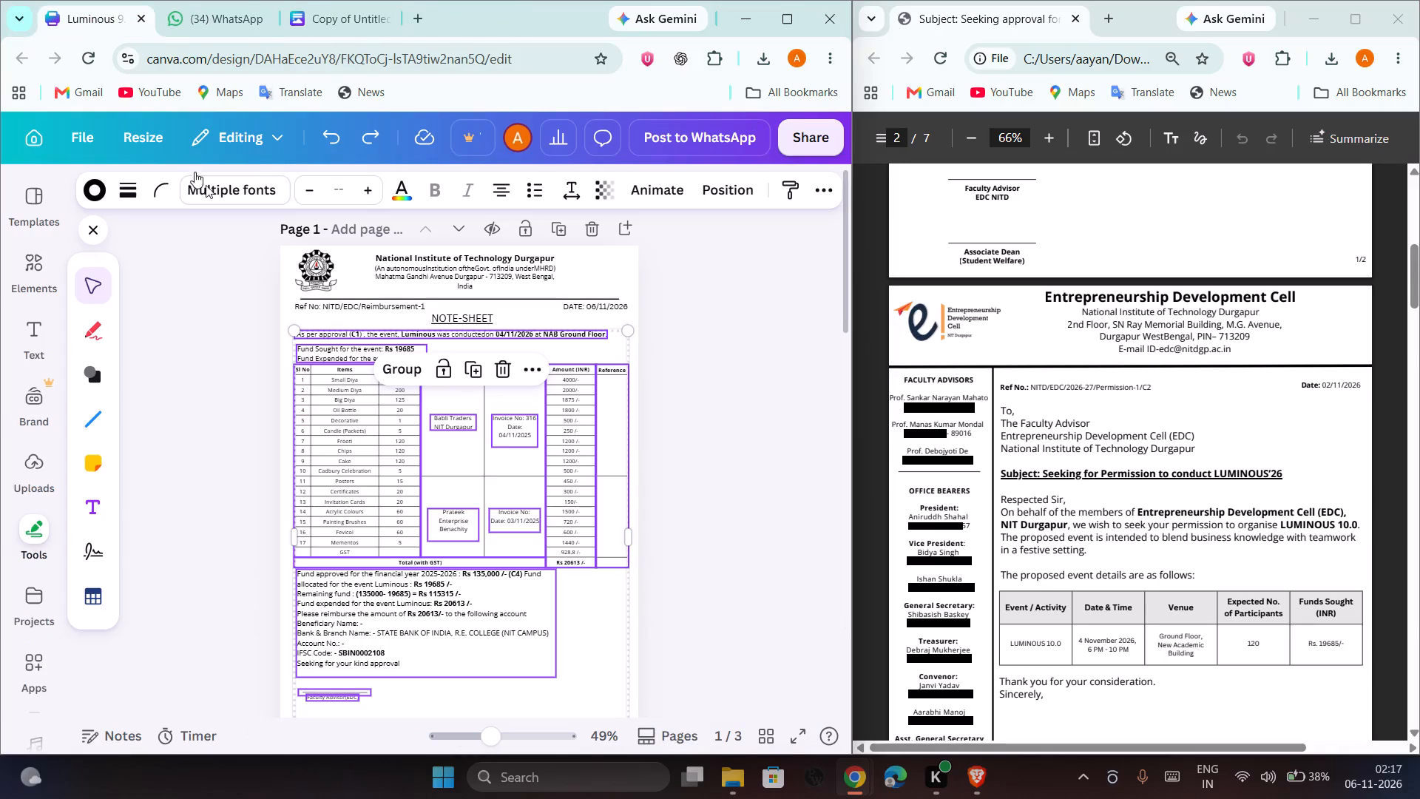
pyautogui.click(578, 621)
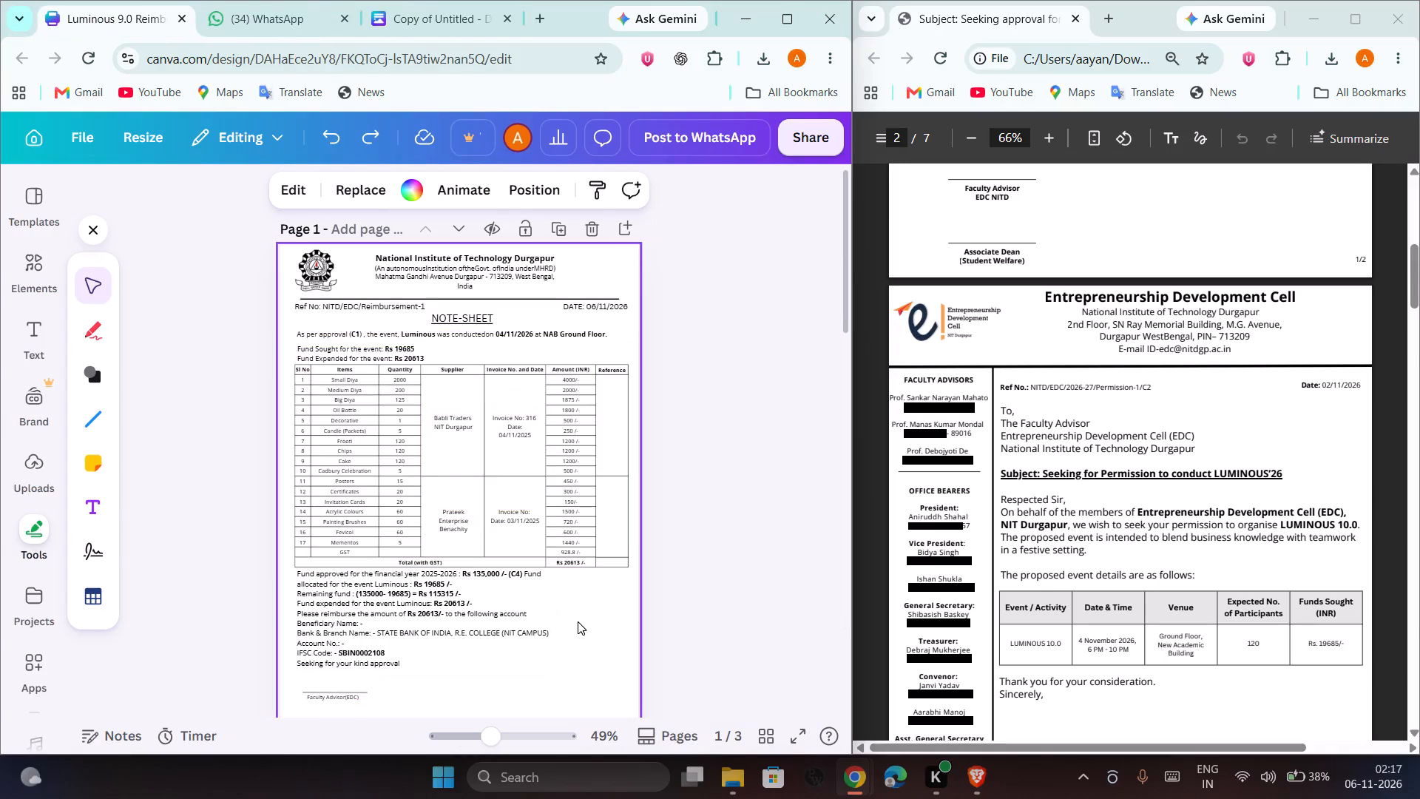
pyautogui.click(593, 53)
pyautogui.click(479, 238)
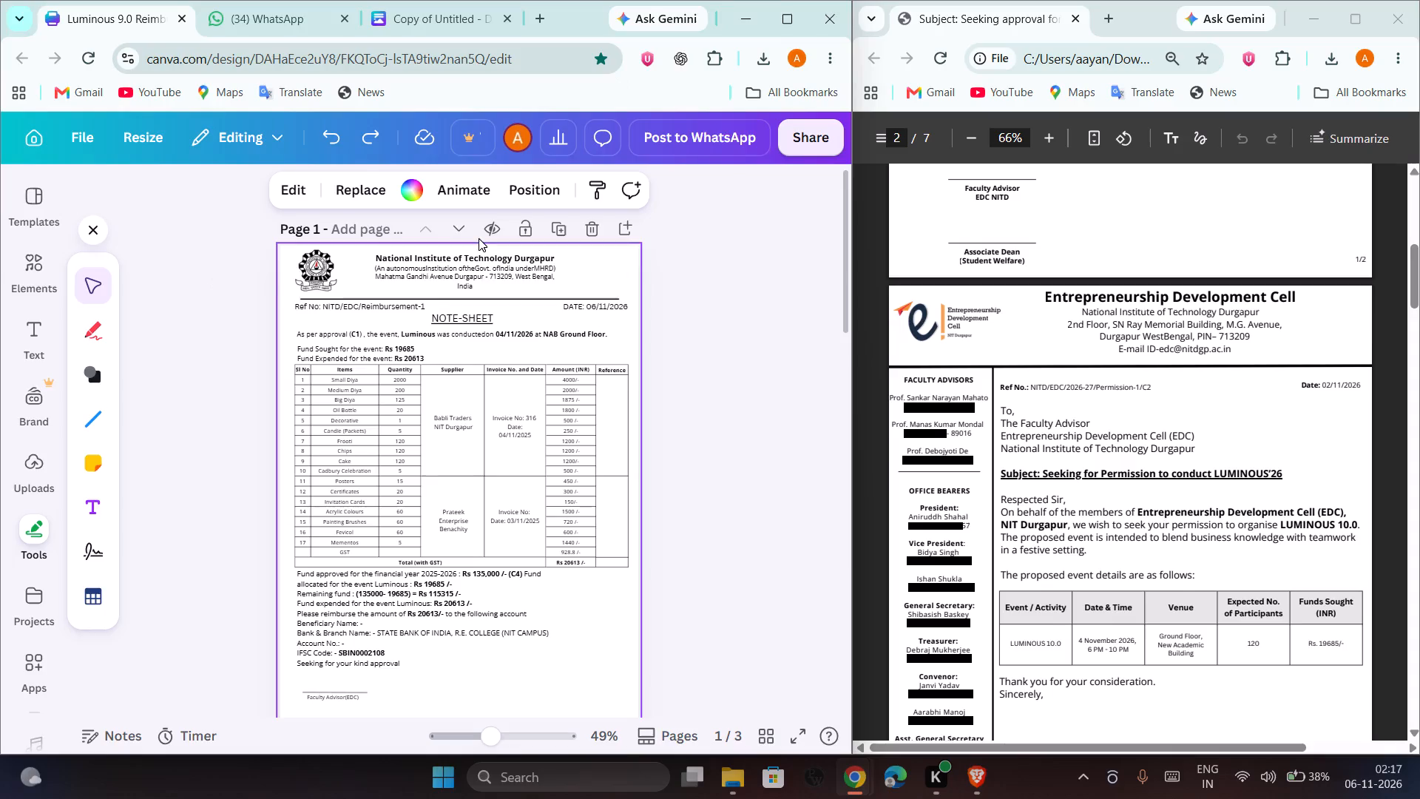
# Review the note-sheet on page 1 against the Entrepreneurship Development Cell reimbursement letter on page 2, including the expense tables and signature blocks.
pyautogui.click(719, 414)
pyautogui.scroll(-1, 485, 455)
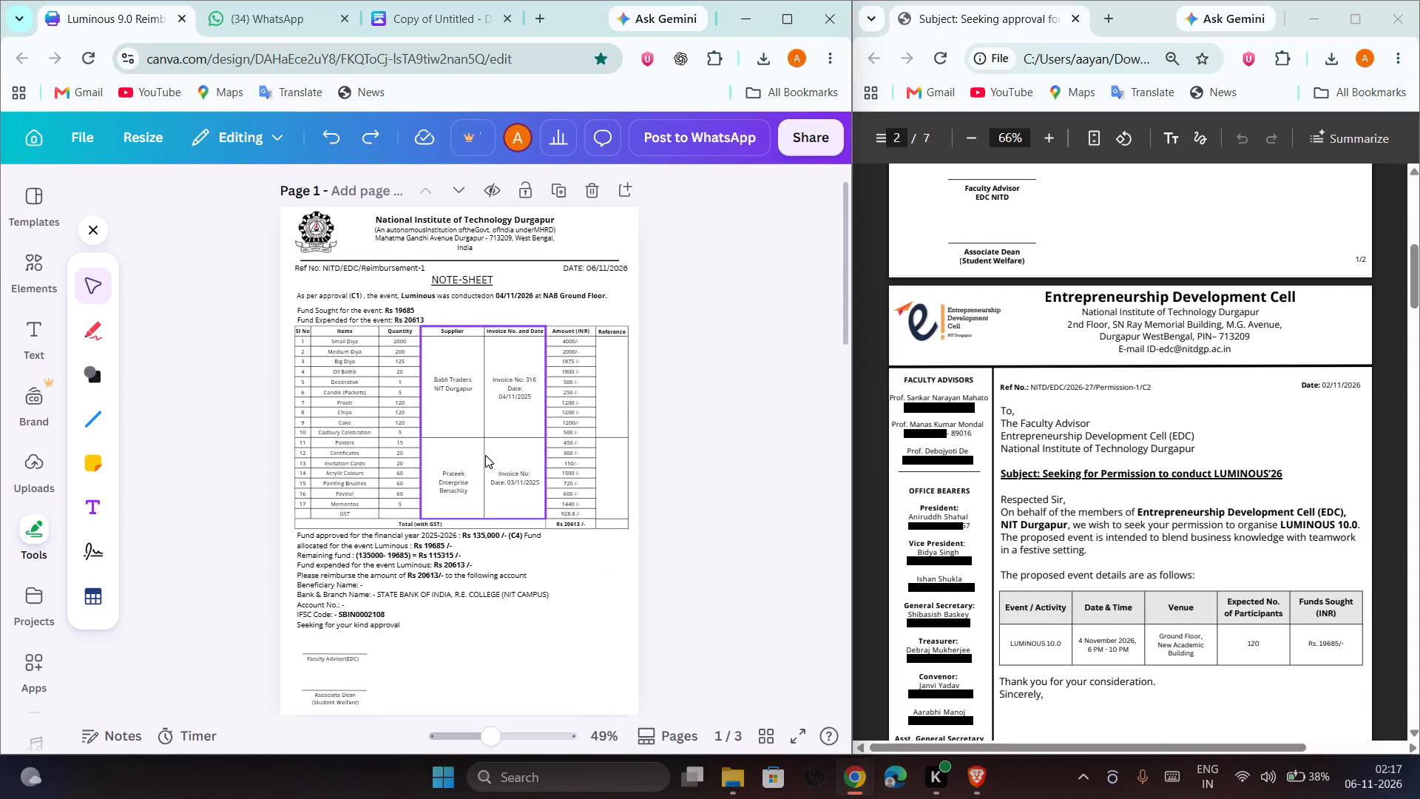
pyautogui.scroll(-6, 485, 455)
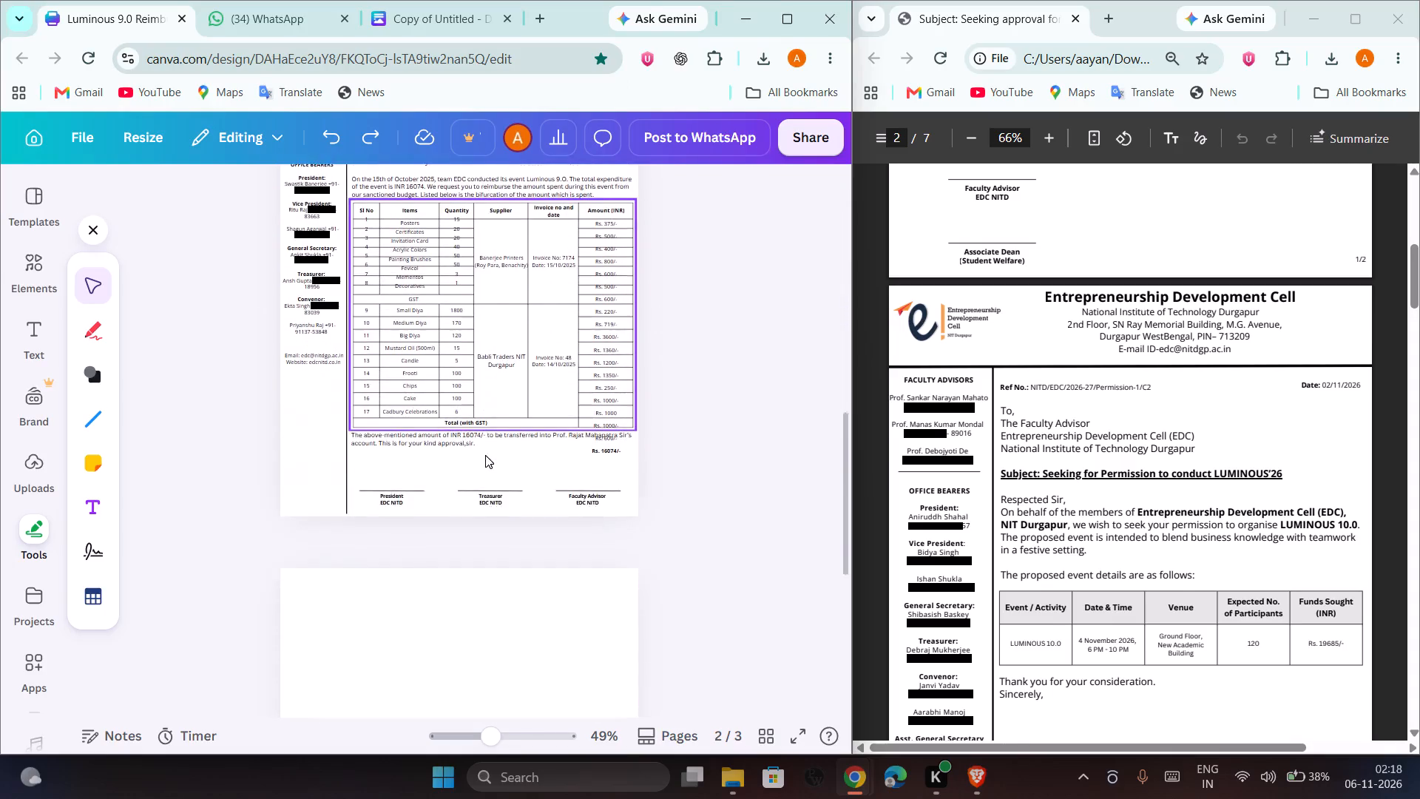
pyautogui.scroll(-6, 485, 455)
pyautogui.scroll(7, 485, 455)
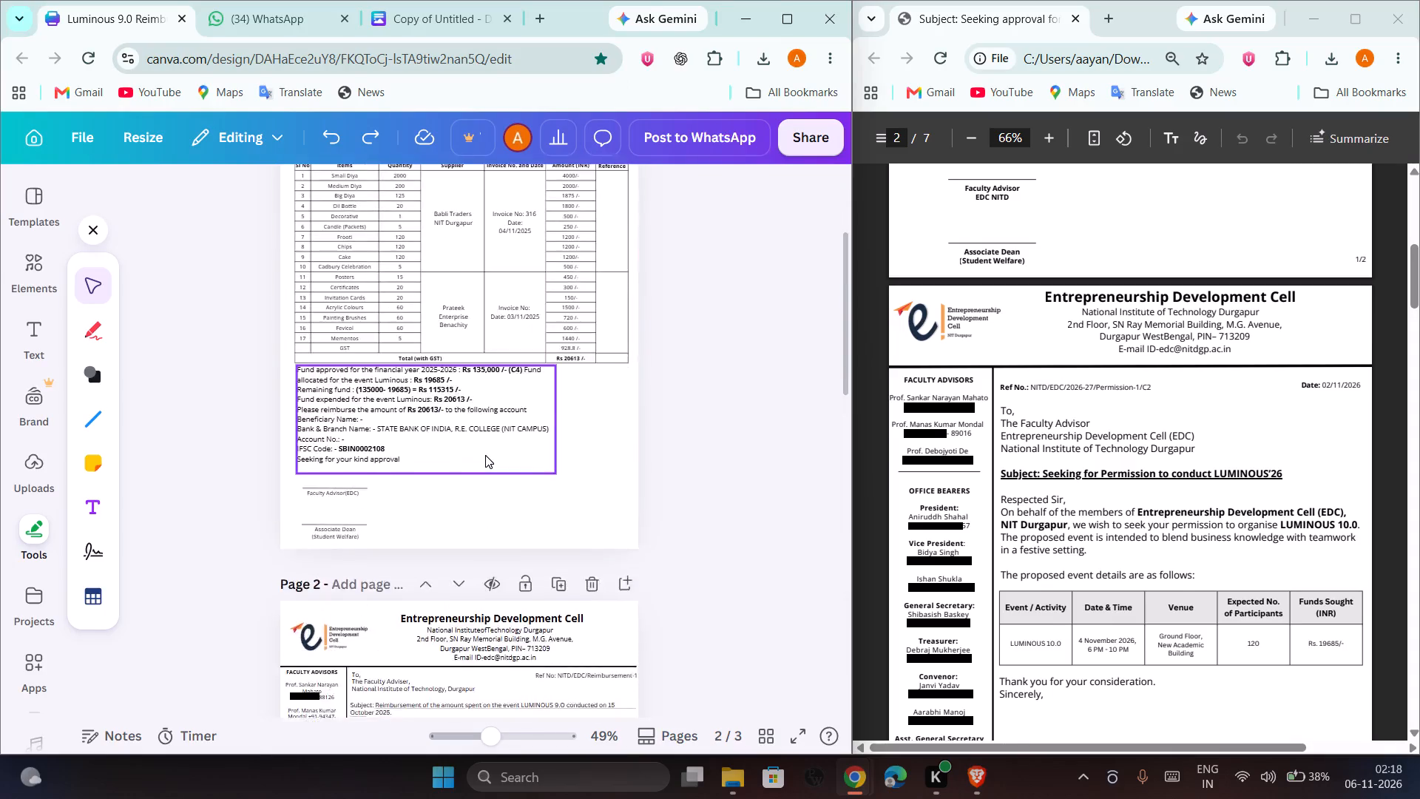
pyautogui.scroll(5, 485, 455)
pyautogui.scroll(-2, 485, 455)
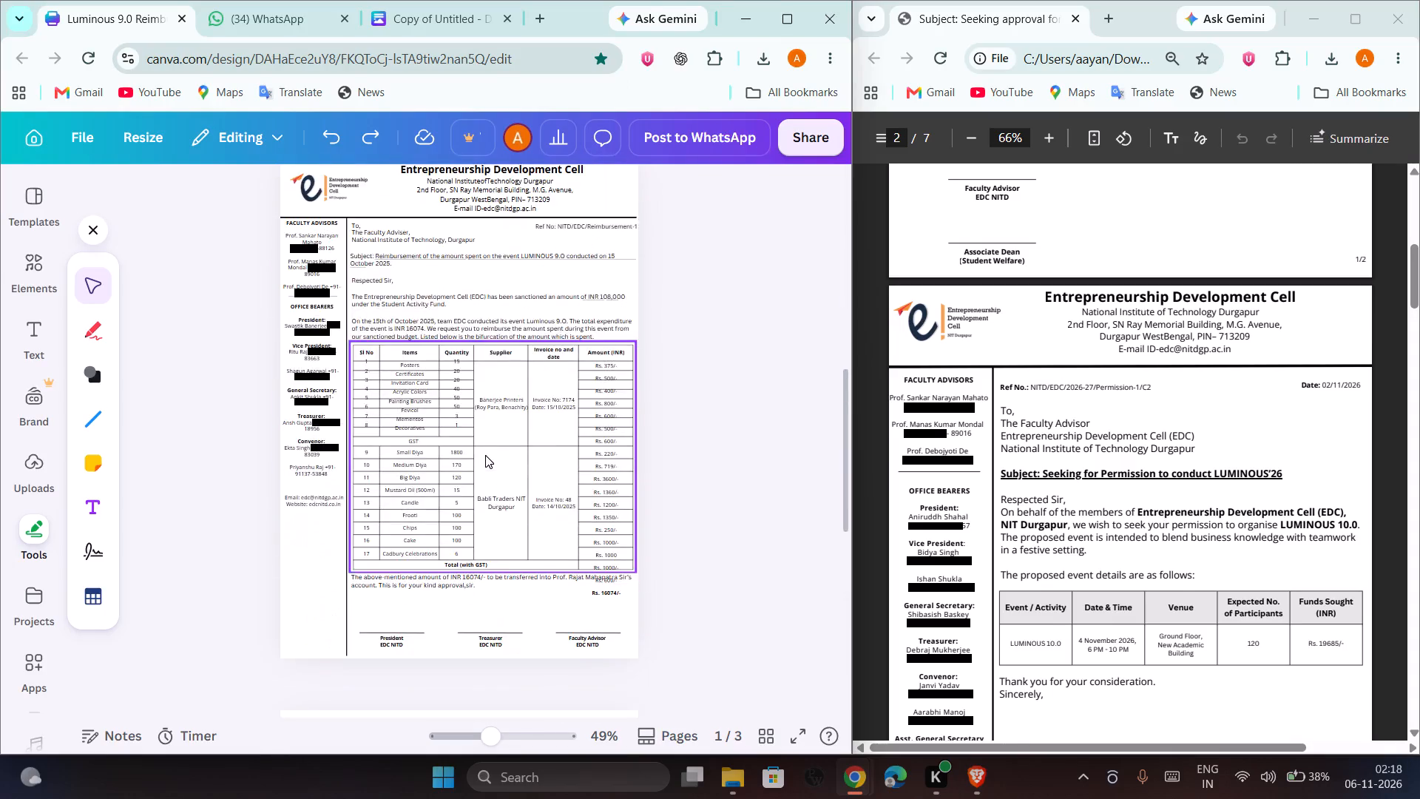
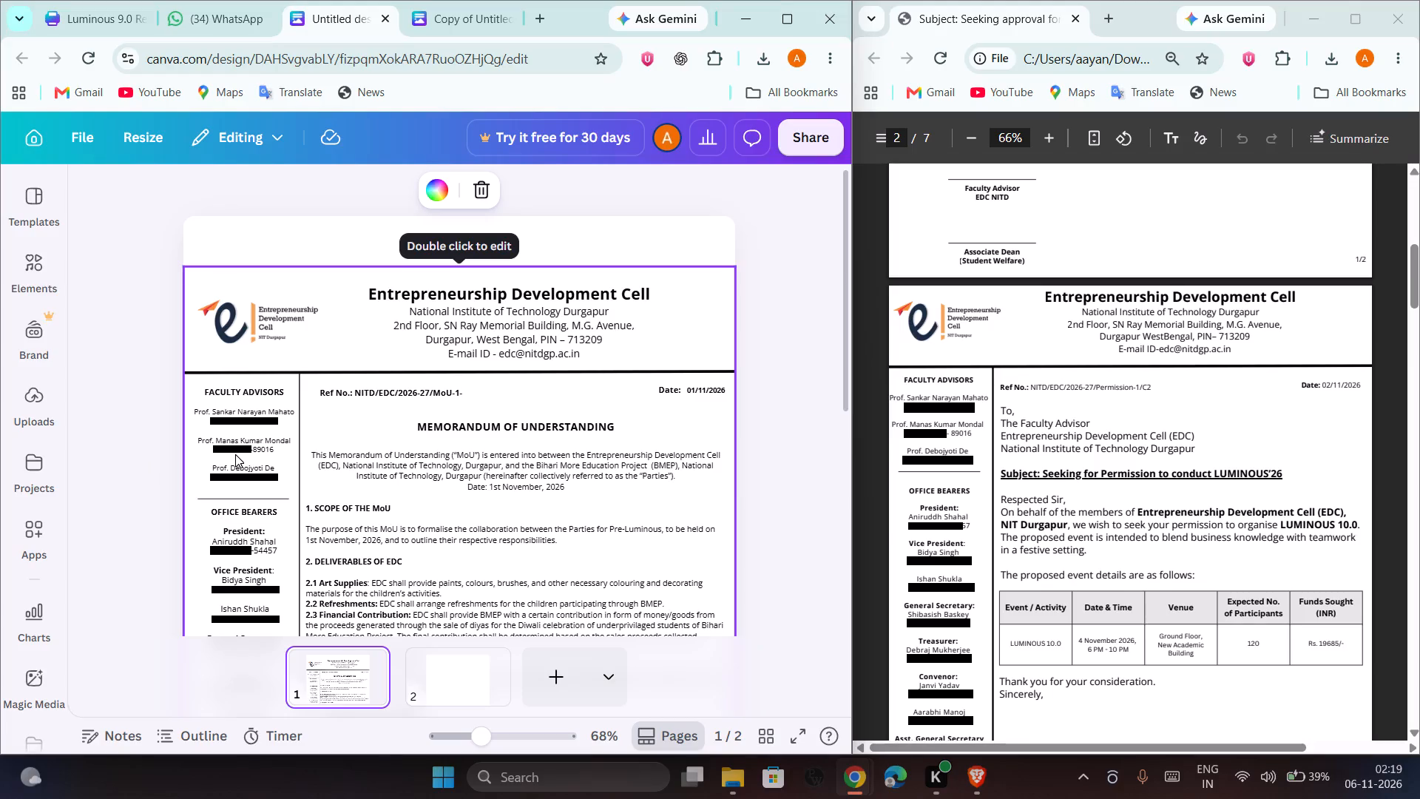
pyautogui.scroll(1, 235, 422)
pyautogui.scroll(-4, 235, 422)
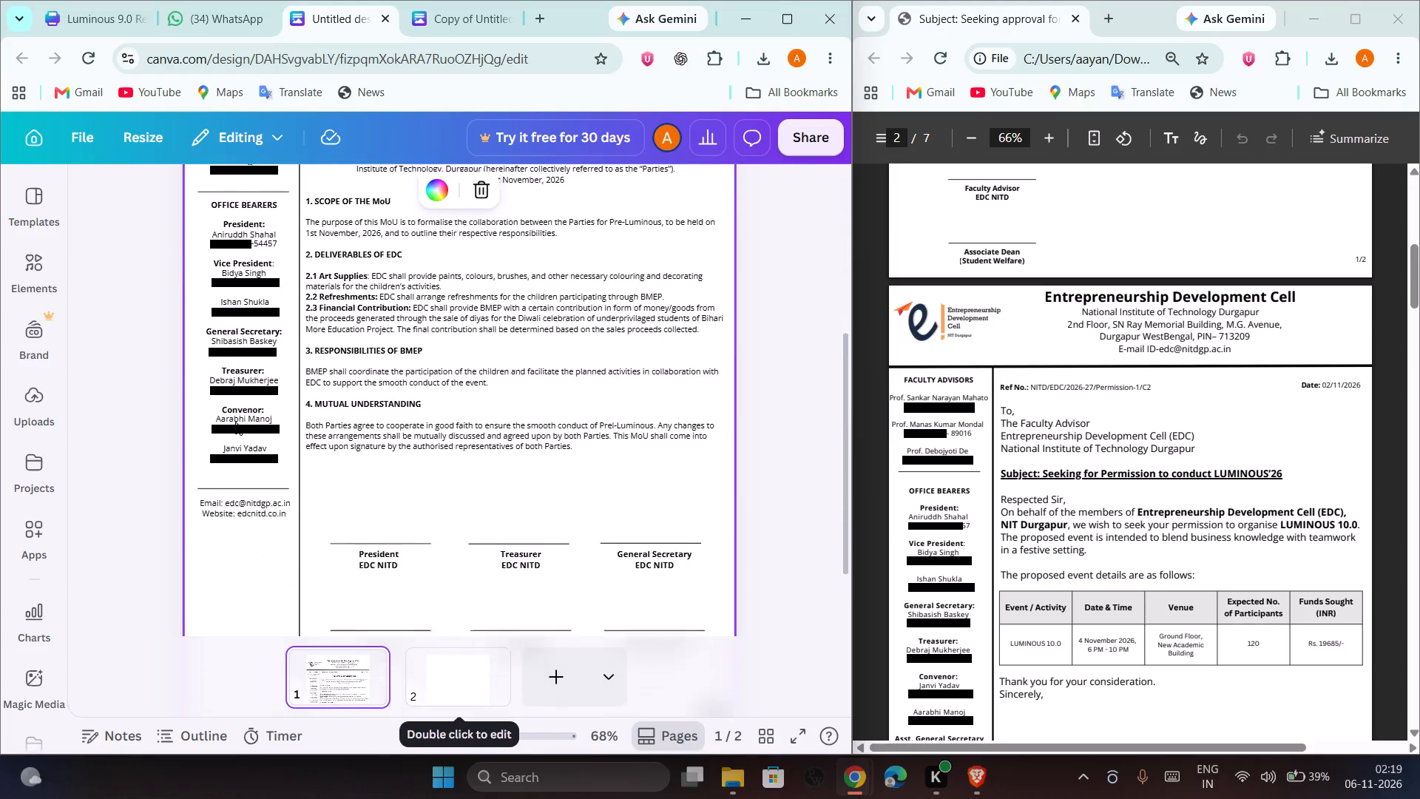
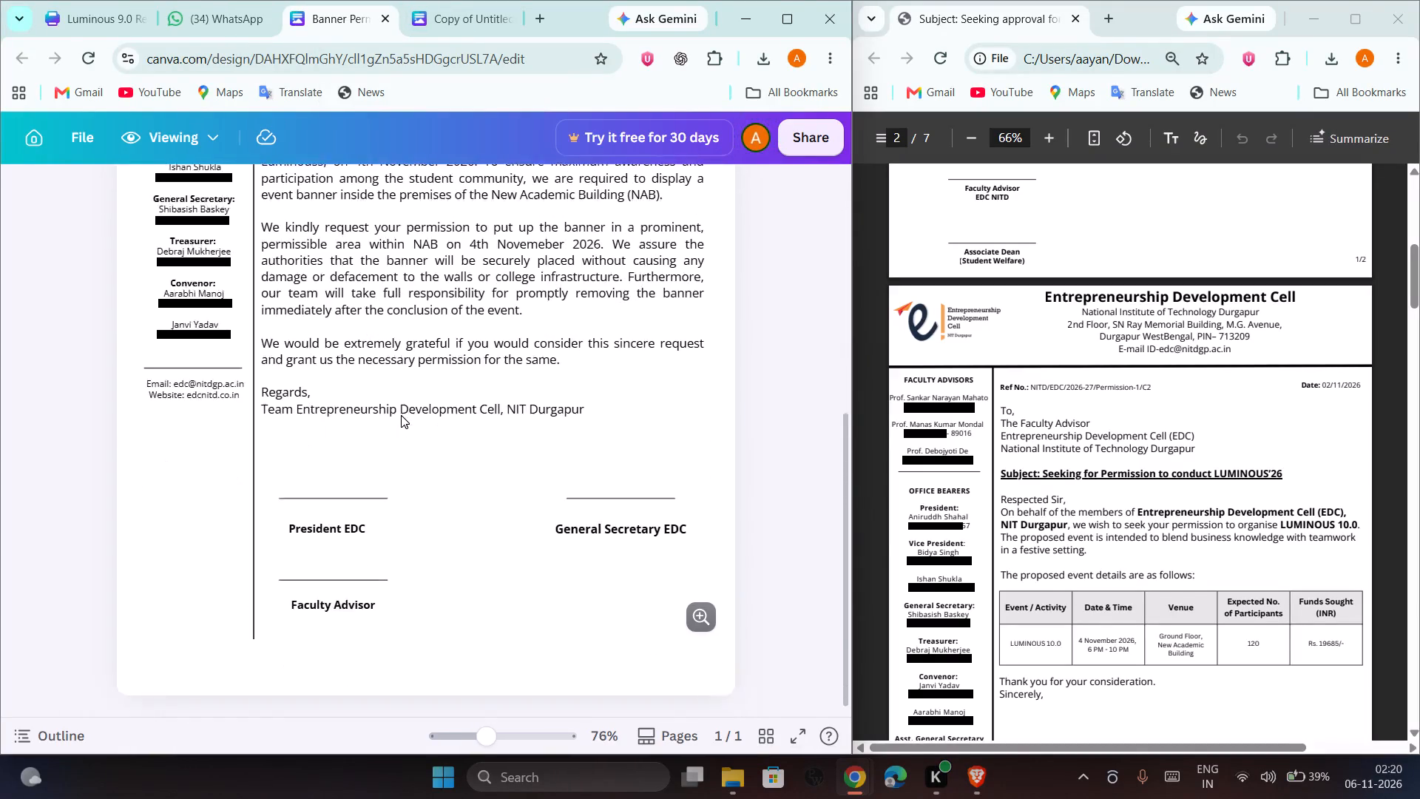
# Examine the letterhead, address block and subject at the start of the banner permission letter.
pyautogui.scroll(4, 401, 415)
pyautogui.scroll(1, 337, 305)
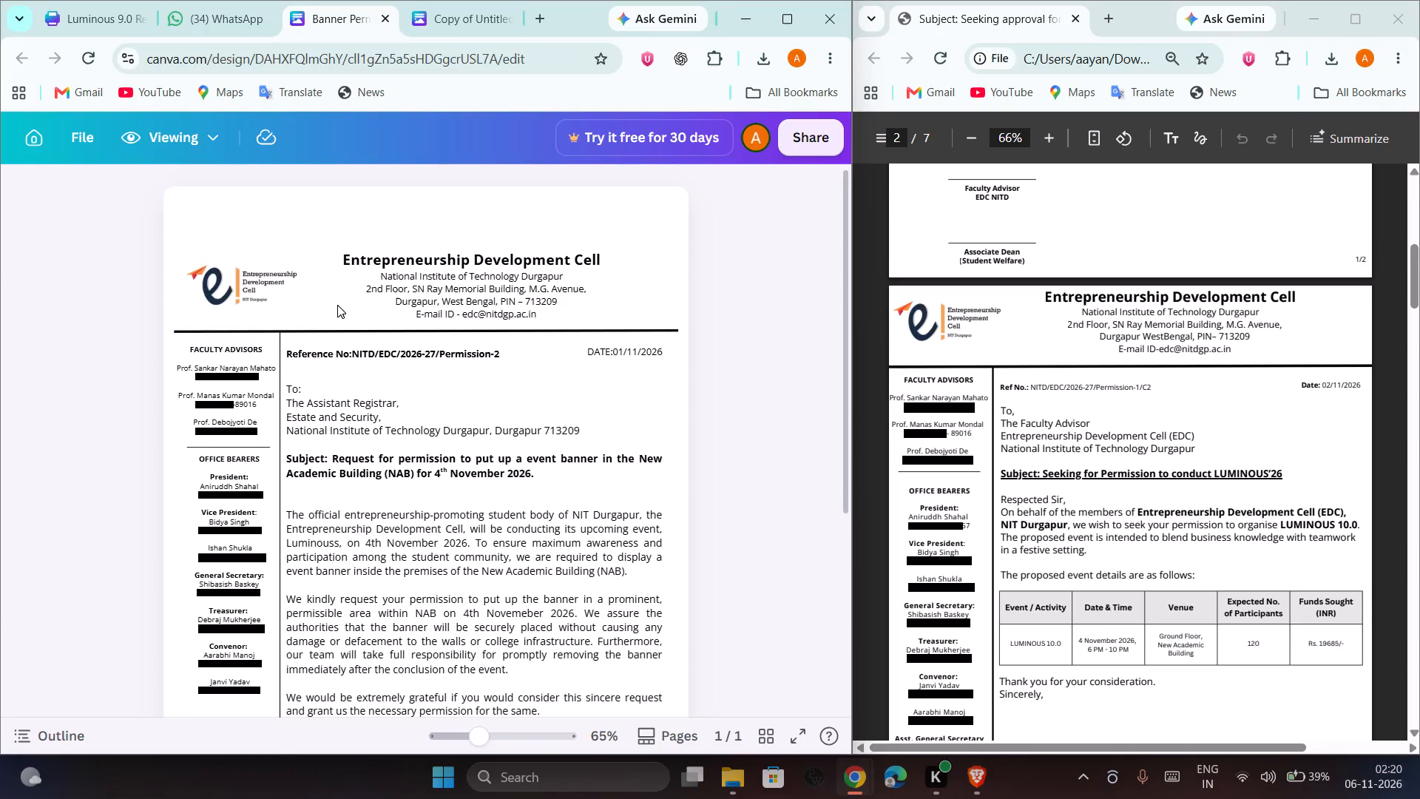
pyautogui.scroll(1, 337, 305)
pyautogui.click(459, 291)
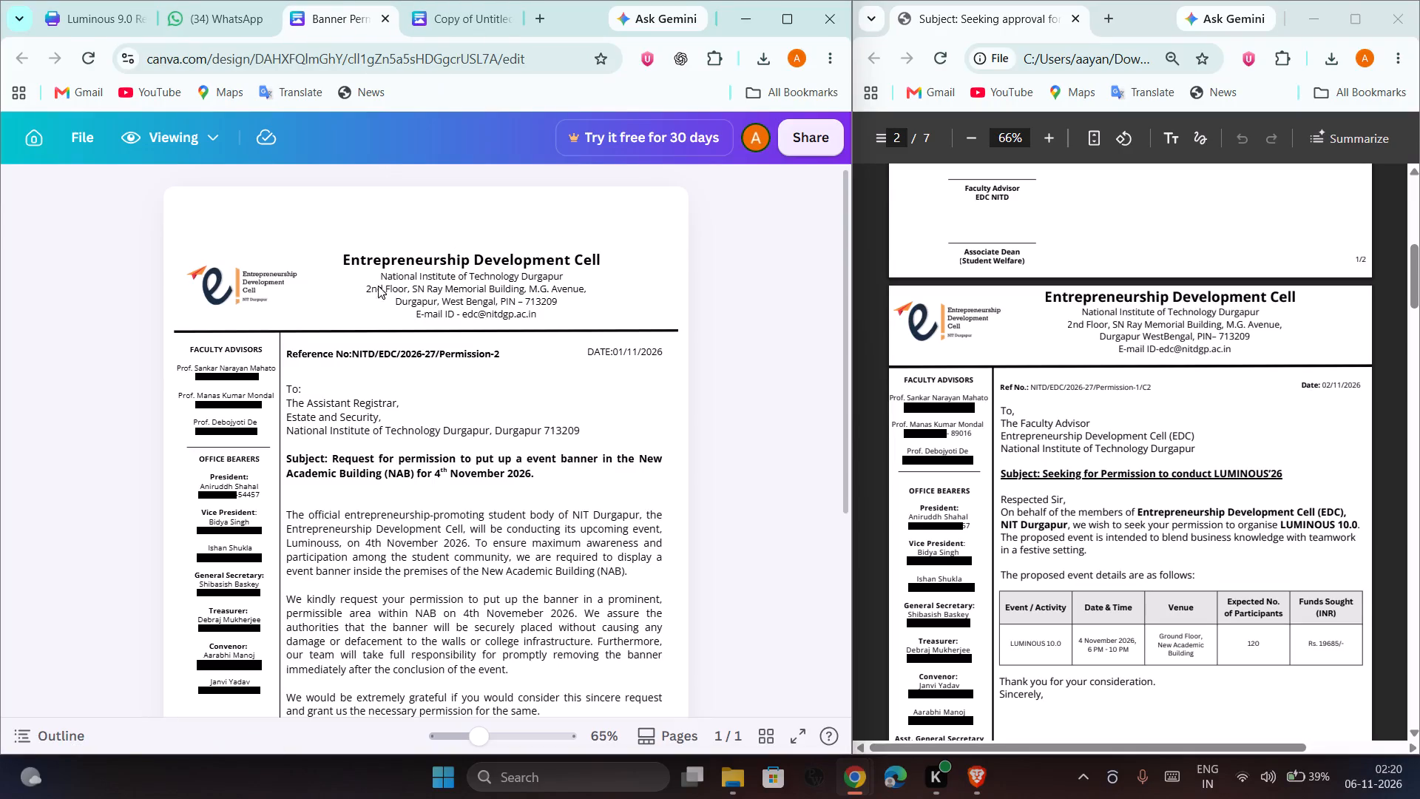
pyautogui.click(425, 264)
pyautogui.click(425, 264)
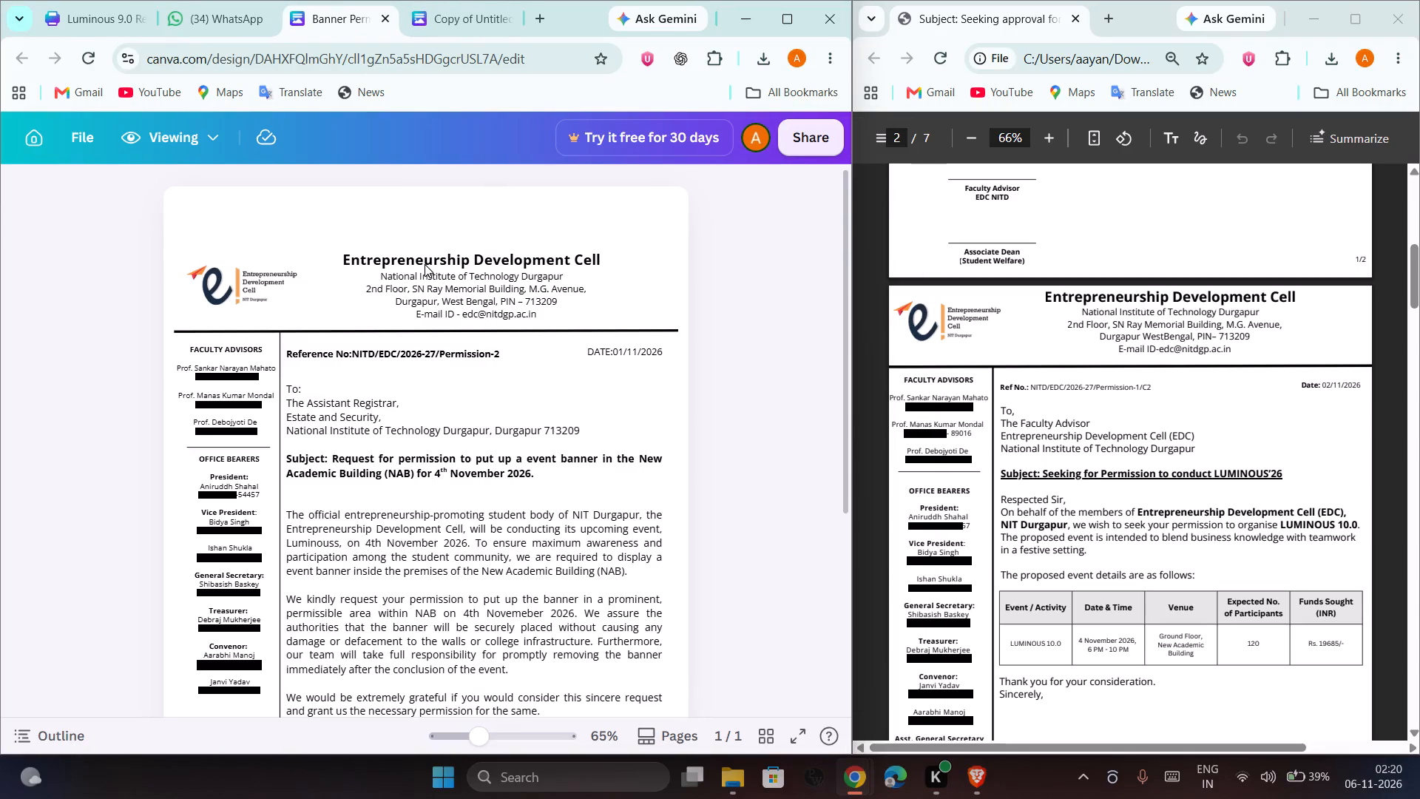
pyautogui.click(339, 426)
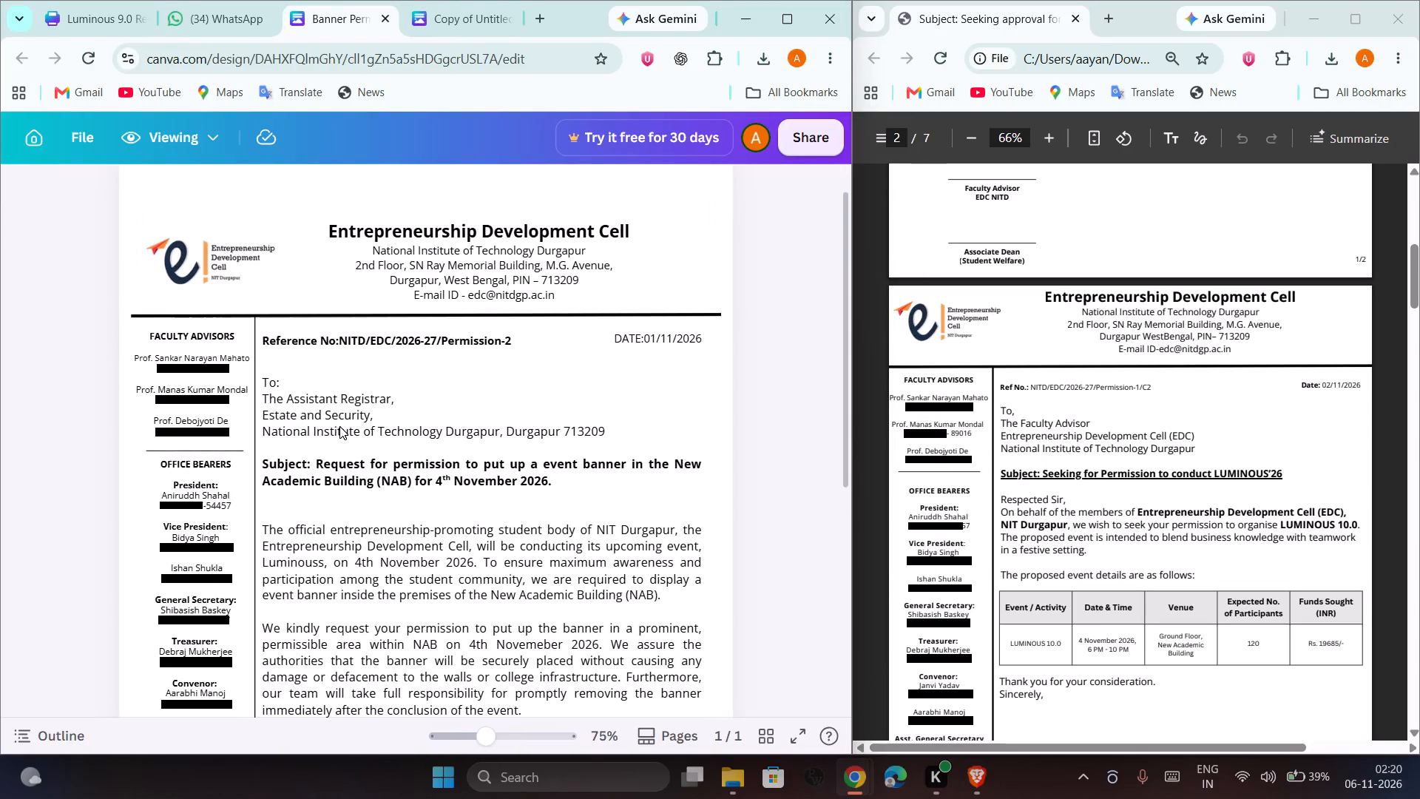
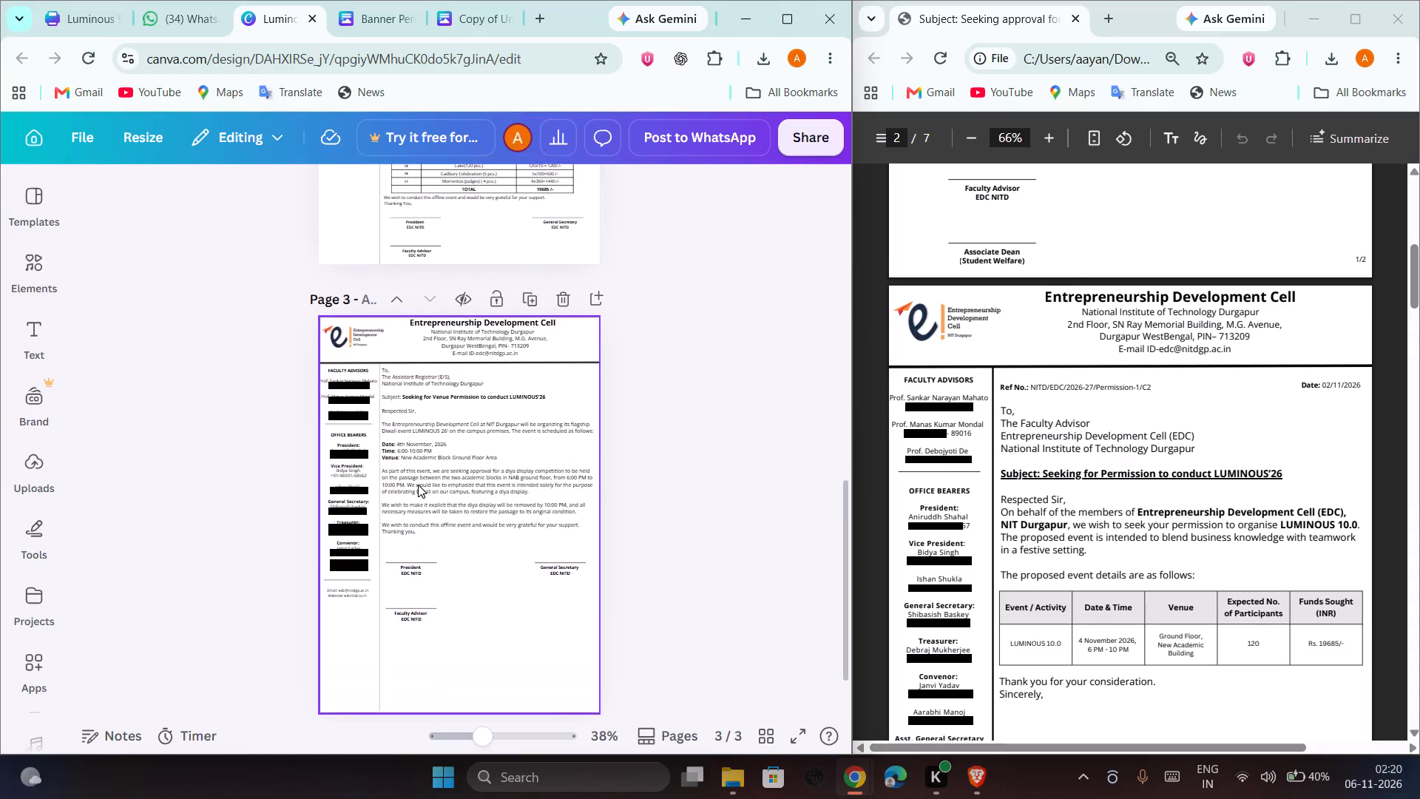
# Review the note sheet on page 1 of the Luminous design, including its event description and budget breakup.
pyautogui.scroll(4, 418, 485)
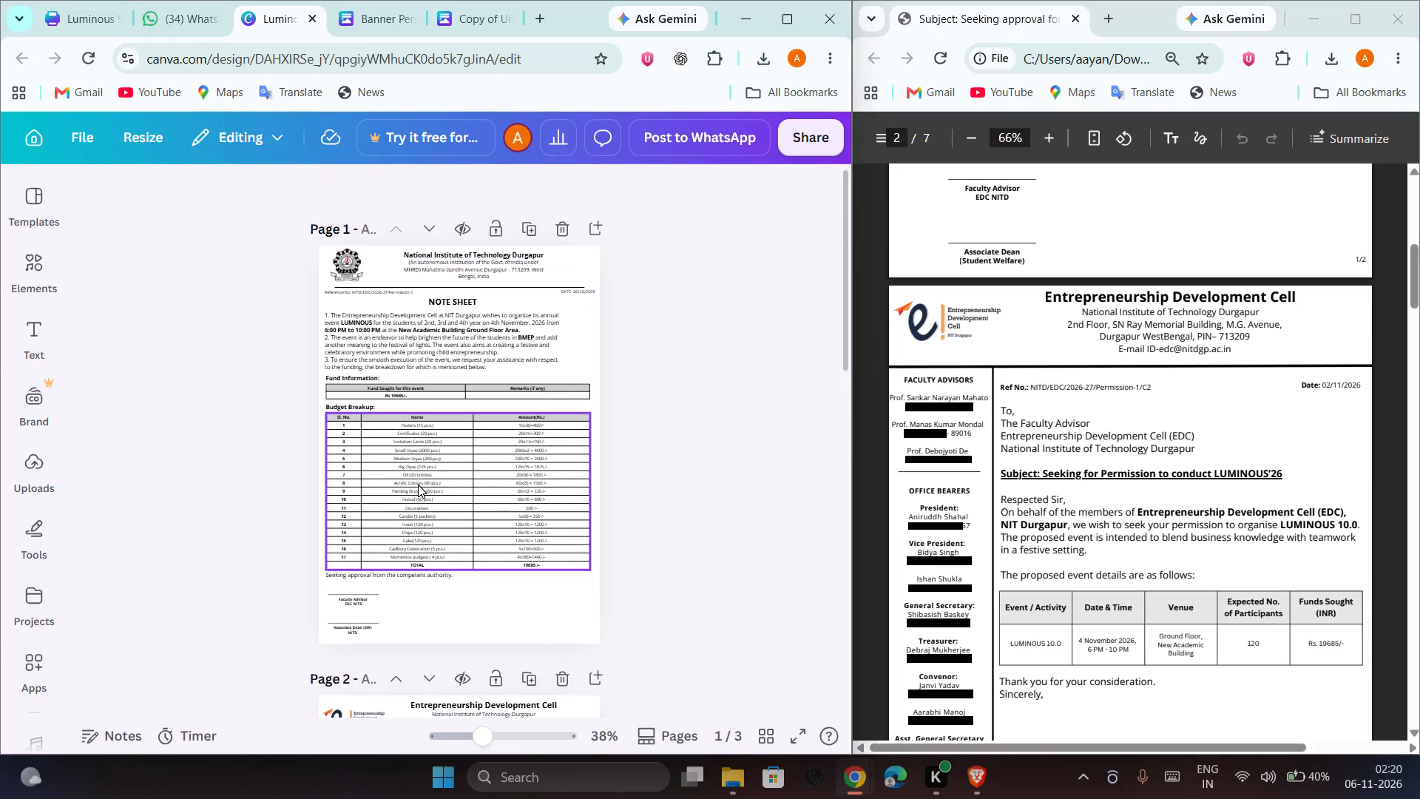
pyautogui.scroll(1, 418, 485)
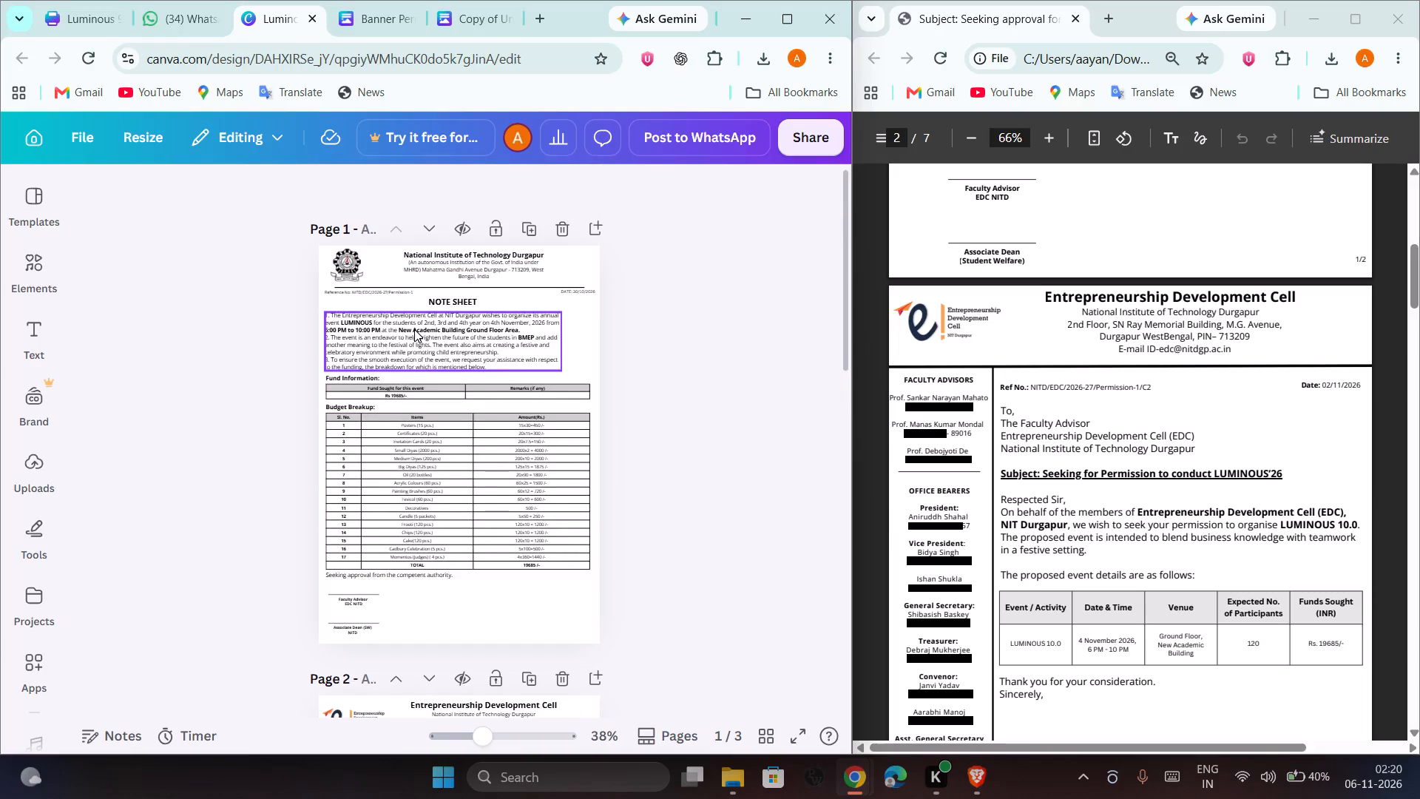
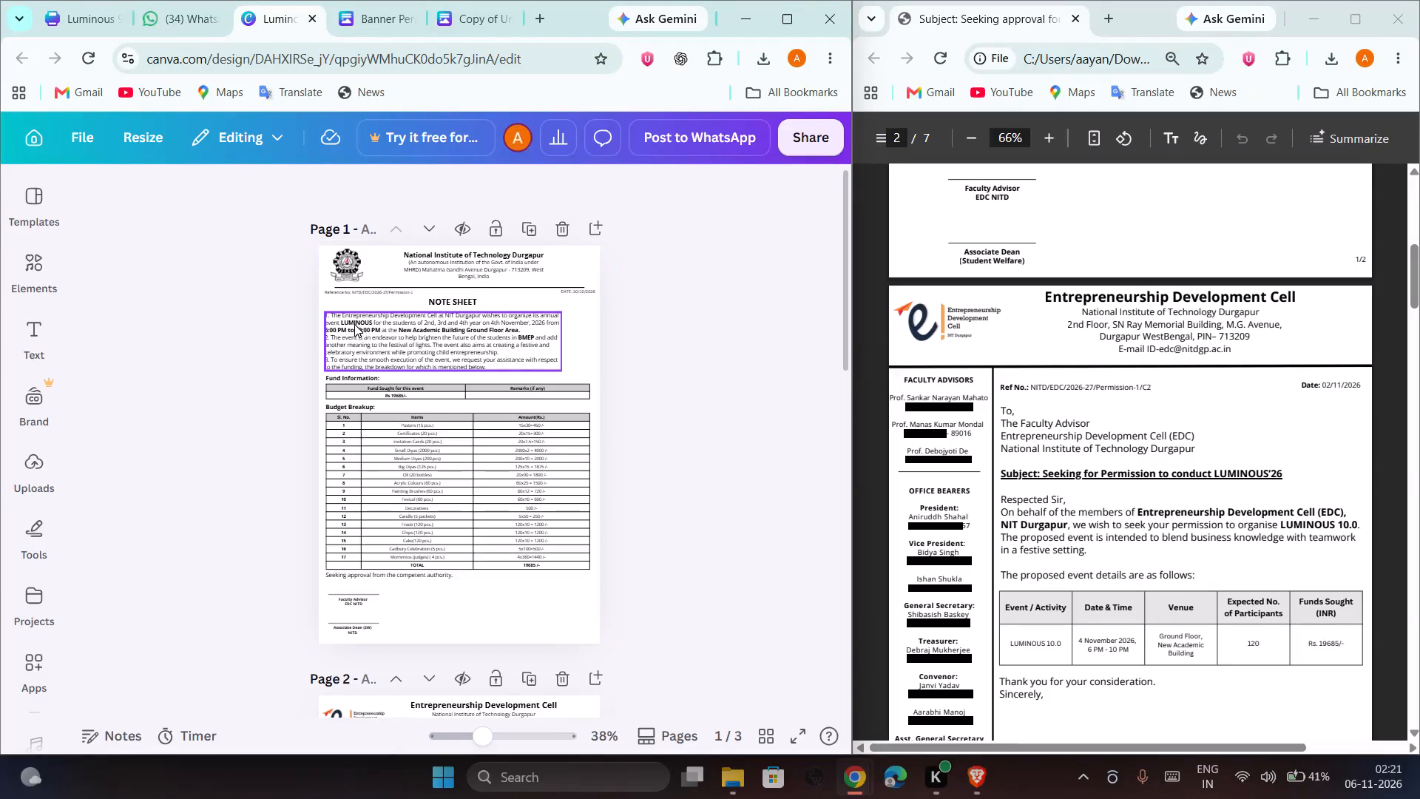
# Make a copy of the three-page Luminous permission design containing the note sheet.
pyautogui.click(352, 325)
pyautogui.click(358, 625)
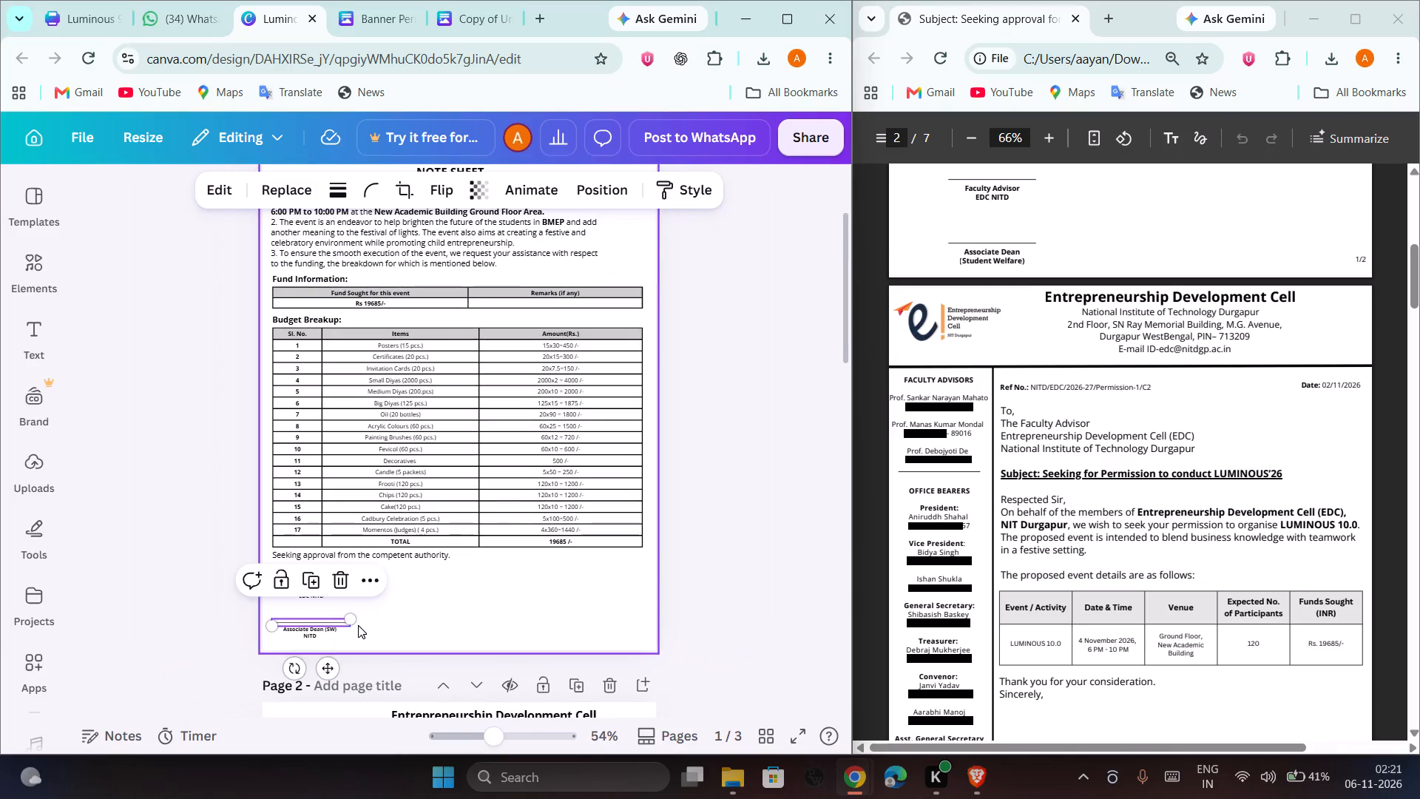
pyautogui.click(151, 354)
pyautogui.click(92, 140)
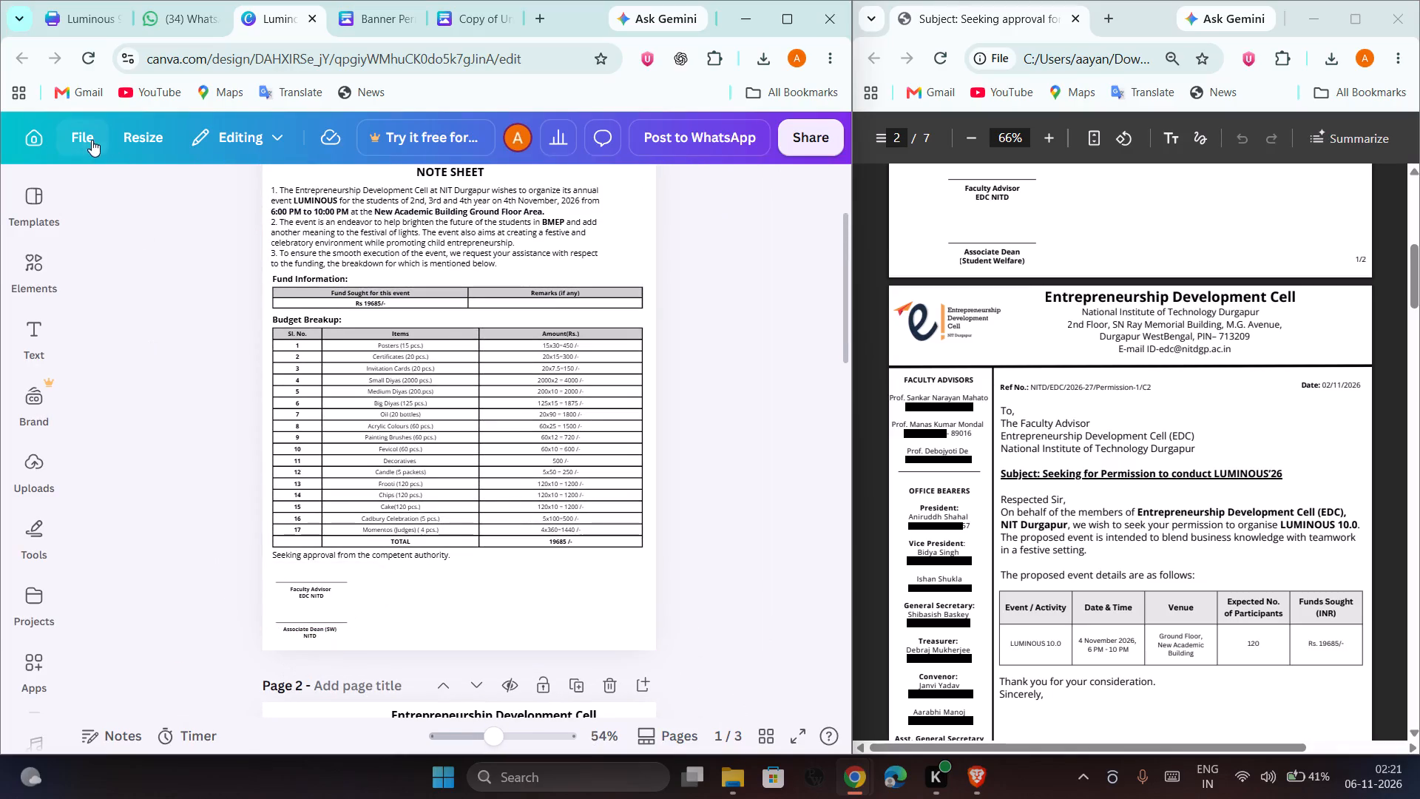
pyautogui.click(163, 336)
# Close the browser tabs of the original Luminous design and the banner permission design.
pyautogui.click(260, 19)
pyautogui.click(268, 19)
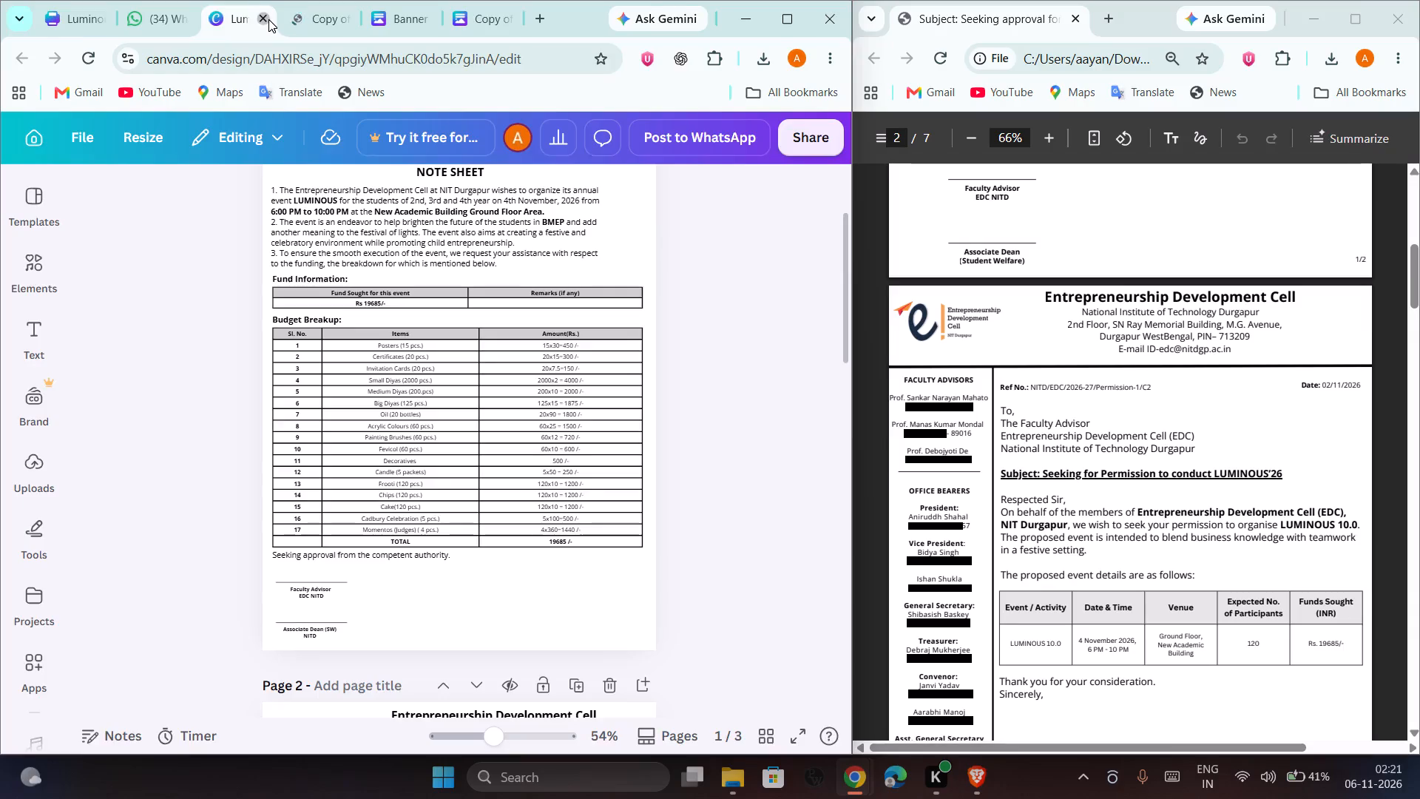
pyautogui.click(317, 21)
pyautogui.click(349, 20)
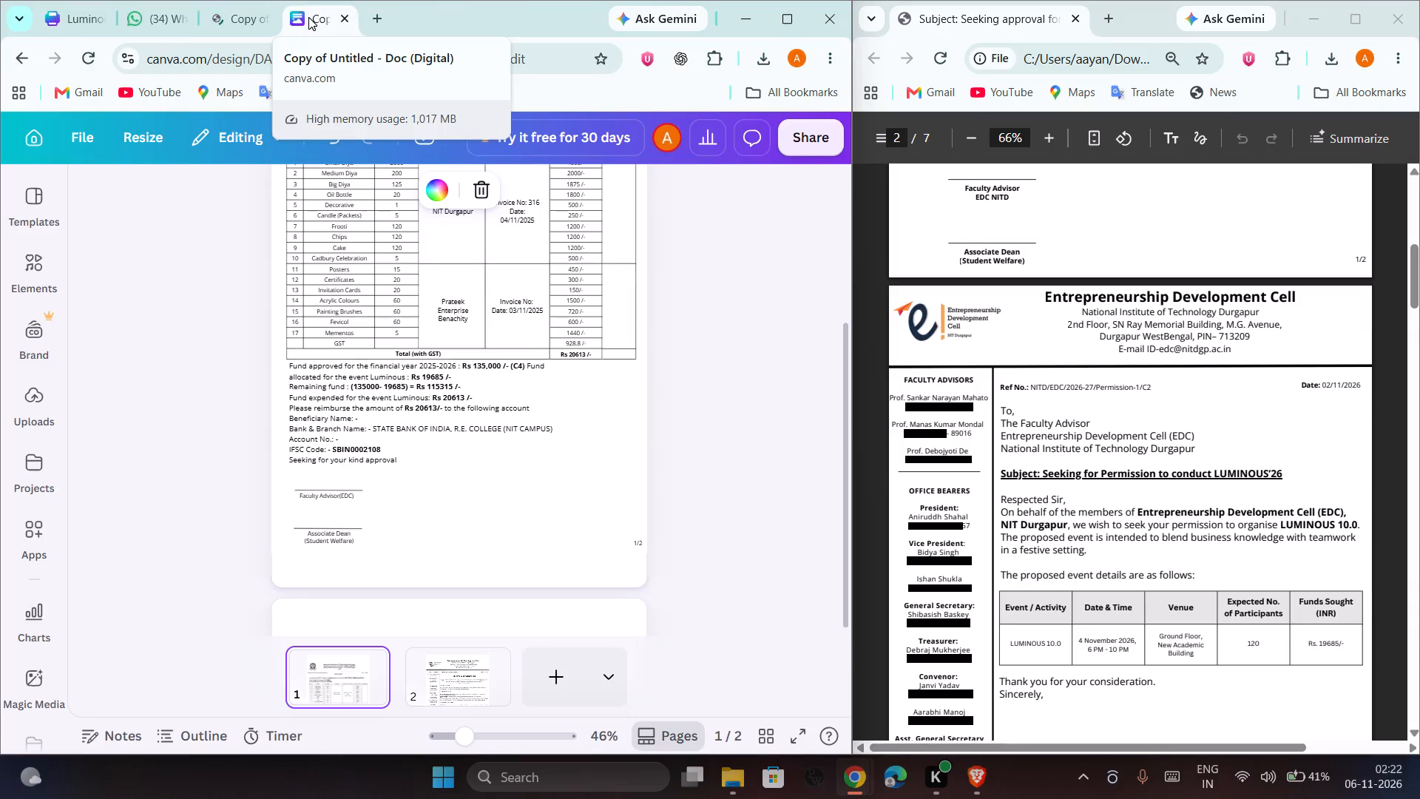
# Compare the note sheets in the Copy of Untitled document, the new Luminous copy and the Luminous 9.0 reimbursement design.
pyautogui.scroll(2, 342, 232)
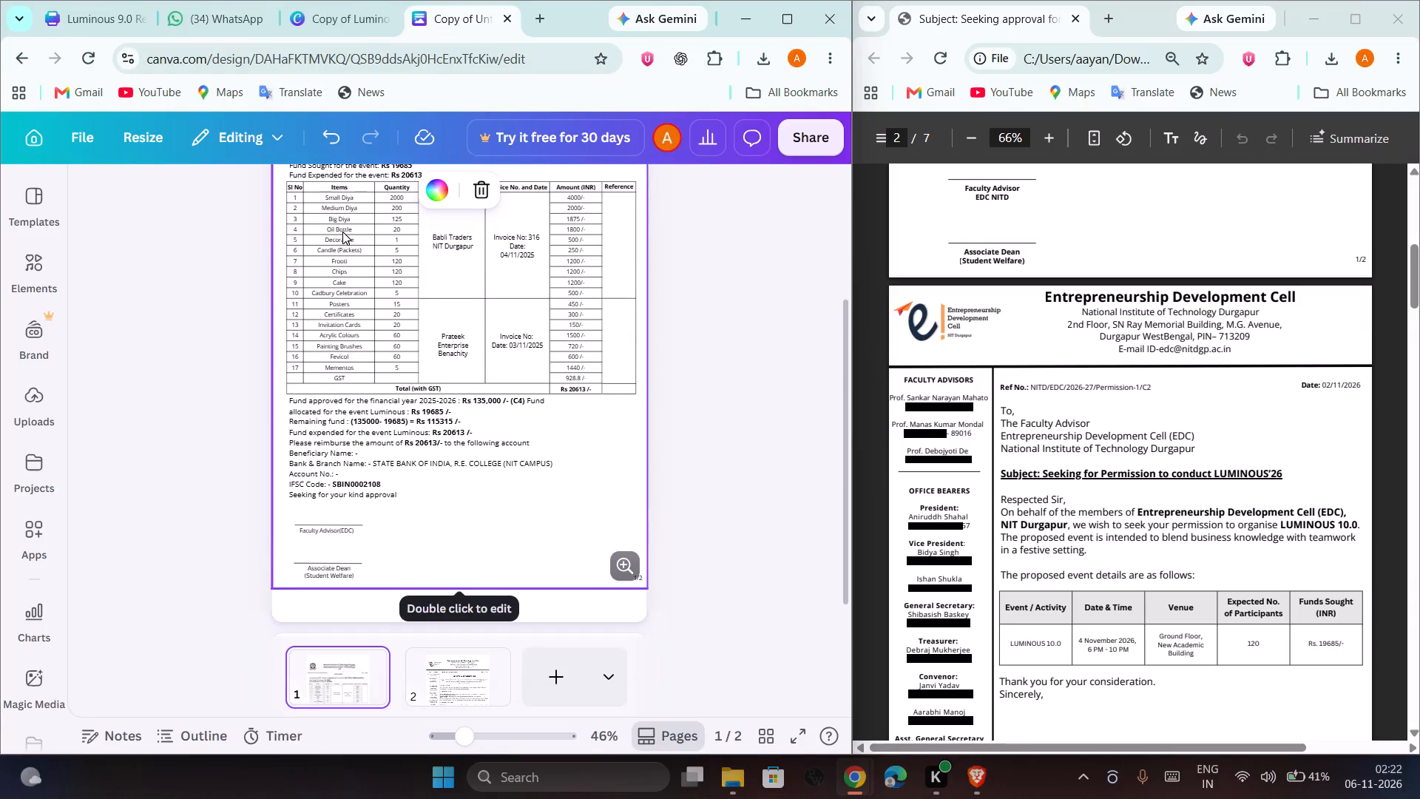
pyautogui.scroll(5, 342, 232)
pyautogui.scroll(-3, 342, 232)
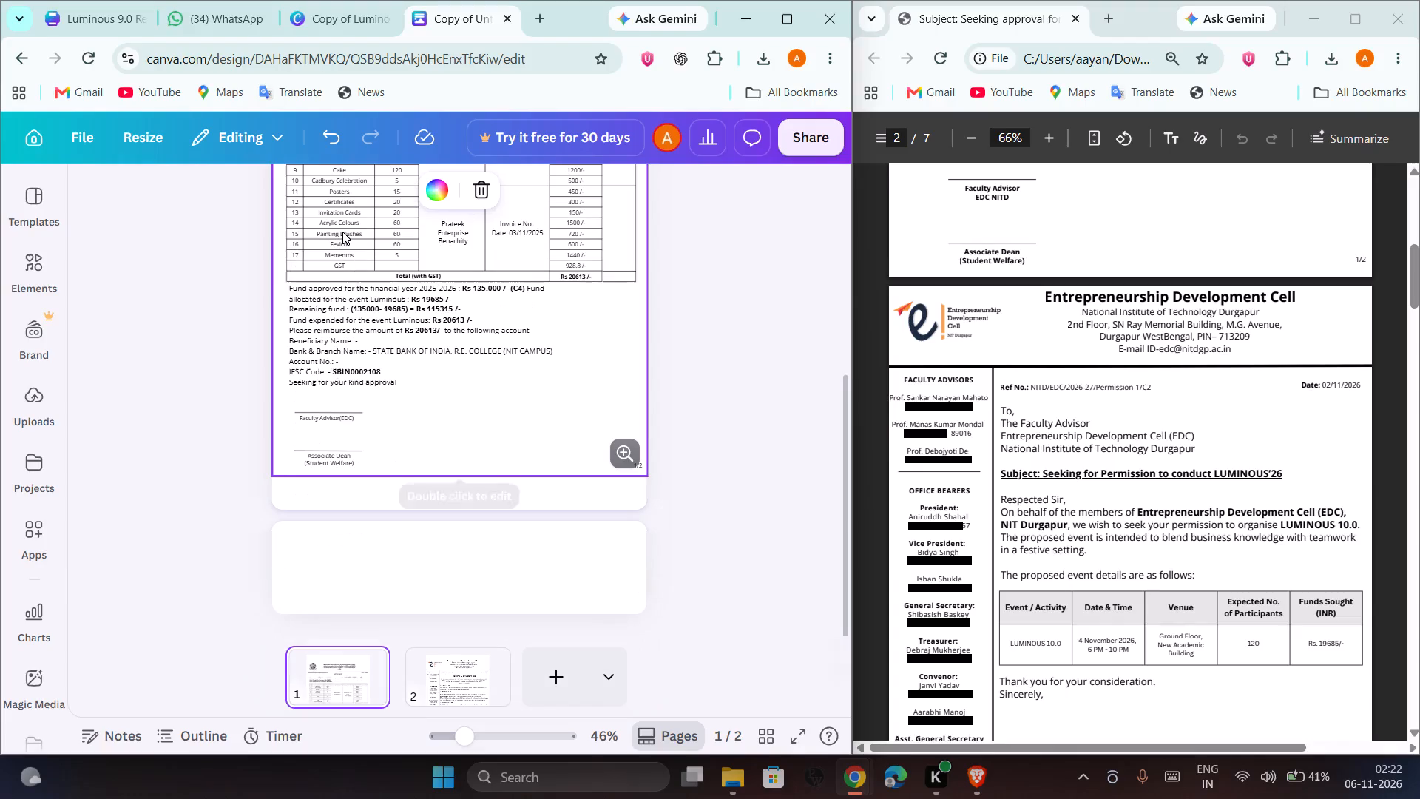
pyautogui.scroll(-1, 342, 232)
pyautogui.click(450, 689)
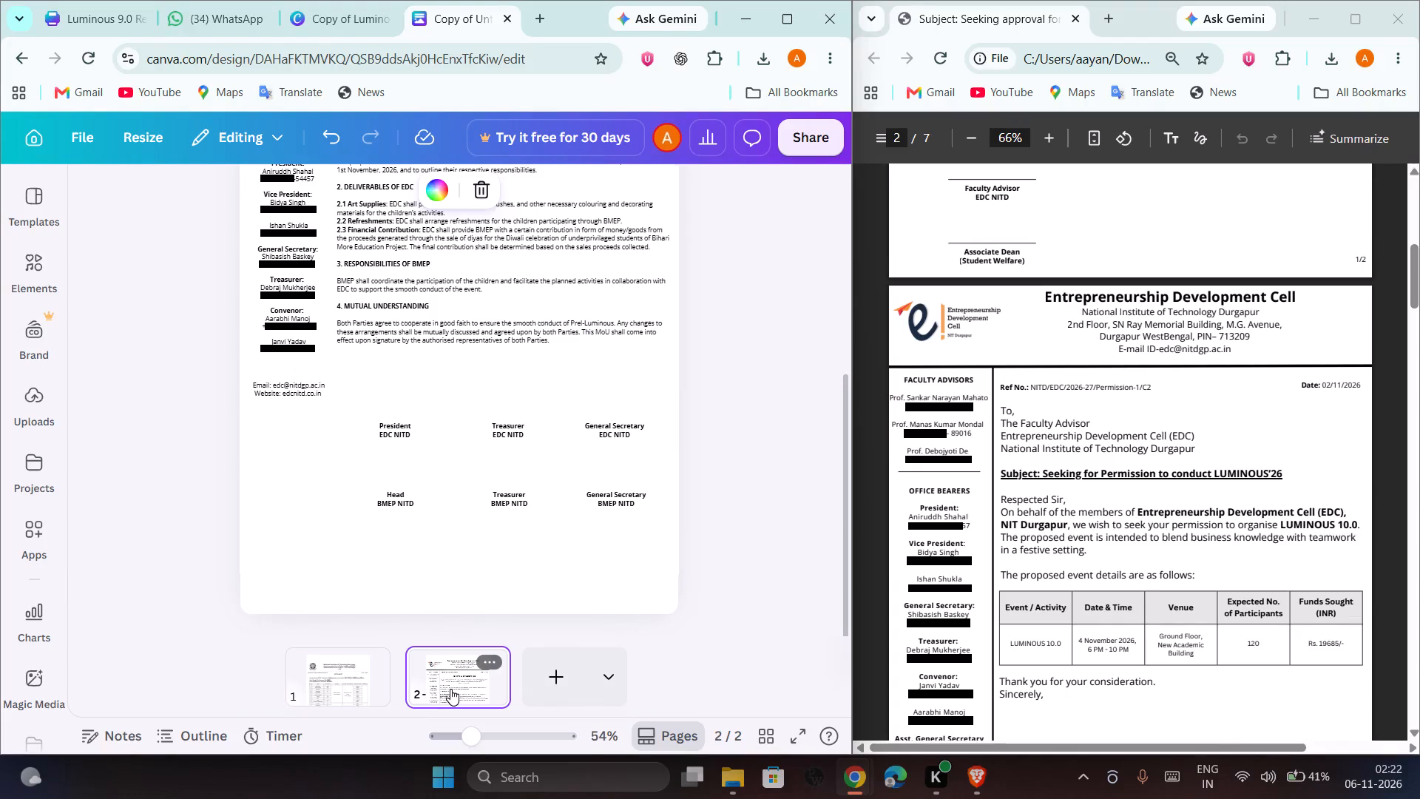
pyautogui.click(325, 667)
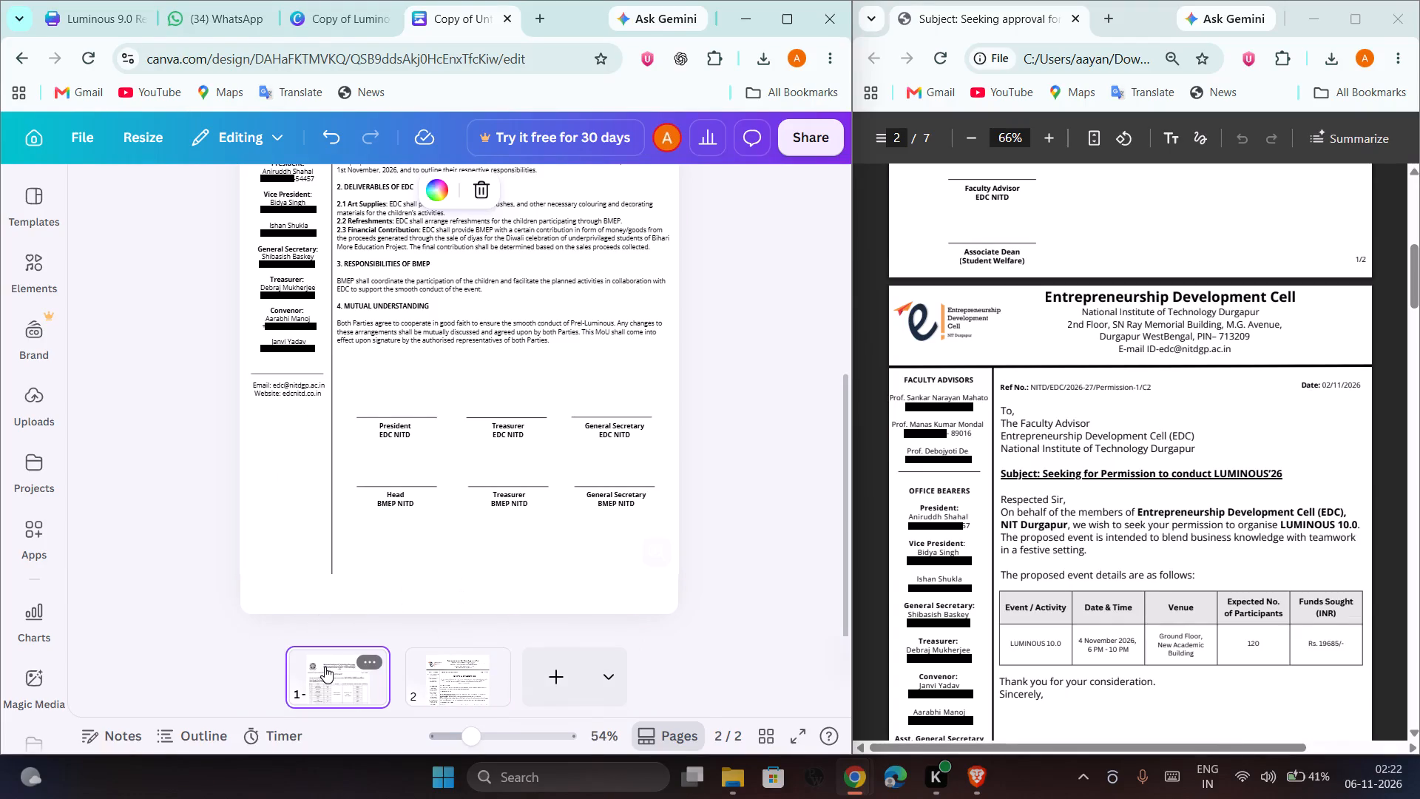
pyautogui.click(325, 6)
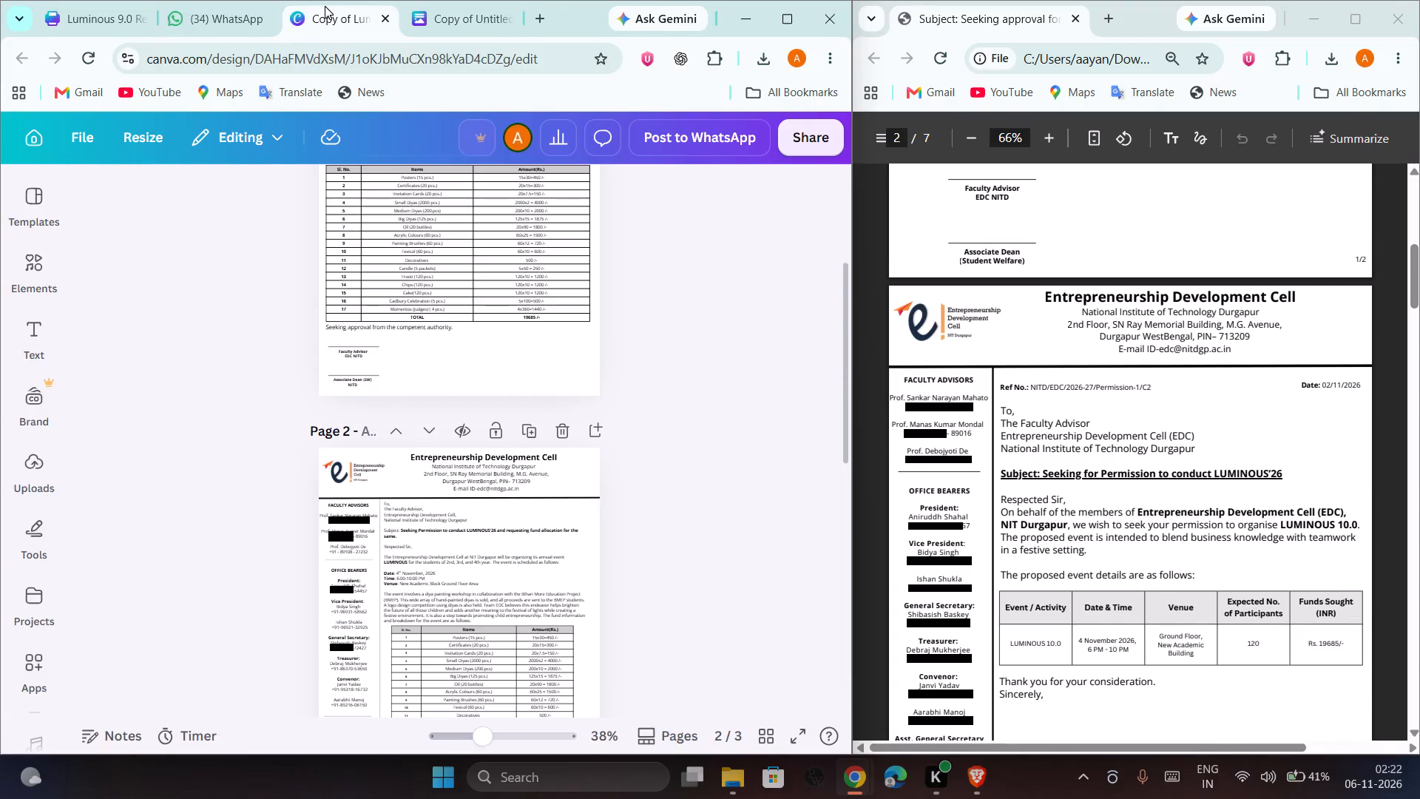
pyautogui.scroll(4, 388, 404)
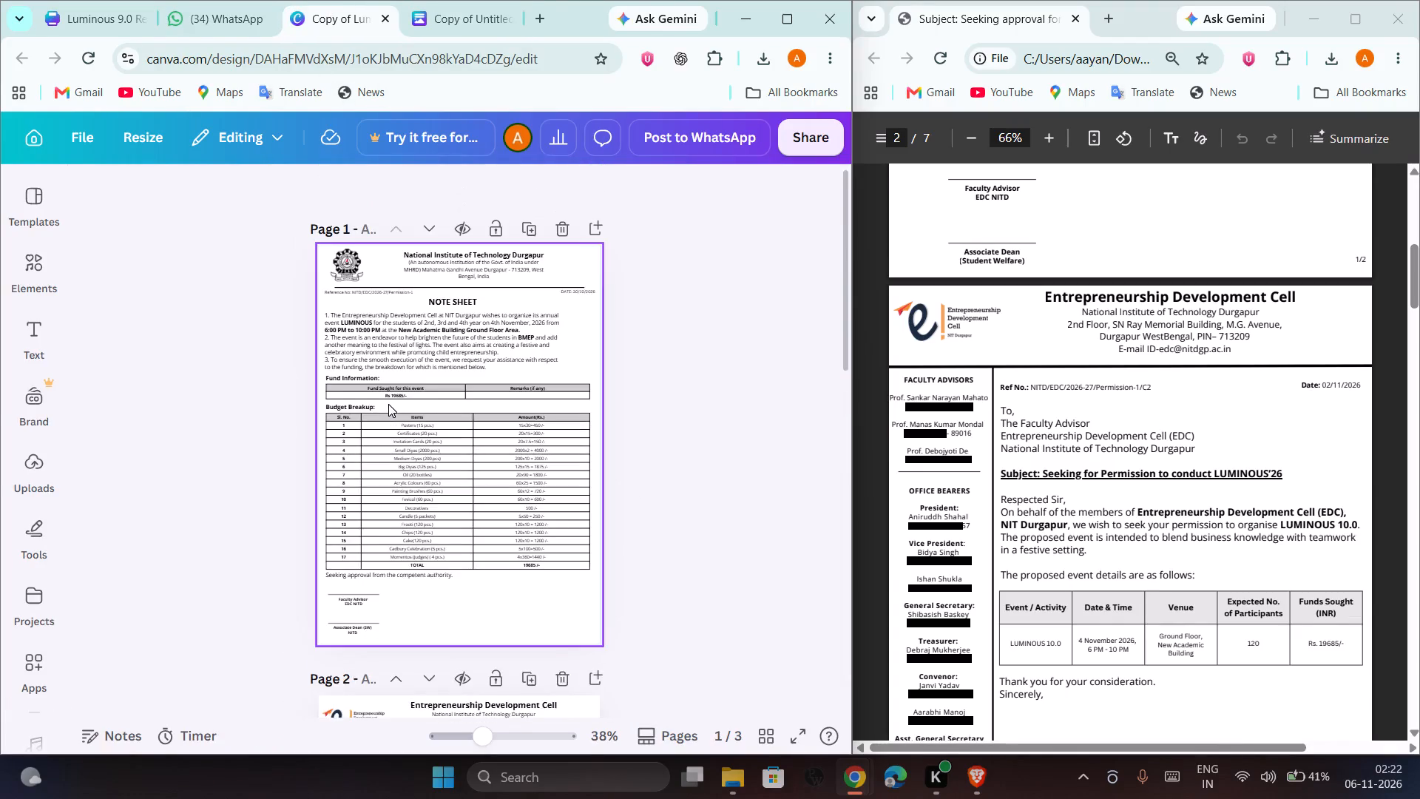
pyautogui.scroll(1, 388, 404)
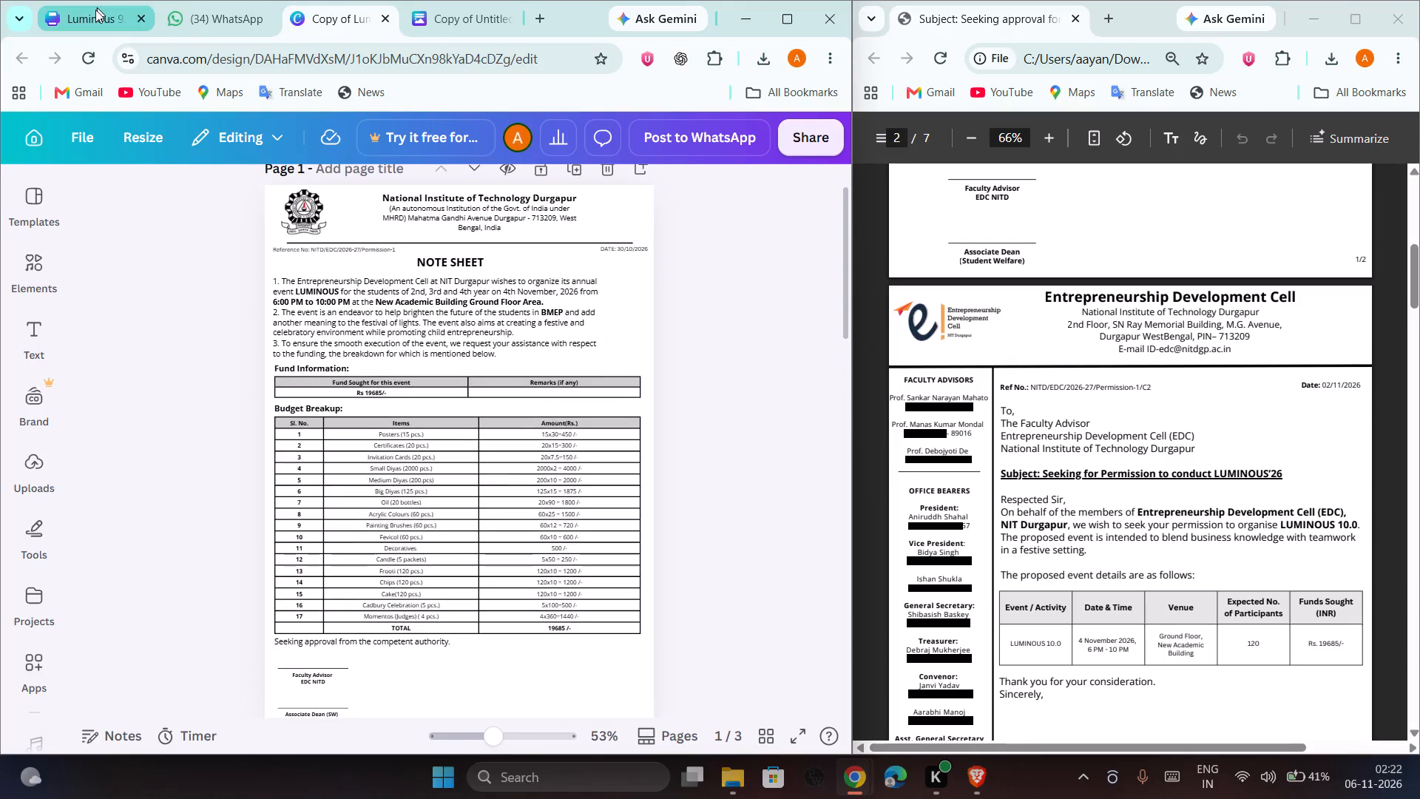
pyautogui.click(95, 10)
pyautogui.scroll(13, 262, 253)
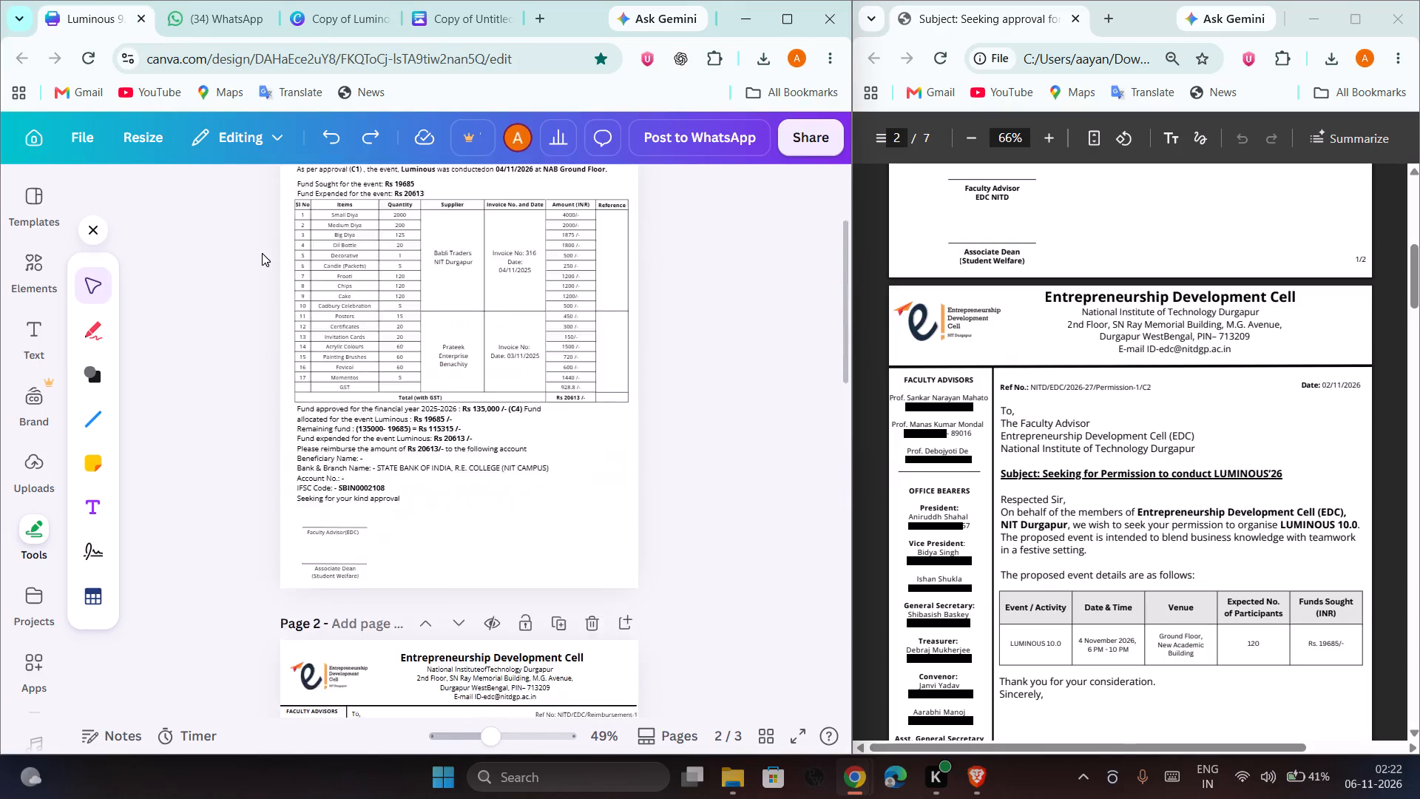
pyautogui.scroll(1, 262, 253)
pyautogui.scroll(-1, 262, 253)
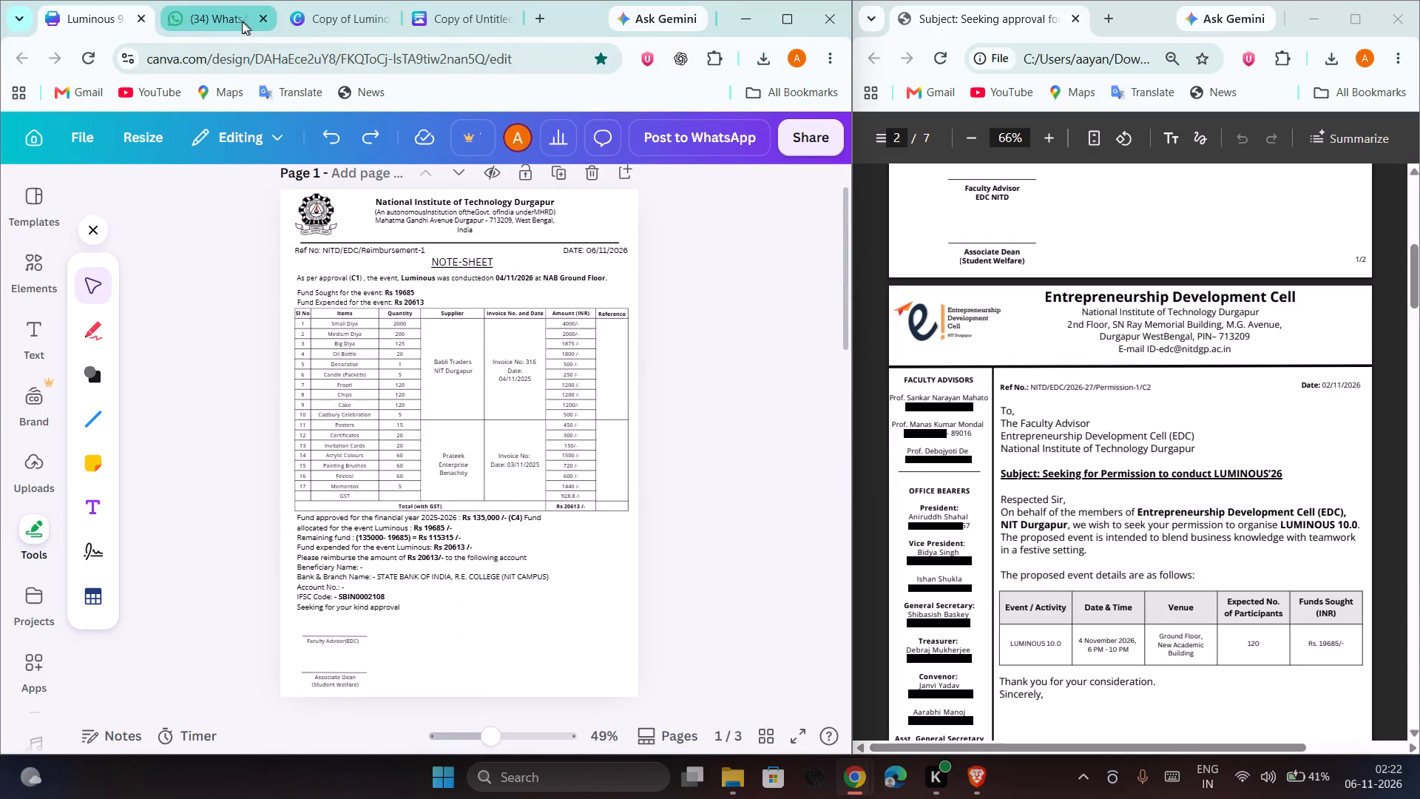
# Move the new Luminous copy's browser tab beside the Luminous 9.0 reimbursement design's tab.
pyautogui.moveTo(338, 30); pyautogui.dragTo(243, 21)
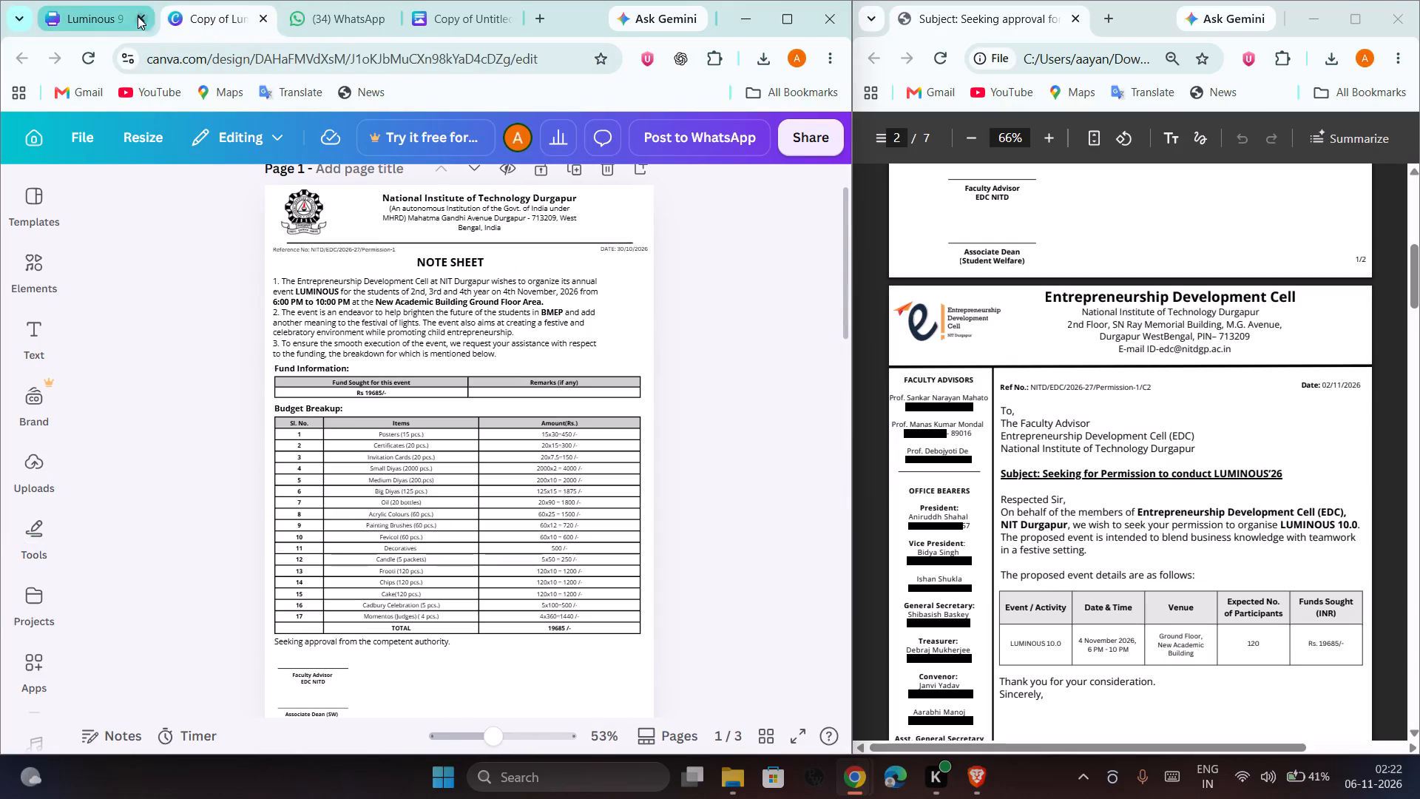
pyautogui.click(95, 9)
pyautogui.click(214, 23)
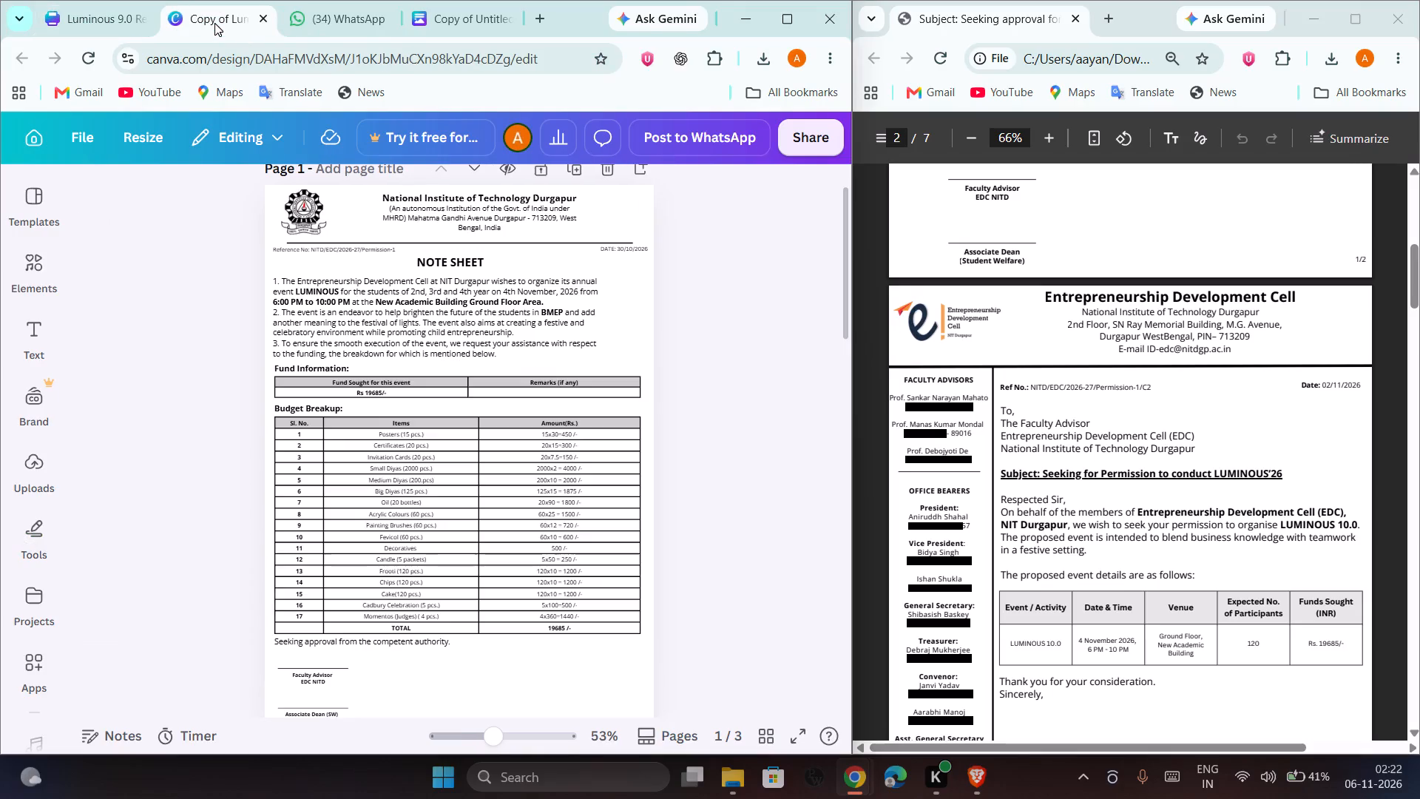
# Copy everything below the NOTE-SHEET heading on page 1 of the Luminous 9.0 reimbursement design, from the approval line to the signature blocks.
pyautogui.click(88, 20)
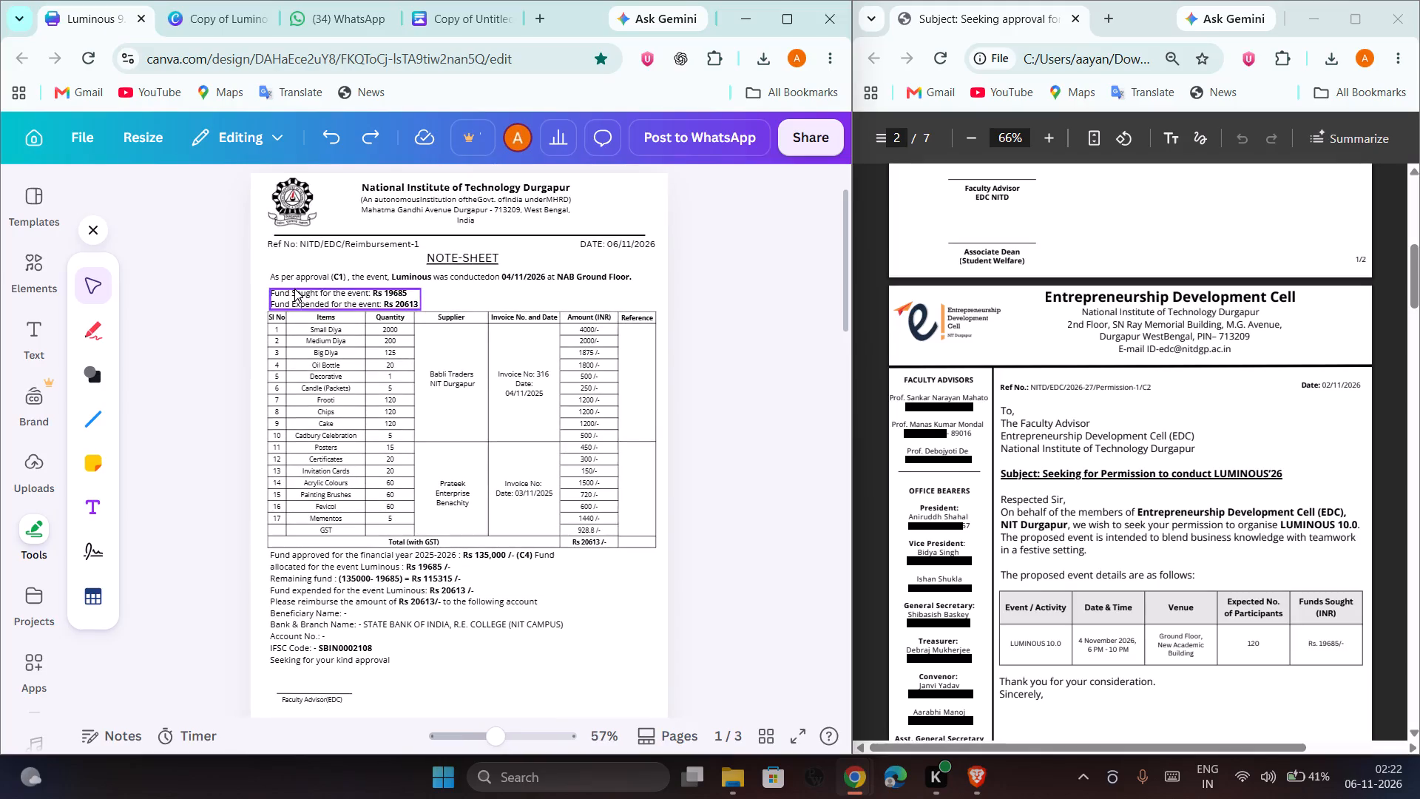
pyautogui.click(275, 281)
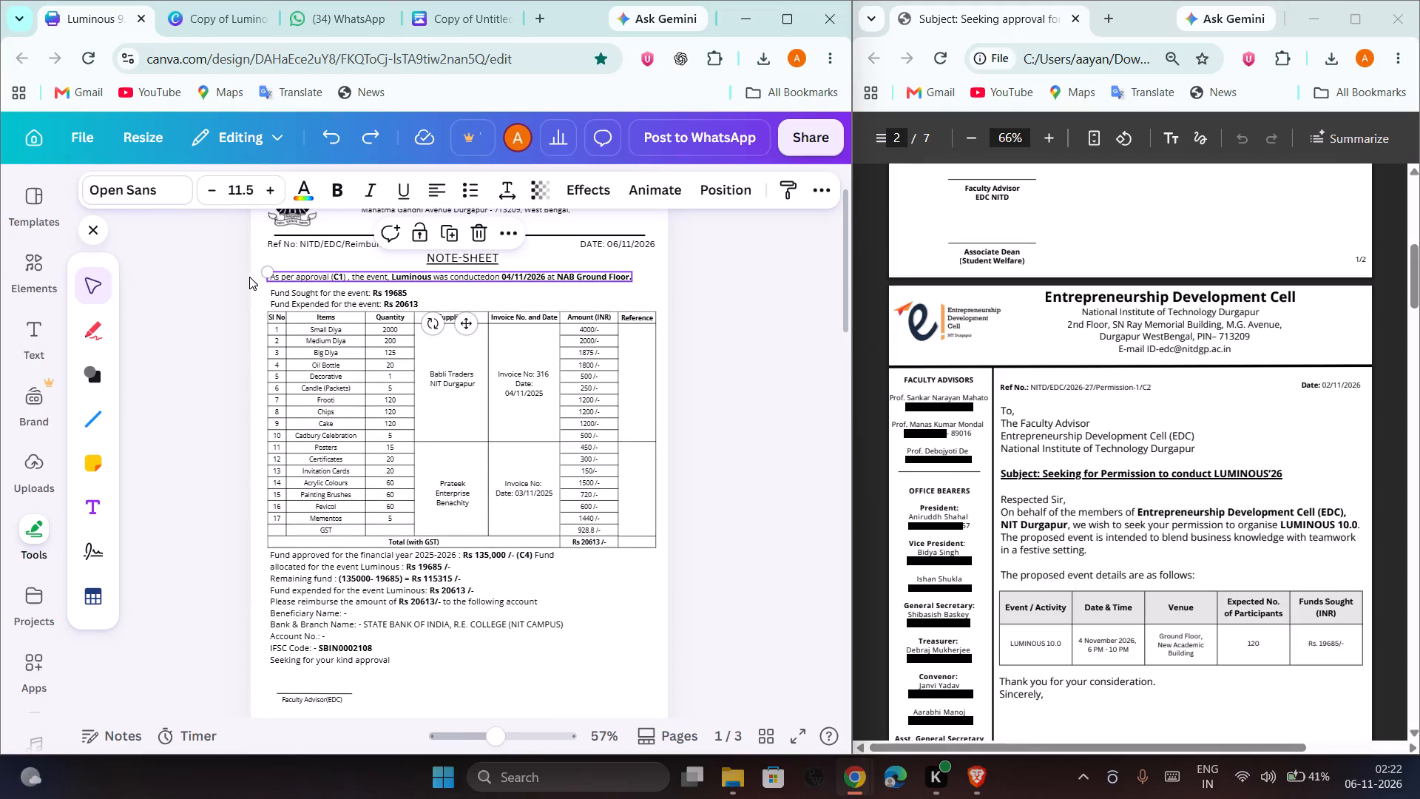
pyautogui.moveTo(249, 277); pyautogui.dragTo(626, 709)
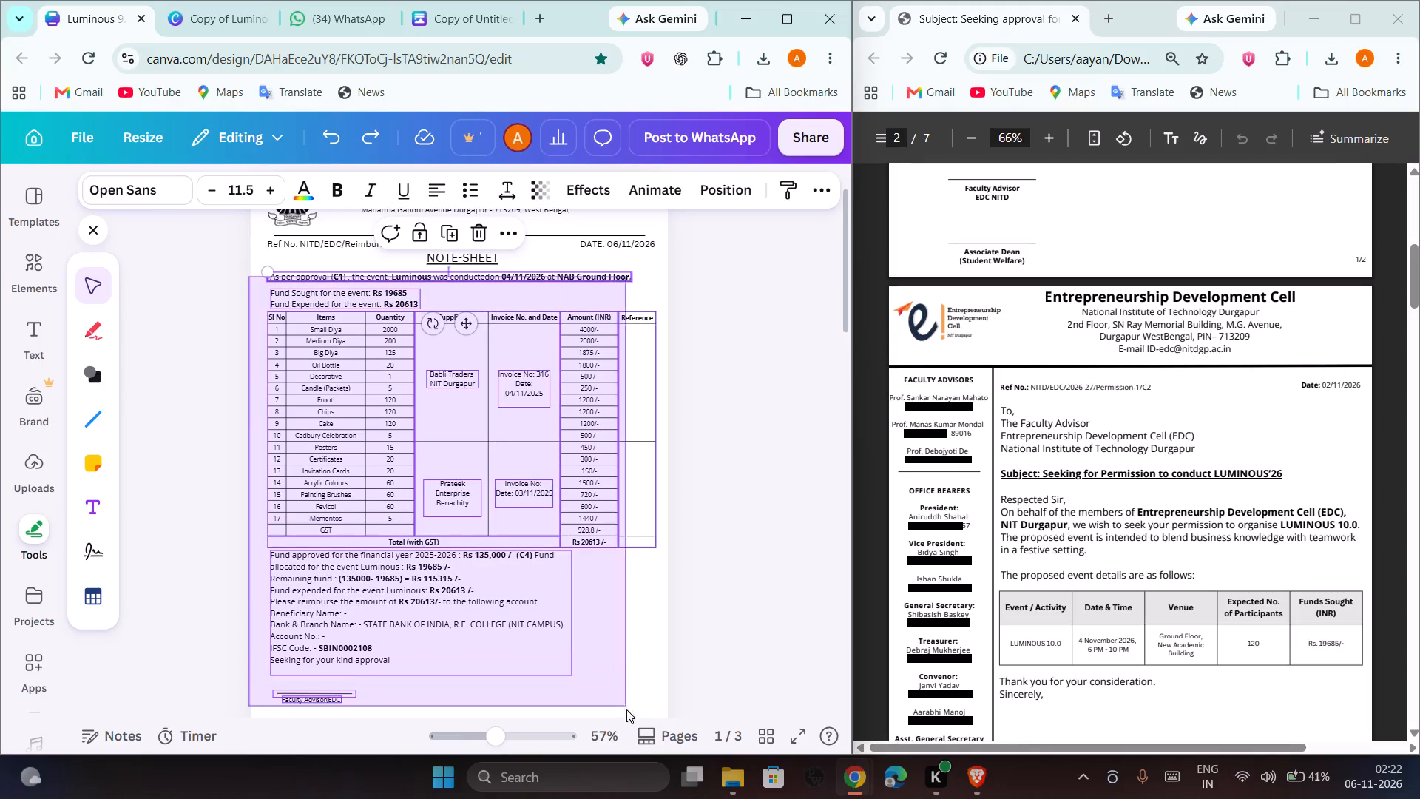
pyautogui.moveTo(626, 709); pyautogui.dragTo(644, 784)
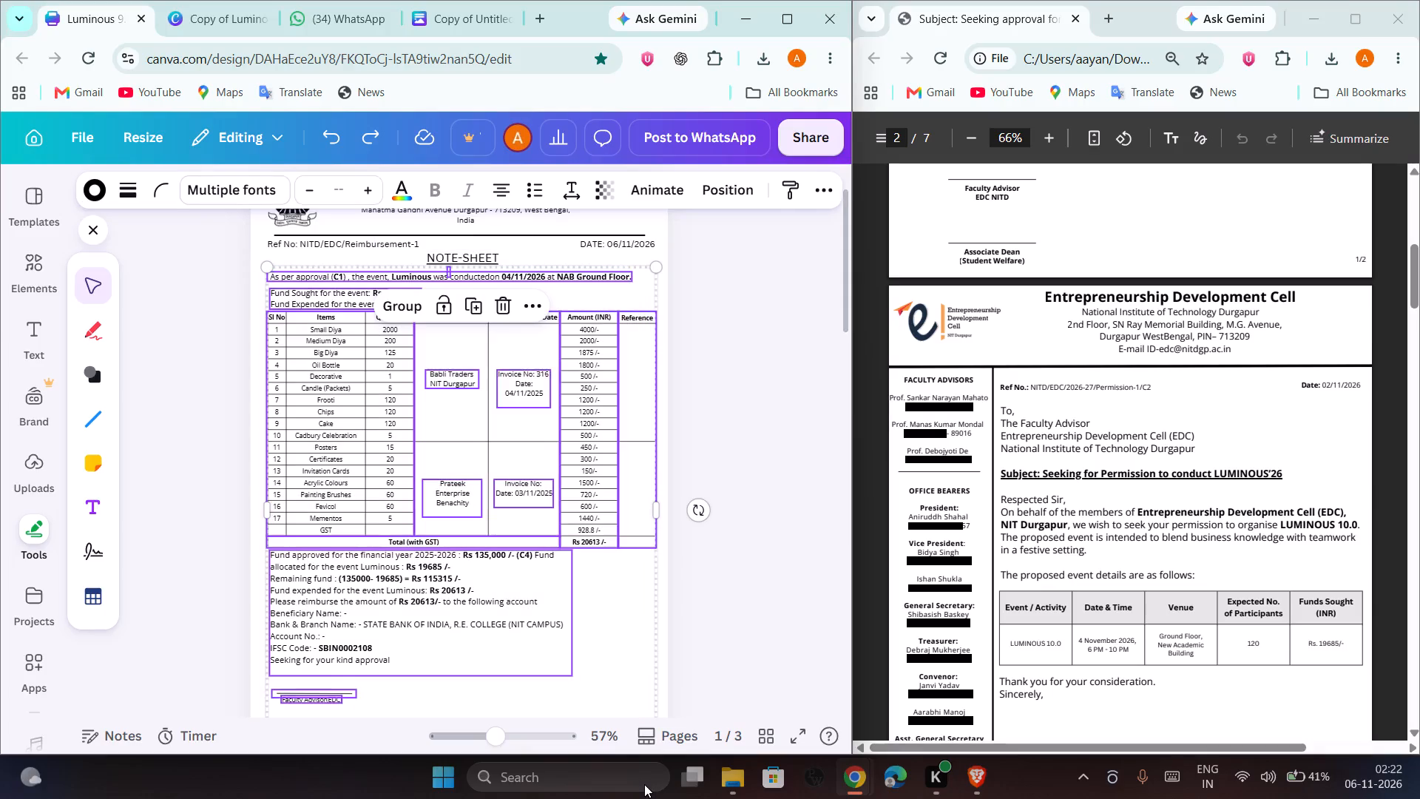
pyautogui.scroll(-1, 490, 559)
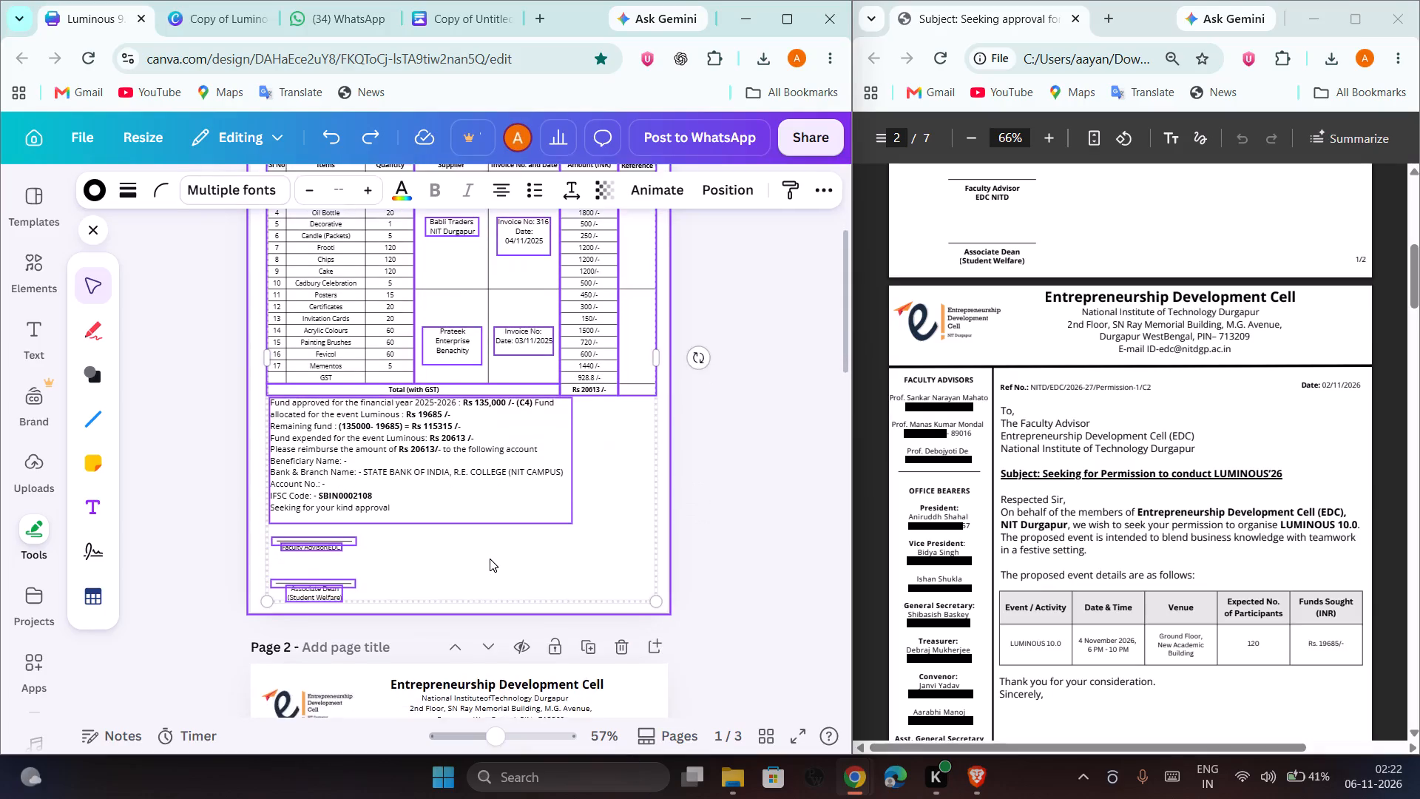
pyautogui.scroll(-1, 490, 559)
pyautogui.hotkey('ctrl', 'c')
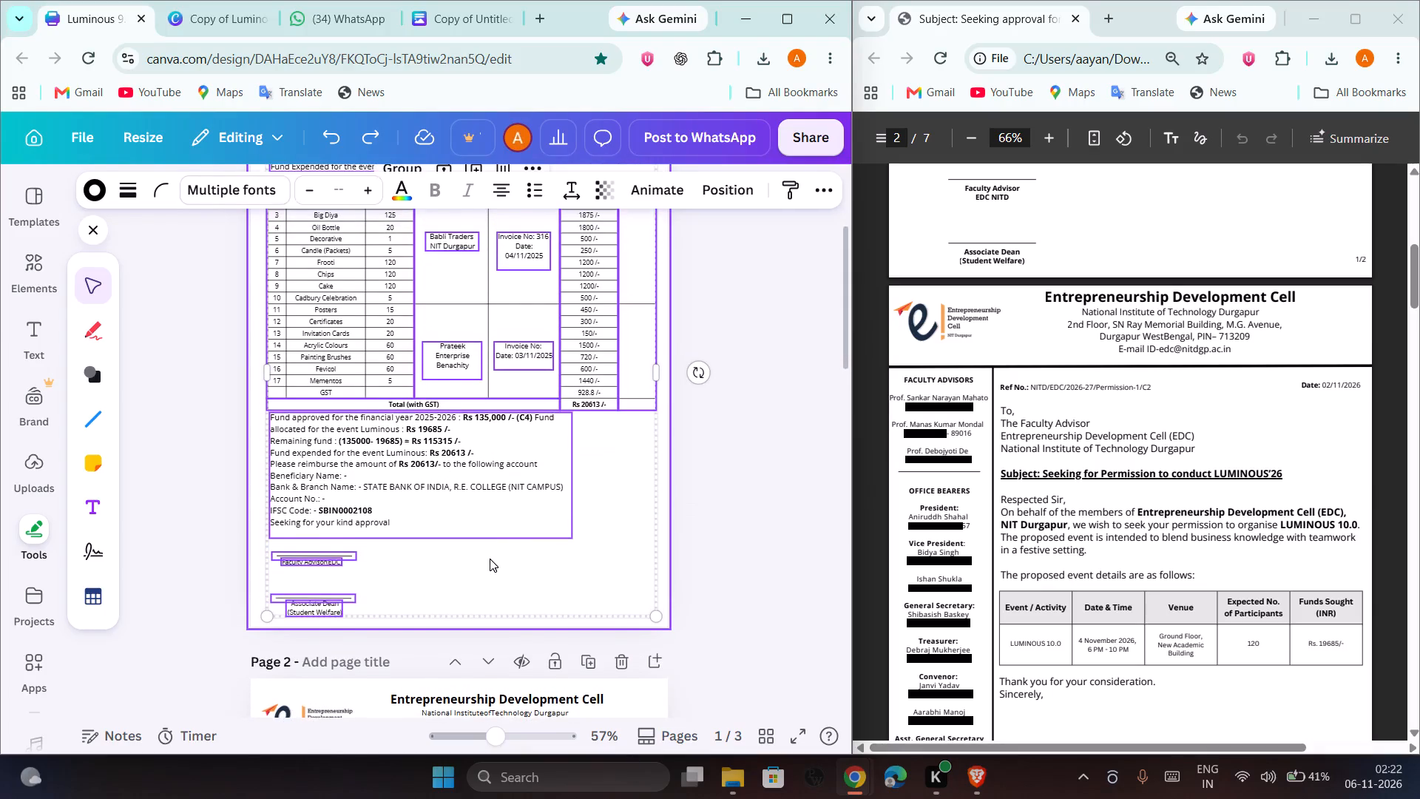
# Delete the event description, fund and budget tables, and signature blocks below the NOTE SHEET heading on page 1 of the Luminous copy.
pyautogui.click(220, 21)
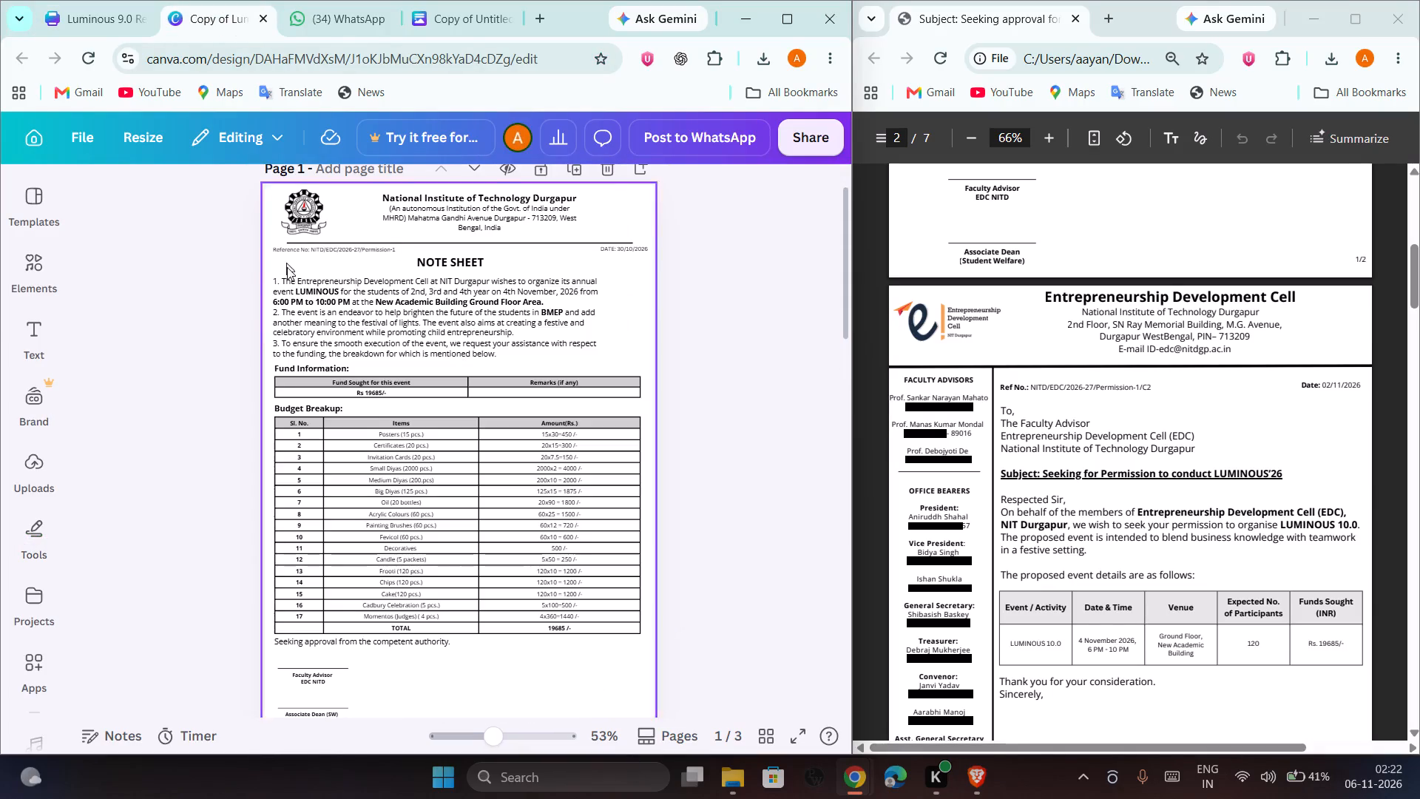
pyautogui.click(271, 280)
pyautogui.moveTo(271, 280); pyautogui.dragTo(311, 304)
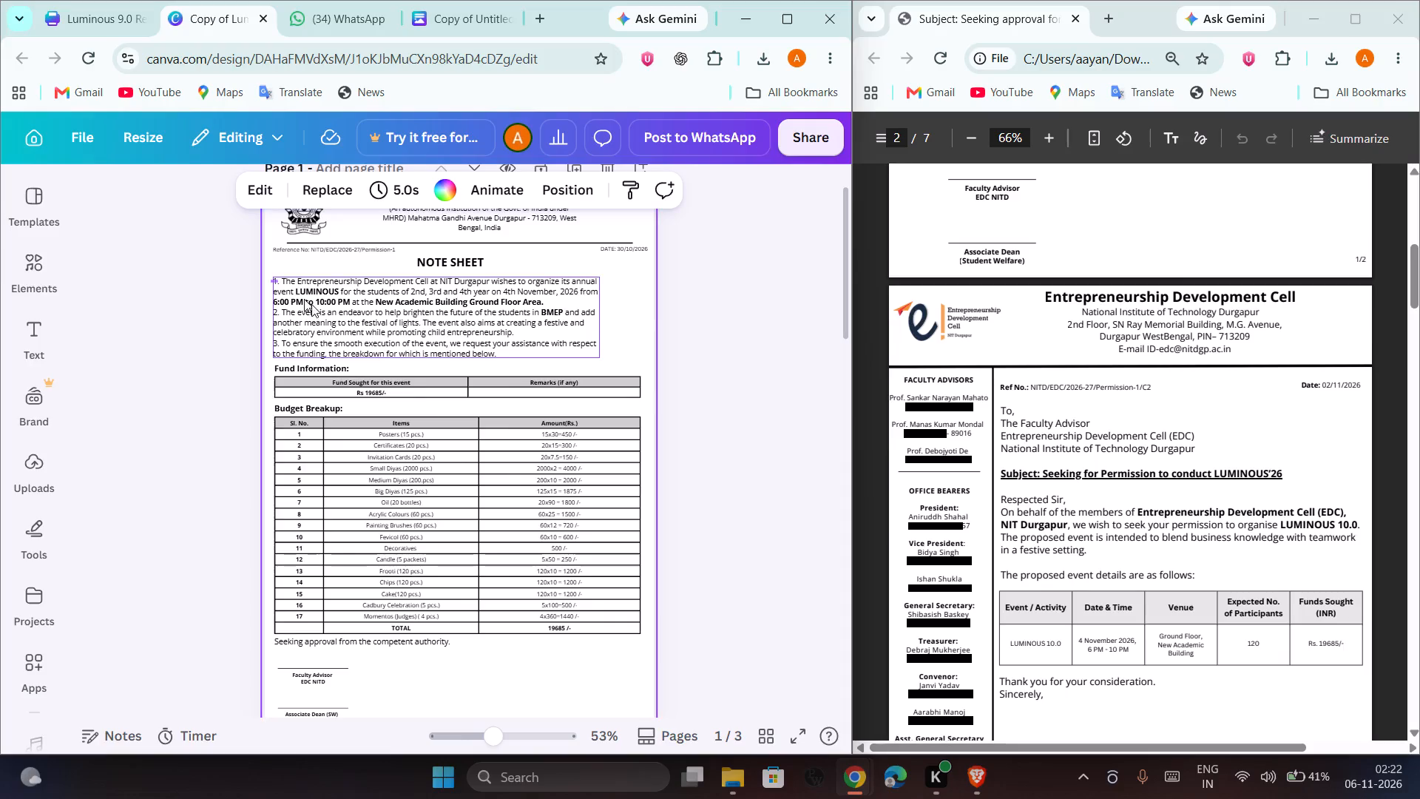
pyautogui.moveTo(311, 304); pyautogui.dragTo(644, 763)
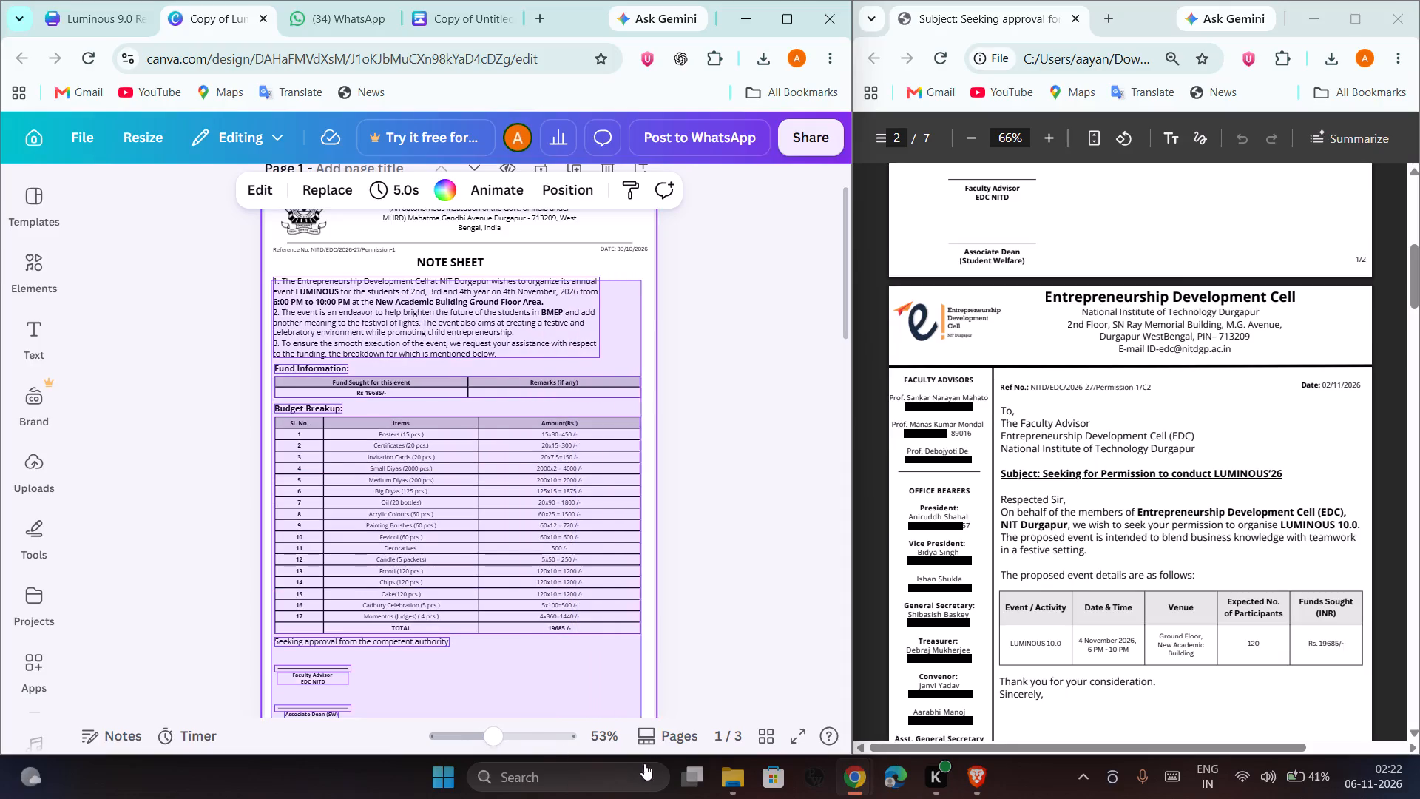
pyautogui.moveTo(644, 763); pyautogui.dragTo(639, 765)
pyautogui.press('BackSpace')
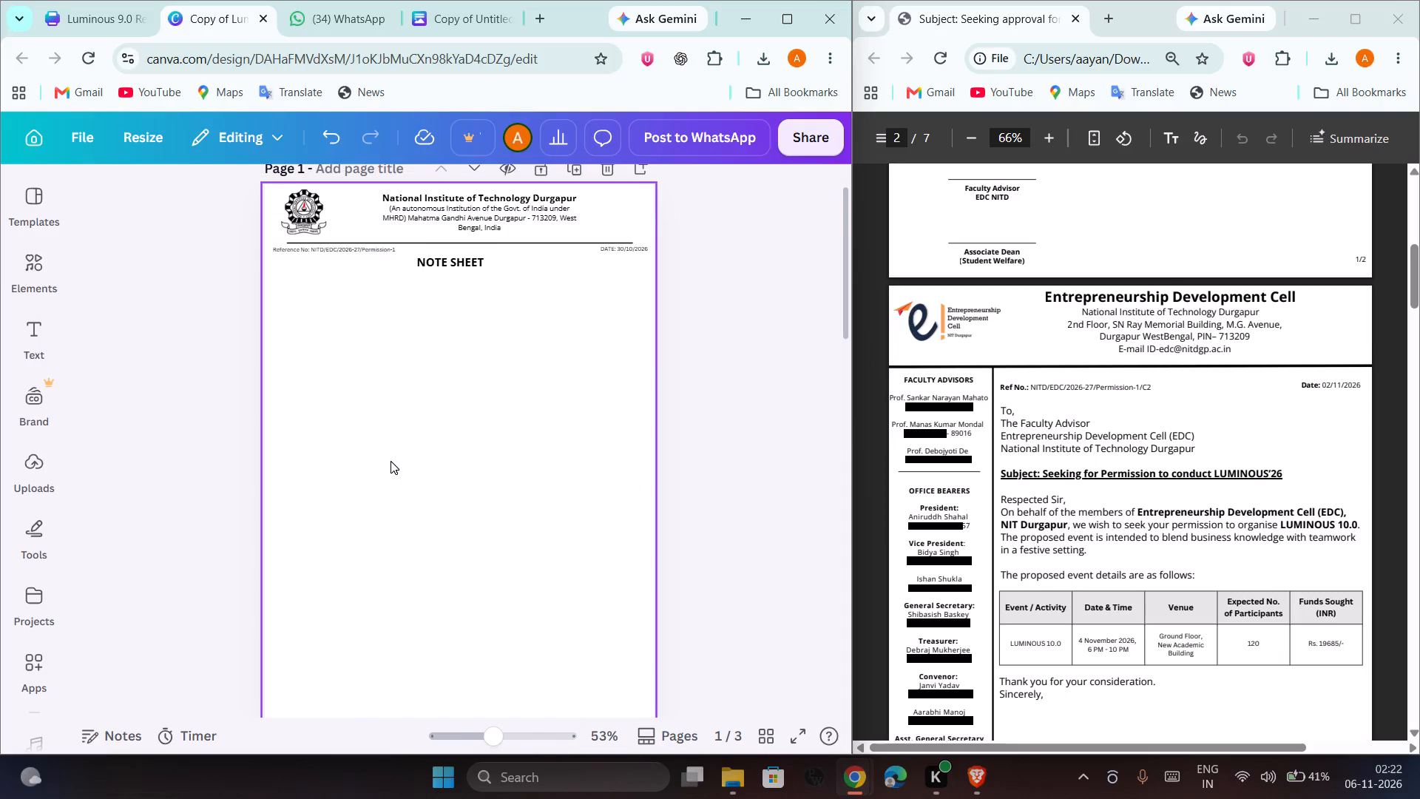
# Paste the copied reimbursement content below the NOTE SHEET heading on page 1 of the Luminous copy.
pyautogui.click(390, 461)
pyautogui.doubleClick(295, 307)
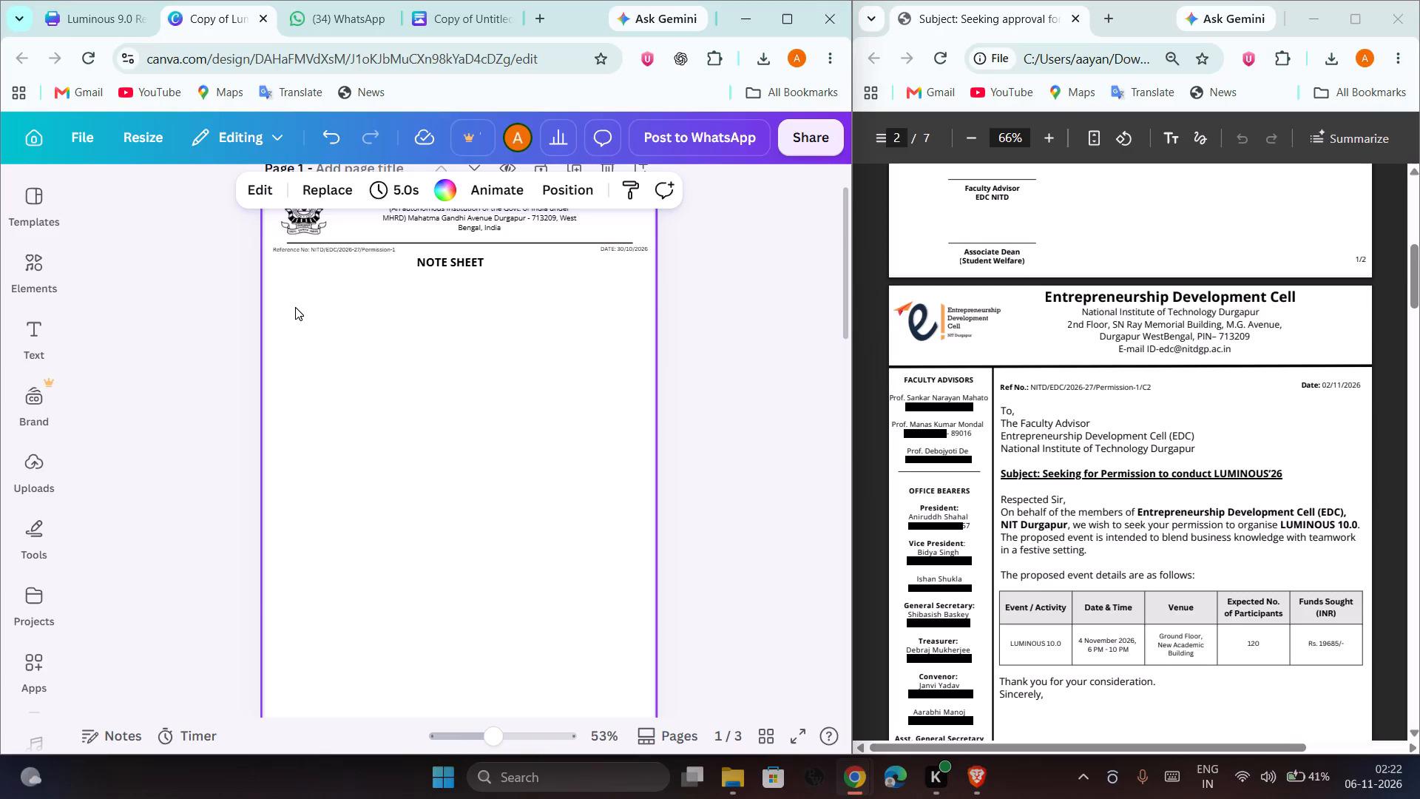
pyautogui.hotkey('ctrl', 'v')
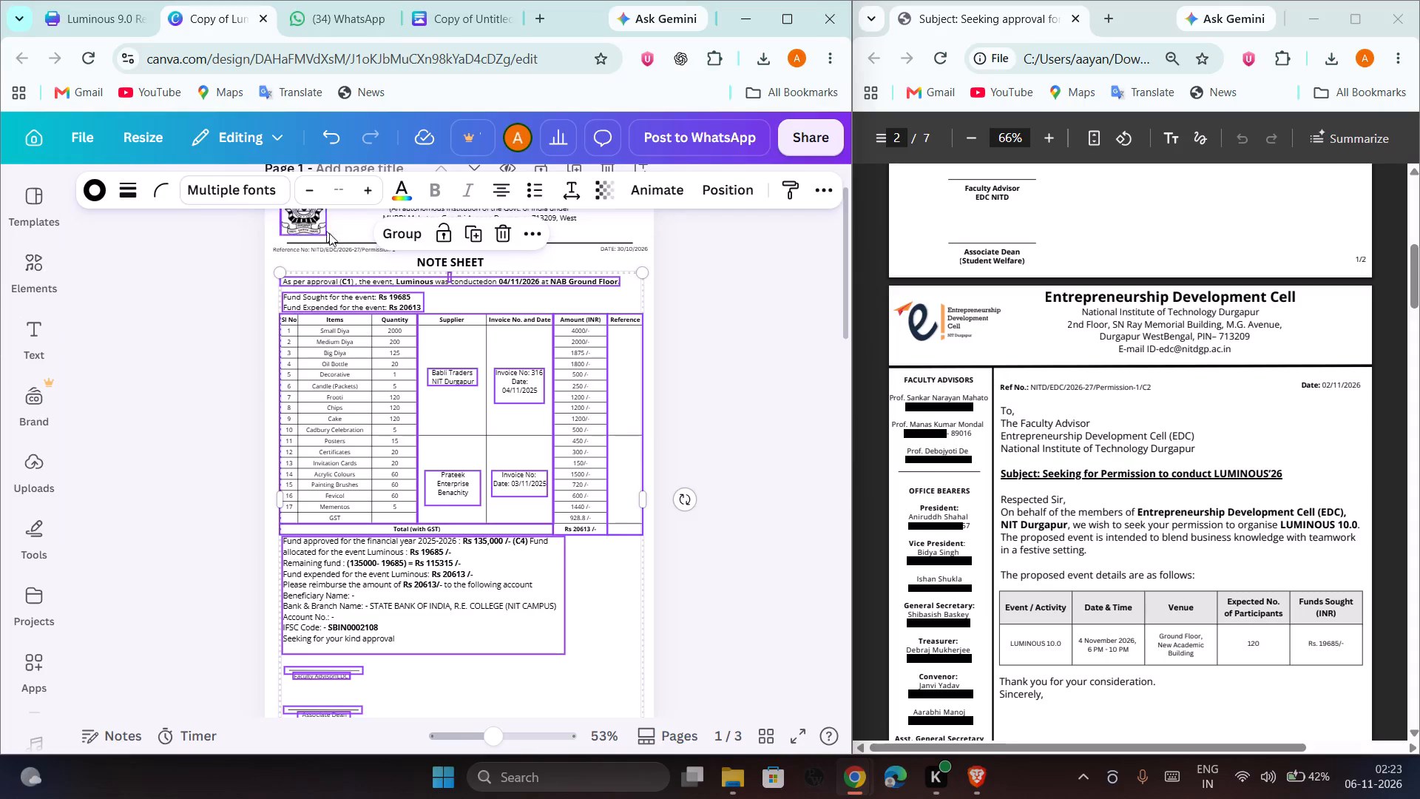
pyautogui.scroll(2, 375, 281)
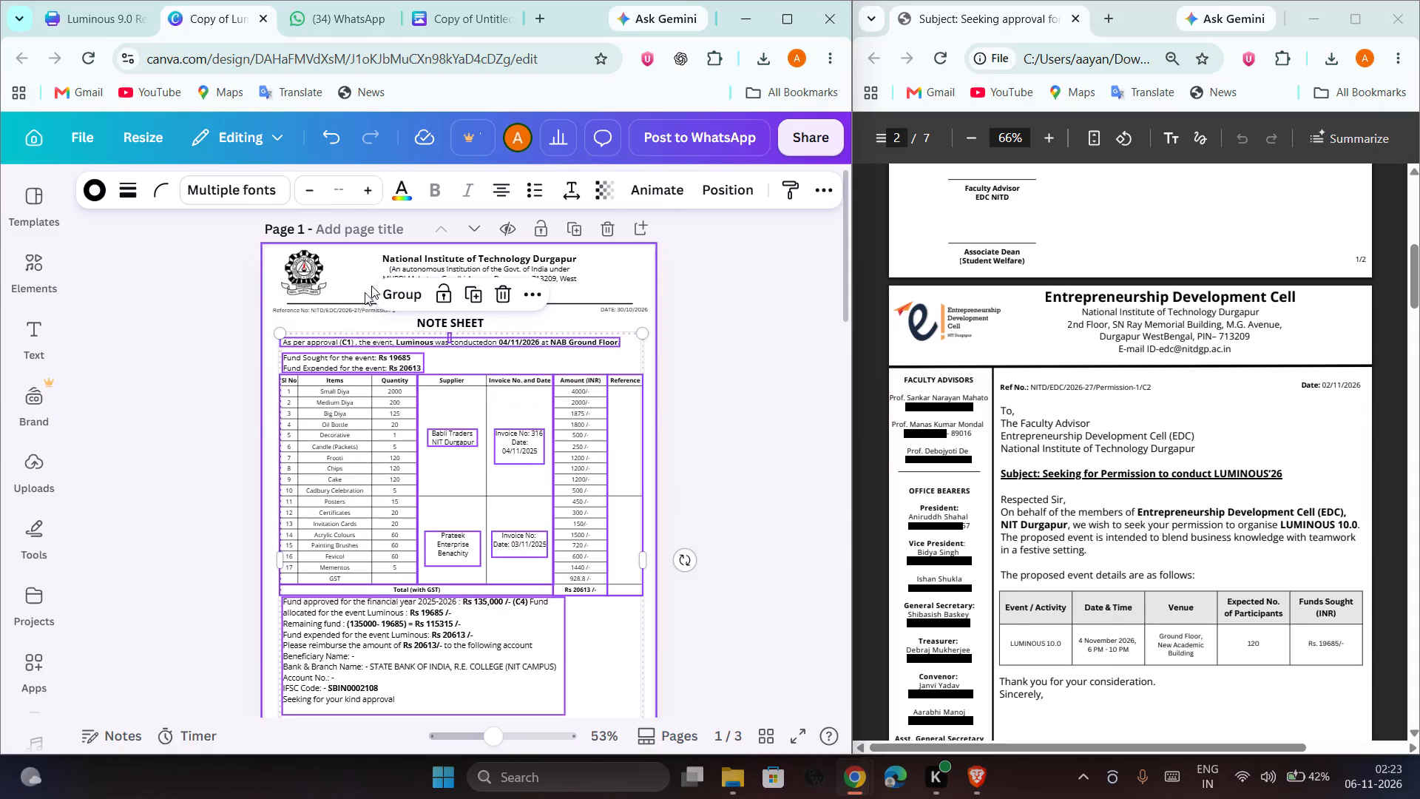
pyautogui.click(216, 432)
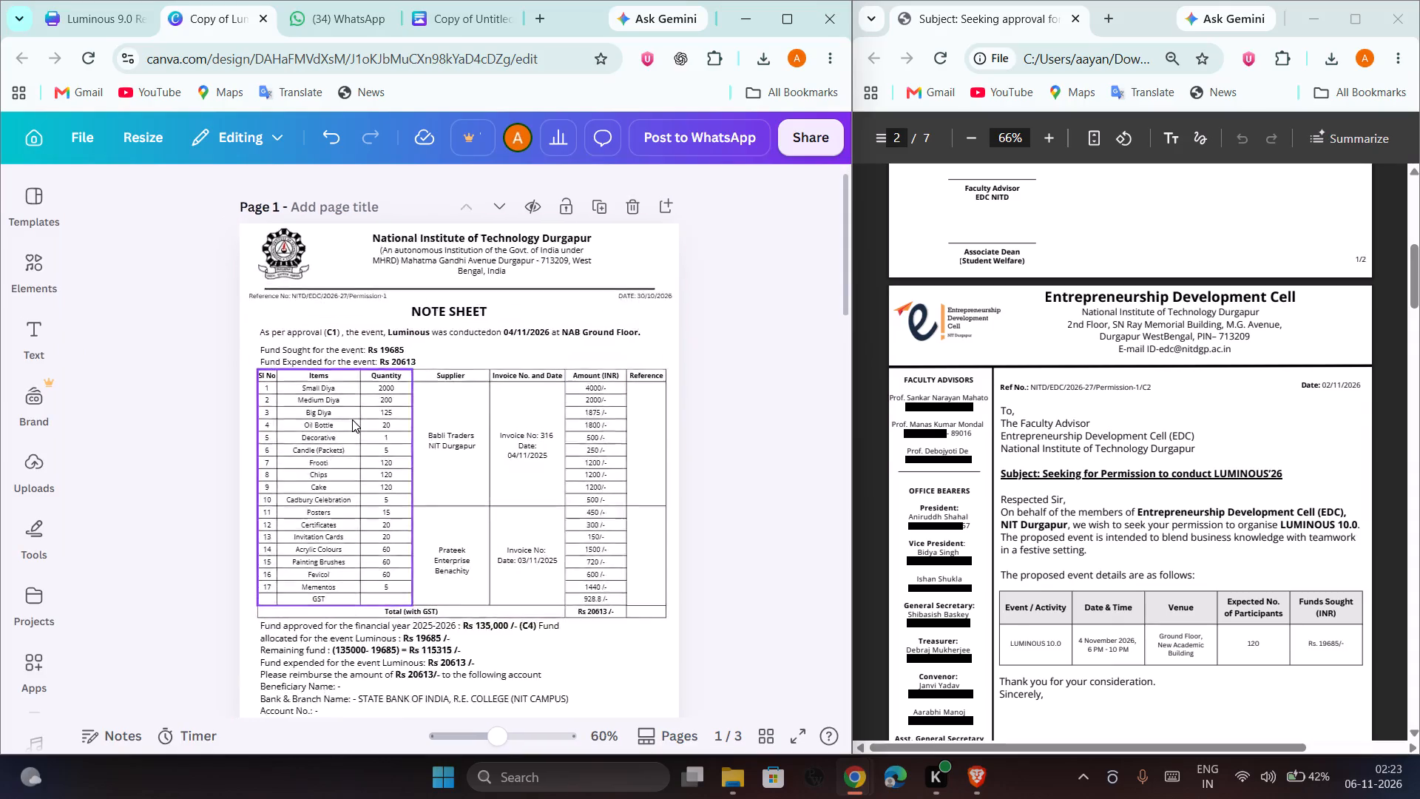
# Review the pasted reimbursement table, fund details and signature blocks on page 1 of the Luminous copy.
pyautogui.scroll(1, 352, 419)
pyautogui.scroll(-1, 352, 419)
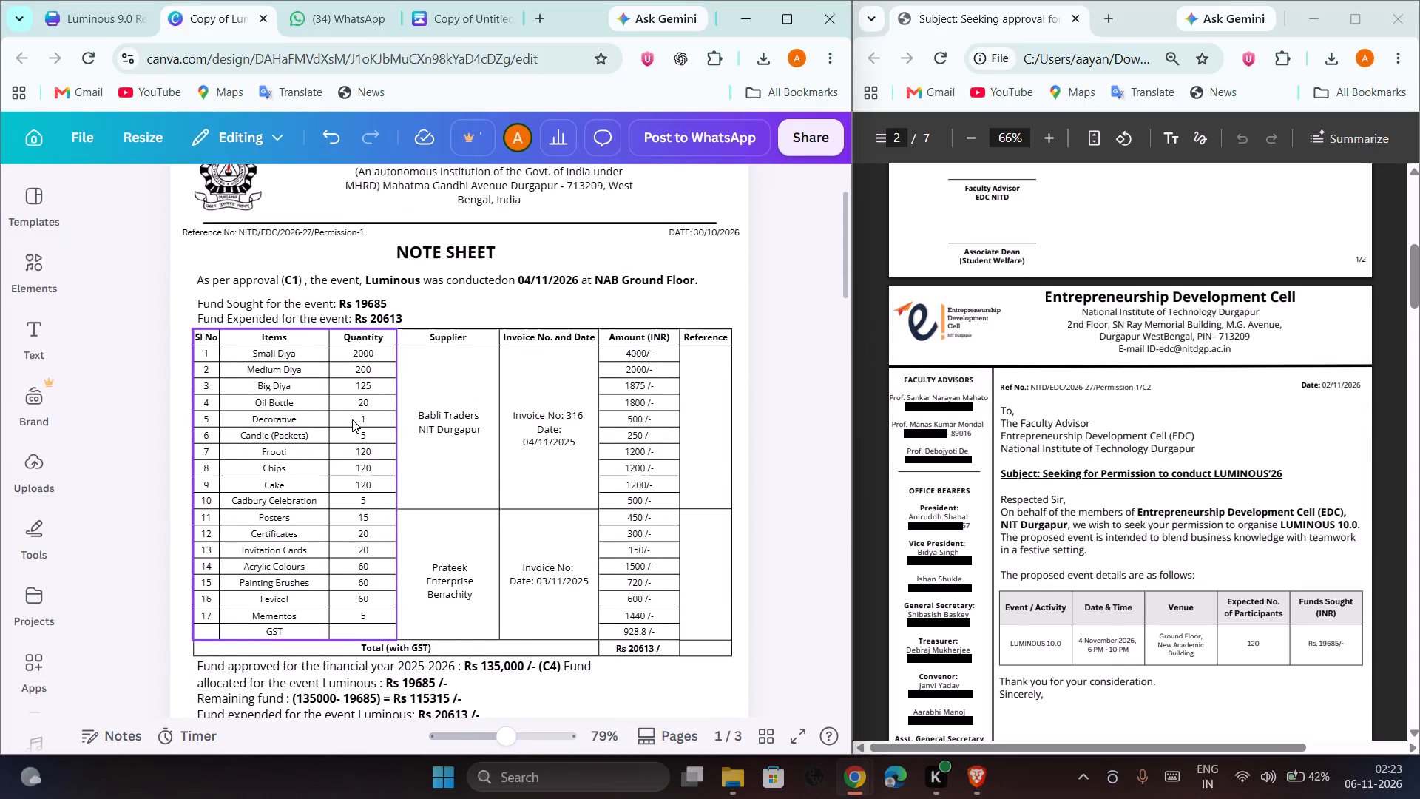
pyautogui.scroll(-1, 352, 419)
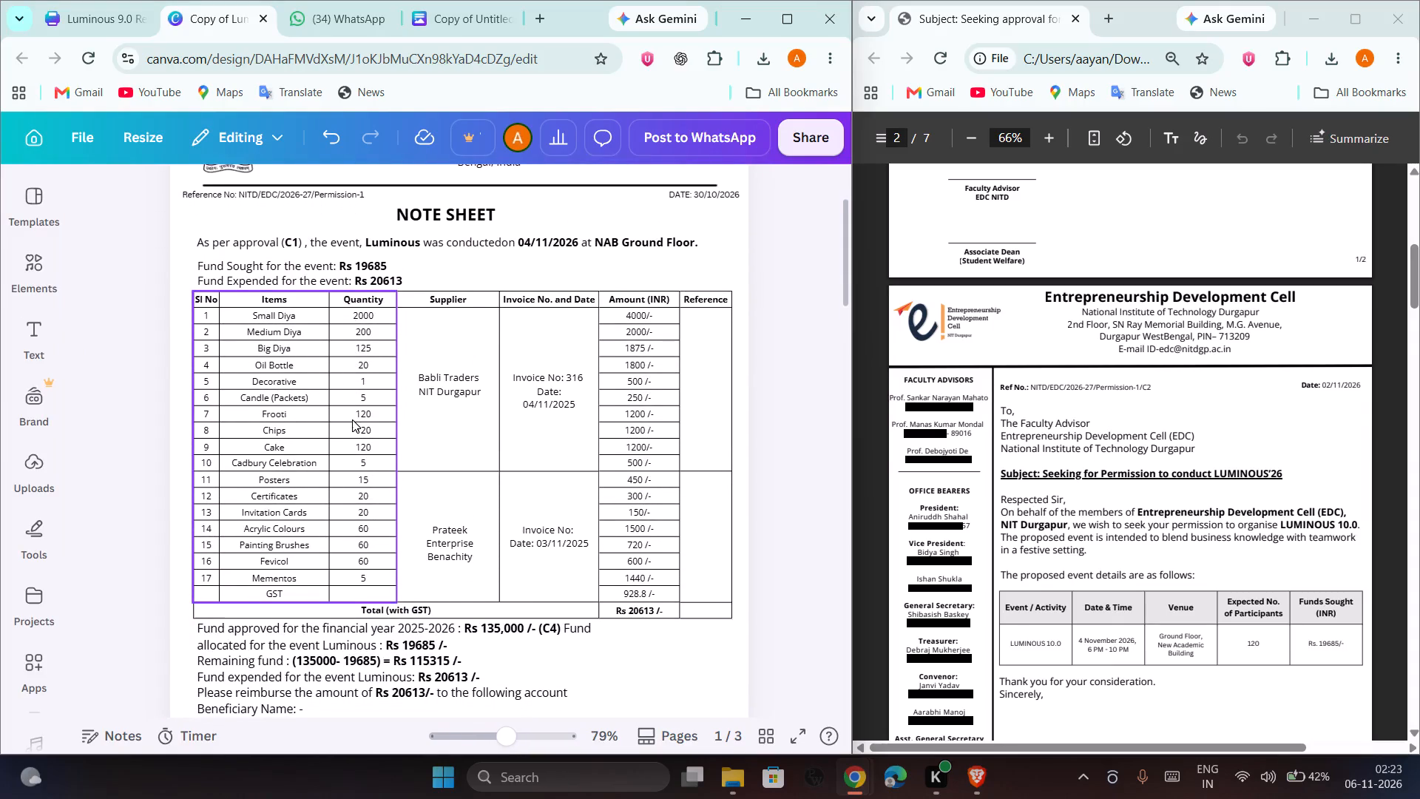
pyautogui.click(356, 404)
pyautogui.moveTo(356, 404); pyautogui.dragTo(437, 443)
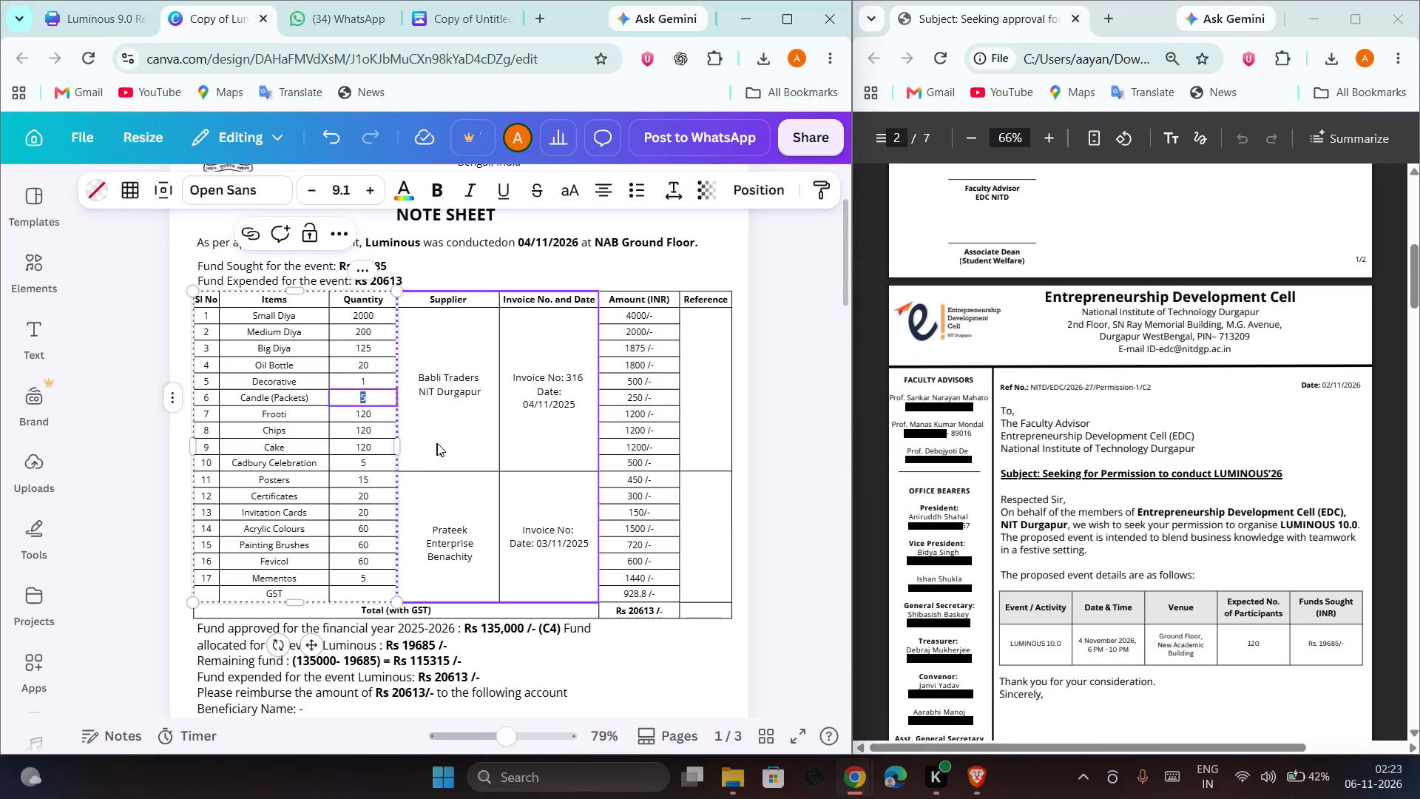
pyautogui.moveTo(437, 443); pyautogui.dragTo(435, 441)
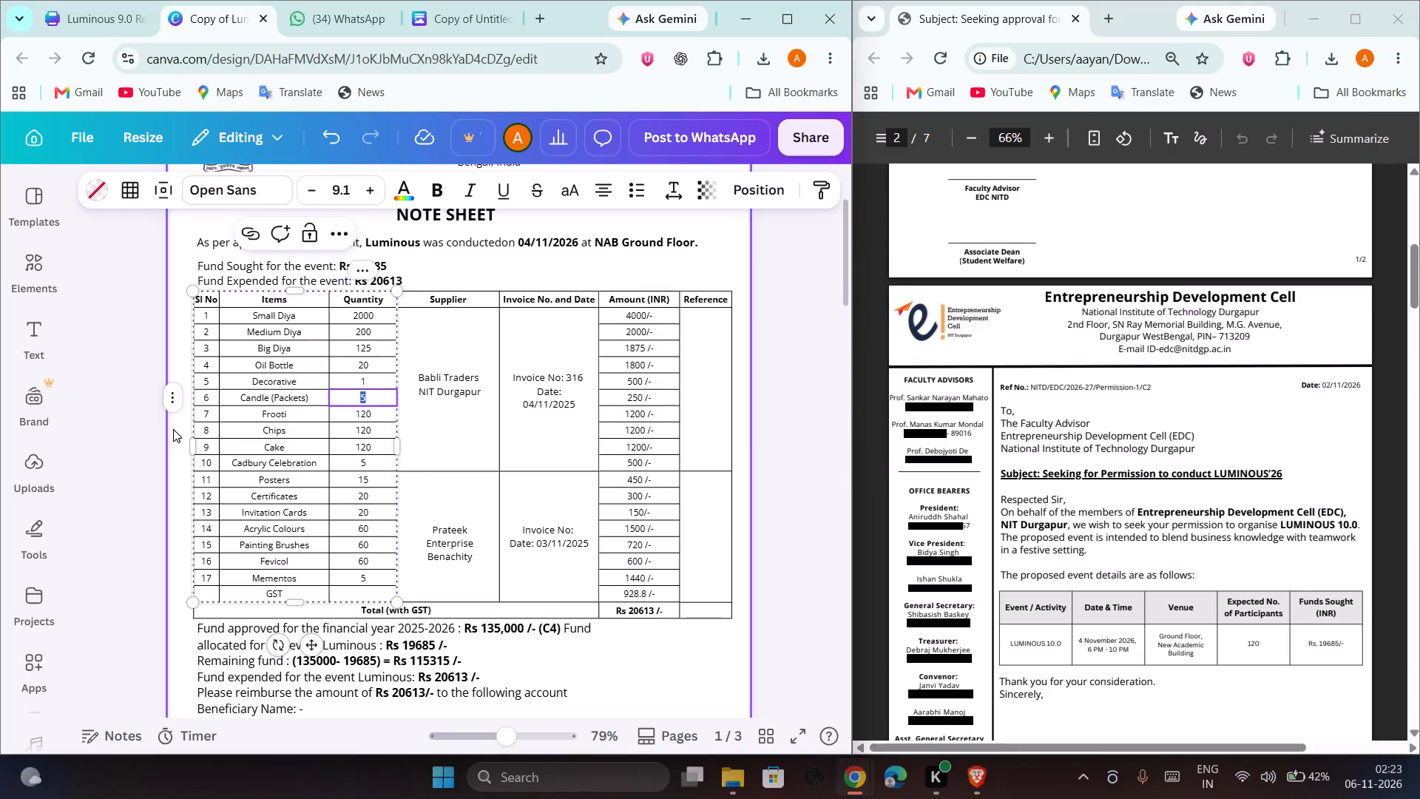
pyautogui.click(98, 445)
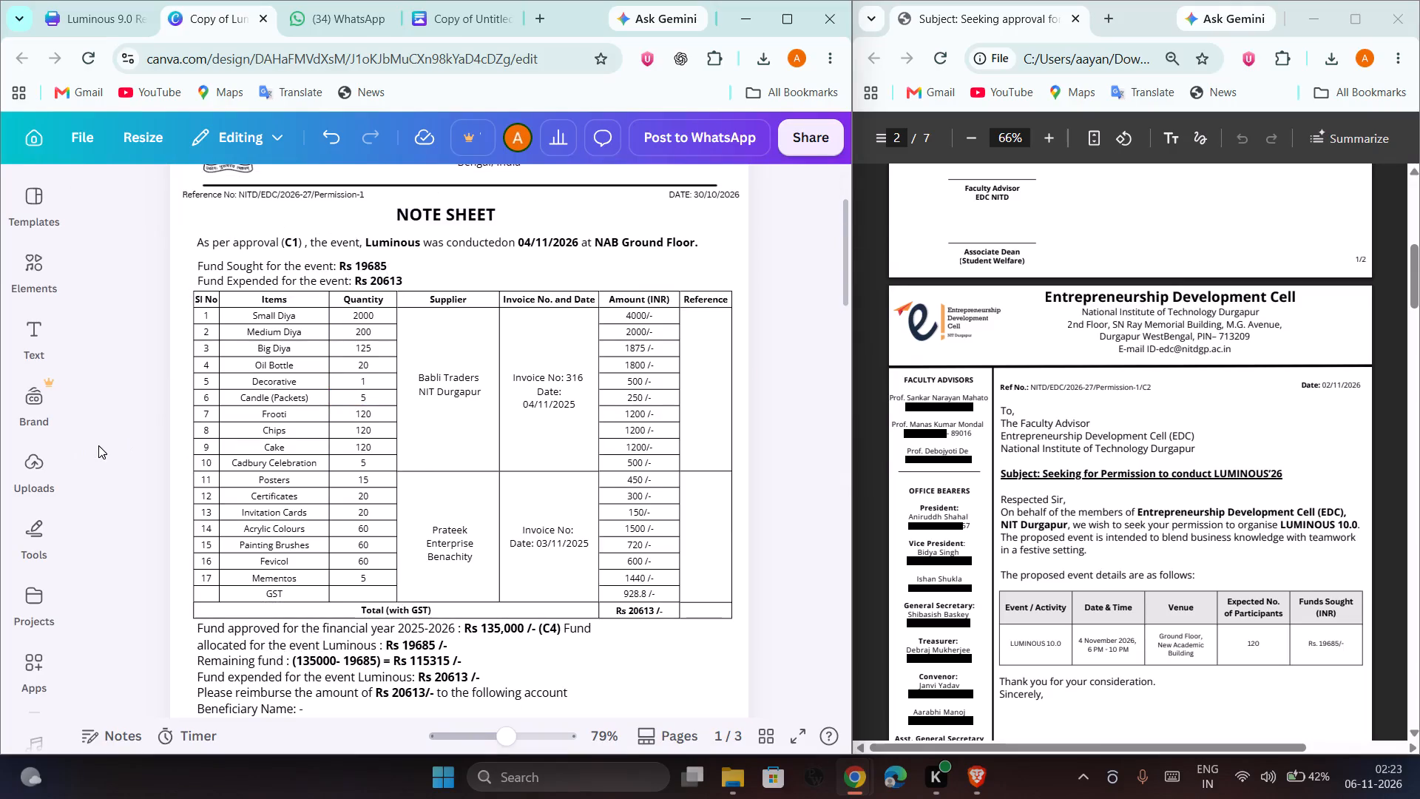
pyautogui.scroll(-4, 313, 623)
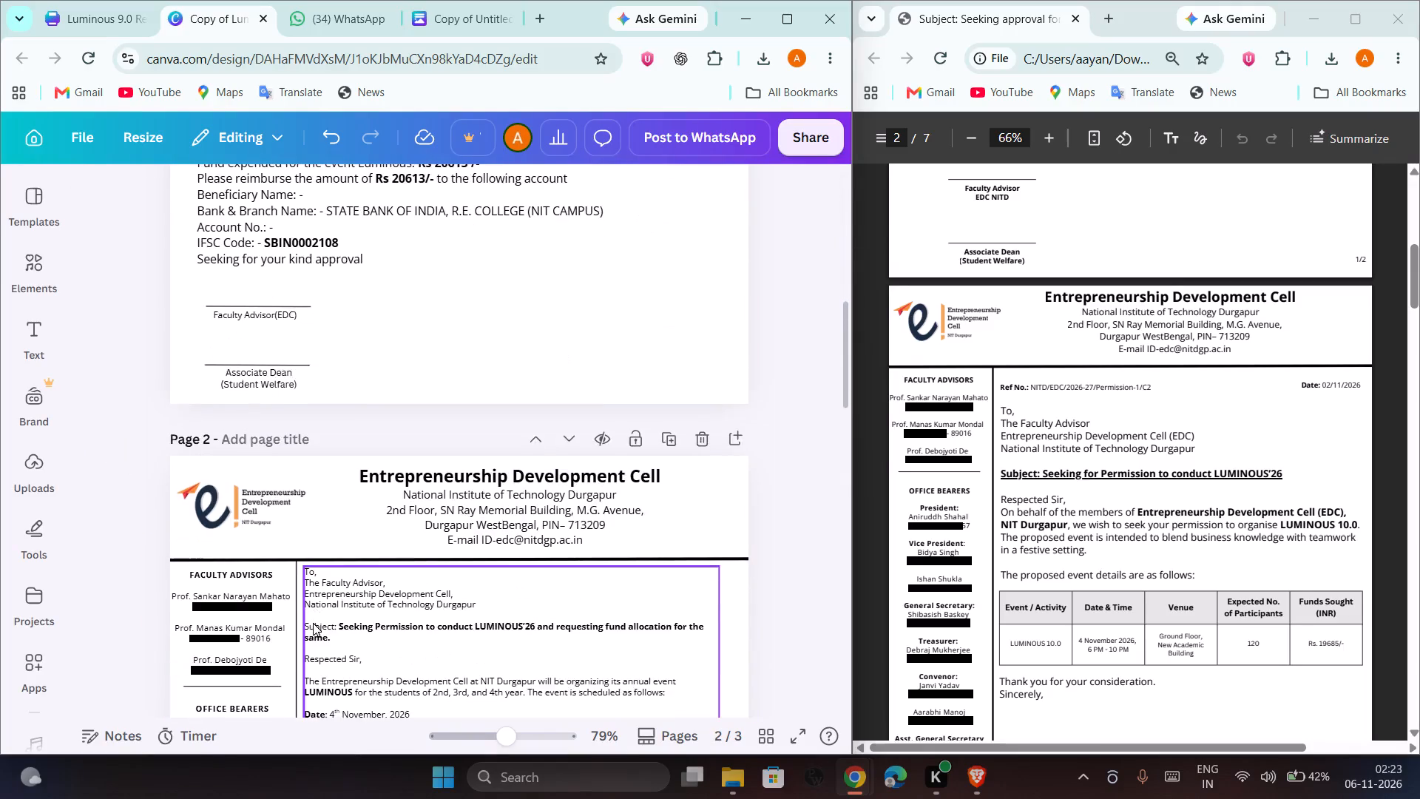
# Change the date above the NOTE SHEET heading on page 1 to 06/11/2026.
pyautogui.scroll(6, 313, 623)
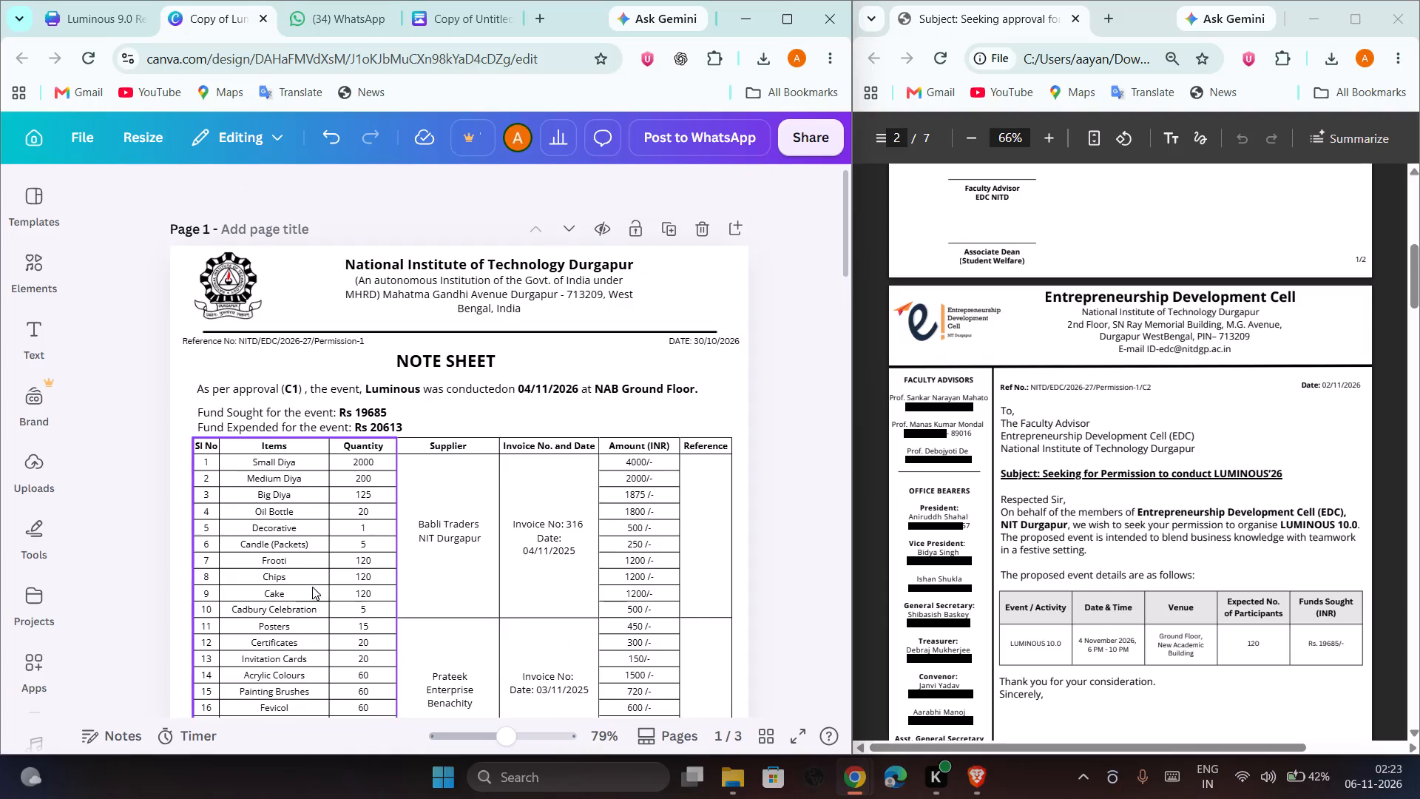
pyautogui.click(700, 344)
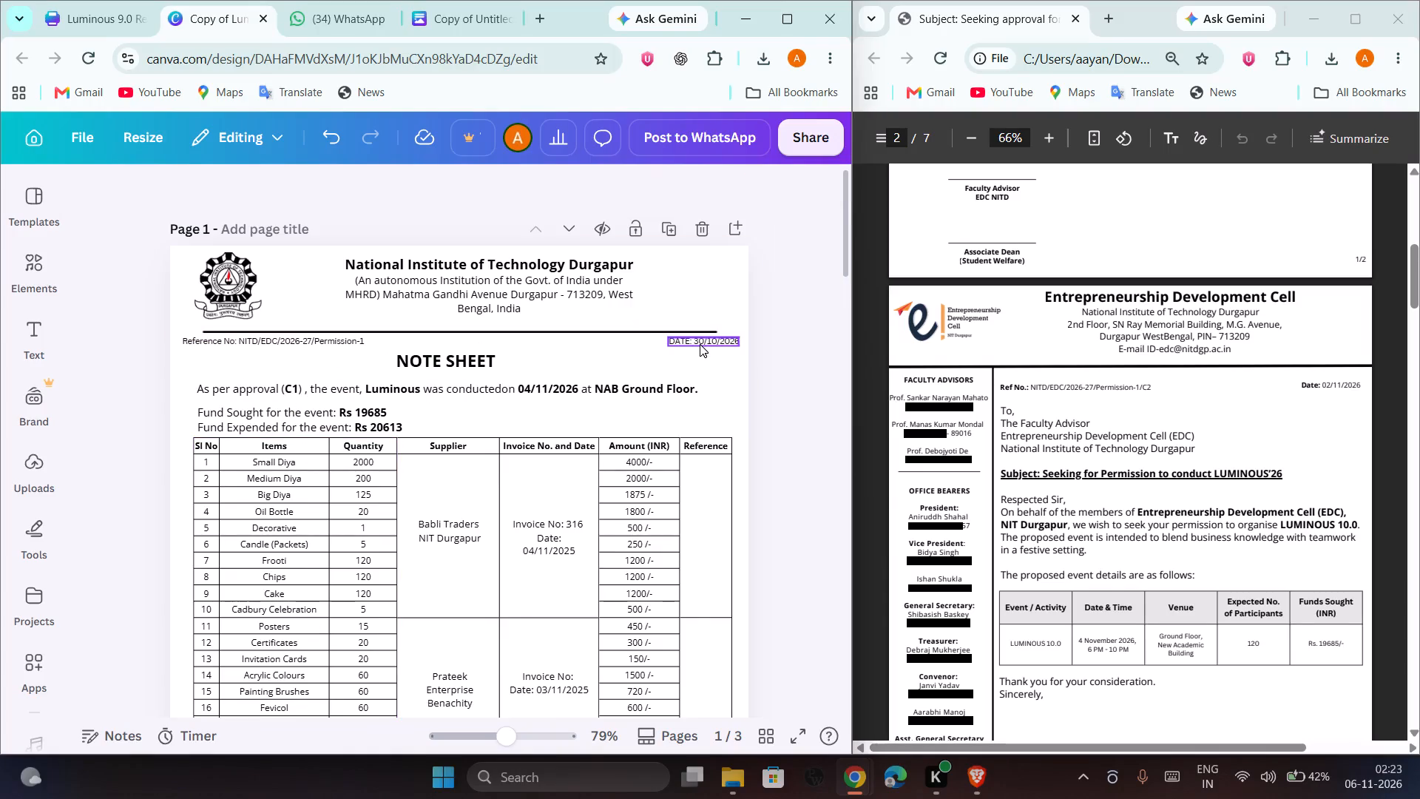
pyautogui.click(700, 344)
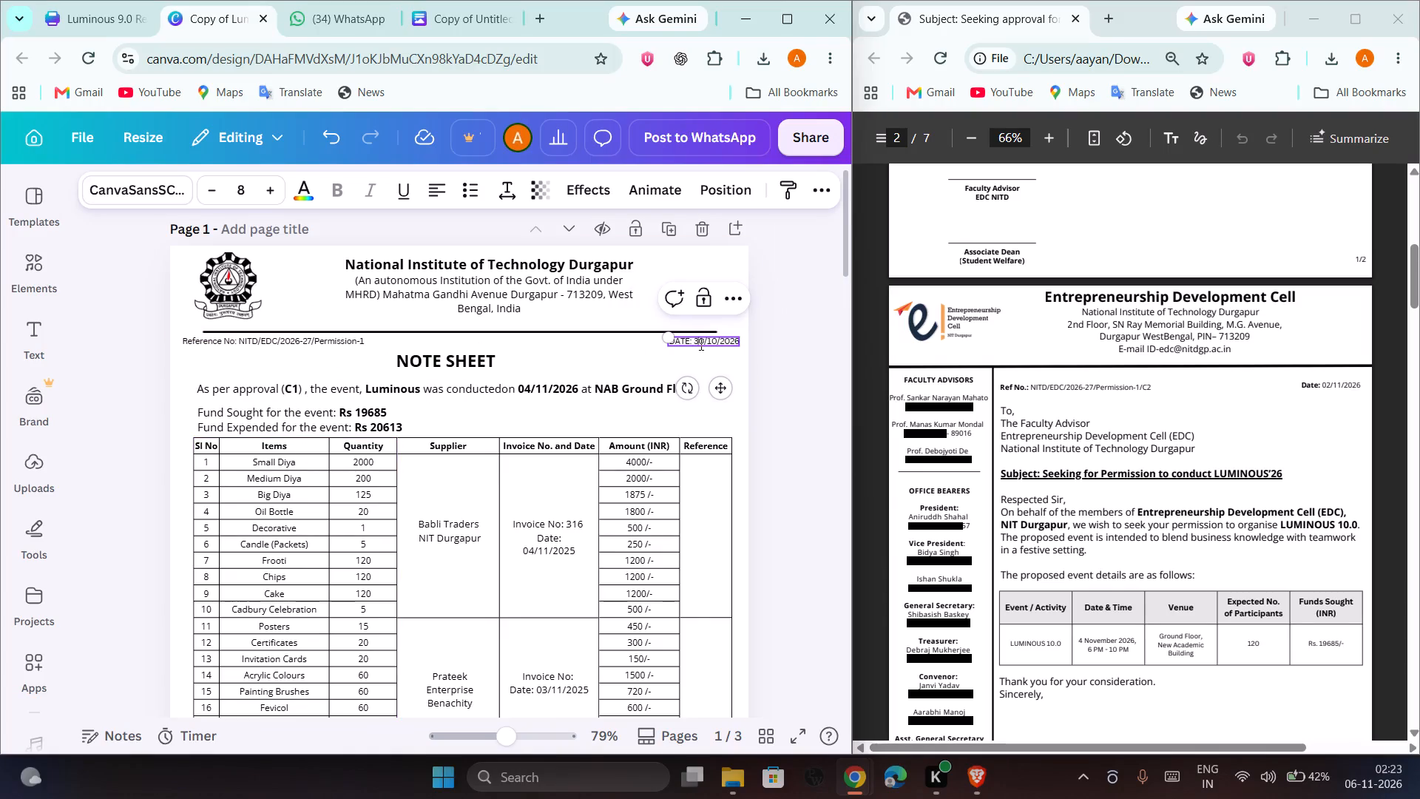
pyautogui.press('Right')
pyautogui.press('BackSpace')
pyautogui.press('BackSpace')
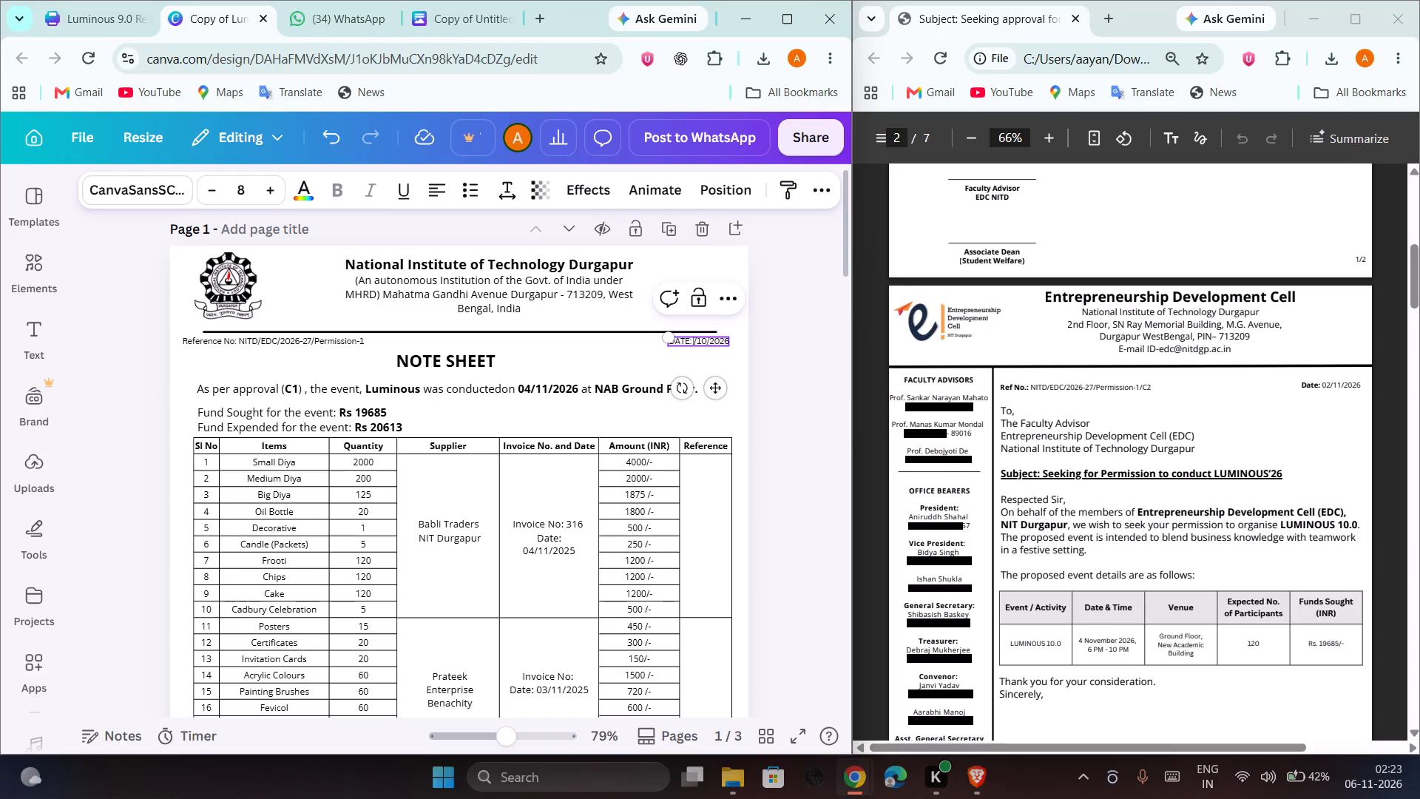
pyautogui.press('0')
pyautogui.press('6')
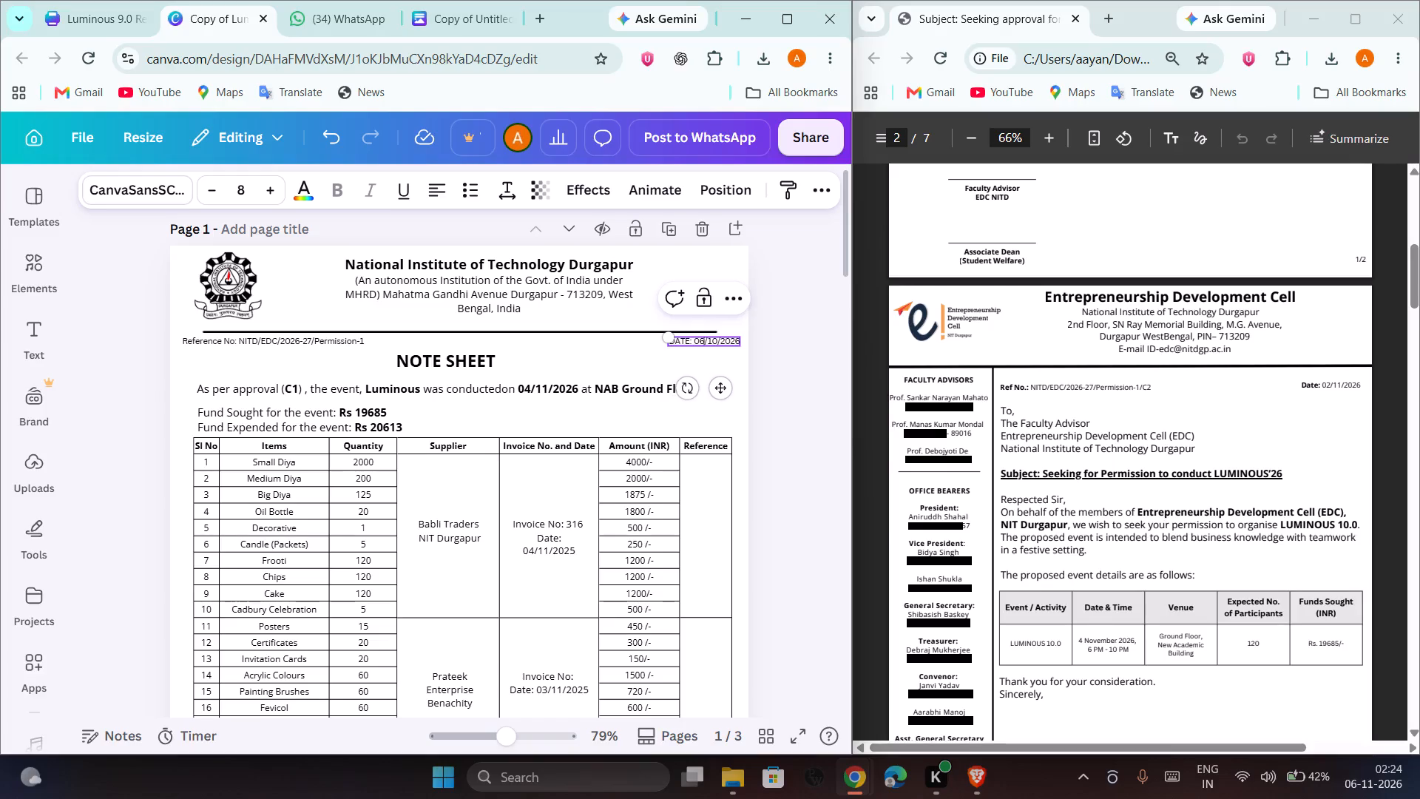
pyautogui.press('Right')
pyautogui.press('Right')
pyautogui.press('Right')
pyautogui.press('BackSpace')
pyautogui.press('1')
pyautogui.click(154, 460)
# Nudge the institute logo and the institute name and address text slightly down toward the header line on page 1.
pyautogui.scroll(-1, 154, 460)
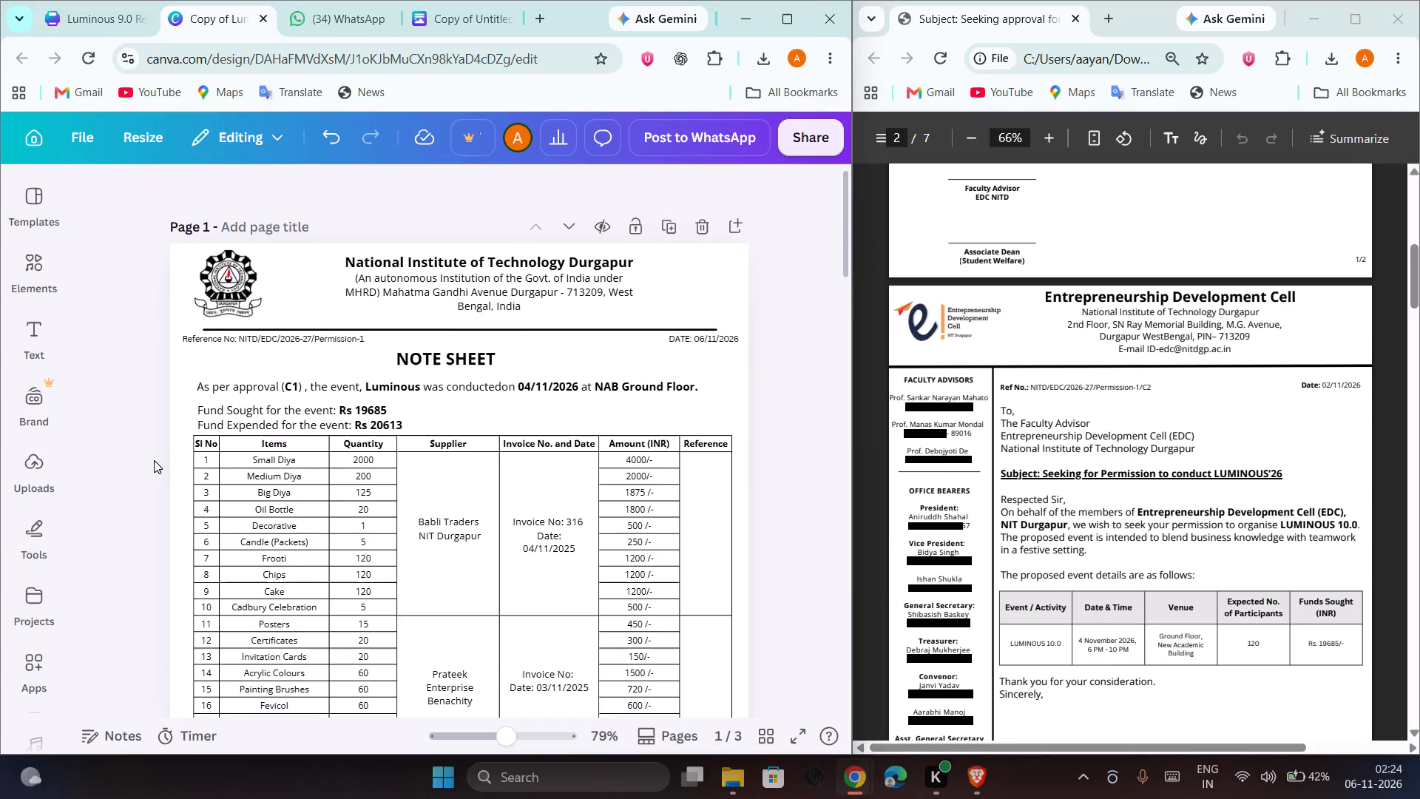
pyautogui.scroll(-4, 154, 460)
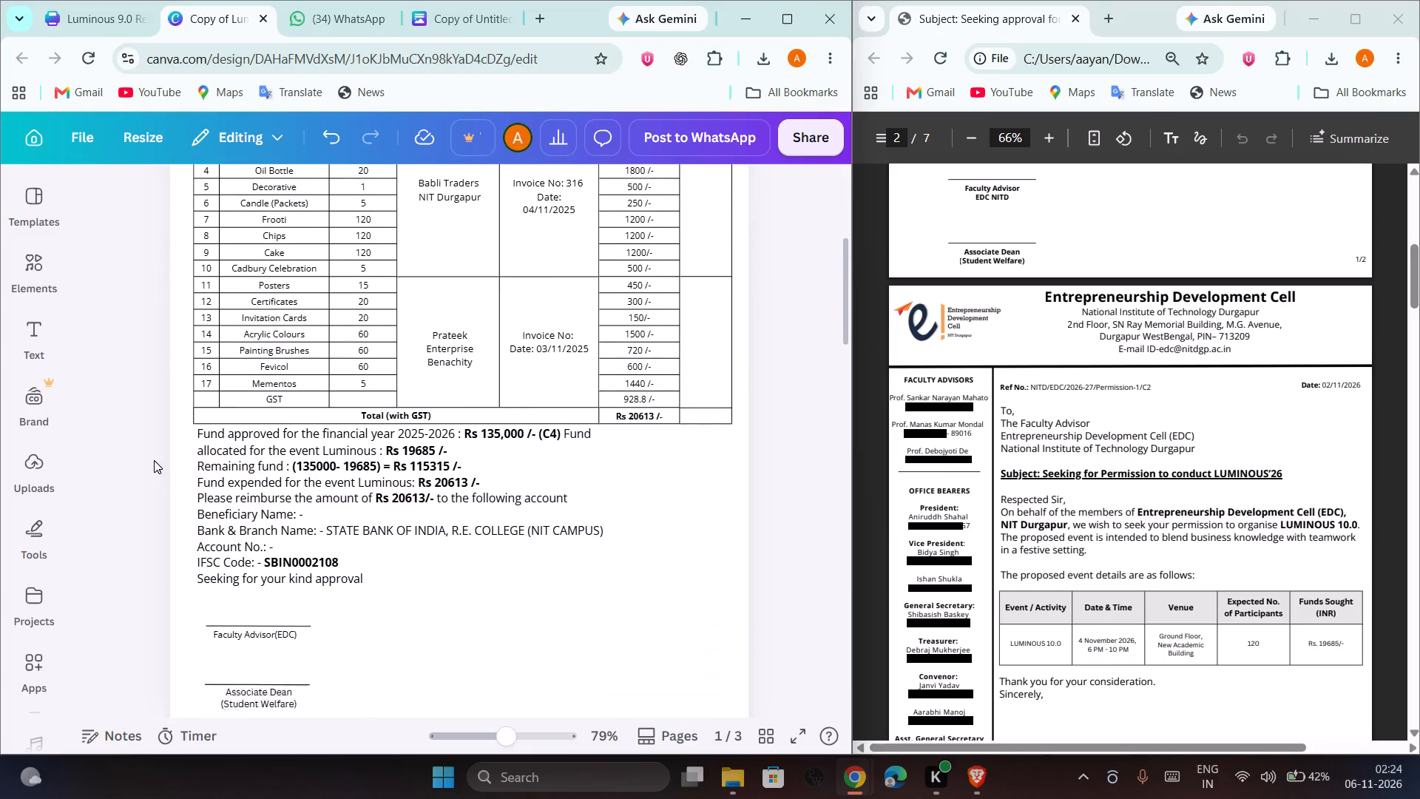
pyautogui.scroll(-1, 154, 460)
pyautogui.scroll(1, 154, 460)
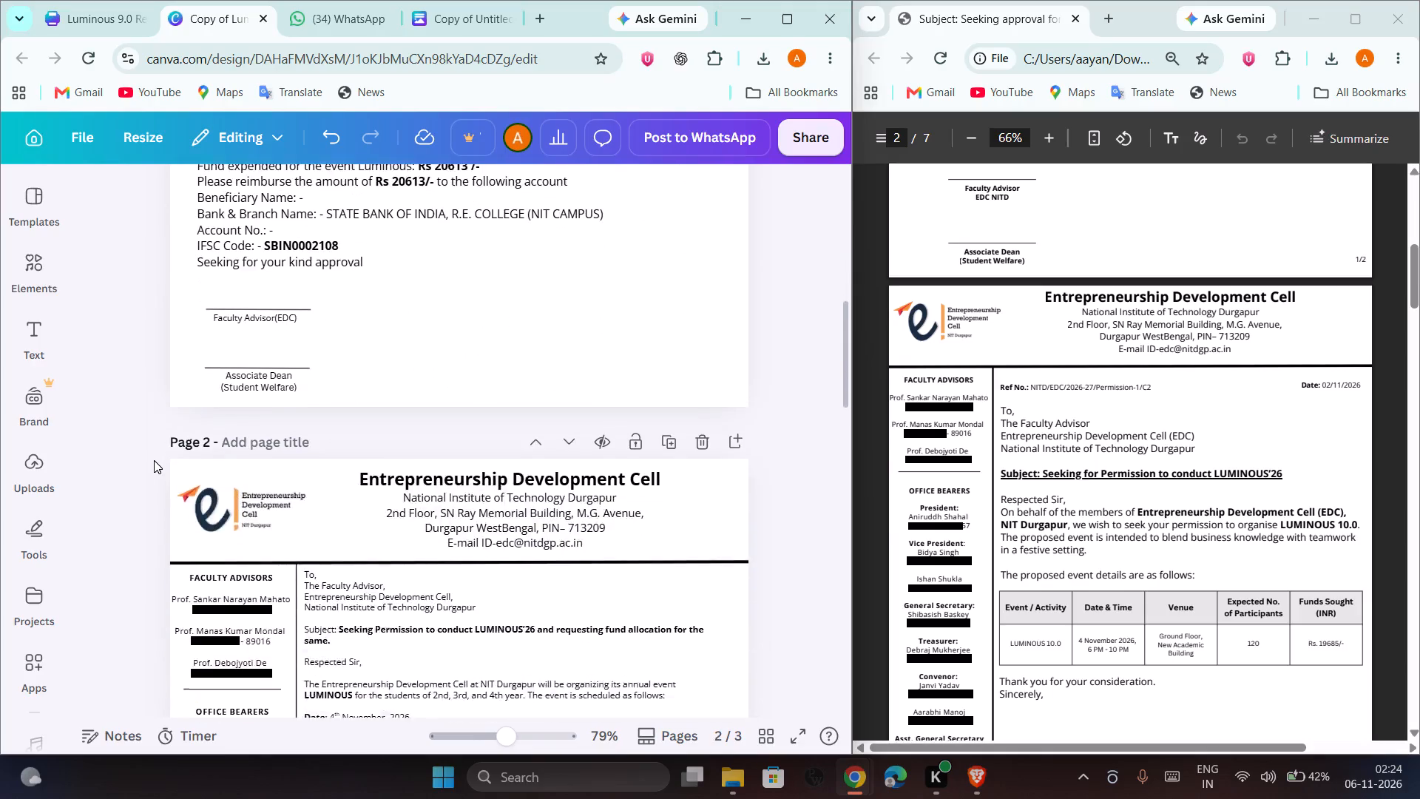
pyautogui.scroll(1, 154, 460)
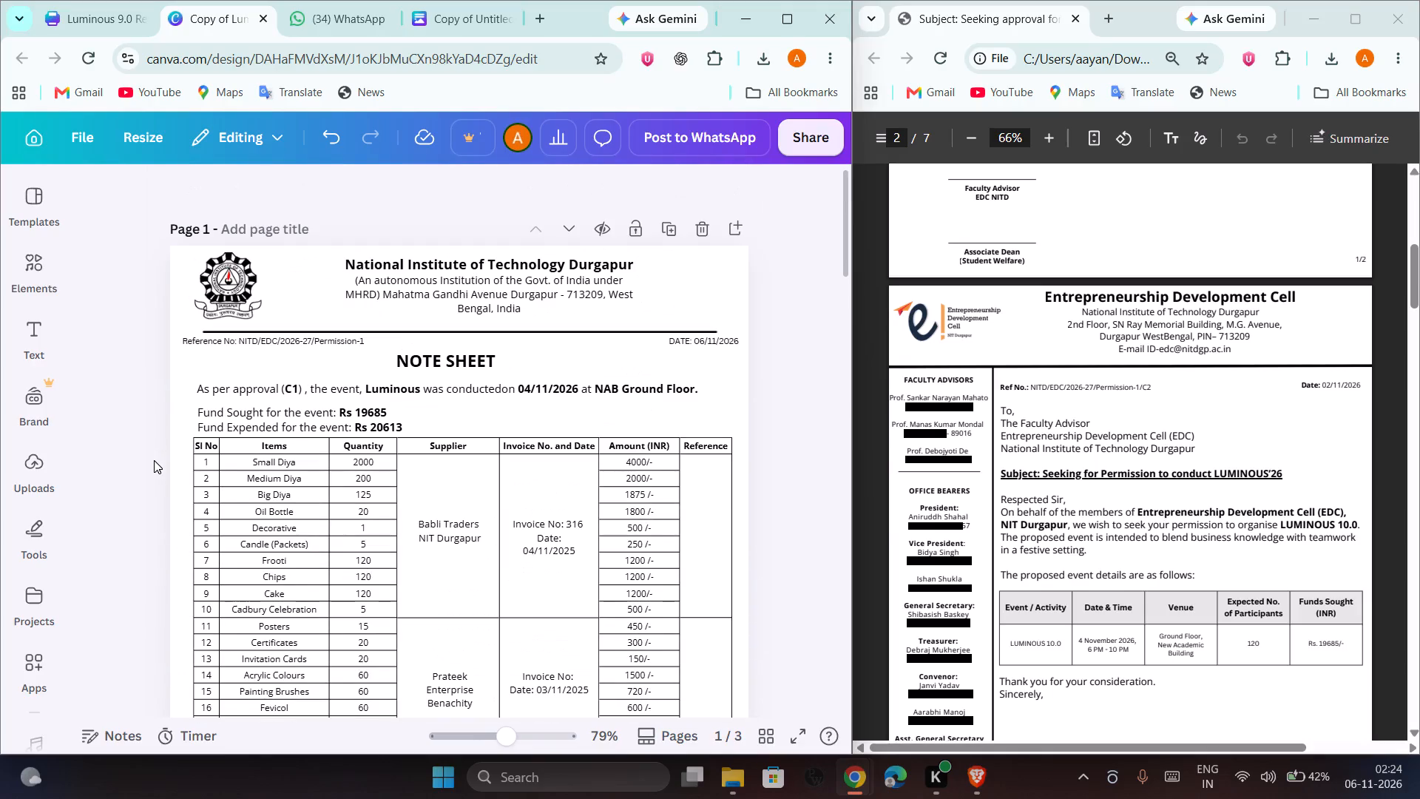
pyautogui.click(223, 289)
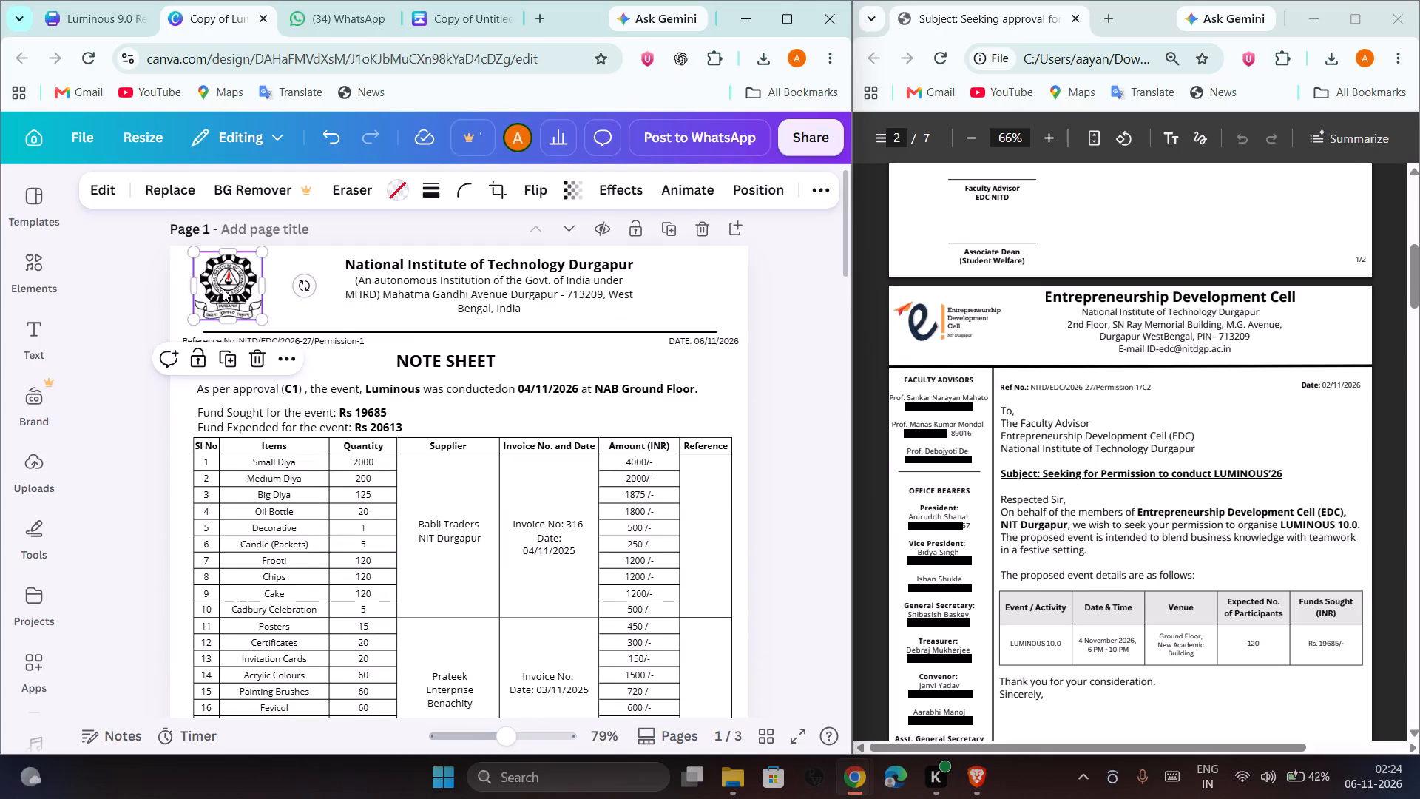
pyautogui.press('Down')
pyautogui.click(413, 275)
pyautogui.press('Down')
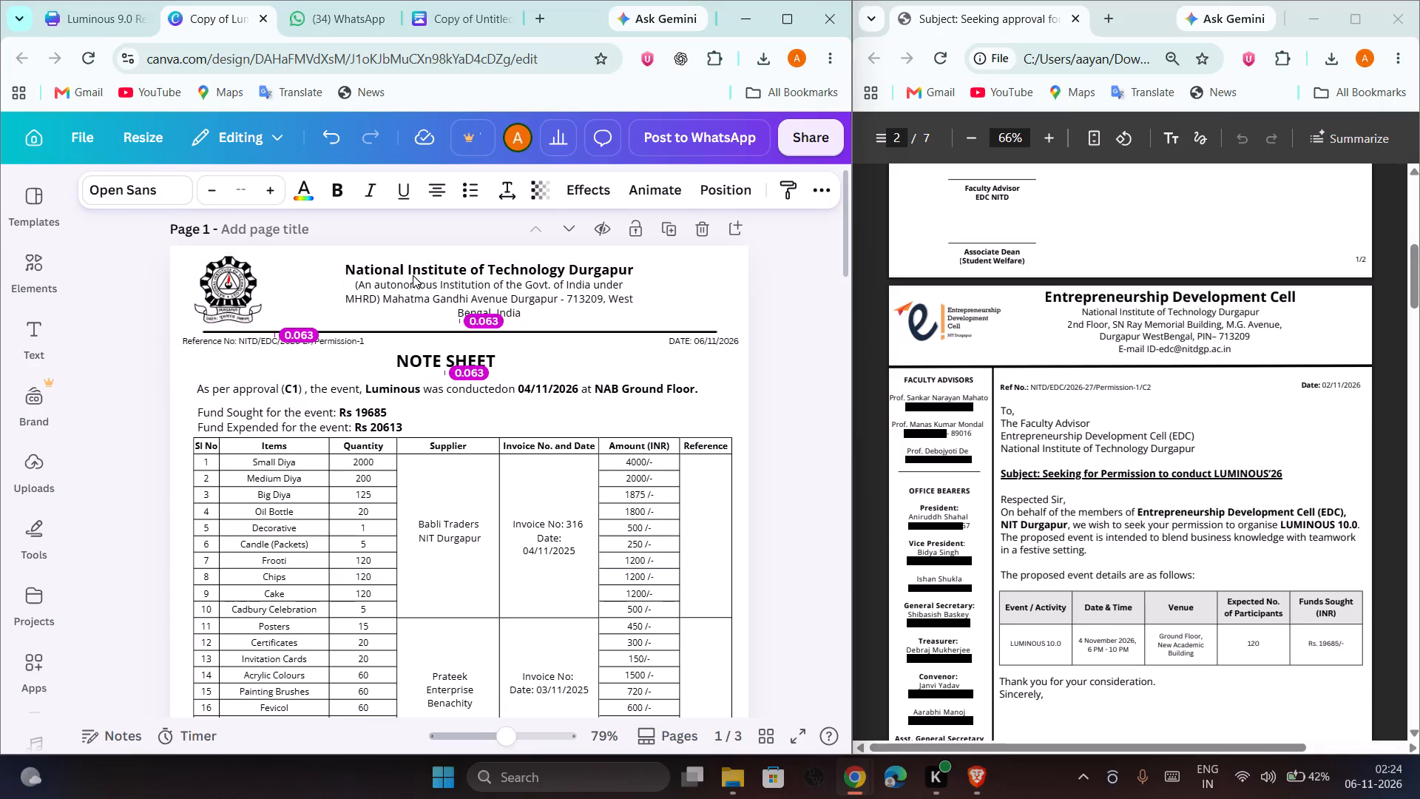
pyautogui.press('Down')
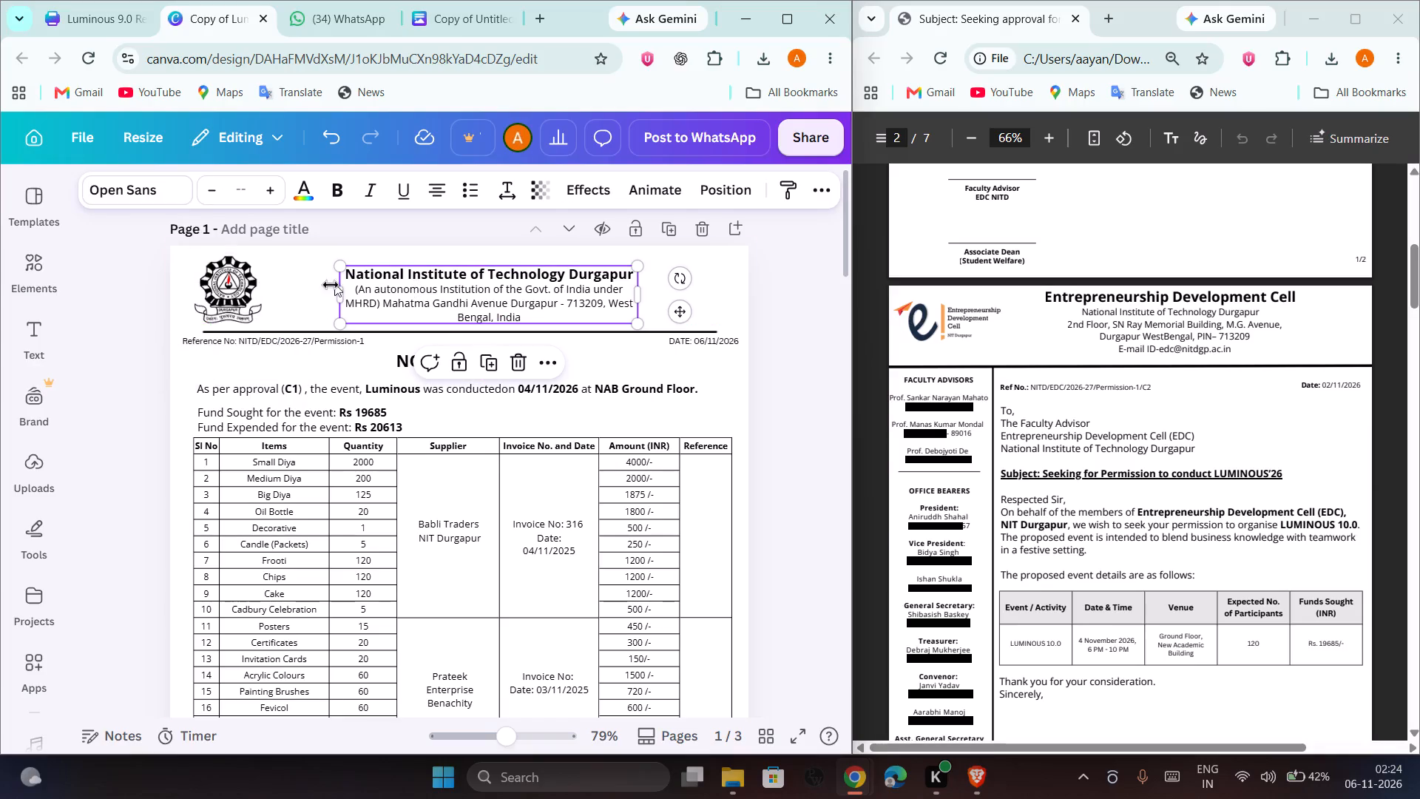
# Nudge the reference number line to the right so it starts level with the items table's left edge.
pyautogui.click(194, 344)
pyautogui.press('Right')
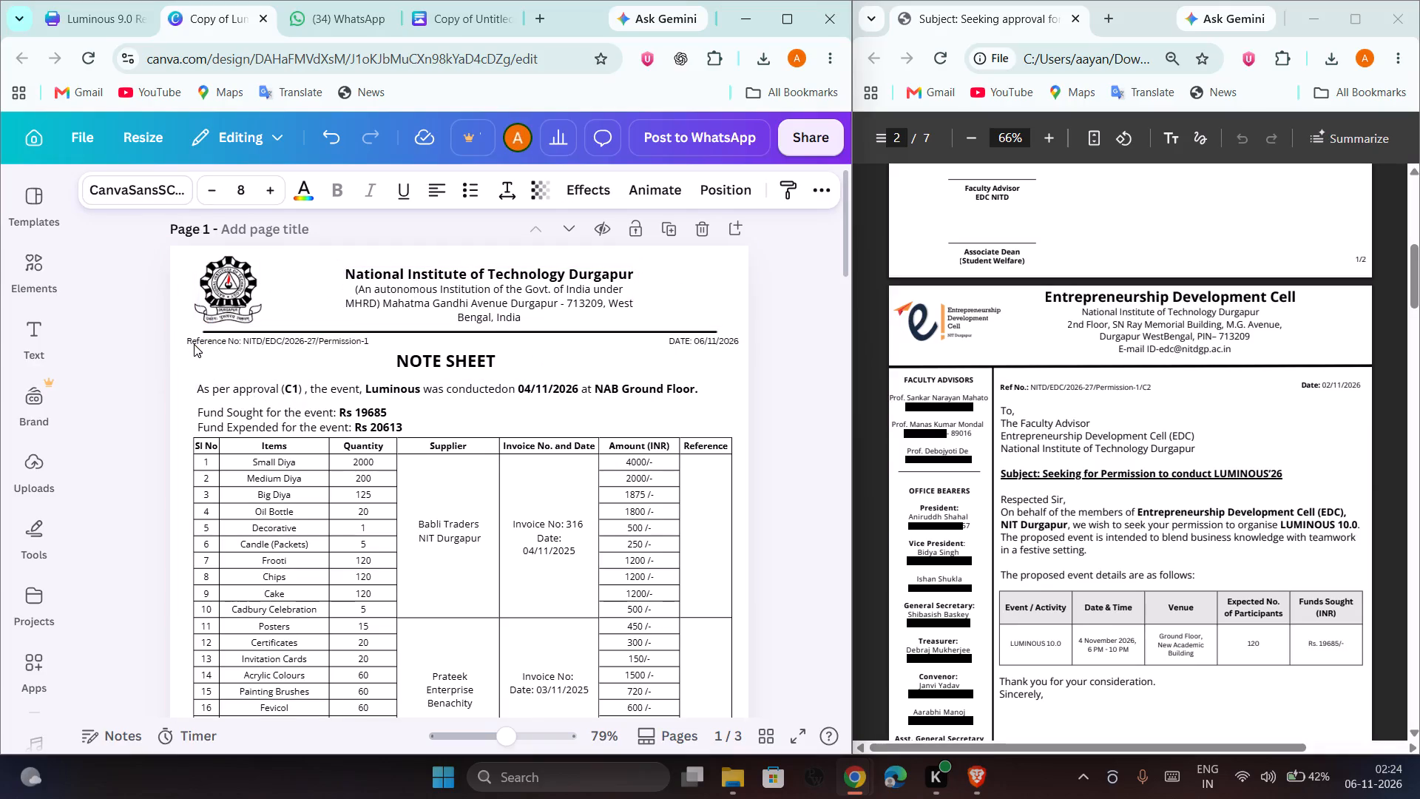
pyautogui.press('Right')
pyautogui.press('Right')
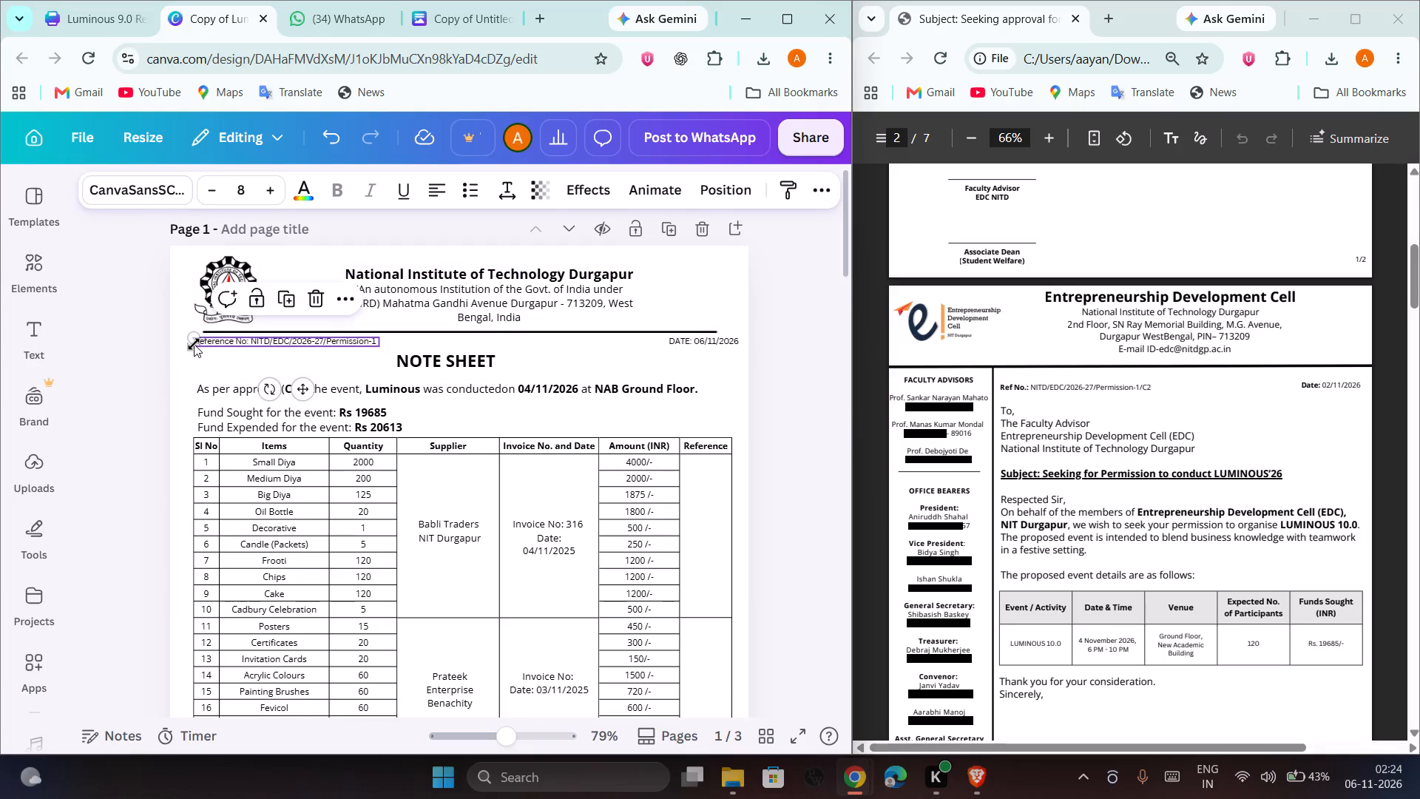
# Select the horizontal divider line beneath the institute header on page 1.
pyautogui.click(237, 327)
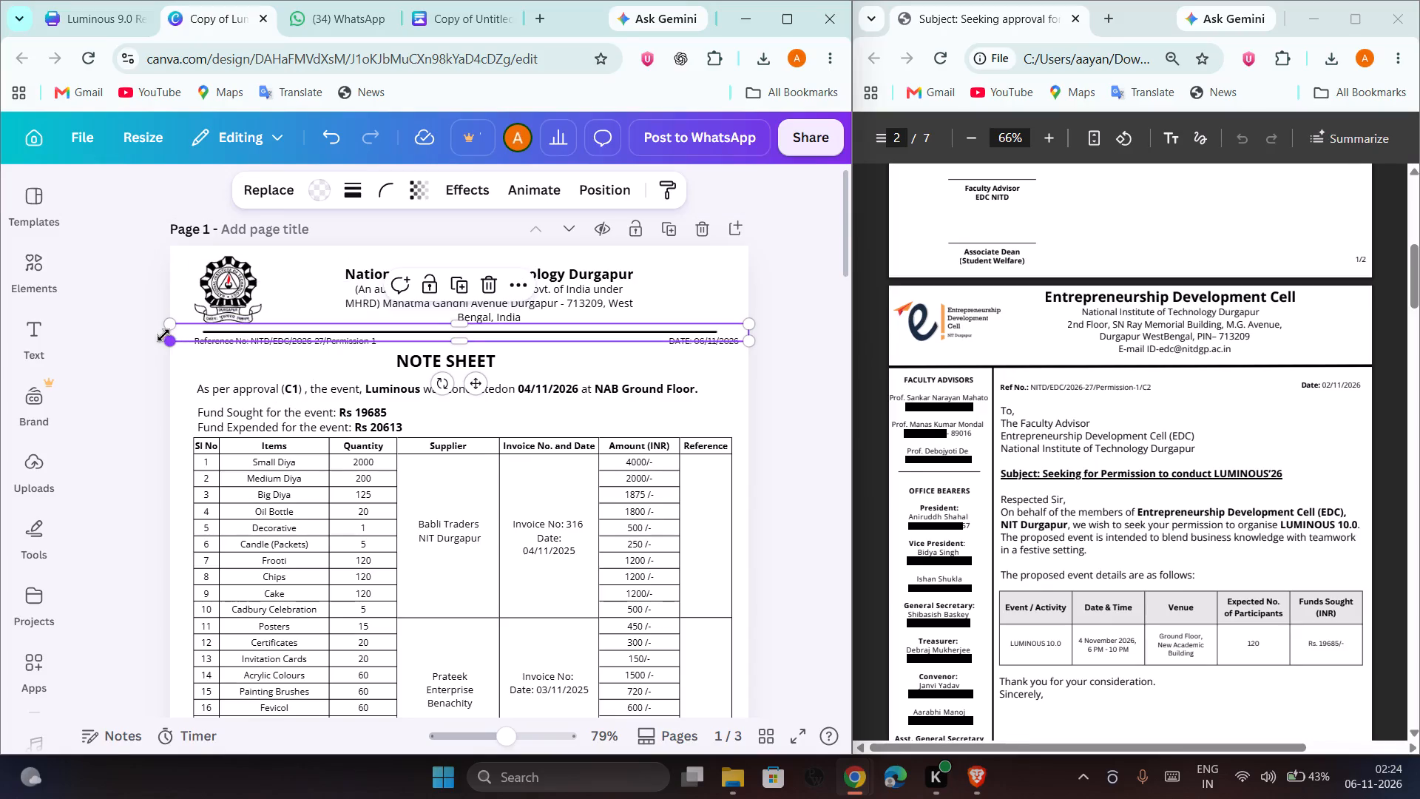
# Review all three pages of the copied Luminous document, from the note sheet through the fund request and venue permission letters.
pyautogui.click(153, 391)
pyautogui.scroll(-1, 153, 391)
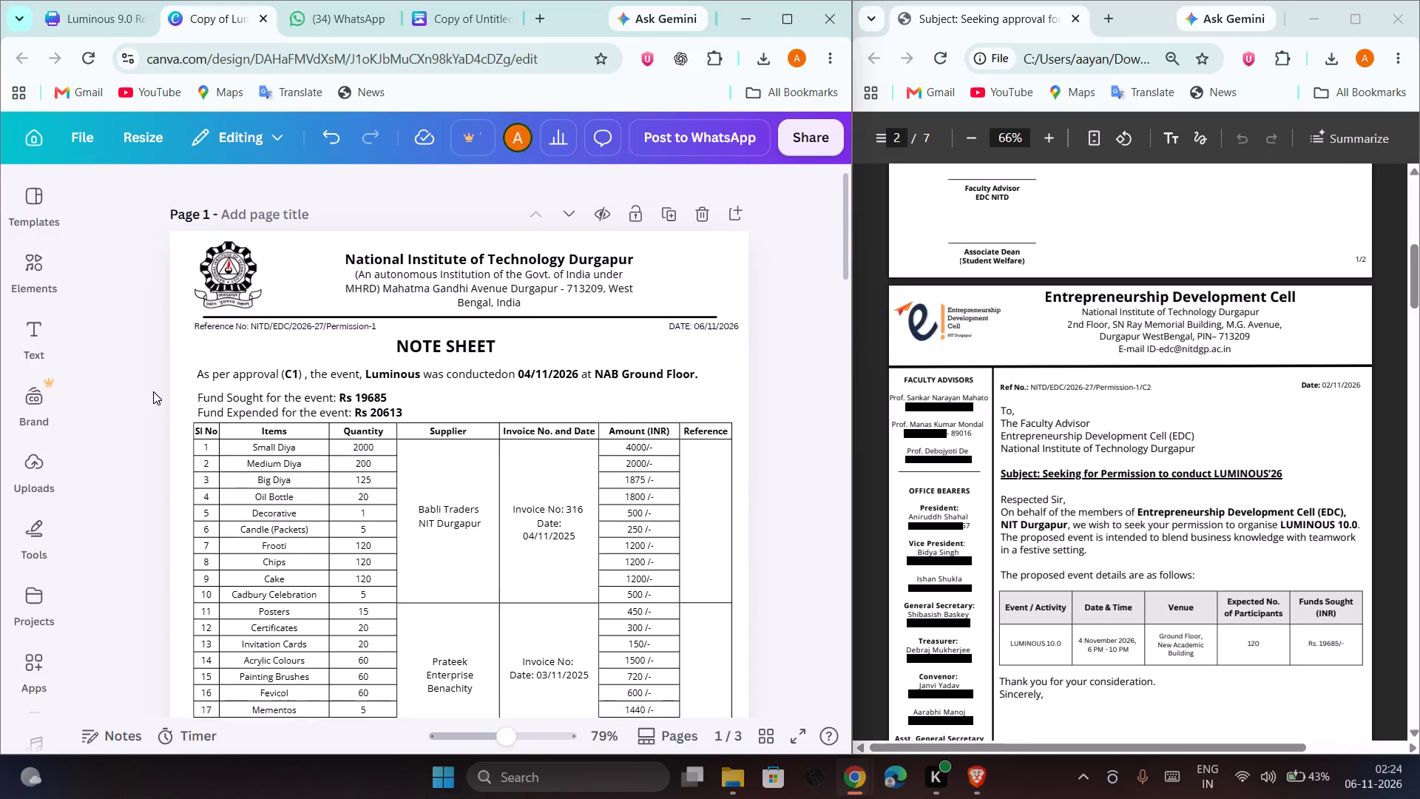
pyautogui.scroll(-2, 153, 391)
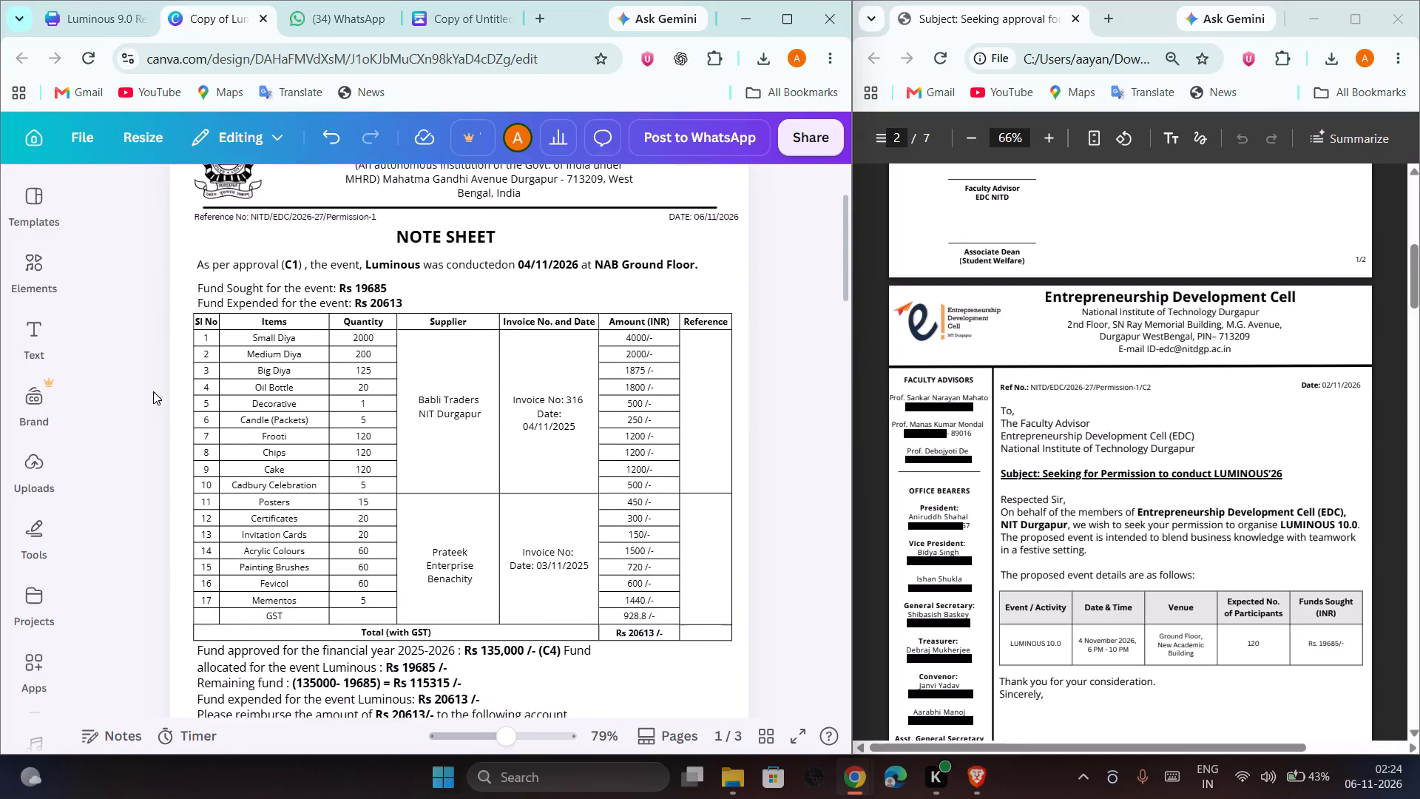
pyautogui.scroll(-5, 153, 391)
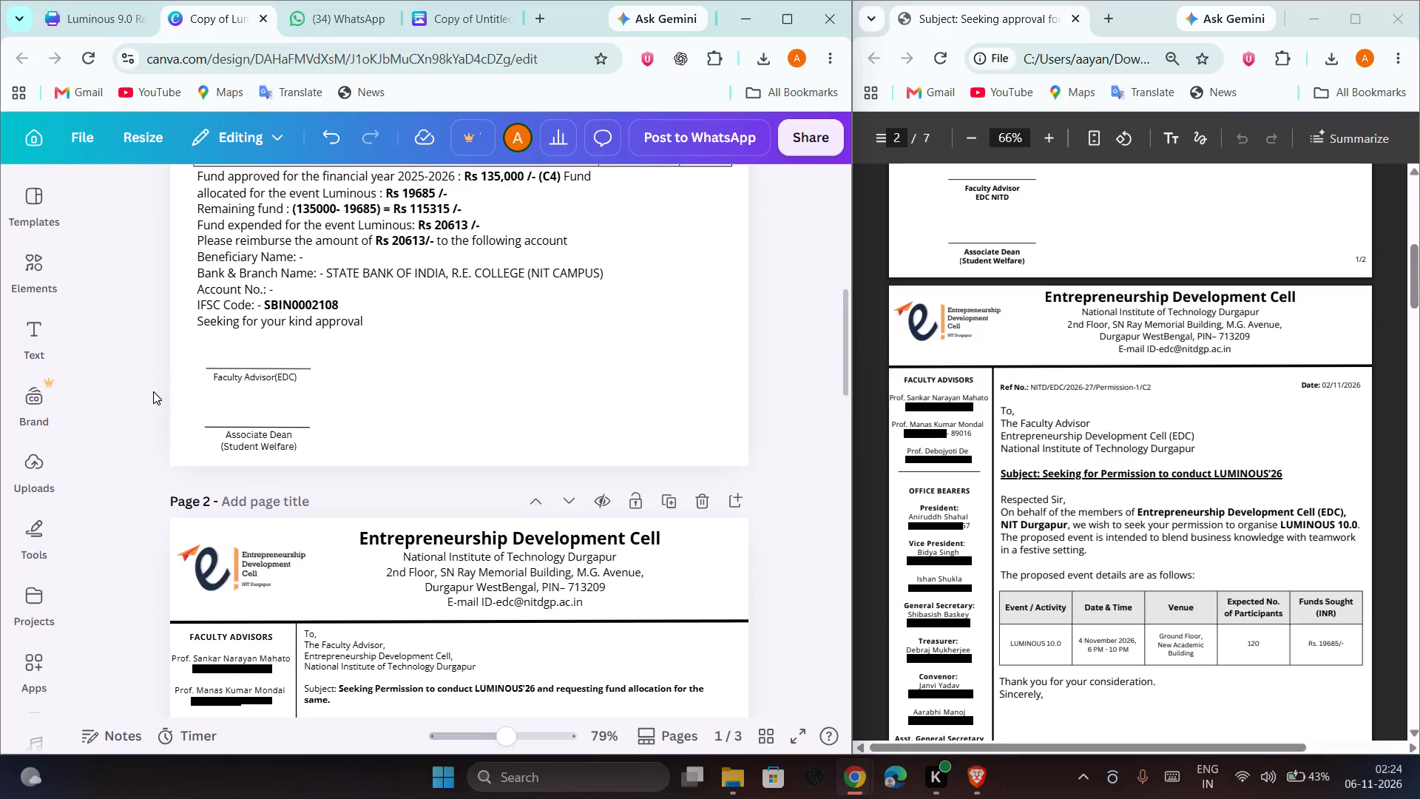
pyautogui.scroll(-4, 153, 391)
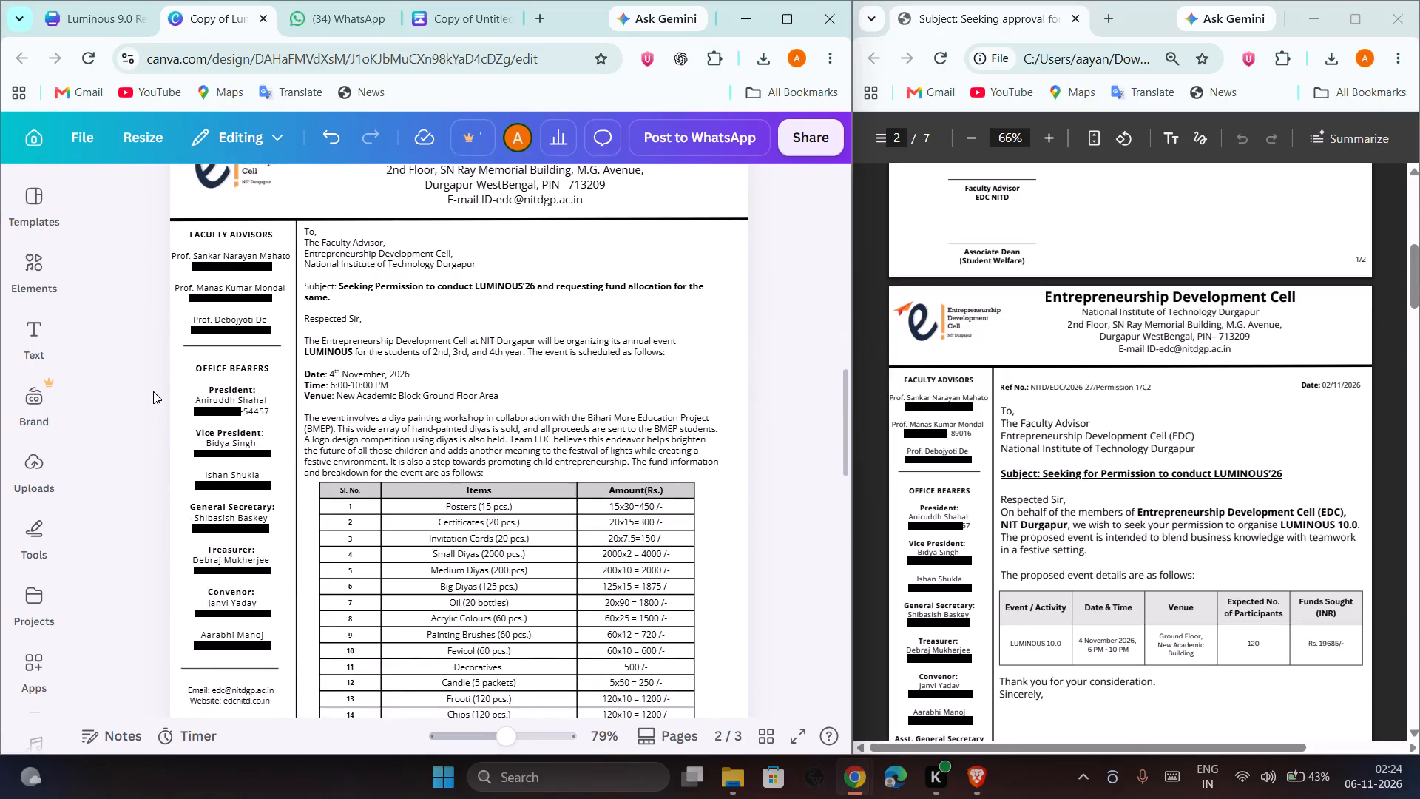
pyautogui.scroll(-3, 153, 391)
pyautogui.hscroll(-1, 153, 391)
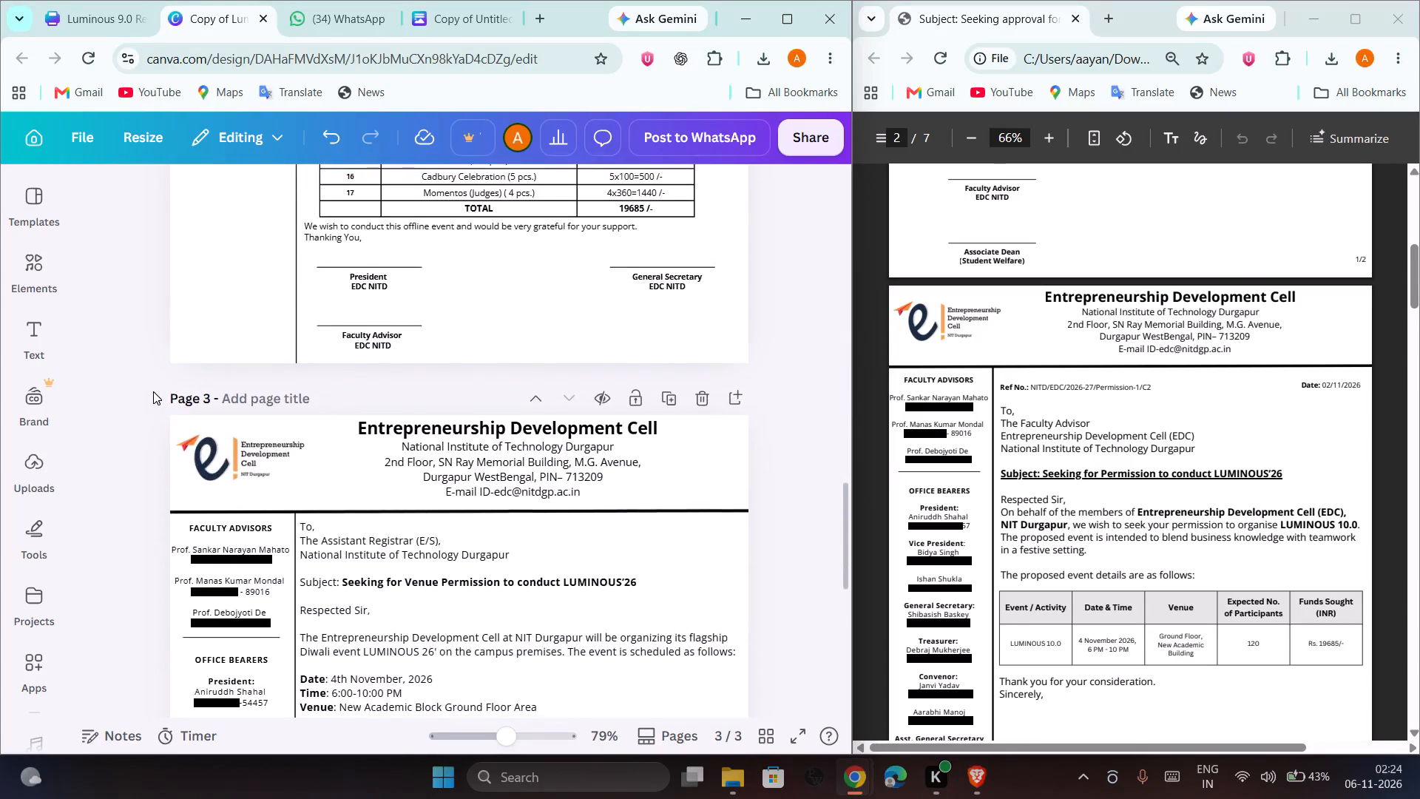
pyautogui.hscroll(-1, 153, 391)
# Switch to the open Luminous 9.0 design.
pyautogui.click(123, 16)
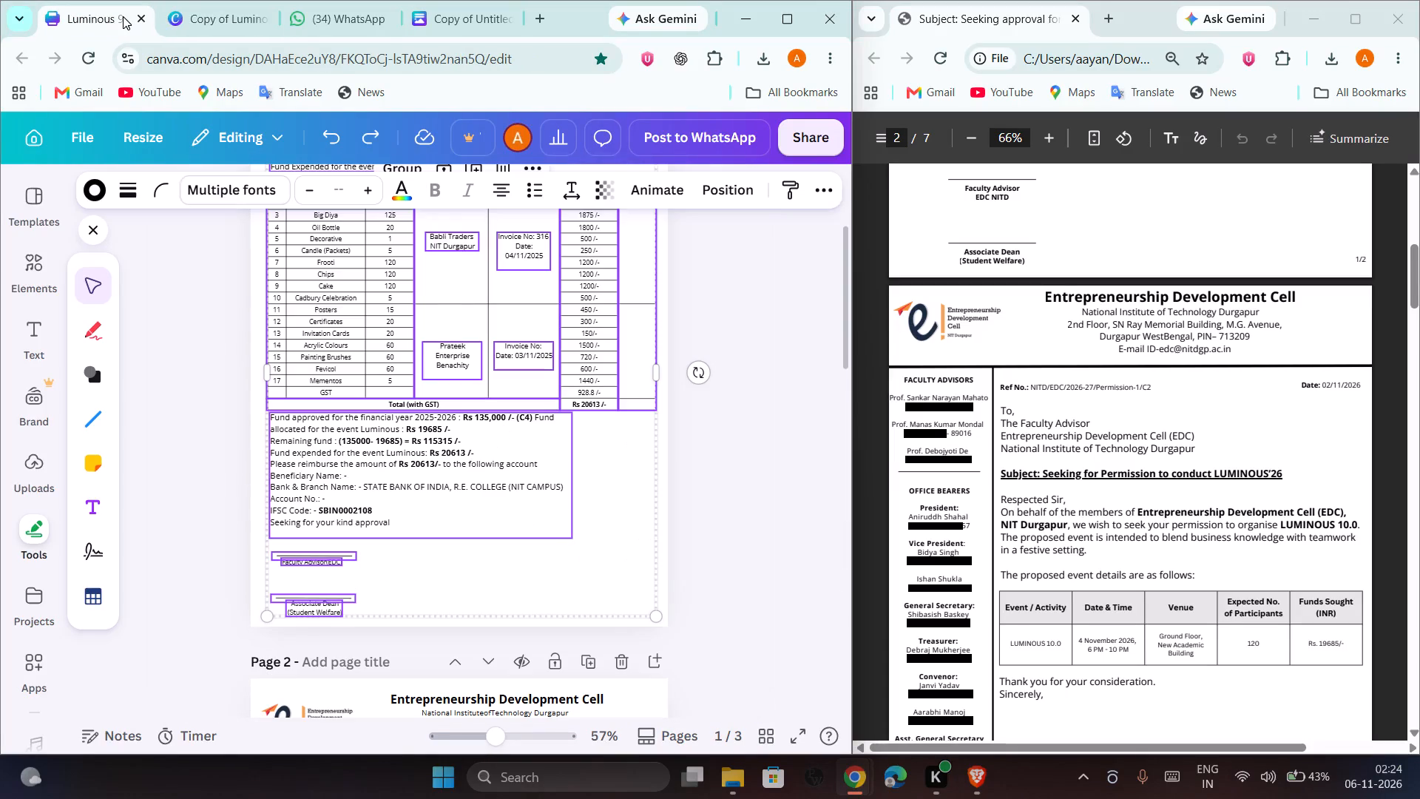
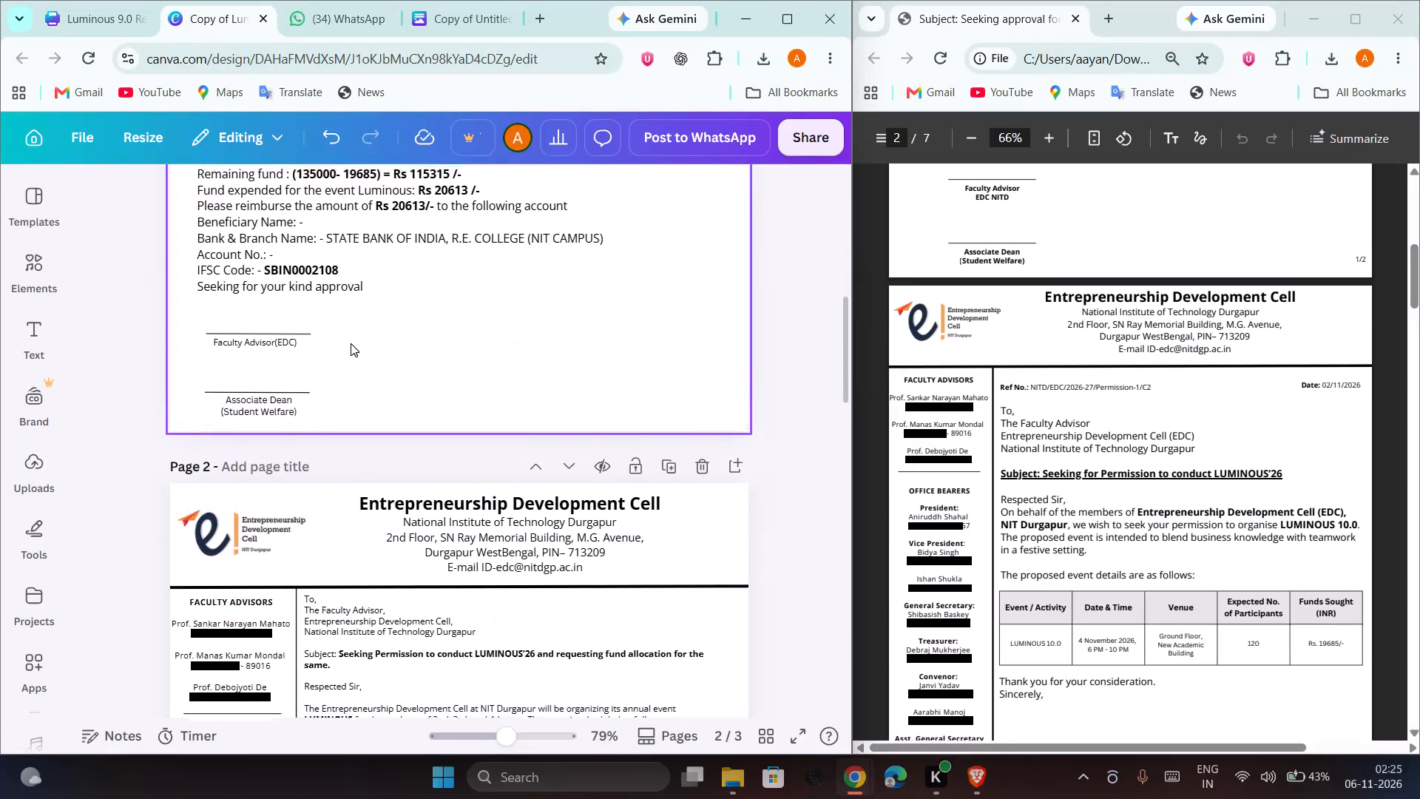
# Select the whole text of the permission letter addressed to the Faculty Advisor on page 2.
pyautogui.scroll(-4, 351, 343)
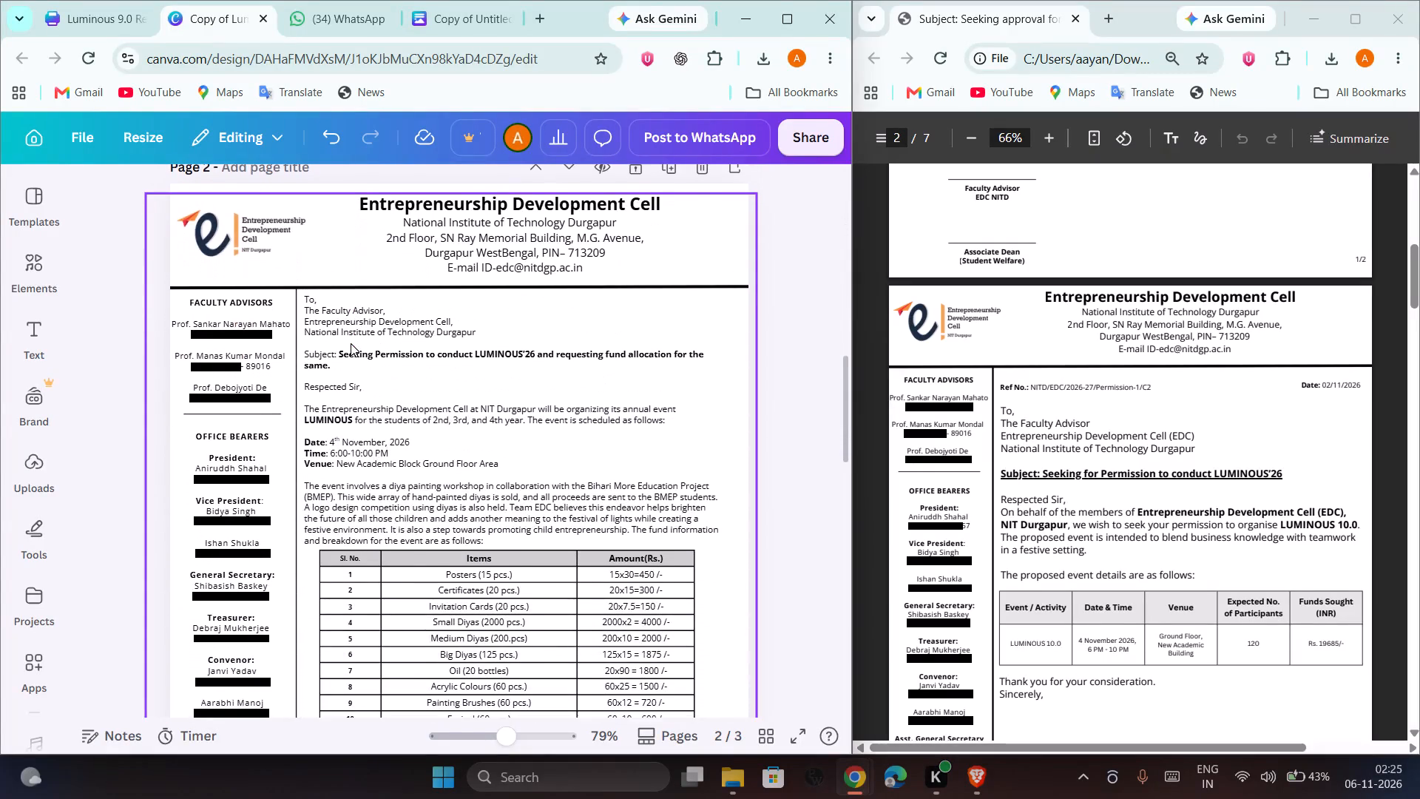
pyautogui.click(339, 333)
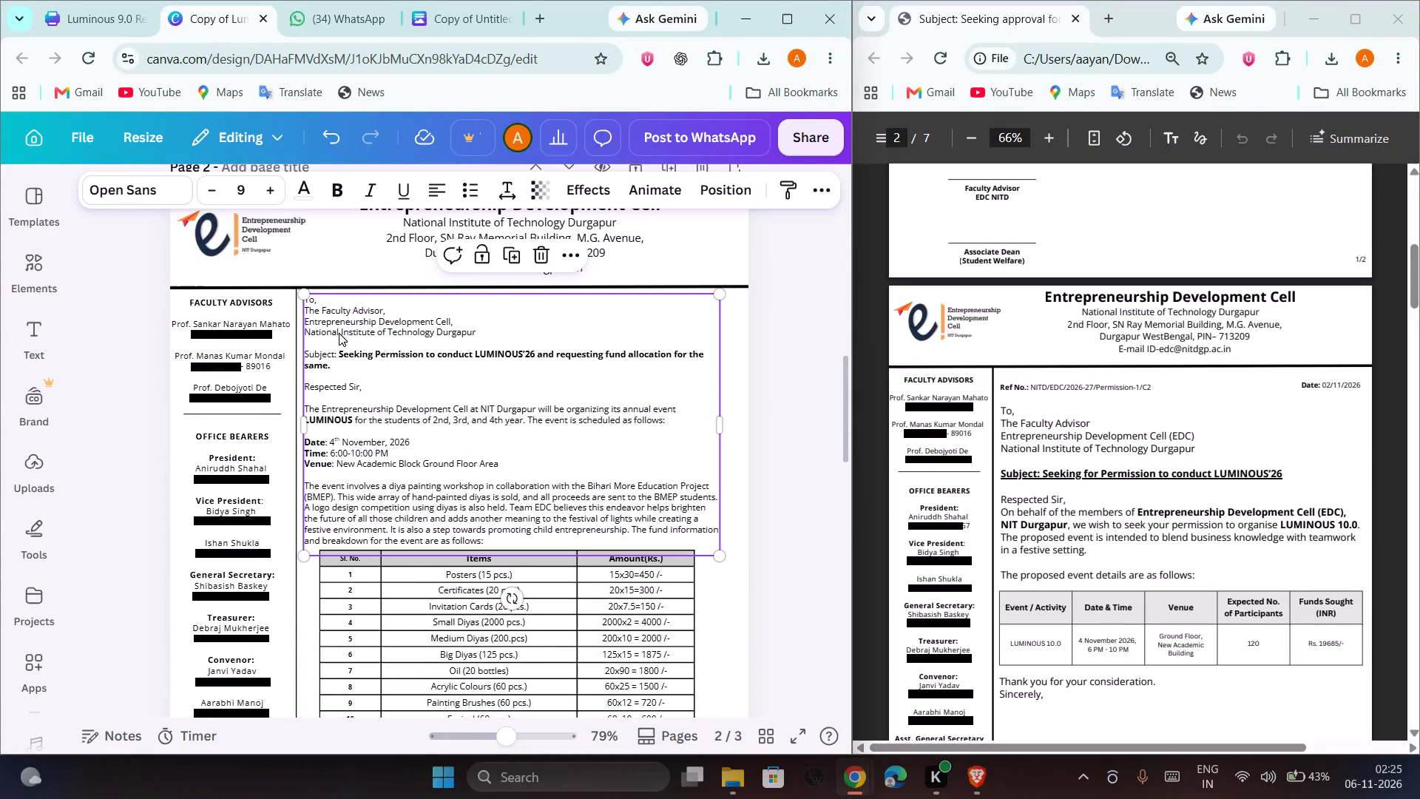
pyautogui.hotkey('ctrl', 'a')
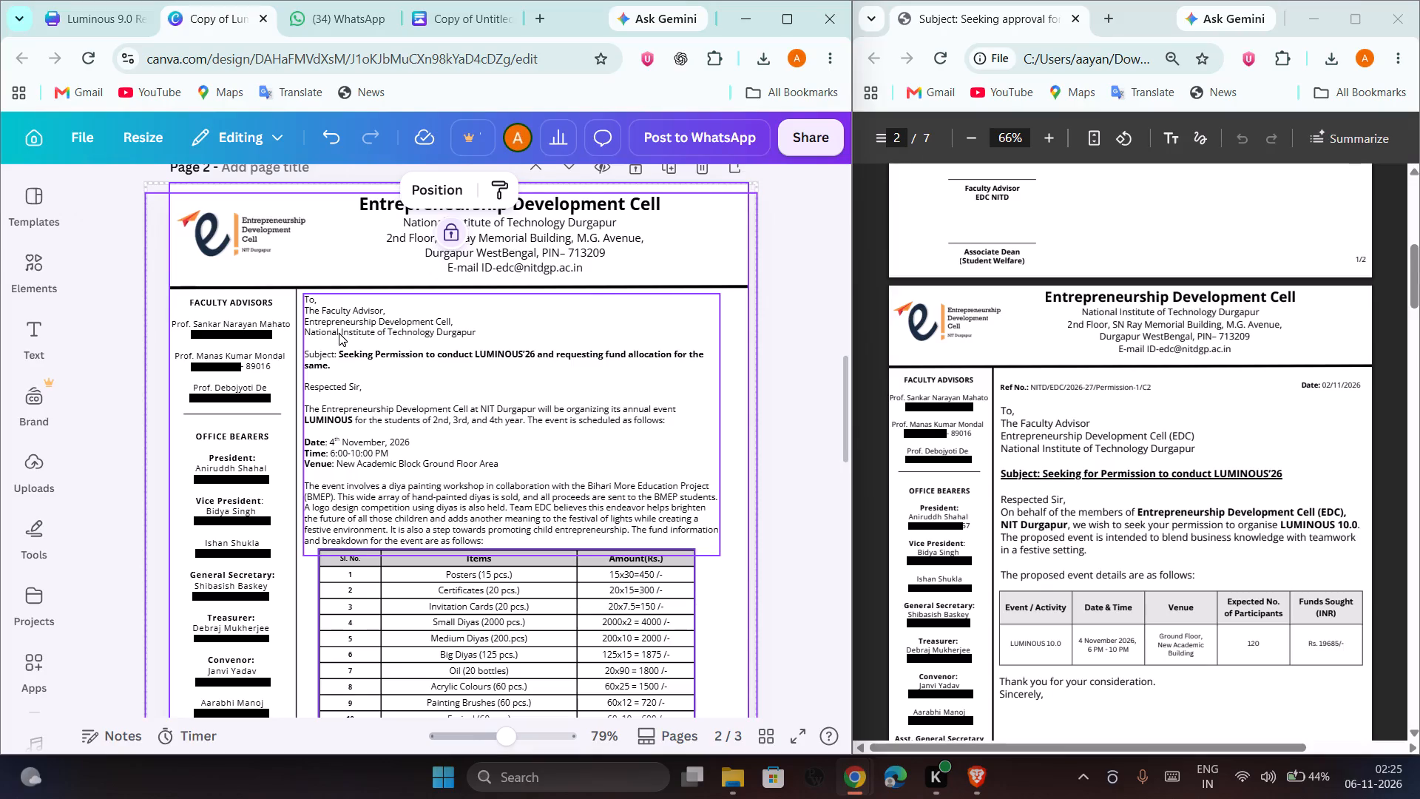
pyautogui.doubleClick(339, 333)
pyautogui.click(339, 333)
# Unlock the locked elements on page 2 and open the letter text addressed to the Faculty Advisor for editing.
pyautogui.doubleClick(350, 374)
pyautogui.doubleClick(372, 444)
pyautogui.click(354, 473)
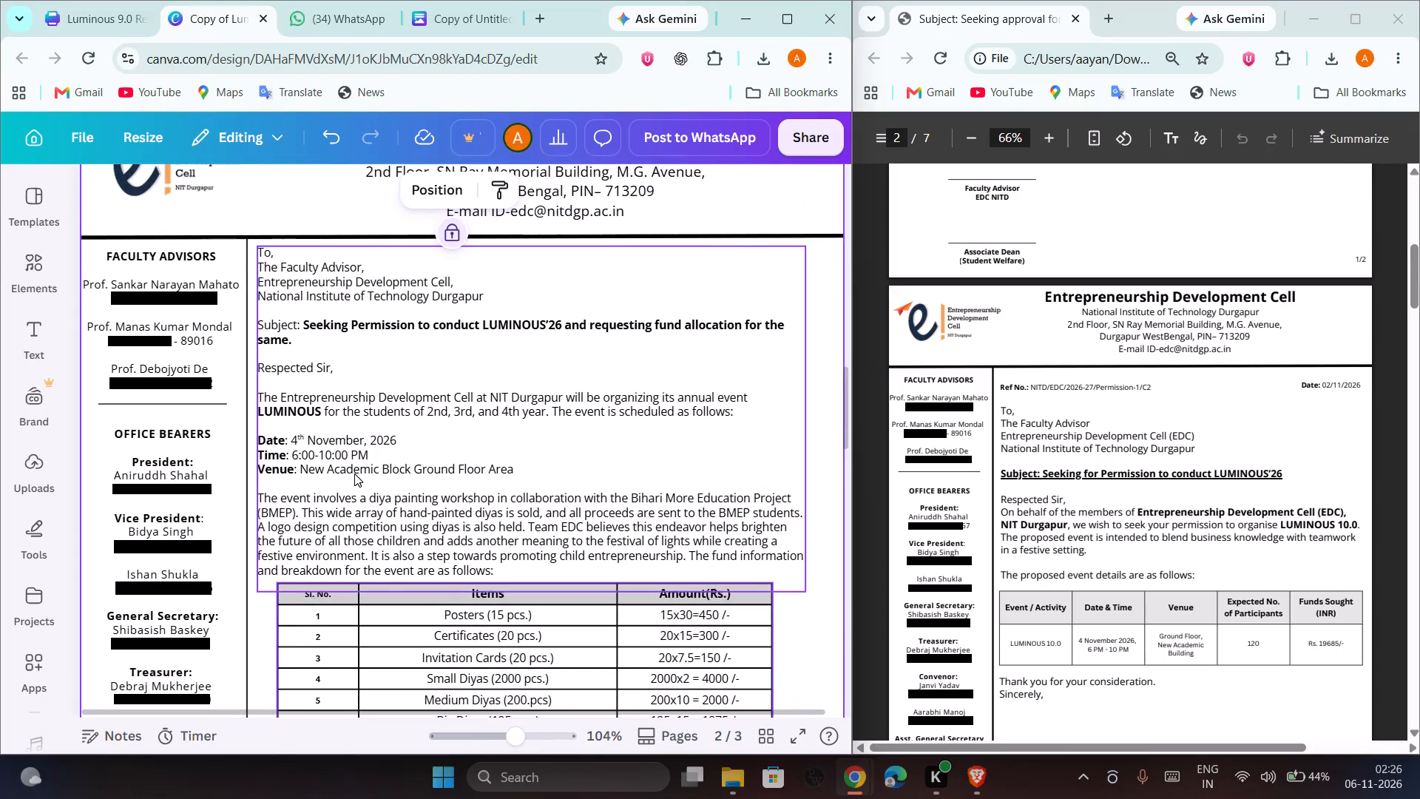
pyautogui.click(354, 473)
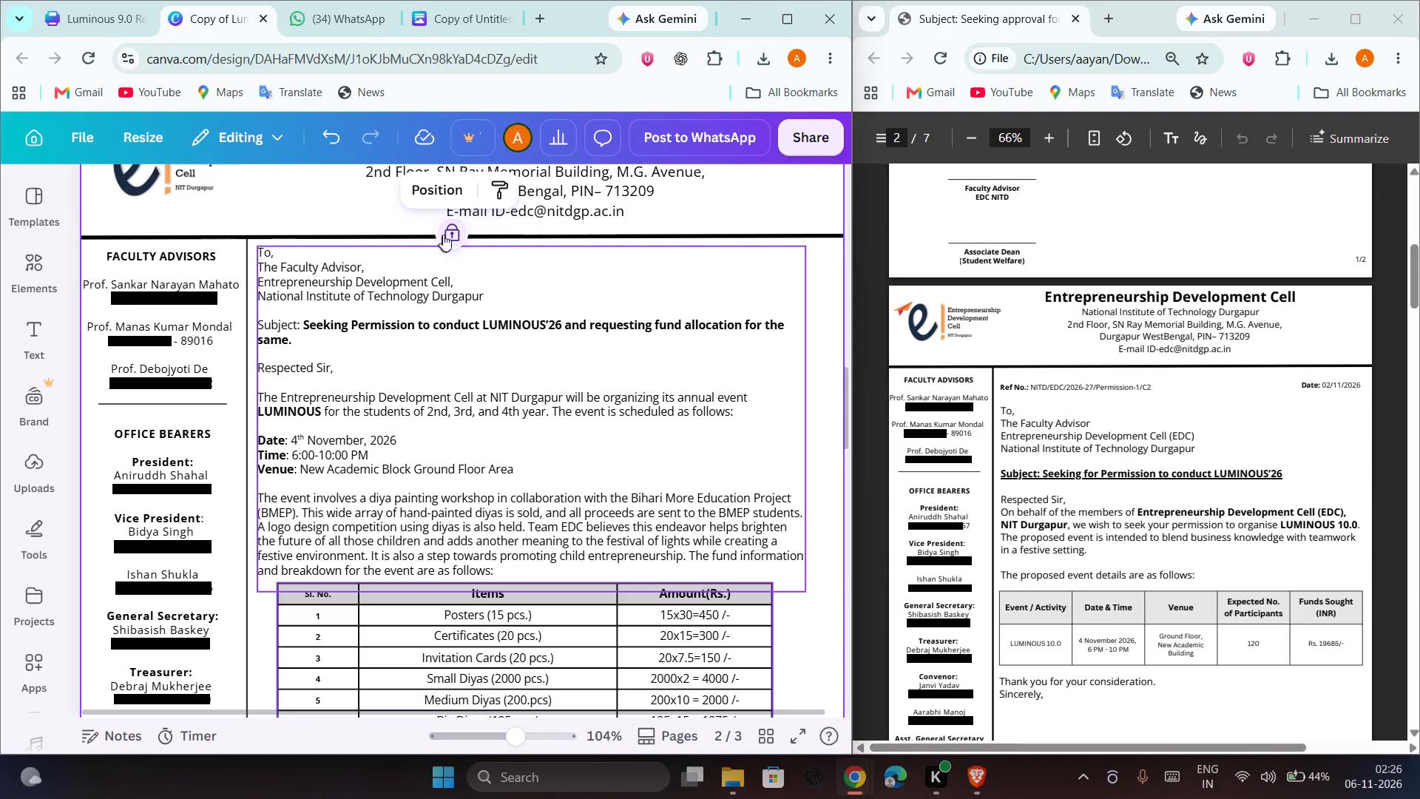
pyautogui.click(451, 231)
pyautogui.click(430, 297)
pyautogui.doubleClick(430, 297)
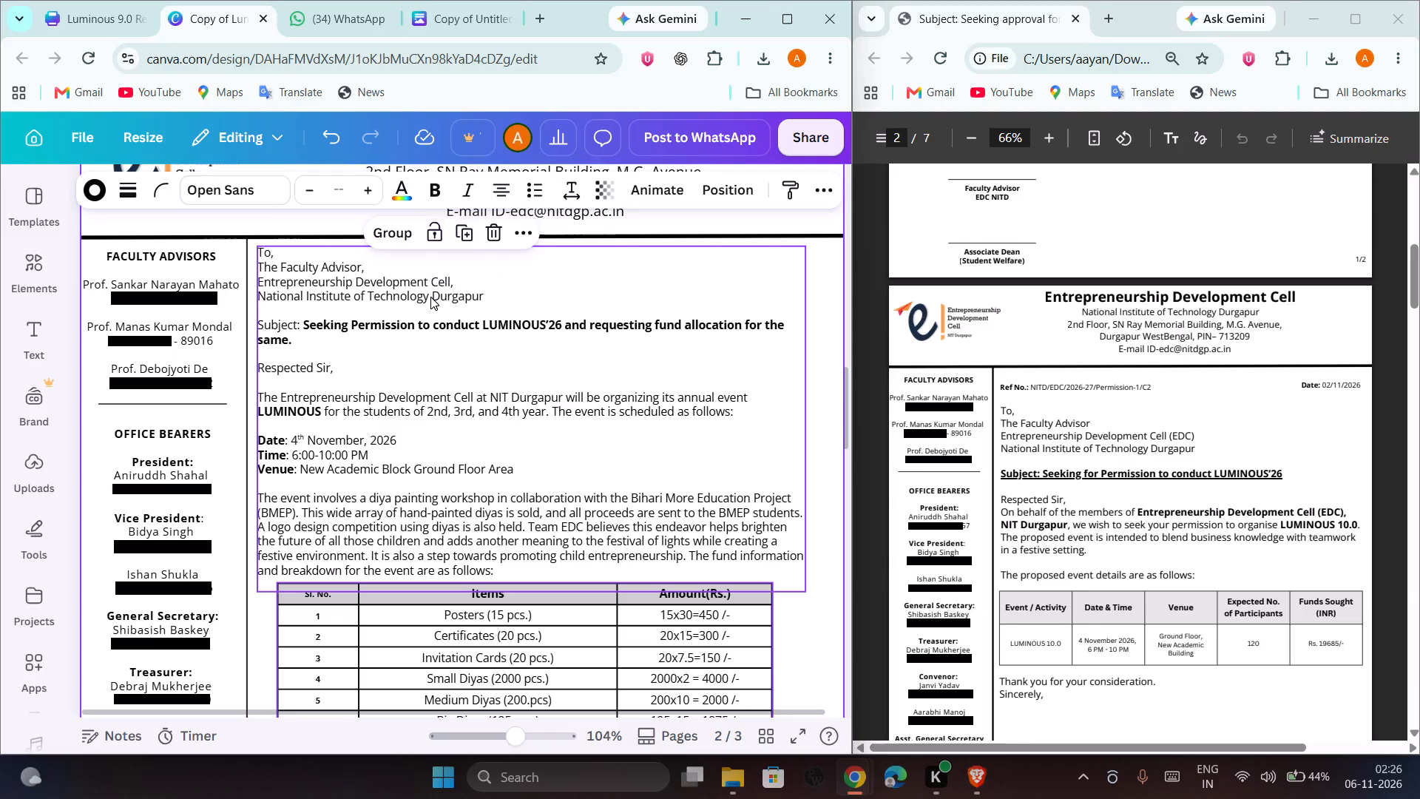
# Replace the whole letter text above the items table on page 2 with the copied Luminous 9.0 reimbursement letter text.
pyautogui.doubleClick(430, 362)
pyautogui.doubleClick(430, 411)
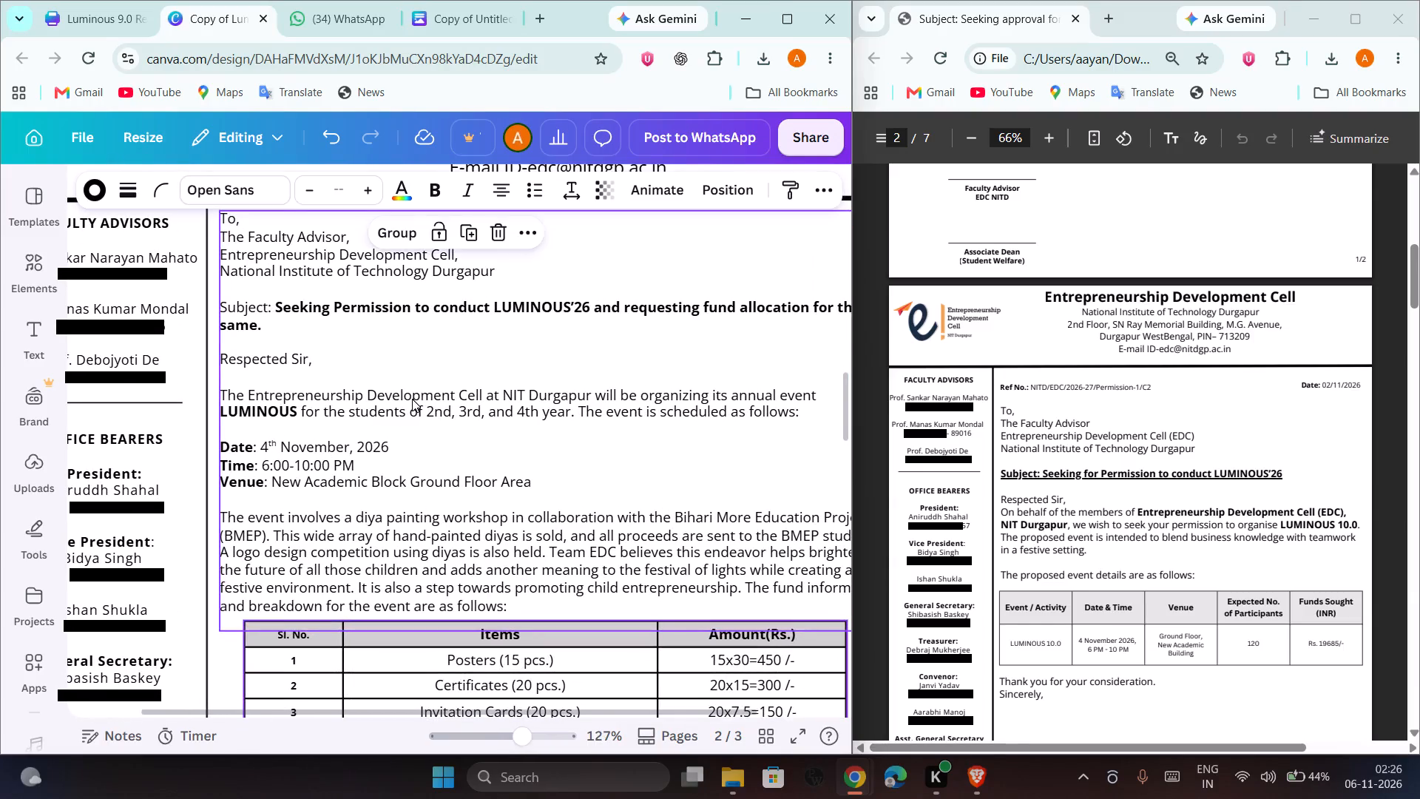
pyautogui.doubleClick(409, 397)
pyautogui.tripleClick(409, 397)
pyautogui.doubleClick(409, 397)
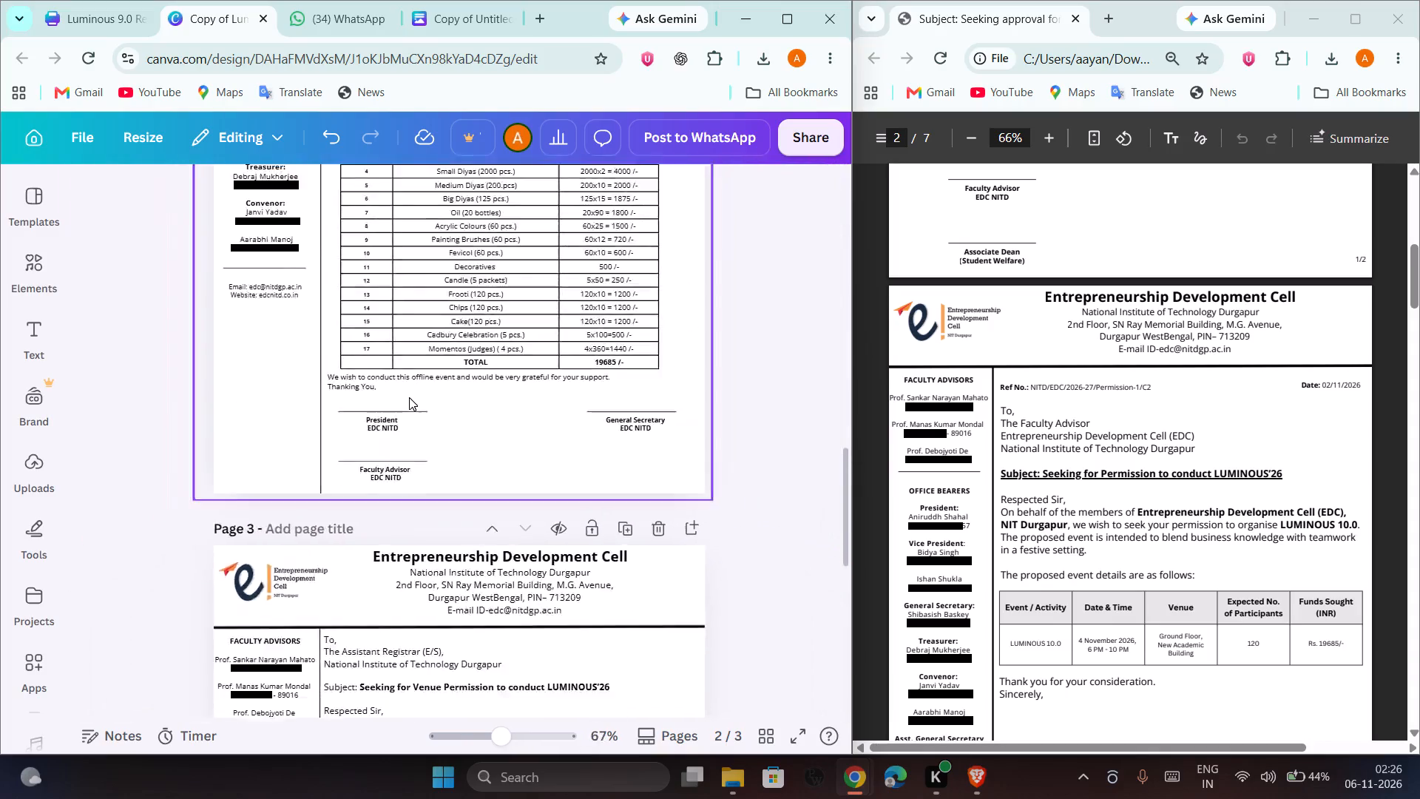
pyautogui.scroll(7, 409, 397)
pyautogui.scroll(-5, 409, 397)
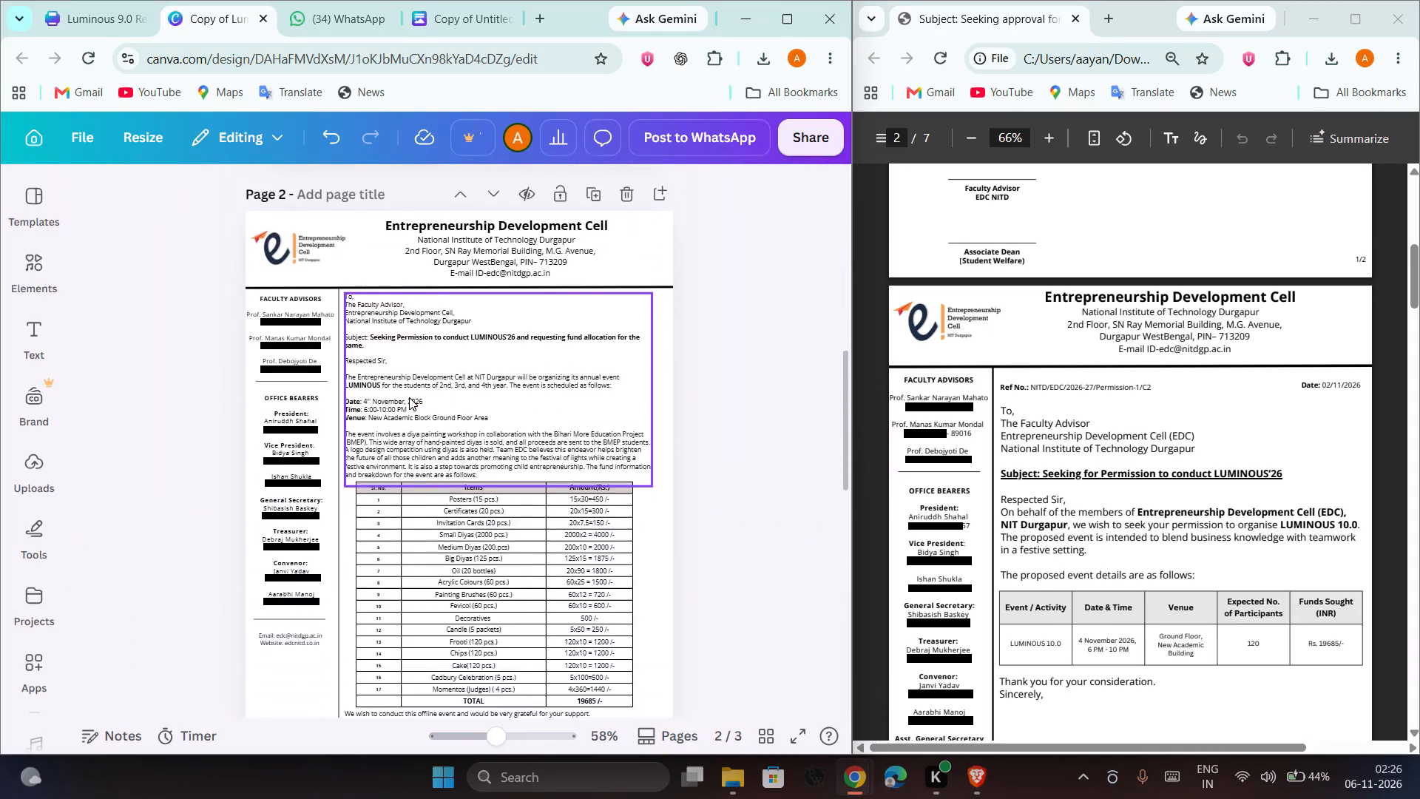
pyautogui.doubleClick(422, 457)
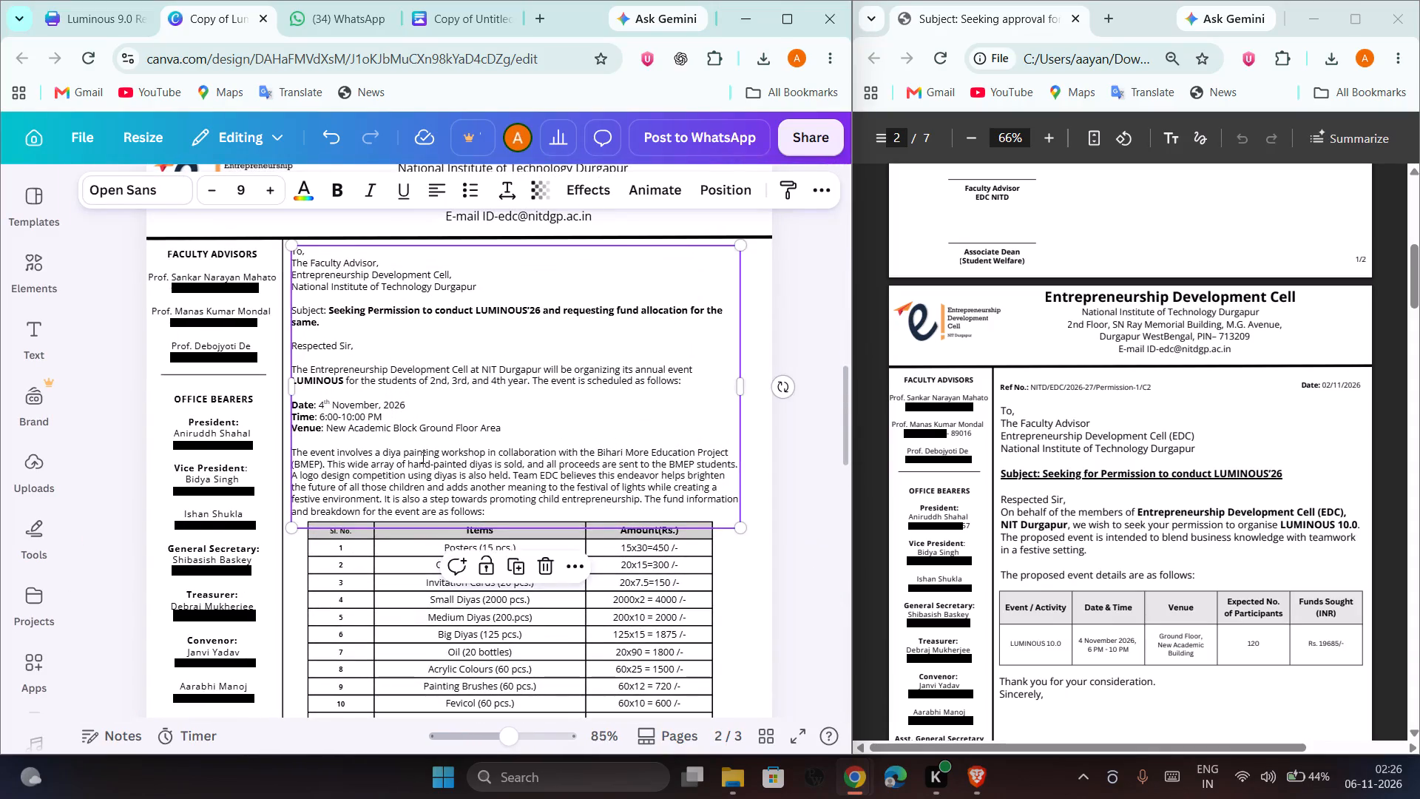
pyautogui.hotkey('ctrl', 'a')
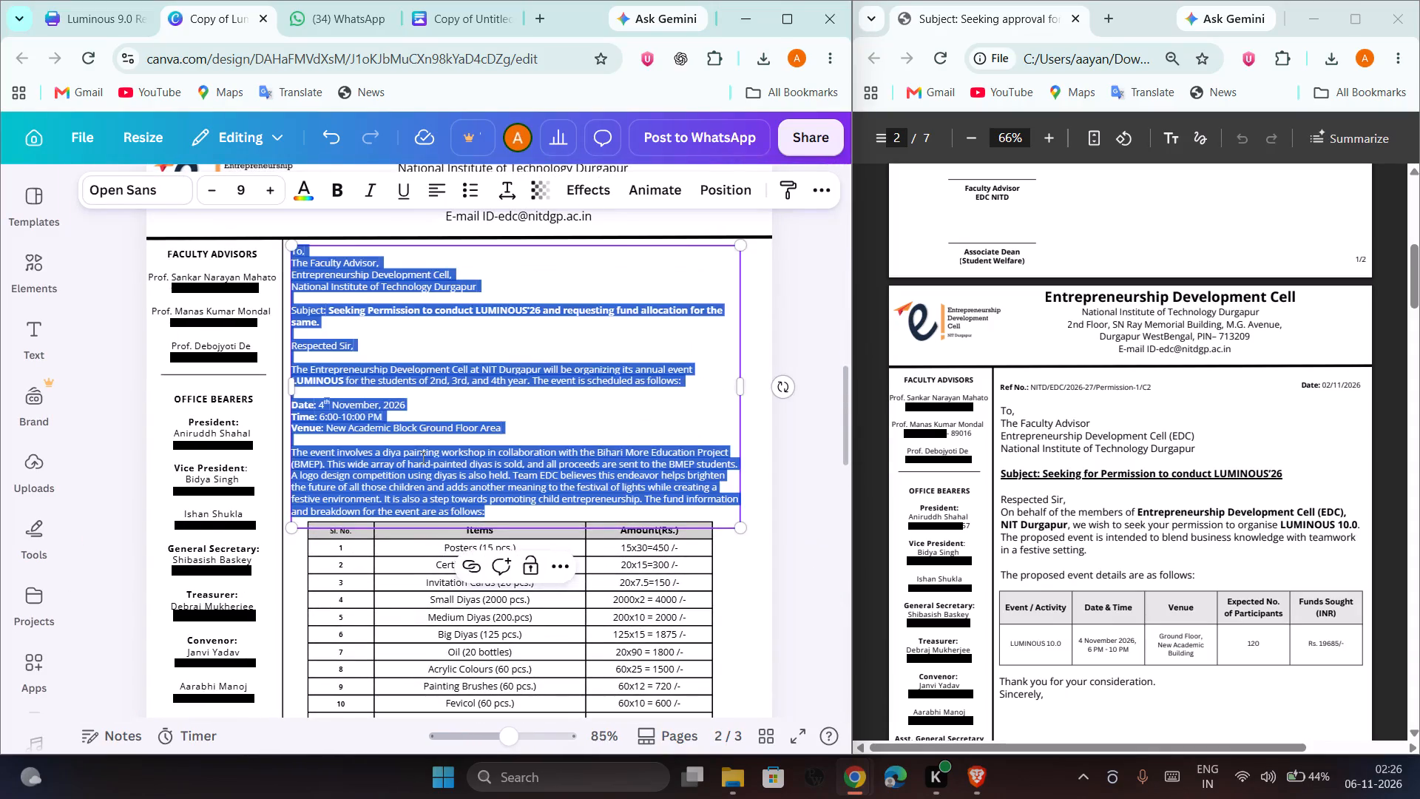
pyautogui.hotkey('ctrl', 'v')
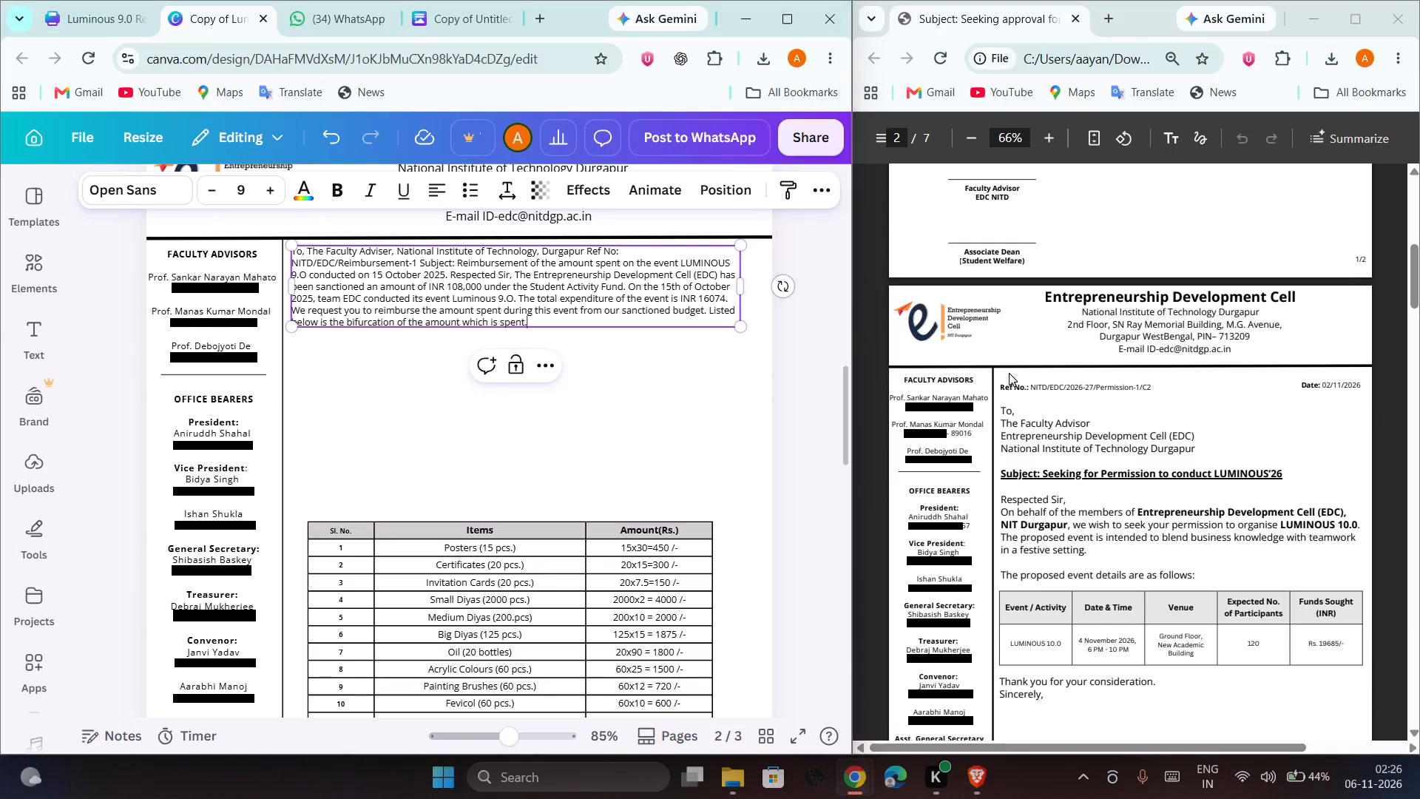
# Consult the note-sheet on page 1 of the LUMINOUS 10.0 permission PDF as a reference for the letter.
pyautogui.scroll(11, 1009, 373)
pyautogui.scroll(-2, 1009, 373)
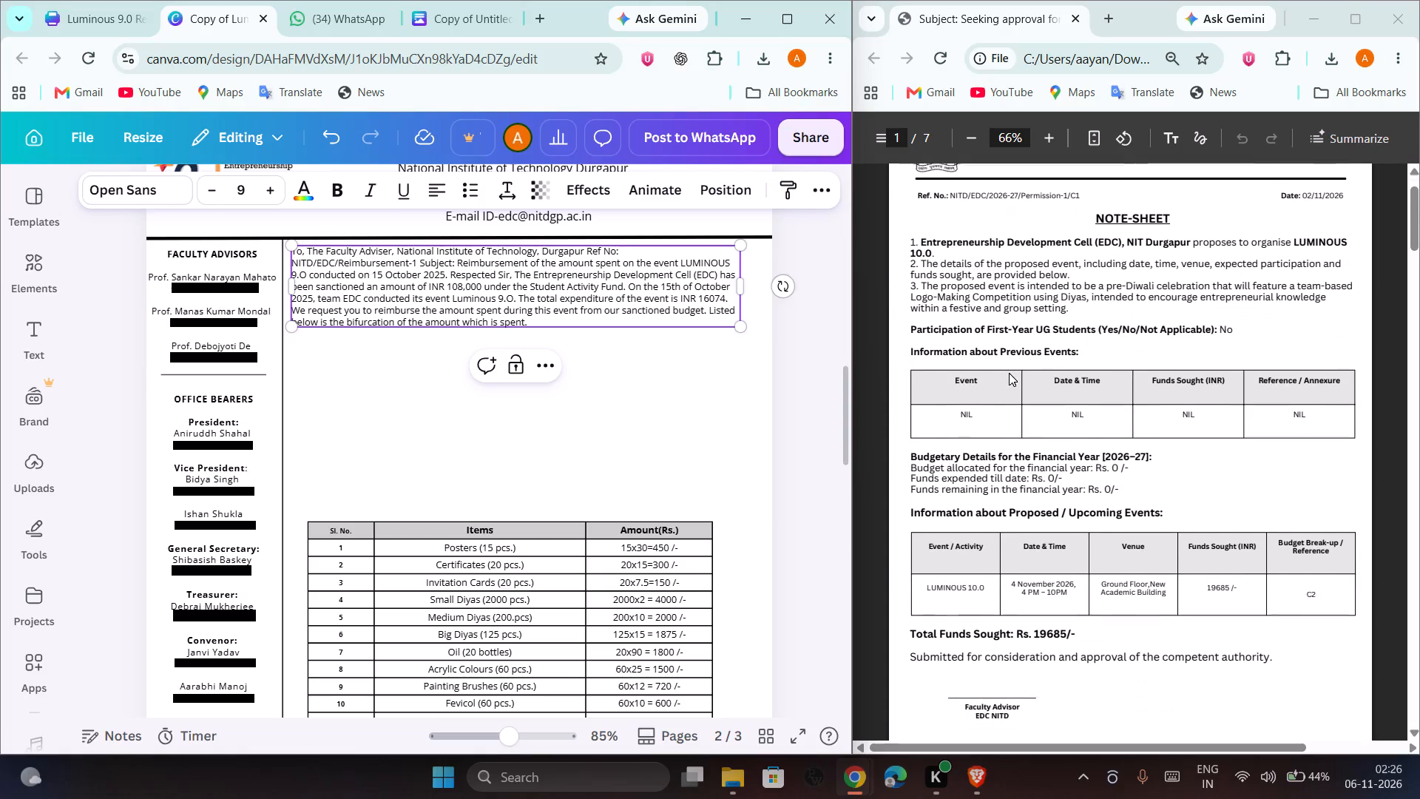
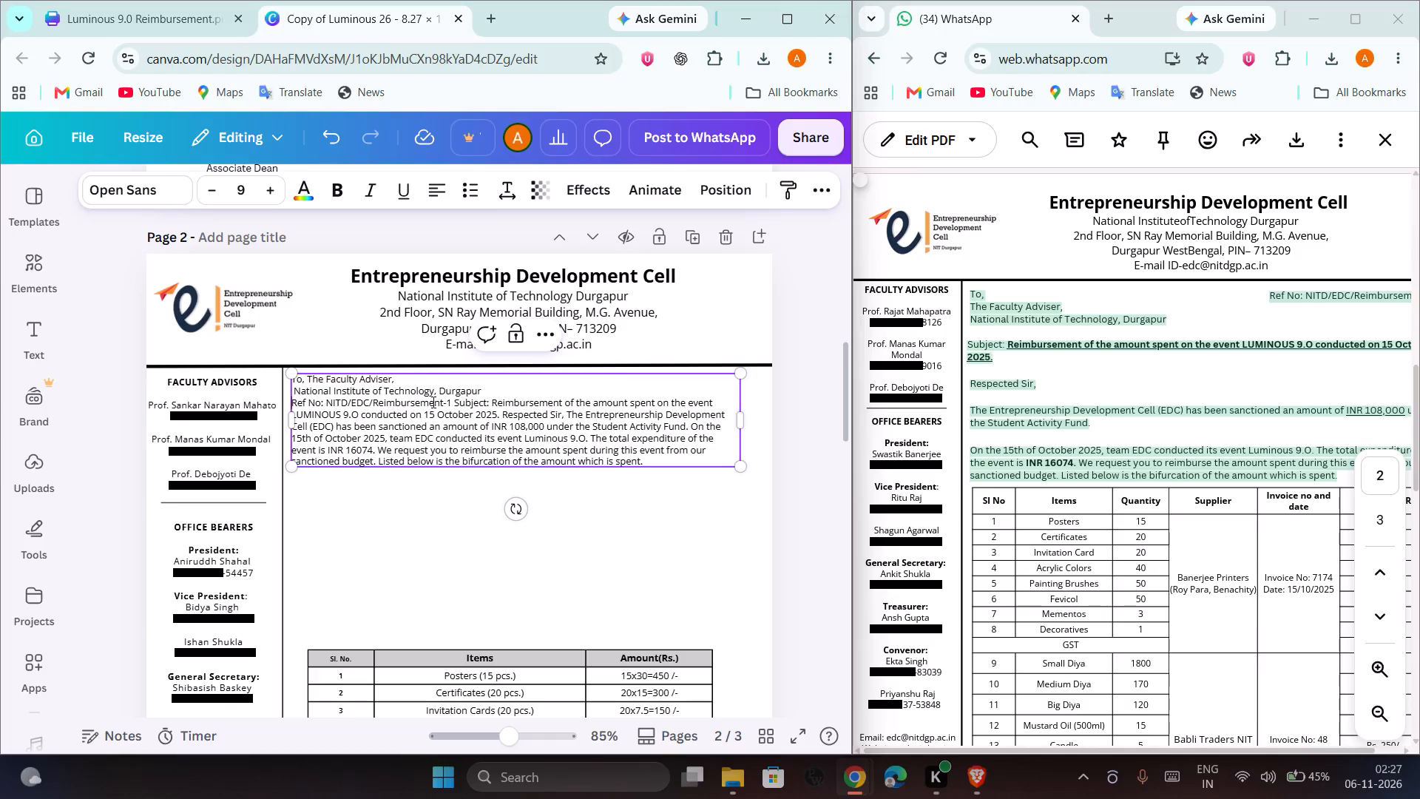
# Check the header of the Luminous 9.0 Reimbursement design, and delete "Ref No: NITD/EDC/Reimbursement-1" from the page 2 letter text.
pyautogui.click(90, 0)
pyautogui.click(126, 20)
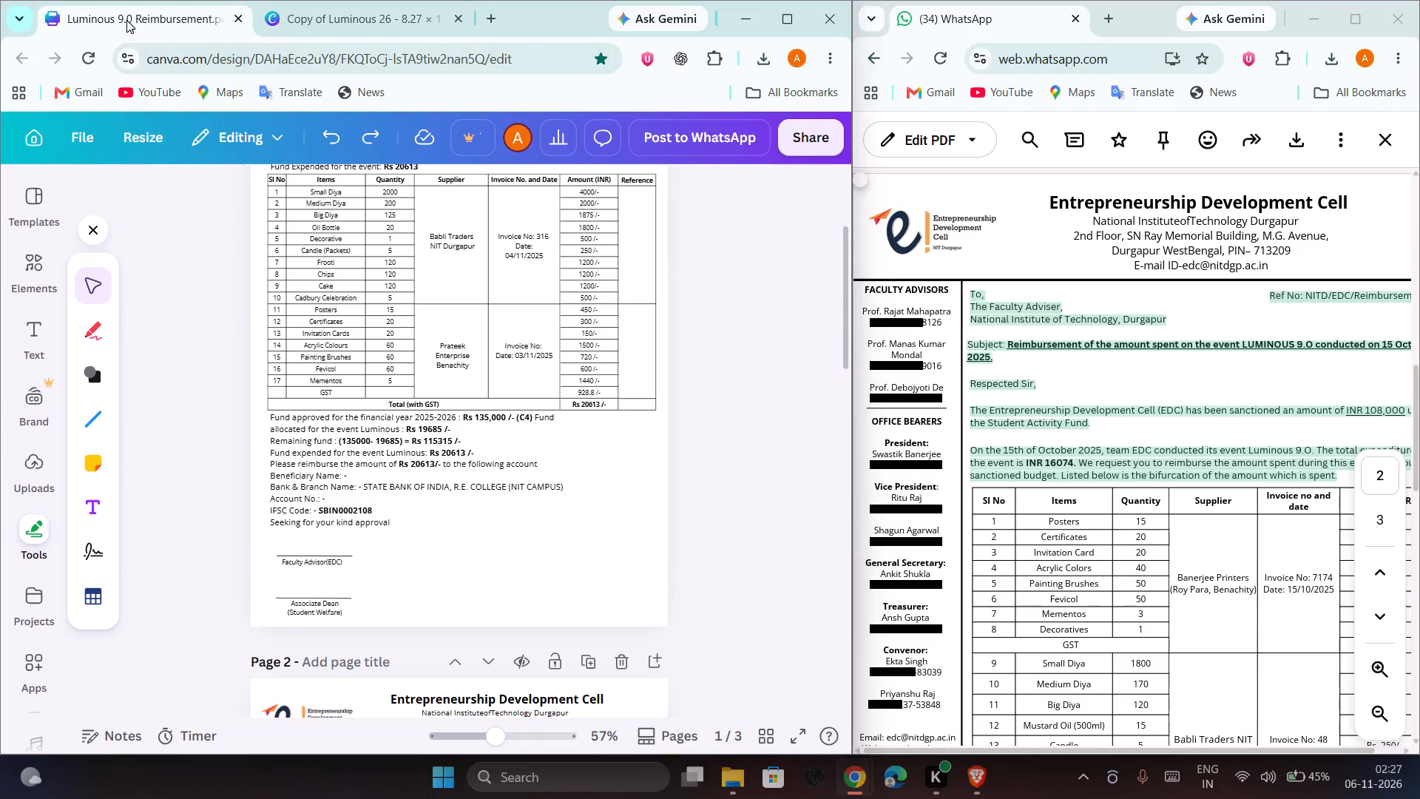
pyautogui.scroll(3, 333, 414)
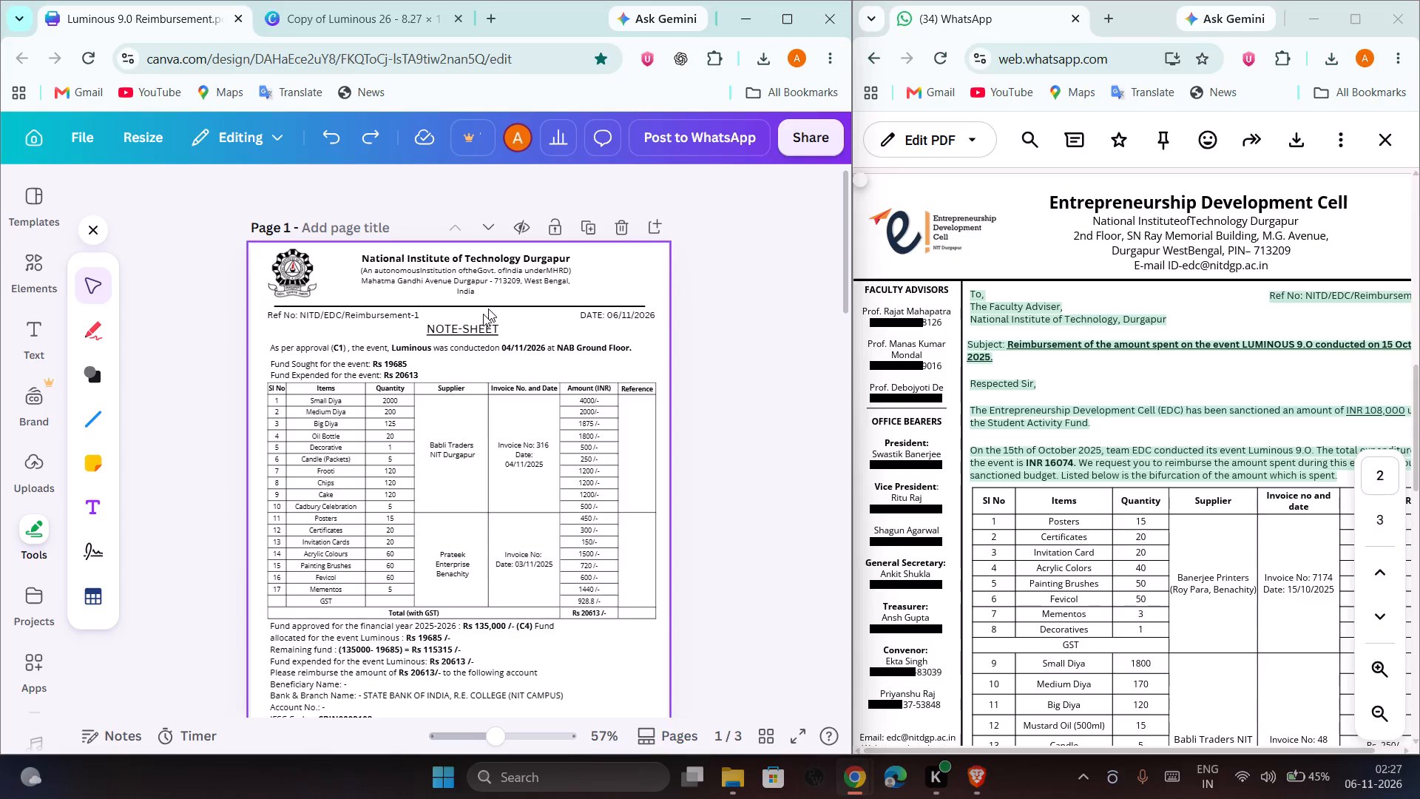
pyautogui.click(289, 27)
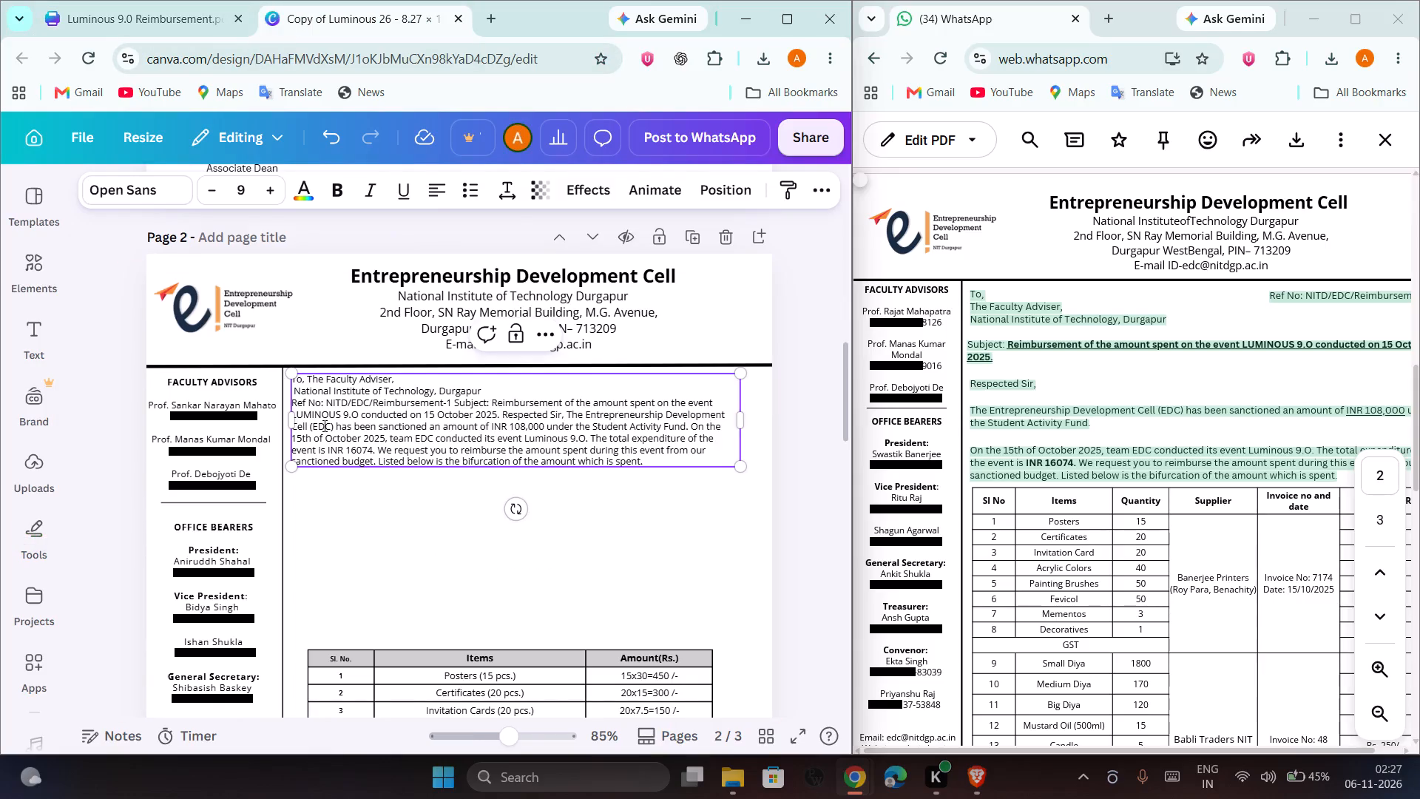
pyautogui.click(456, 405)
pyautogui.press('BackSpace')
pyautogui.press('BackSpace')
pyautogui.press('BackSpace')
pyautogui.press('BackSpace')
pyautogui.press('BackSpace')
pyautogui.press('BackSpace')
pyautogui.press('BackSpace')
pyautogui.press('BackSpace')
pyautogui.press('BackSpace')
pyautogui.press('BackSpace')
pyautogui.press('BackSpace')
pyautogui.press('BackSpace')
pyautogui.press('BackSpace')
pyautogui.press('BackSpace')
pyautogui.press('BackSpace')
pyautogui.press('BackSpace')
pyautogui.press('BackSpace')
pyautogui.press('BackSpace')
pyautogui.press('BackSpace')
pyautogui.press('BackSpace')
pyautogui.press('BackSpace')
pyautogui.press('BackSpace')
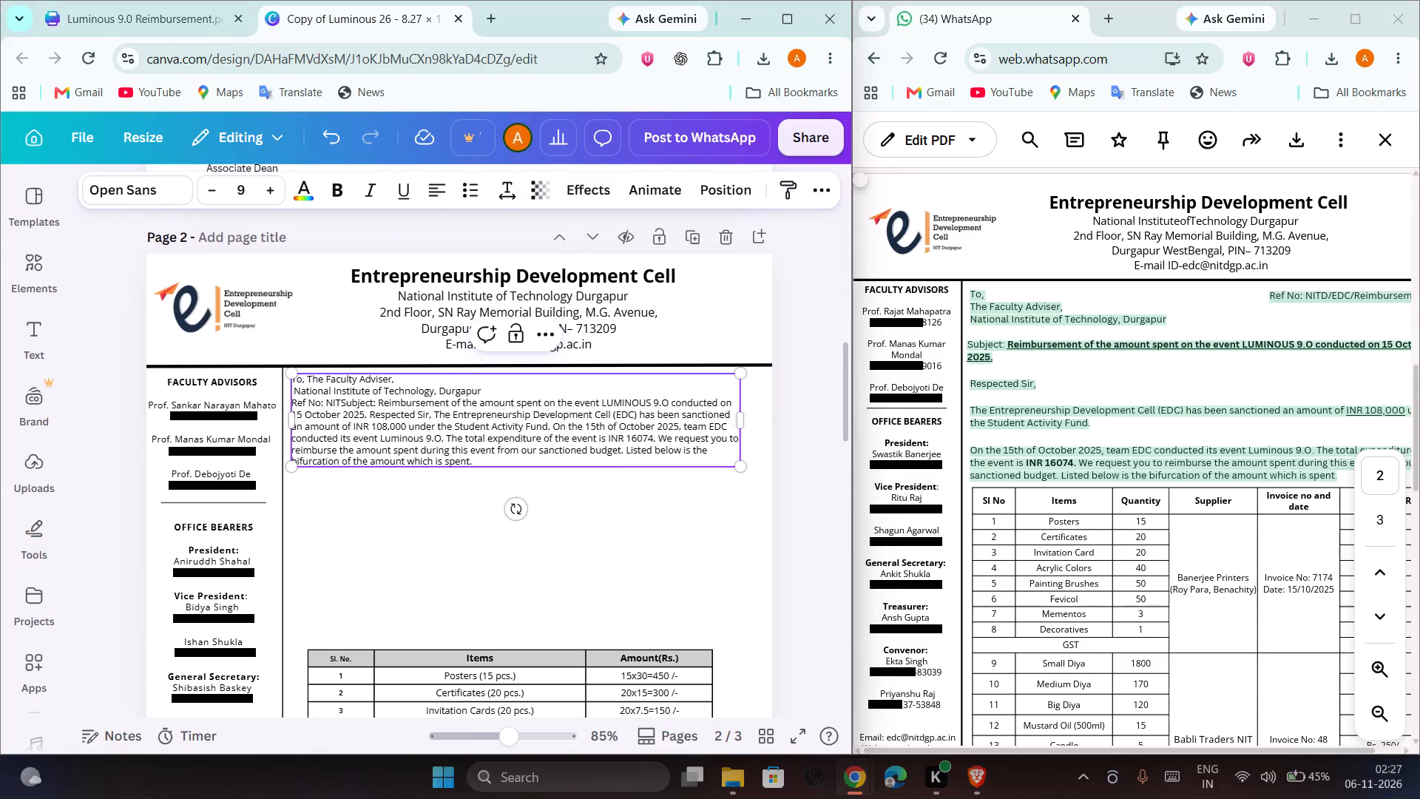
pyautogui.press('BackSpace')
pyautogui.press('BackSpace')
pyautogui.press('BackSpace')
pyautogui.press('BackSpace')
pyautogui.press('BackSpace')
pyautogui.press('BackSpace')
pyautogui.press('BackSpace')
pyautogui.press('BackSpace')
pyautogui.press('BackSpace')
pyautogui.press('BackSpace')
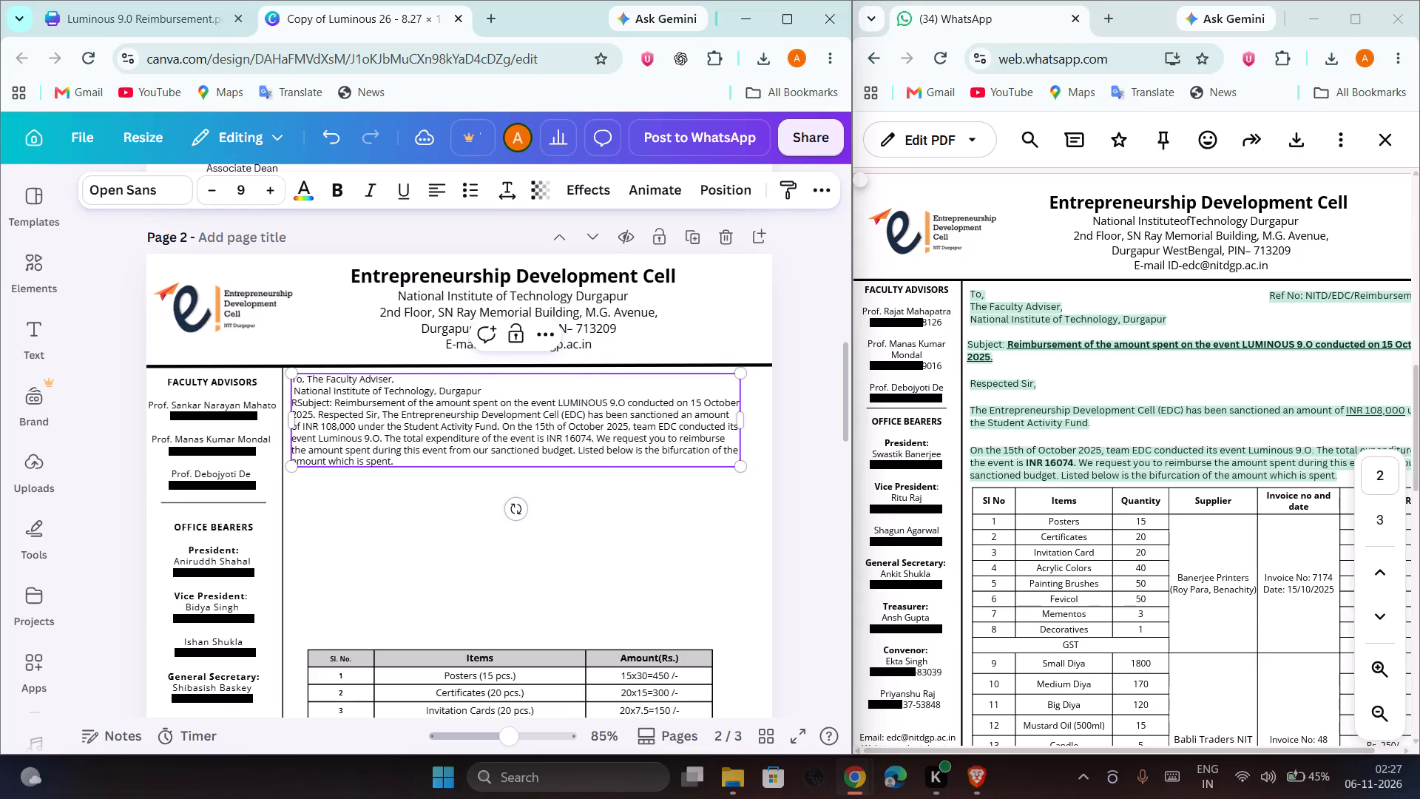
pyautogui.press('BackSpace')
# Separate the address, subject line, "Respected Sir," and body paragraph of the page 2 letter with blank lines.
pyautogui.click(517, 394)
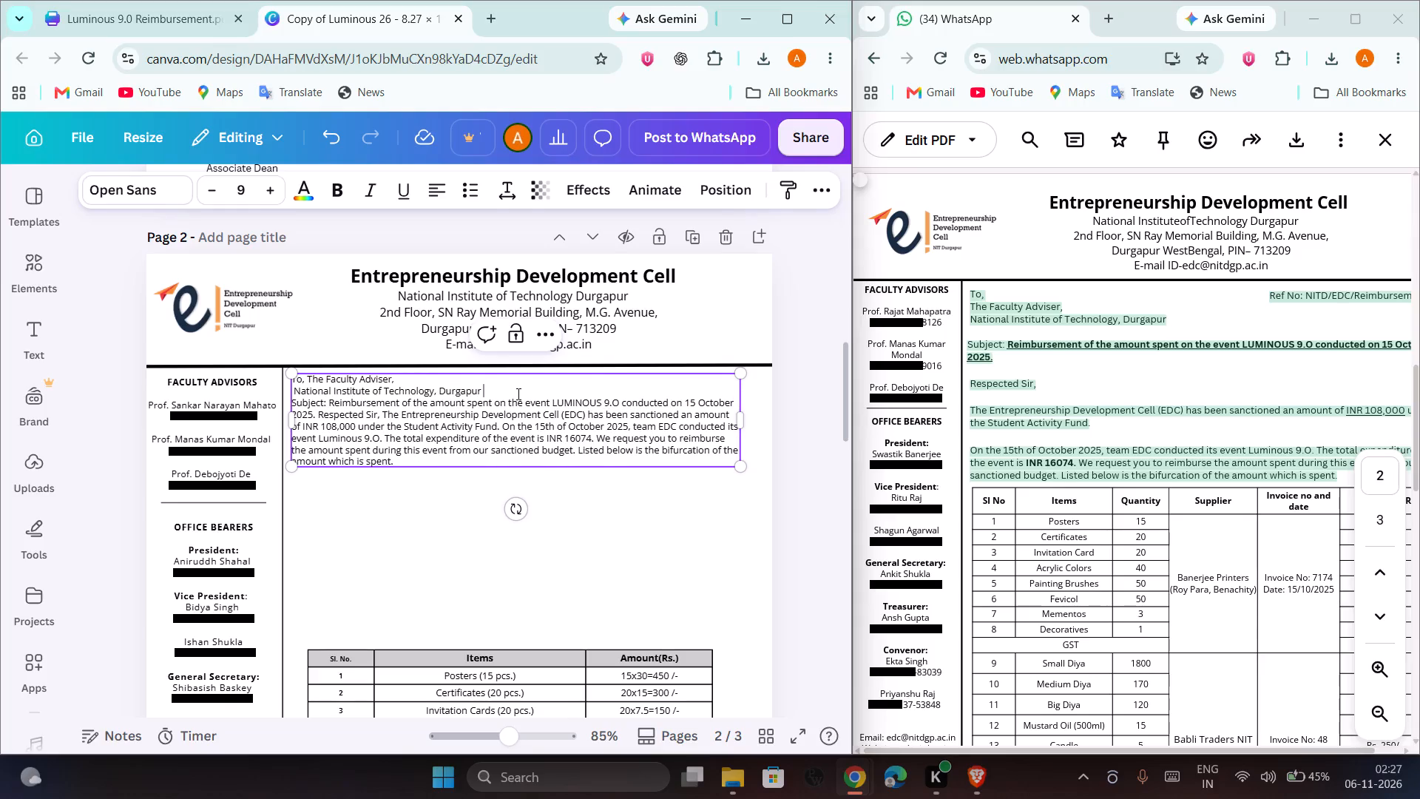
pyautogui.press('Return')
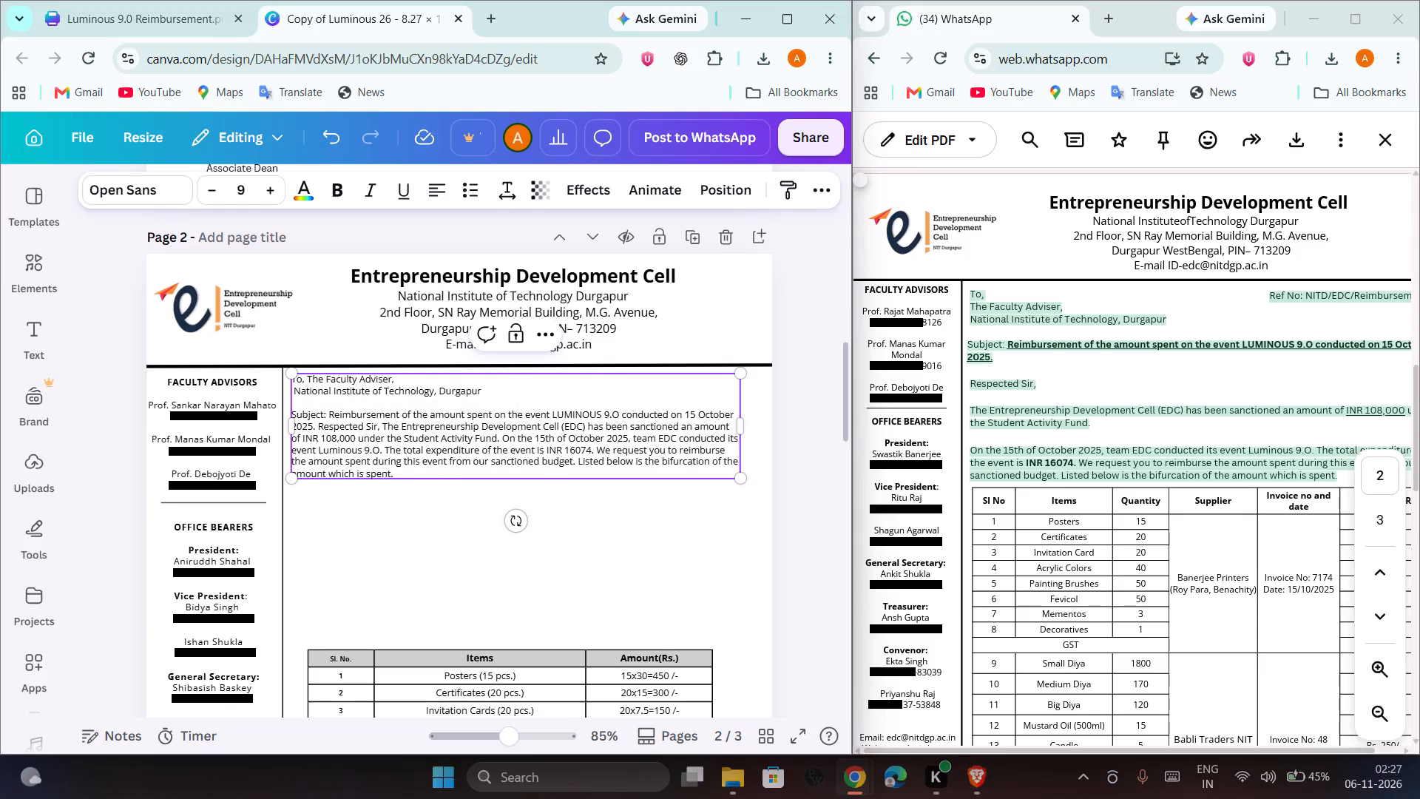
pyautogui.click(315, 428)
pyautogui.press('Right')
pyautogui.press('Return')
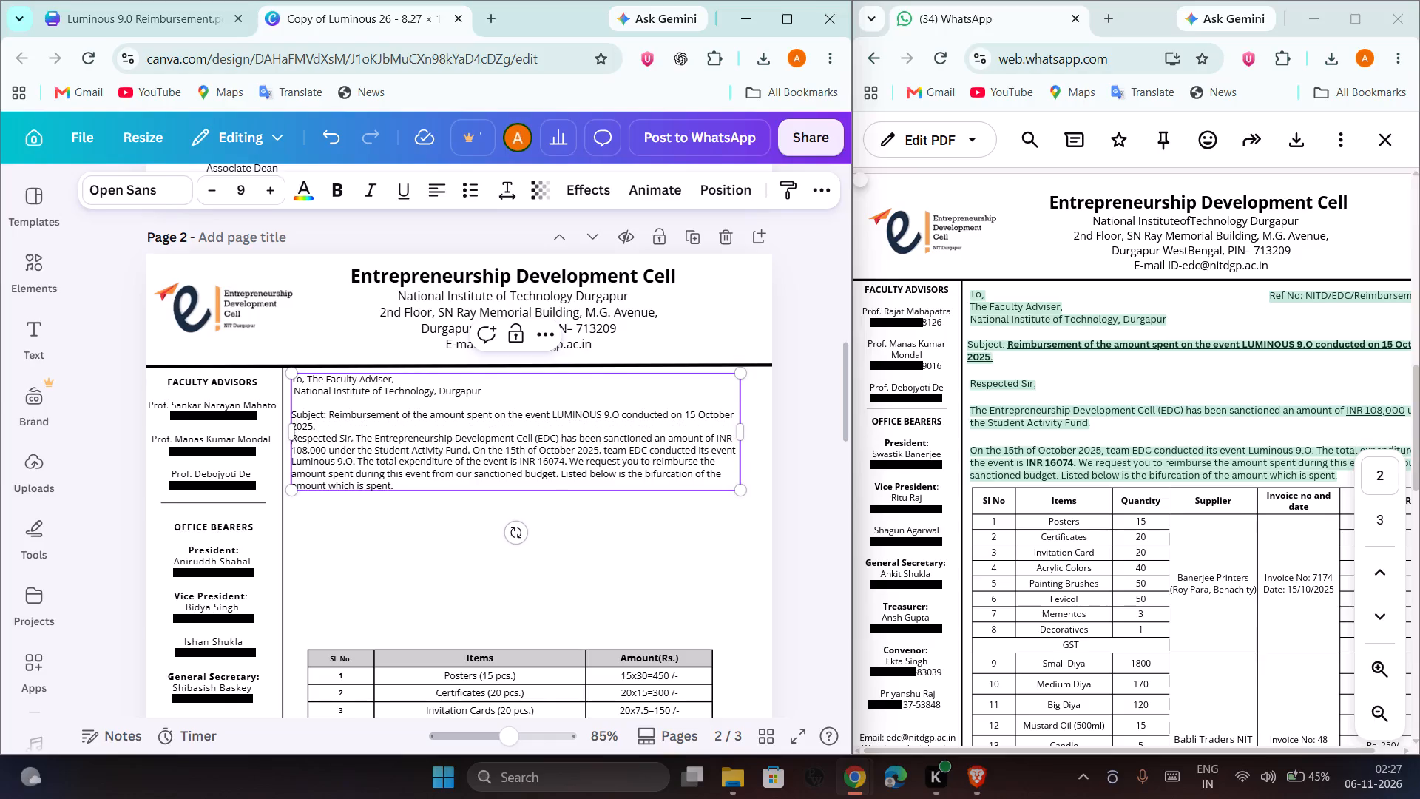
pyautogui.press('Return')
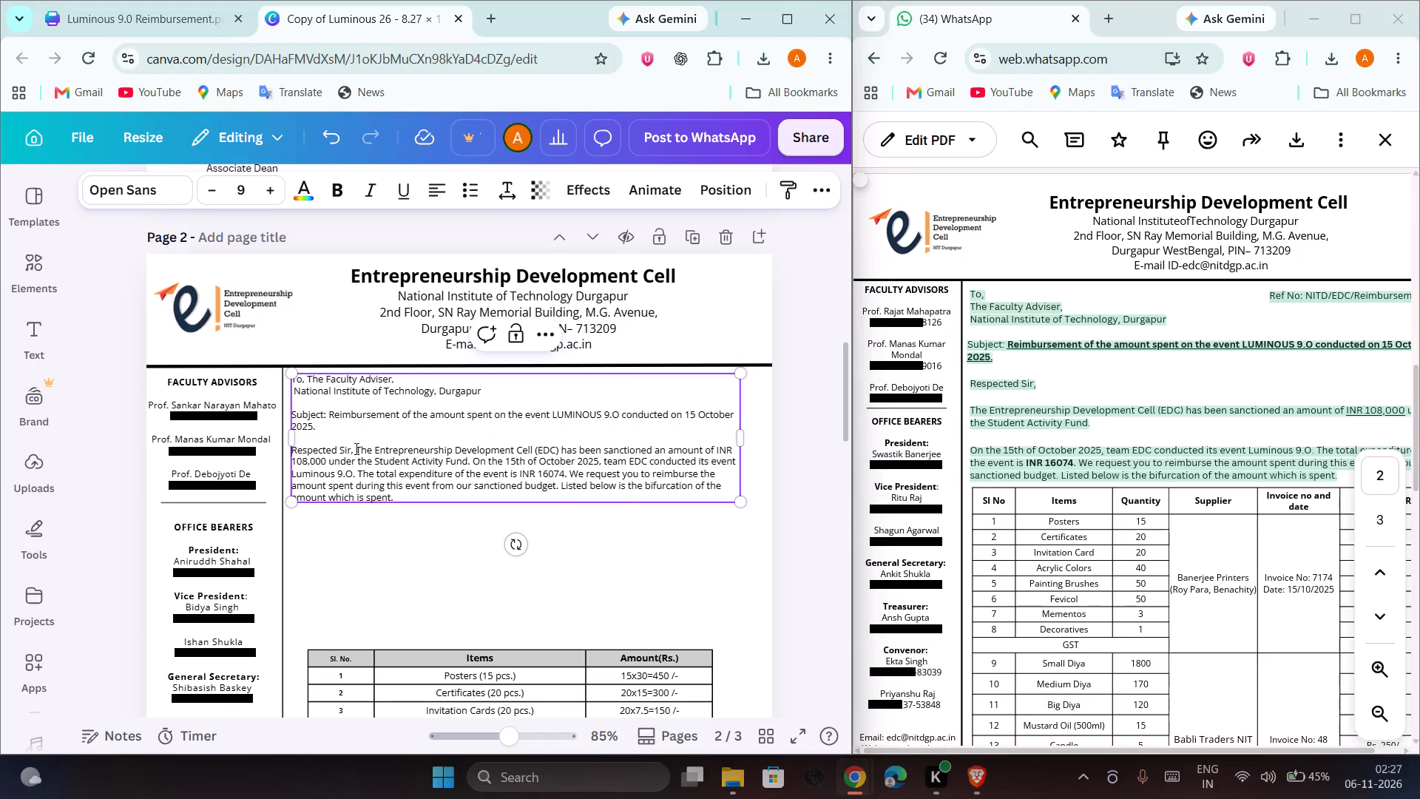
pyautogui.click(355, 451)
pyautogui.press('Return')
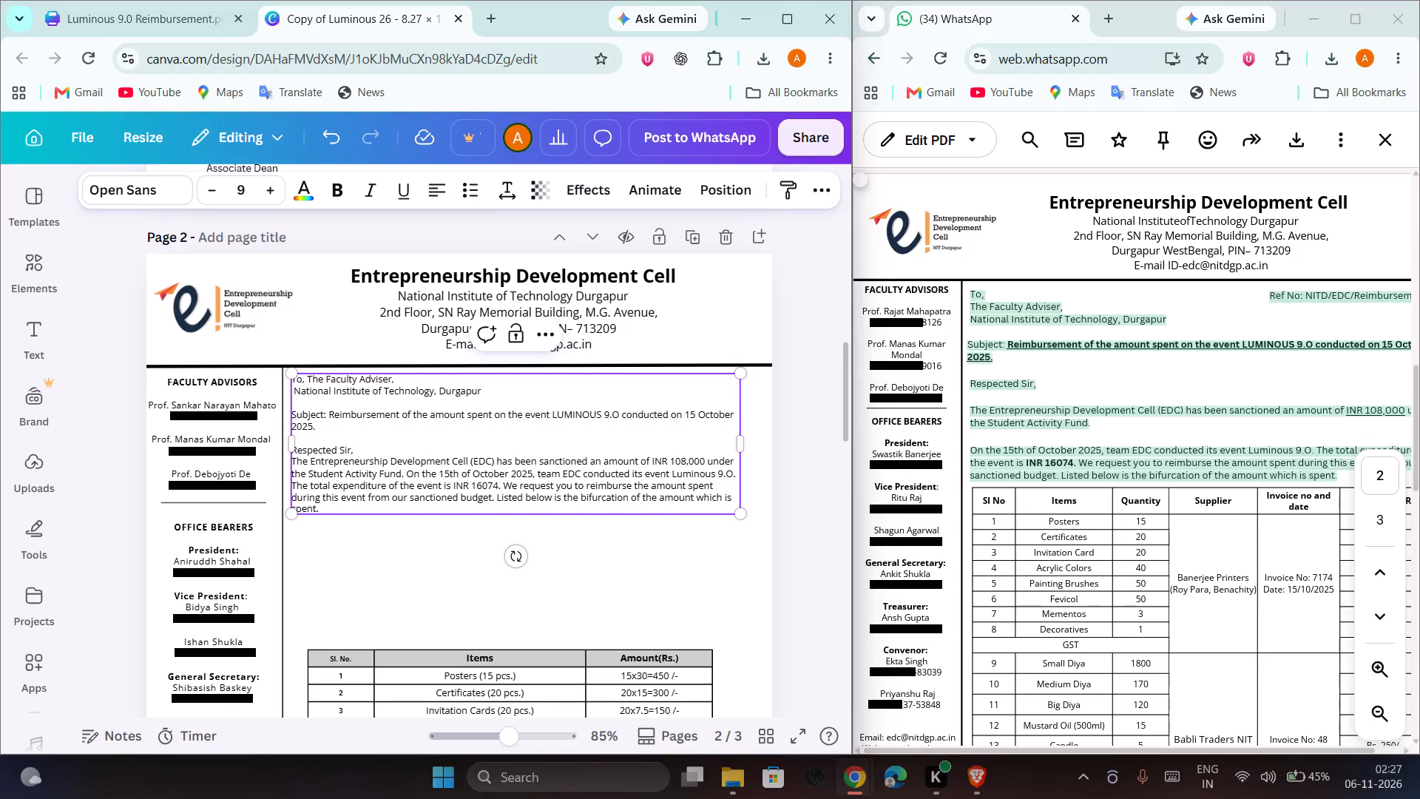
pyautogui.press('Return')
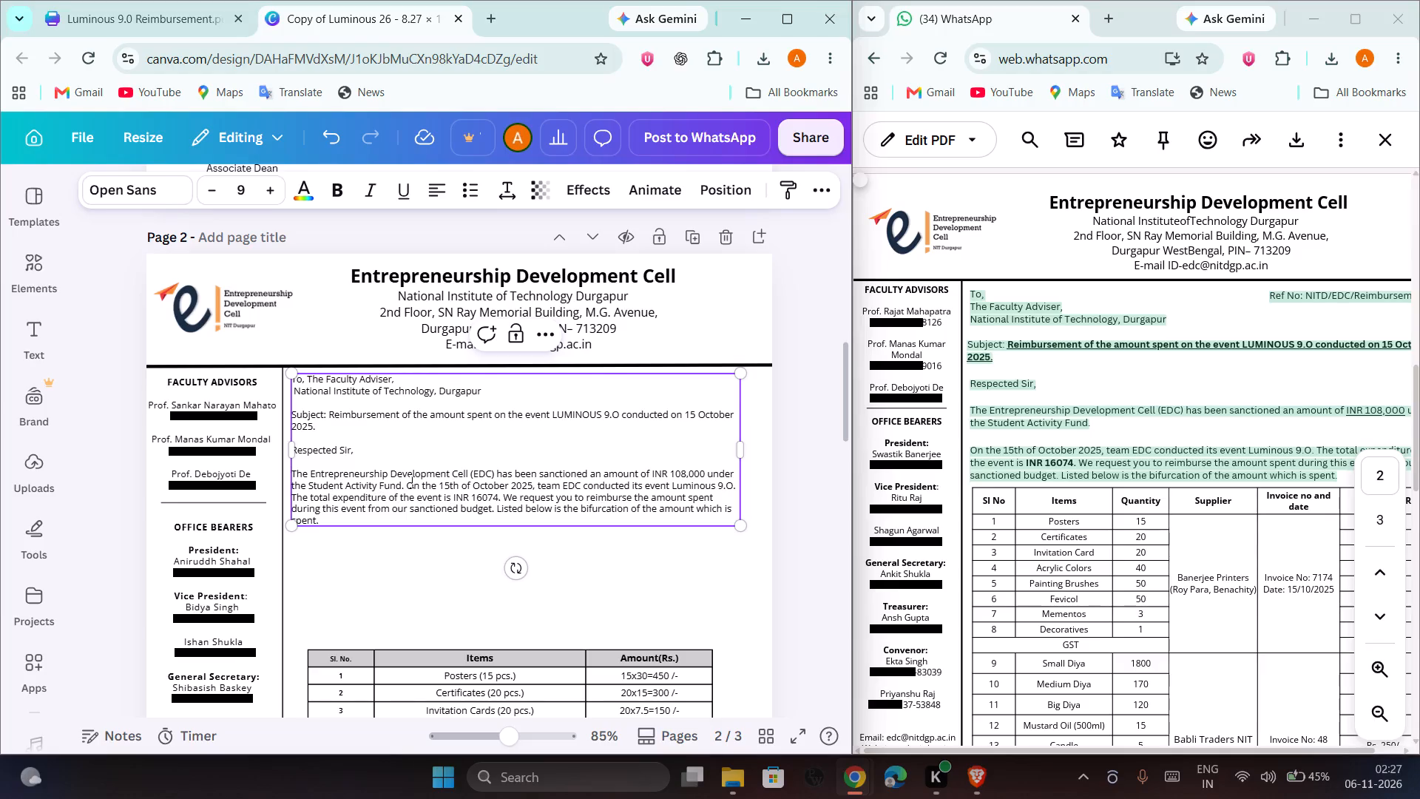
# Start a new paragraph in the letter at "On the 15th of October 2025", leaving a blank line above it.
pyautogui.click(407, 485)
pyautogui.press('Return')
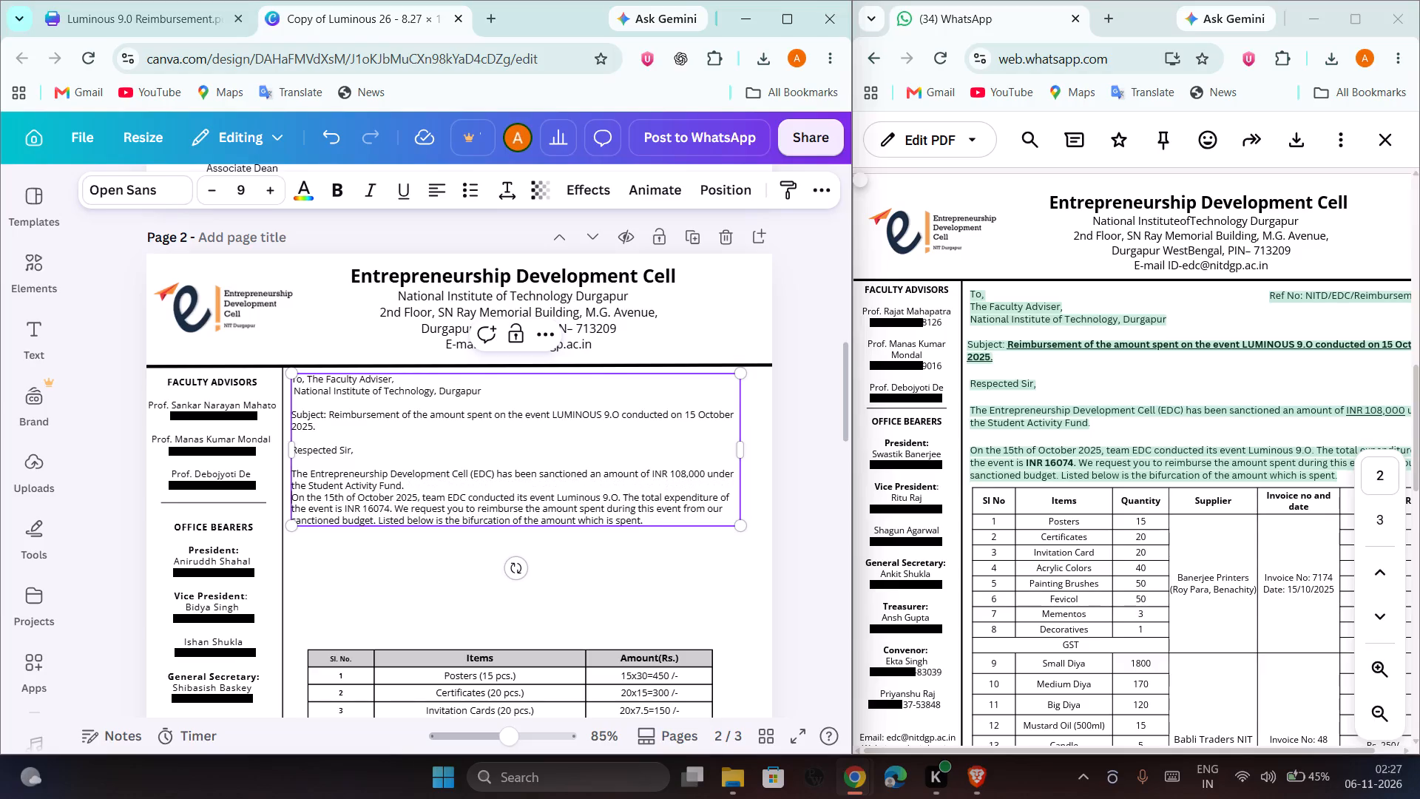
pyautogui.press('Return')
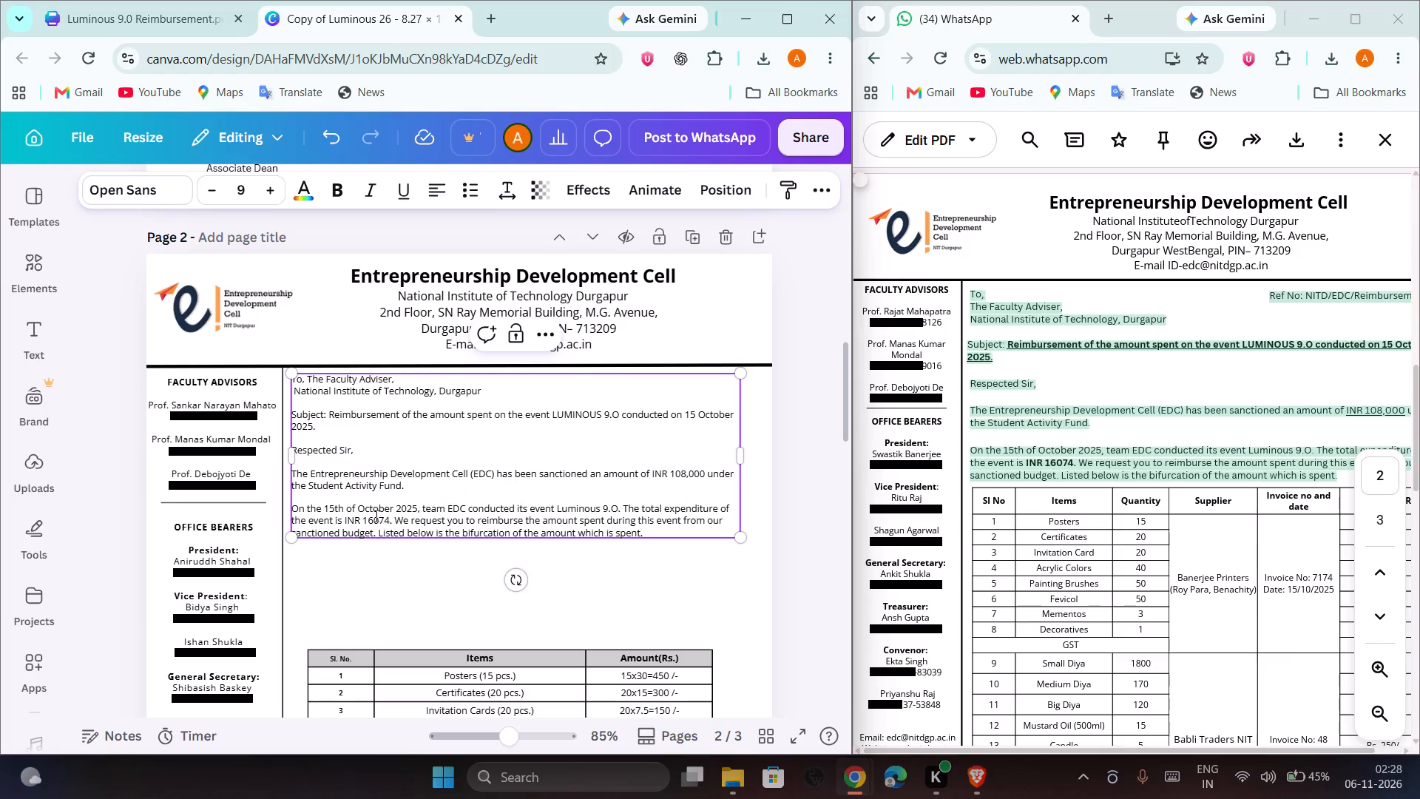
# Change the sanctioned amount in the letter's first body paragraph to INR 135,000.
pyautogui.click(680, 475)
pyautogui.press('BackSpace')
pyautogui.write('35')
pyautogui.press('Right')
pyautogui.press('BackSpace')
# Change the event name in the letter's subject line to LUMINOUS 10.O.
pyautogui.click(609, 415)
pyautogui.press('BackSpace')
pyautogui.write('10')
# Change the event date in the letter's subject line to 04 November 2026.
pyautogui.click(699, 417)
pyautogui.press('BackSpace')
pyautogui.press('BackSpace')
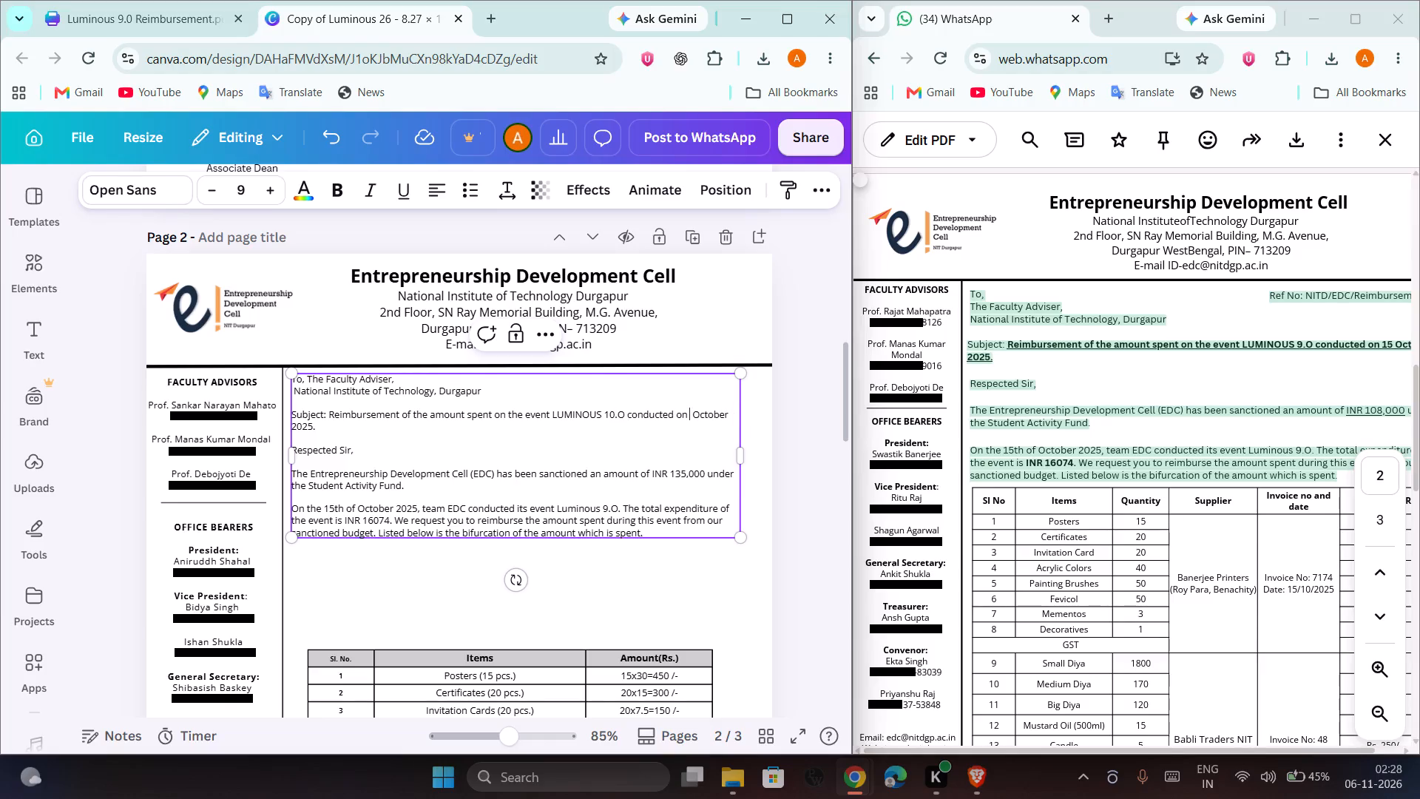
pyautogui.write('04')
pyautogui.press('Right')
pyautogui.press('Right')
pyautogui.press('Right')
pyautogui.press('Right')
pyautogui.press('Right')
pyautogui.press('BackSpace')
pyautogui.press('BackSpace')
pyautogui.press('BackSpace')
pyautogui.press('BackSpace')
pyautogui.click(357, 427)
pyautogui.press('Right')
pyautogui.press('BackSpace')
pyautogui.press('6')
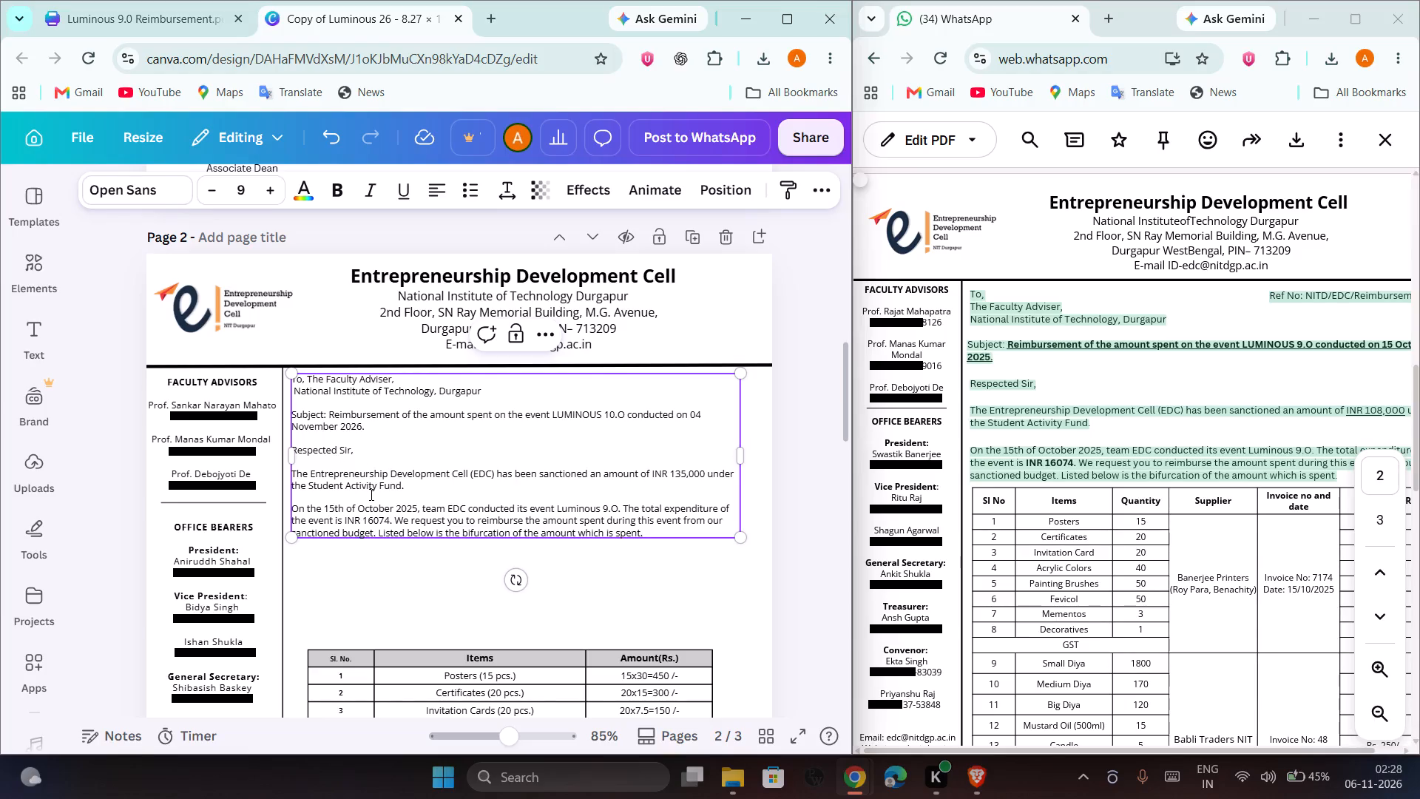
# Change the day and month of the event date in the letter's second body paragraph to 16th of November.
pyautogui.click(339, 509)
pyautogui.press('Left')
pyautogui.press('BackSpace')
pyautogui.press('6')
pyautogui.press('Right')
pyautogui.press('Right')
pyautogui.press('Right')
pyautogui.press('Right')
pyautogui.press('Right')
pyautogui.press('Right')
pyautogui.press('Right')
pyautogui.press('Right')
pyautogui.press('Right')
pyautogui.press('Right')
pyautogui.press('BackSpace')
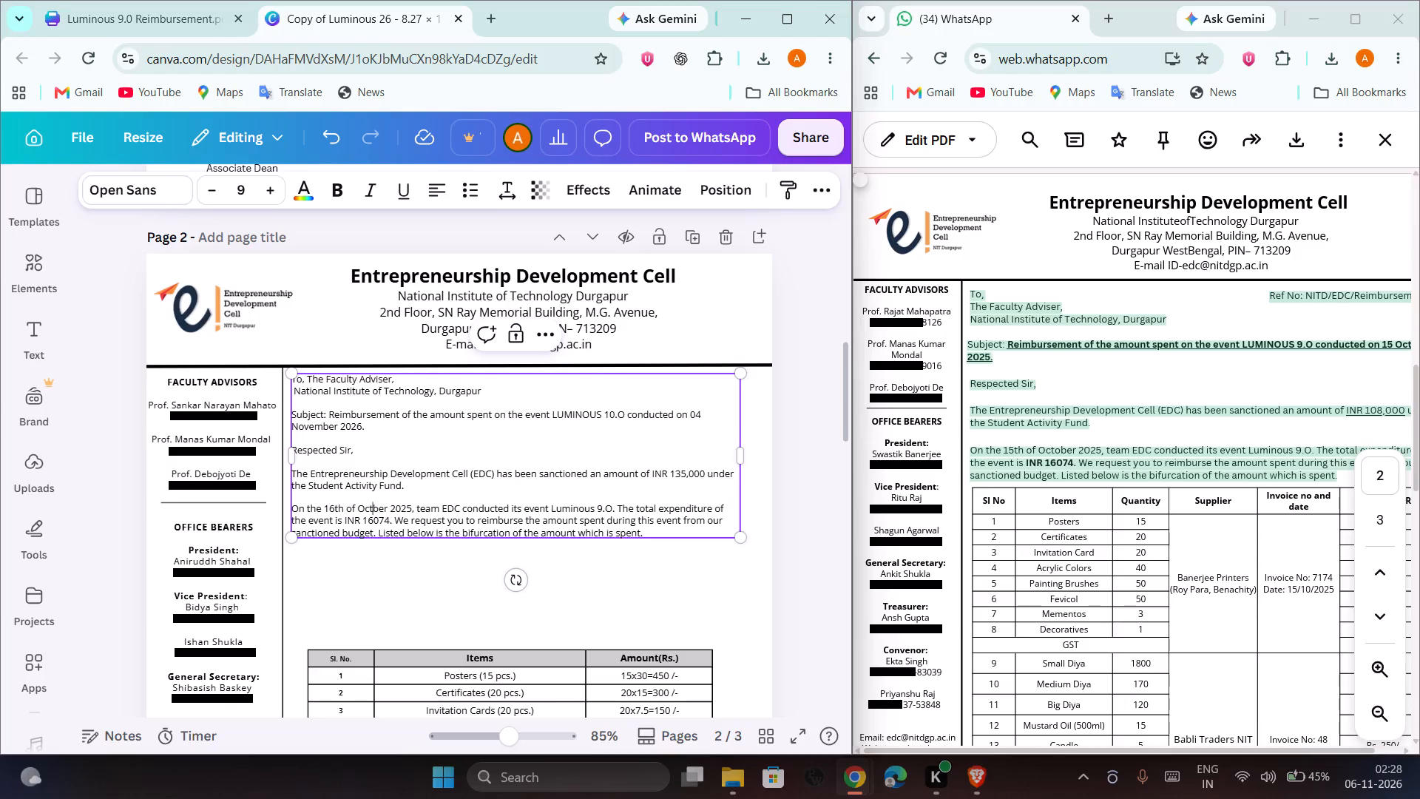
pyautogui.press('BackSpace')
pyautogui.press('BackSpace')
pyautogui.press('BackSpace')
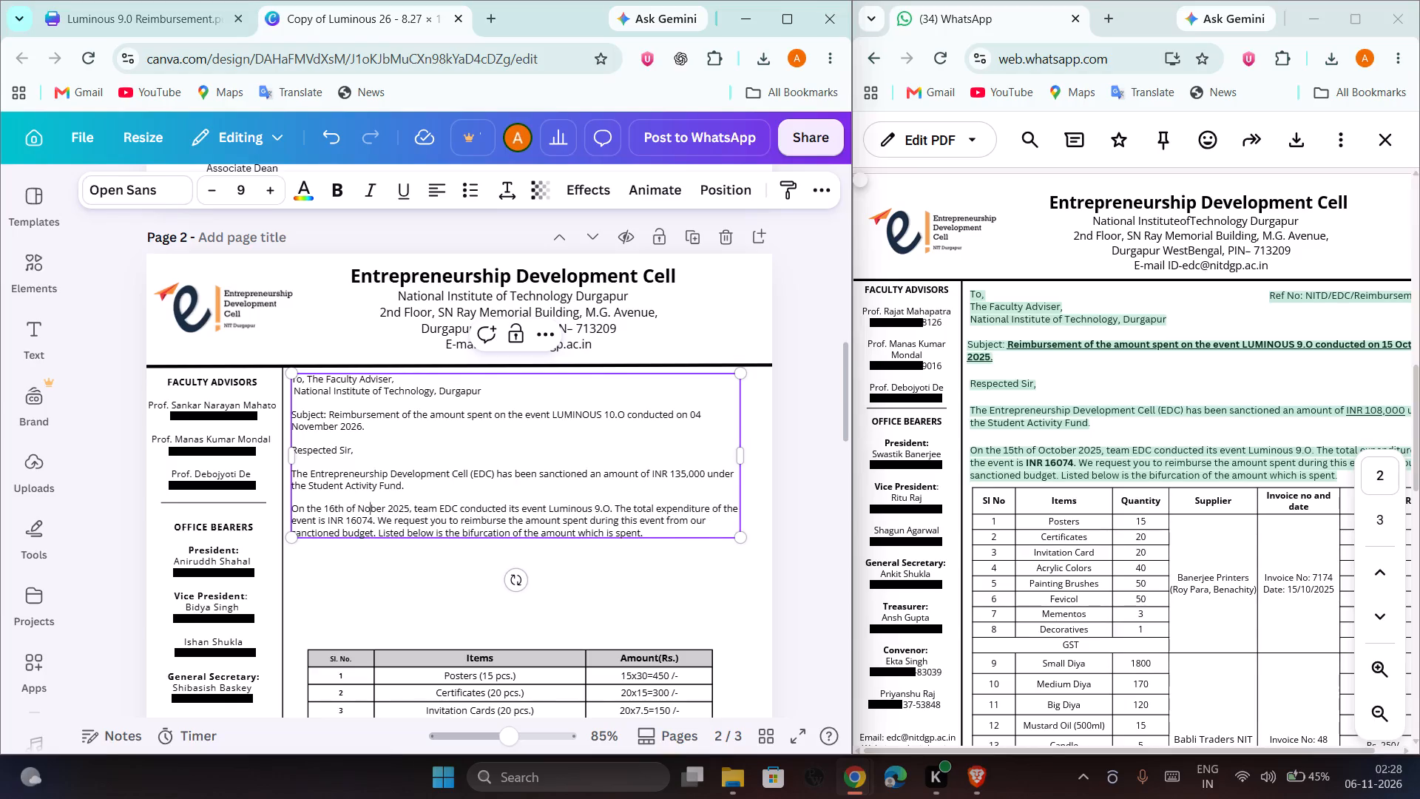
pyautogui.write('em')
# Set the year of the event date in the second body paragraph to 2026.
pyautogui.press('Right')
pyautogui.press('Right')
pyautogui.press('Right')
pyautogui.press('Right')
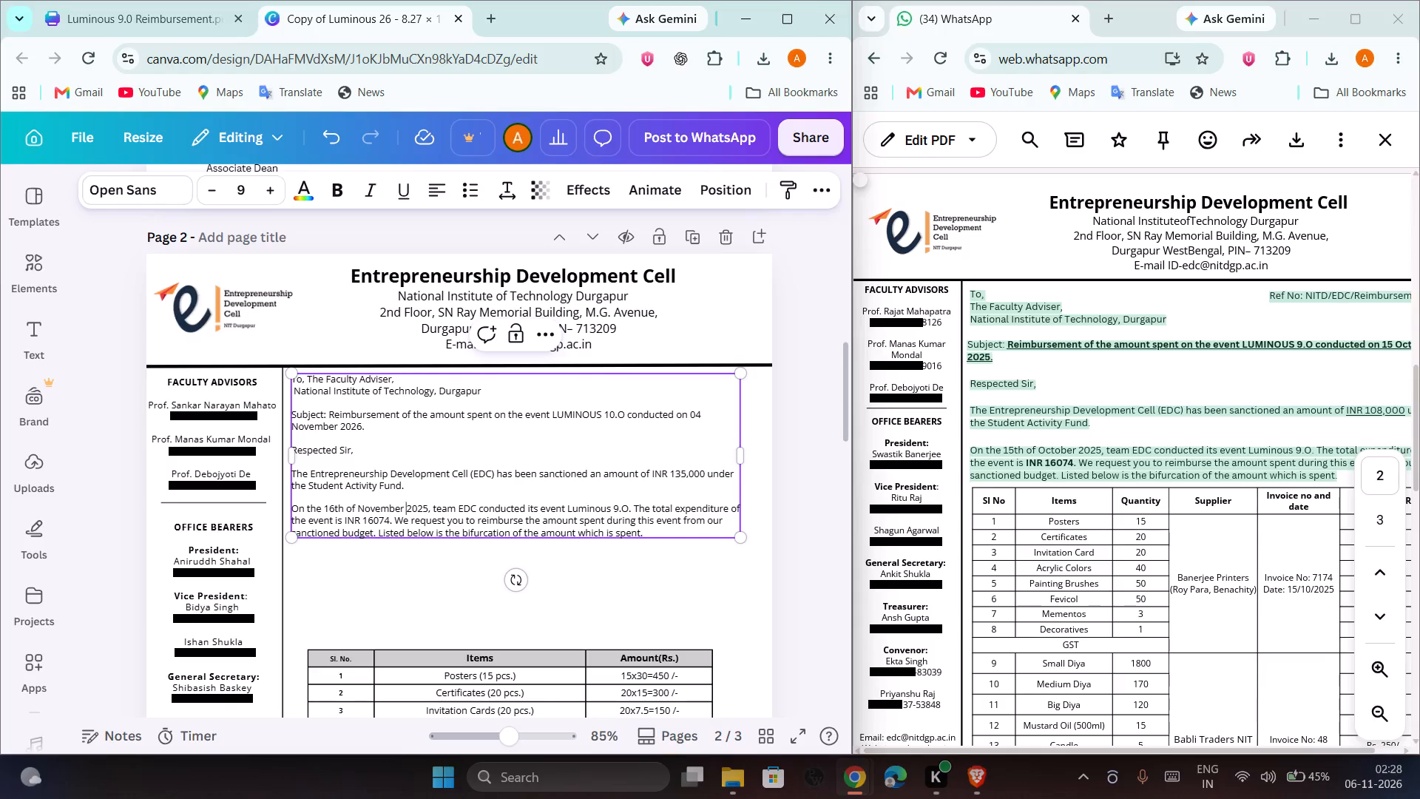
pyautogui.press('Right')
pyautogui.press('Right')
pyautogui.press('Right')
pyautogui.press('Right')
pyautogui.press('BackSpace')
pyautogui.press('6')
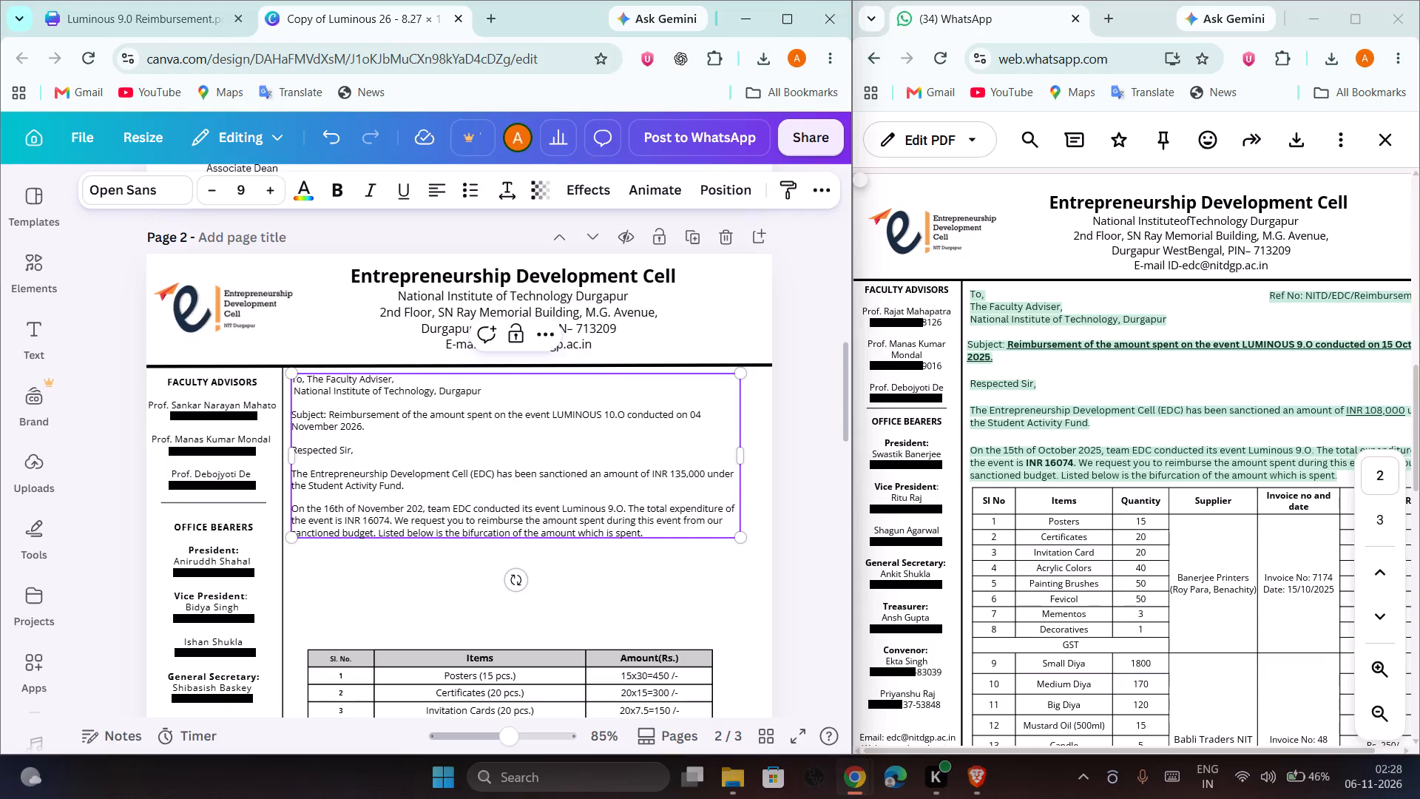
# Change the event name in the letter's second body paragraph to Luminous 10.O.
pyautogui.click(617, 514)
pyautogui.press('BackSpace')
pyautogui.write('10')
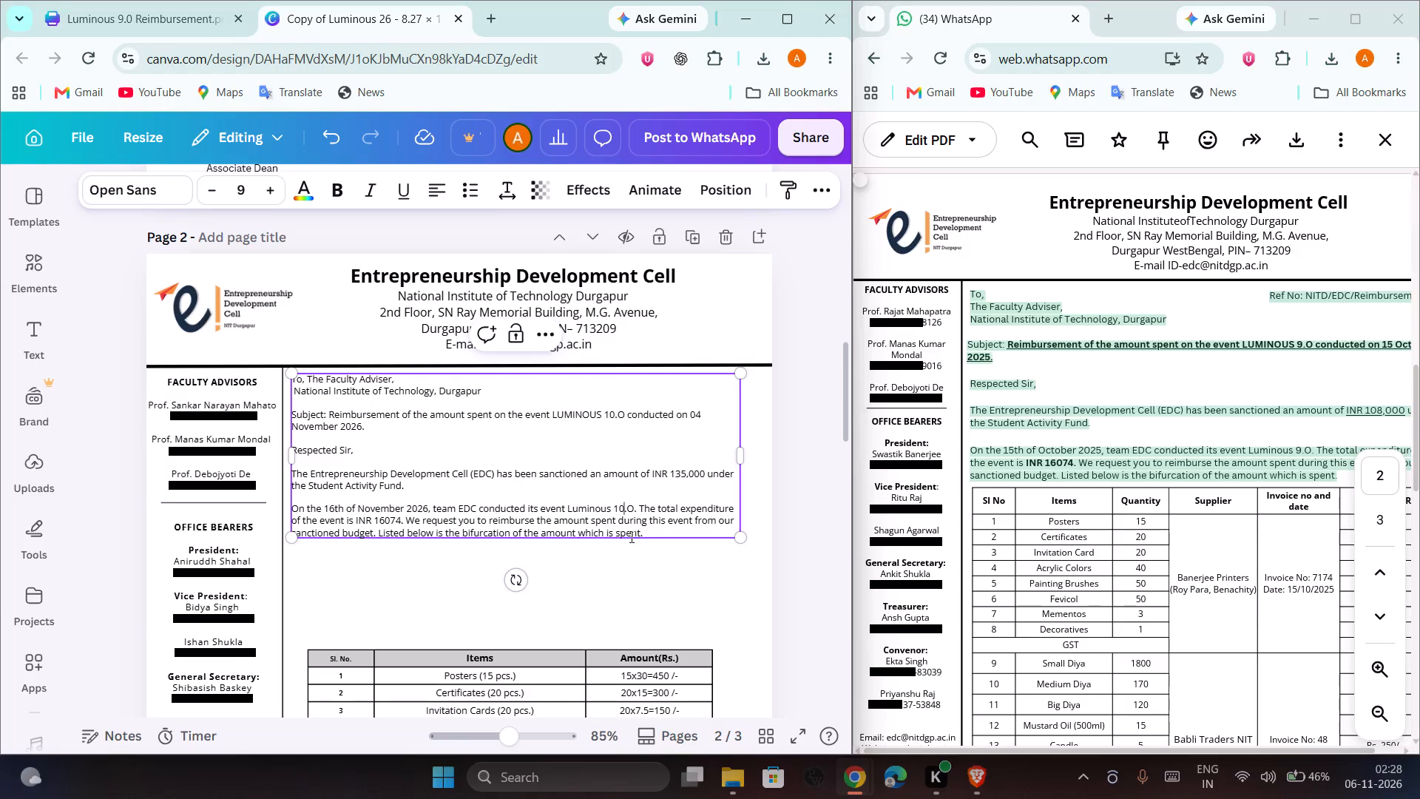
# Check the expended fund in the reimbursement note sheet and set the letter's total expenditure to INR 20613.
pyautogui.click(400, 521)
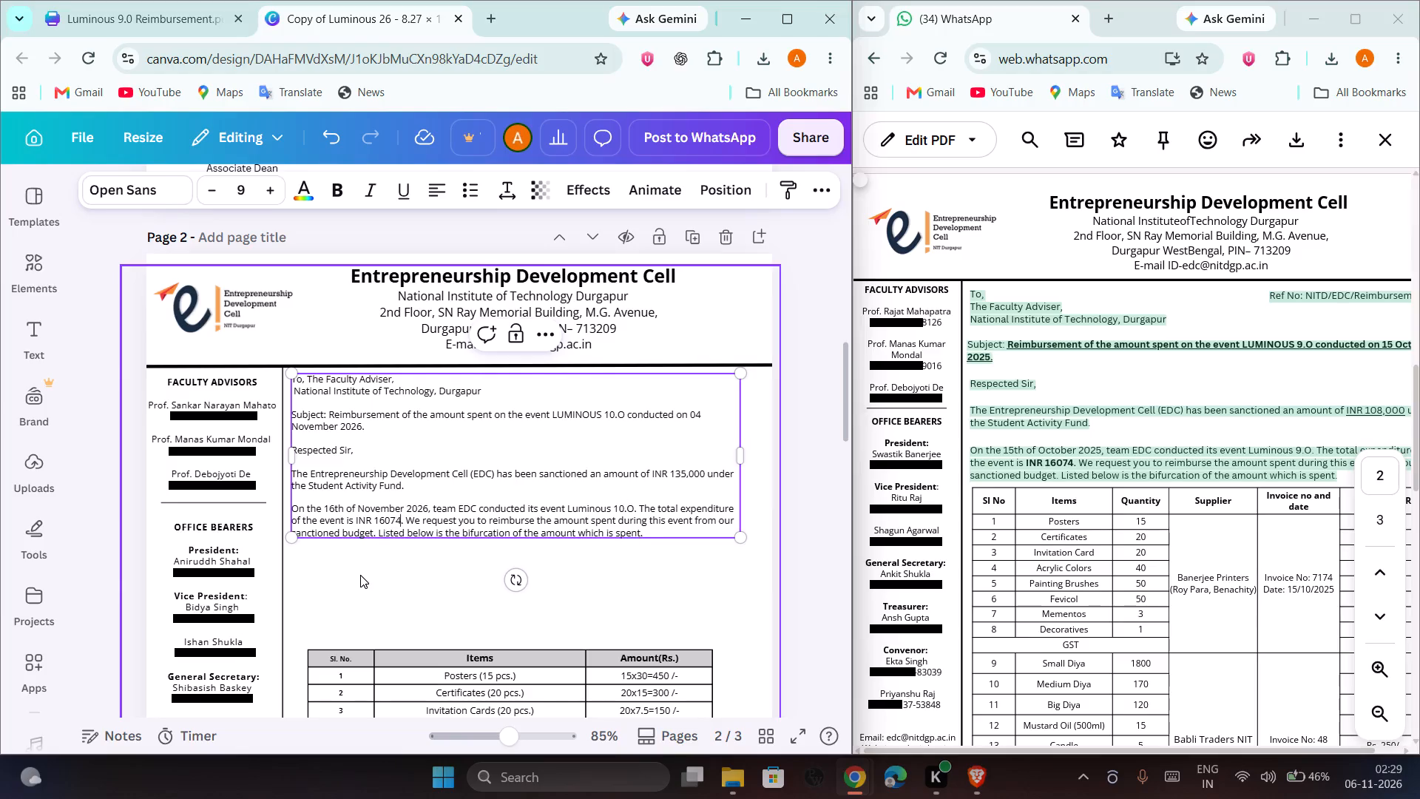
pyautogui.click(184, 34)
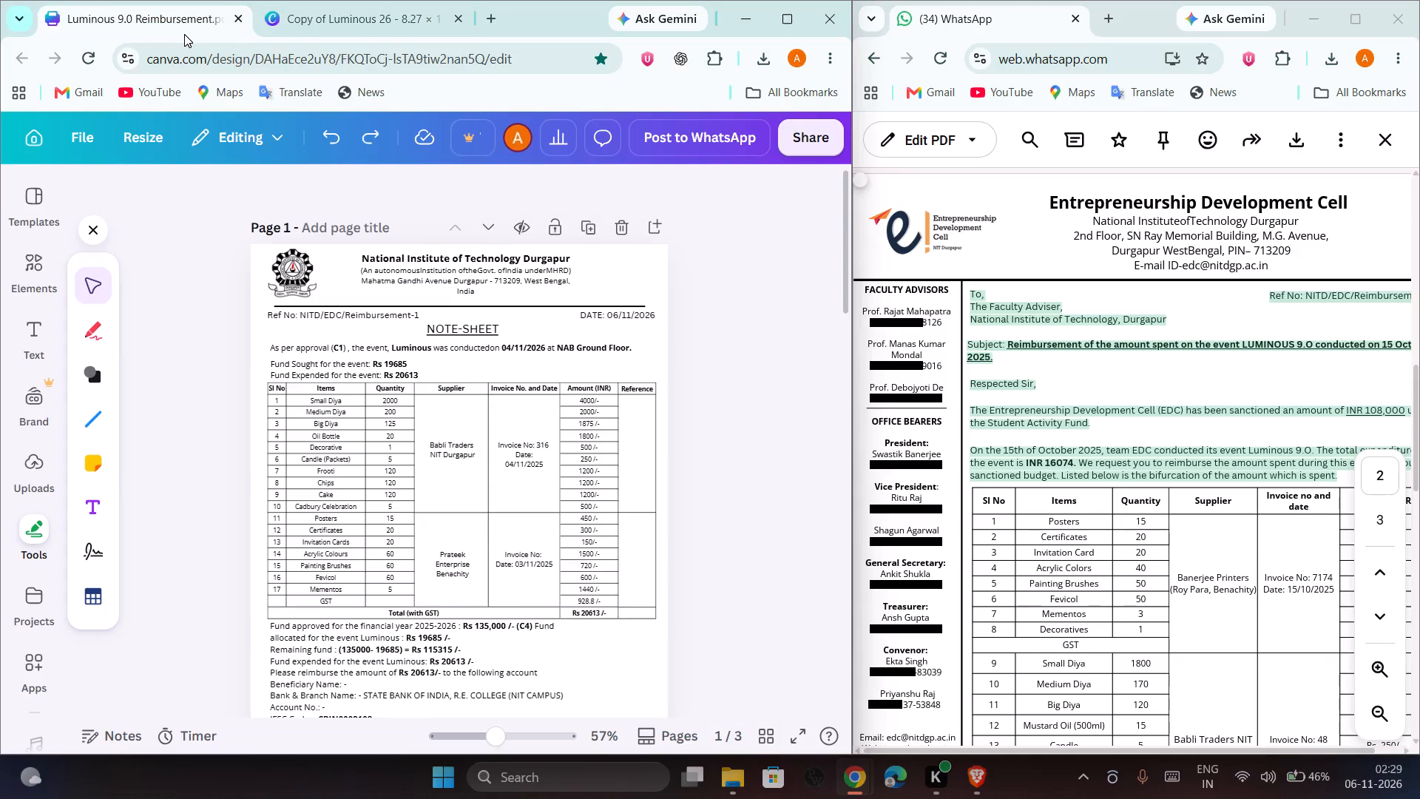
pyautogui.click(283, 24)
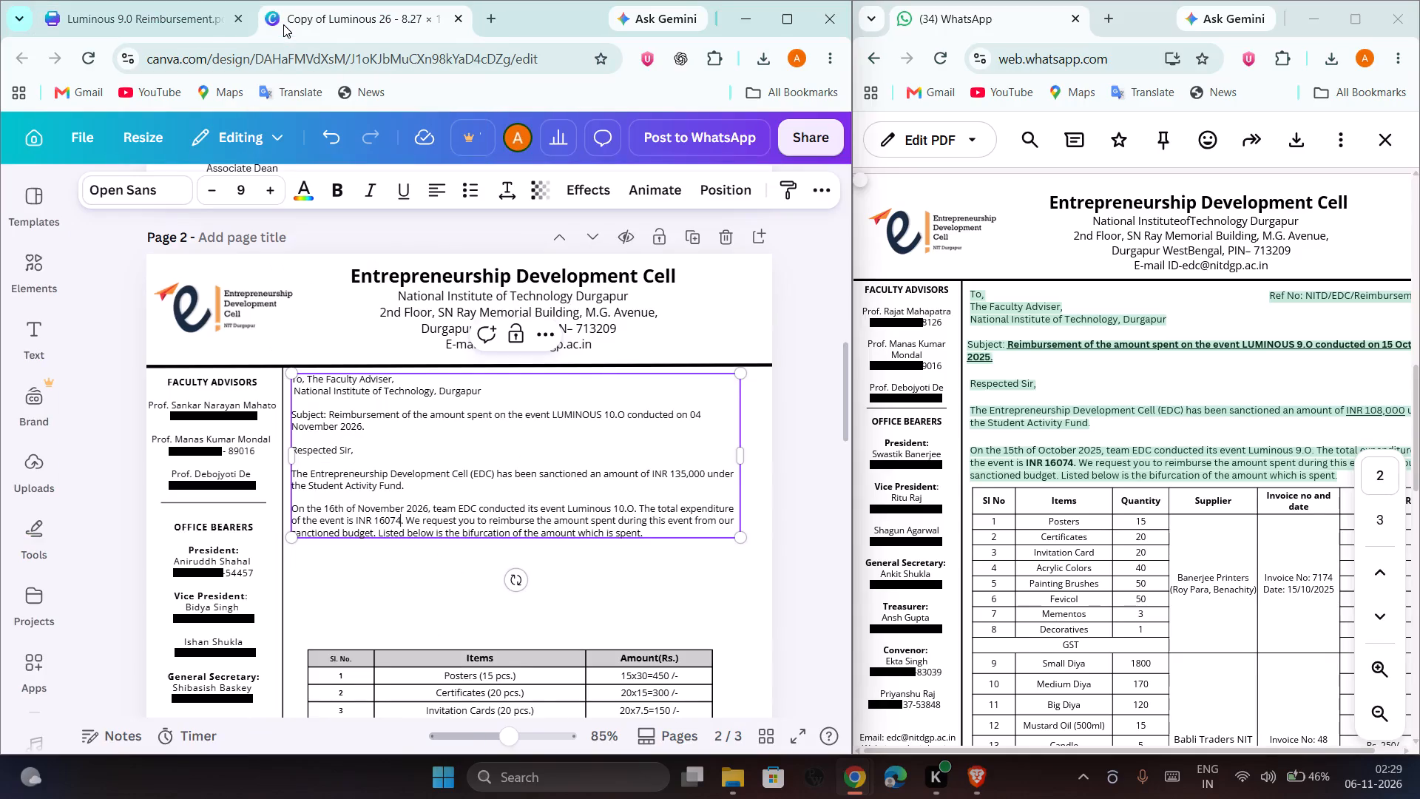
pyautogui.press('BackSpace')
pyautogui.press('BackSpace')
pyautogui.press('BackSpace')
pyautogui.press('BackSpace')
pyautogui.press('BackSpace')
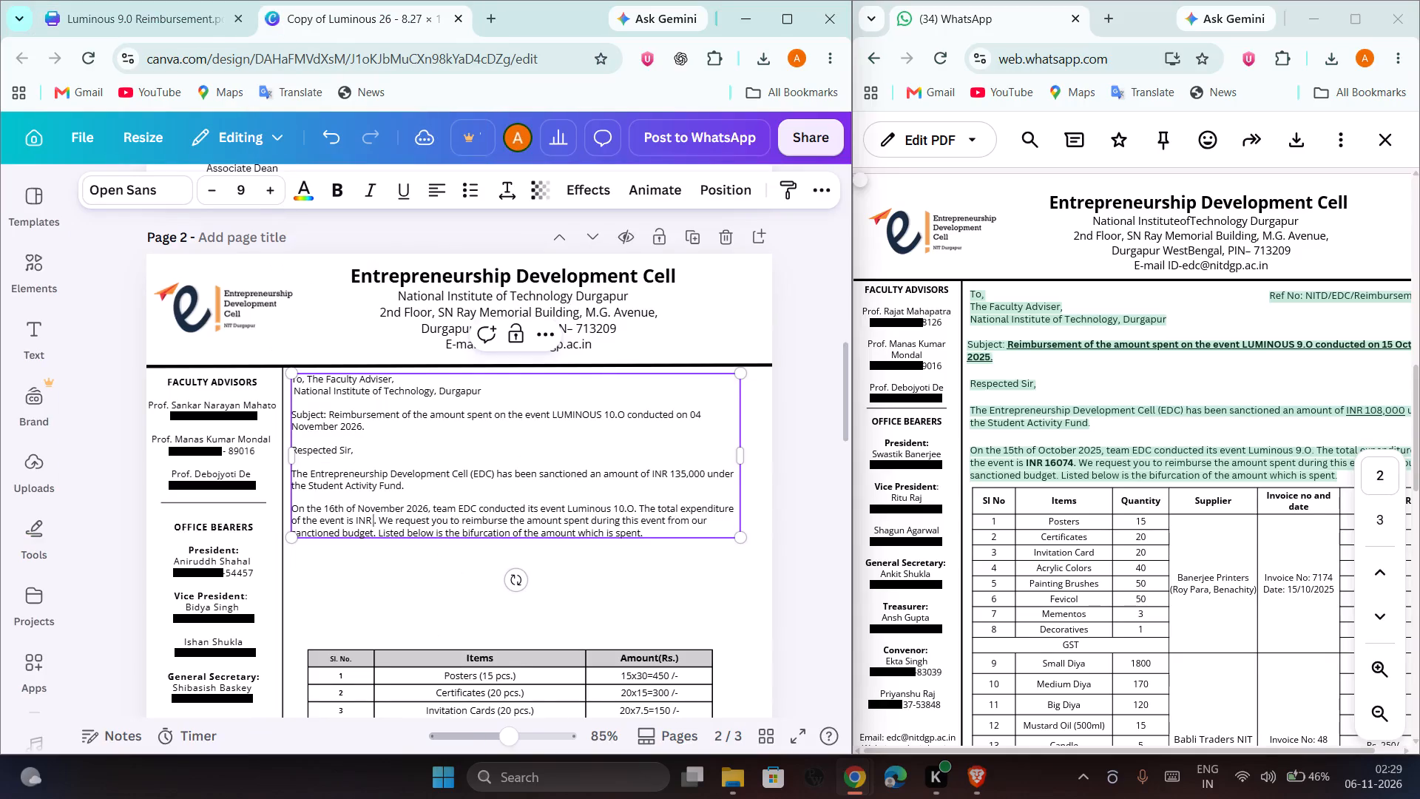
pyautogui.write('20613')
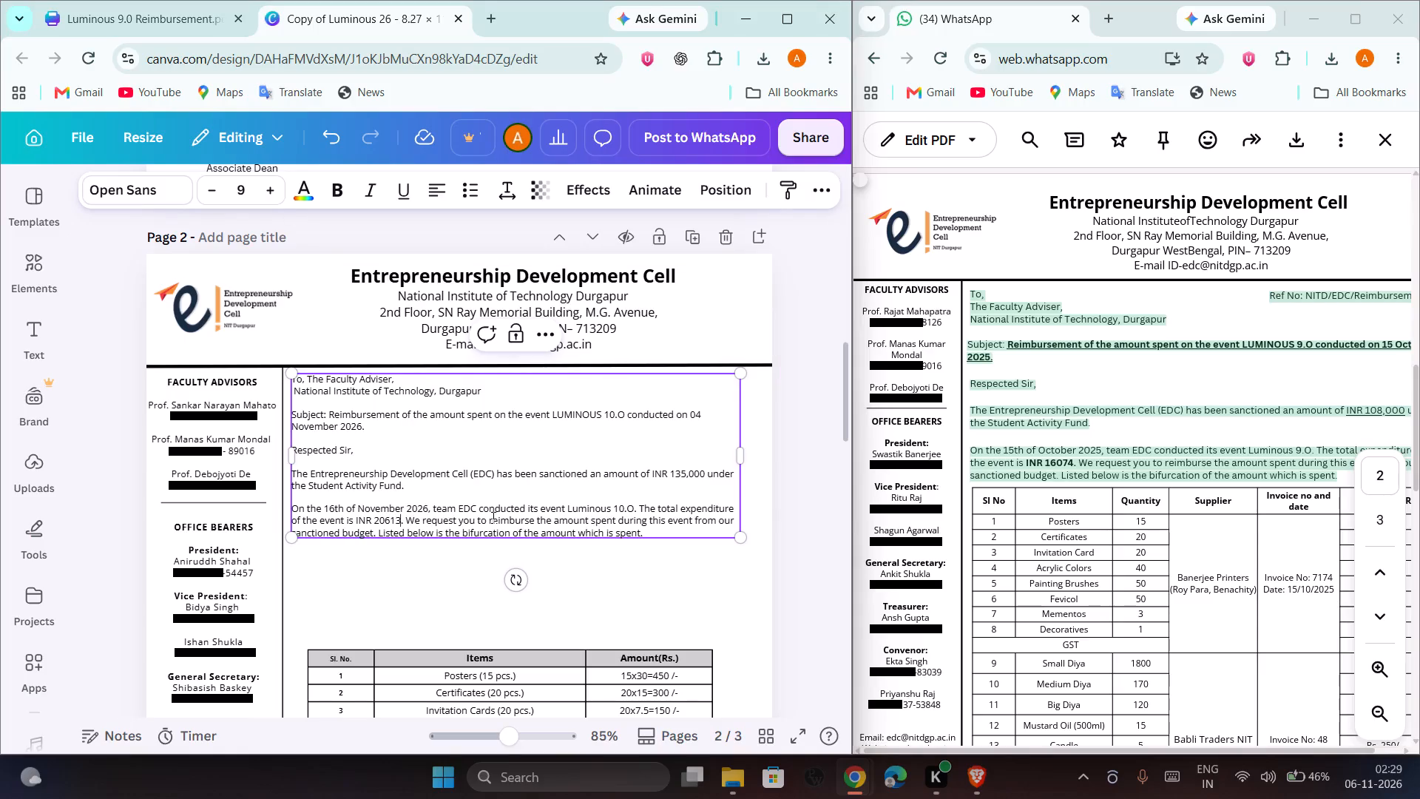
# Compare the itemised table and closing text on page 2 with those in the Luminous 9.O reference letter PDF.
pyautogui.scroll(-1, 444, 530)
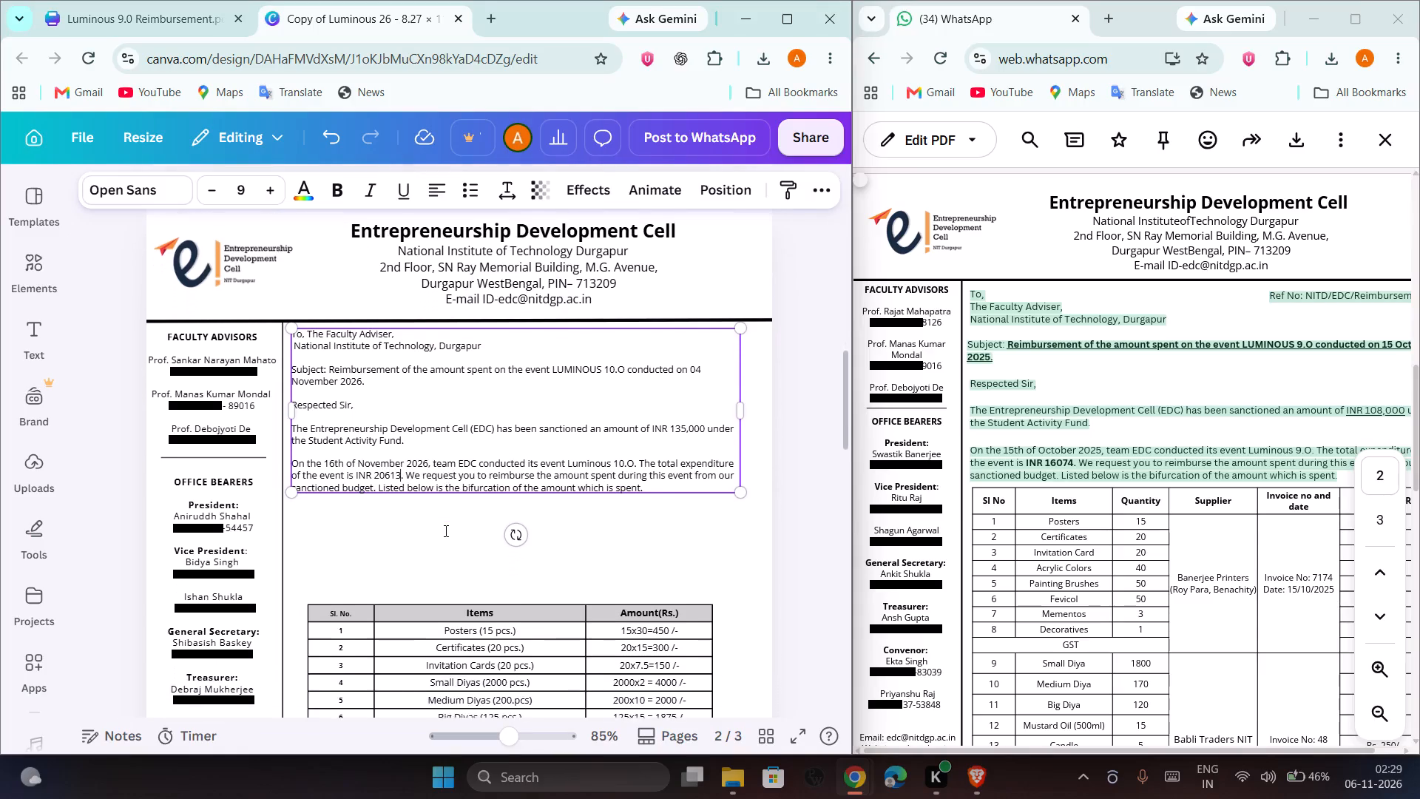
pyautogui.scroll(-2, 444, 530)
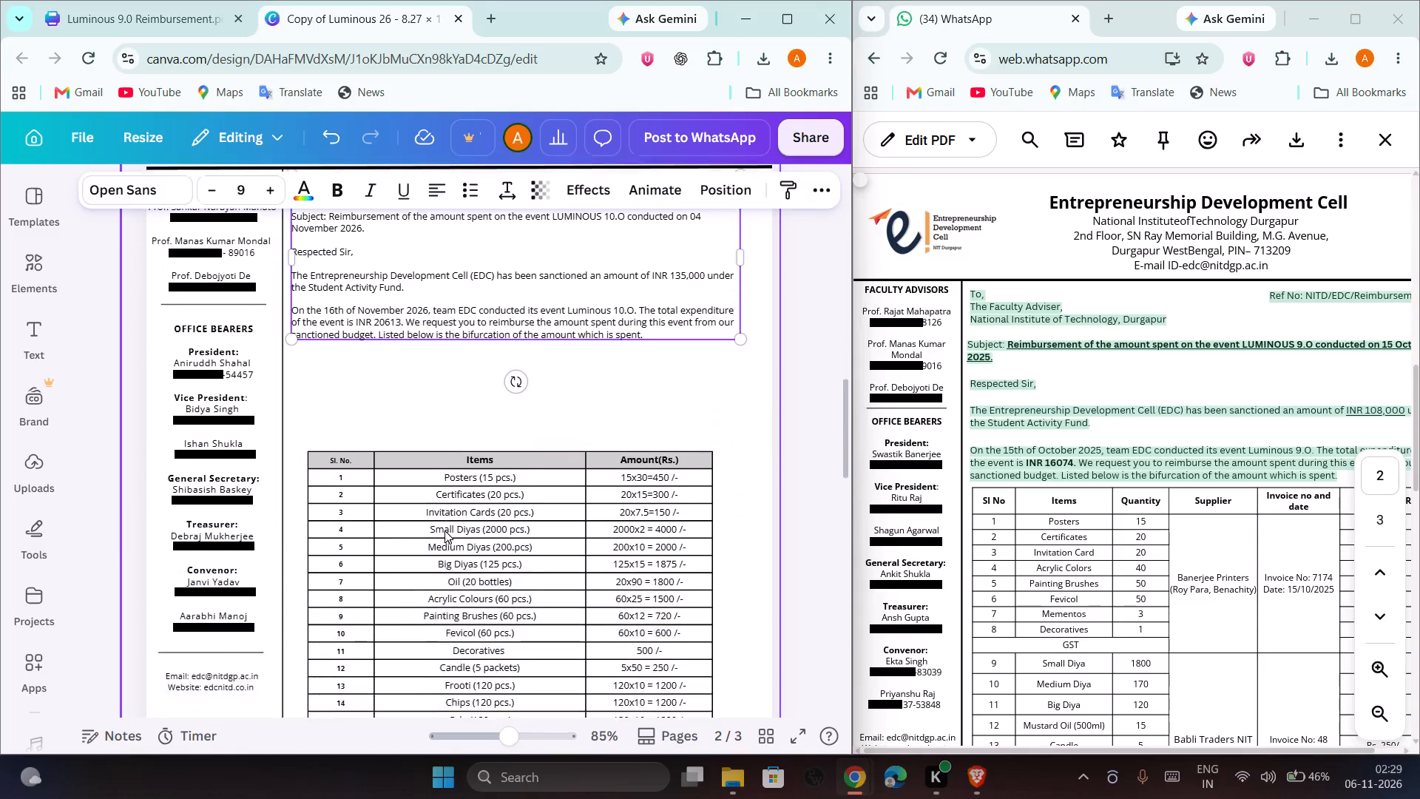
pyautogui.scroll(-2, 444, 530)
pyautogui.hscroll(-1, 444, 530)
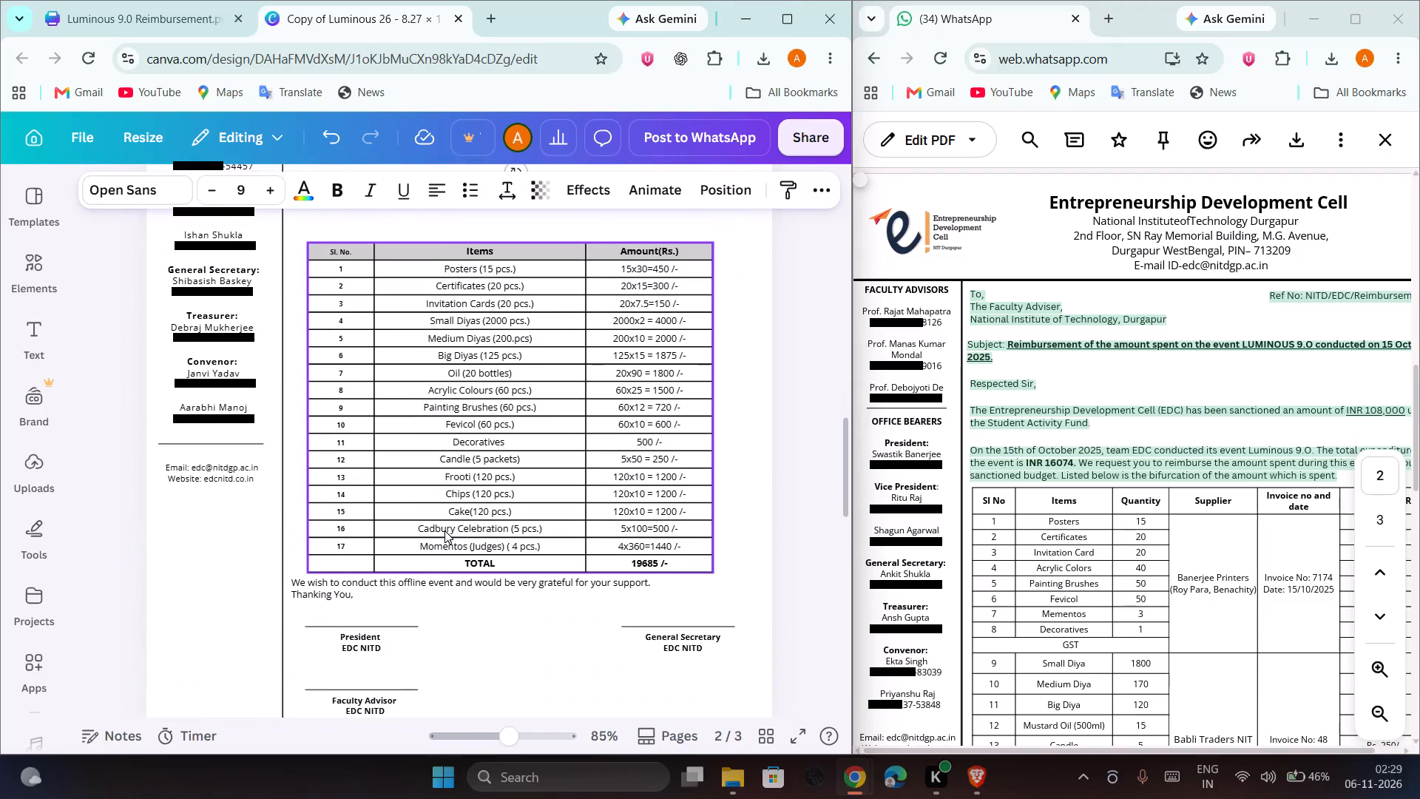
pyautogui.scroll(-3, 1054, 456)
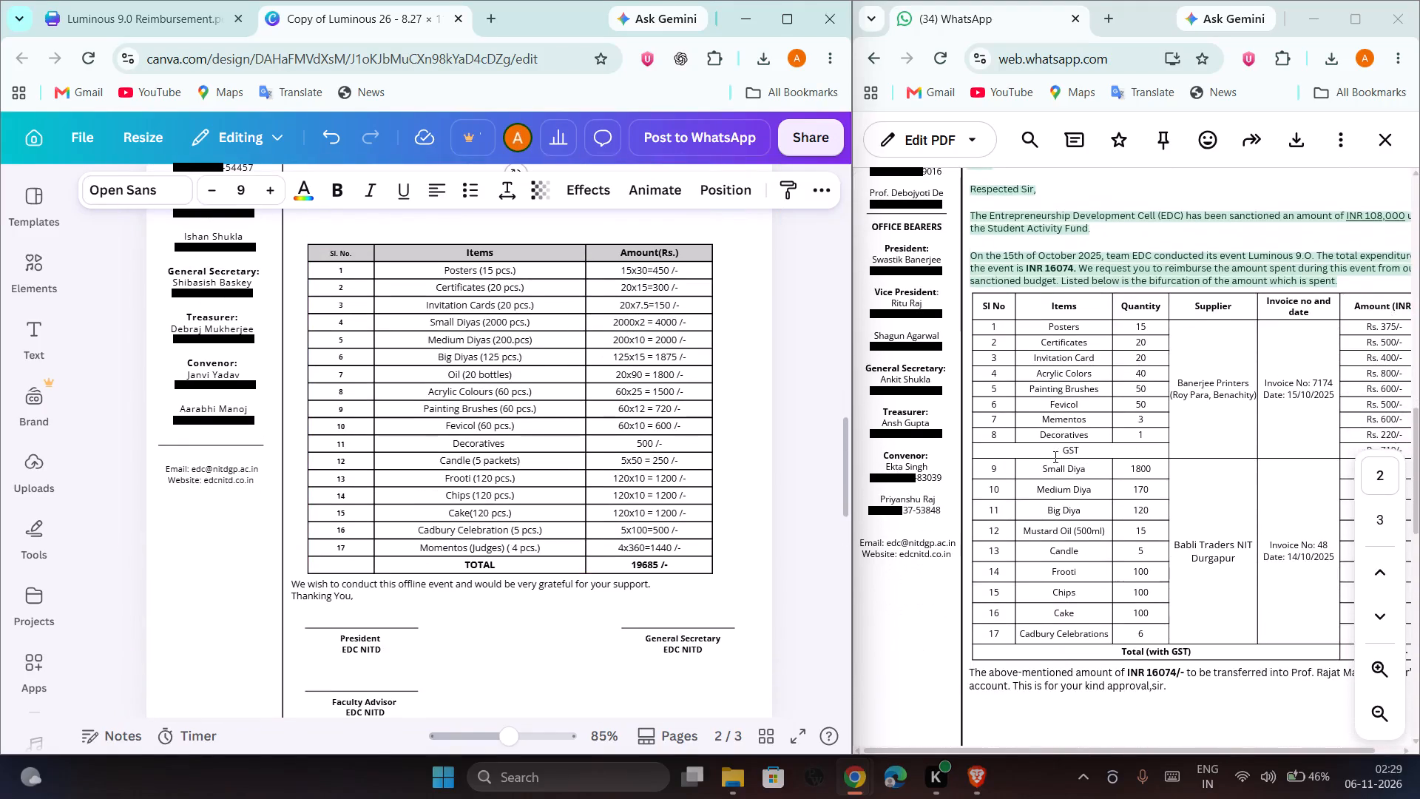
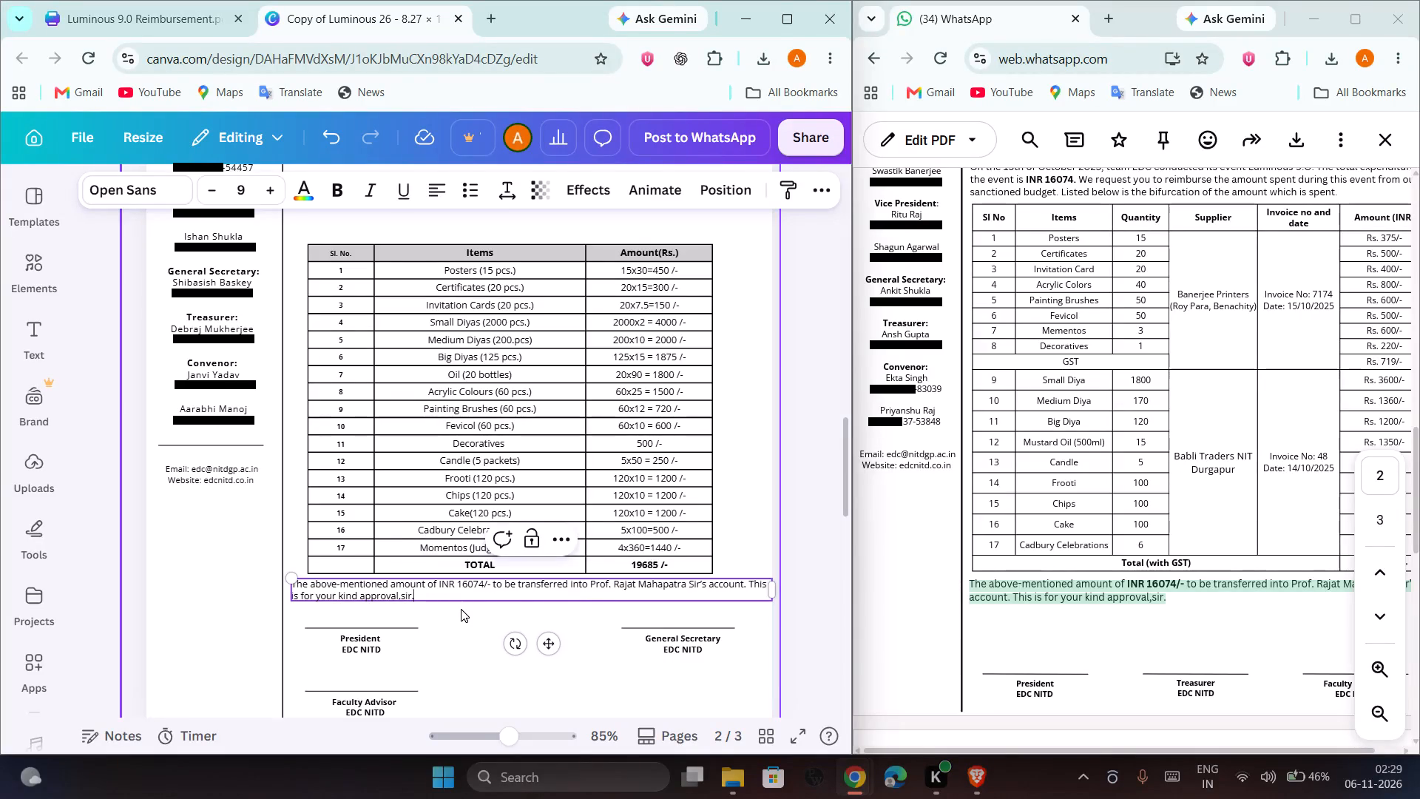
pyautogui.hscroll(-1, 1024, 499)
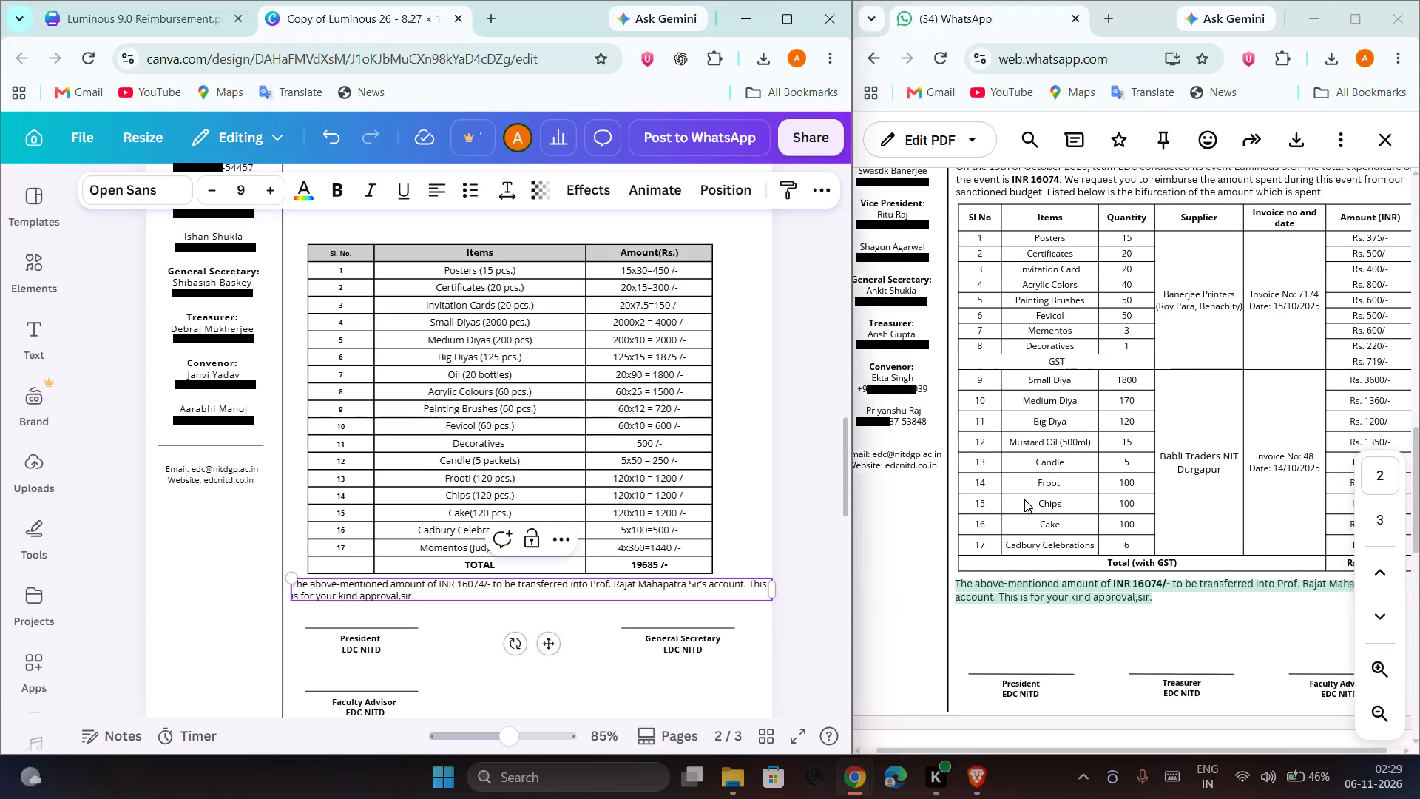
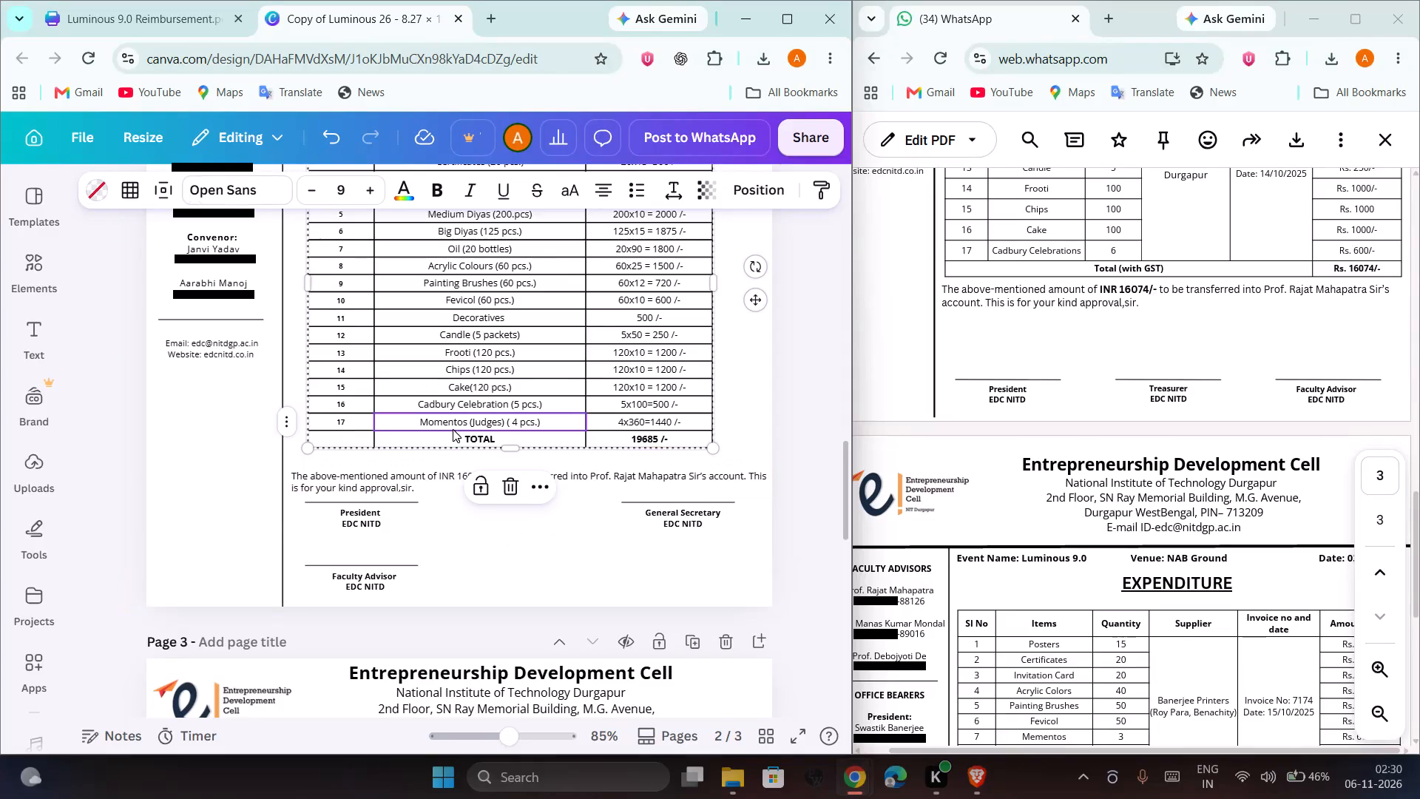
# Delete the old three-column itemised expense table from page 2 of the reimbursement letter.
pyautogui.scroll(2, 453, 429)
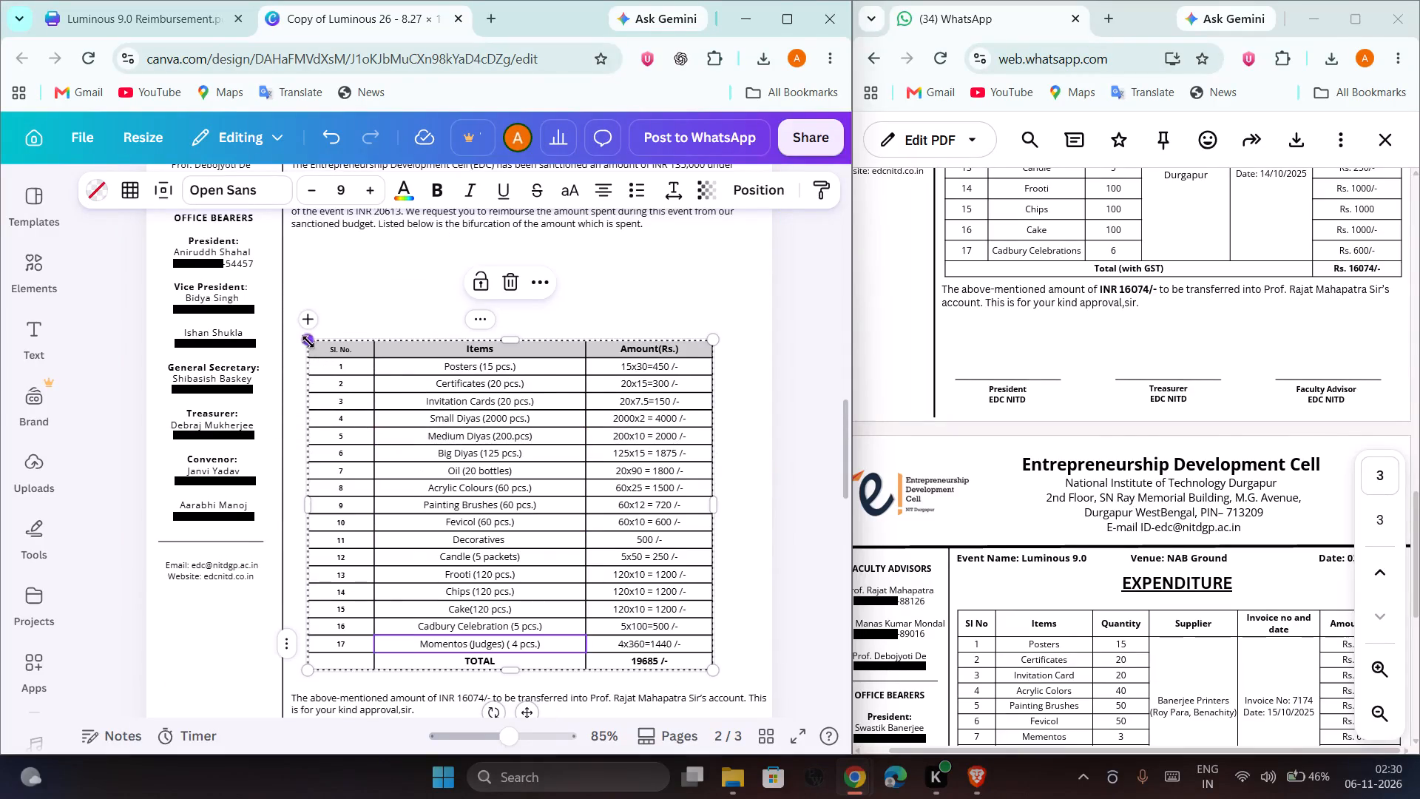
pyautogui.click(308, 341)
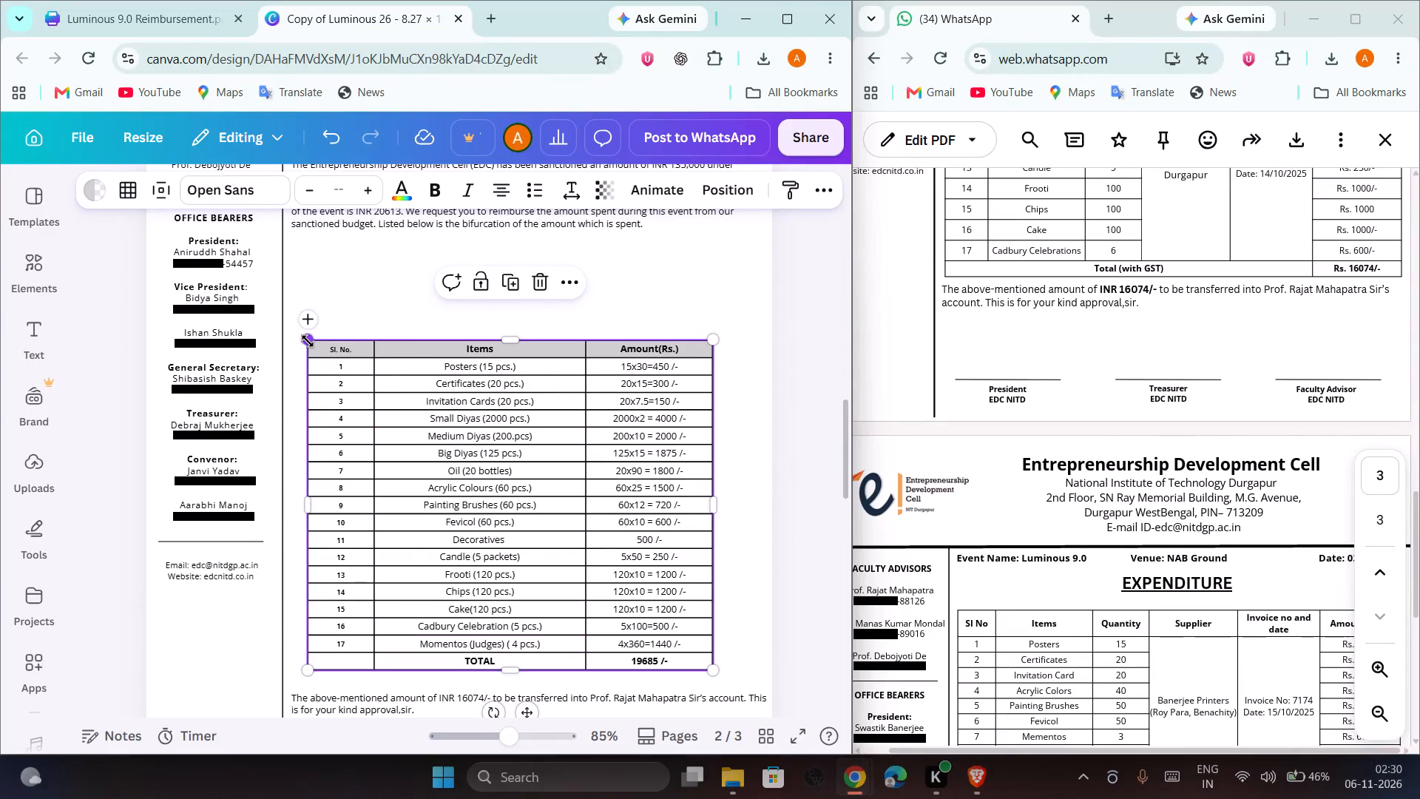
pyautogui.press('Delete')
pyautogui.click(312, 282)
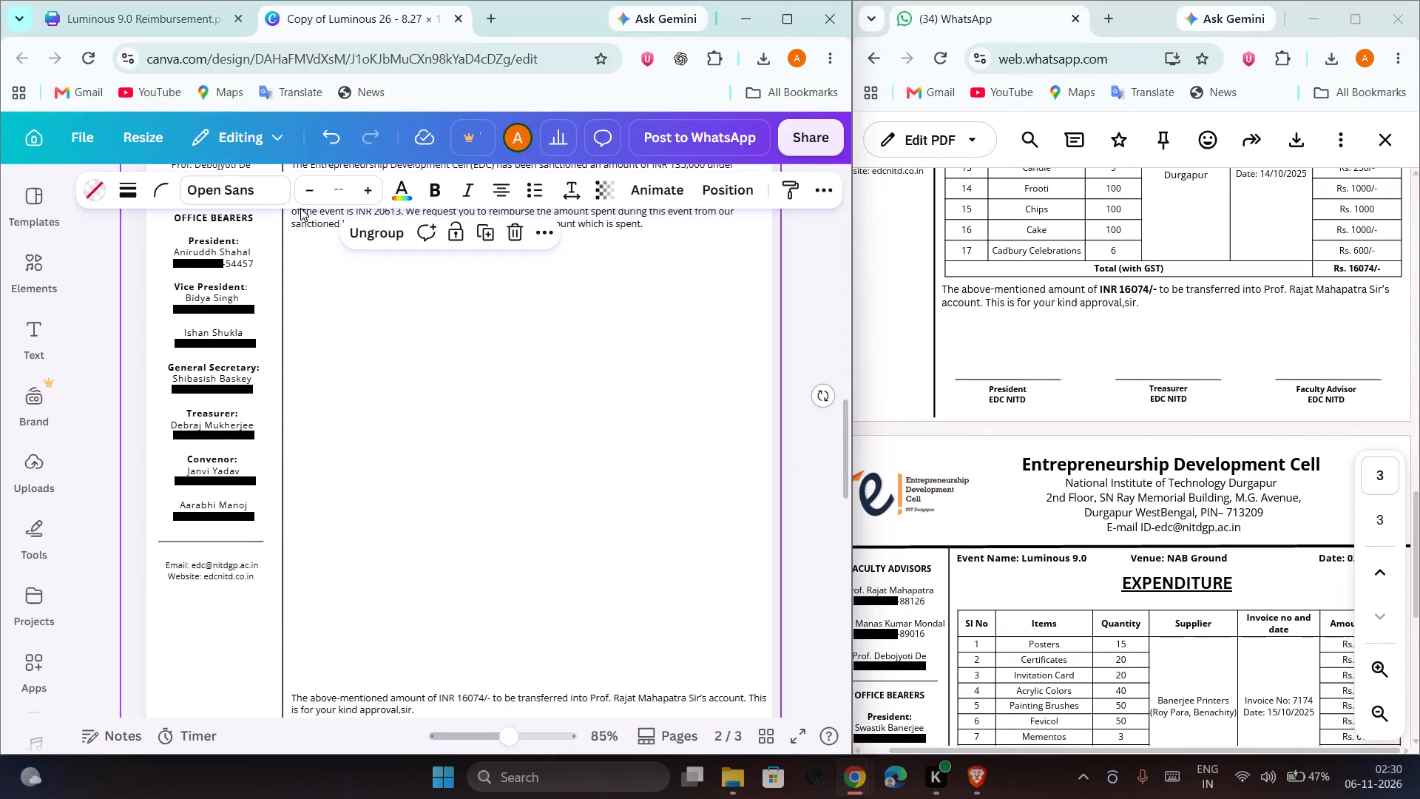
pyautogui.scroll(11, 959, 311)
pyautogui.scroll(-4, 959, 311)
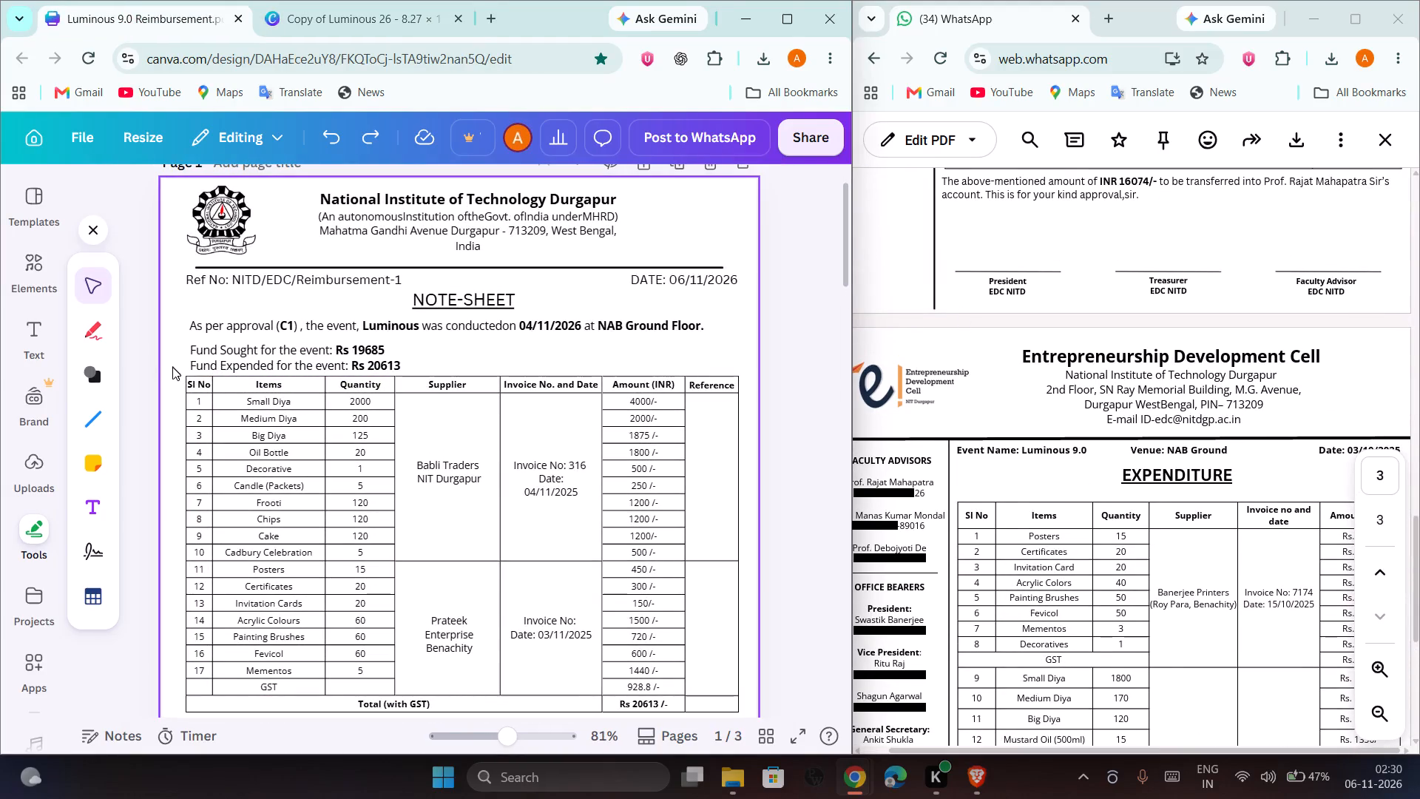
pyautogui.moveTo(174, 377); pyautogui.dragTo(650, 624)
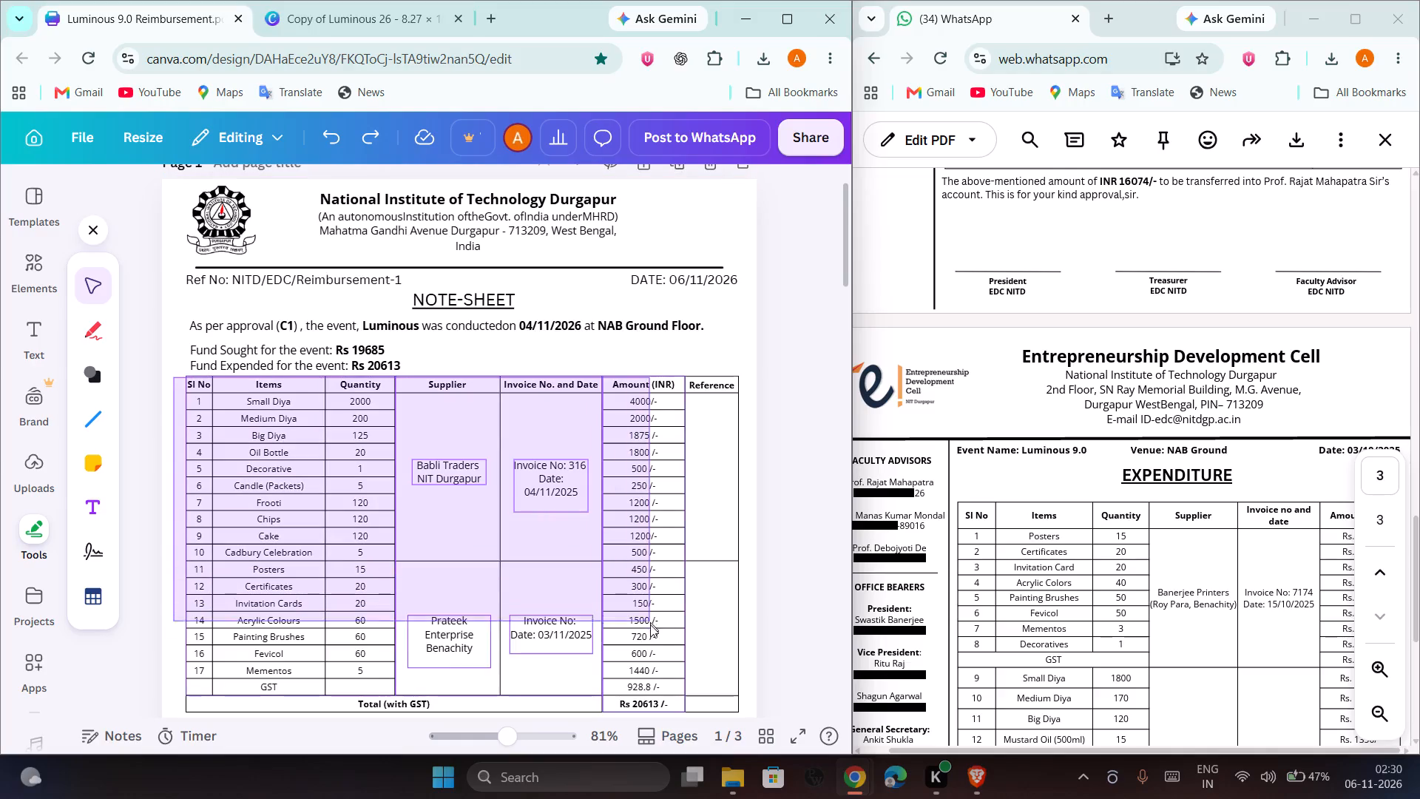
pyautogui.moveTo(650, 624); pyautogui.dragTo(672, 704)
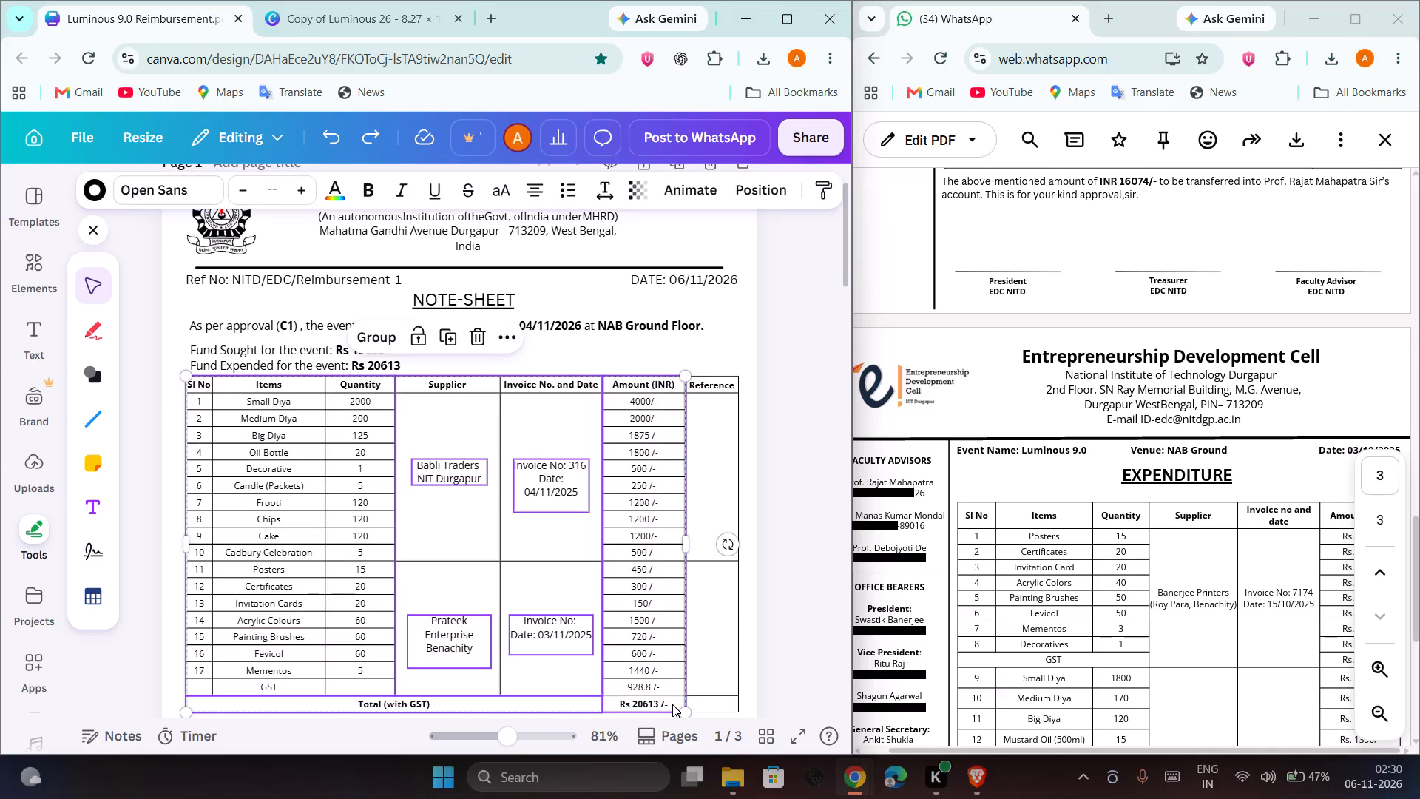
# Copy the selected item table from the Luminous 9.0 Reimbursement design into page 2 of the Luminous 26 copy.
pyautogui.hotkey('ctrl', 'c')
pyautogui.scroll(-3, 1090, 570)
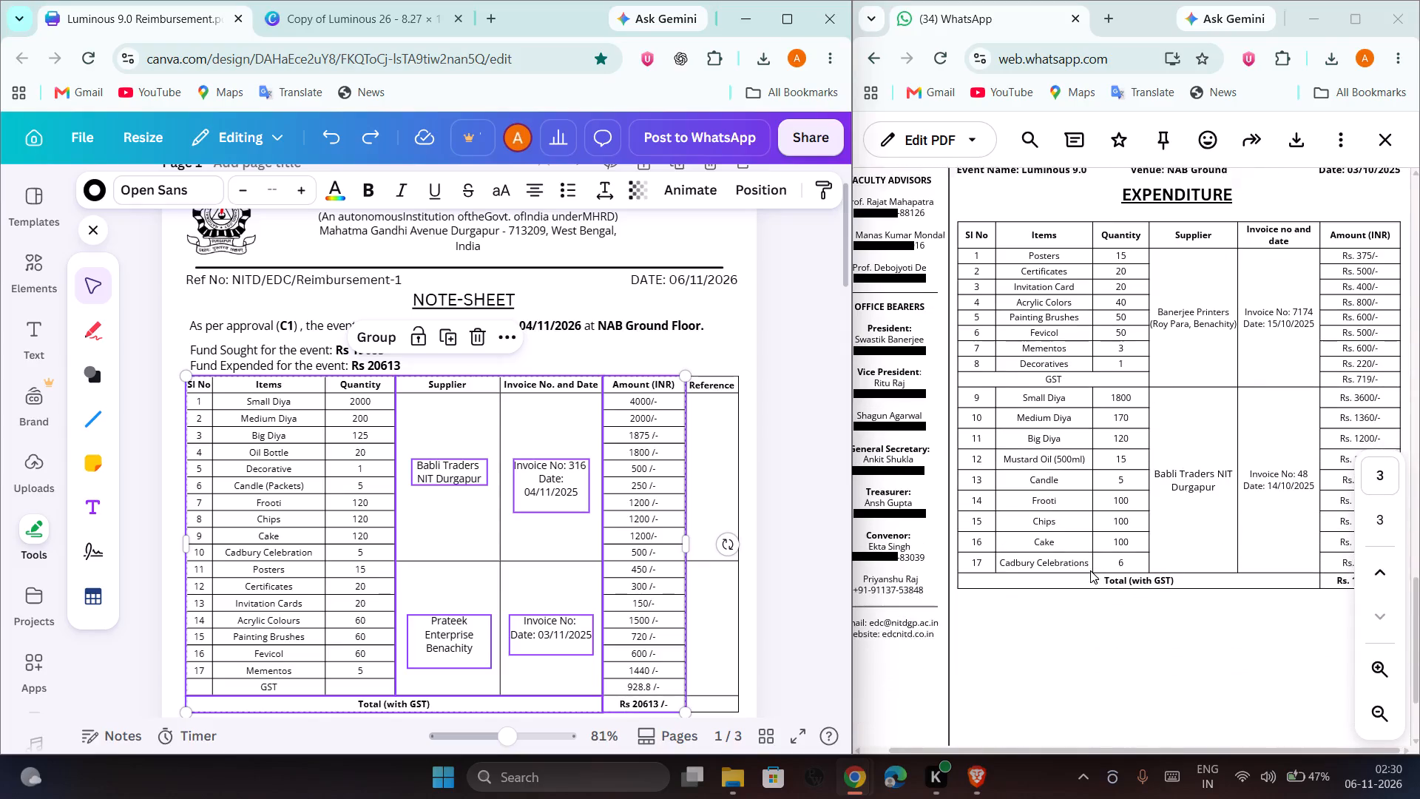
pyautogui.scroll(-1, 1090, 570)
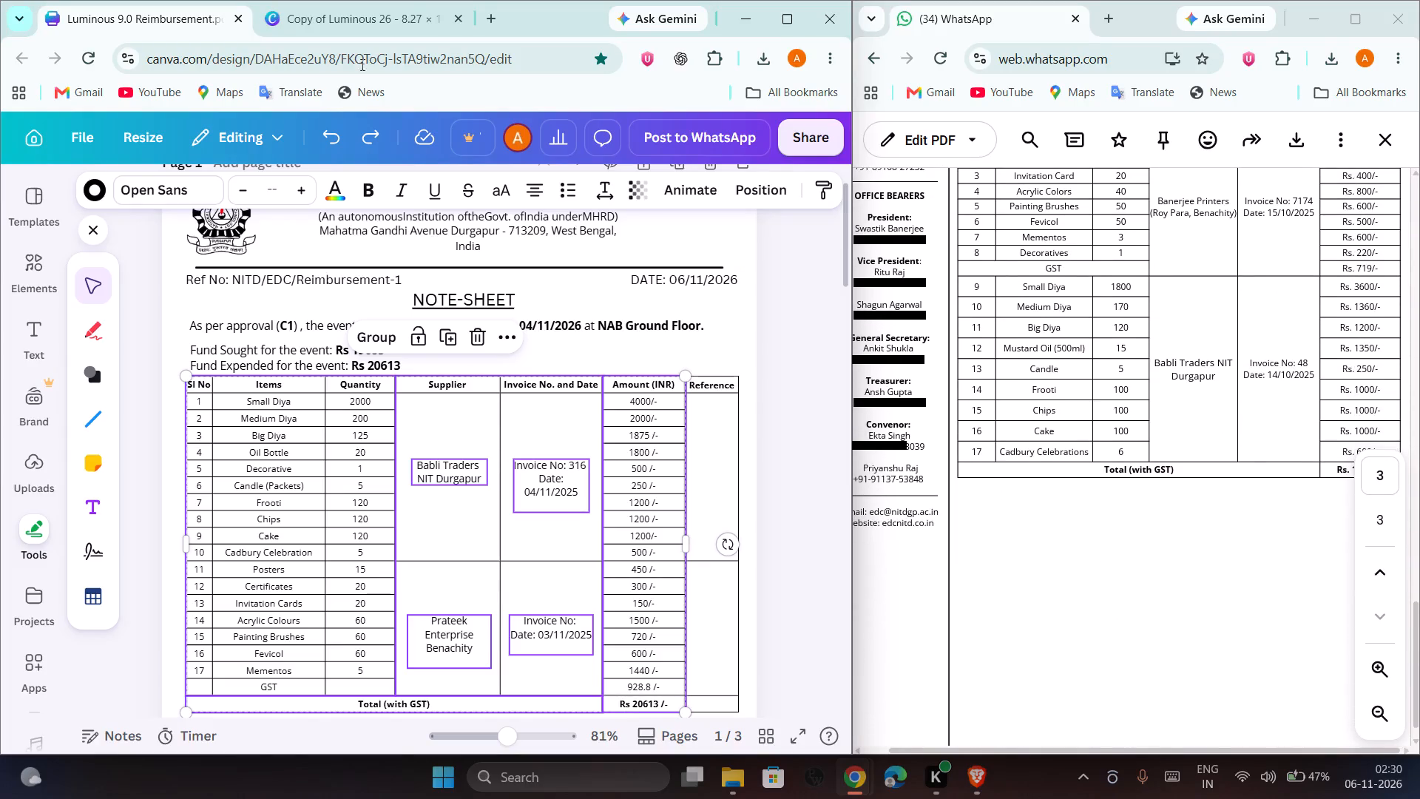
pyautogui.click(269, 16)
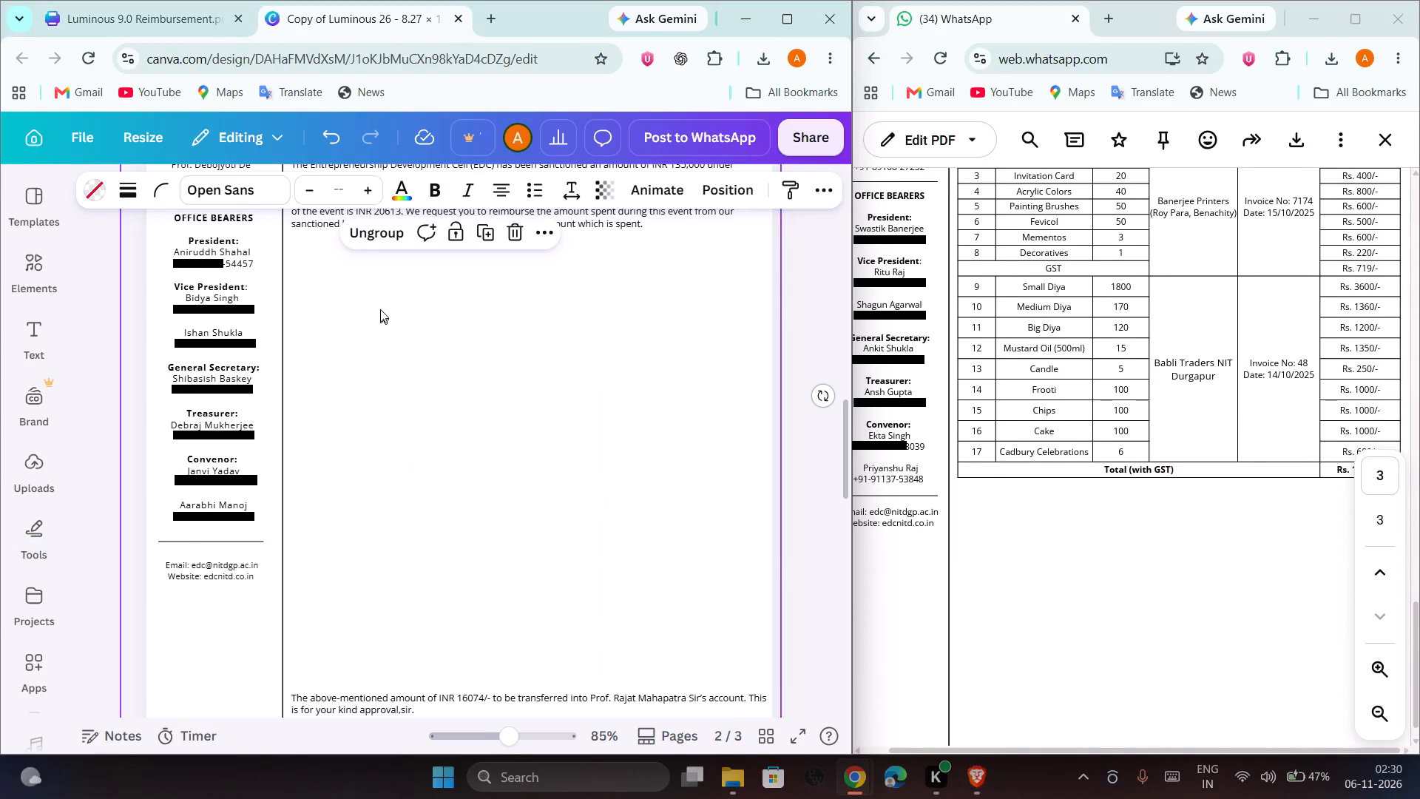
pyautogui.click(380, 309)
pyautogui.scroll(1, 380, 309)
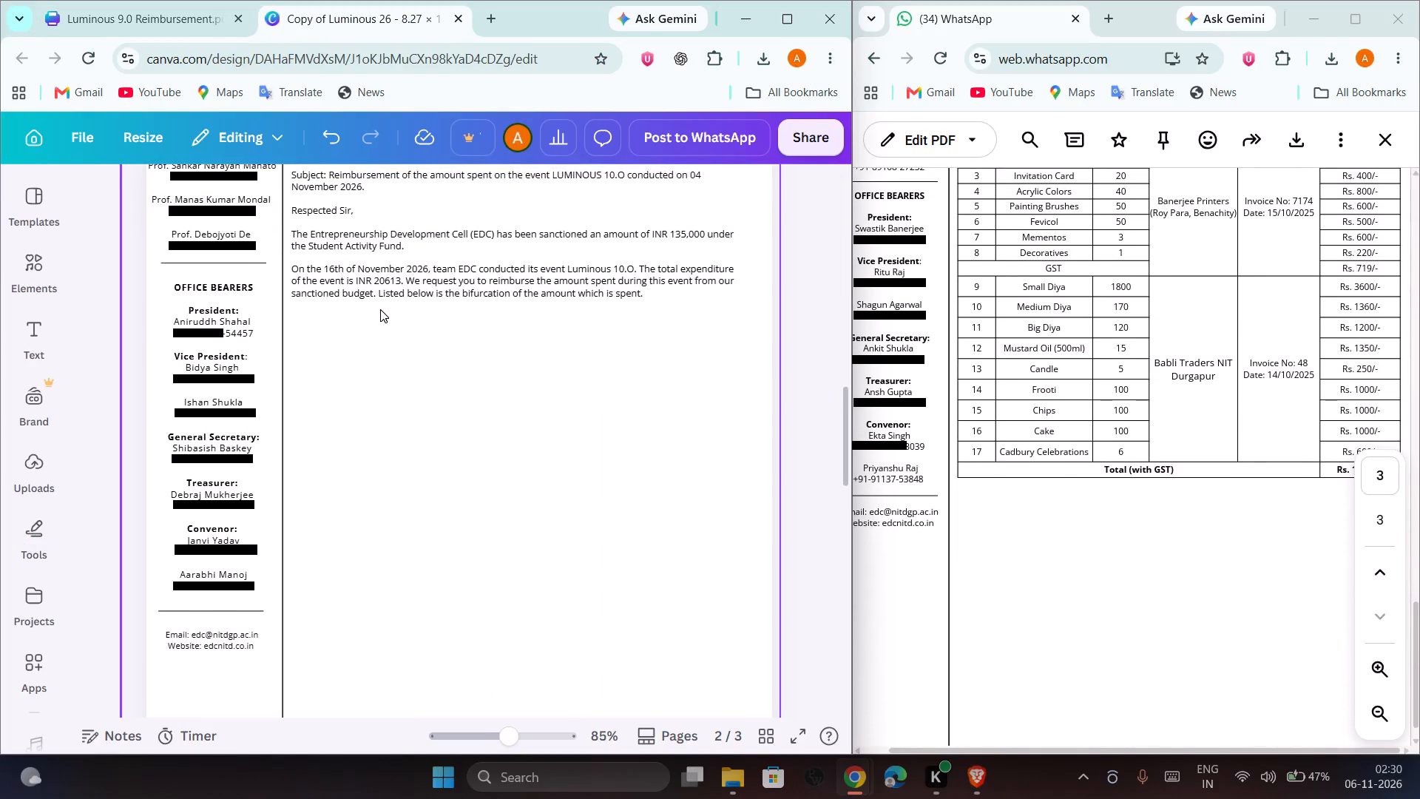
pyautogui.doubleClick(380, 309)
pyautogui.click(374, 343)
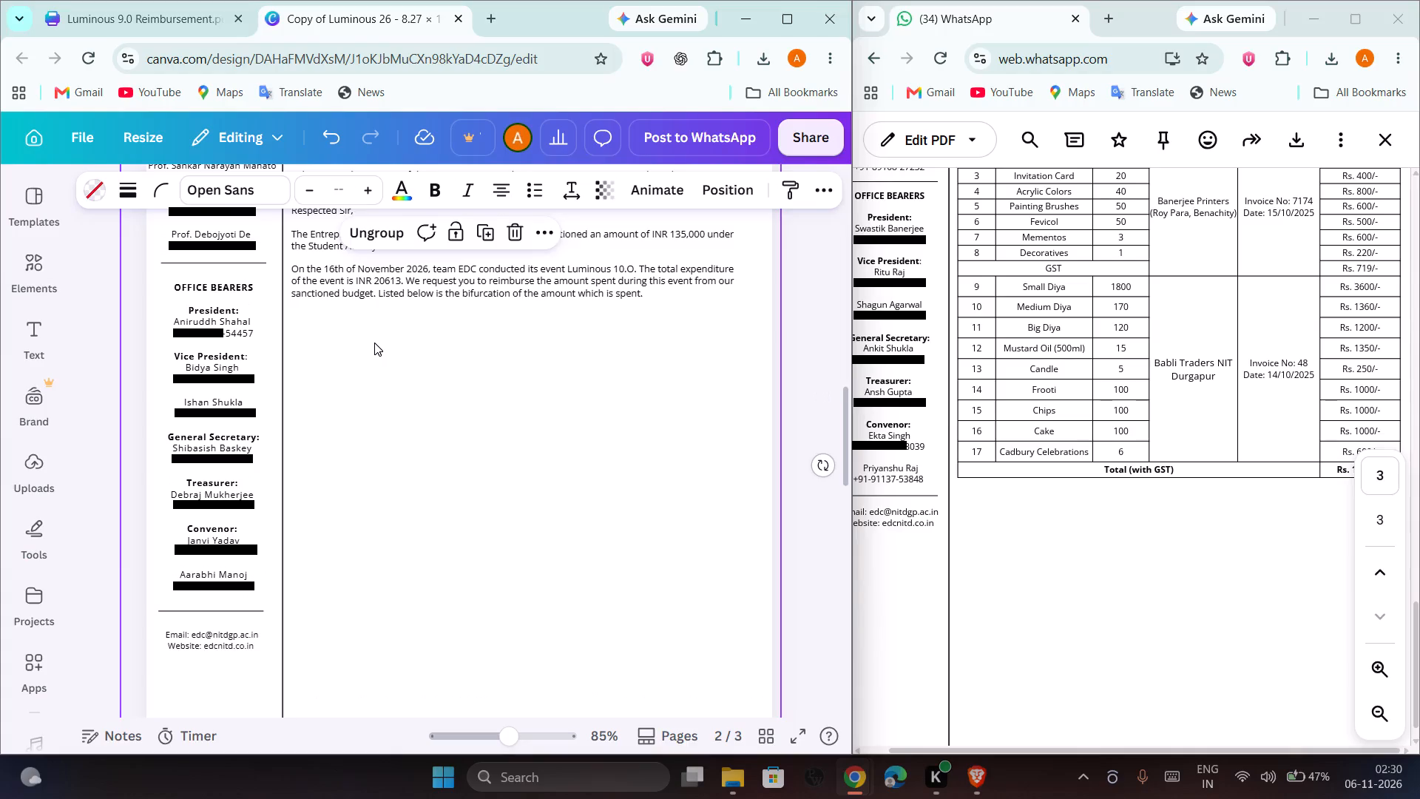
pyautogui.hotkey('ctrl', 'v')
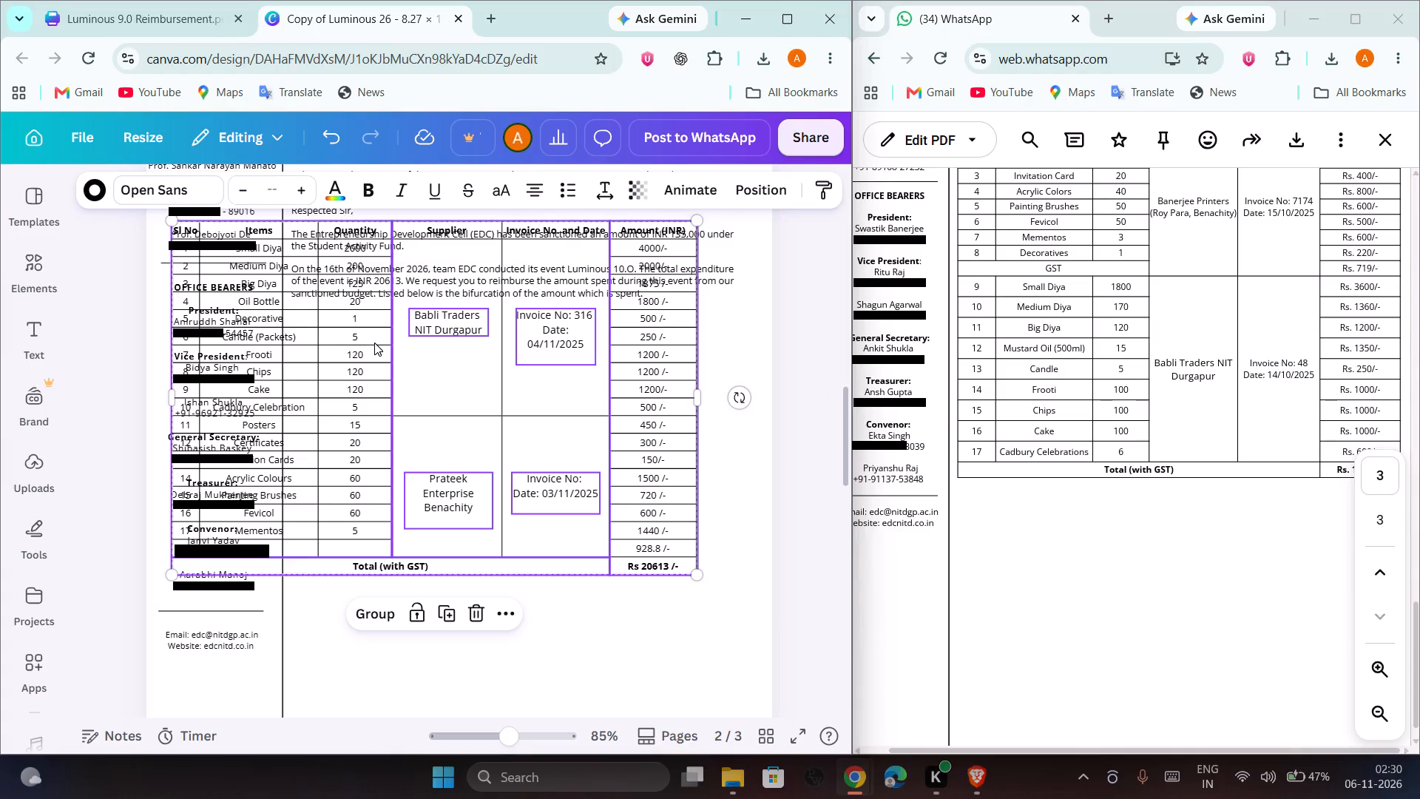
# Move the pasted item table below the letter's body text, clear of the office bearers column and within the page's width.
pyautogui.press('Down')
pyautogui.press('Down')
pyautogui.press('Down')
pyautogui.press('Down')
pyautogui.press('Down')
pyautogui.press('Down')
pyautogui.press('Down')
pyautogui.press('Down')
pyautogui.press('Down')
pyautogui.press('Down')
pyautogui.press('Down')
pyautogui.press('Down')
pyautogui.press('Down')
pyautogui.press('Down')
pyautogui.press('Down')
pyautogui.press('Down')
pyautogui.press('Down')
pyautogui.press('Down')
pyautogui.press('Down')
pyautogui.press('Down')
pyautogui.press('Down')
pyautogui.press('Right')
pyautogui.press('Right')
pyautogui.press('Right')
pyautogui.press('Right')
pyautogui.press('Right')
pyautogui.press('Right')
pyautogui.press('Right')
pyautogui.press('Right')
pyautogui.press('Right')
pyautogui.press('Right')
pyautogui.press('Right')
pyautogui.press('Right')
pyautogui.press('Right')
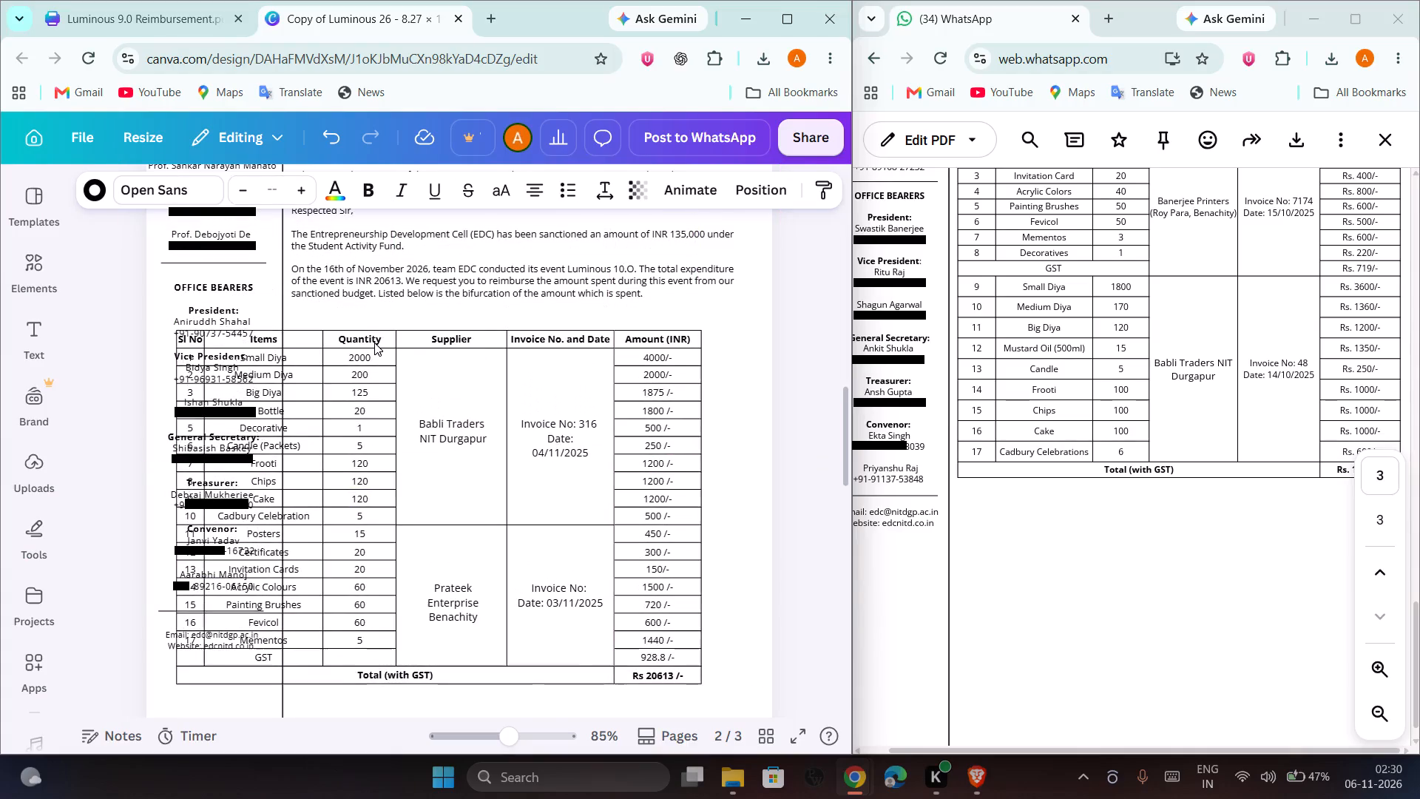
pyautogui.press('Right')
pyautogui.press('Right')
pyautogui.press('Right')
pyautogui.press('Right')
pyautogui.press('Right')
pyautogui.press('Right')
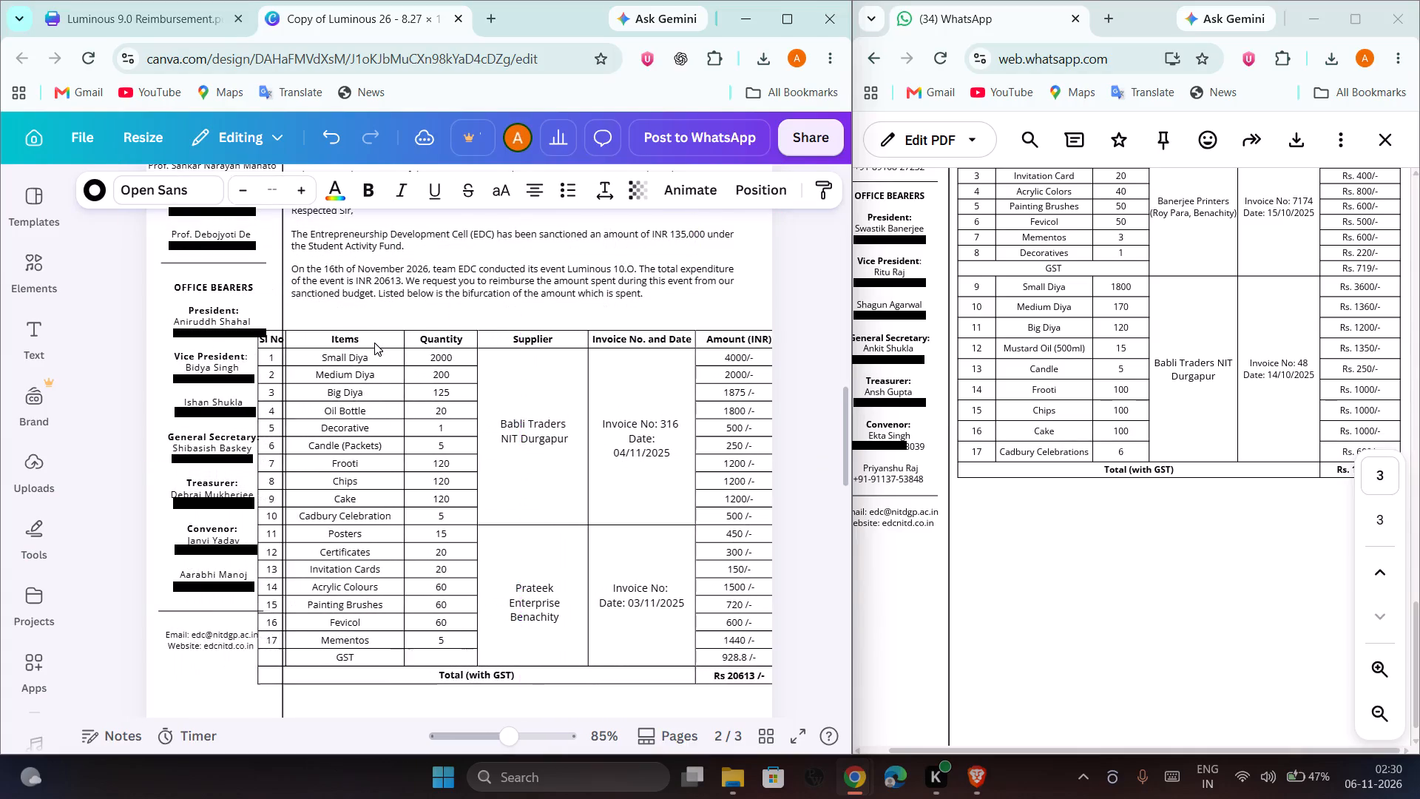
pyautogui.press('Right')
pyautogui.press('Right')
pyautogui.press('Right')
pyautogui.press('Right')
pyautogui.press('Right')
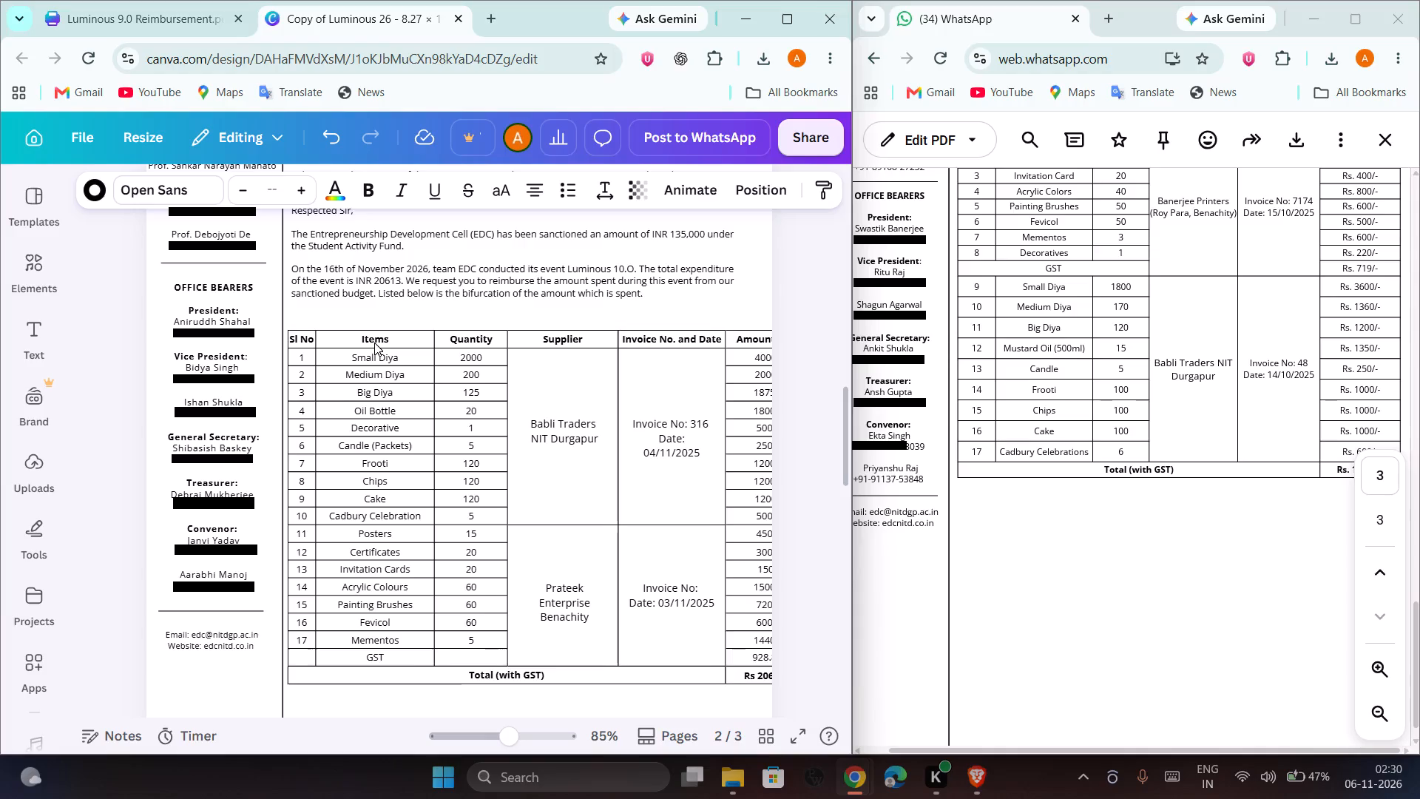
pyautogui.press('Left')
pyautogui.press('Left')
pyautogui.press('Left')
pyautogui.press('Left')
pyautogui.press('Left')
pyautogui.press('Left')
pyautogui.press('Left')
pyautogui.press('Left')
pyautogui.press('Left')
pyautogui.press('Left')
pyautogui.press('Left')
pyautogui.press('Left')
pyautogui.press('Left')
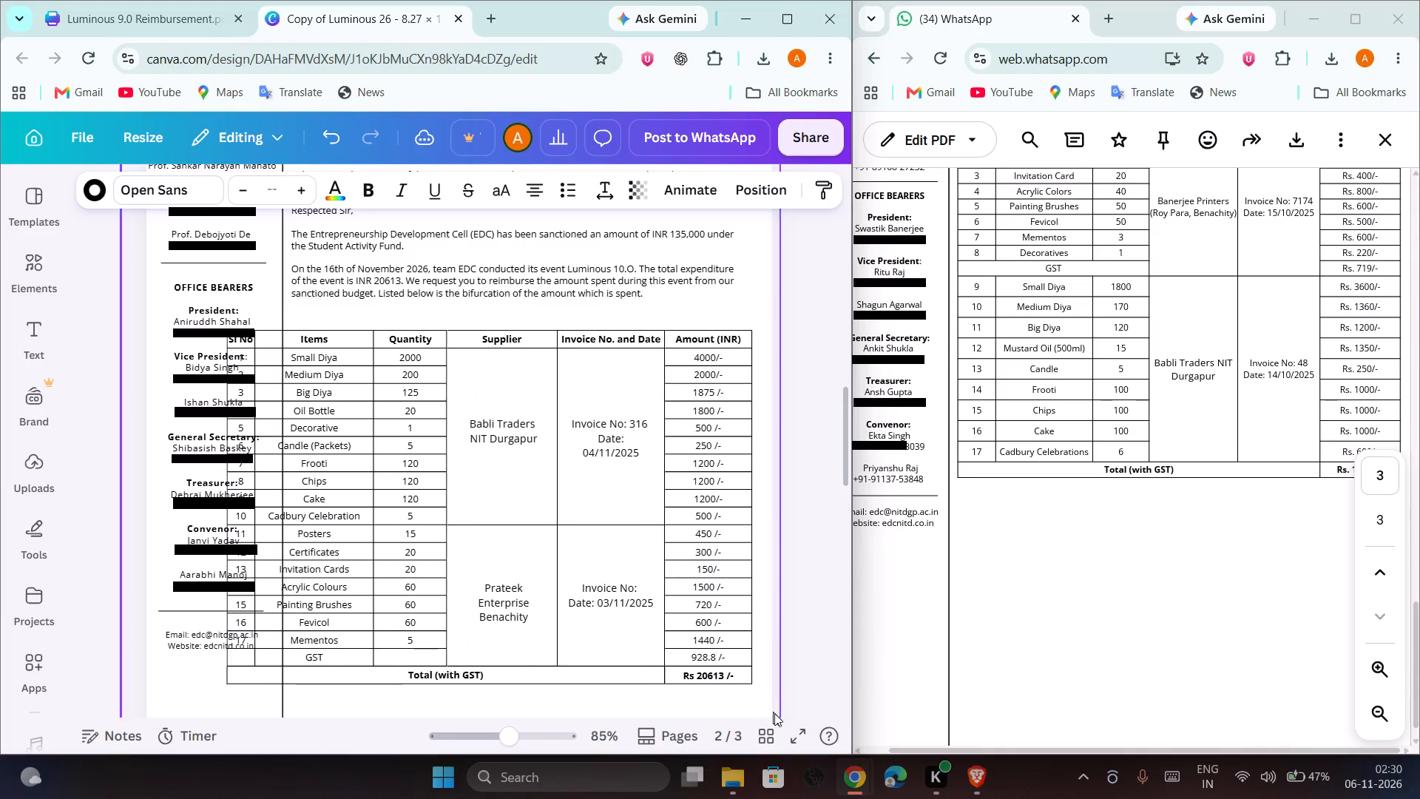
# Resize the pasted item table and shift it right so it fits between the sidebar's dividing line and the page's right edge.
pyautogui.moveTo(751, 681); pyautogui.dragTo(676, 621)
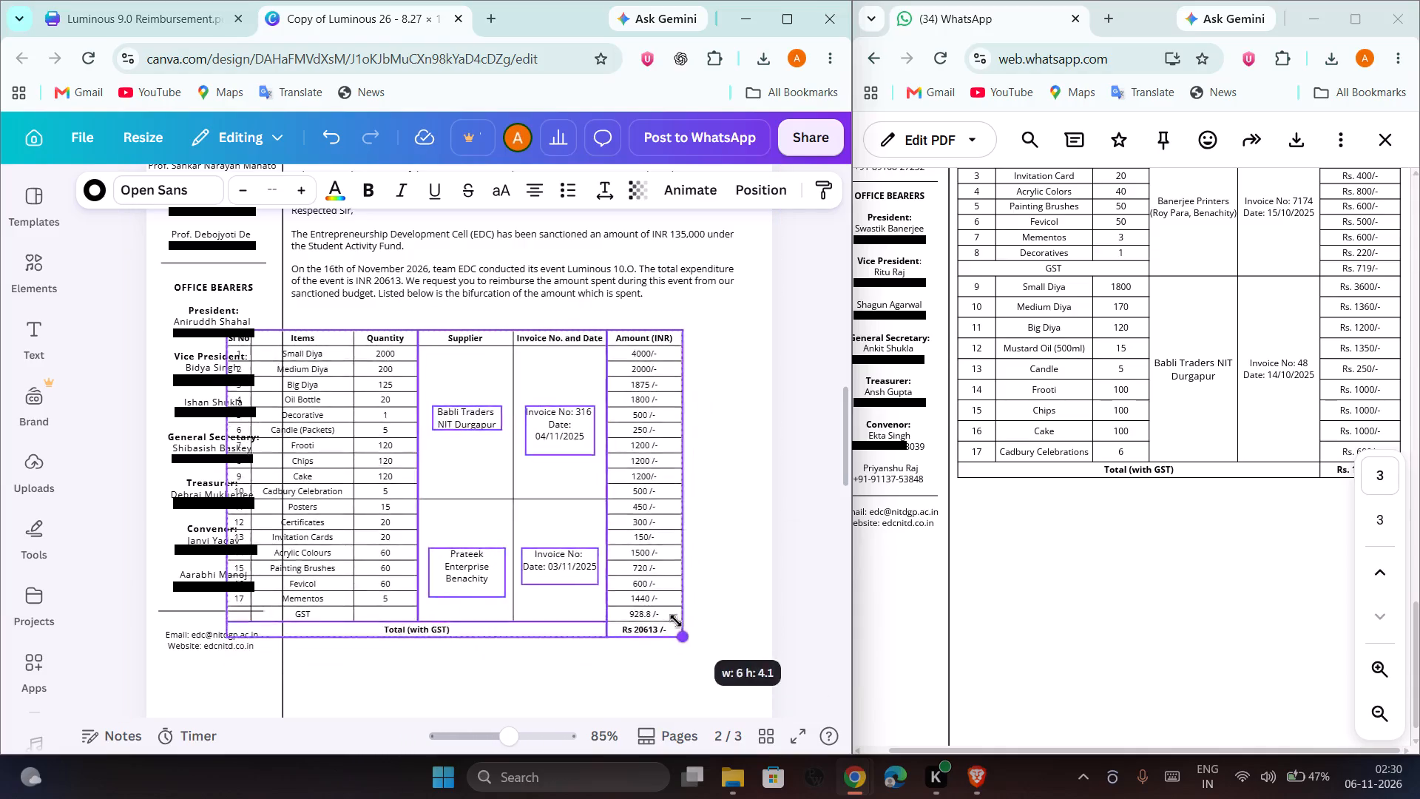
pyautogui.moveTo(676, 621); pyautogui.dragTo(670, 616)
pyautogui.press('Right')
pyautogui.press('Right')
pyautogui.press('Right')
pyautogui.press('Right')
pyautogui.press('Right')
pyautogui.press('Right')
pyautogui.press('Right')
pyautogui.press('Right')
pyautogui.press('Right')
pyautogui.press('Right')
pyautogui.press('Right')
pyautogui.press('Right')
pyautogui.press('Right')
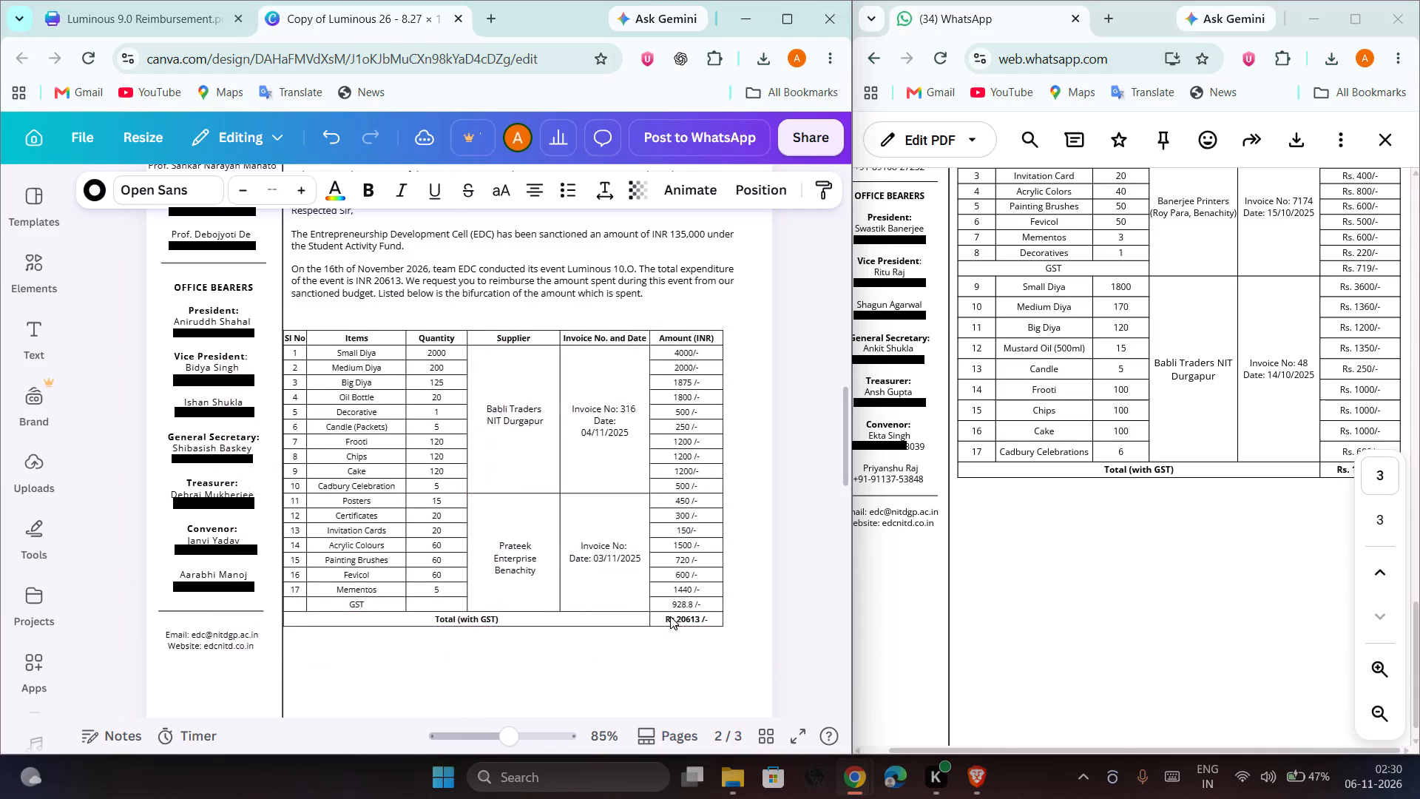
pyautogui.press('Right')
pyautogui.press('Right')
pyautogui.press('Right')
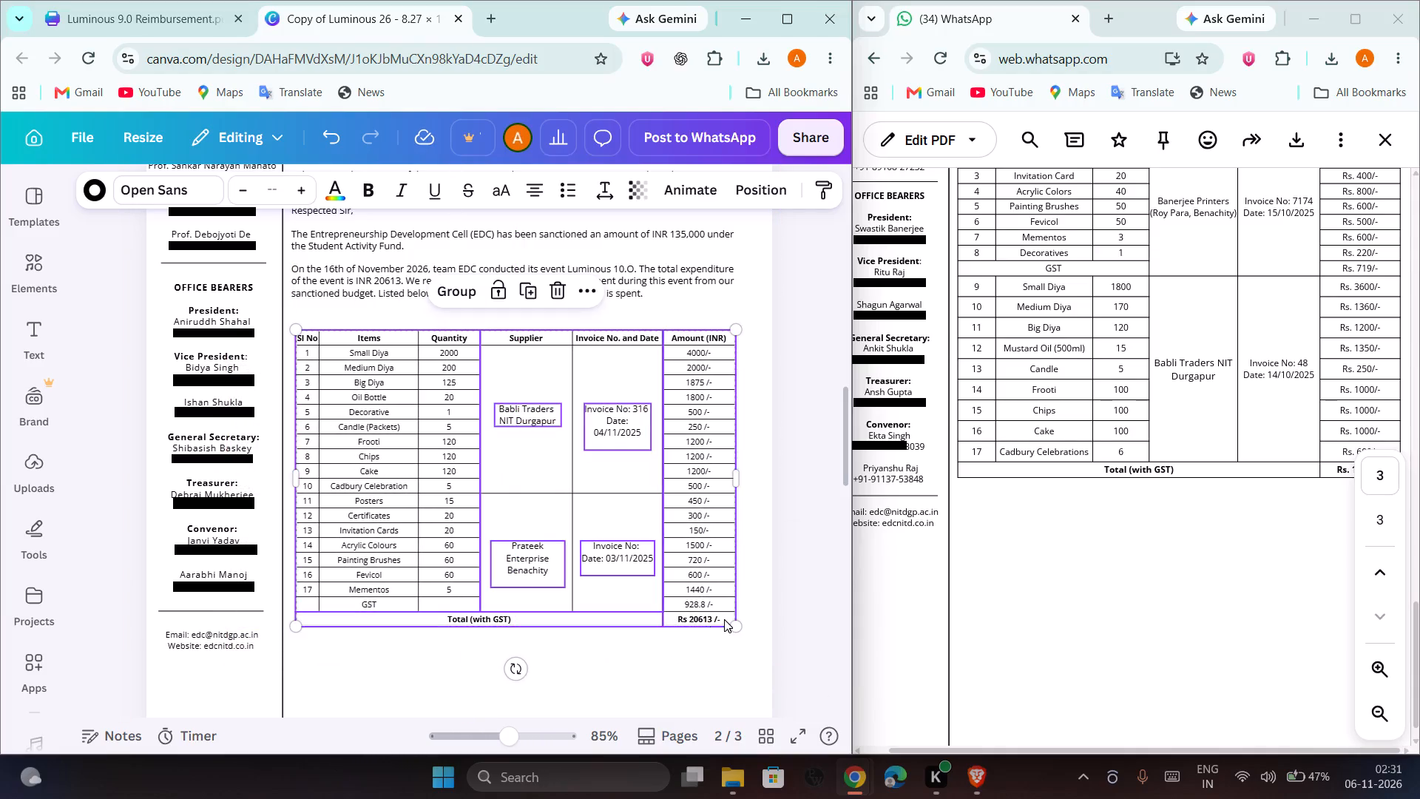
pyautogui.moveTo(737, 628); pyautogui.dragTo(759, 653)
# Compare page 2 with the Luminous 9.0 reference letter, examining the reference's expenditure table, closing text and signature block.
pyautogui.scroll(1, 639, 607)
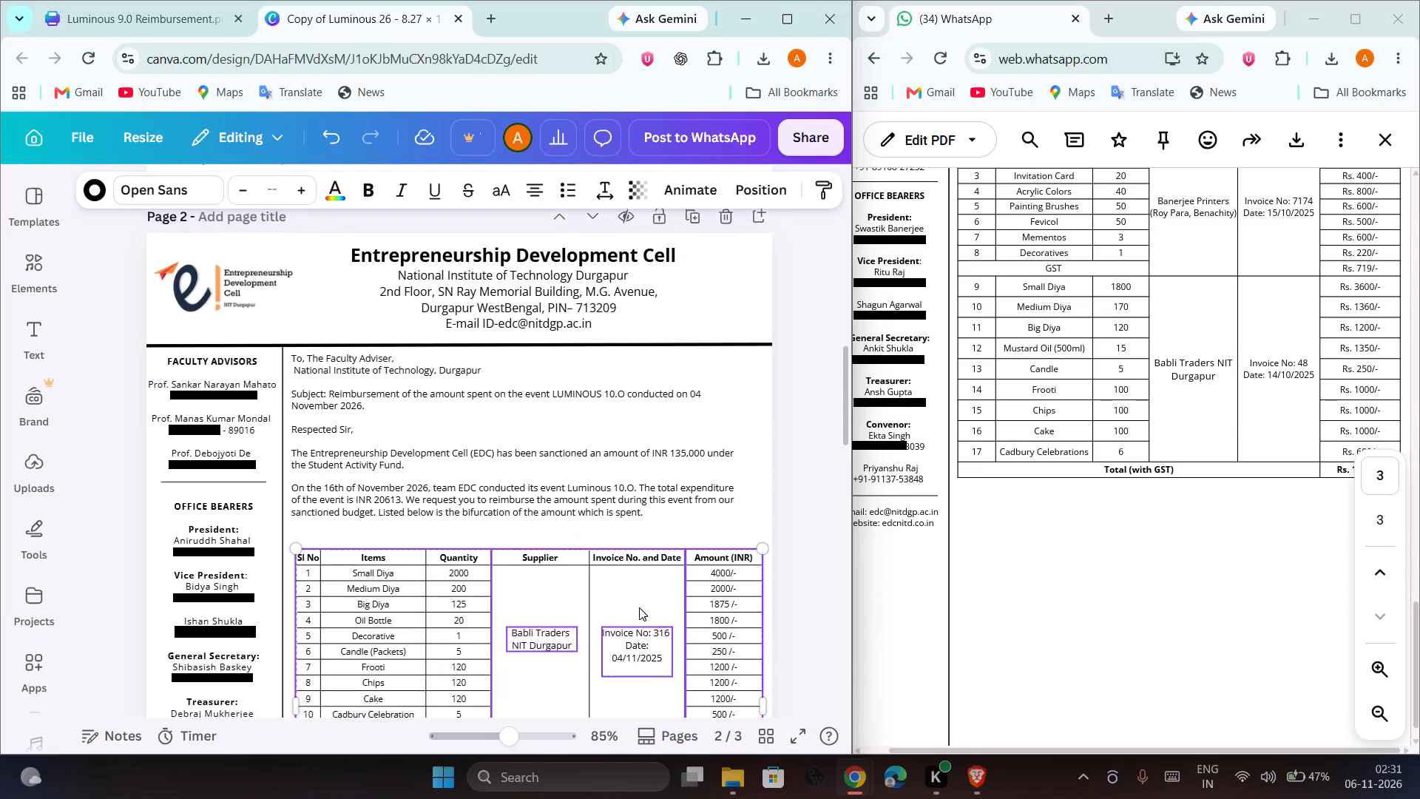
pyautogui.scroll(1, 639, 607)
pyautogui.scroll(3, 942, 411)
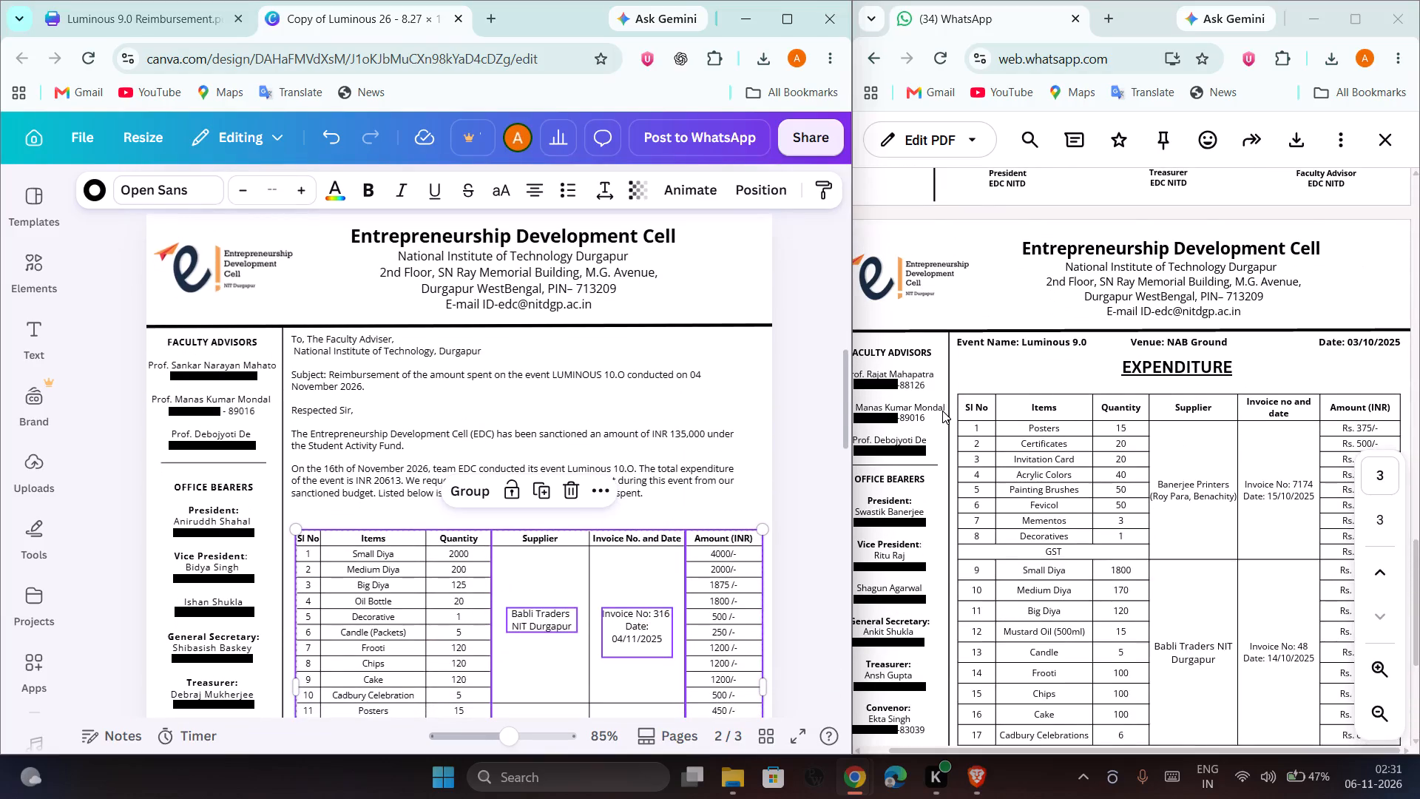
pyautogui.scroll(-4, 942, 411)
pyautogui.hscroll(-1, 942, 411)
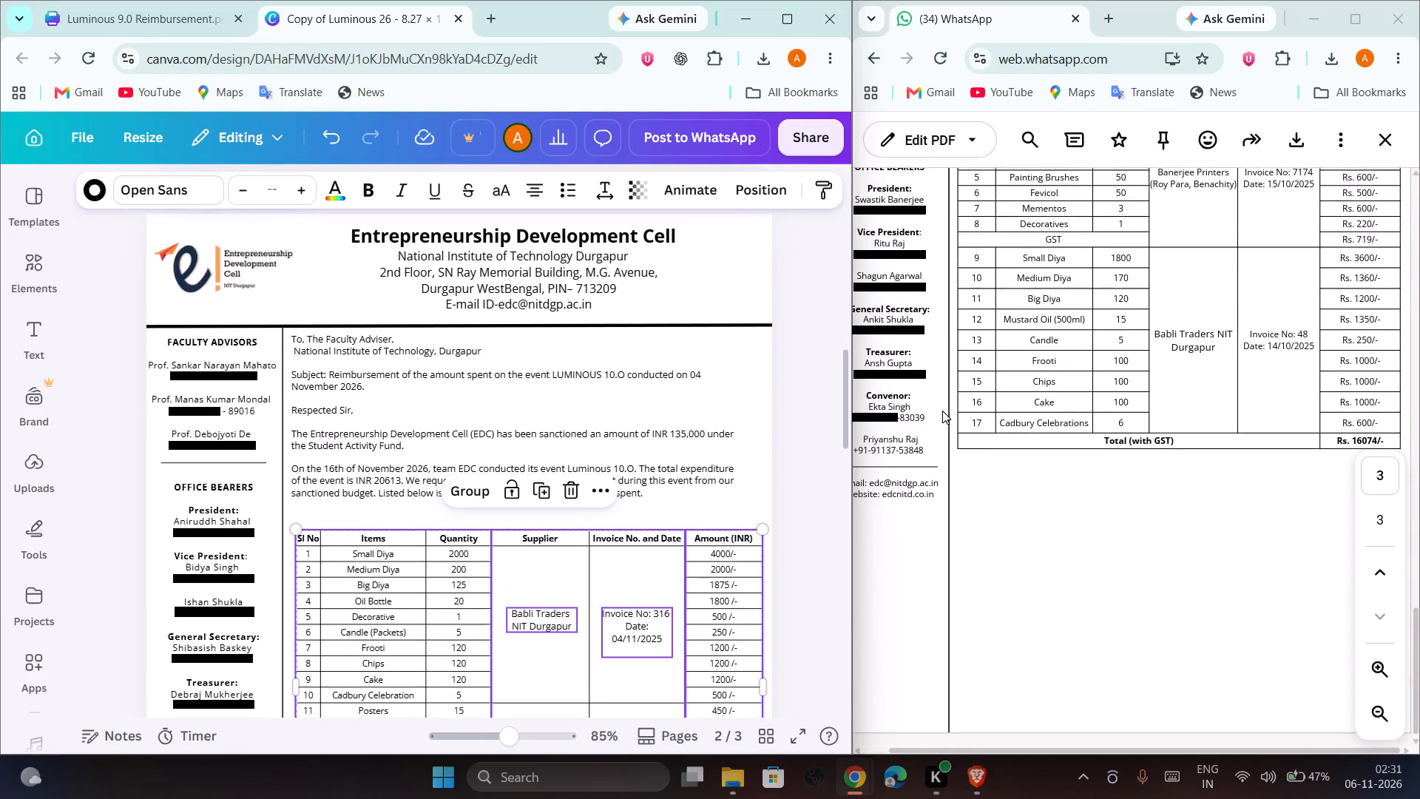
pyautogui.hscroll(-1, 942, 411)
pyautogui.scroll(-1, 942, 411)
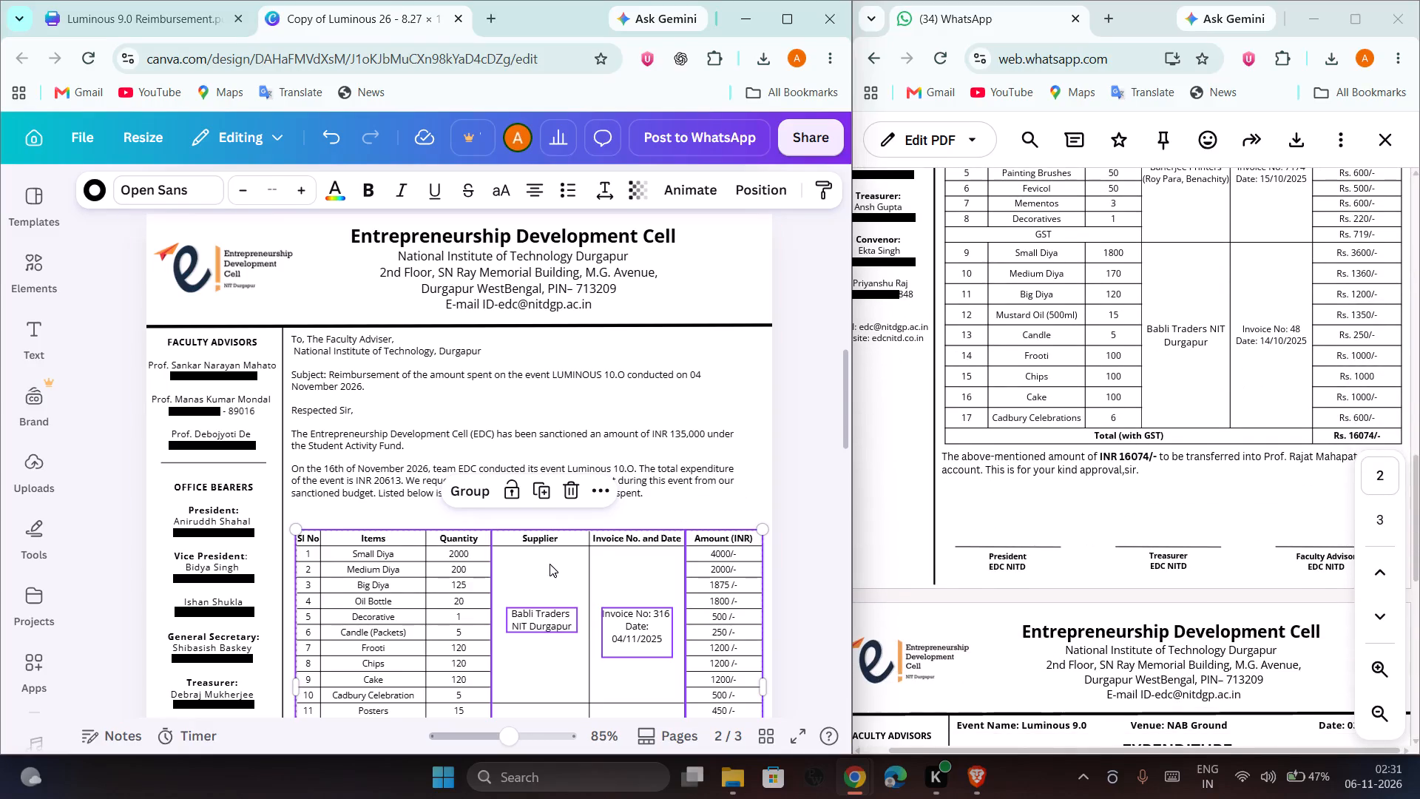
# Open the General Secretary signature label below the closing text on page 2 for editing.
pyautogui.scroll(-3, 550, 564)
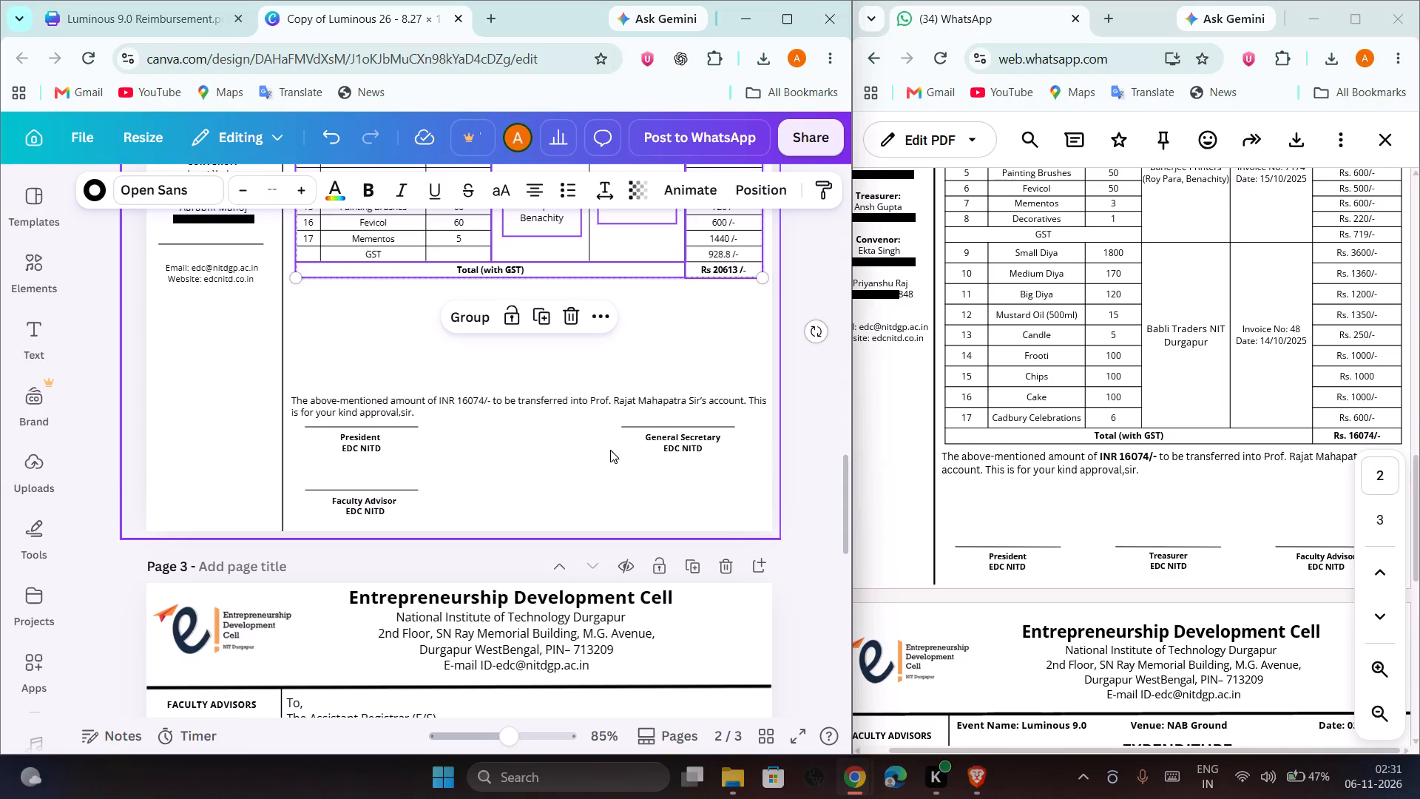
pyautogui.click(671, 434)
pyautogui.click(671, 434)
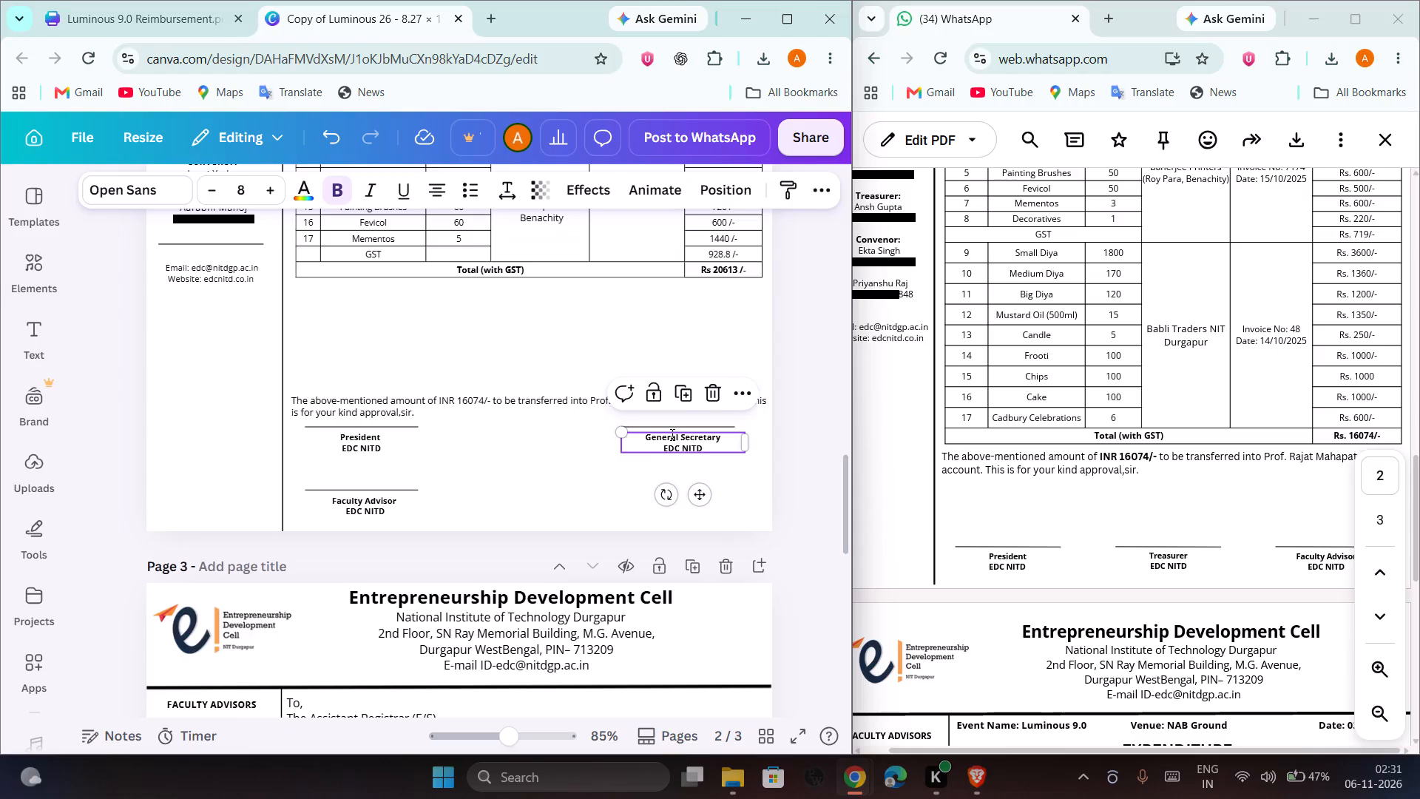
# Replace "General Secretary" with "Treasurer" in the EDC NITD signature label on page 2.
pyautogui.click(697, 436)
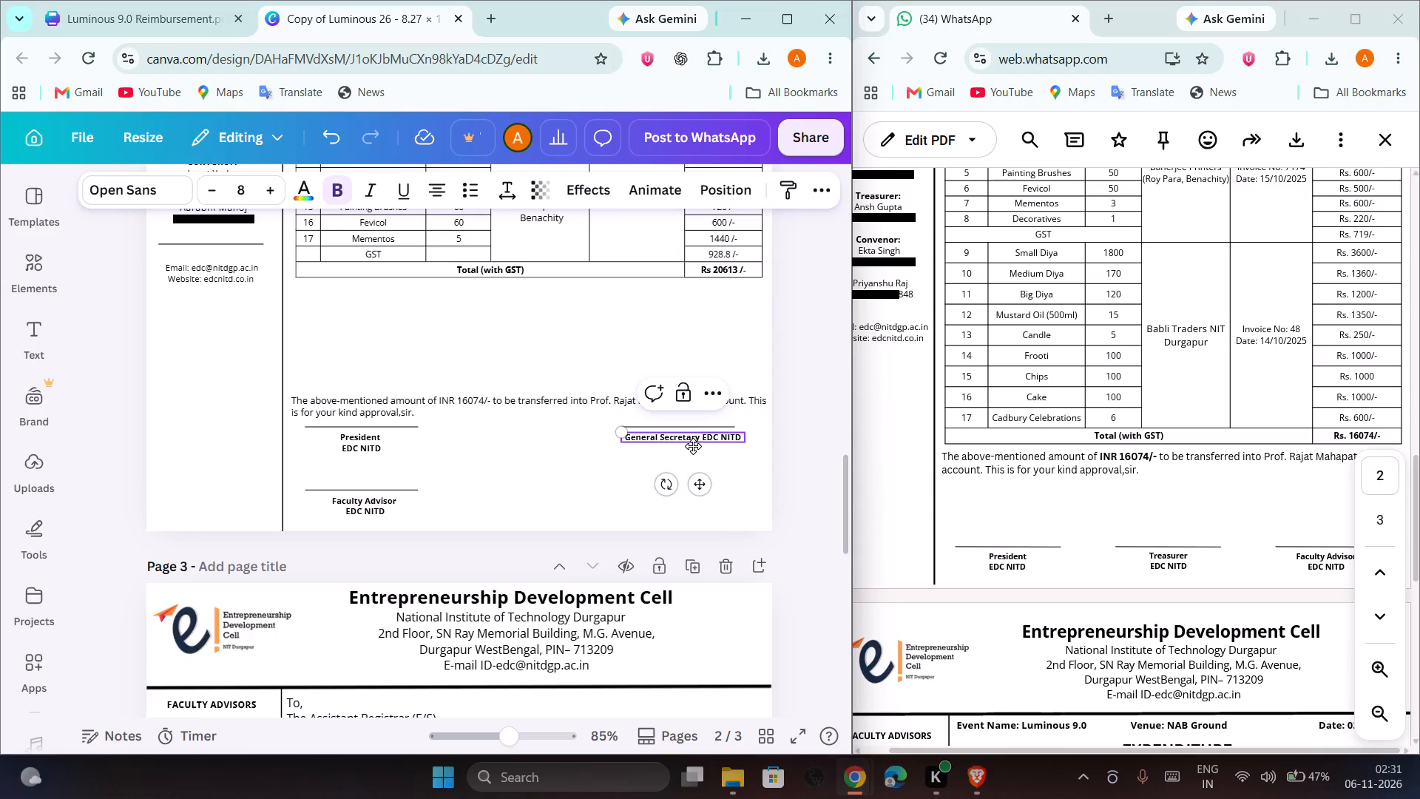
pyautogui.press('Right')
pyautogui.press('BackSpace')
pyautogui.press('BackSpace')
pyautogui.press('BackSpace')
pyautogui.press('BackSpace')
pyautogui.press('BackSpace')
pyautogui.press('BackSpace')
pyautogui.press('BackSpace')
pyautogui.press('BackSpace')
pyautogui.press('BackSpace')
pyautogui.press('BackSpace')
pyautogui.press('BackSpace')
pyautogui.press('BackSpace')
pyautogui.press('BackSpace')
pyautogui.press('BackSpace')
pyautogui.press('BackSpace')
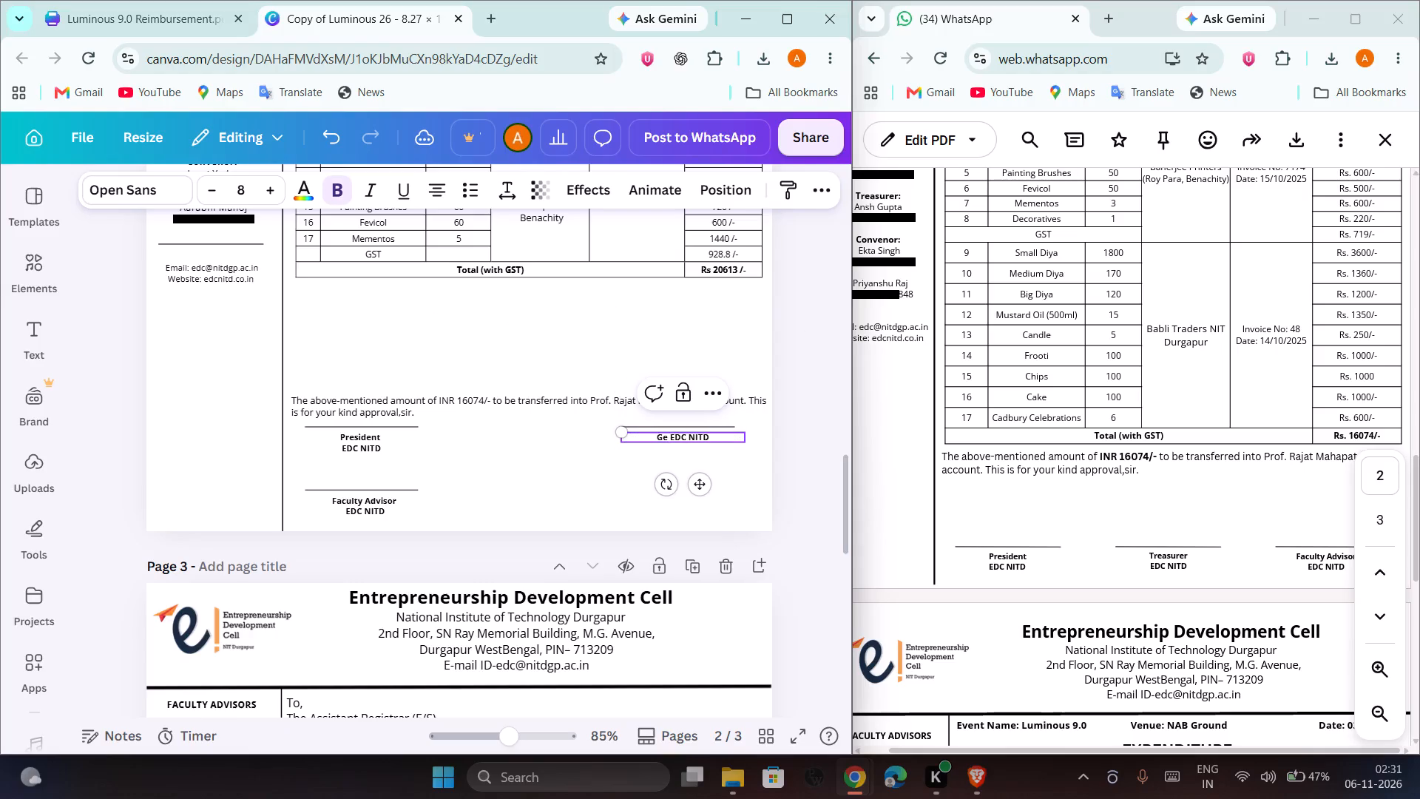
pyautogui.press('BackSpace')
pyautogui.press('BackSpace')
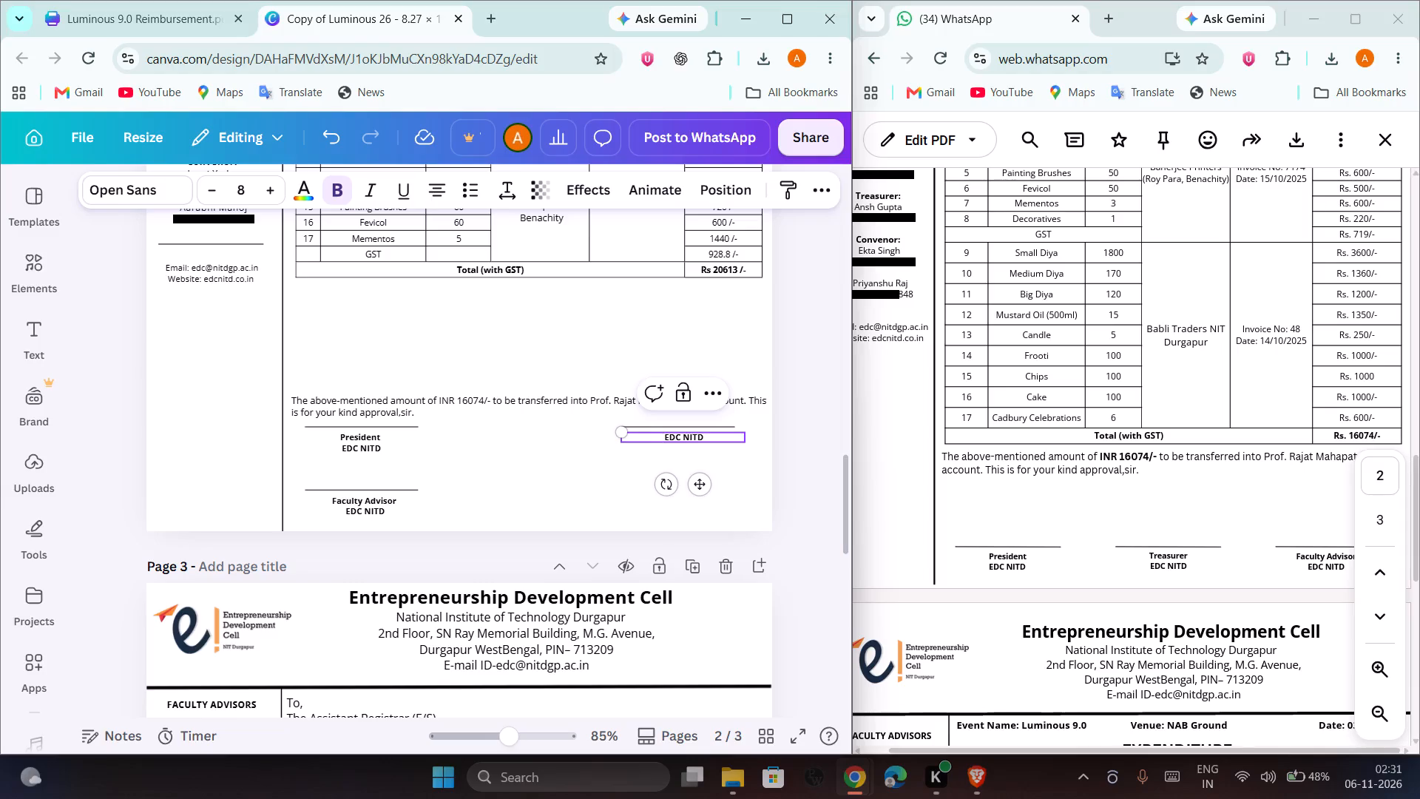
pyautogui.press('t')
pyautogui.write('reasur')
pyautogui.write('er')
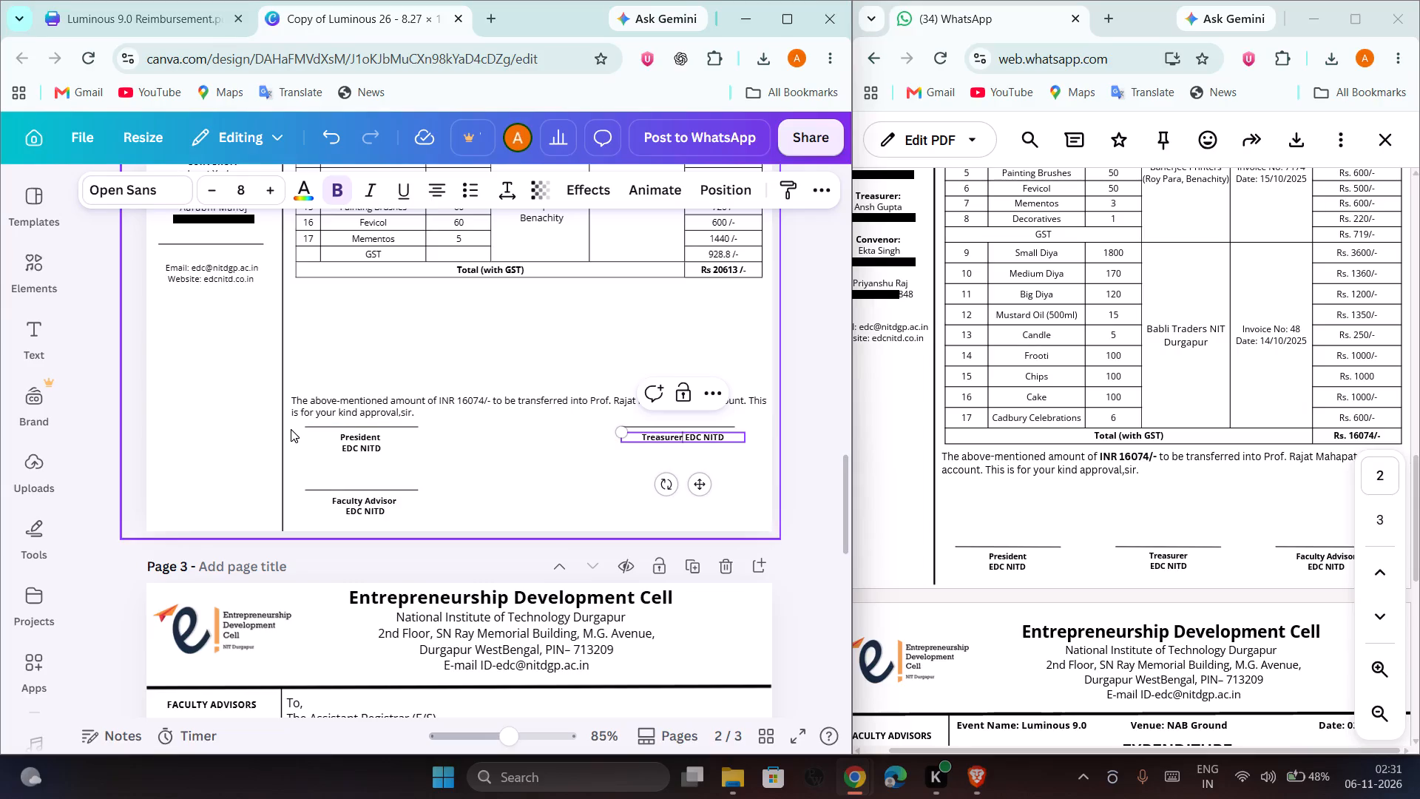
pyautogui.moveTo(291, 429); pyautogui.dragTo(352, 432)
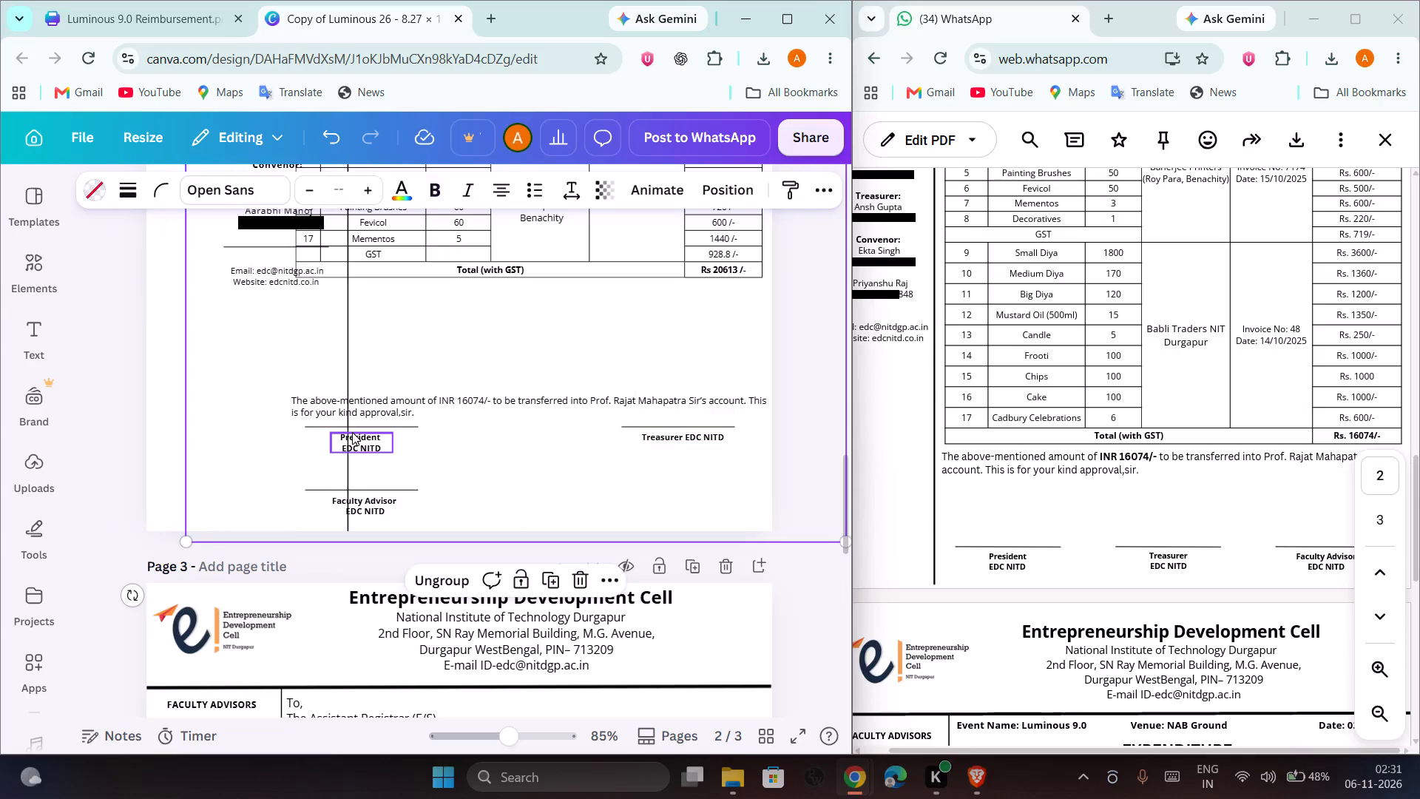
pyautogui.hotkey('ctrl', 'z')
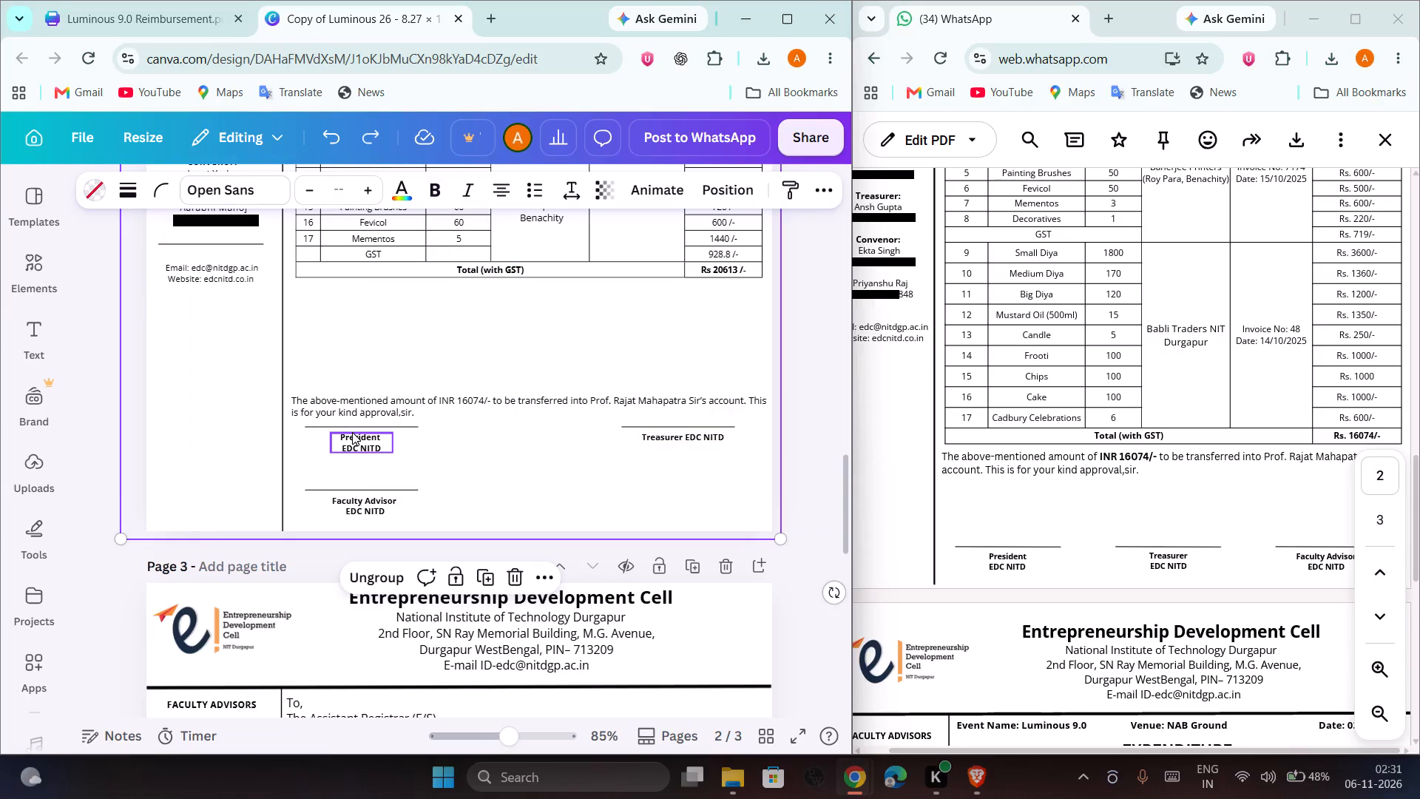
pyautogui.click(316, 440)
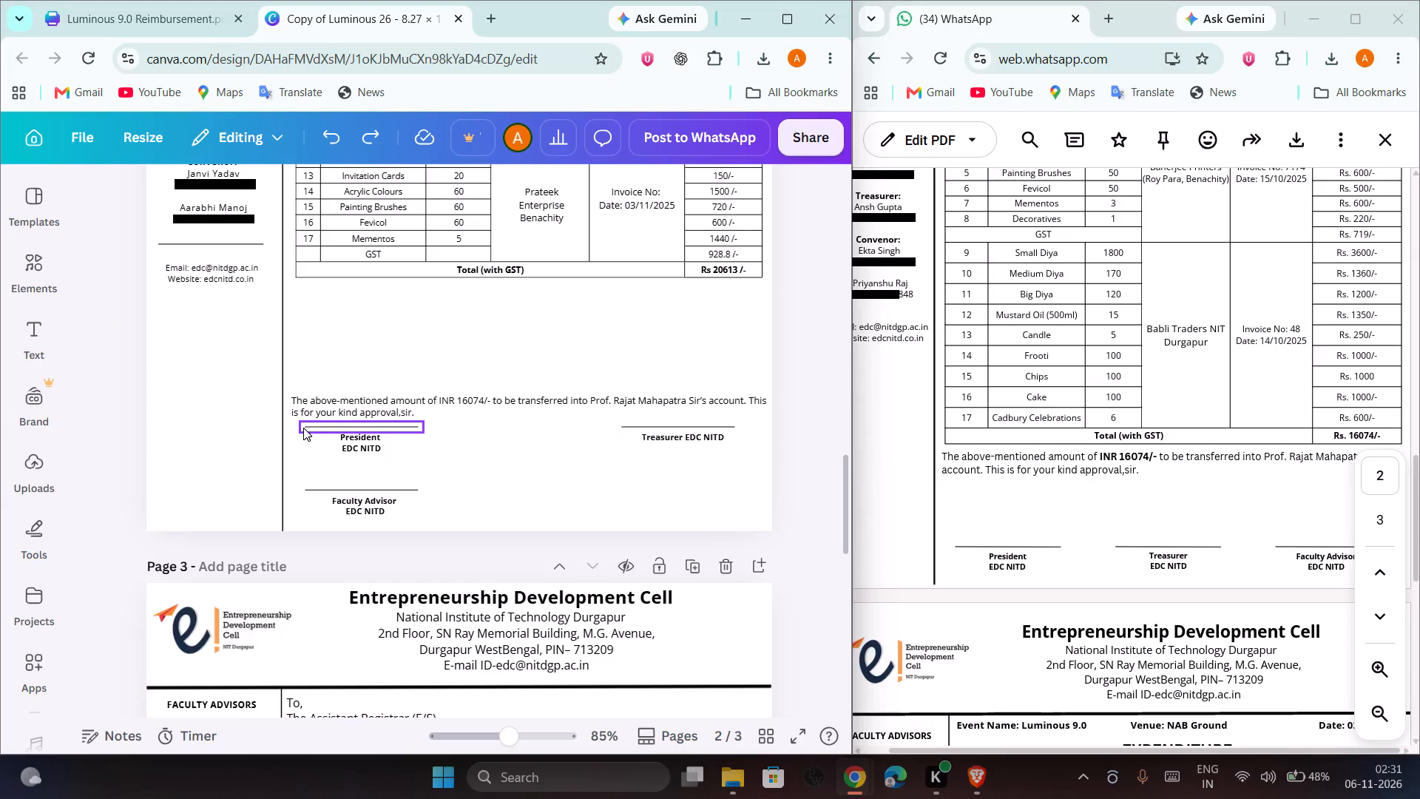
# Move the President's signature line on page 2 beside the Faculty Advisor's line, level with it, as the middle line of the row.
pyautogui.moveTo(308, 422); pyautogui.dragTo(323, 428)
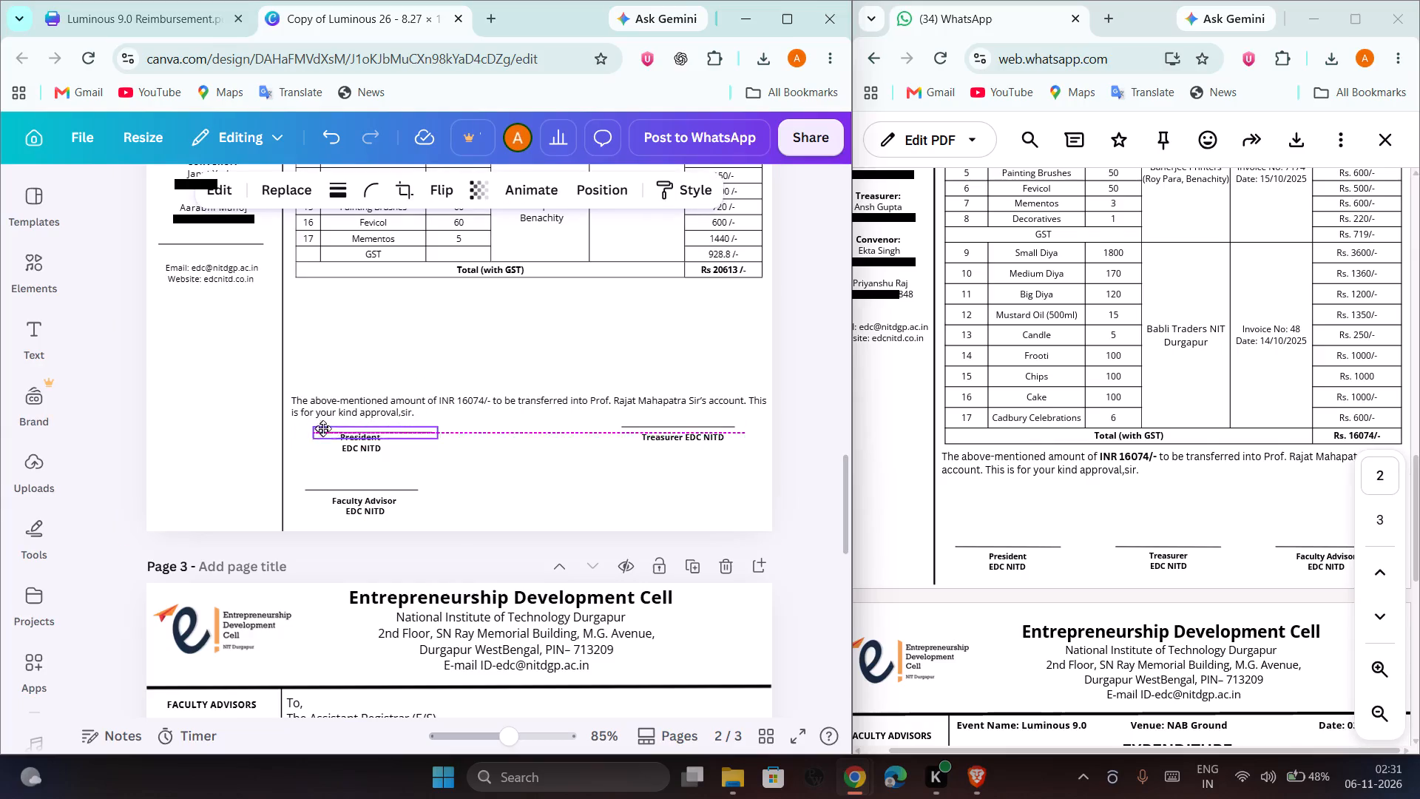
pyautogui.moveTo(323, 428); pyautogui.dragTo(466, 486)
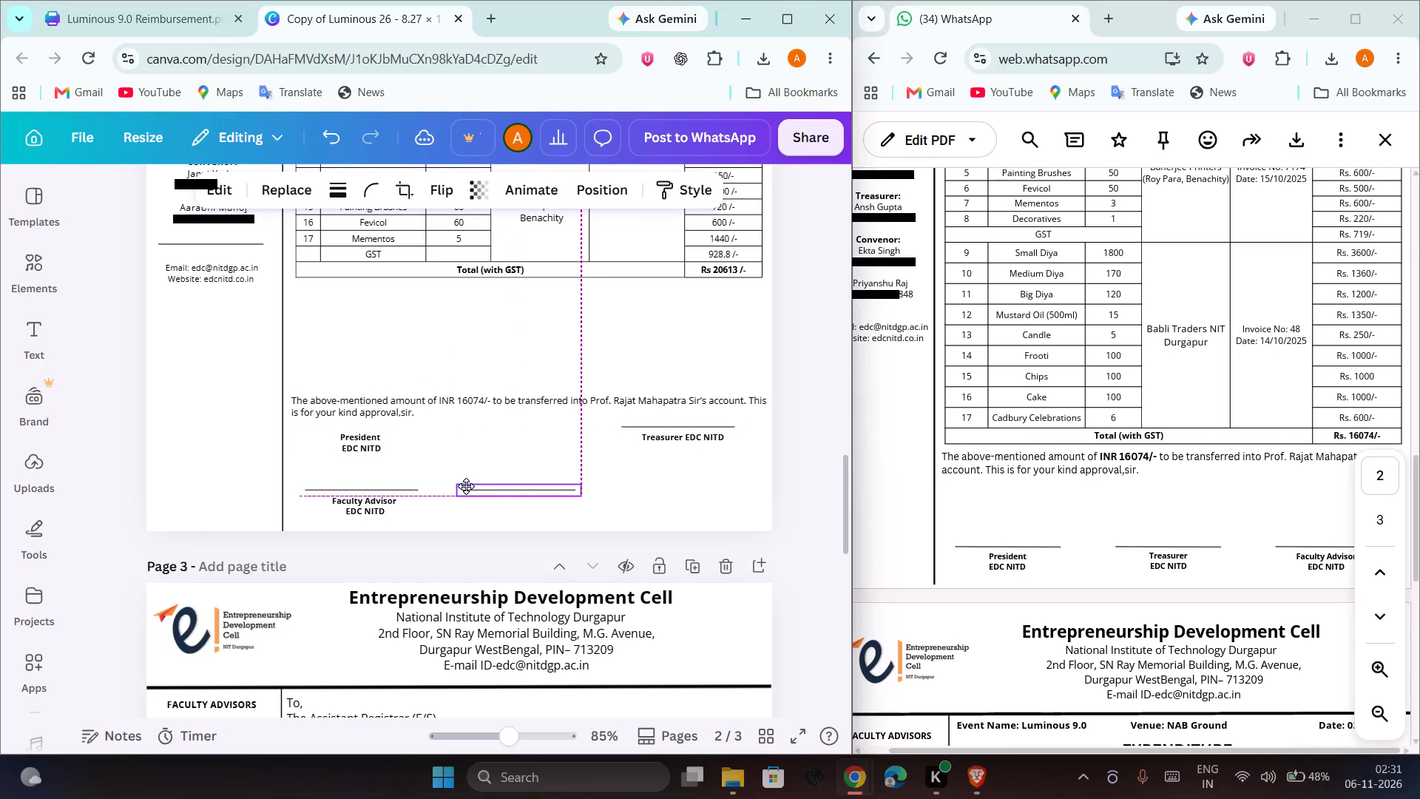
pyautogui.moveTo(466, 486); pyautogui.dragTo(371, 485)
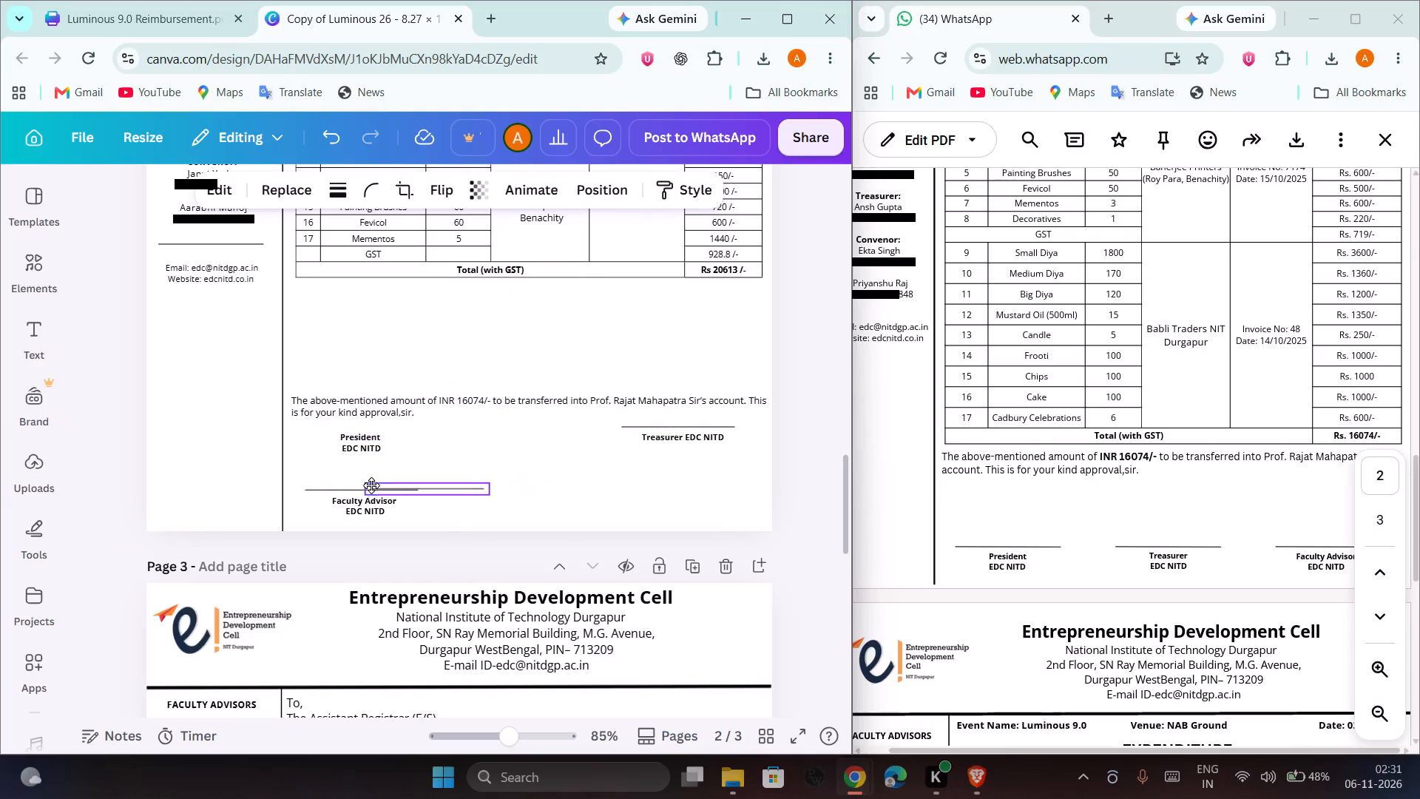
pyautogui.moveTo(371, 485); pyautogui.dragTo(361, 489)
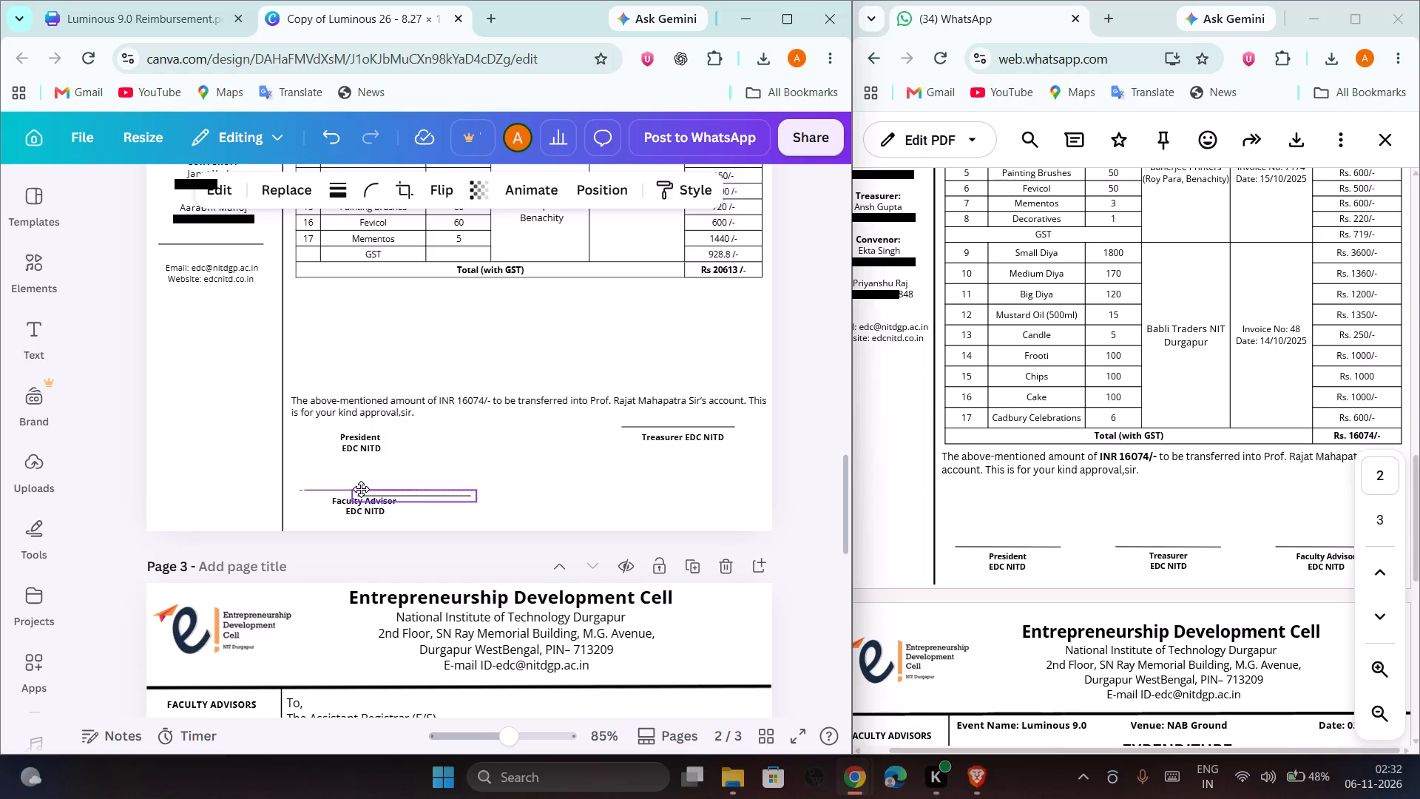
pyautogui.moveTo(361, 489); pyautogui.dragTo(361, 487)
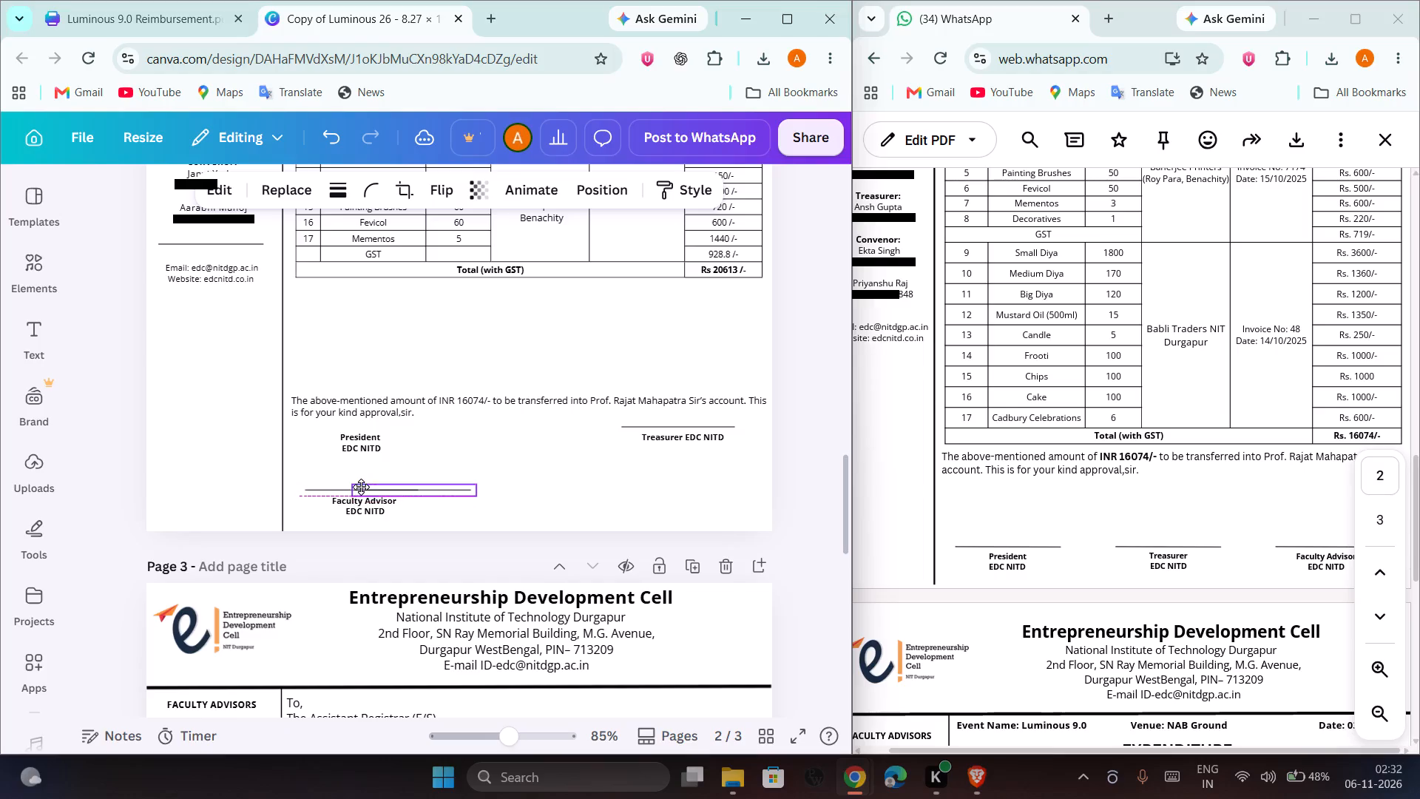
pyautogui.moveTo(361, 487); pyautogui.dragTo(361, 488)
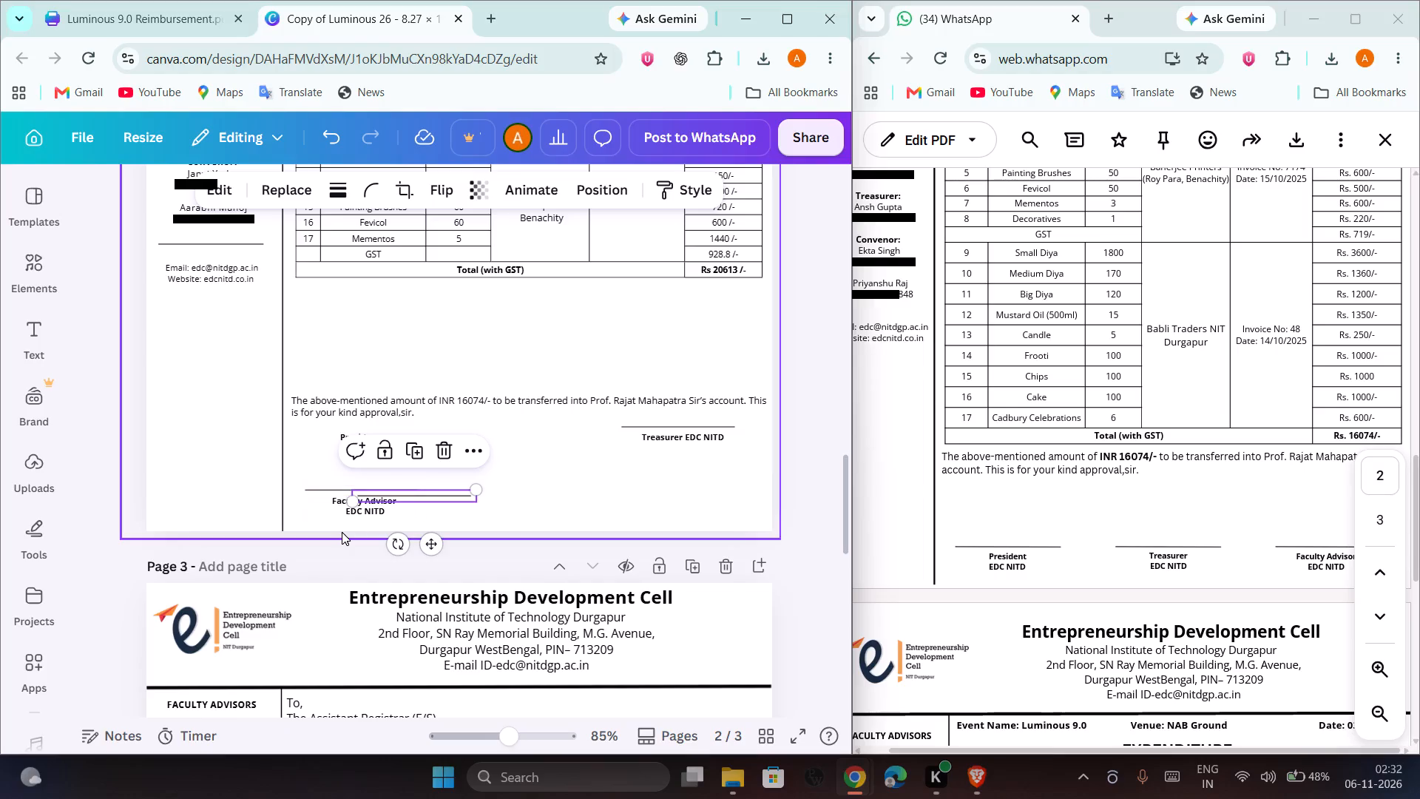
pyautogui.press('Up')
pyautogui.press('Up')
pyautogui.press('Down')
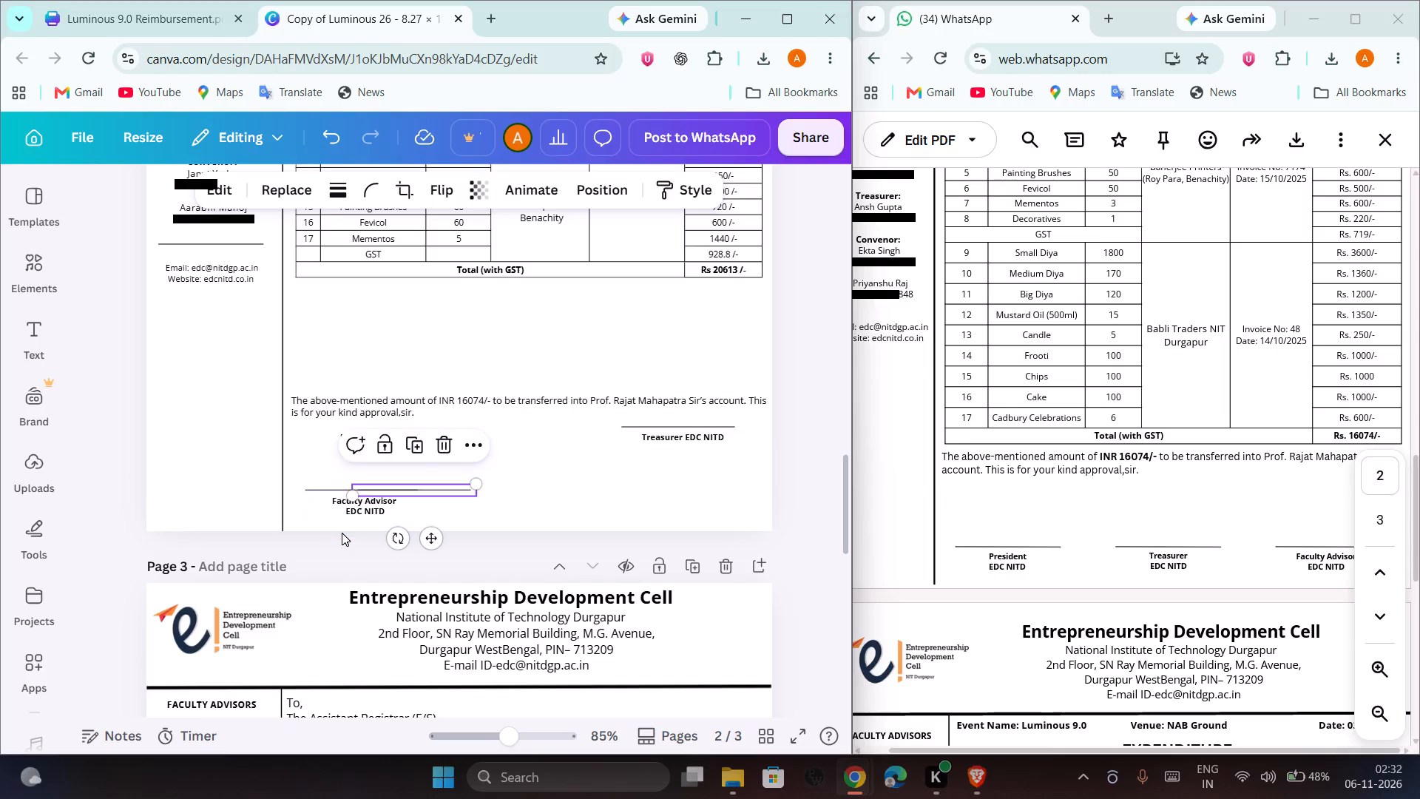
pyautogui.press('Right')
pyautogui.press('Right')
pyautogui.press('Right')
pyautogui.press('Right')
pyautogui.press('Right')
pyautogui.press('Right')
pyautogui.press('Right')
pyautogui.press('Right')
pyautogui.press('Right')
pyautogui.press('Right')
pyautogui.press('Right')
pyautogui.press('Right')
pyautogui.press('Right')
pyautogui.press('Right')
pyautogui.press('Right')
pyautogui.press('Right')
pyautogui.press('Right')
pyautogui.press('Right')
pyautogui.press('Right')
pyautogui.press('Right')
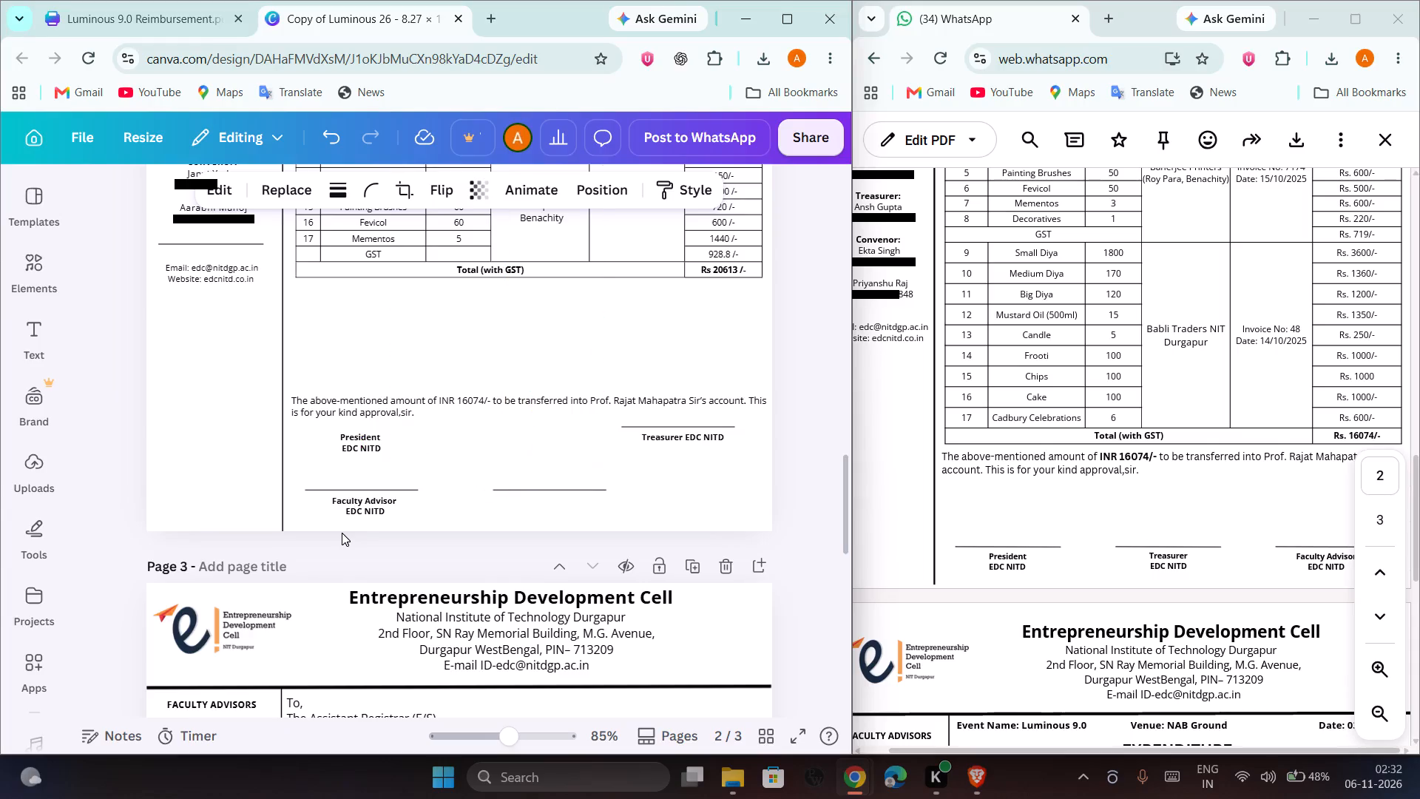
pyautogui.press('Left')
pyautogui.press('Left')
pyautogui.press('Left')
pyautogui.press('Left')
# Move the Treasurer's signature line down level with the other two lines, as the rightmost line of the row with a clear gap.
pyautogui.click(652, 424)
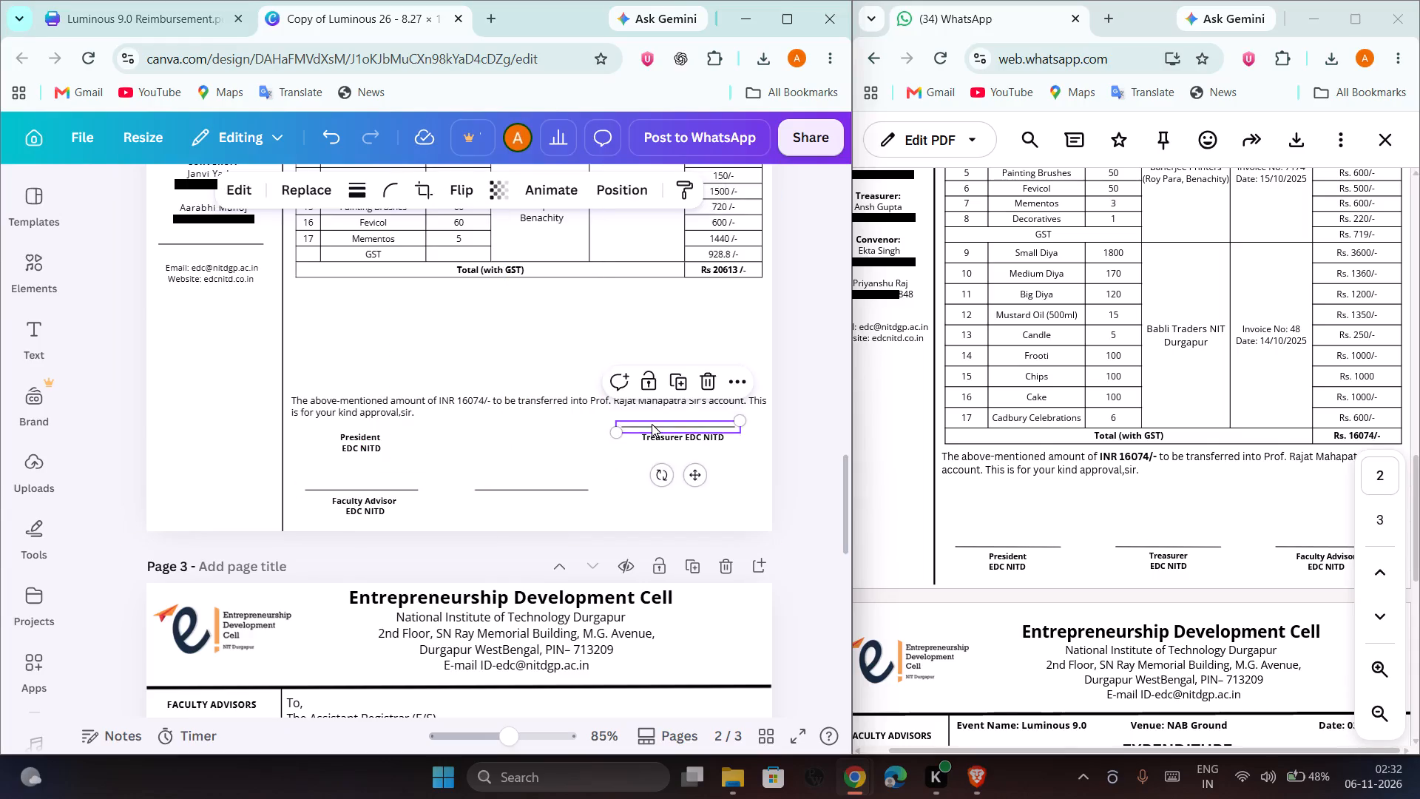
pyautogui.press('Right')
pyautogui.press('Right')
pyautogui.press('Right')
pyautogui.press('Right')
pyautogui.press('Right')
pyautogui.press('Right')
pyautogui.press('Right')
pyautogui.press('Right')
pyautogui.press('Right')
pyautogui.press('Right')
pyautogui.press('Right')
pyautogui.press('Right')
pyautogui.press('Right')
pyautogui.press('Down')
pyautogui.press('Down')
pyautogui.press('Down')
pyautogui.press('Down')
pyautogui.press('Down')
pyautogui.press('Down')
pyautogui.press('Down')
pyautogui.press('Down')
pyautogui.press('Down')
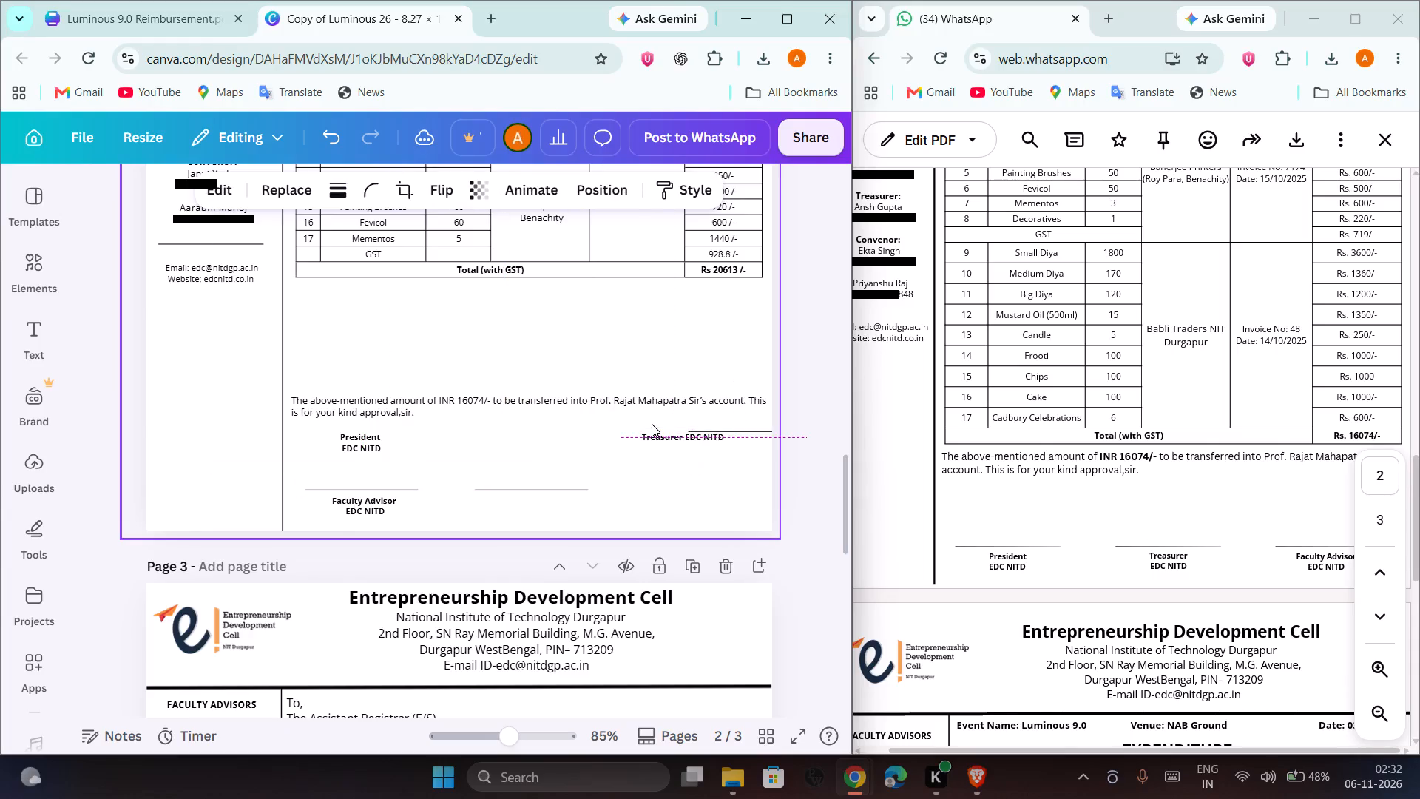
pyautogui.press('Left')
pyautogui.press('Left')
pyautogui.press('Left')
pyautogui.press('Left')
pyautogui.press('Left')
pyautogui.press('Left')
pyautogui.press('Left')
pyautogui.press('Left')
pyautogui.press('Left')
pyautogui.press('Left')
pyautogui.press('Left')
pyautogui.press('Left')
pyautogui.press('Left')
pyautogui.press('Left')
pyautogui.press('Left')
pyautogui.press('Left')
pyautogui.press('Left')
pyautogui.press('Left')
pyautogui.press('Left')
pyautogui.press('Left')
pyautogui.press('Down')
pyautogui.press('Left')
pyautogui.press('Down')
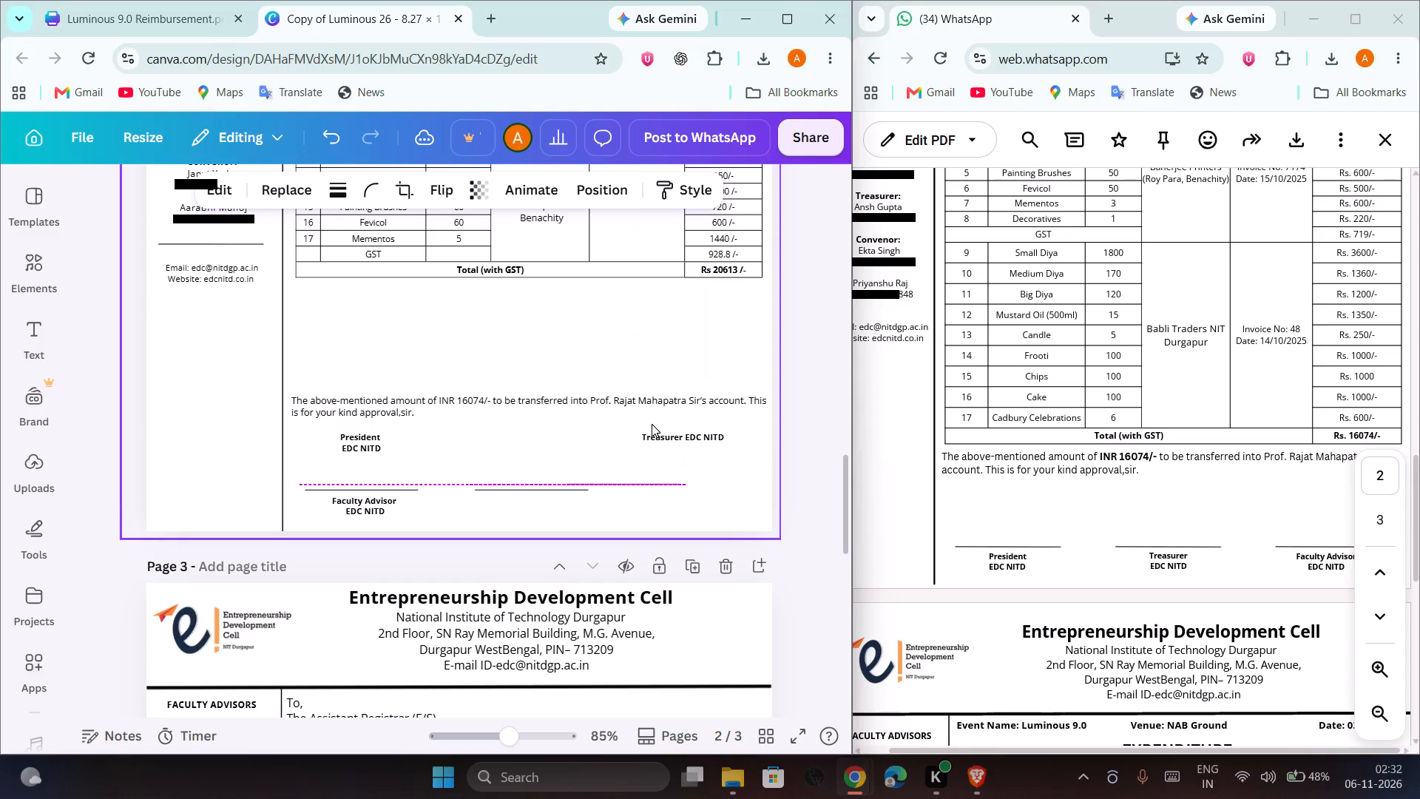
pyautogui.press('Left')
pyautogui.press('Down')
pyautogui.press('Down')
pyautogui.press('Up')
pyautogui.press('Right')
pyautogui.press('Right')
pyautogui.press('Right')
pyautogui.press('Right')
pyautogui.press('Right')
pyautogui.press('Right')
pyautogui.press('Right')
pyautogui.press('Right')
pyautogui.press('Right')
pyautogui.press('Right')
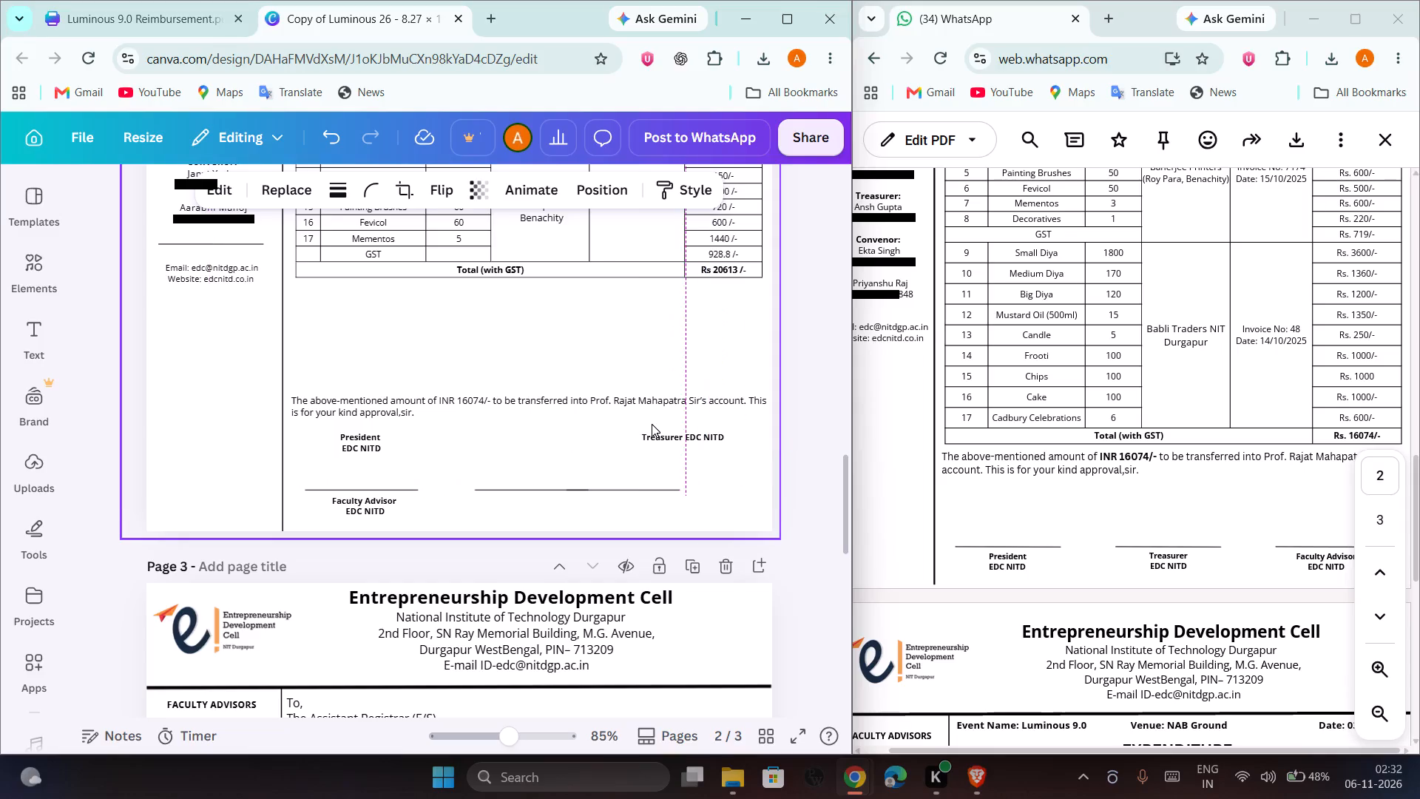
pyautogui.press('Right')
pyautogui.press('Right')
pyautogui.press('Right')
pyautogui.press('Right')
pyautogui.press('Right')
pyautogui.press('Right')
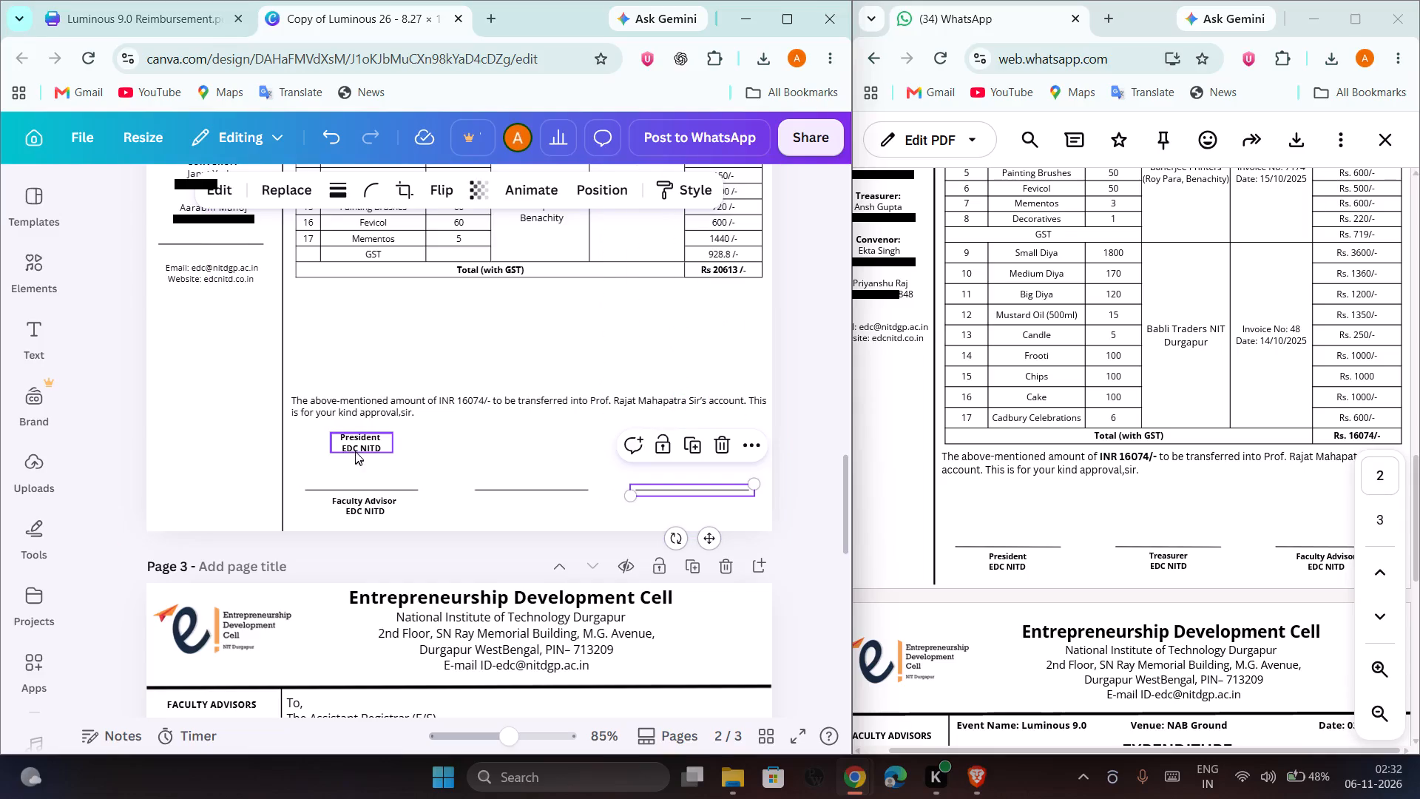
# Move the "Faculty Advisor EDC NITD" label across so it sits centred under the rightmost signature line on page 2.
pyautogui.click(334, 498)
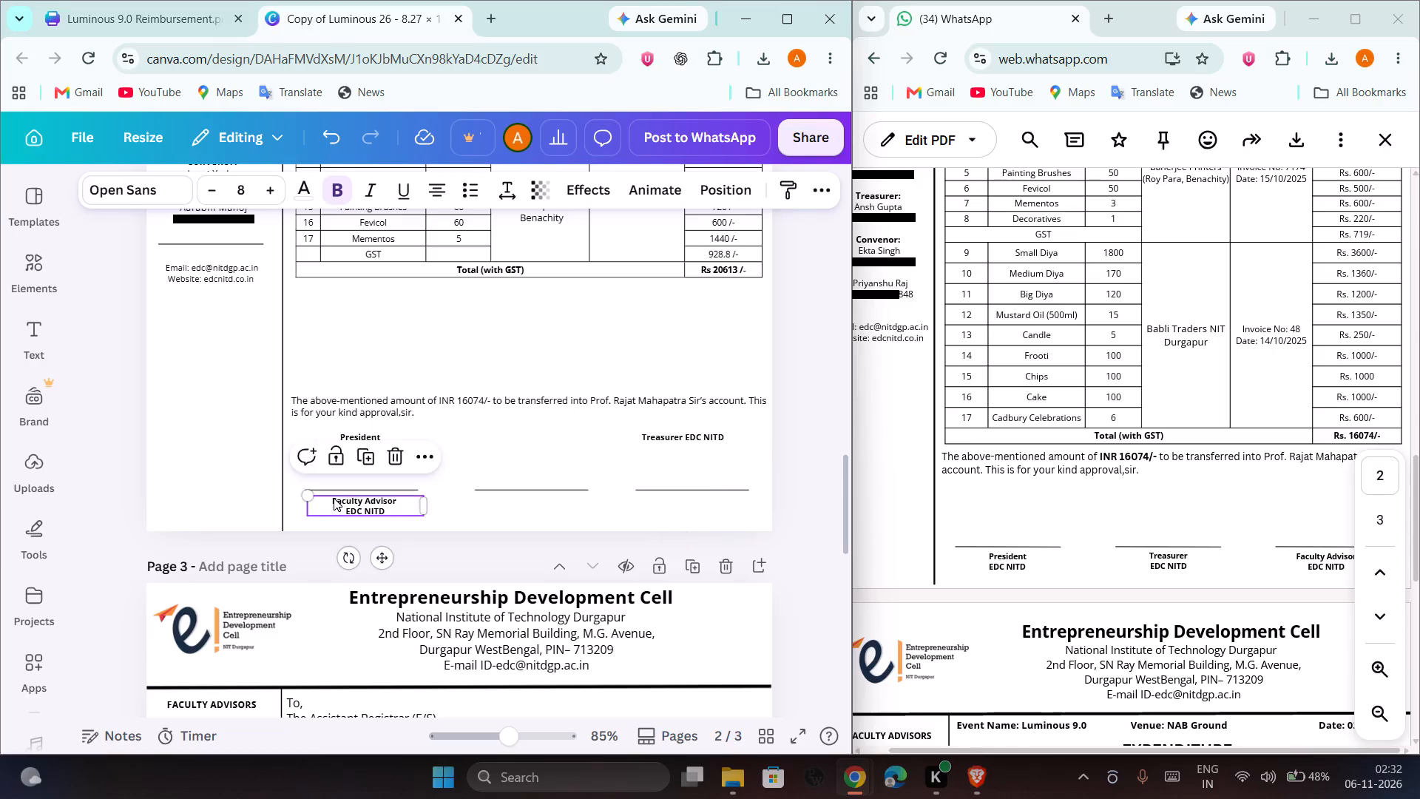
pyautogui.press('Right')
pyautogui.press('Right')
pyautogui.press('Right')
pyautogui.press('Right')
pyautogui.press('Right')
pyautogui.press('Right')
pyautogui.press('Right')
pyautogui.press('Right')
pyautogui.press('Right')
pyautogui.press('Right')
pyautogui.press('Right')
pyautogui.press('Right')
pyautogui.press('Right')
pyautogui.press('Right')
pyautogui.press('Right')
pyautogui.press('Right')
pyautogui.press('Right')
pyautogui.press('Right')
pyautogui.press('Right')
pyautogui.press('Right')
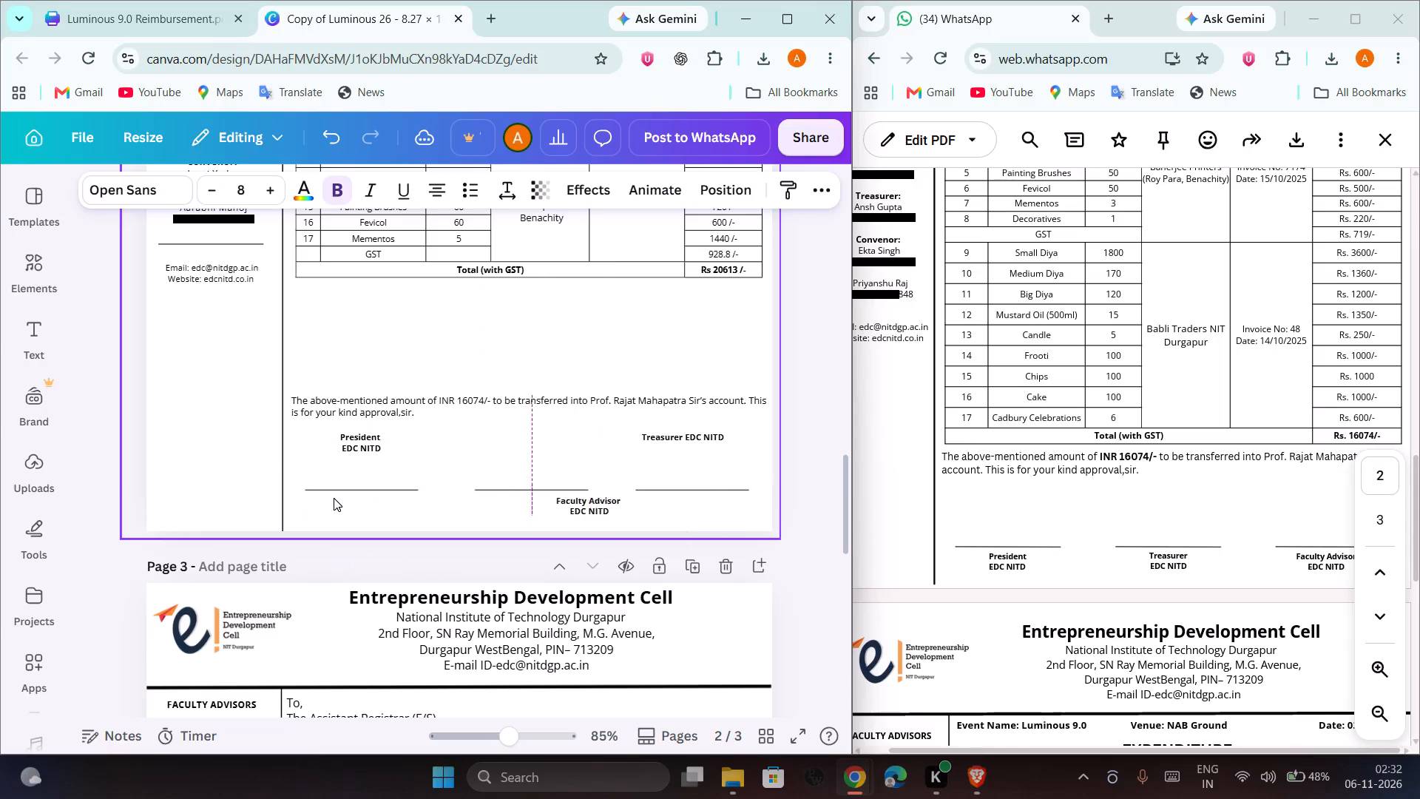
pyautogui.press('Right')
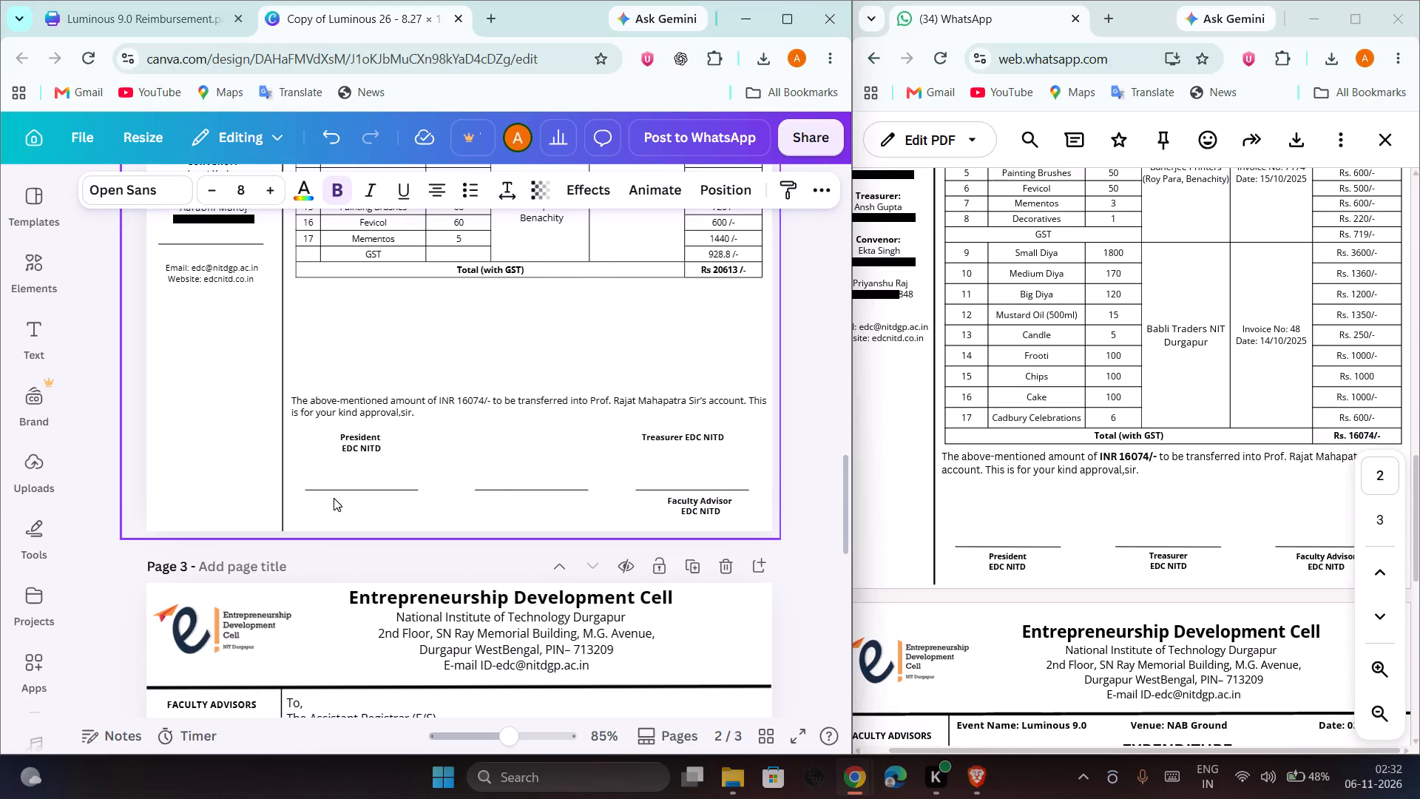
pyautogui.press('Left')
pyautogui.press('Left')
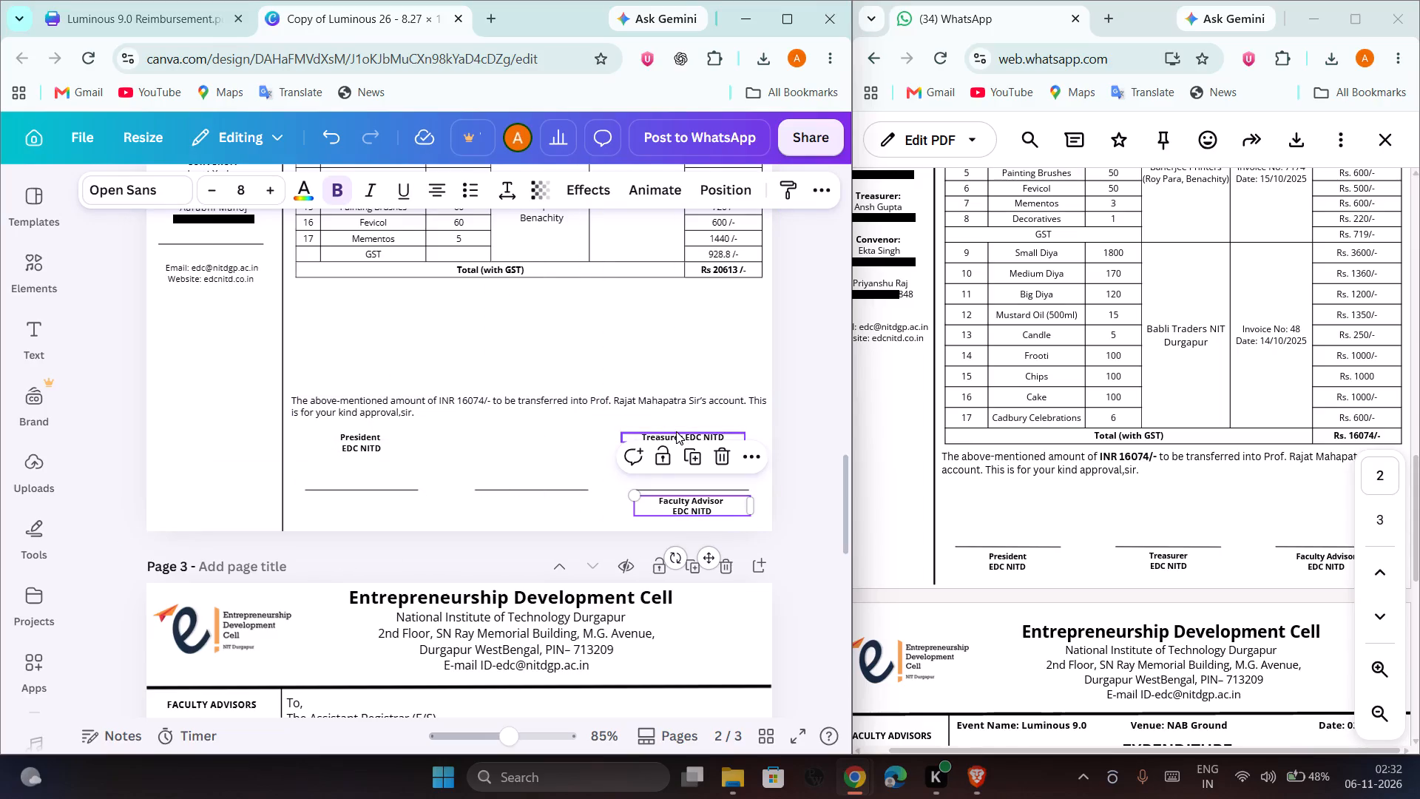
# Move the Treasurer EDC NITD label directly beneath the middle signature line.
pyautogui.click(675, 431)
pyautogui.press('Down')
pyautogui.press('Down')
pyautogui.press('Down')
pyautogui.press('Down')
pyautogui.press('Down')
pyautogui.press('Left')
pyautogui.press('Left')
pyautogui.press('Left')
pyautogui.press('Left')
pyautogui.press('Left')
pyautogui.press('Left')
pyautogui.press('Left')
pyautogui.press('Left')
pyautogui.press('Left')
pyautogui.press('Left')
pyautogui.press('Left')
pyautogui.press('Left')
pyautogui.press('Left')
pyautogui.press('Left')
pyautogui.press('Left')
pyautogui.press('Left')
pyautogui.press('Left')
pyautogui.press('Left')
pyautogui.press('Left')
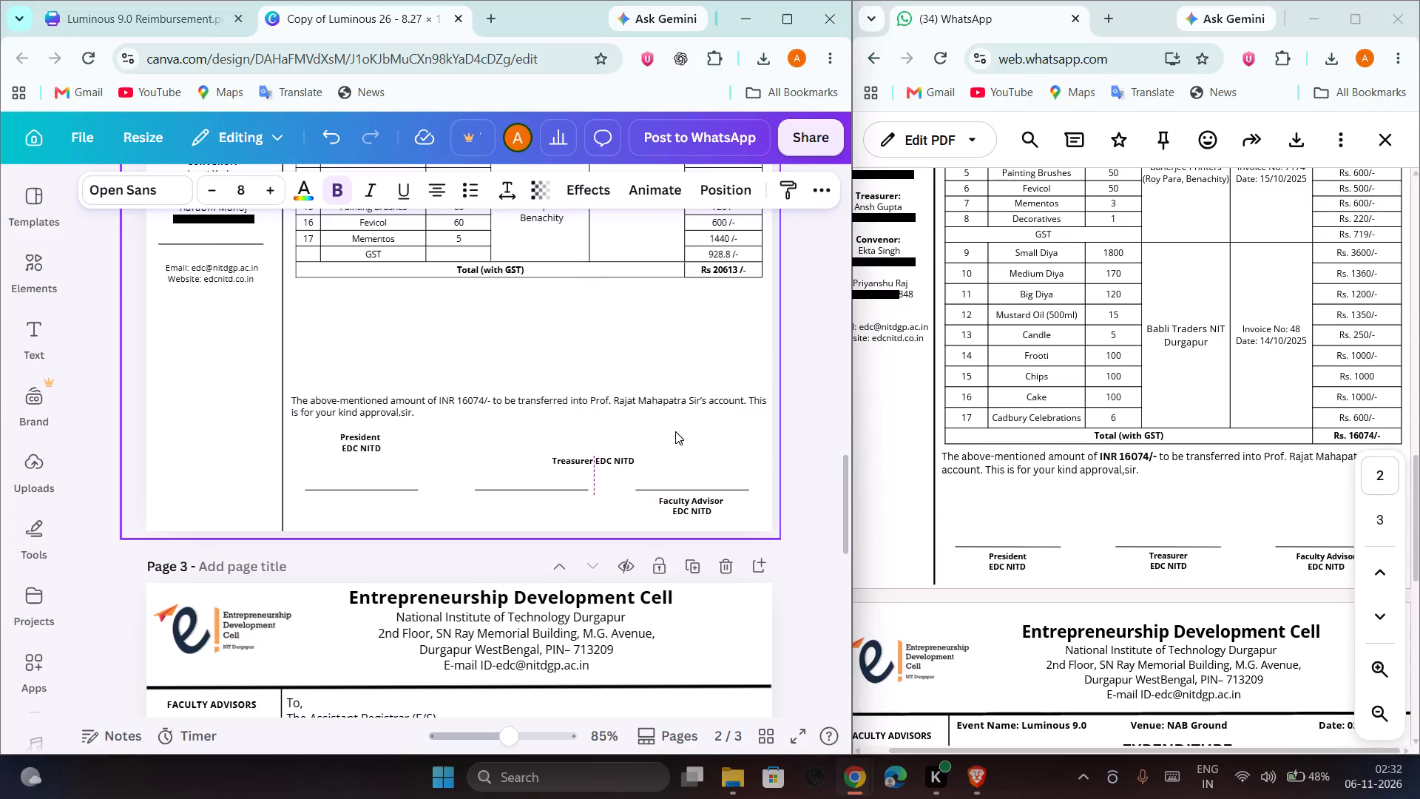
pyautogui.press('Down')
pyautogui.press('Down')
pyautogui.press('Left')
pyautogui.press('Left')
pyautogui.press('Left')
pyautogui.press('Left')
pyautogui.press('Left')
pyautogui.press('Left')
pyautogui.press('Left')
pyautogui.press('Left')
pyautogui.press('Left')
pyautogui.press('Left')
pyautogui.press('Down')
pyautogui.press('Down')
pyautogui.press('Down')
pyautogui.press('Down')
pyautogui.press('Down')
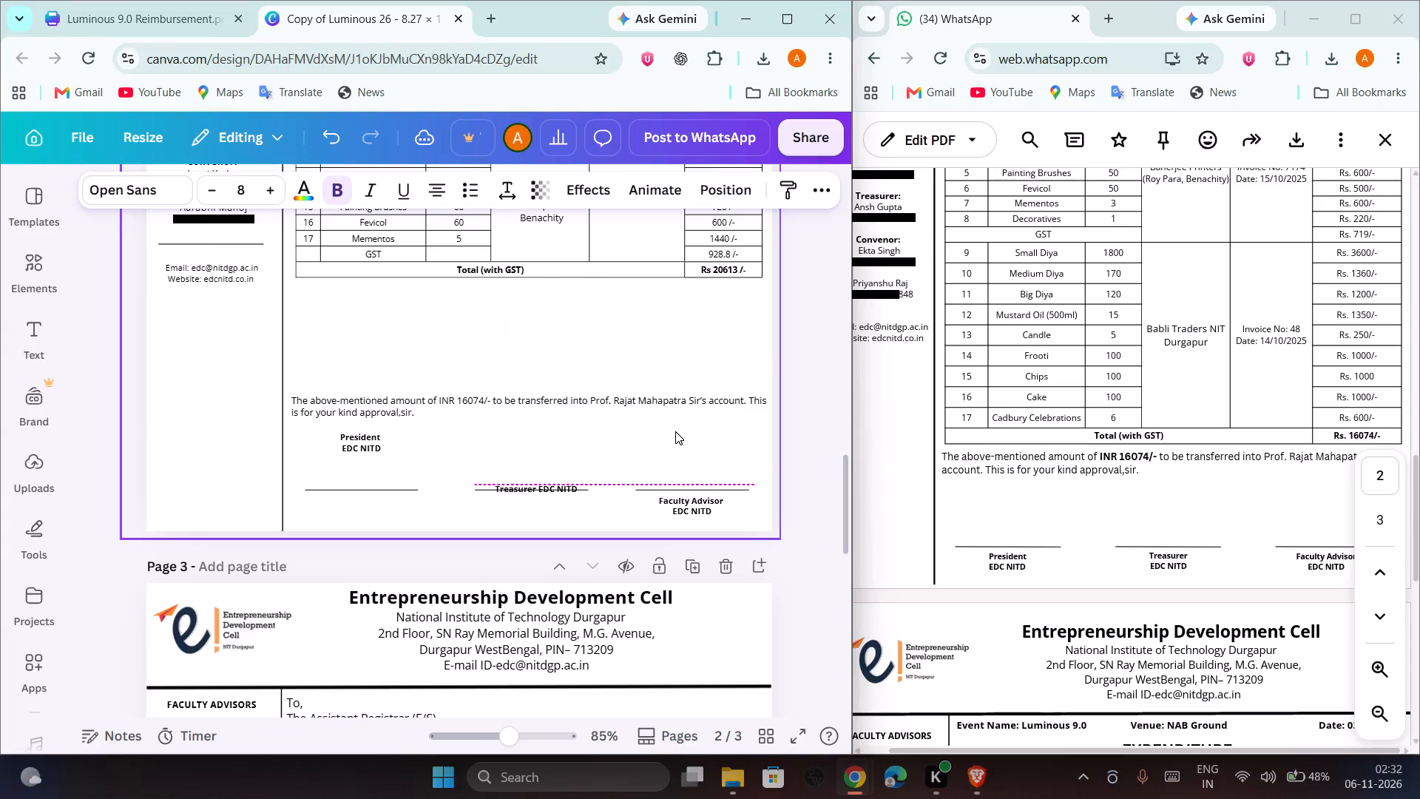
pyautogui.press('Down')
pyautogui.press('Down')
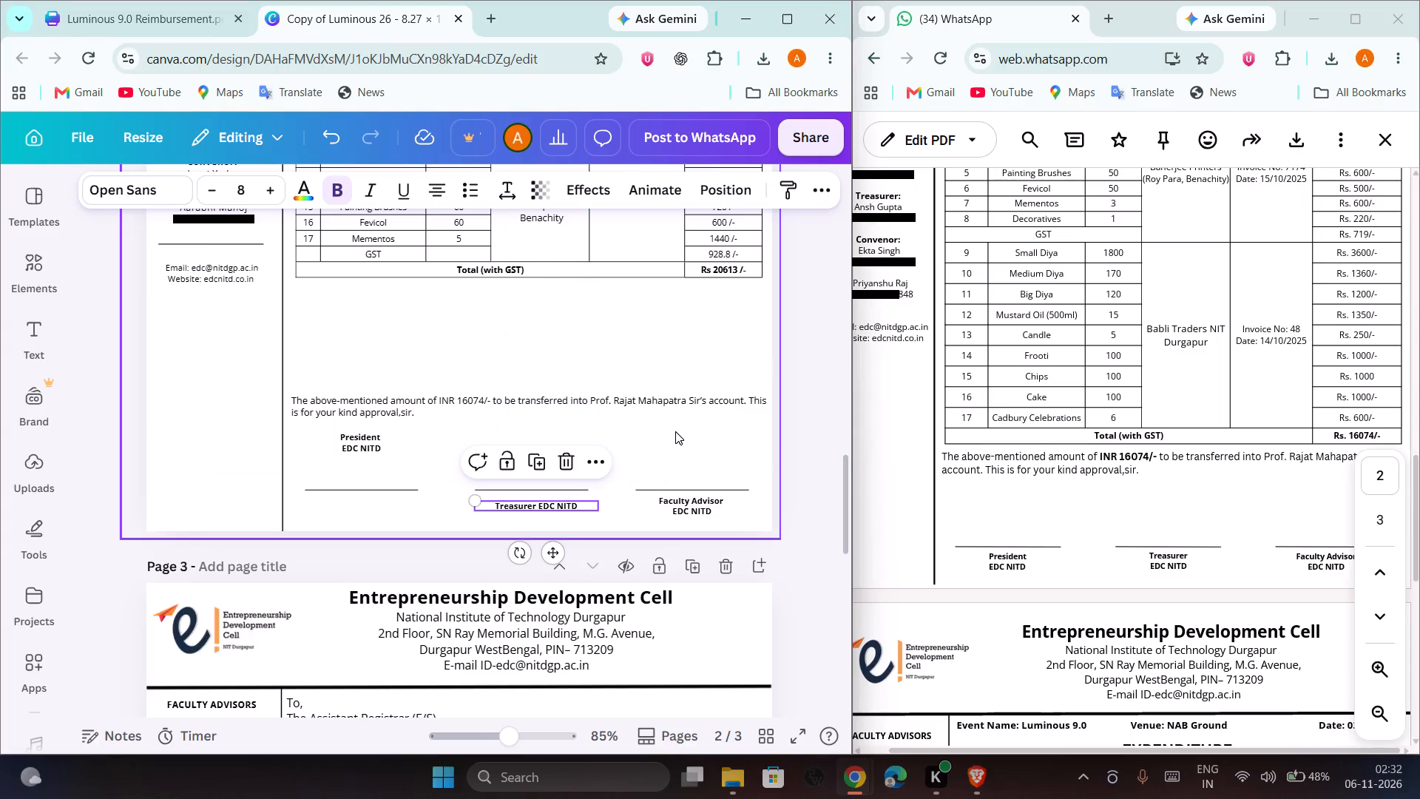
# Split the Treasurer label into two lines, with "EDC NITD" below "Treasurer".
pyautogui.click(535, 507)
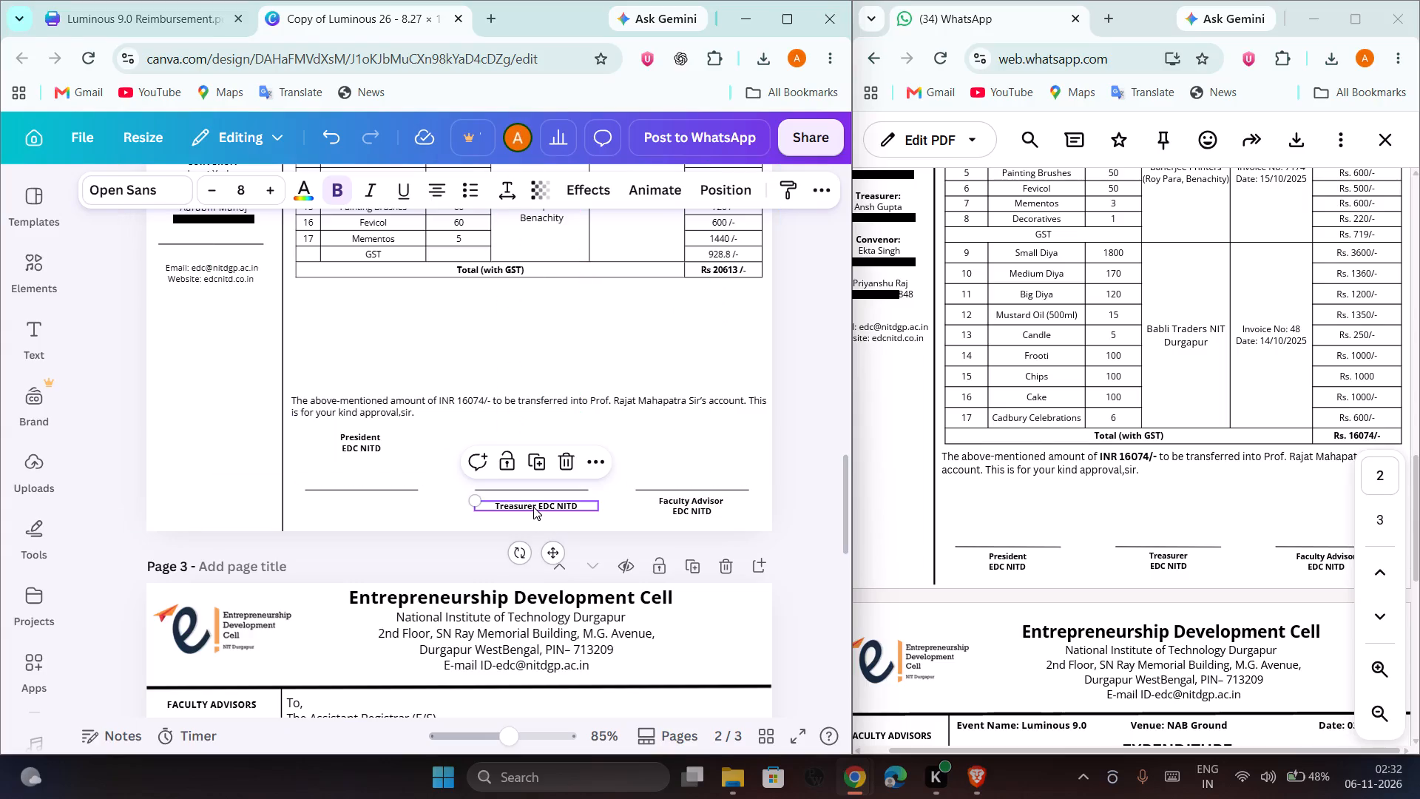
pyautogui.click(535, 507)
pyautogui.press('Right')
pyautogui.press('Return')
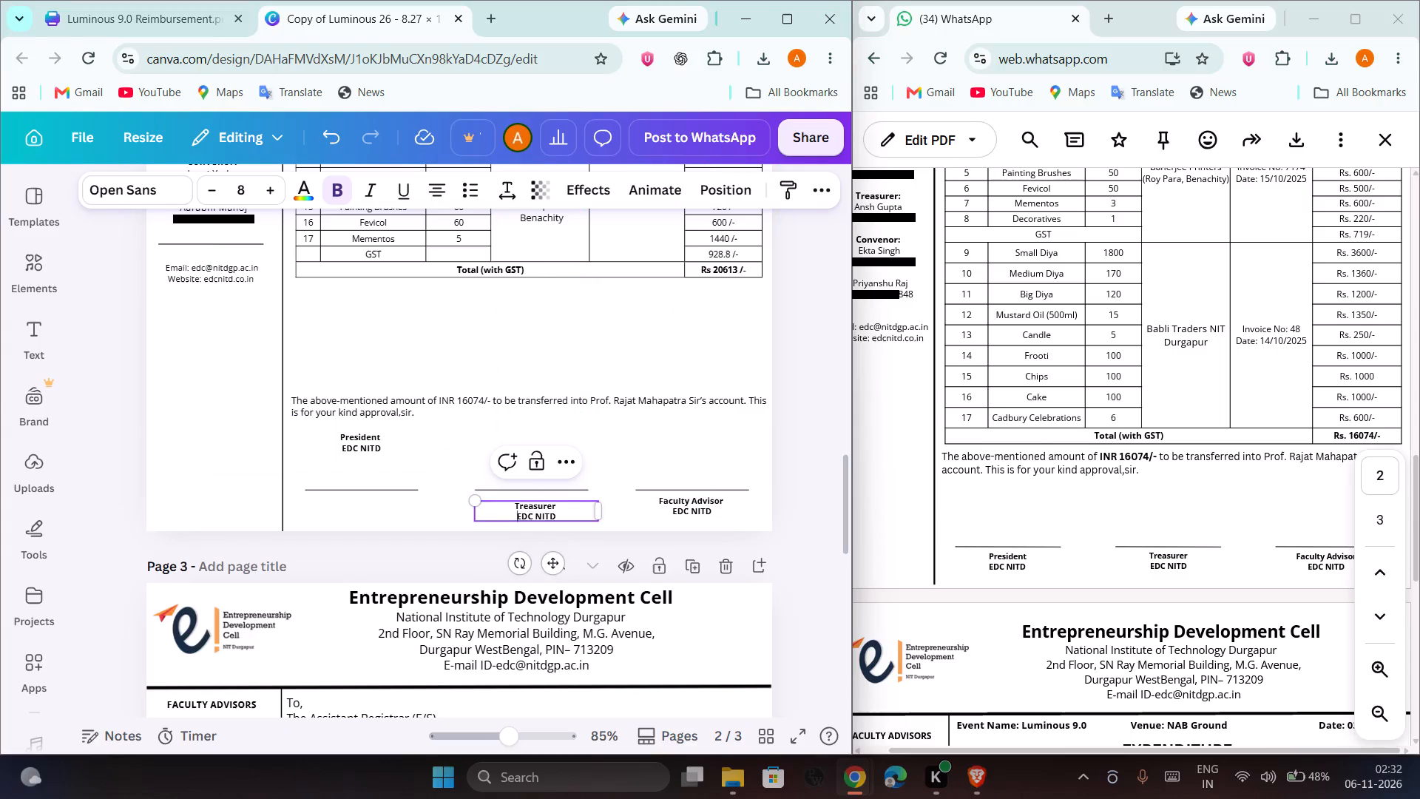
# Move the President EDC NITD label down beneath the first signature line, level with the Treasurer label.
pyautogui.click(362, 447)
pyautogui.press('Down')
pyautogui.press('Down')
pyautogui.press('Down')
pyautogui.press('Down')
pyautogui.press('Down')
pyautogui.press('Down')
pyautogui.press('Down')
pyautogui.press('Down')
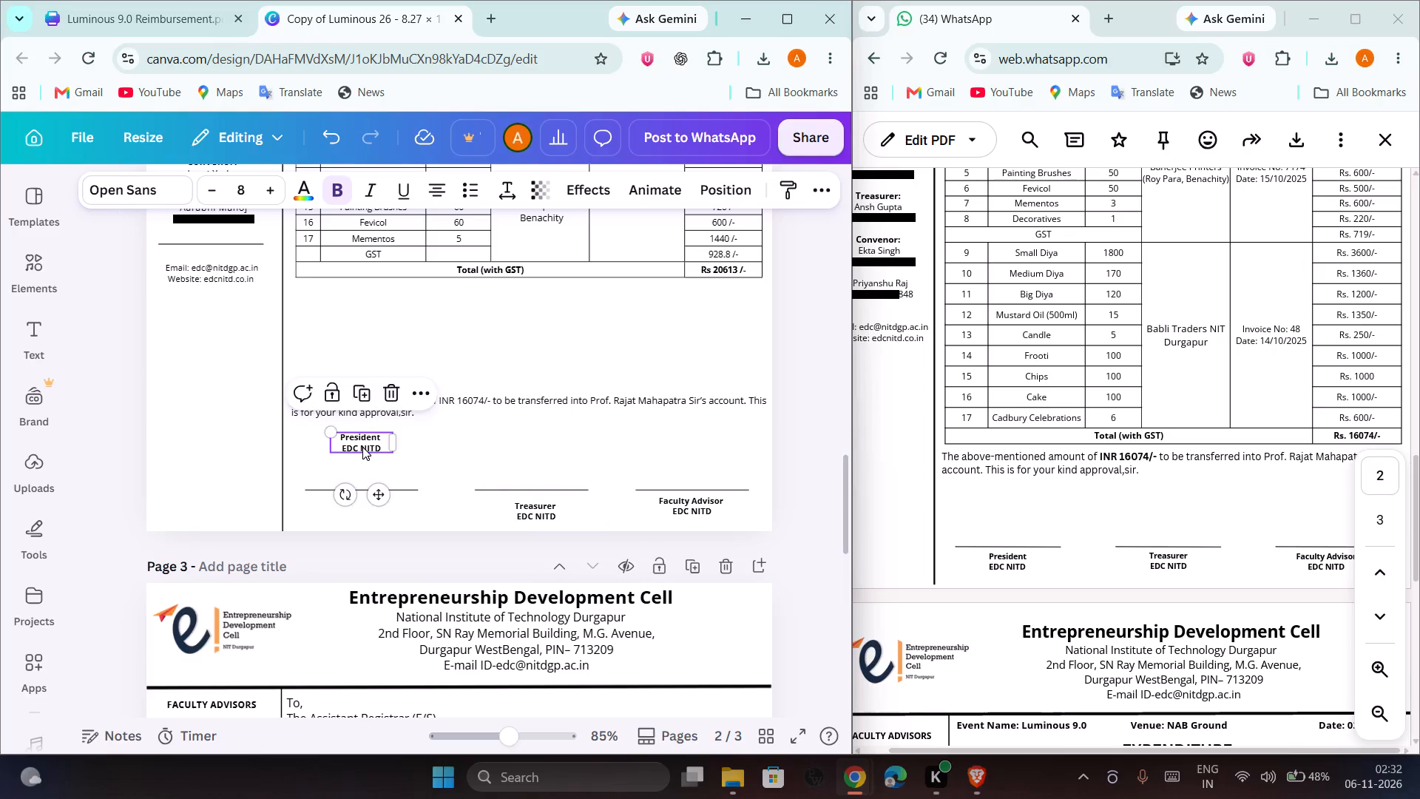
pyautogui.press('Down')
pyautogui.press('Down')
pyautogui.press('Down')
pyautogui.press('Down')
pyautogui.press('Down')
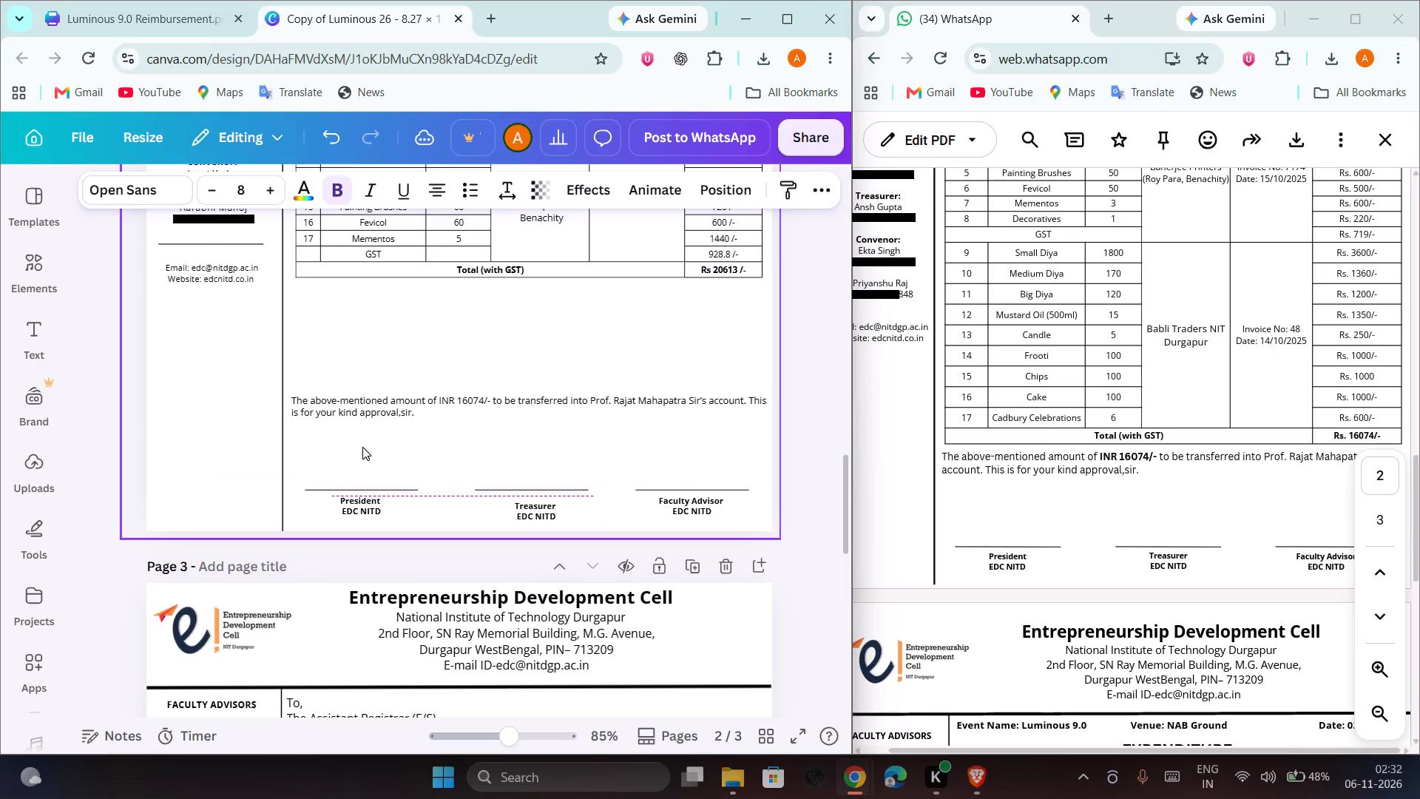
pyautogui.press('Down')
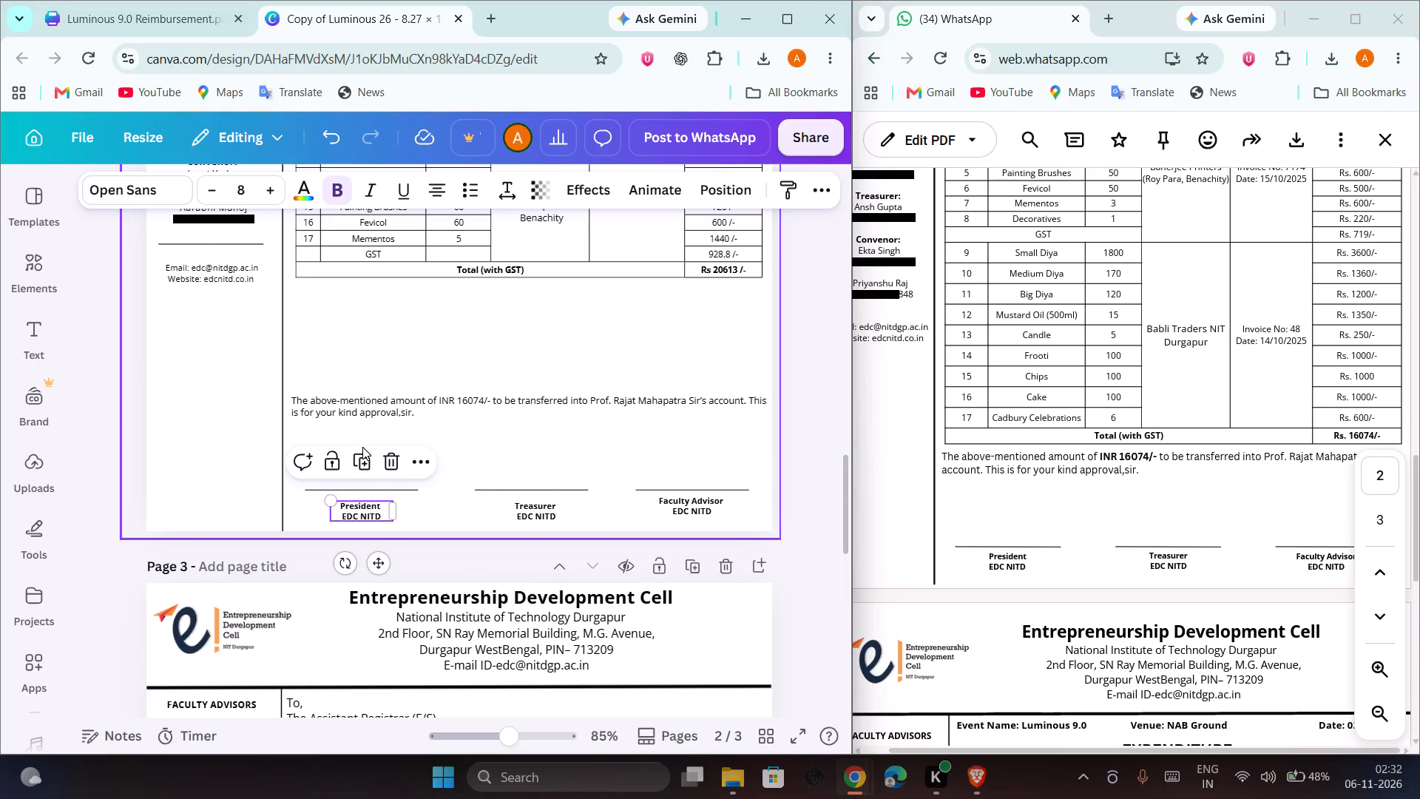
# Nudge the Treasurer and President labels up, closer beneath their signature lines and level with the Faculty Advisor label.
pyautogui.click(509, 502)
pyautogui.press('Up')
pyautogui.click(371, 509)
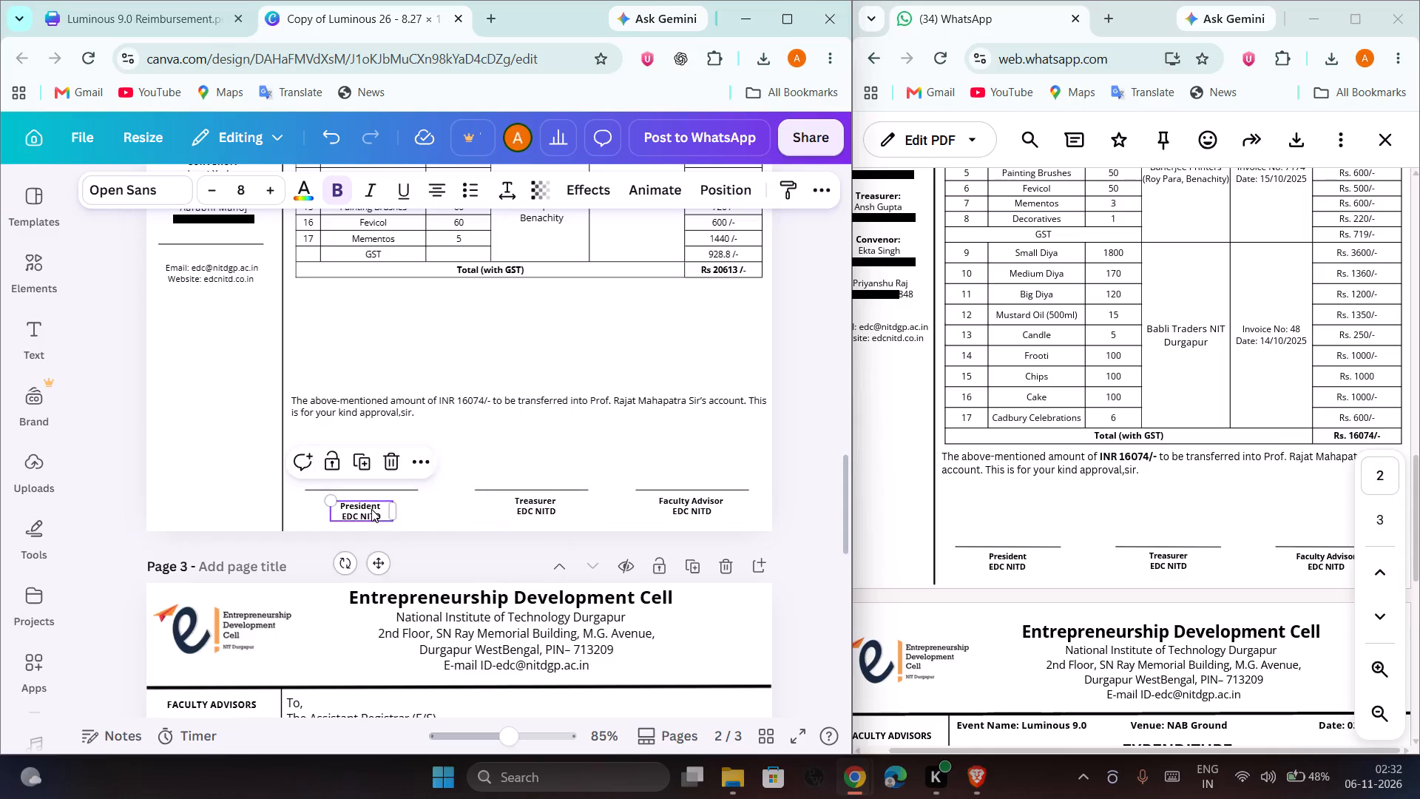
pyautogui.press('Up')
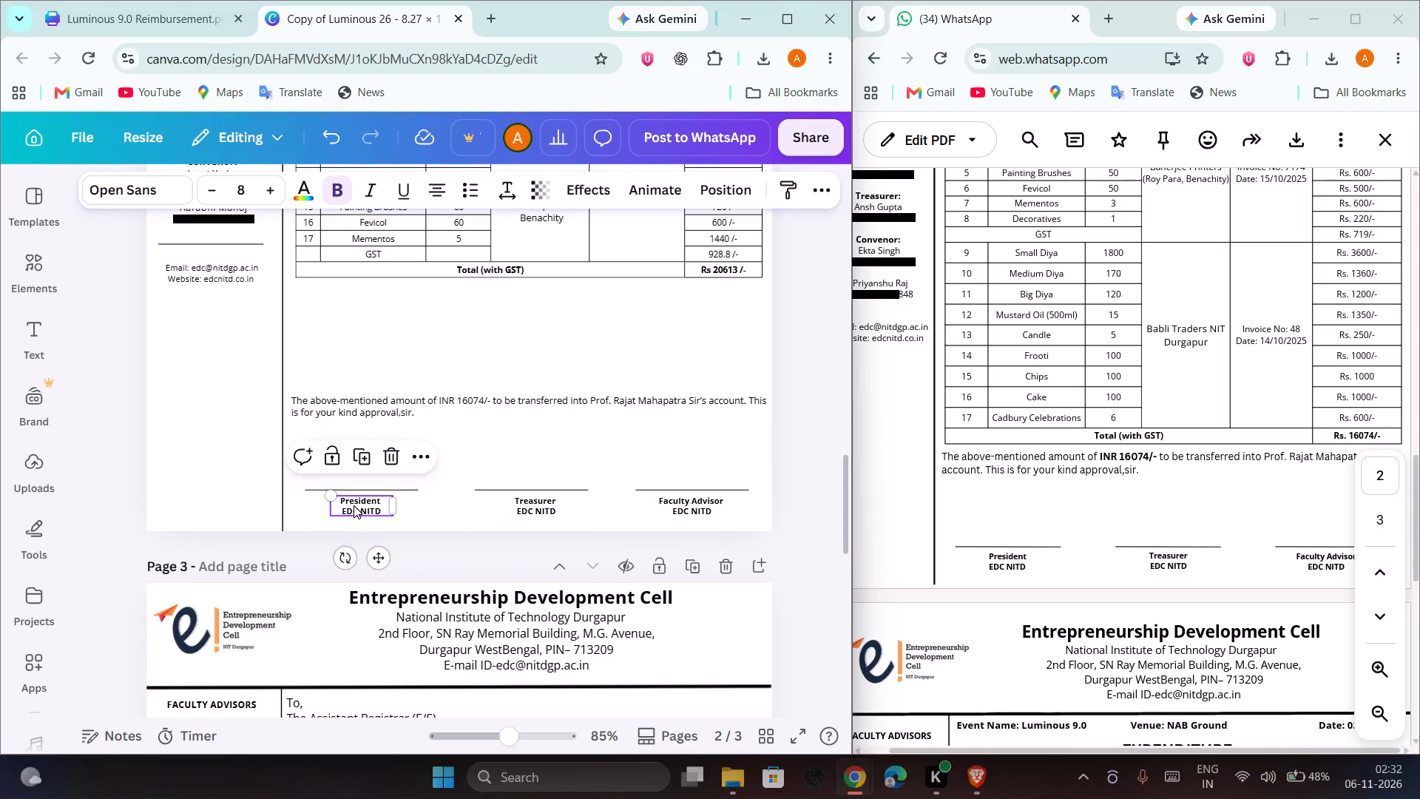
pyautogui.press('Left')
pyautogui.press('Left')
pyautogui.press('Right')
pyautogui.press('Right')
# Nudge the Treasurer EDC NITD label left so it is centred beneath the middle signature line.
pyautogui.click(508, 501)
pyautogui.press('Left')
pyautogui.press('Left')
pyautogui.press('Right')
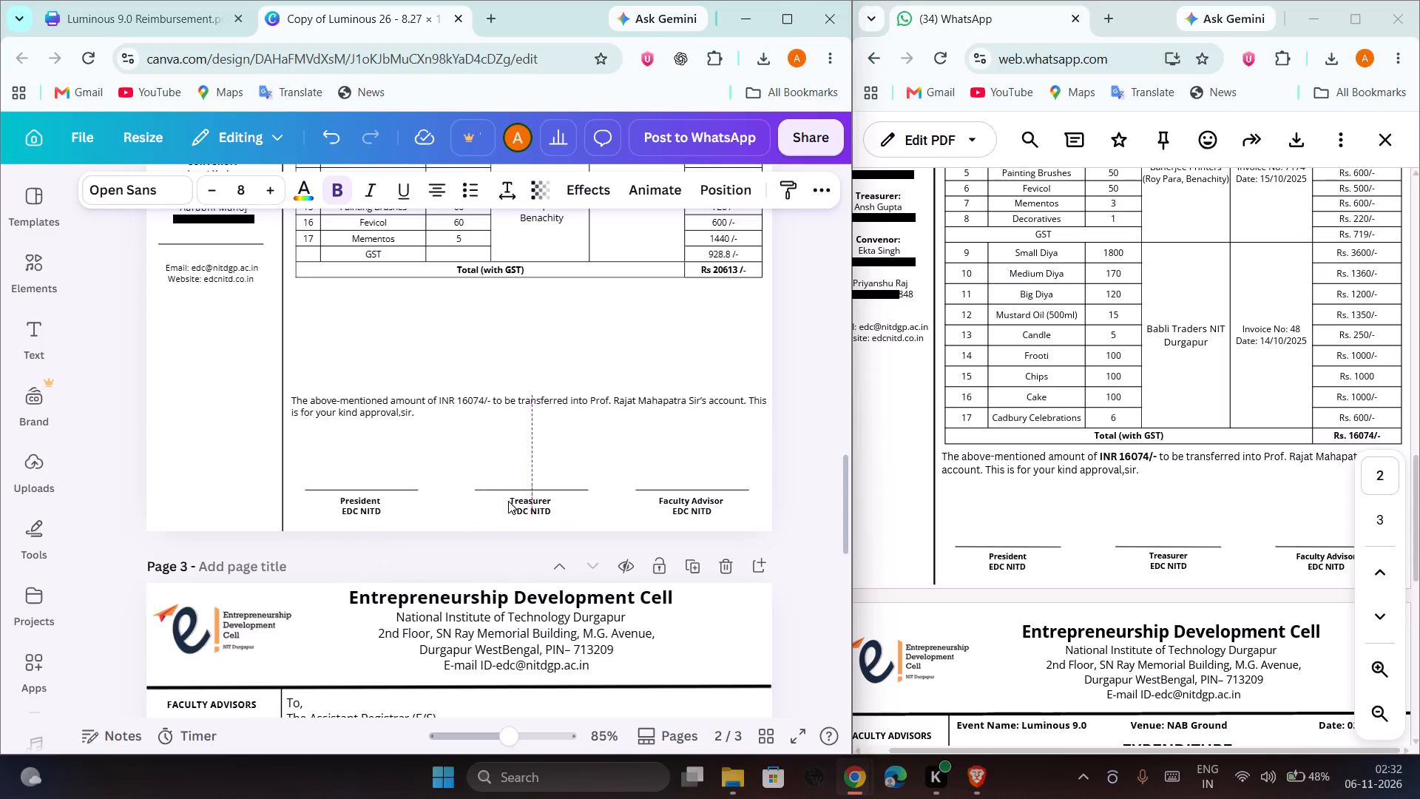
pyautogui.press('Right')
pyautogui.press('Left')
pyautogui.press('Left')
pyautogui.press('Right')
# Move the closing paragraph about the transfer amount down, closer to the signature lines.
pyautogui.click(358, 406)
pyautogui.press('Down')
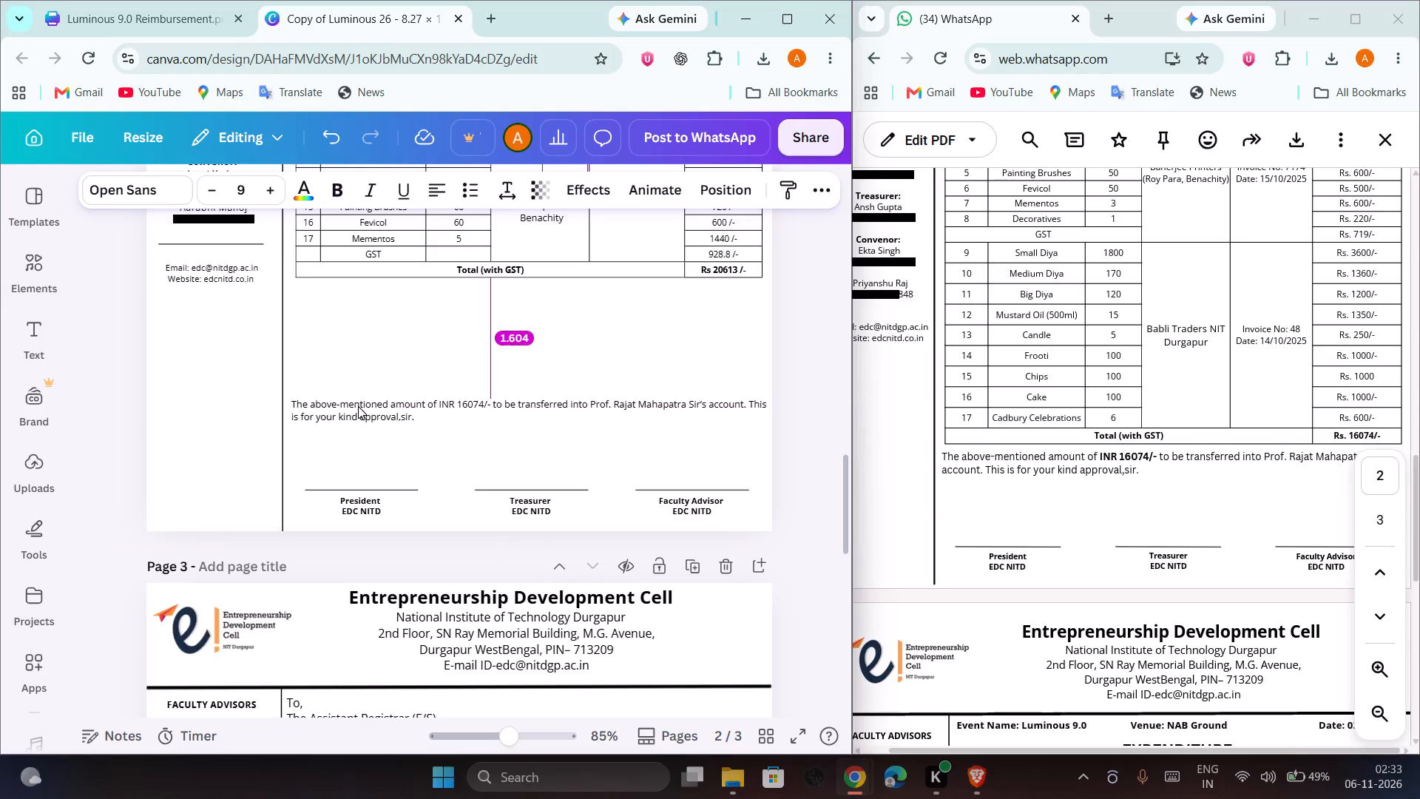
pyautogui.press('Down')
pyautogui.press('Down')
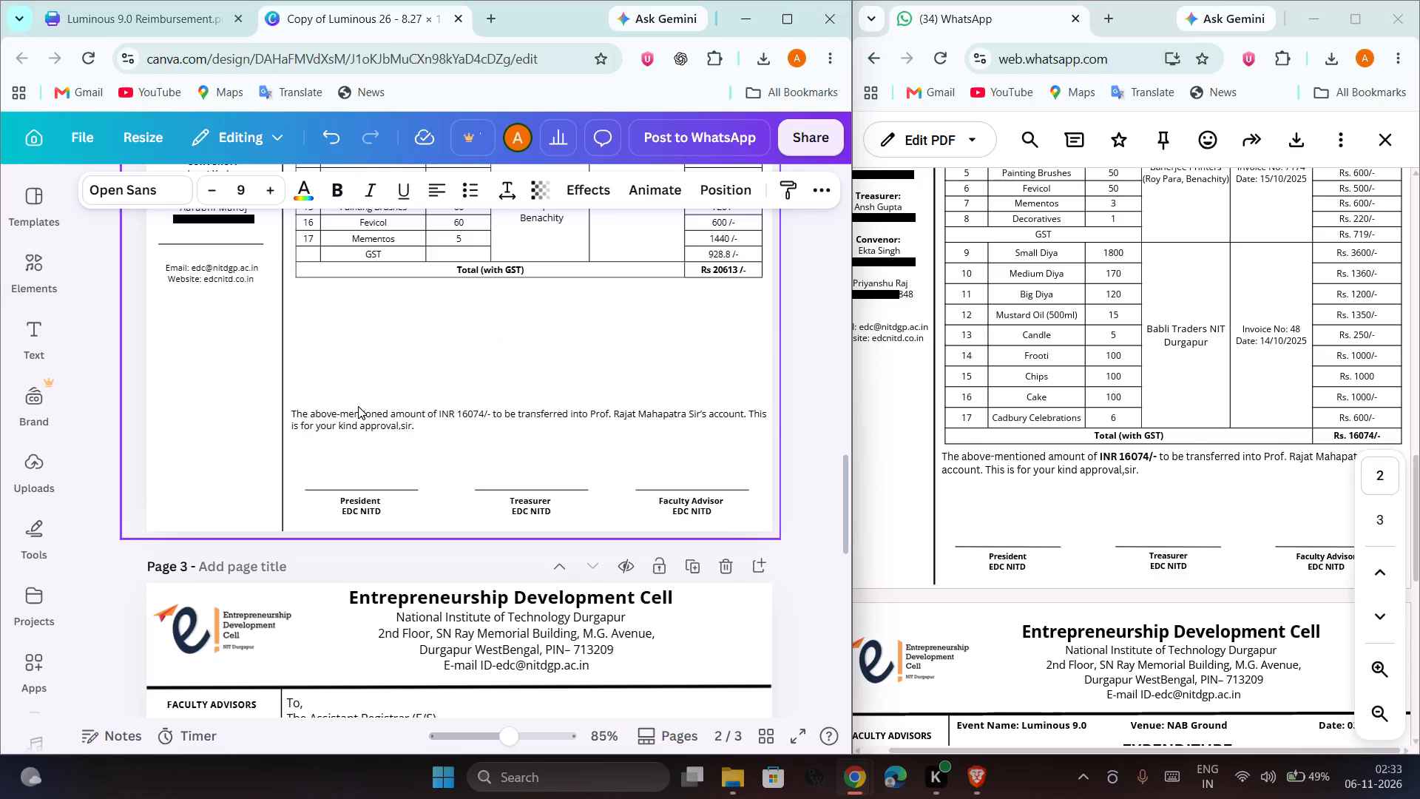
pyautogui.press('Down')
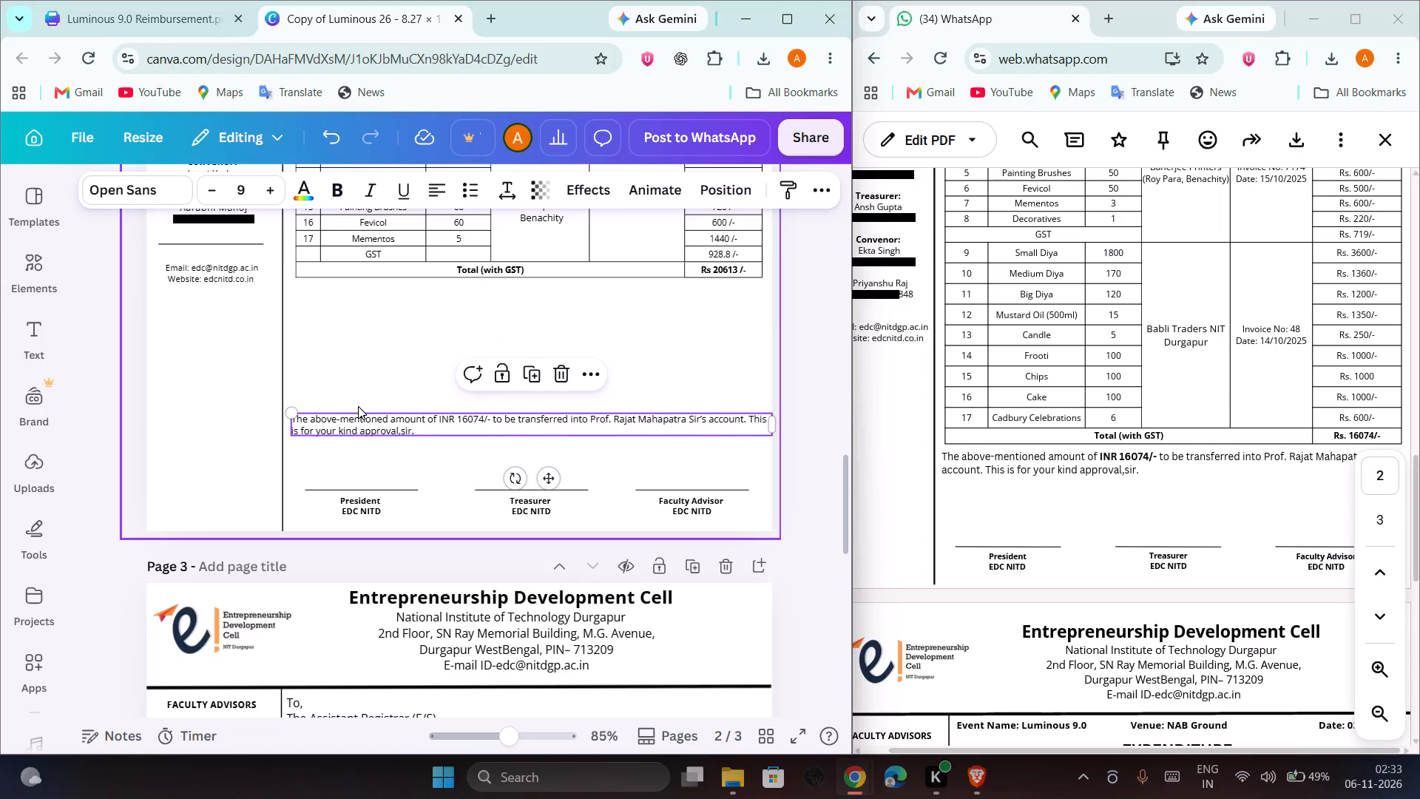
pyautogui.press('Down')
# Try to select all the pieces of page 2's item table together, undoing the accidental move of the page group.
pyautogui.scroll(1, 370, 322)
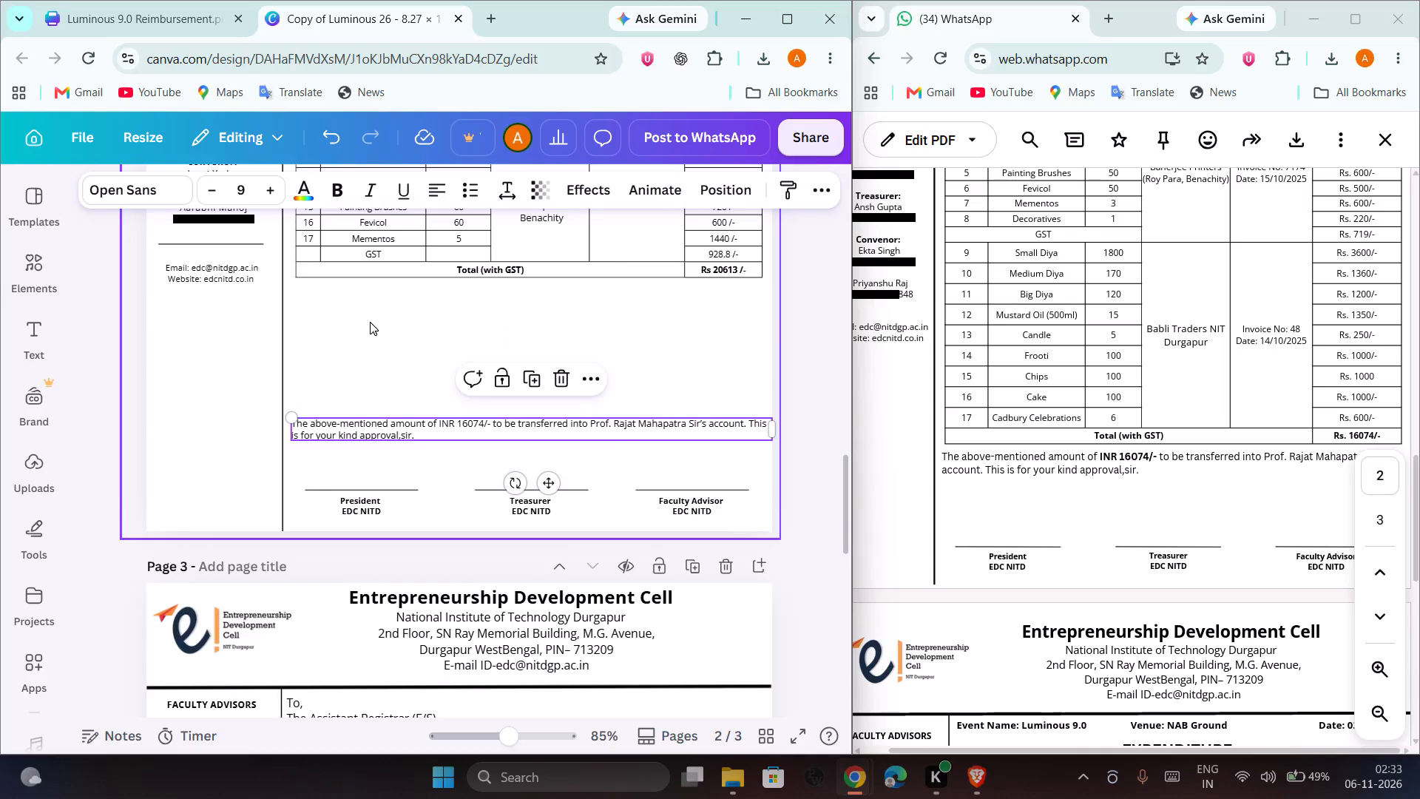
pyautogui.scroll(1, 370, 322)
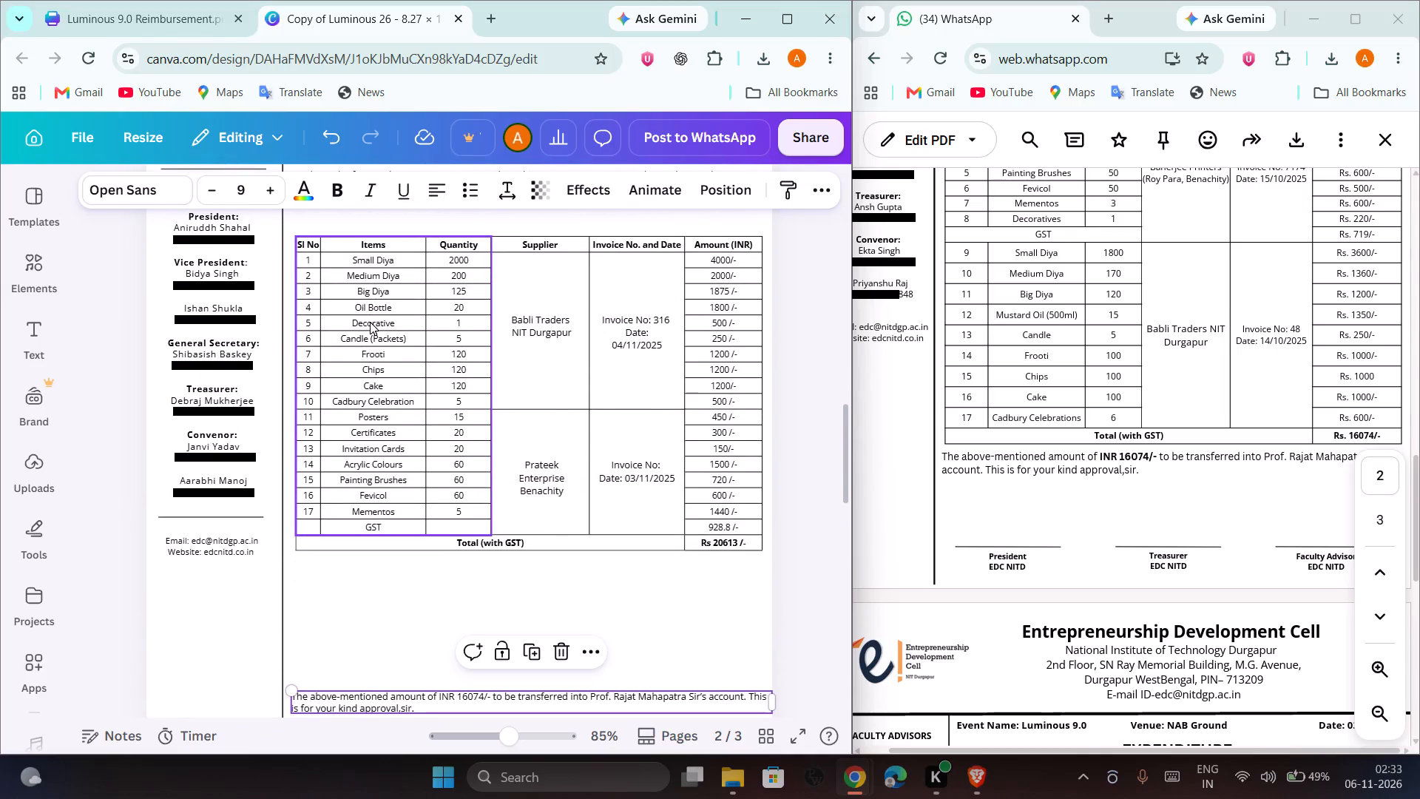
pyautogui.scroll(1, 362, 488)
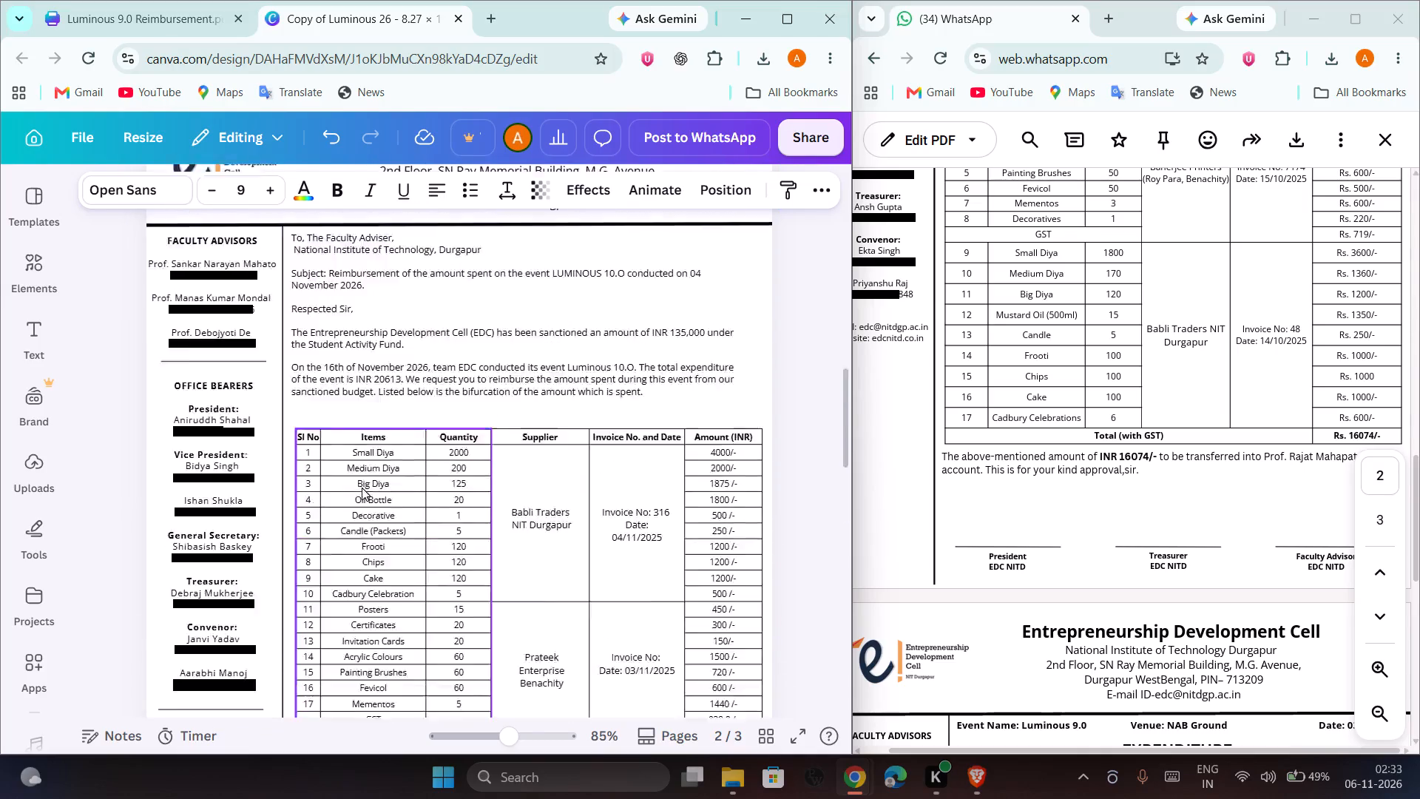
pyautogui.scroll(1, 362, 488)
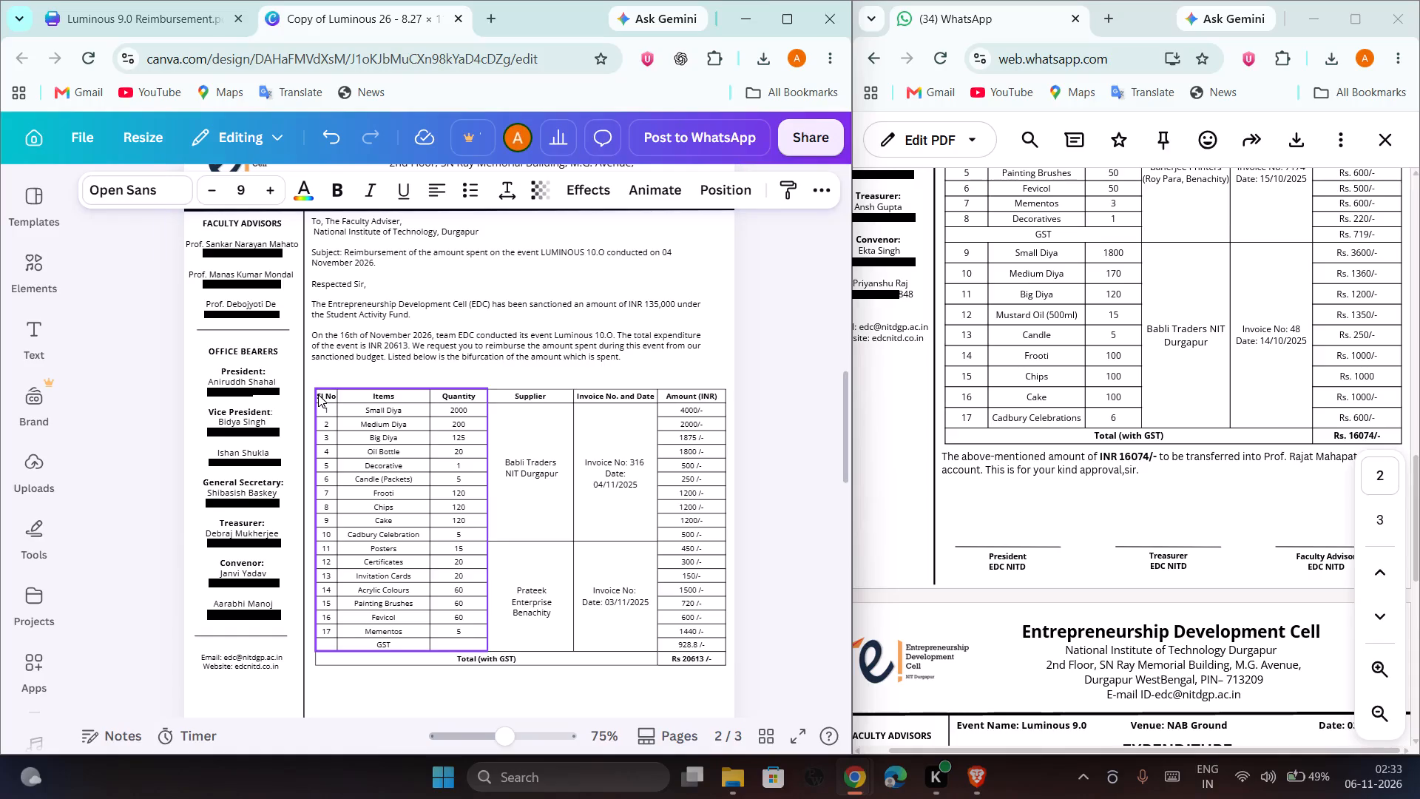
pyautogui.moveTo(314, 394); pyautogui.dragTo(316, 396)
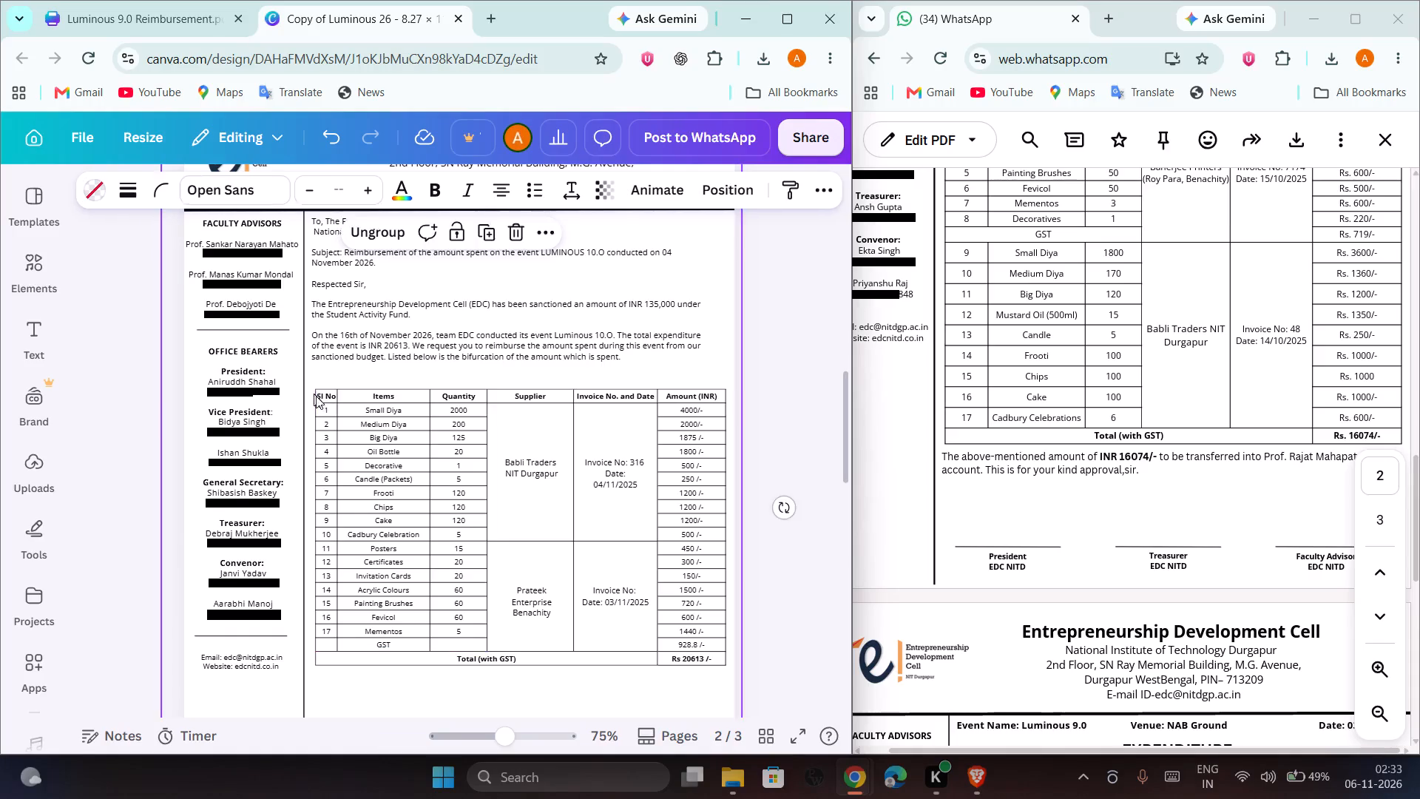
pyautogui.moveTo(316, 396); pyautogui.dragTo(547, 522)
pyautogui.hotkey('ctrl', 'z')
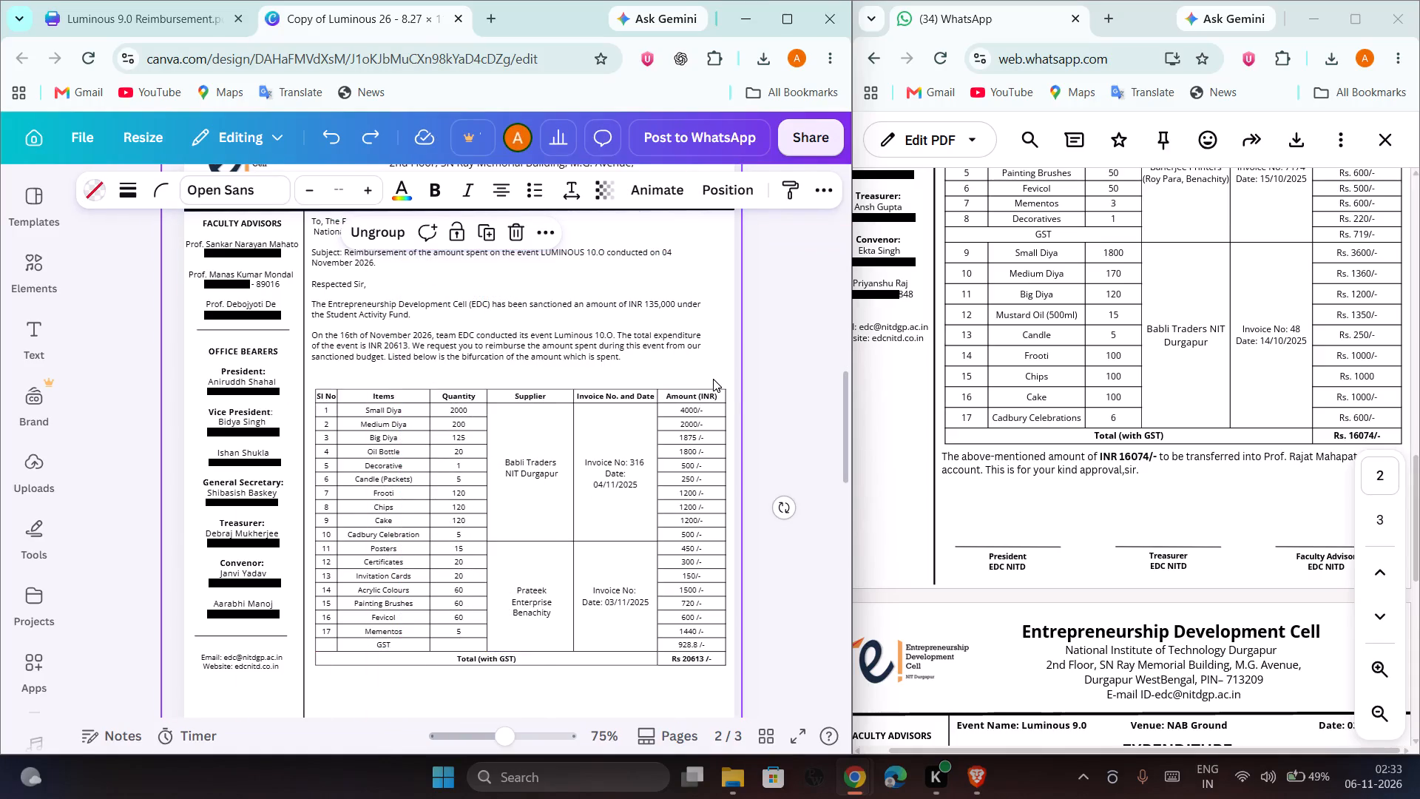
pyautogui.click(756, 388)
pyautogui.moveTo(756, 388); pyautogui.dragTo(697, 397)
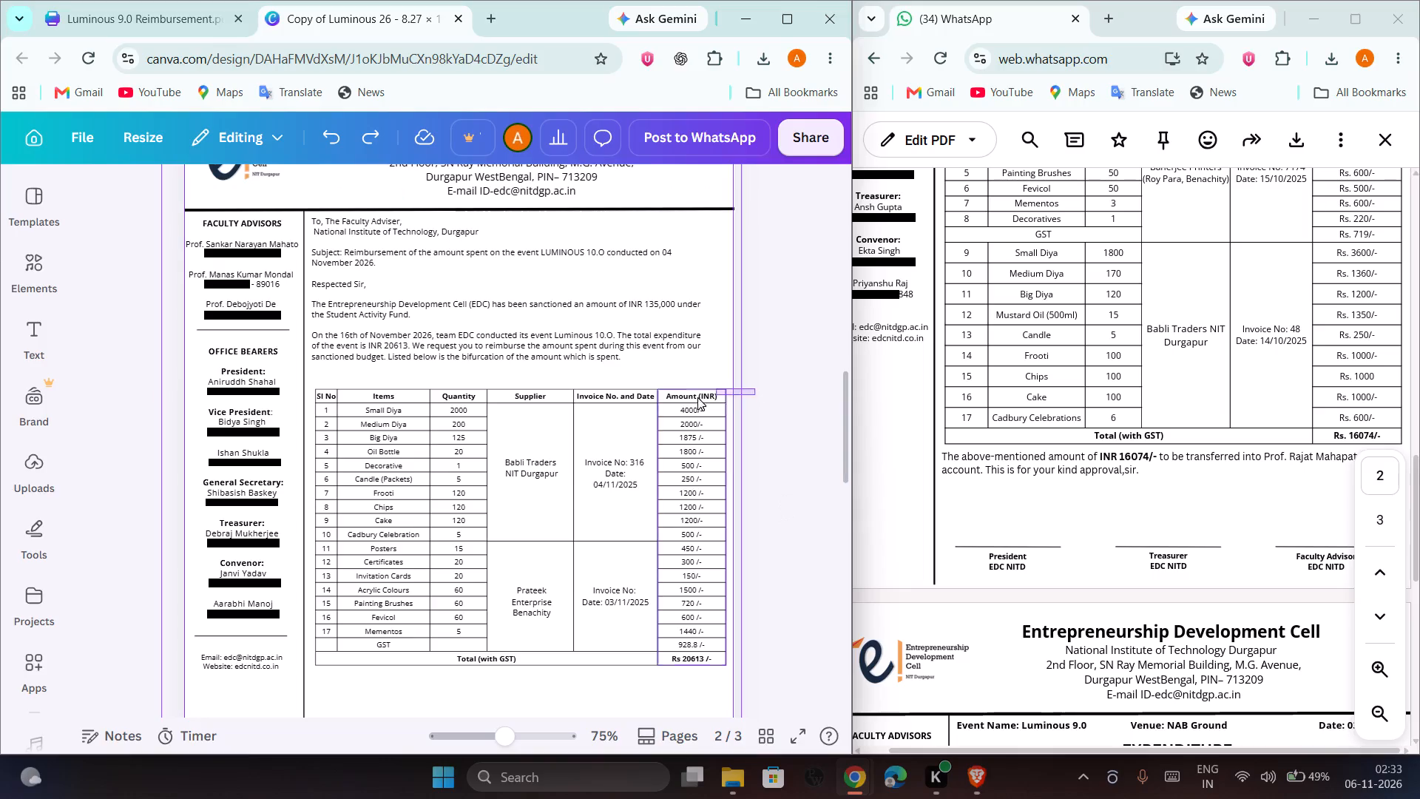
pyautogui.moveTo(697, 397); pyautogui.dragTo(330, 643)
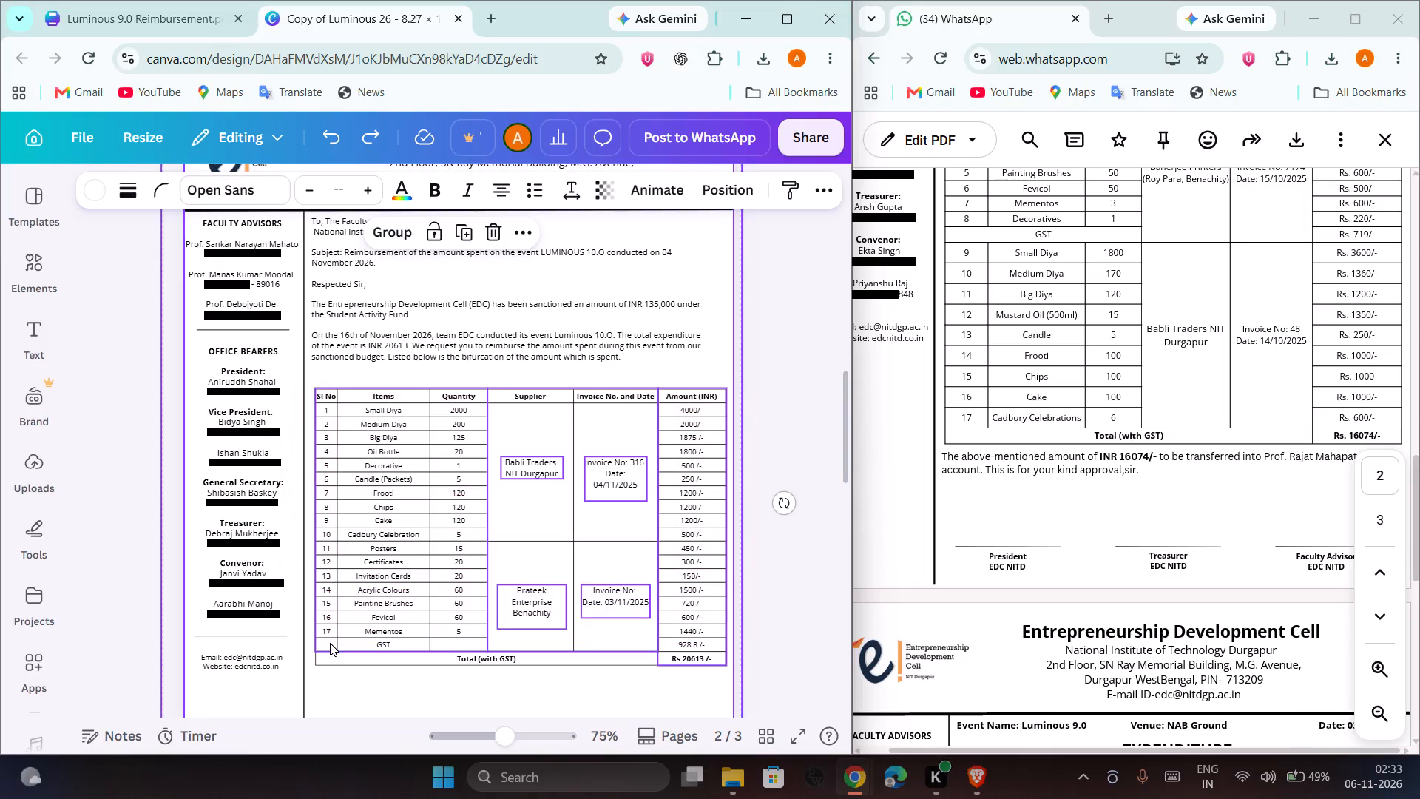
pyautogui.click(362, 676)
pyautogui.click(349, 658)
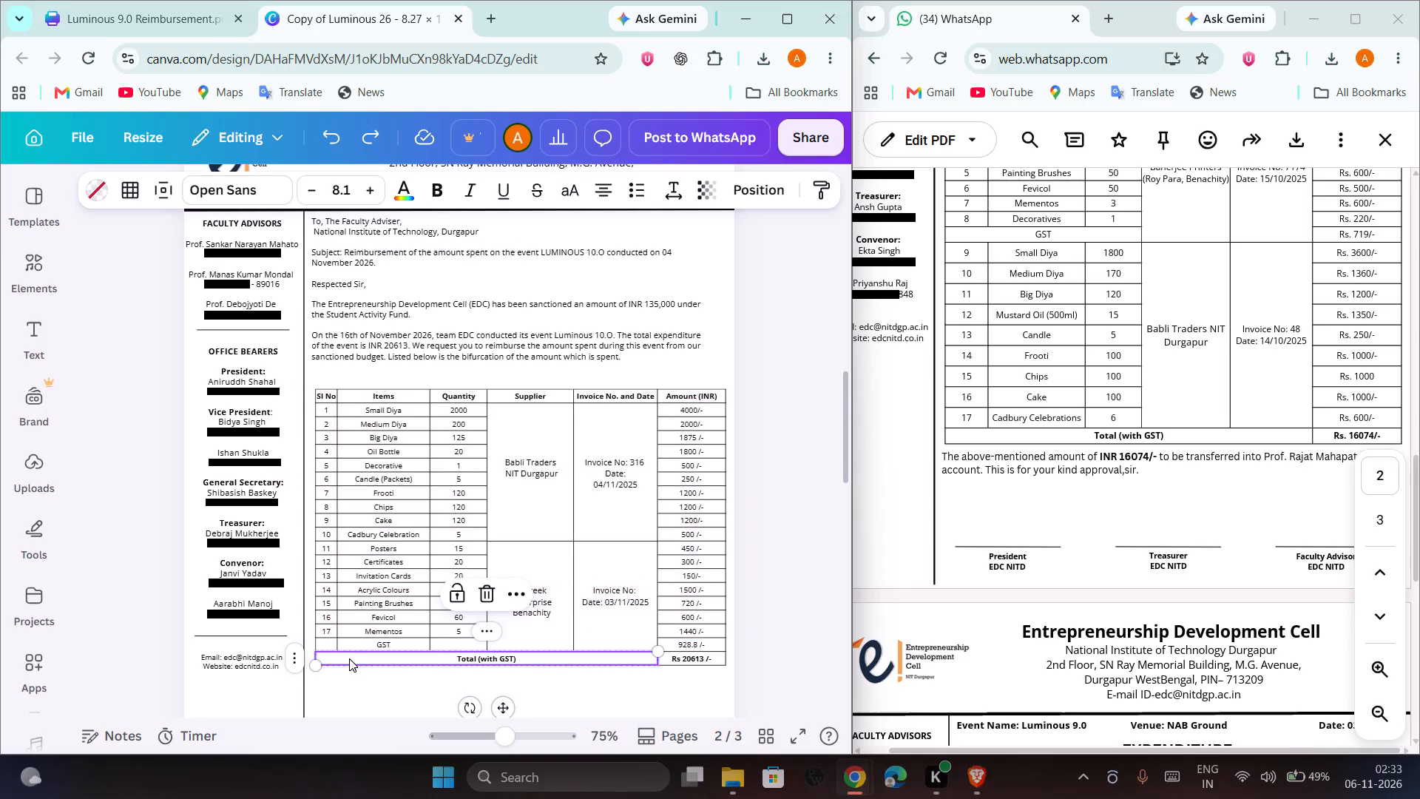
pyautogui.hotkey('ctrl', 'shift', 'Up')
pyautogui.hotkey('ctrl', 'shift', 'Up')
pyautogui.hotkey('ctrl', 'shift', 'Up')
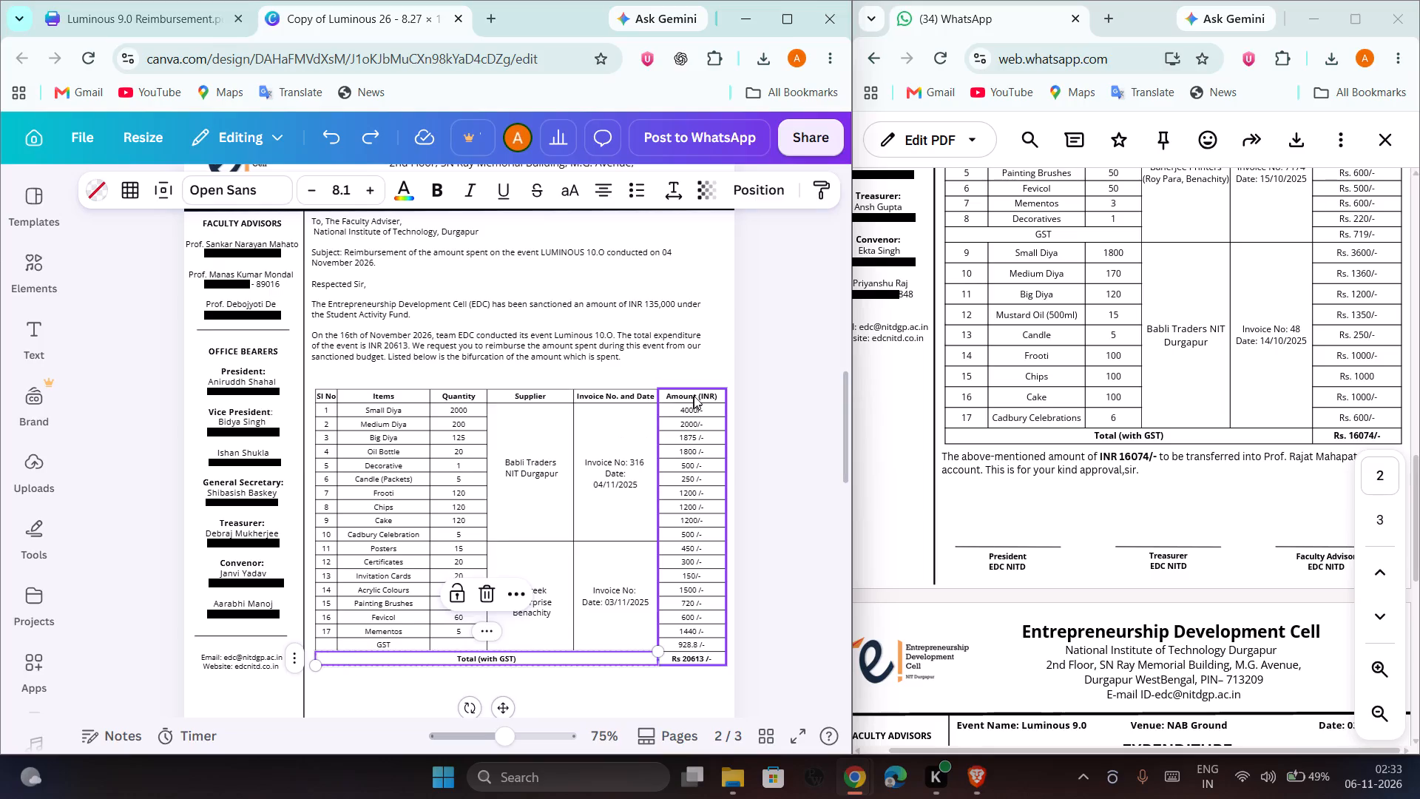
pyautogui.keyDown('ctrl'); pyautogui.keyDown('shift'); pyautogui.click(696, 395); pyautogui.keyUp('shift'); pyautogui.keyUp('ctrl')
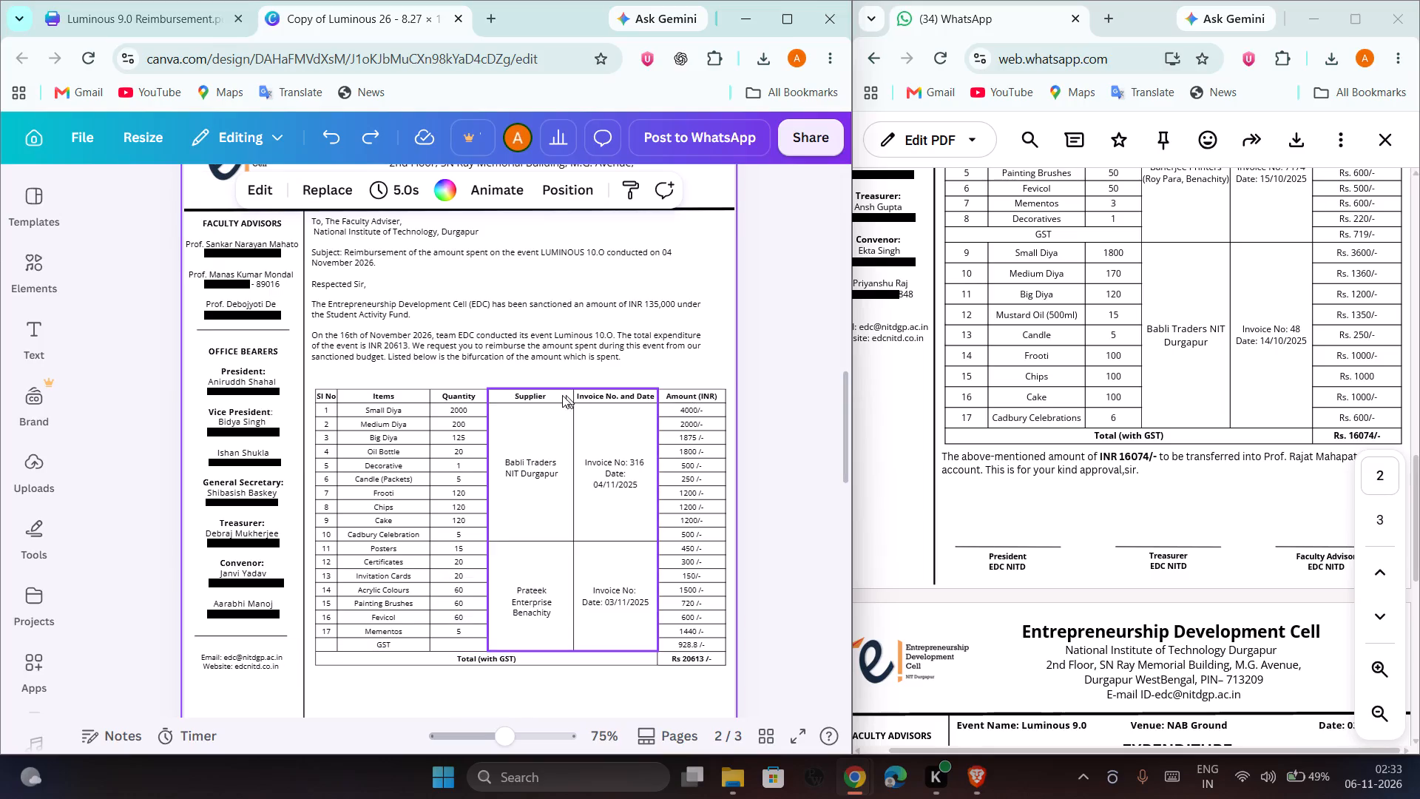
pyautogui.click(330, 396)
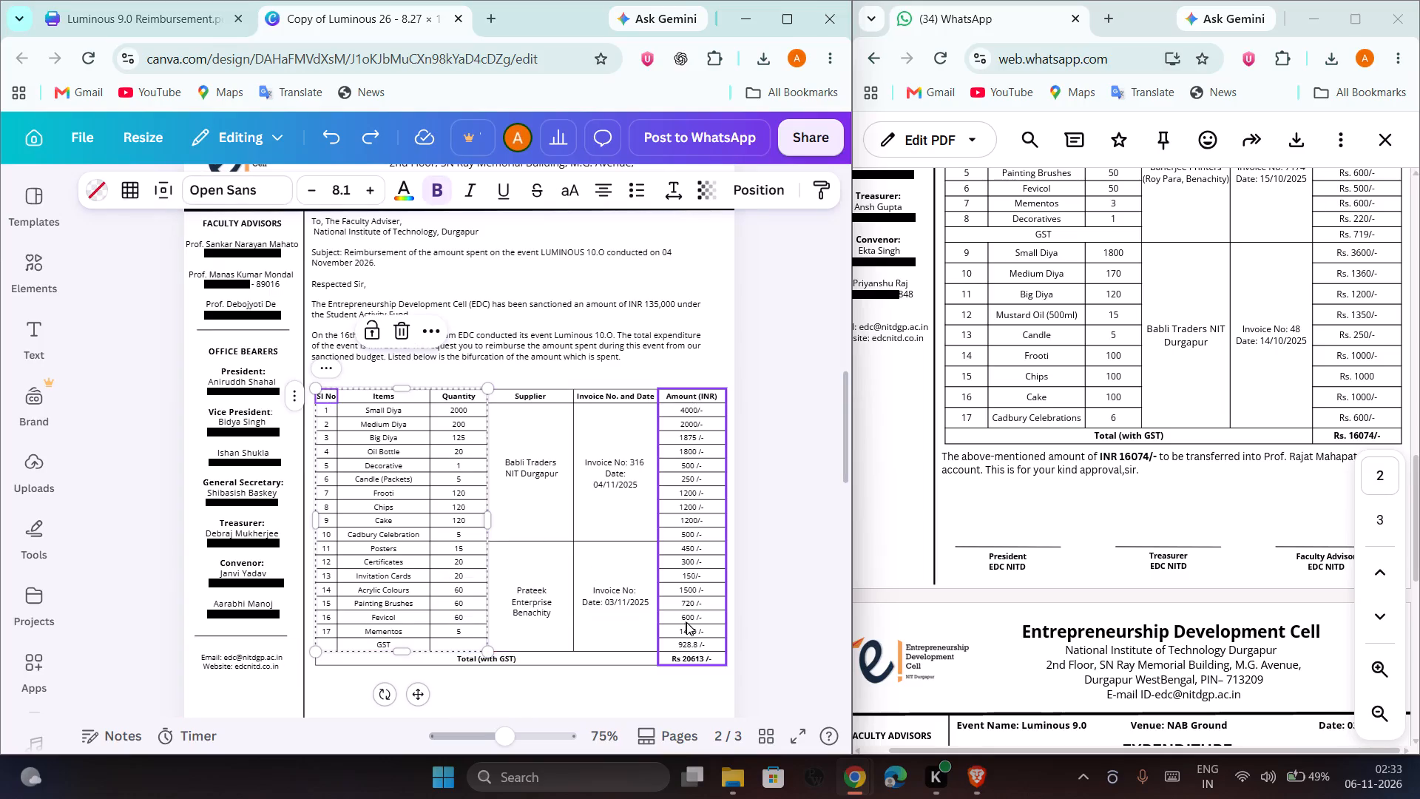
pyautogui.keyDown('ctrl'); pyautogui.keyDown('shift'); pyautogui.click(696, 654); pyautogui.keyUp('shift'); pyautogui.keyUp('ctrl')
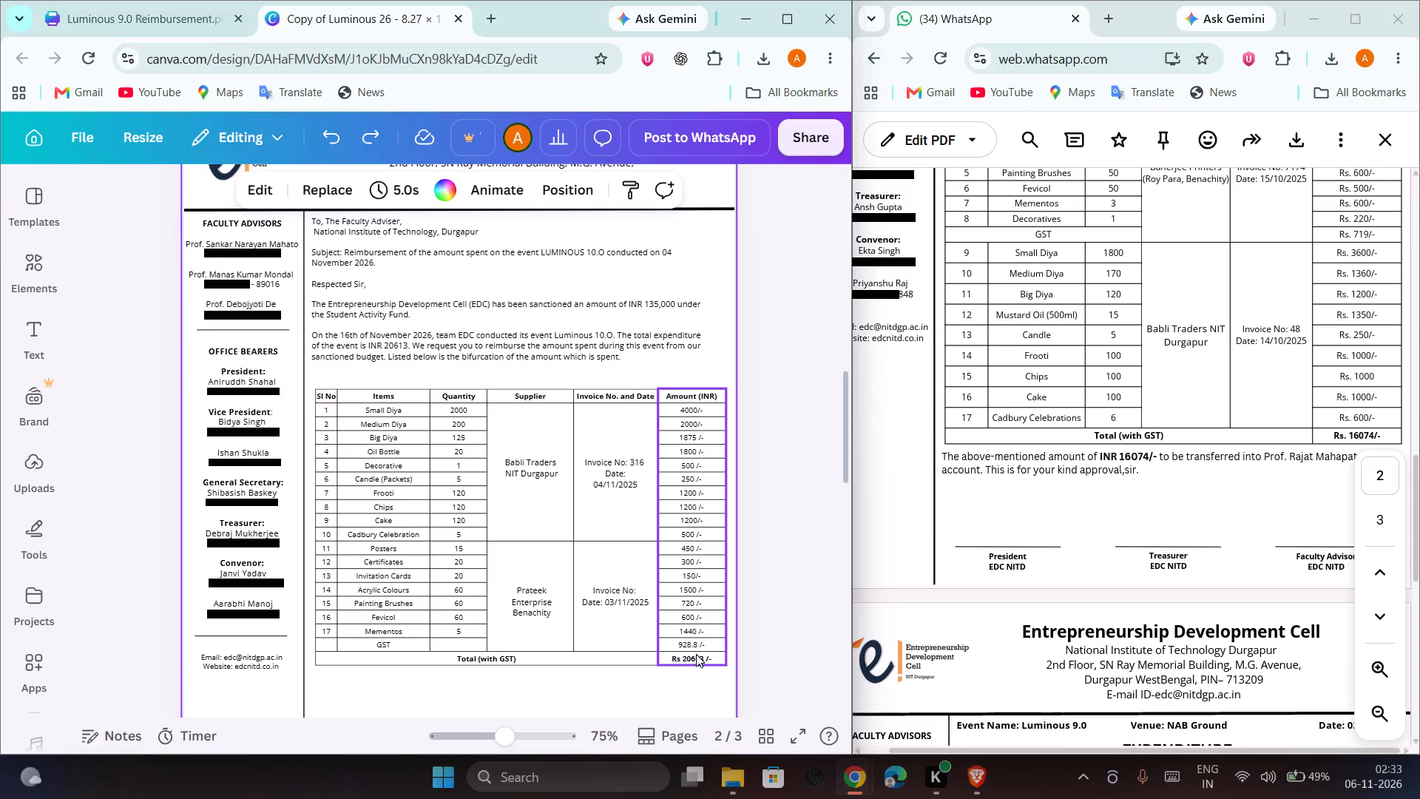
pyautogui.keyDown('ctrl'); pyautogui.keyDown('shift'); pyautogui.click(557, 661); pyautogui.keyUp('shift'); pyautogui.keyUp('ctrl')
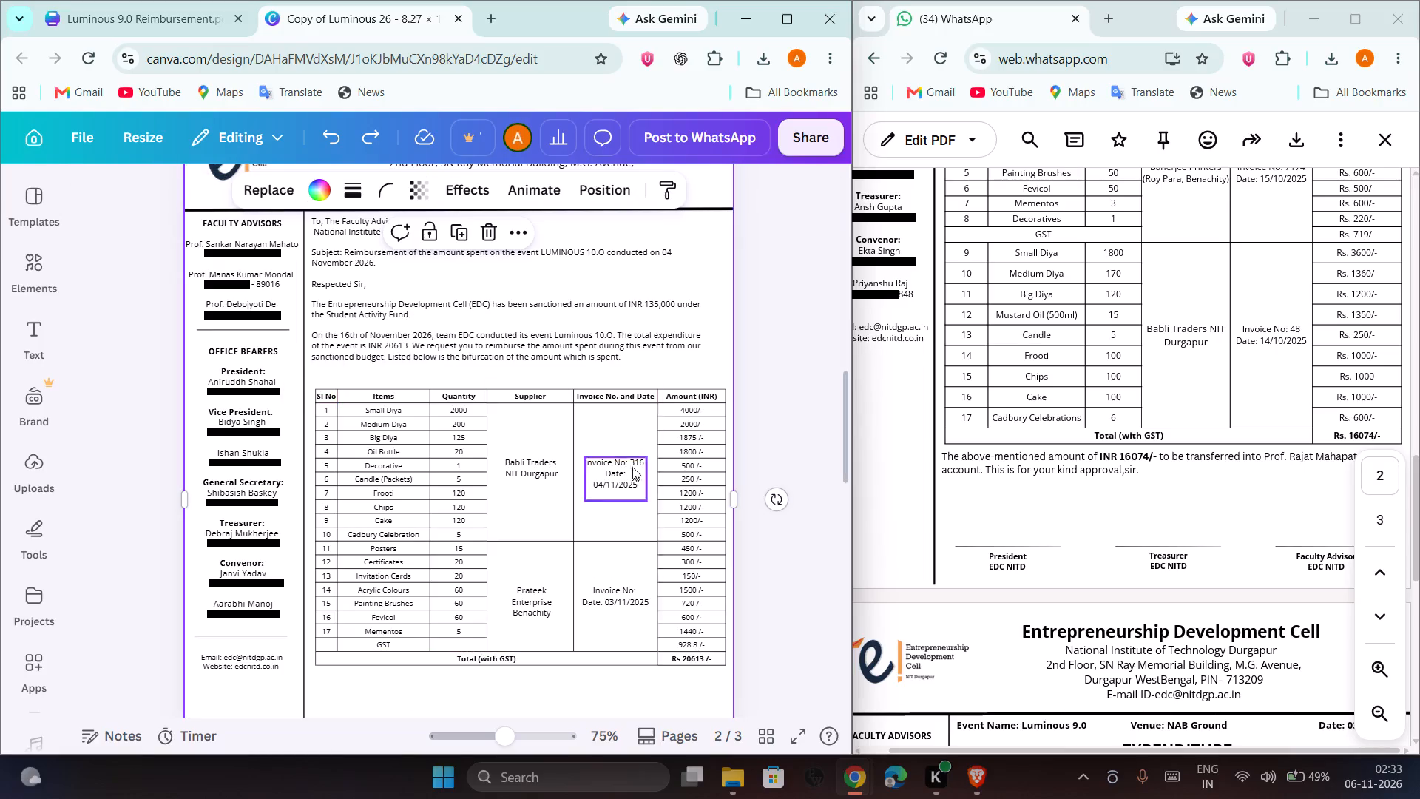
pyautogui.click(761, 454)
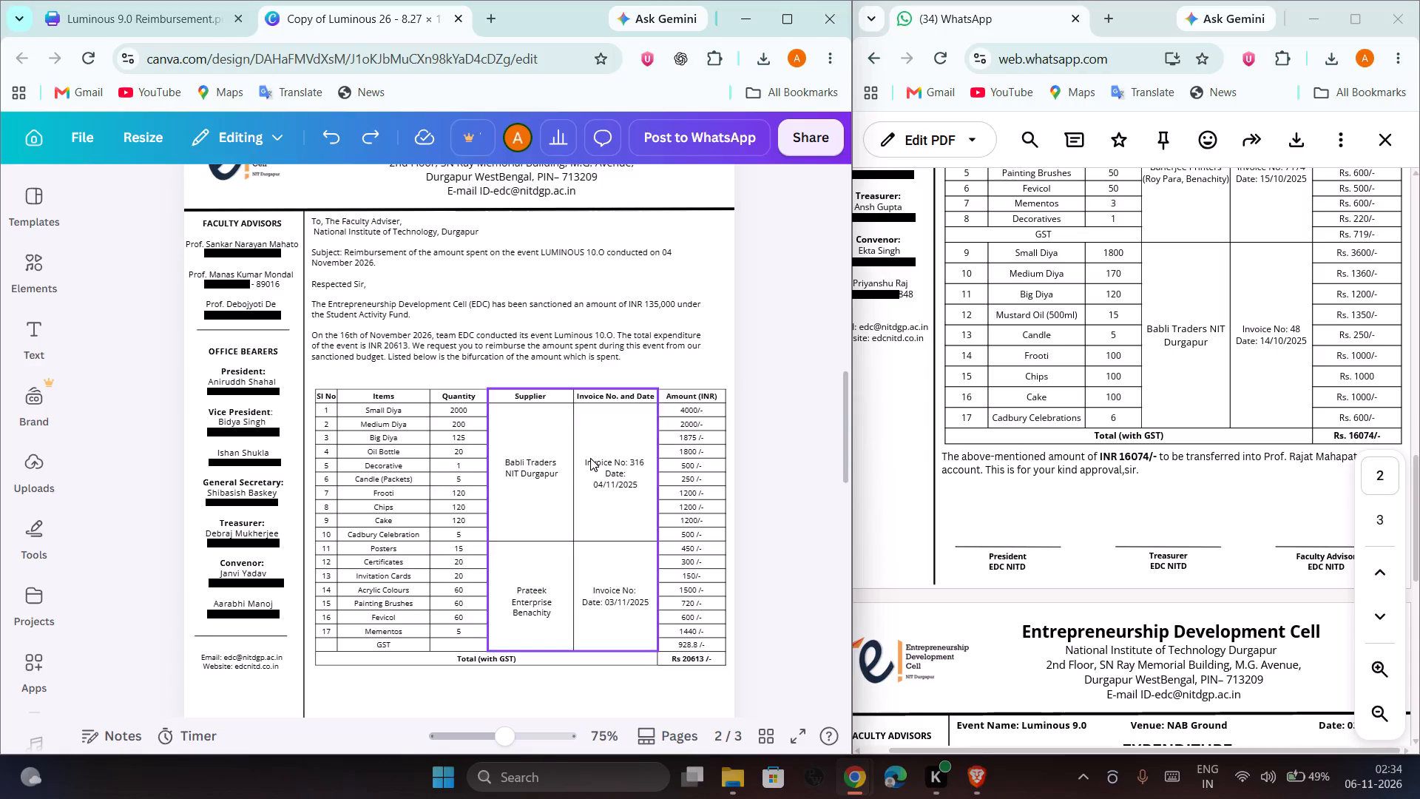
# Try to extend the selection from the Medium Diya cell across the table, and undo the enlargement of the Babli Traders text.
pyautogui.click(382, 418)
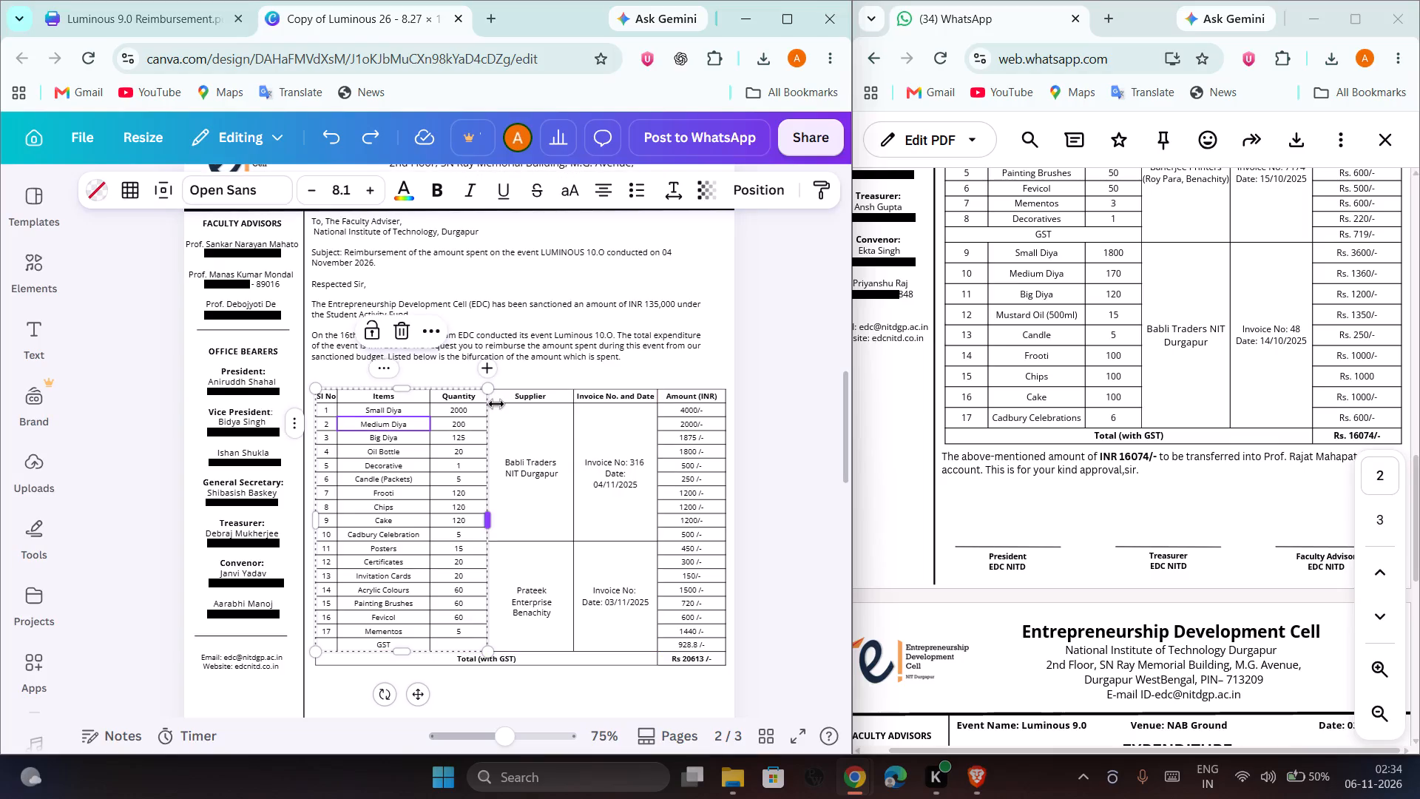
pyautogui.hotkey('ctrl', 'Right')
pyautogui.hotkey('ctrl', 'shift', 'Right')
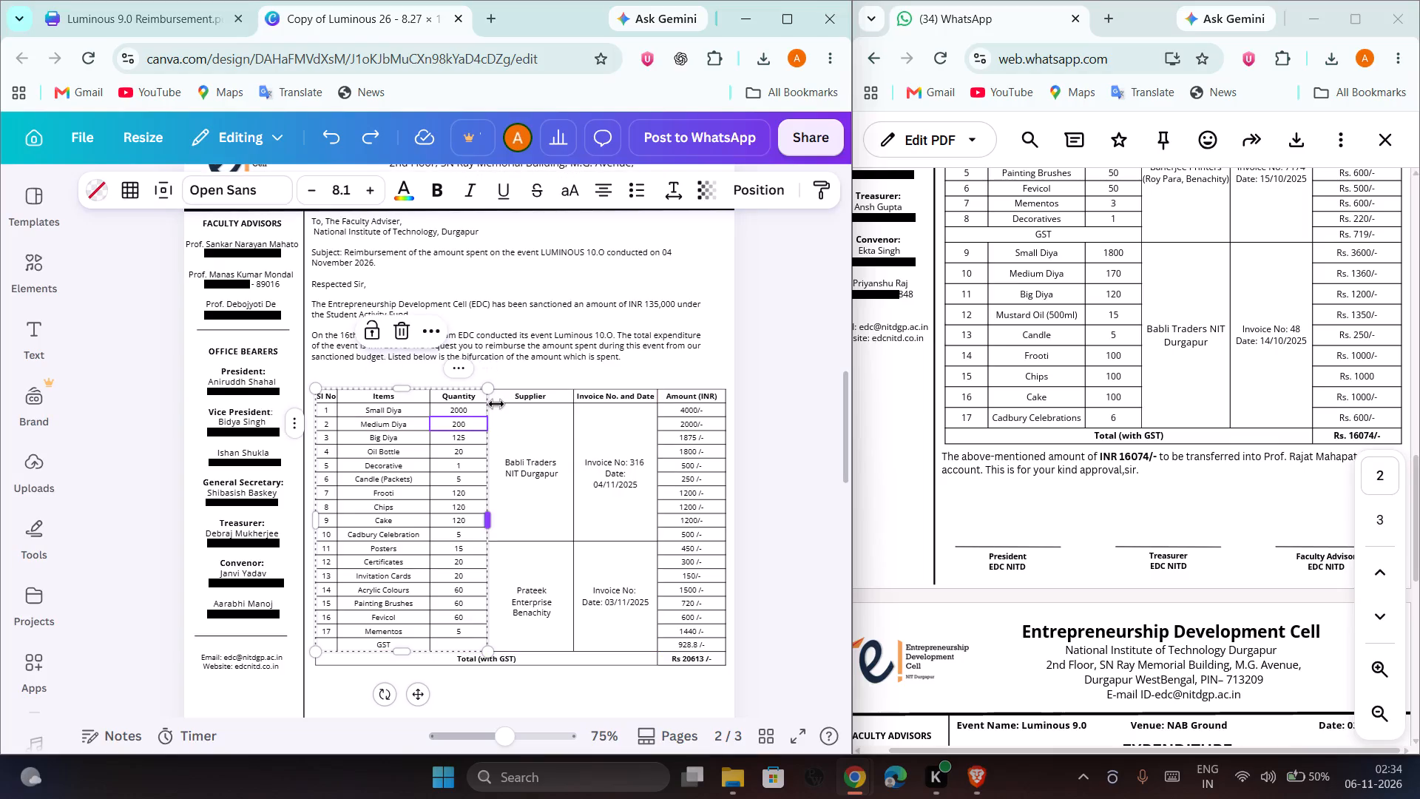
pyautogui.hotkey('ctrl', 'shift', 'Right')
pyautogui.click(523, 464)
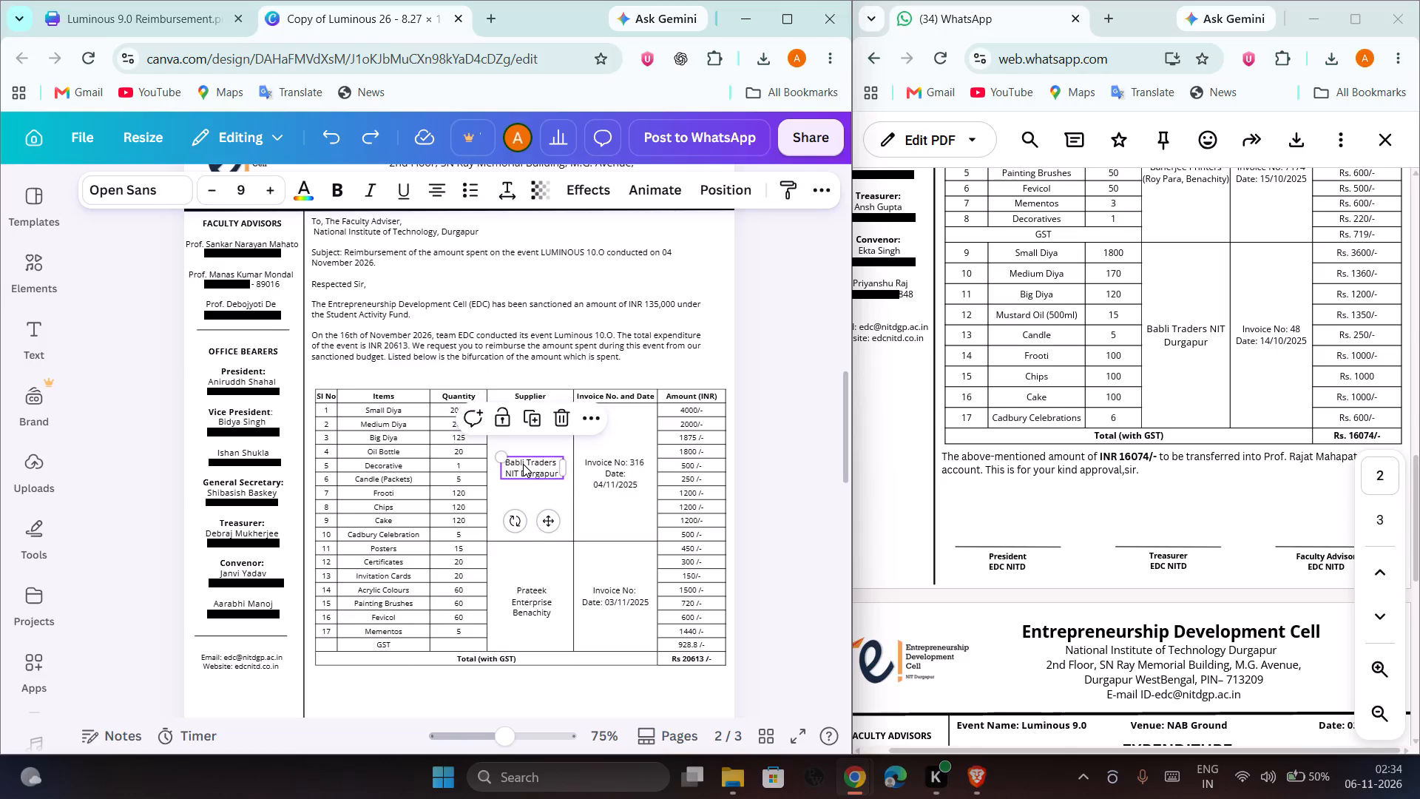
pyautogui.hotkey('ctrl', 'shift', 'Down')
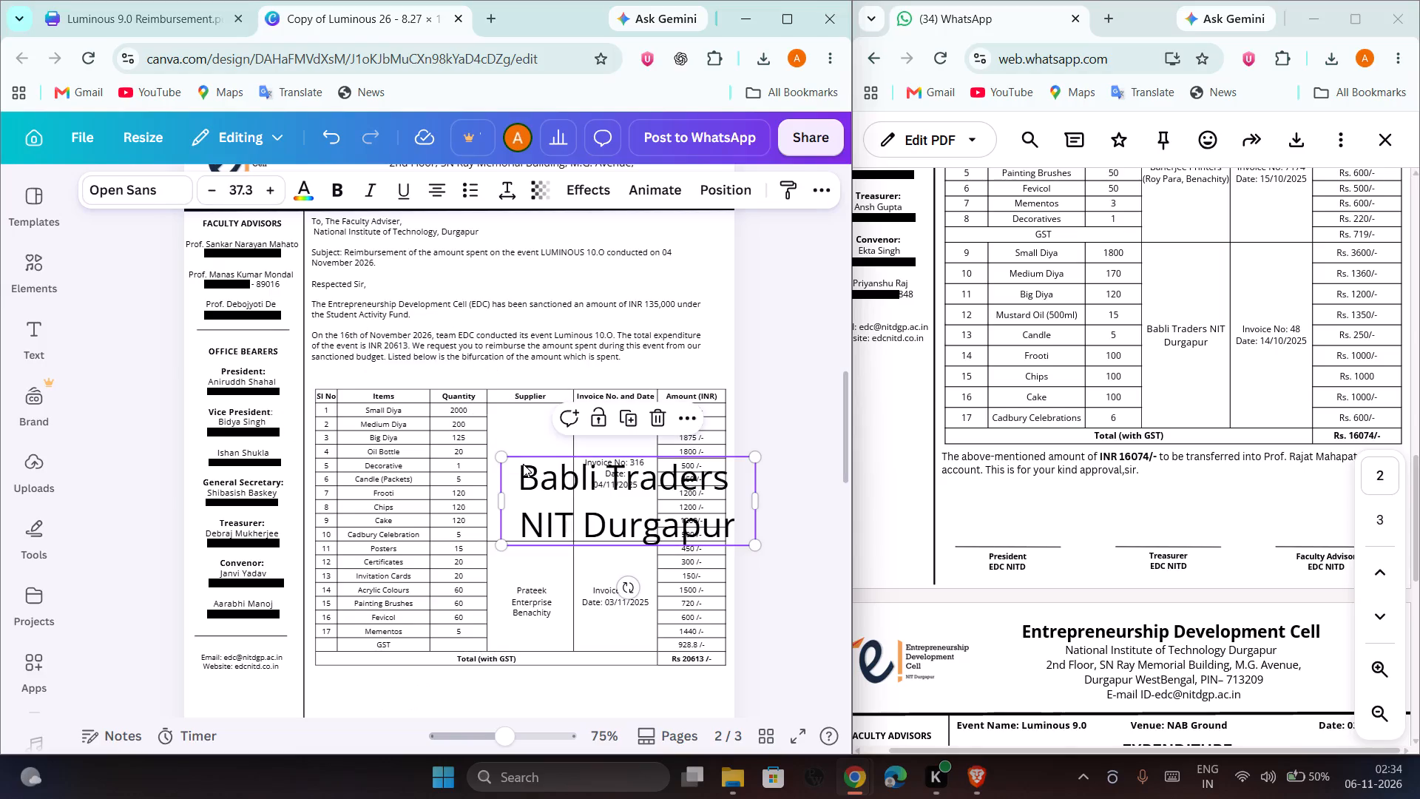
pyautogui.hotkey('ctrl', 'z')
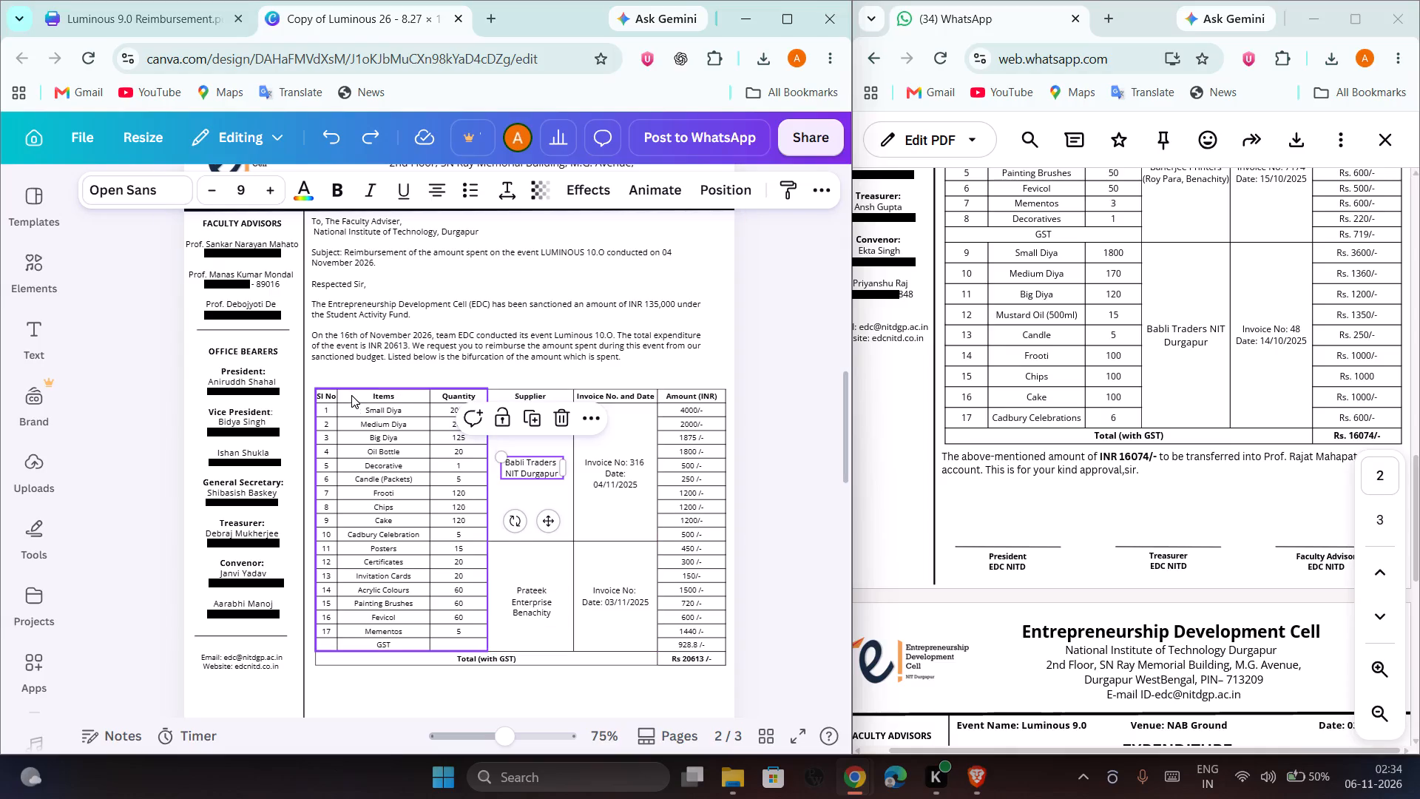
# Move page 2's grouped letterhead and sidebar frame left until it no longer overlaps the item table, and deselect it.
pyautogui.click(332, 394)
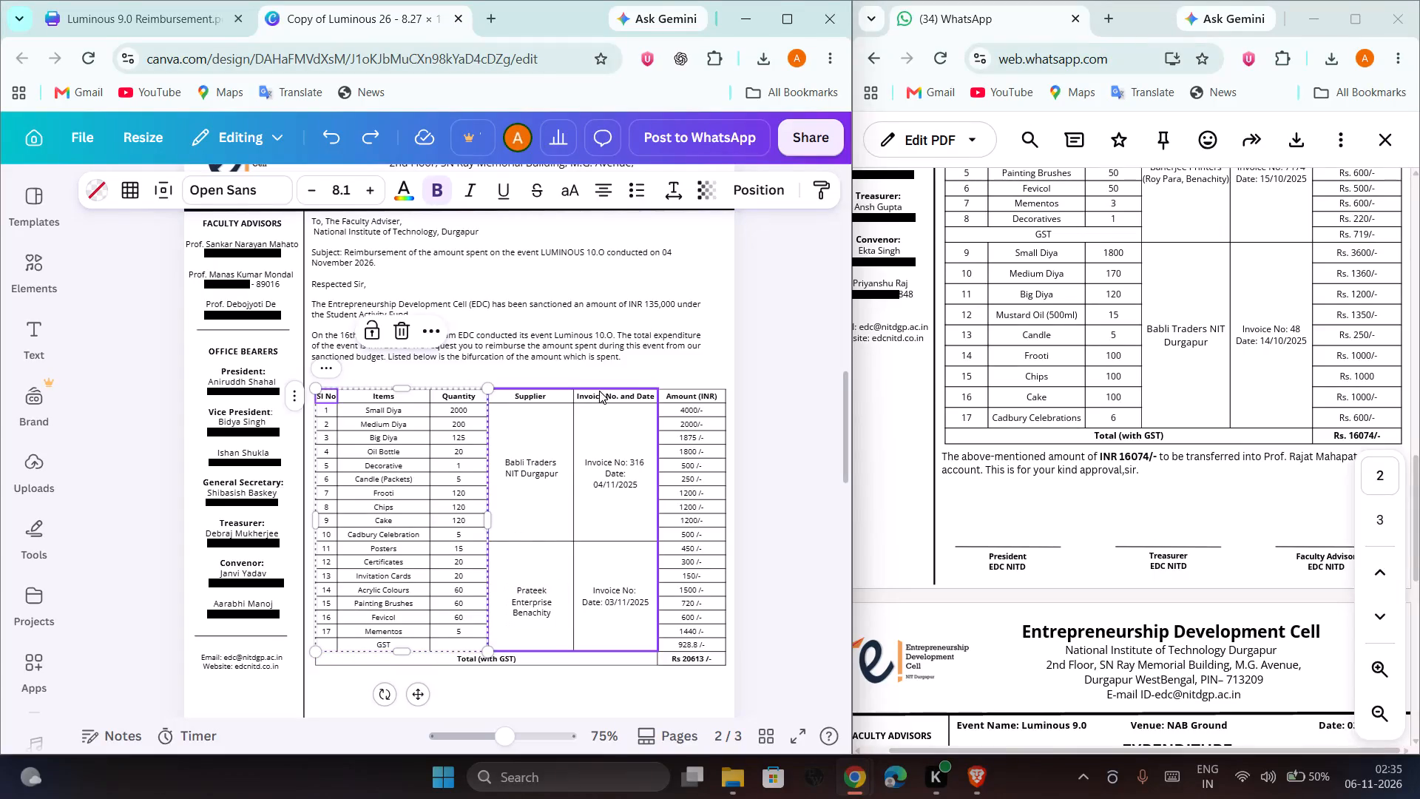
pyautogui.click(675, 370)
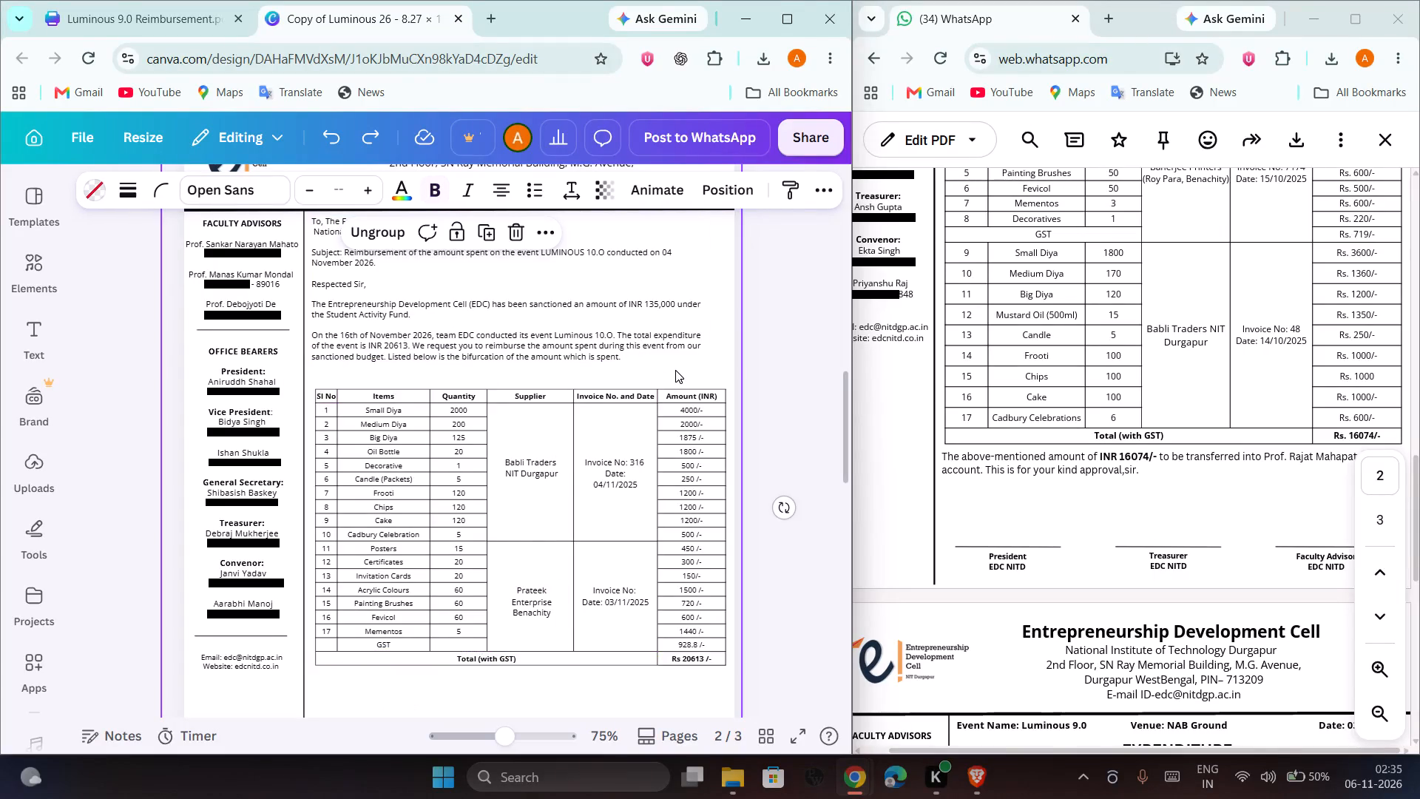
pyautogui.press('Left')
pyautogui.press('Left')
pyautogui.press('Left')
pyautogui.press('Left')
pyautogui.press('Left')
pyautogui.press('Left')
pyautogui.press('Left')
pyautogui.press('Left')
pyautogui.press('Left')
pyautogui.press('Left')
pyautogui.press('Left')
pyautogui.press('Left')
pyautogui.press('Left')
pyautogui.press('Left')
pyautogui.press('Left')
pyautogui.press('Left')
pyautogui.press('Left')
pyautogui.press('Left')
pyautogui.press('Left')
pyautogui.press('Left')
pyautogui.press('Left')
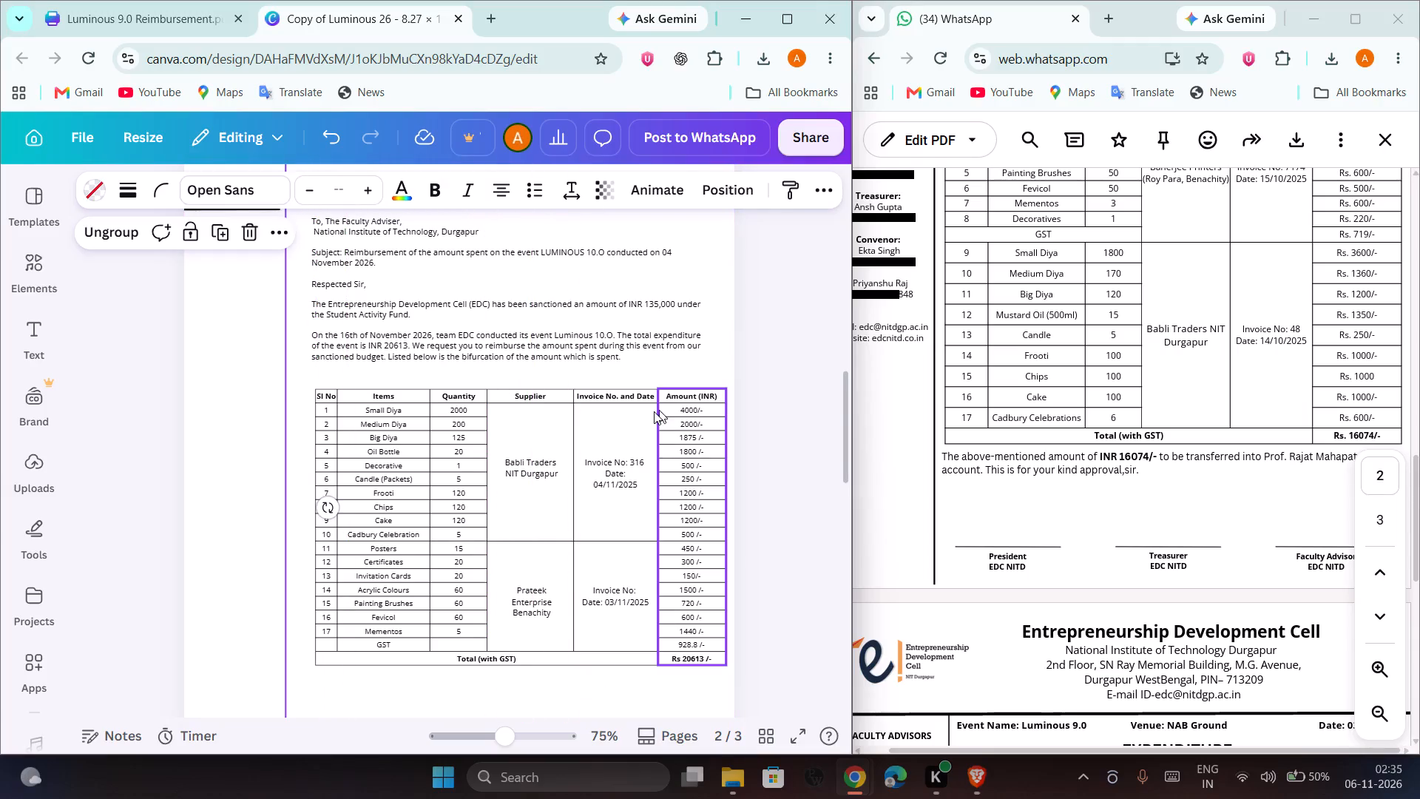
pyautogui.scroll(-1, 652, 411)
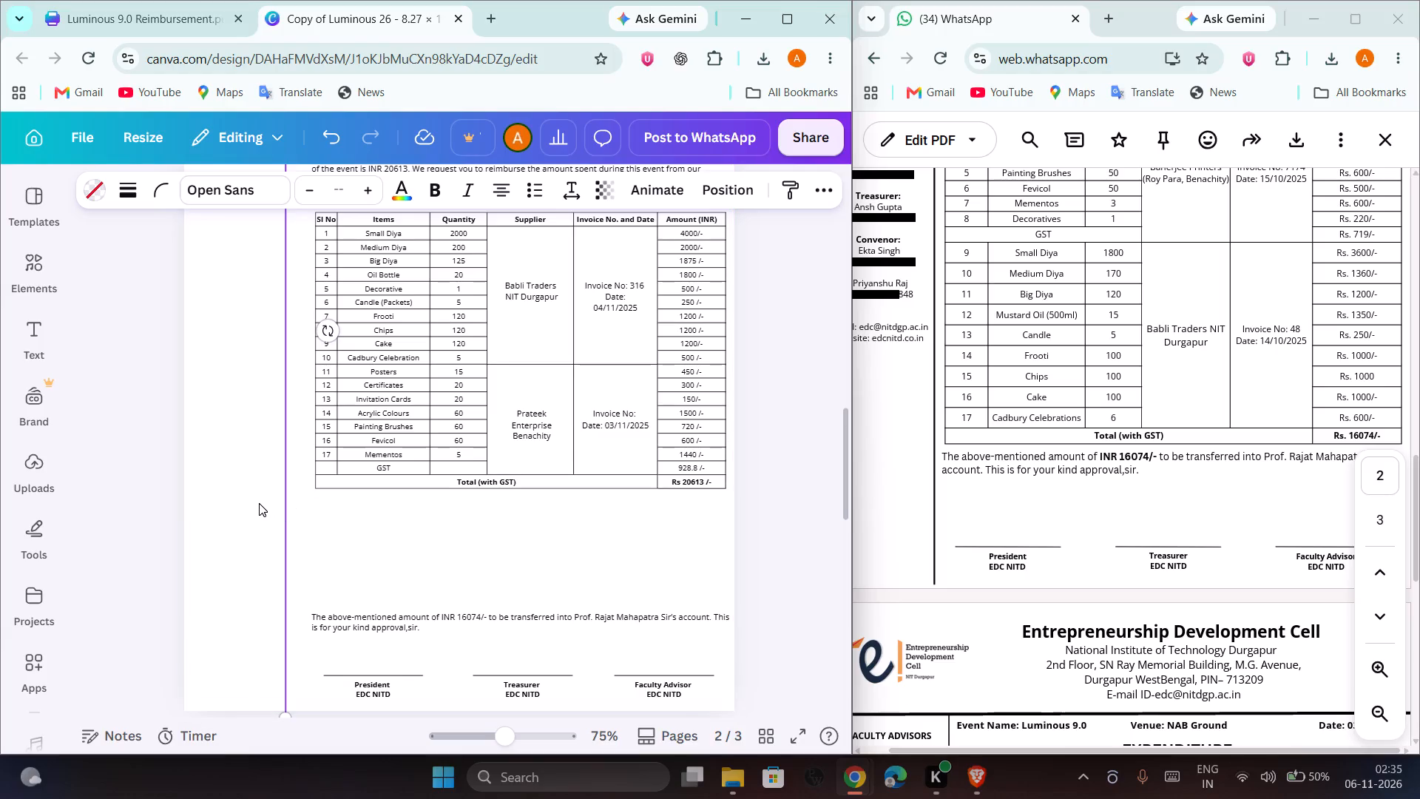
pyautogui.click(426, 530)
pyautogui.click(221, 516)
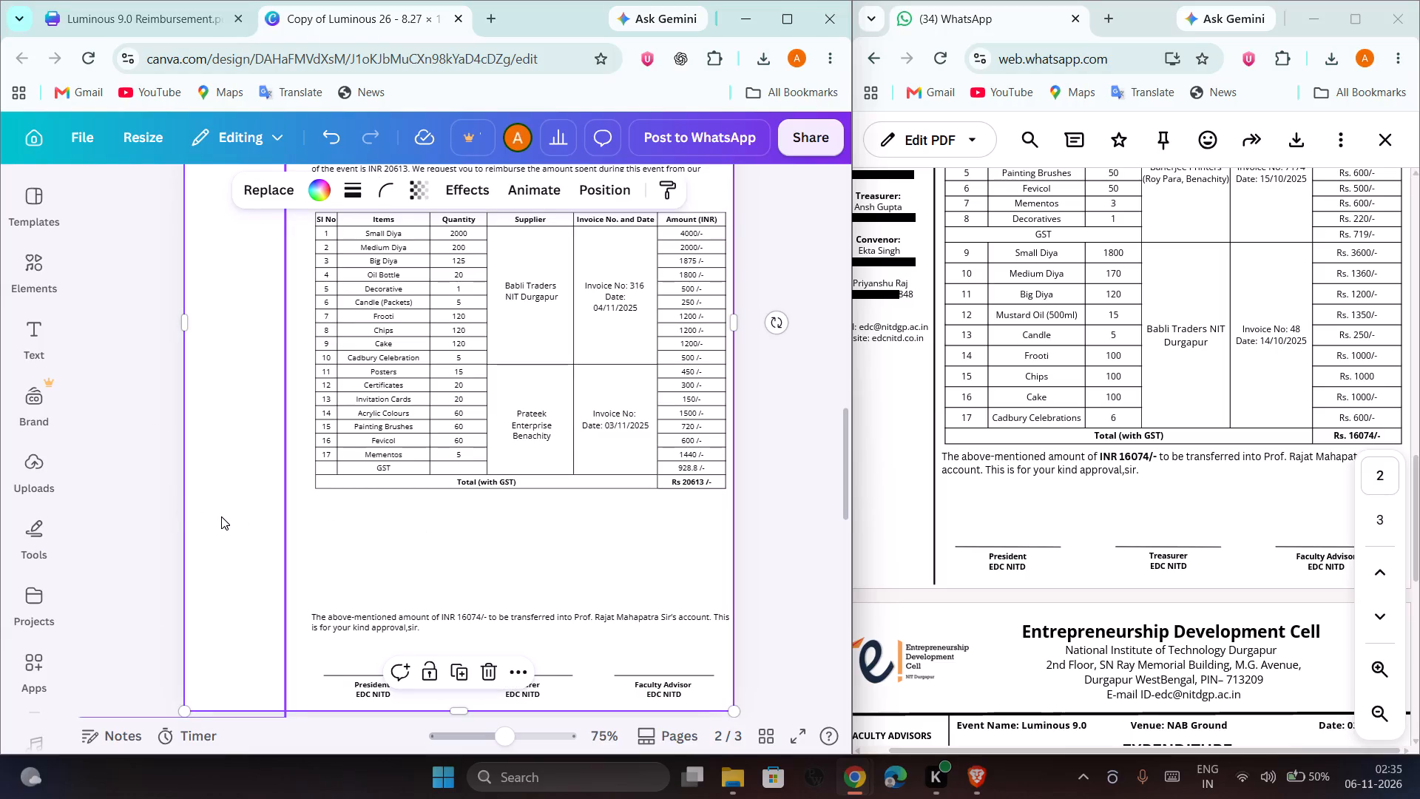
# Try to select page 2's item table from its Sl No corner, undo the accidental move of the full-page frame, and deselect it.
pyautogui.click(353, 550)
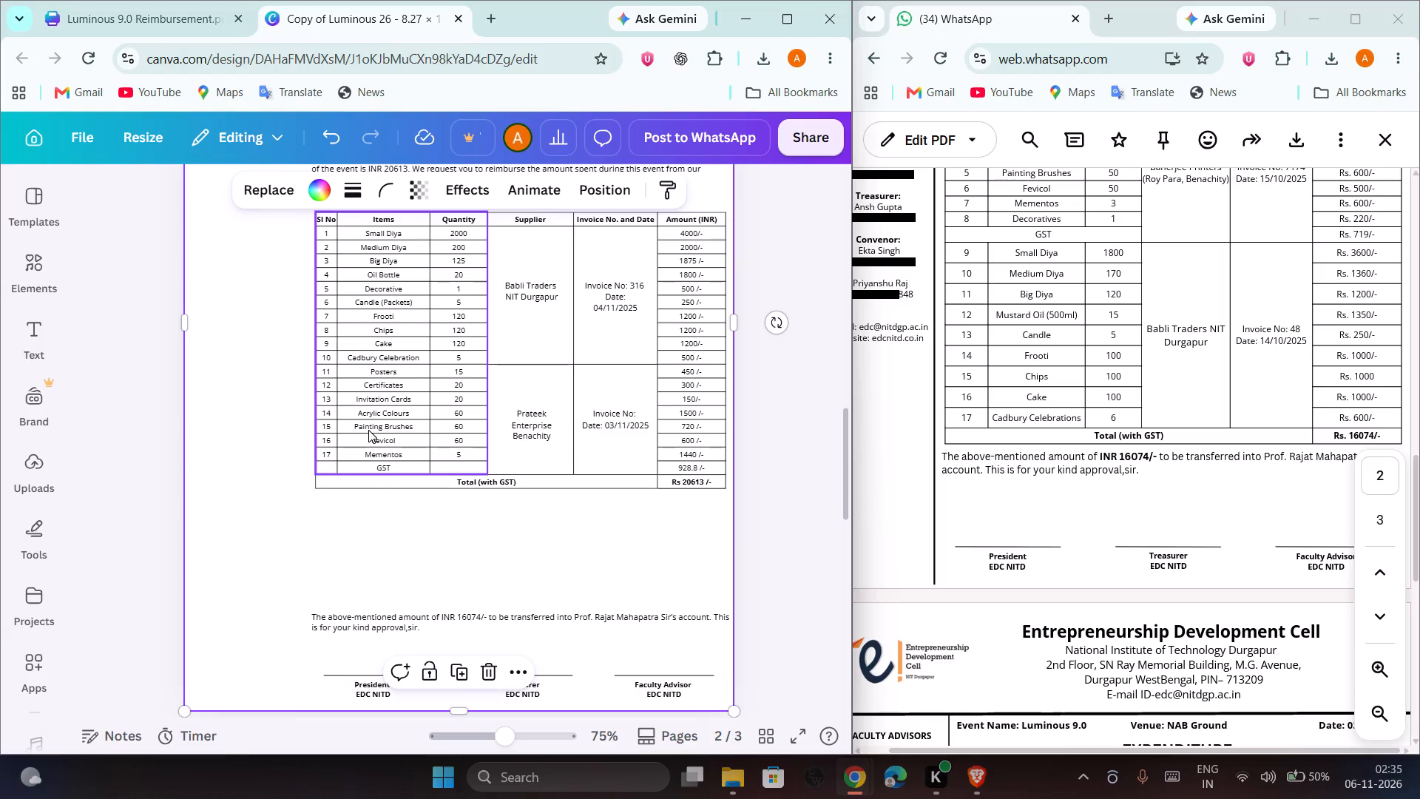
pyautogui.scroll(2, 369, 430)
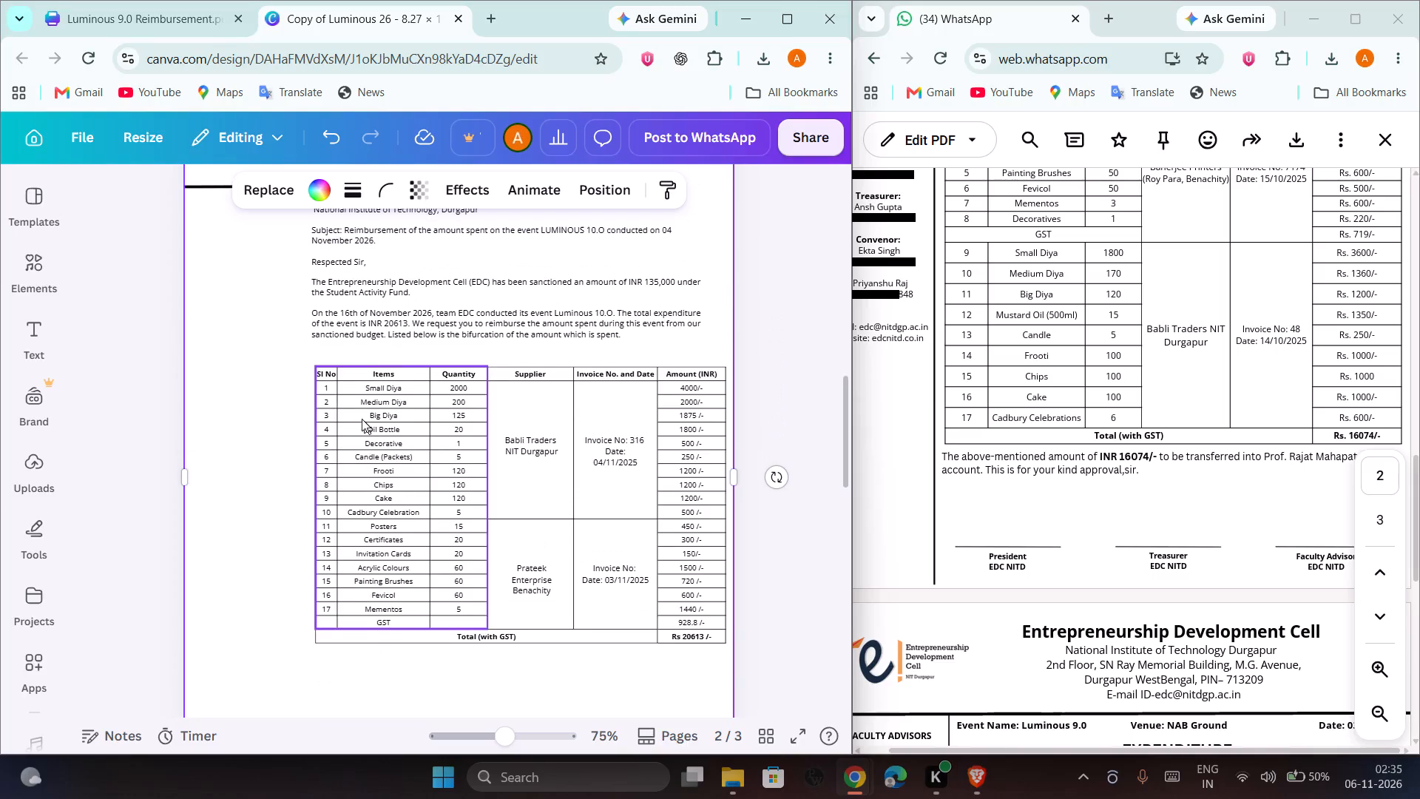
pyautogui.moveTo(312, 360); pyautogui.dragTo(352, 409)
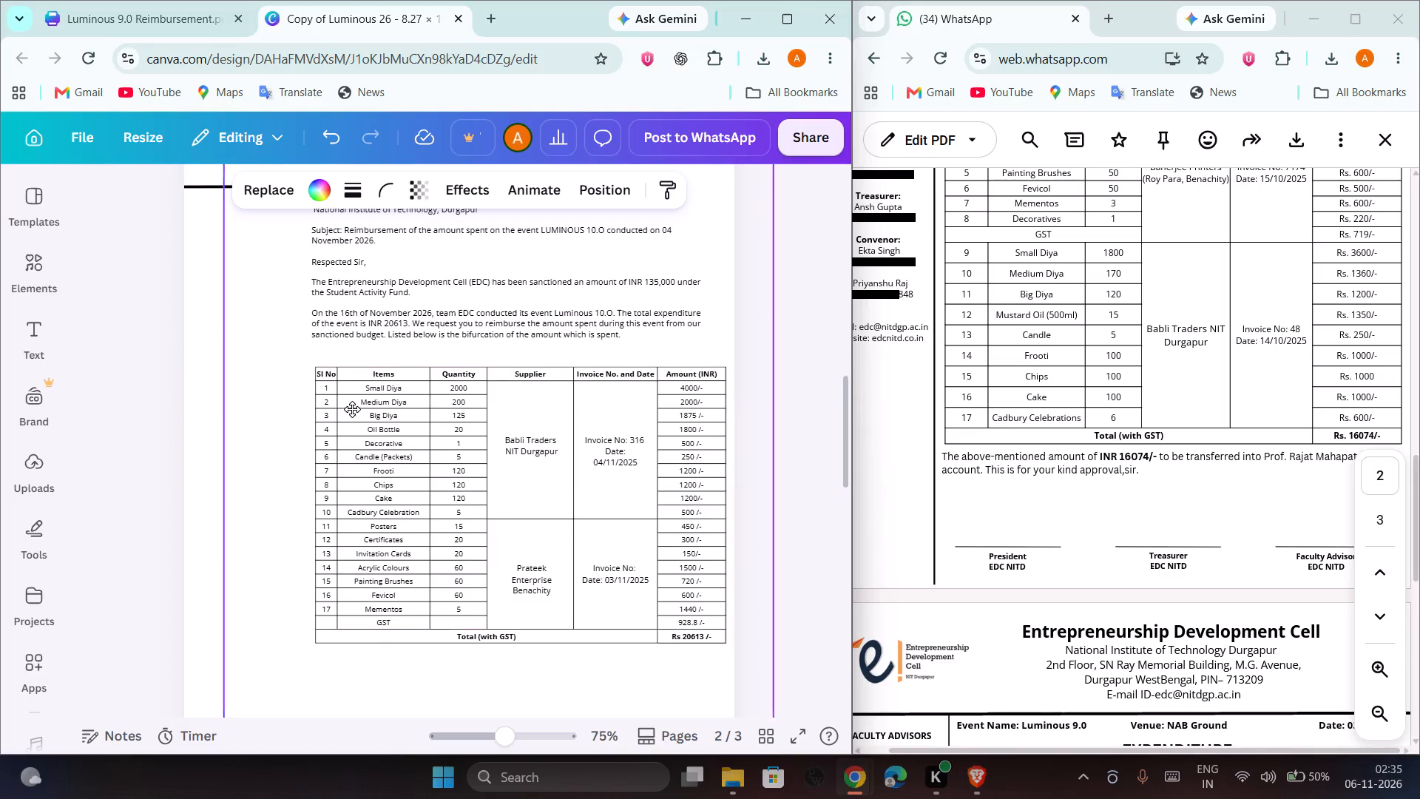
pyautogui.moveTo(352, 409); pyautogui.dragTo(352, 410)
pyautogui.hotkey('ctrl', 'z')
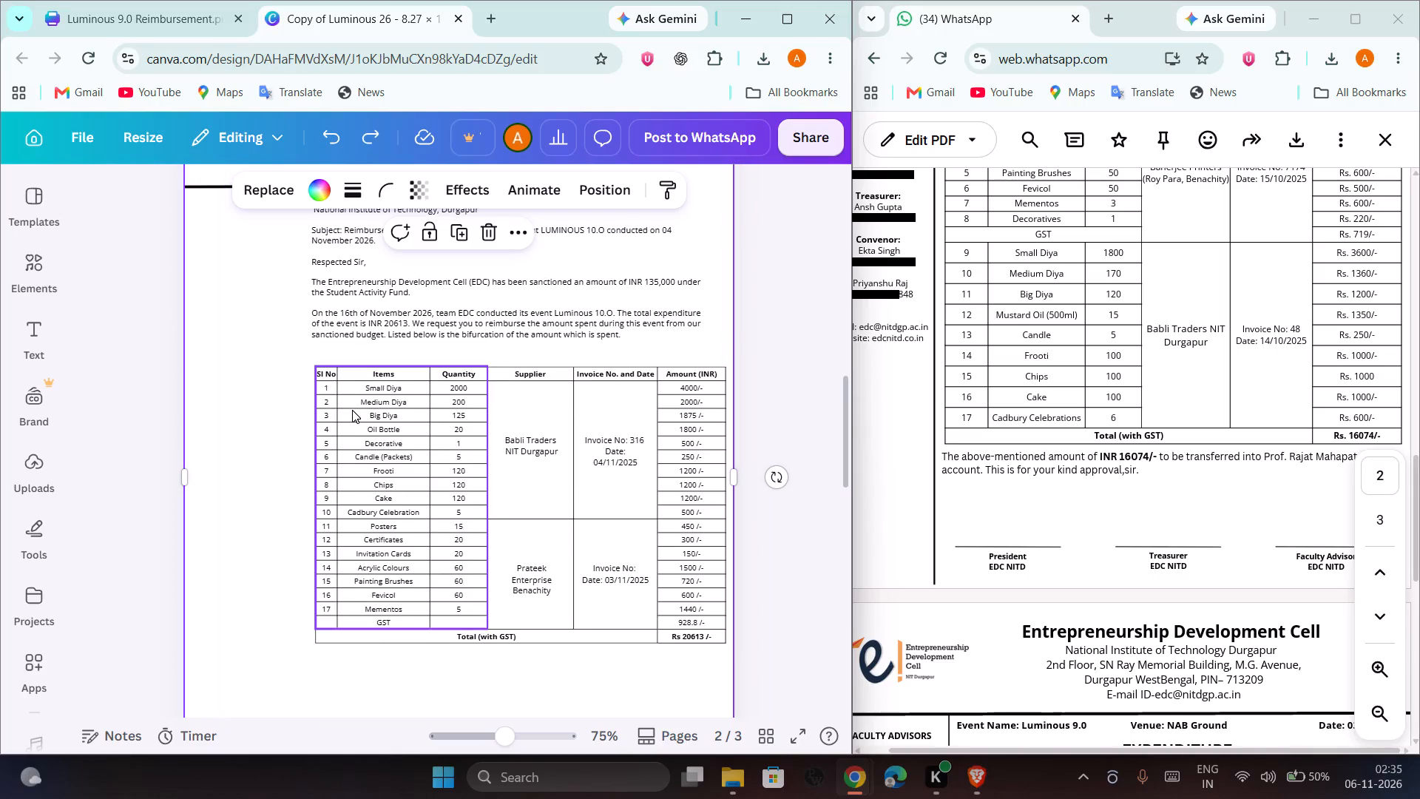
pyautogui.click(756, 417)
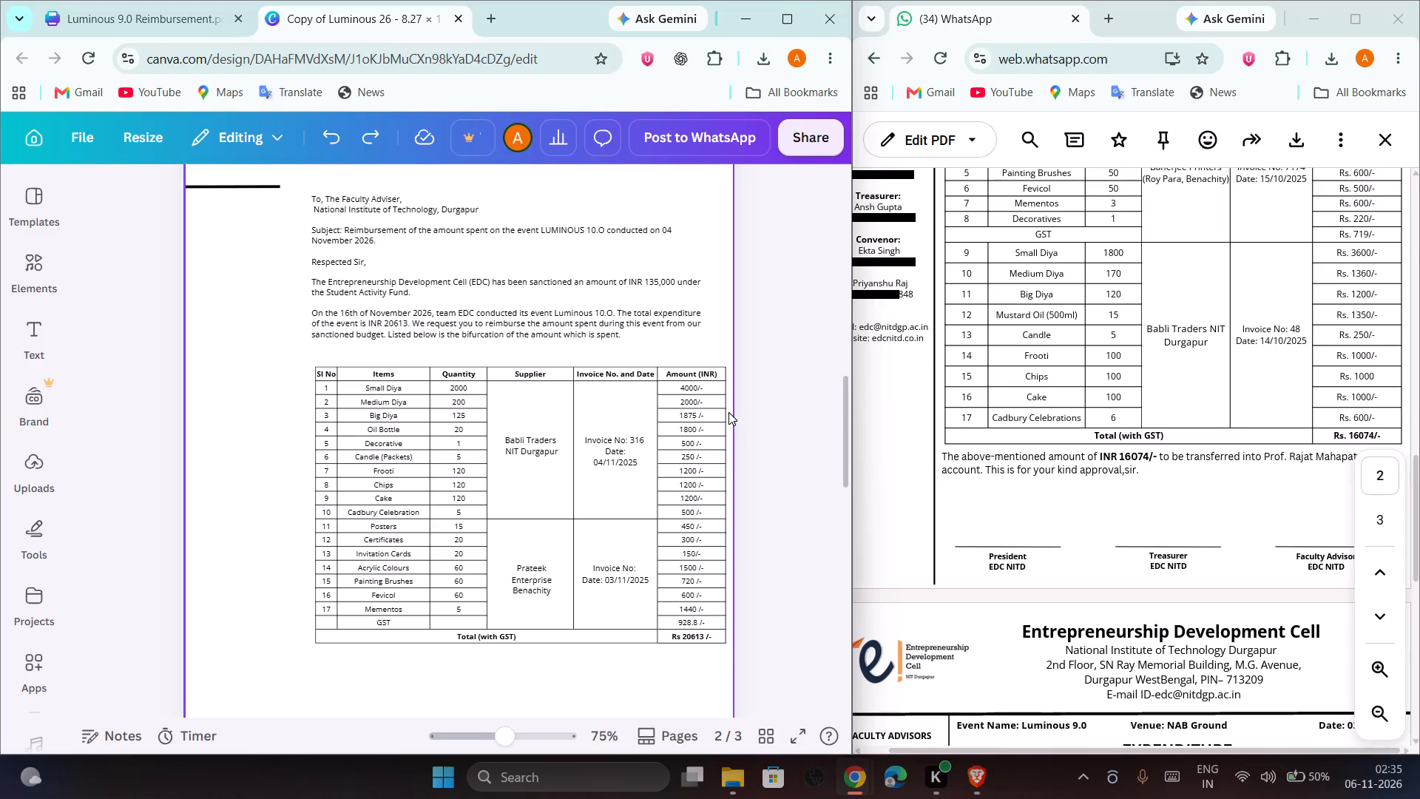
# Move page 2's remaining full-page frame left until its far edge sits just before the item table's Sl No column, and deselect it.
pyautogui.click(728, 412)
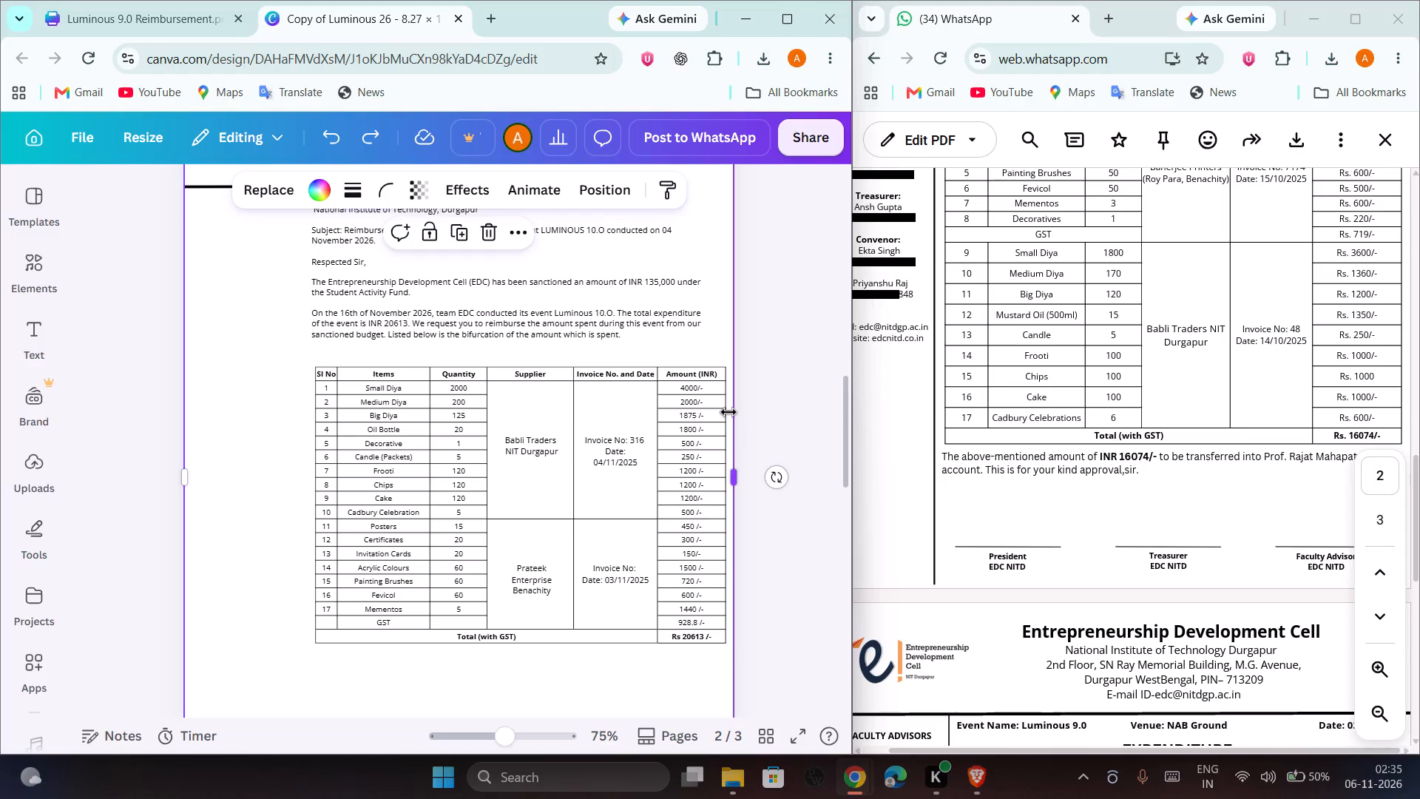
pyautogui.press('Left')
pyautogui.press('Left')
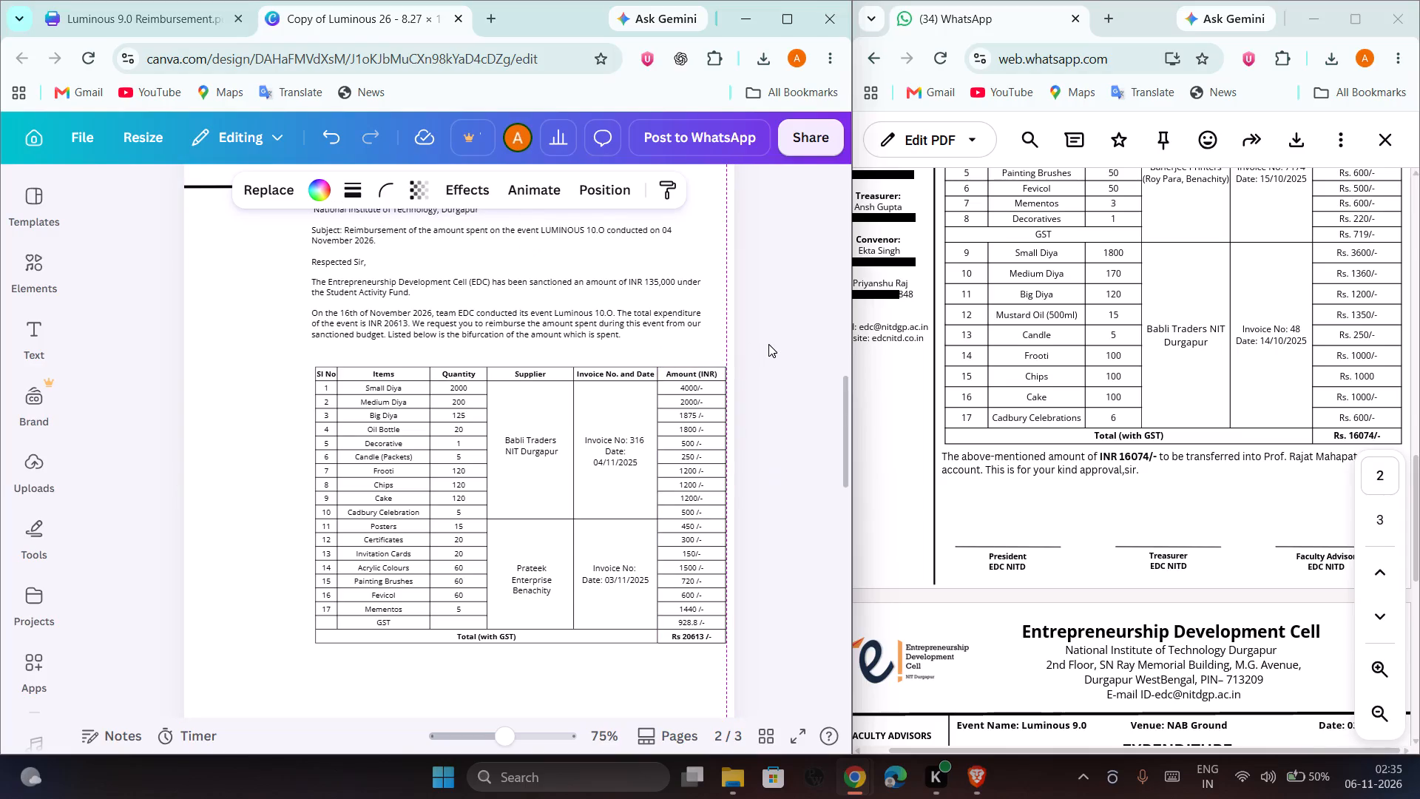
pyautogui.press('Left')
pyautogui.press('Left')
pyautogui.press('Left')
pyautogui.press('Left')
pyautogui.press('Left')
pyautogui.press('Left')
pyautogui.press('Left')
pyautogui.press('Left')
pyautogui.press('Left')
pyautogui.press('Left')
pyautogui.press('Left')
pyautogui.press('Left')
pyautogui.press('Left')
pyautogui.press('Left')
pyautogui.press('Left')
pyautogui.press('Left')
pyautogui.press('Left')
pyautogui.press('Left')
pyautogui.press('Left')
pyautogui.press('Left')
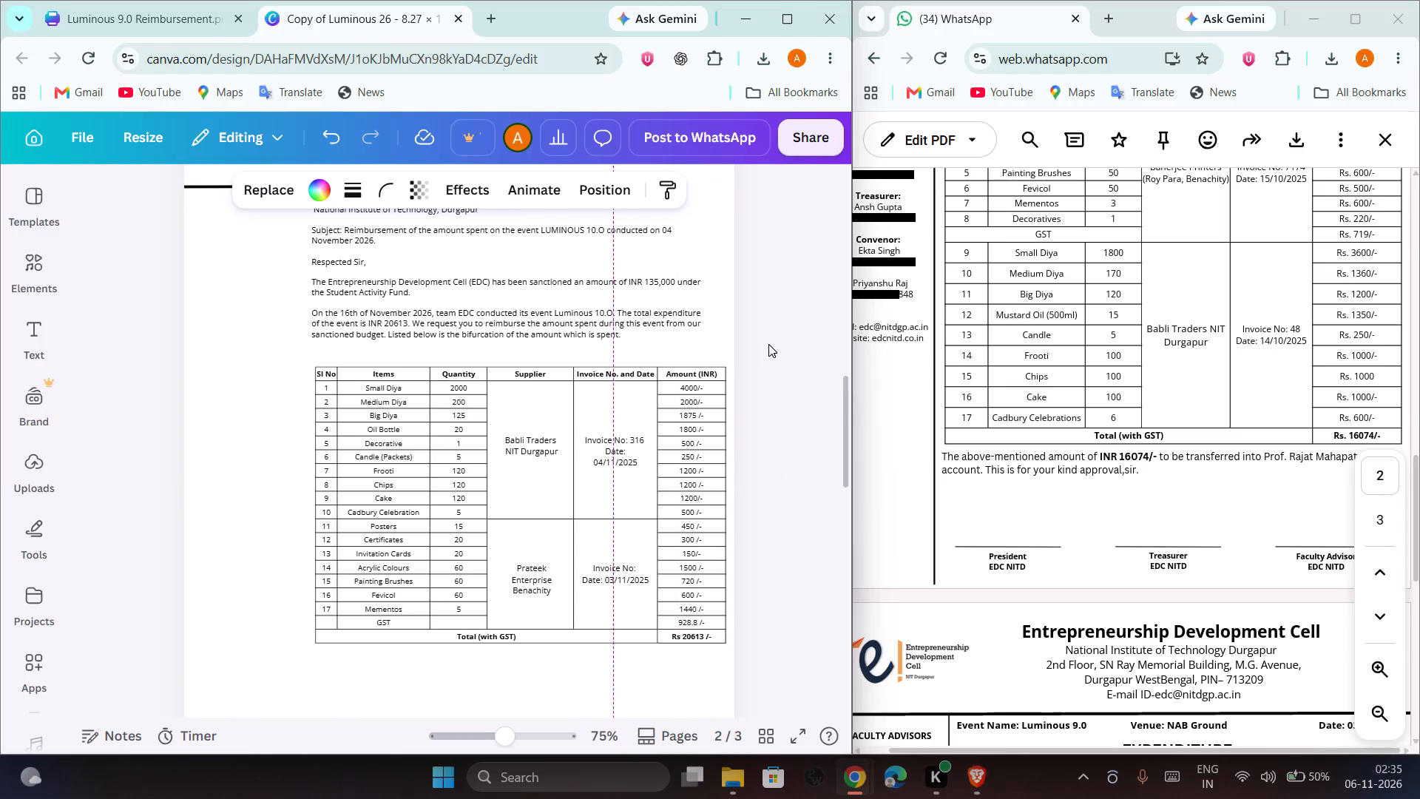
pyautogui.press('Left')
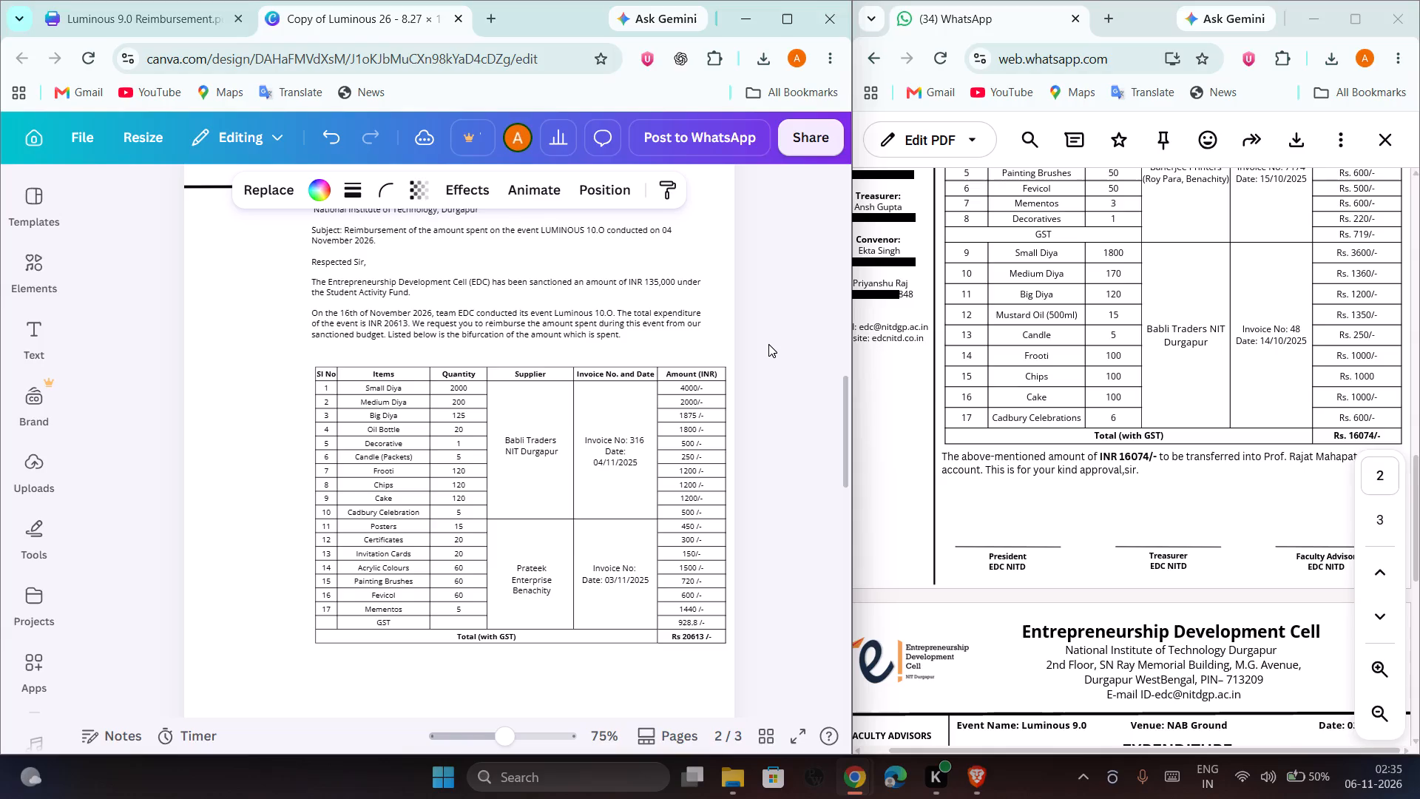
pyautogui.press('Left')
pyautogui.press('Left')
pyautogui.press('Left')
pyautogui.press('Left')
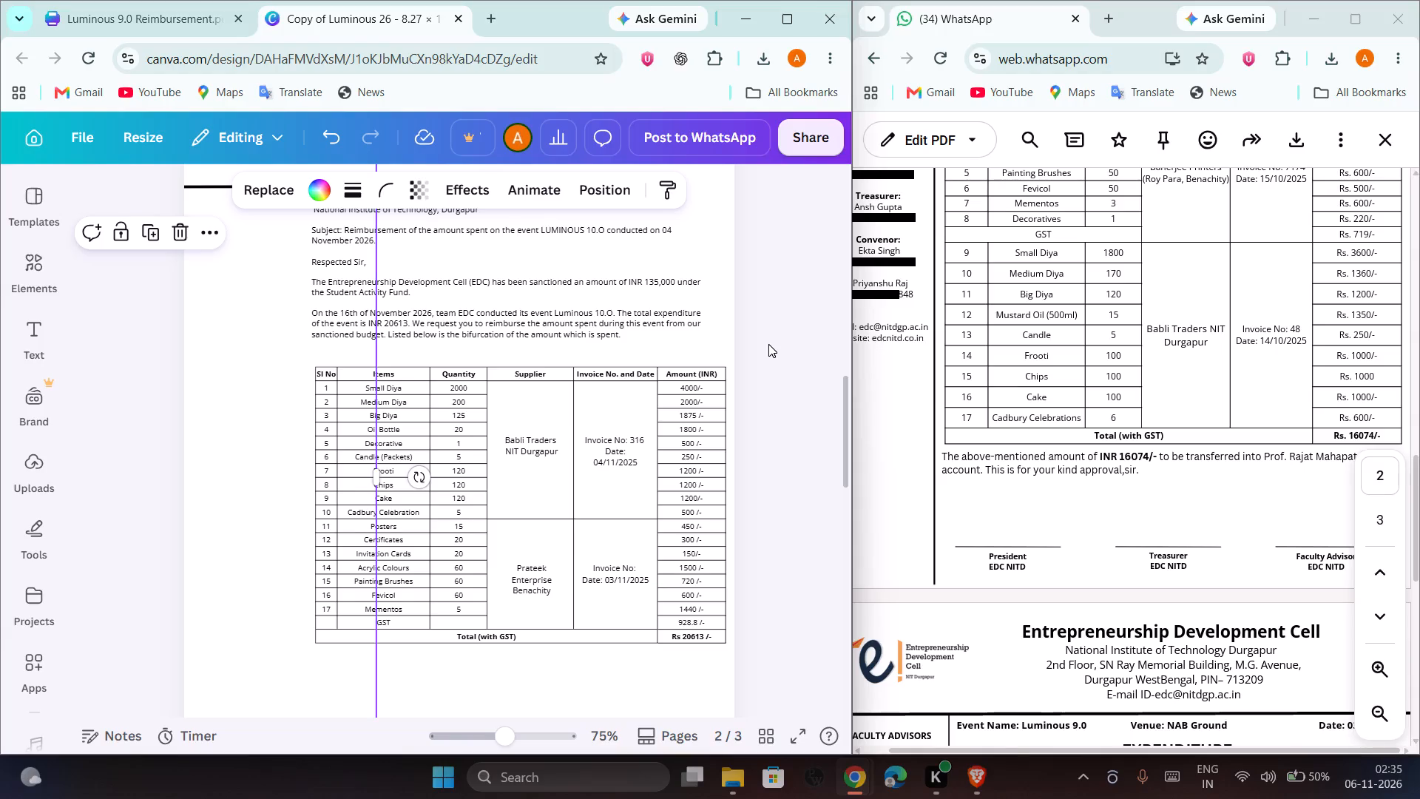
pyautogui.press('Left')
pyautogui.press('Left')
pyautogui.press('Left')
pyautogui.press('Left')
pyautogui.press('Left')
pyautogui.press('Left')
pyautogui.press('Left')
pyautogui.press('Left')
pyautogui.press('Left')
pyautogui.press('Left')
pyautogui.press('Left')
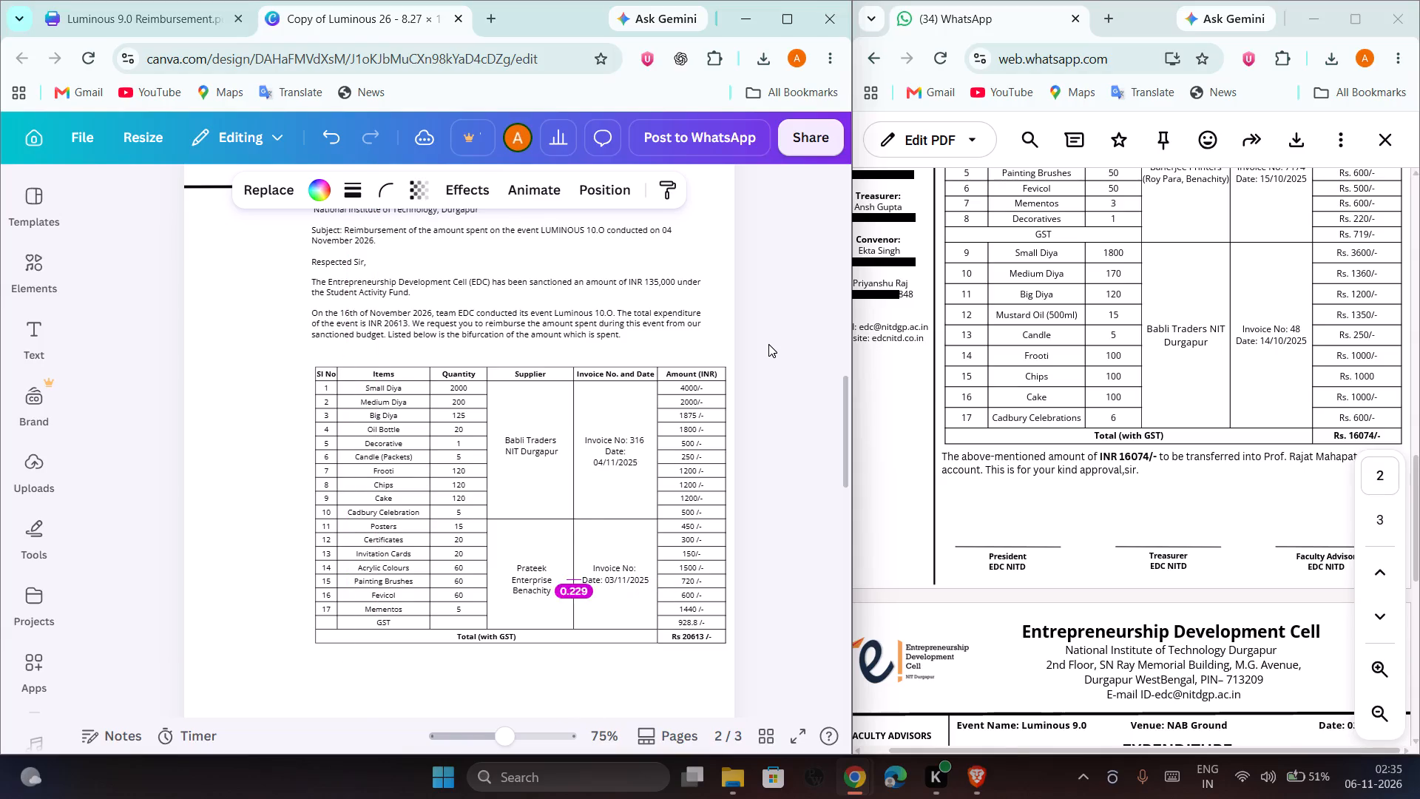
pyautogui.press('Left')
pyautogui.press('Left')
pyautogui.press('Left')
pyautogui.press('Left')
pyautogui.press('Left')
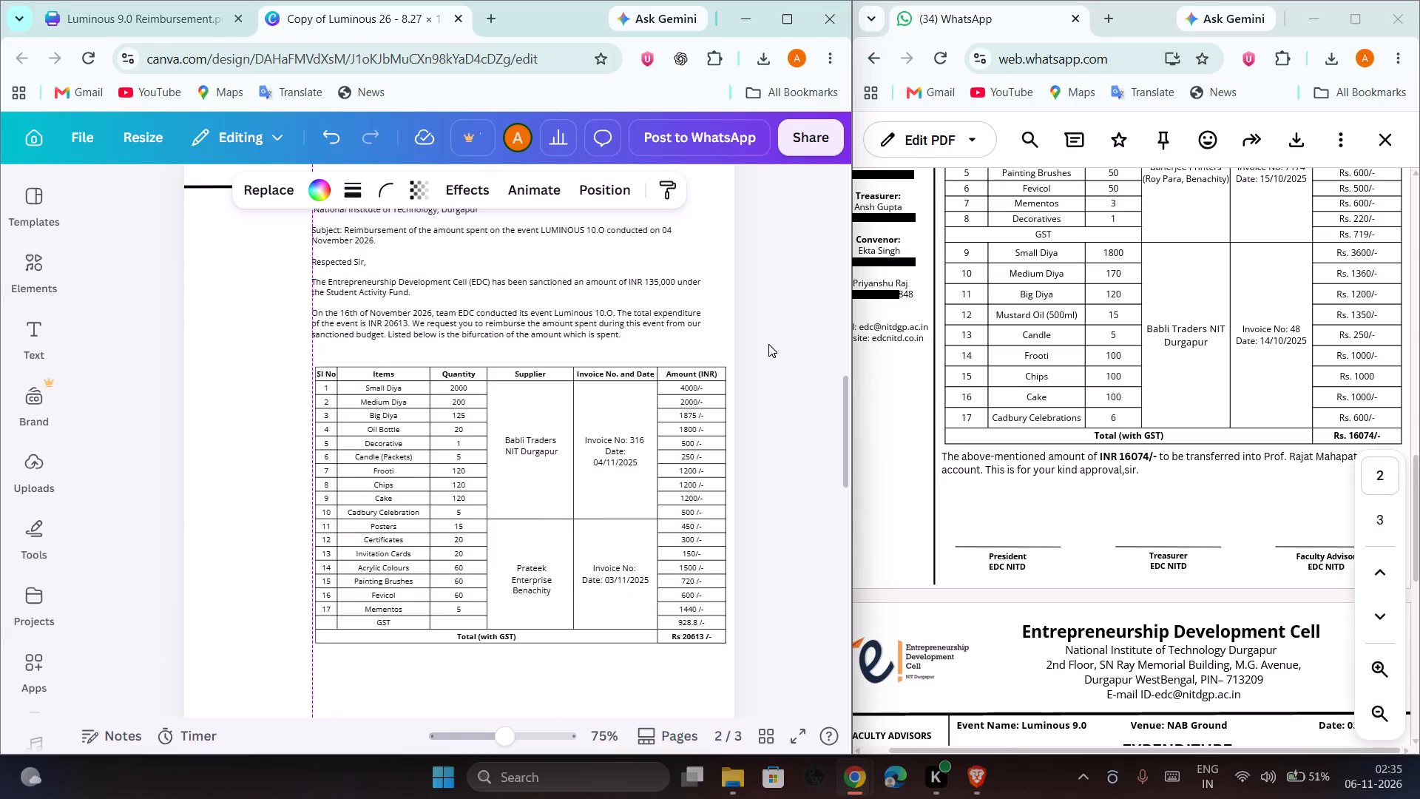
pyautogui.press('Left')
pyautogui.press('Left')
pyautogui.press('Left')
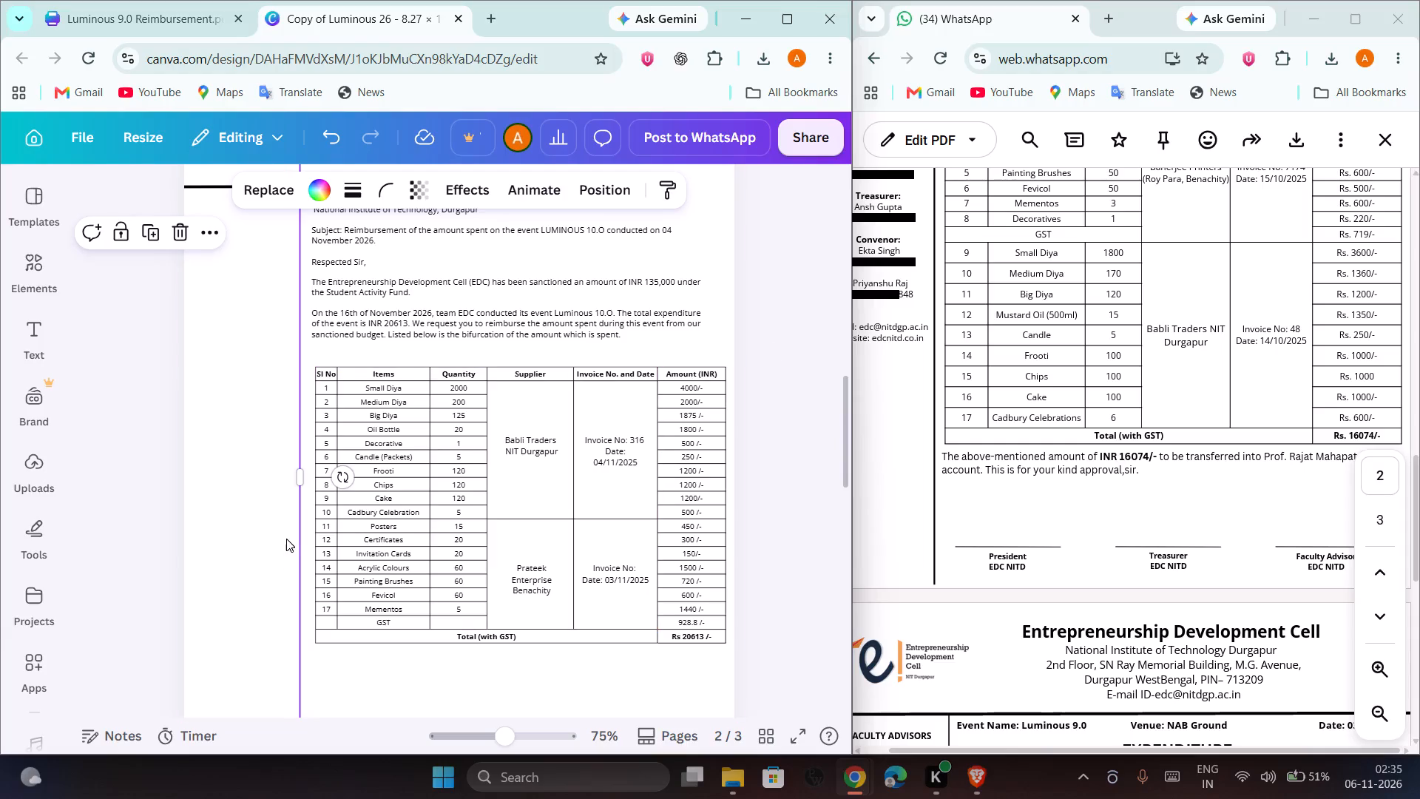
pyautogui.click(355, 653)
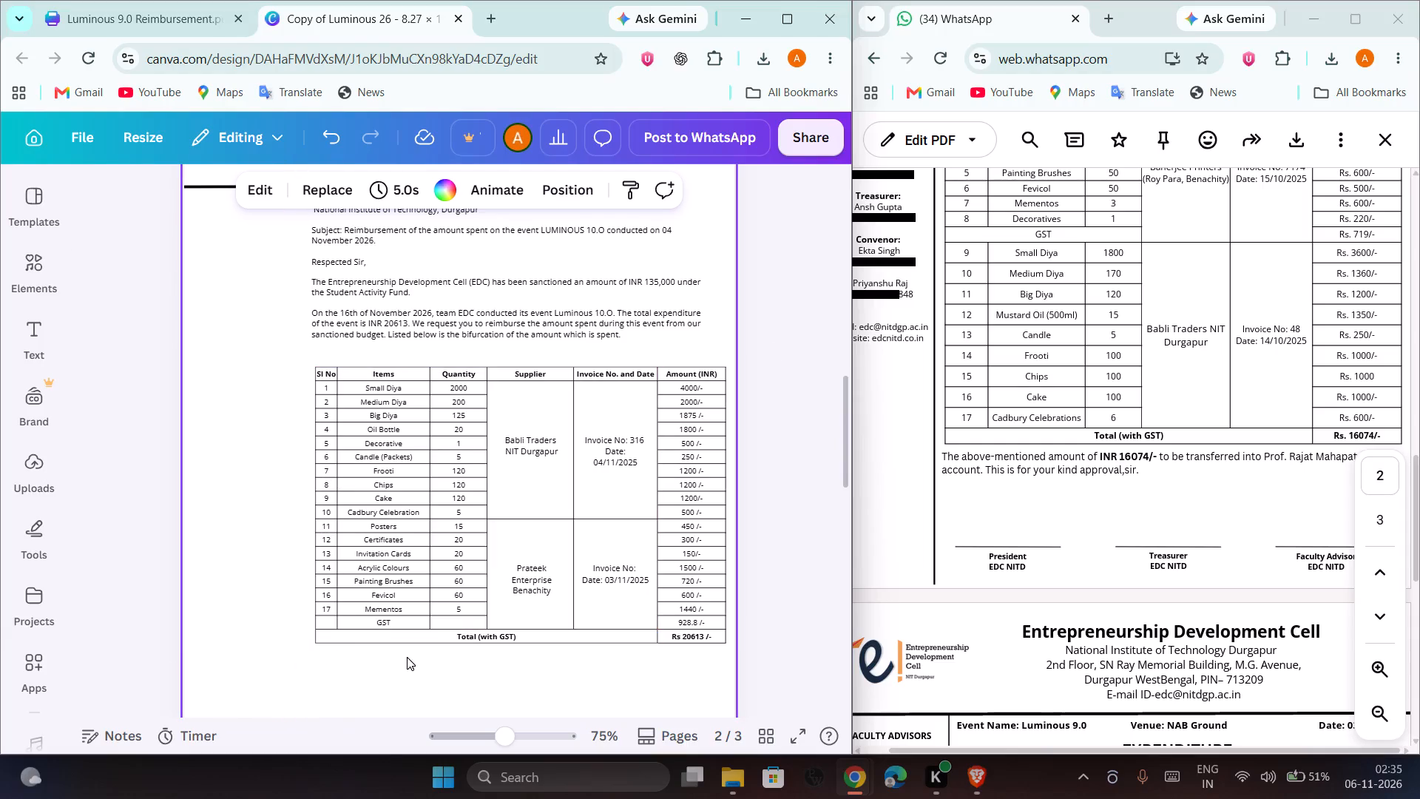
# Select all pieces of page 2's item table together and move them down to just above the closing paragraph and slightly left.
pyautogui.moveTo(311, 651); pyautogui.dragTo(442, 539)
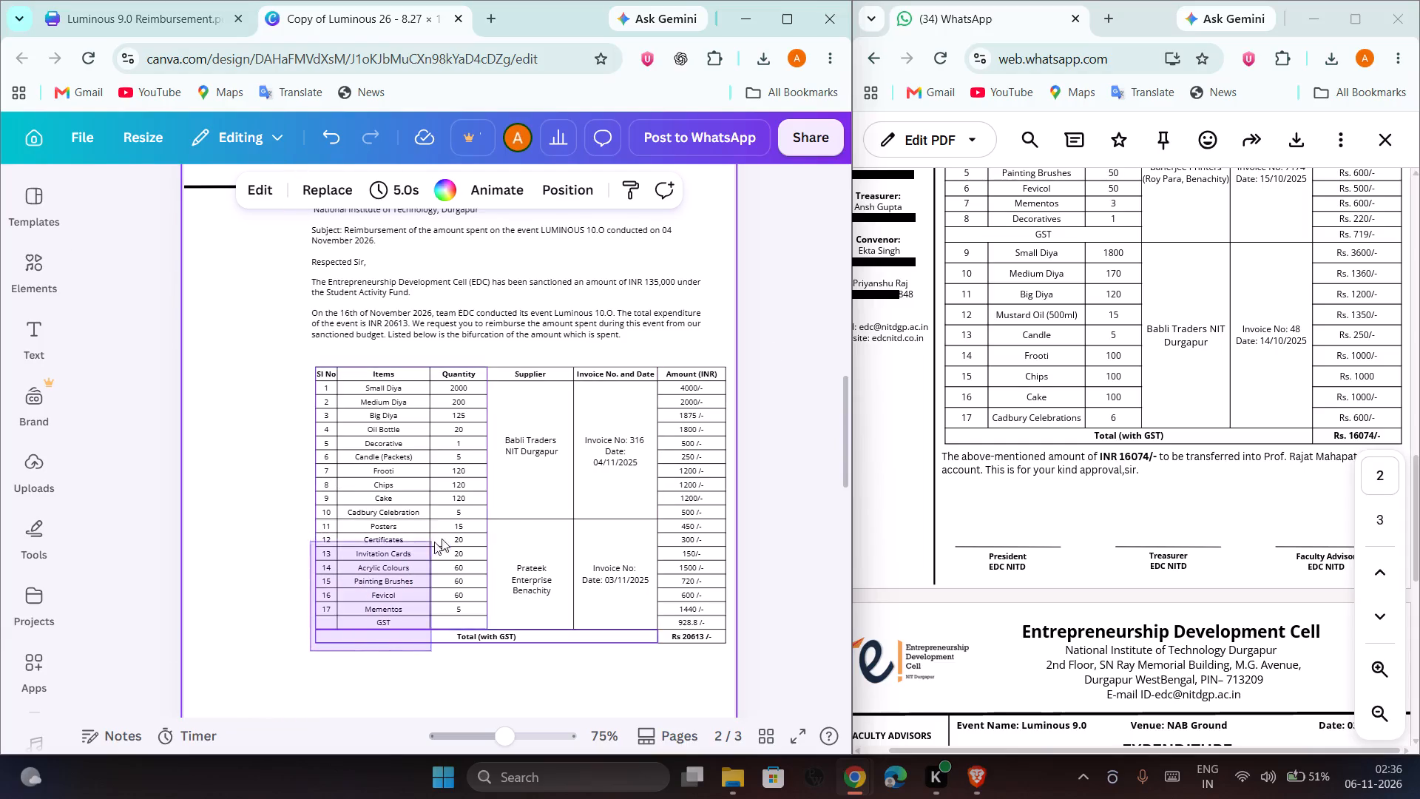
pyautogui.moveTo(442, 539); pyautogui.dragTo(726, 367)
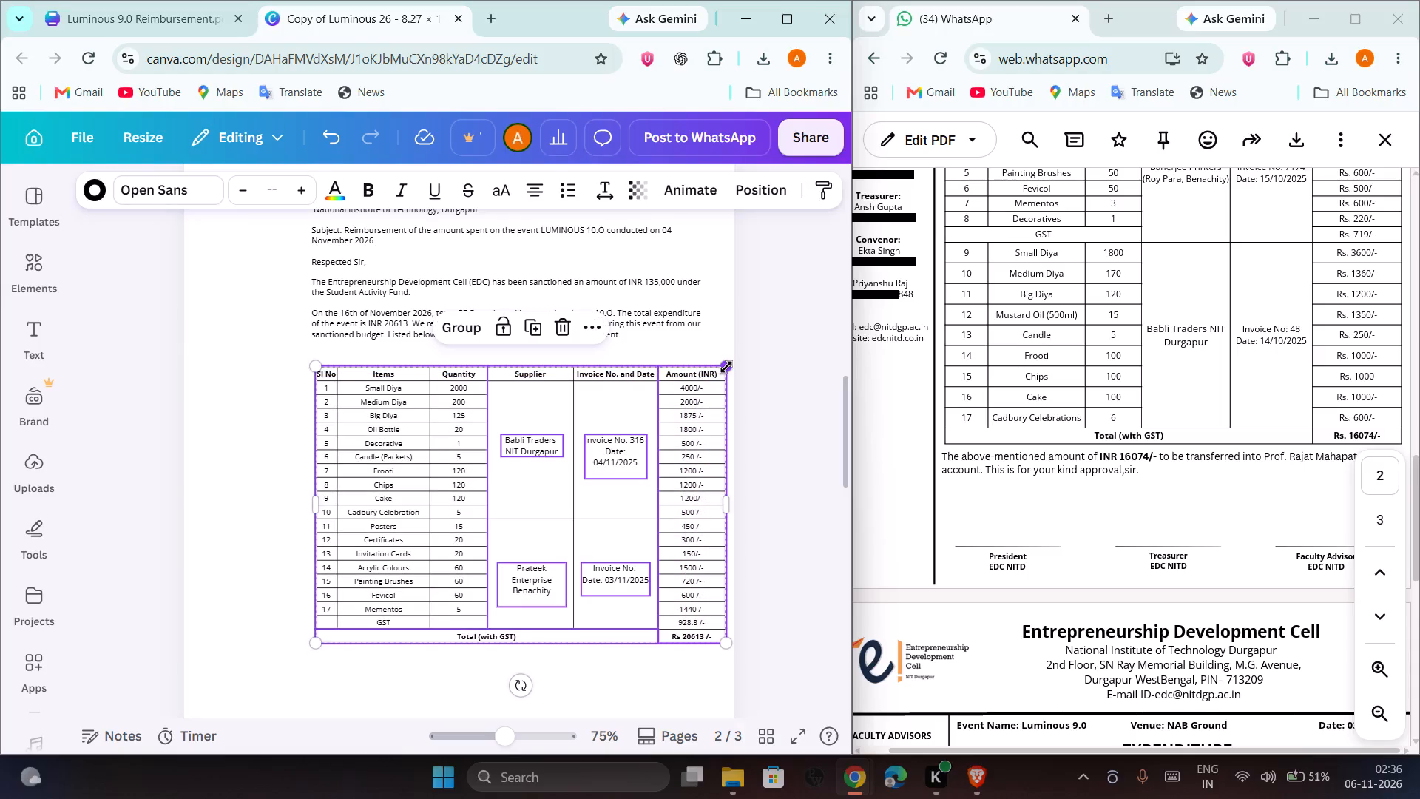
pyautogui.press('Down')
pyautogui.press('Down')
pyautogui.scroll(-1, 679, 438)
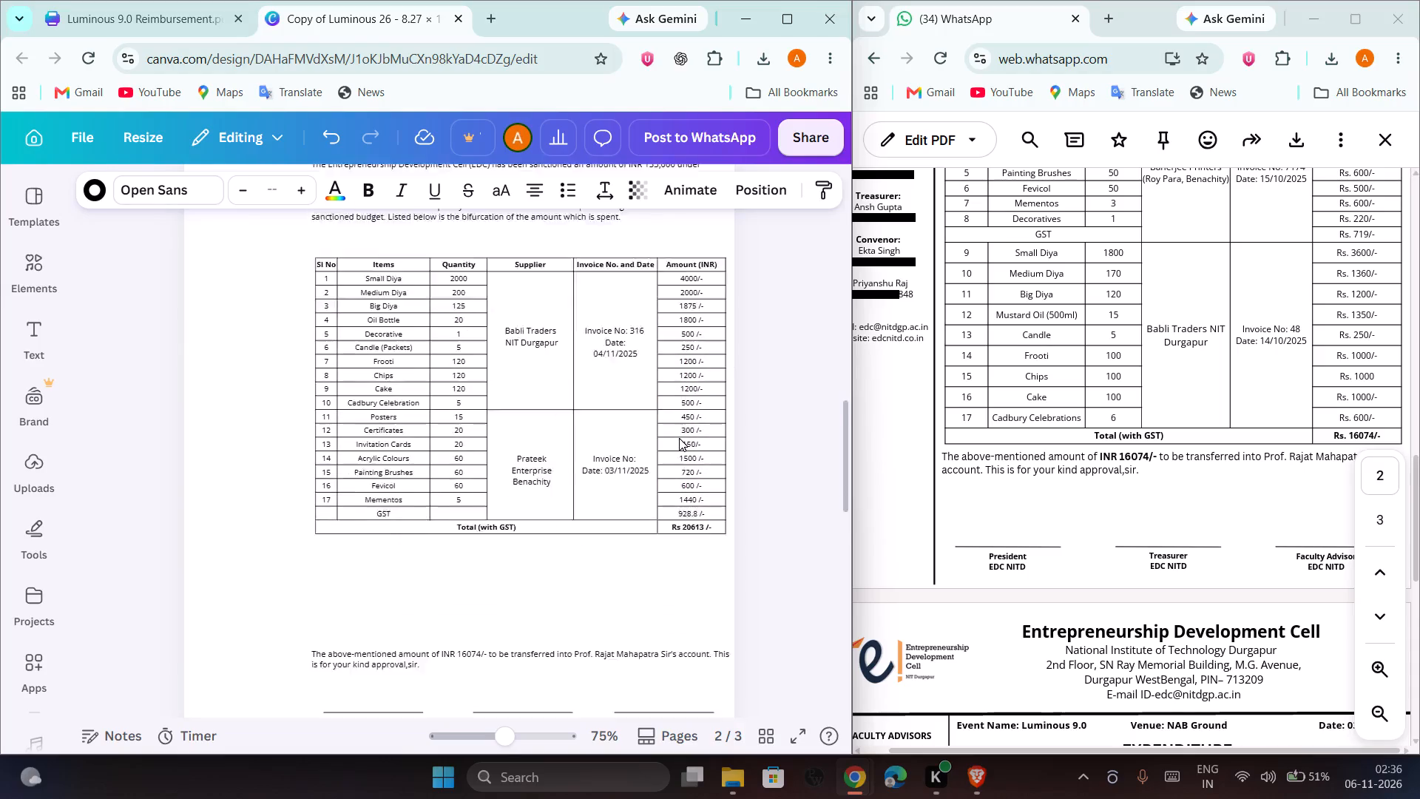
pyautogui.scroll(-1, 679, 438)
pyautogui.press('Down')
pyautogui.press('Down')
pyautogui.press('Down')
pyautogui.press('Down')
pyautogui.press('Down')
pyautogui.press('Down')
pyautogui.press('Down')
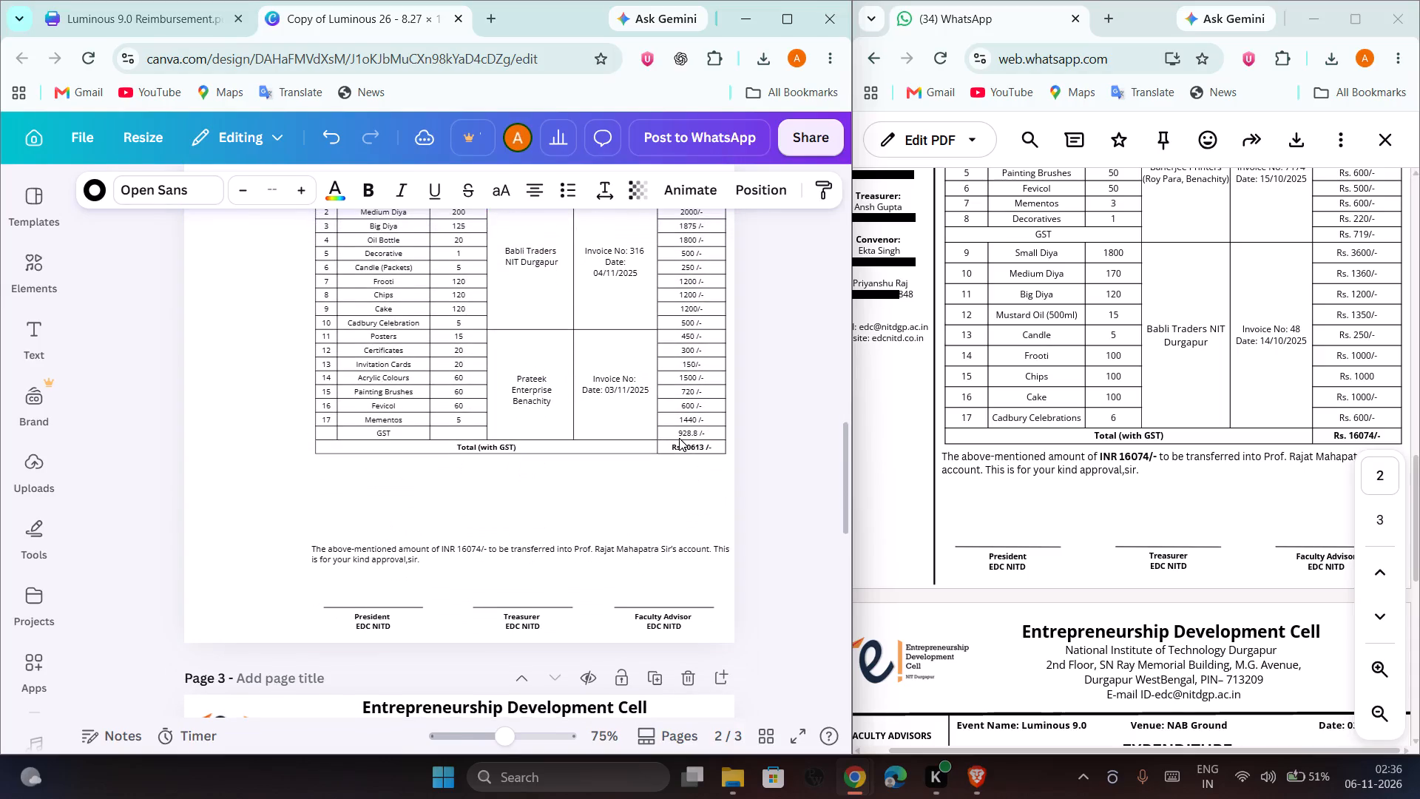
pyautogui.press('Down')
pyautogui.press('Down')
pyautogui.press('Down')
pyautogui.press('Down')
pyautogui.press('Down')
pyautogui.press('Down')
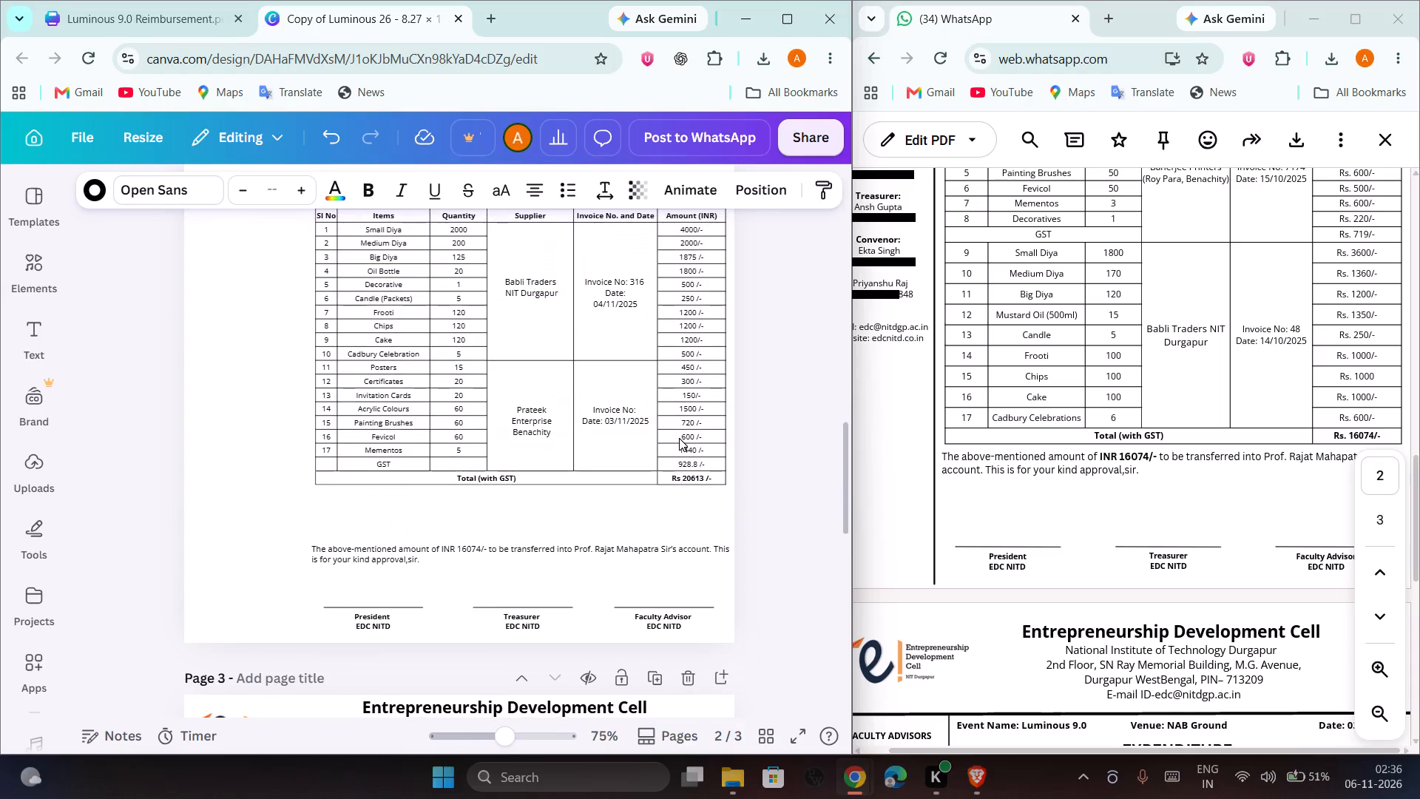
pyautogui.press('Down')
pyautogui.press('Down')
pyautogui.press('Down')
pyautogui.press('Down')
pyautogui.press('Down')
pyautogui.press('Down')
pyautogui.press('Down')
pyautogui.press('Down')
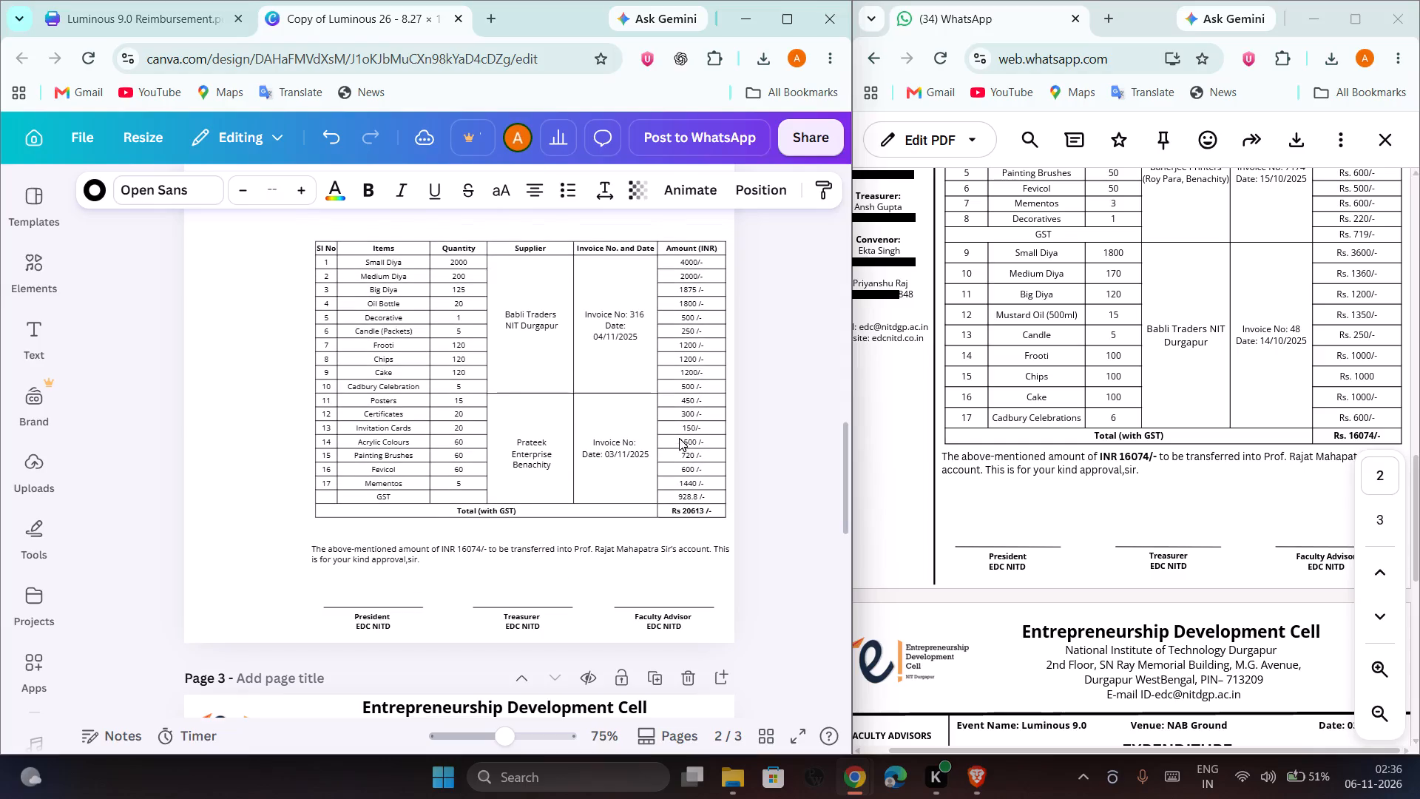
pyautogui.press('Down')
pyautogui.press('Down')
pyautogui.press('Down')
pyautogui.press('Left')
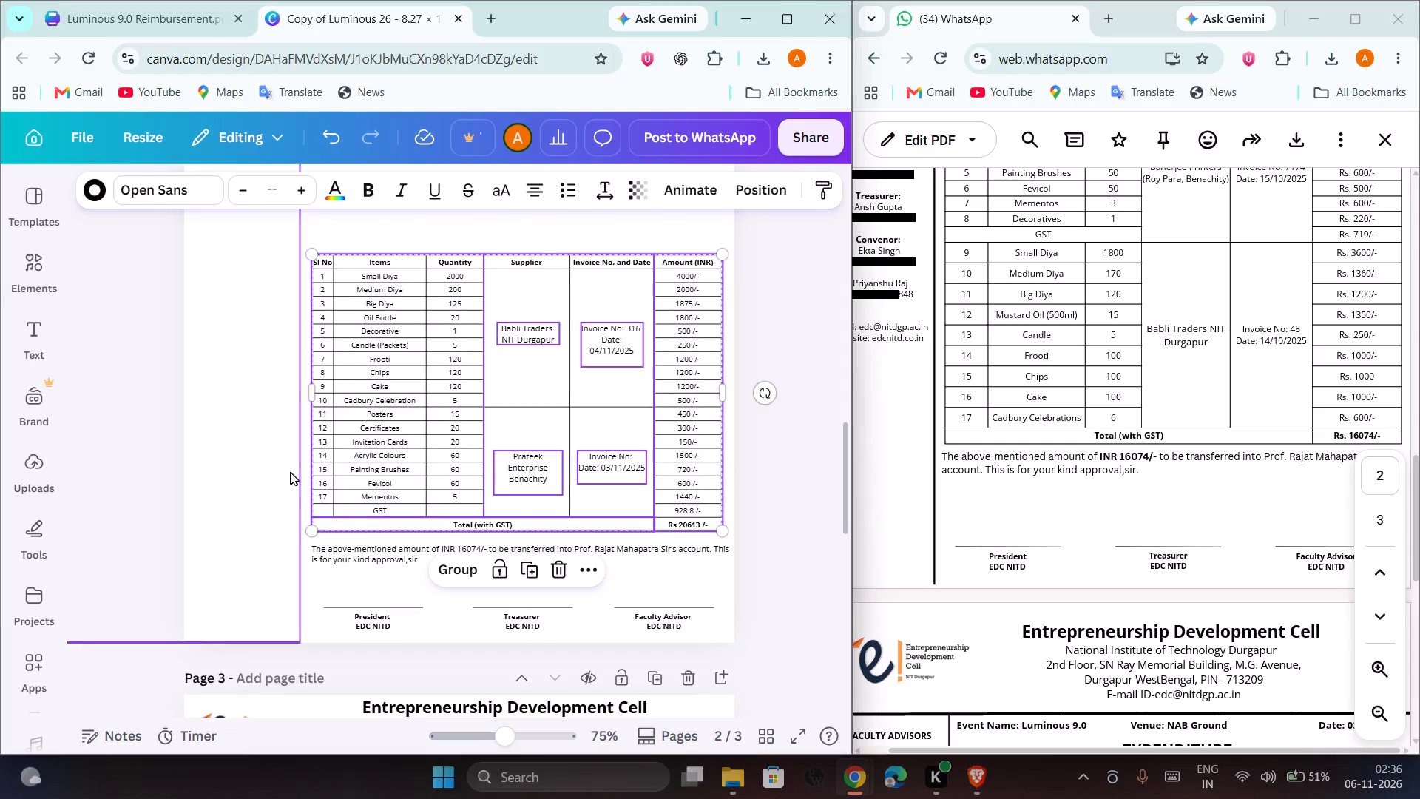
# Select the letter text block above the item table on page 2.
pyautogui.scroll(3, 316, 465)
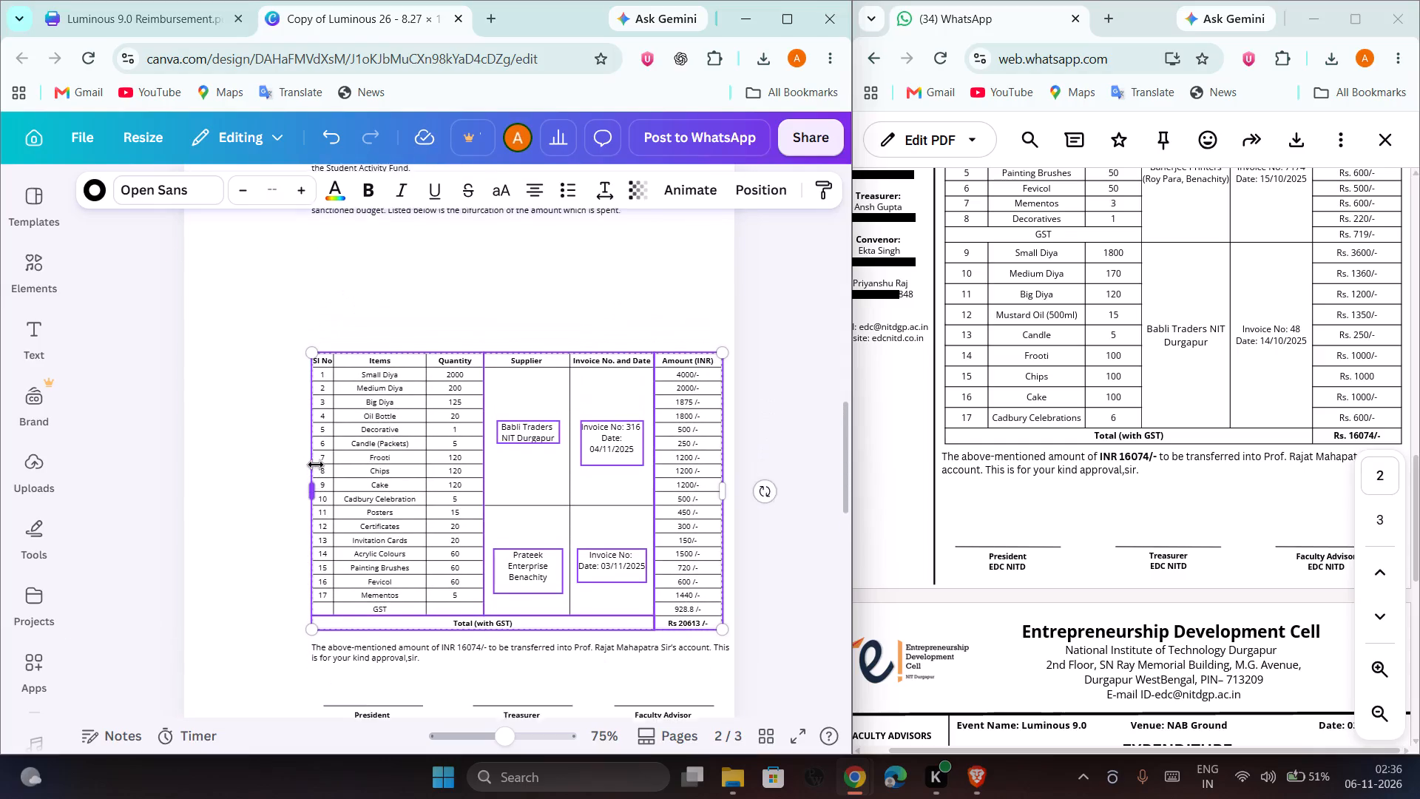
pyautogui.scroll(3, 316, 465)
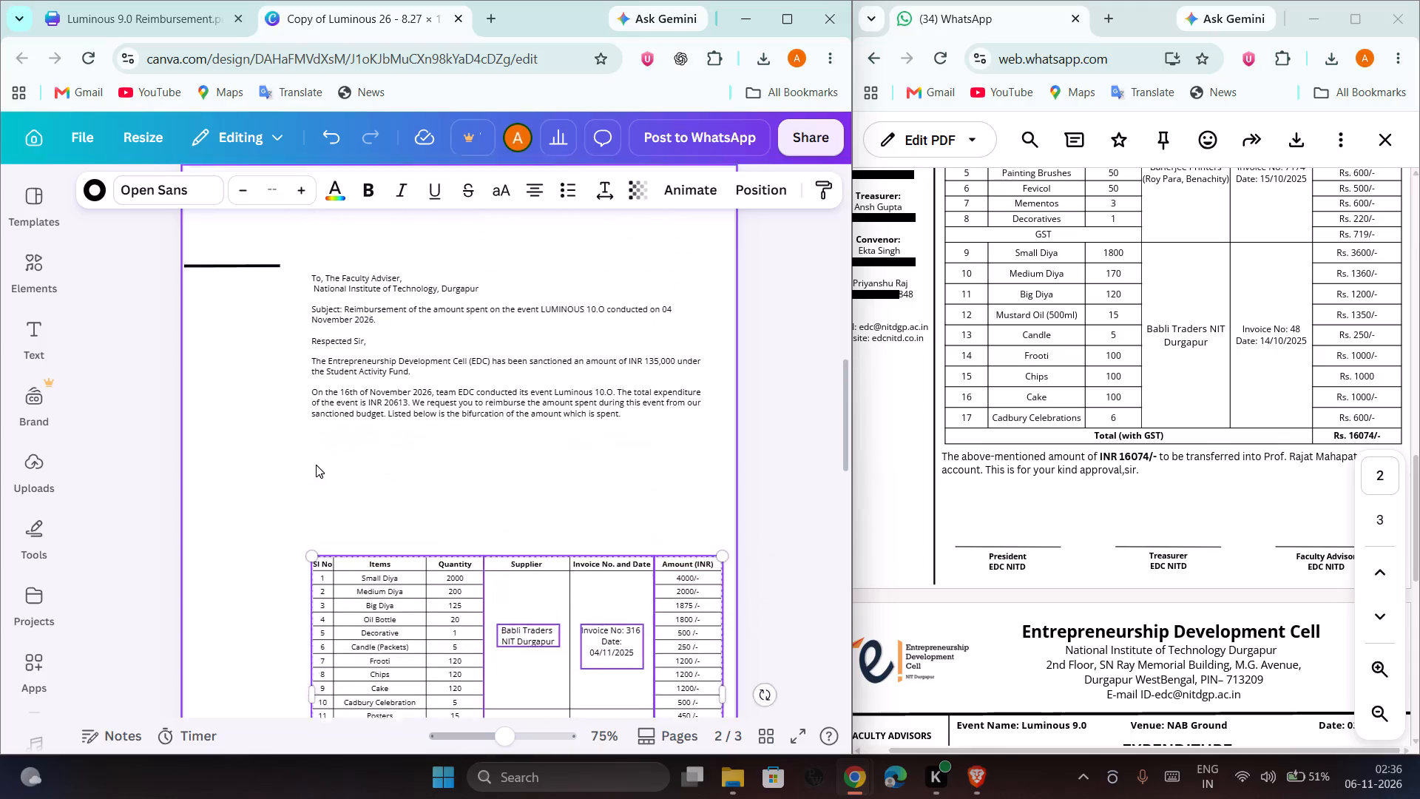
pyautogui.scroll(3, 316, 465)
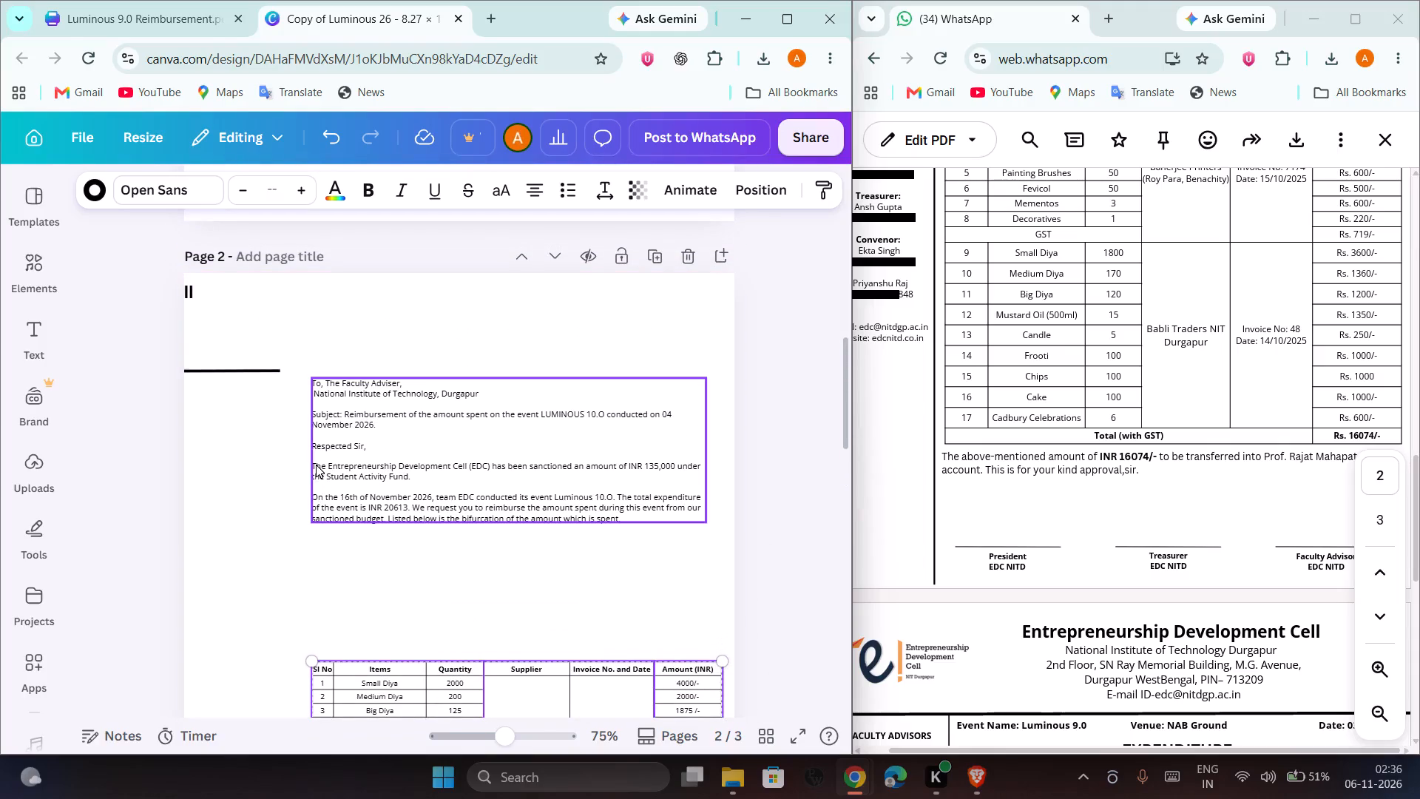
pyautogui.click(525, 510)
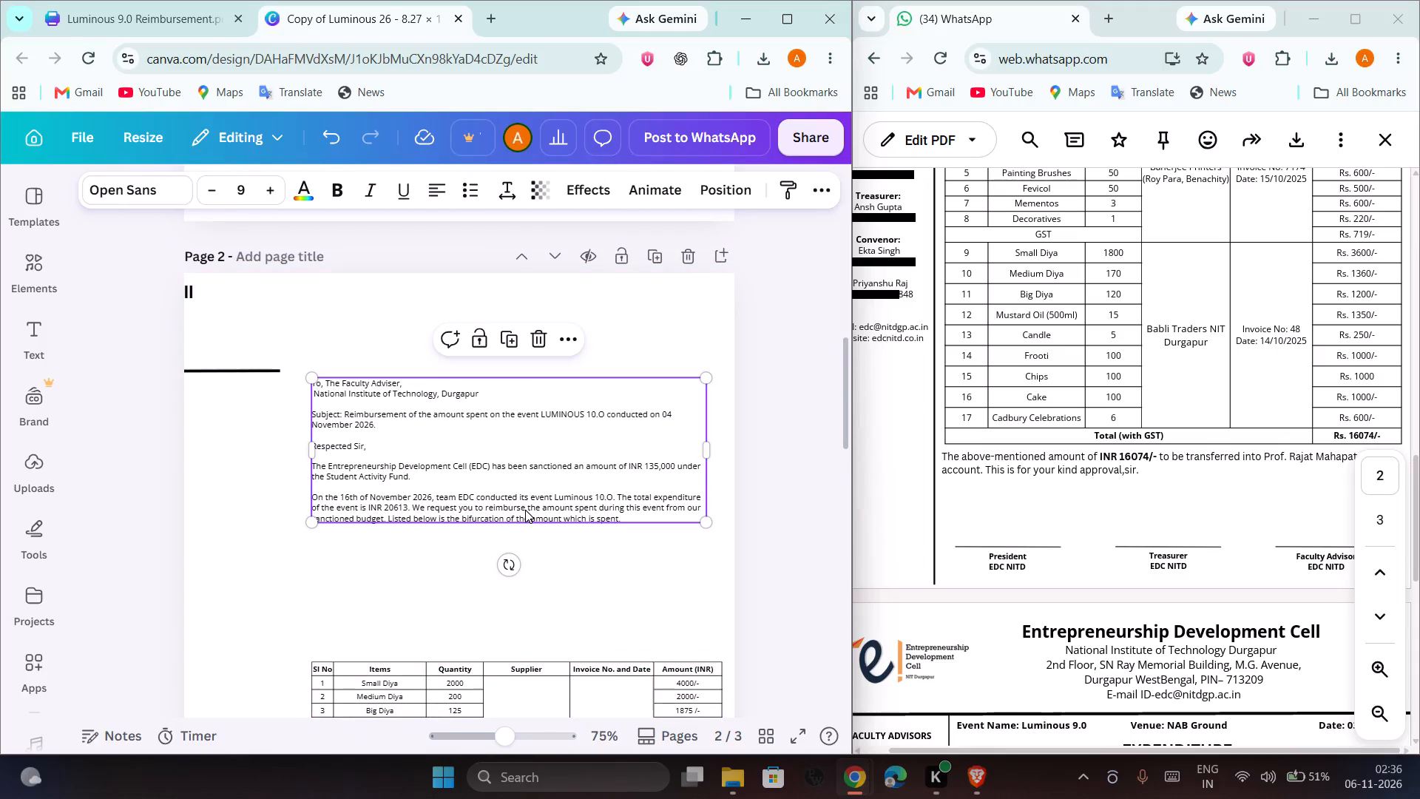
# Enlarge the last paragraph of page 2's letter text, starting "On the 16th of November 2026", to font size 12.
pyautogui.click(525, 510)
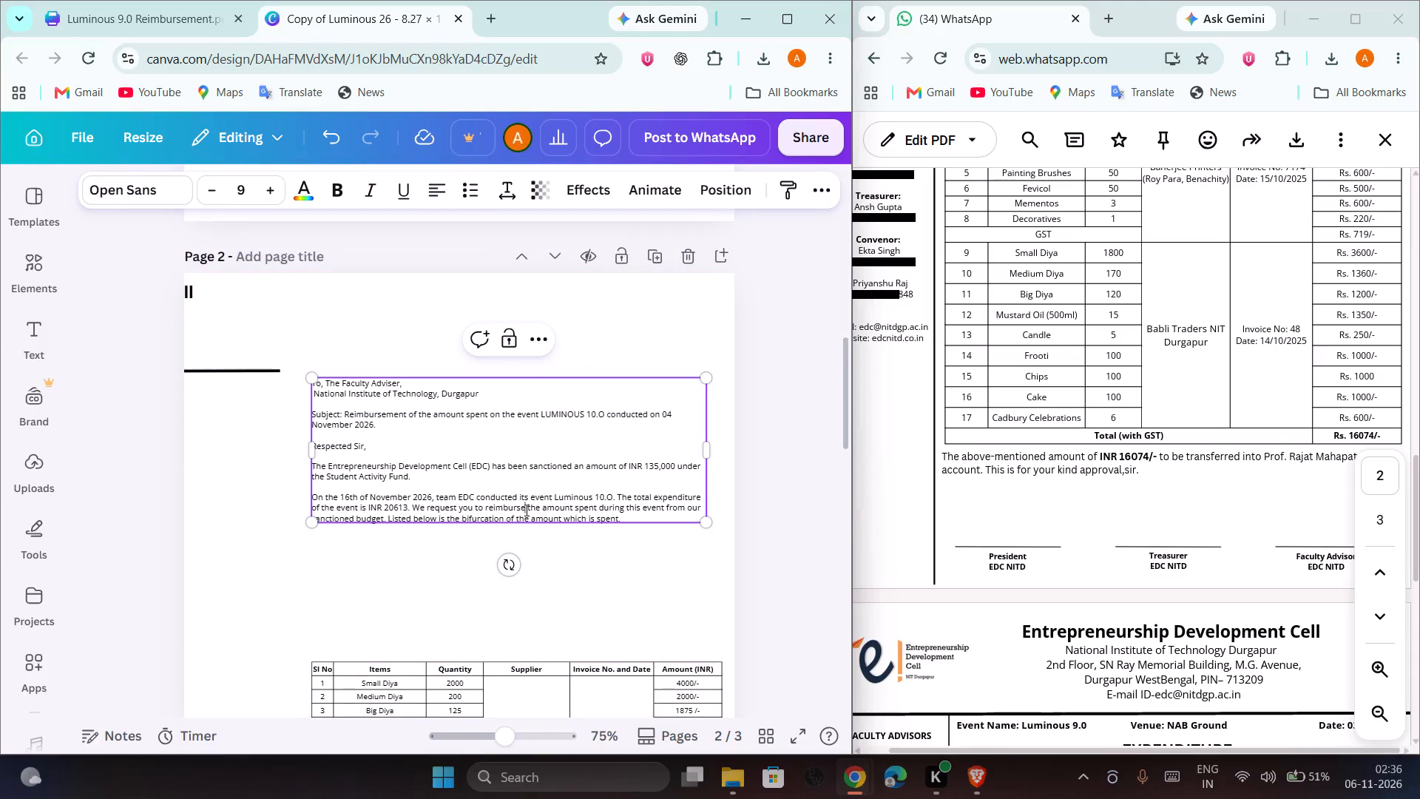
pyautogui.click(266, 197)
pyautogui.click(266, 197)
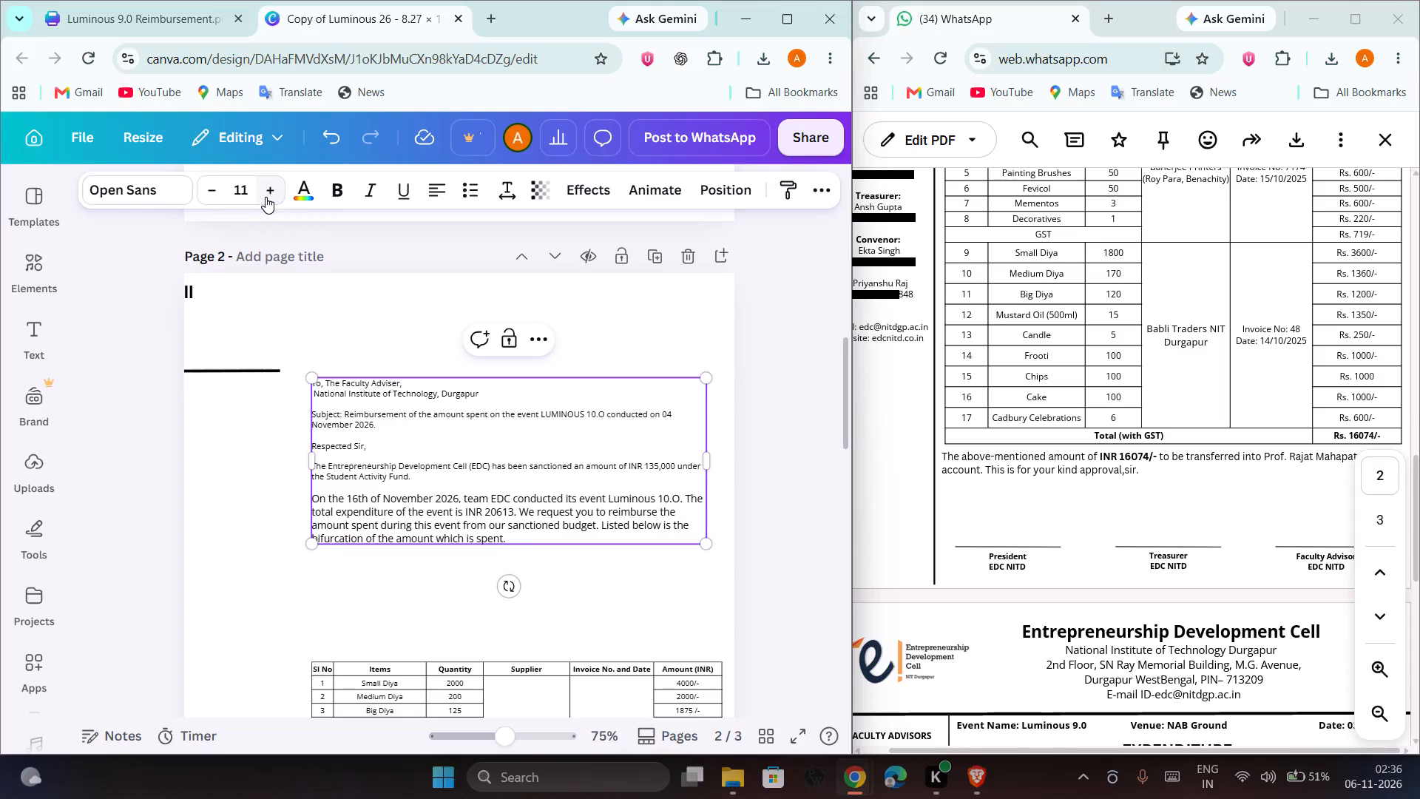
pyautogui.click(266, 197)
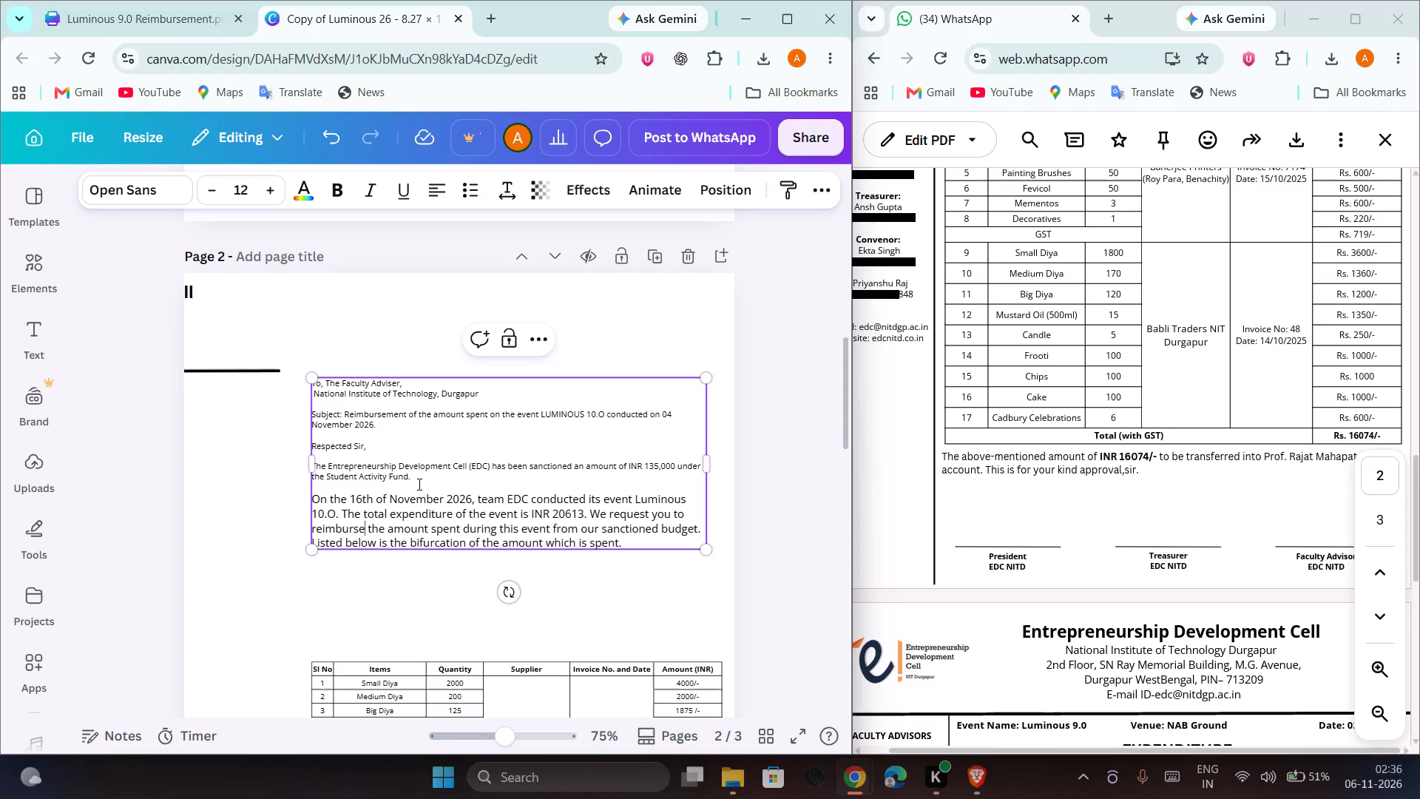
# Select all of page 2's letter text and enlarge it by a net one font size, stepping up two and back one.
pyautogui.hotkey('ctrl', 'a')
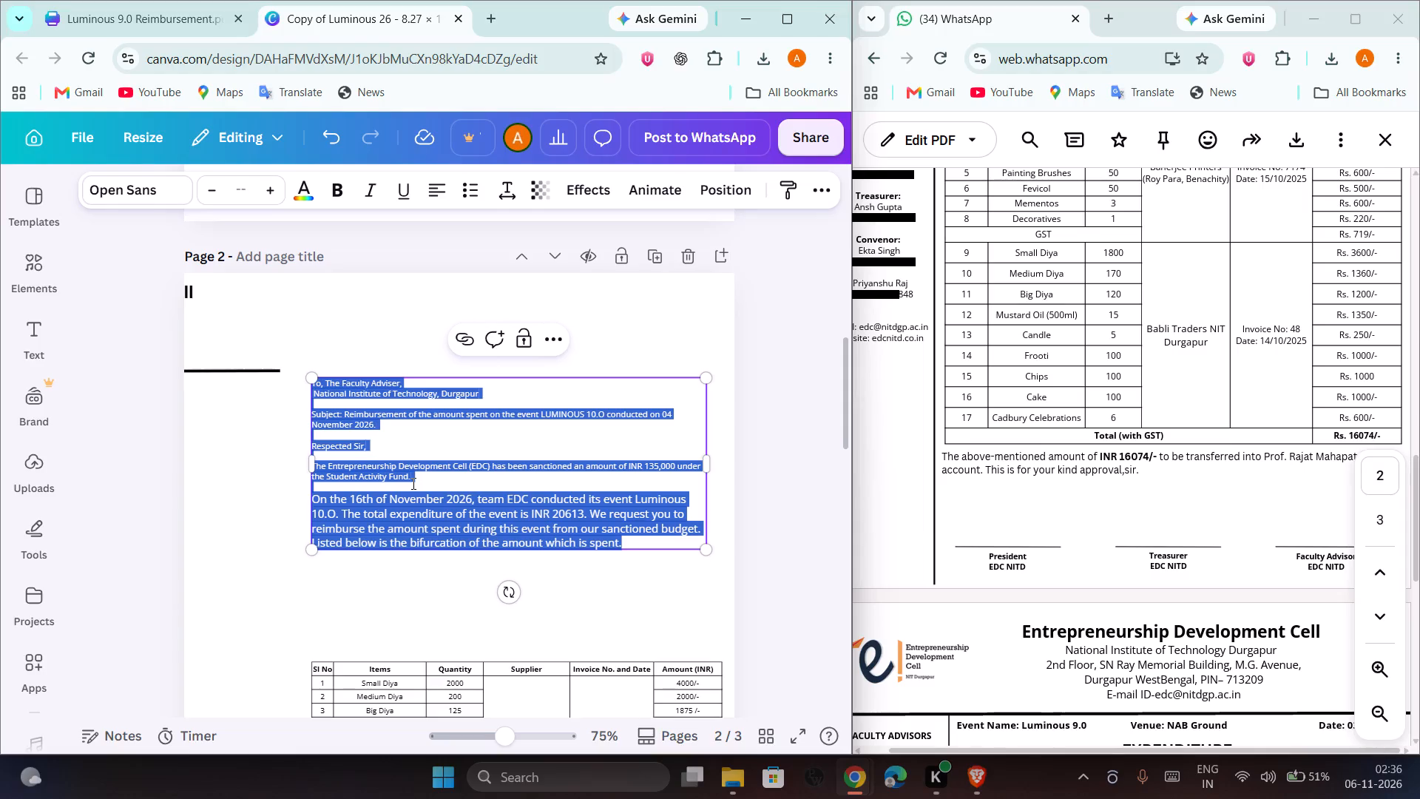
pyautogui.click(266, 192)
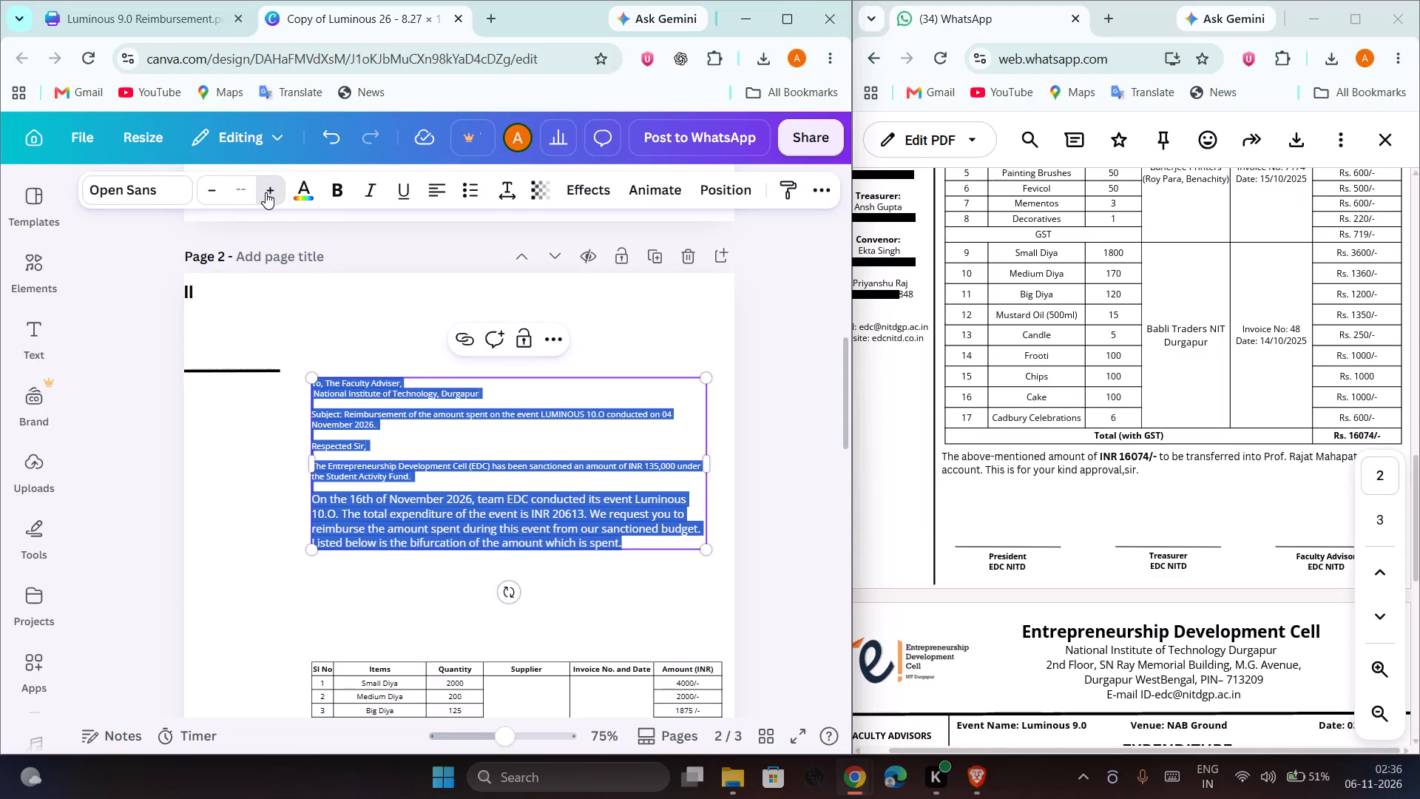
pyautogui.click(266, 192)
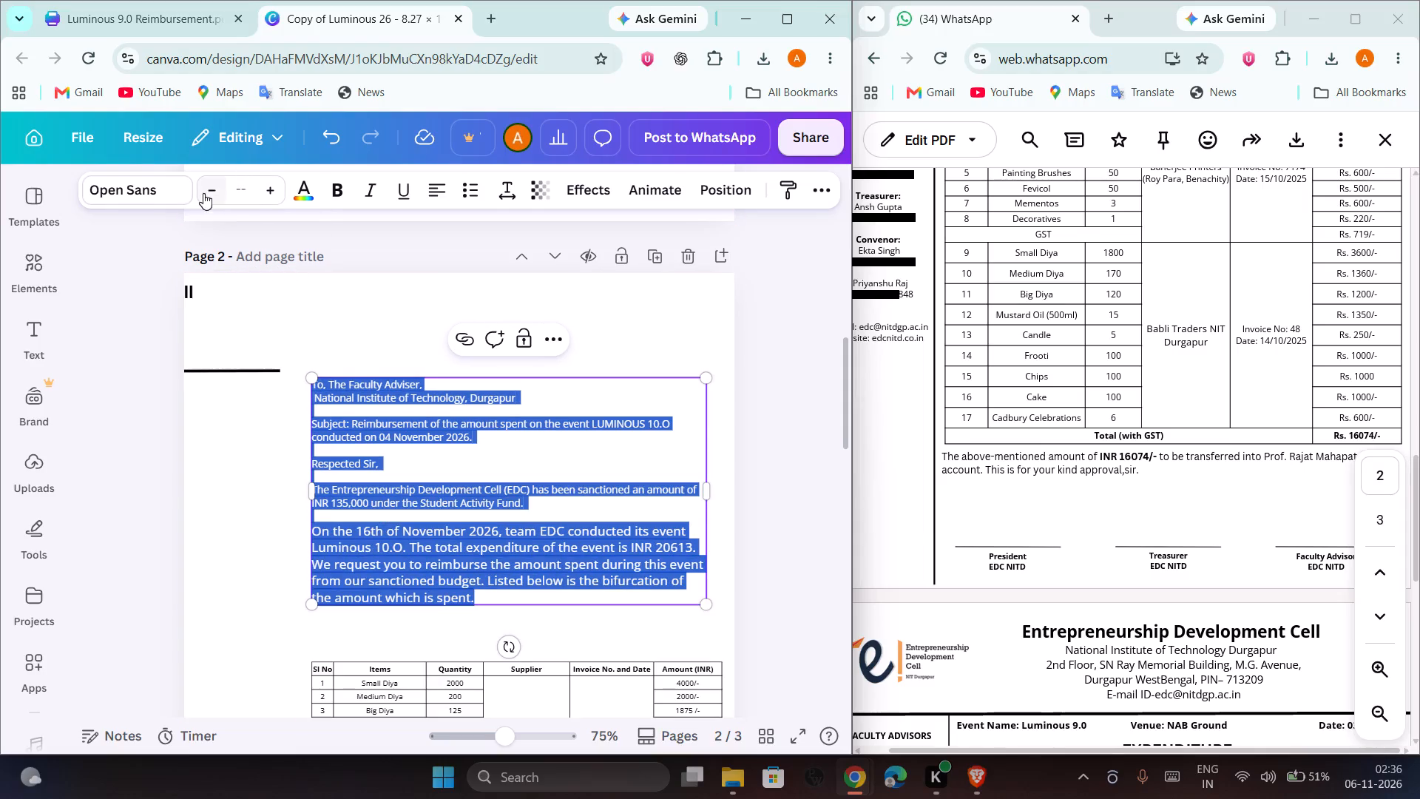
pyautogui.click(205, 195)
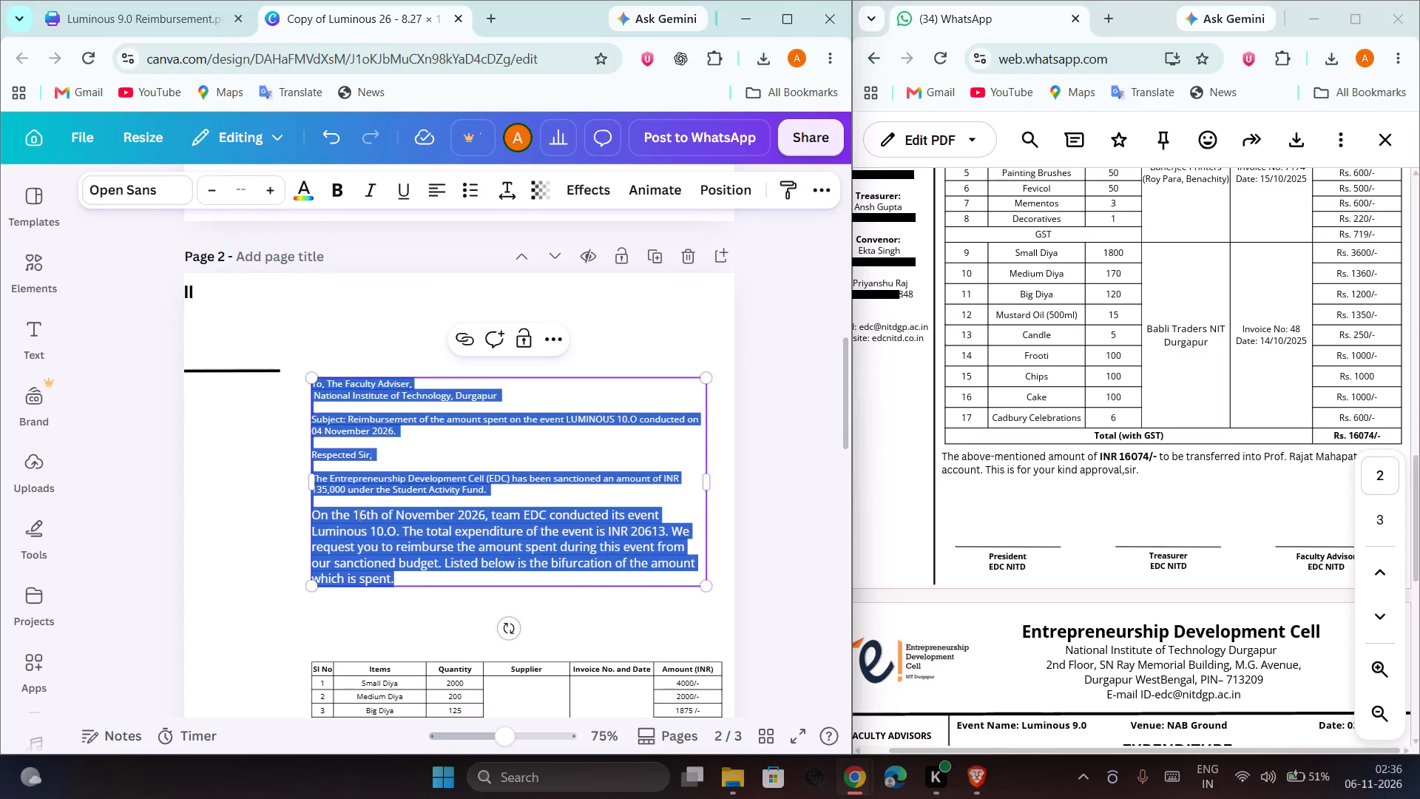
# Set the letter text from "To, The Faculty Adviser" through the "Student Activity Fund" sentence to font size 12.
pyautogui.click(368, 546)
pyautogui.click(406, 529)
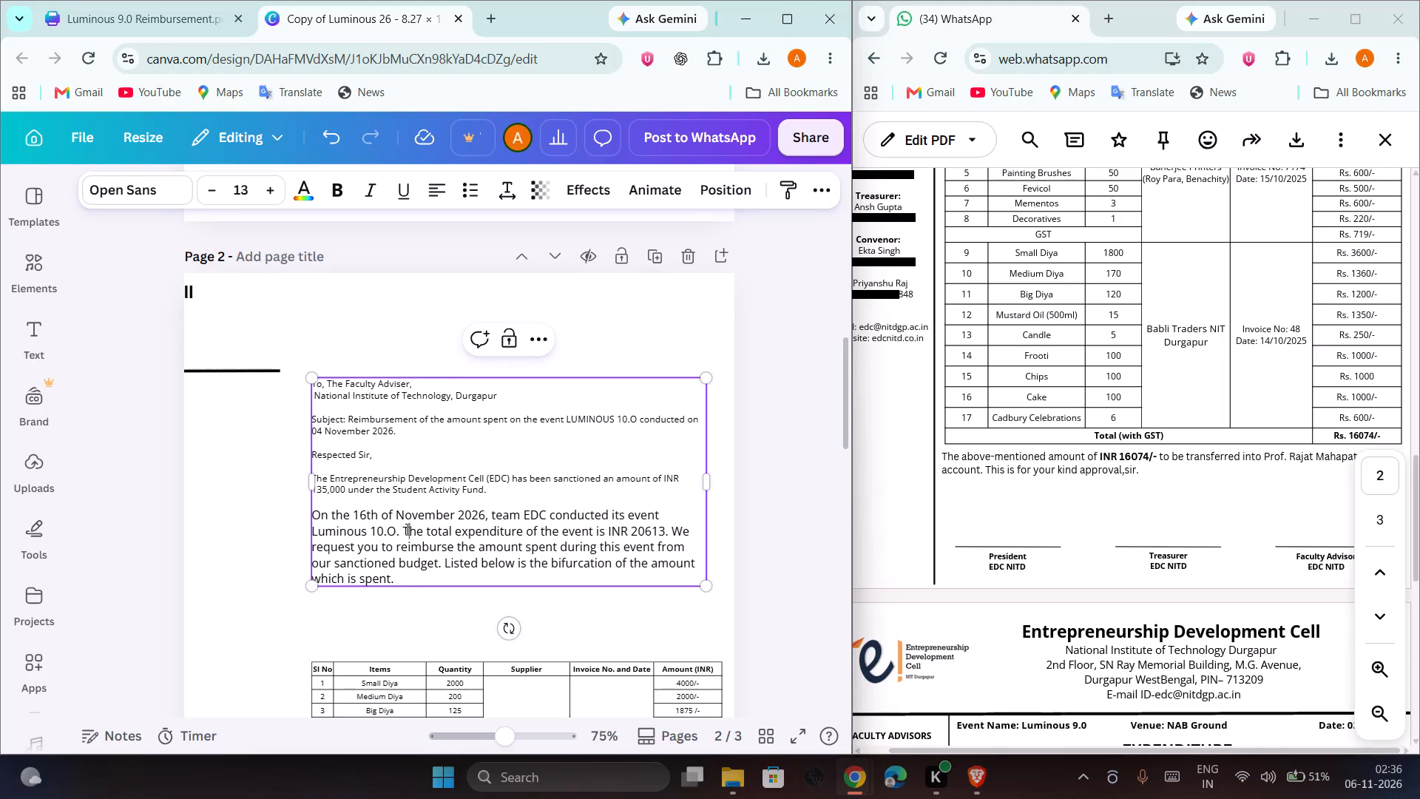
pyautogui.click(489, 496)
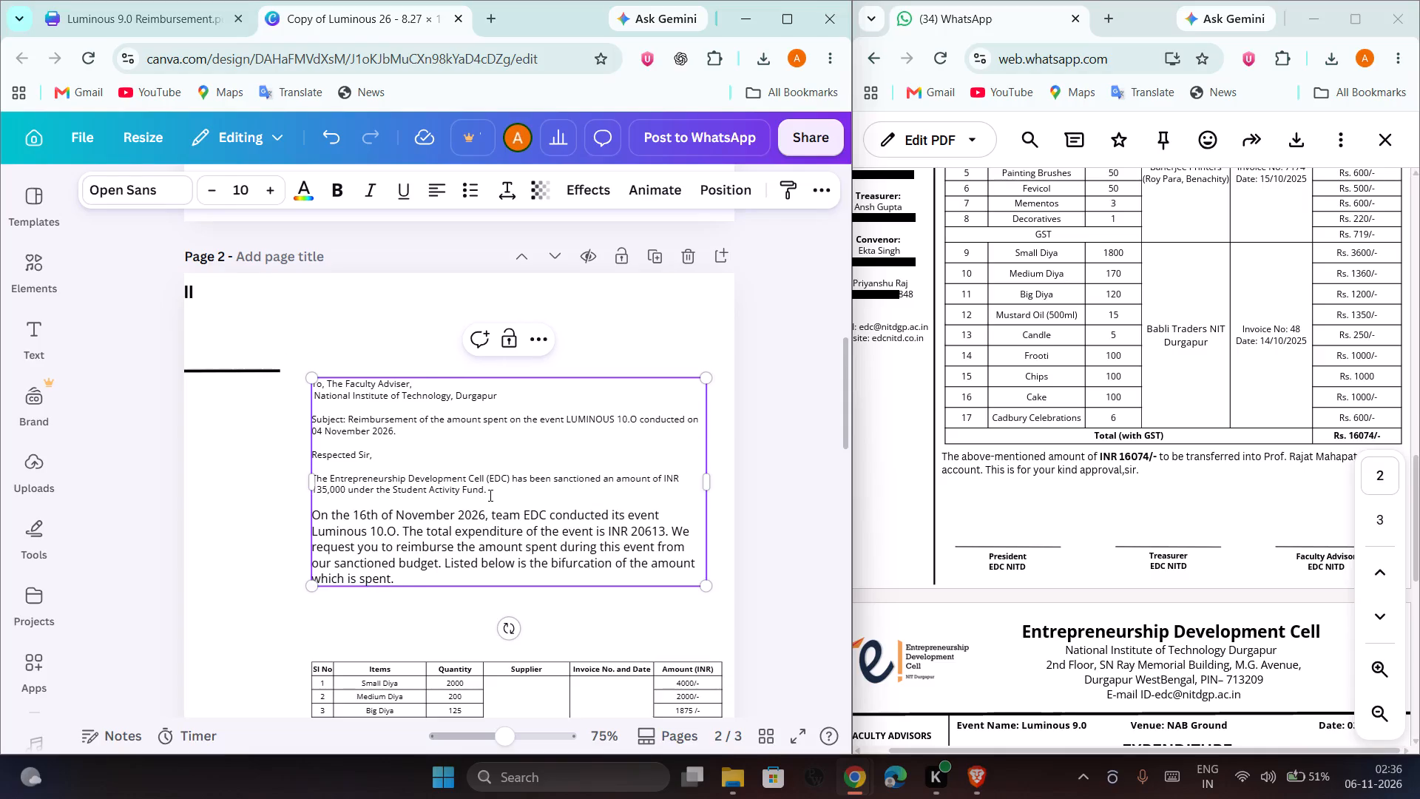
pyautogui.click(489, 494)
pyautogui.moveTo(489, 494); pyautogui.dragTo(348, 408)
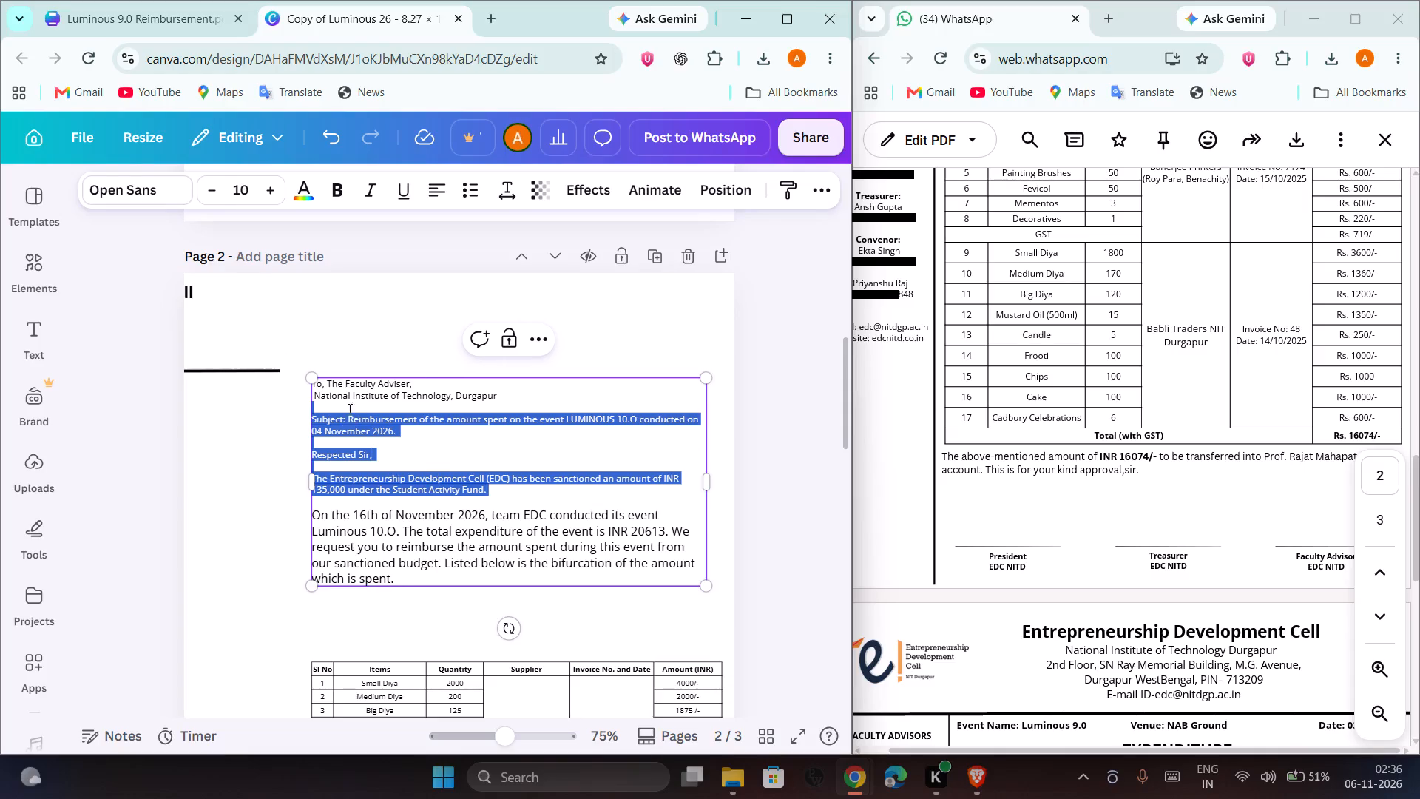
pyautogui.moveTo(348, 408); pyautogui.dragTo(311, 385)
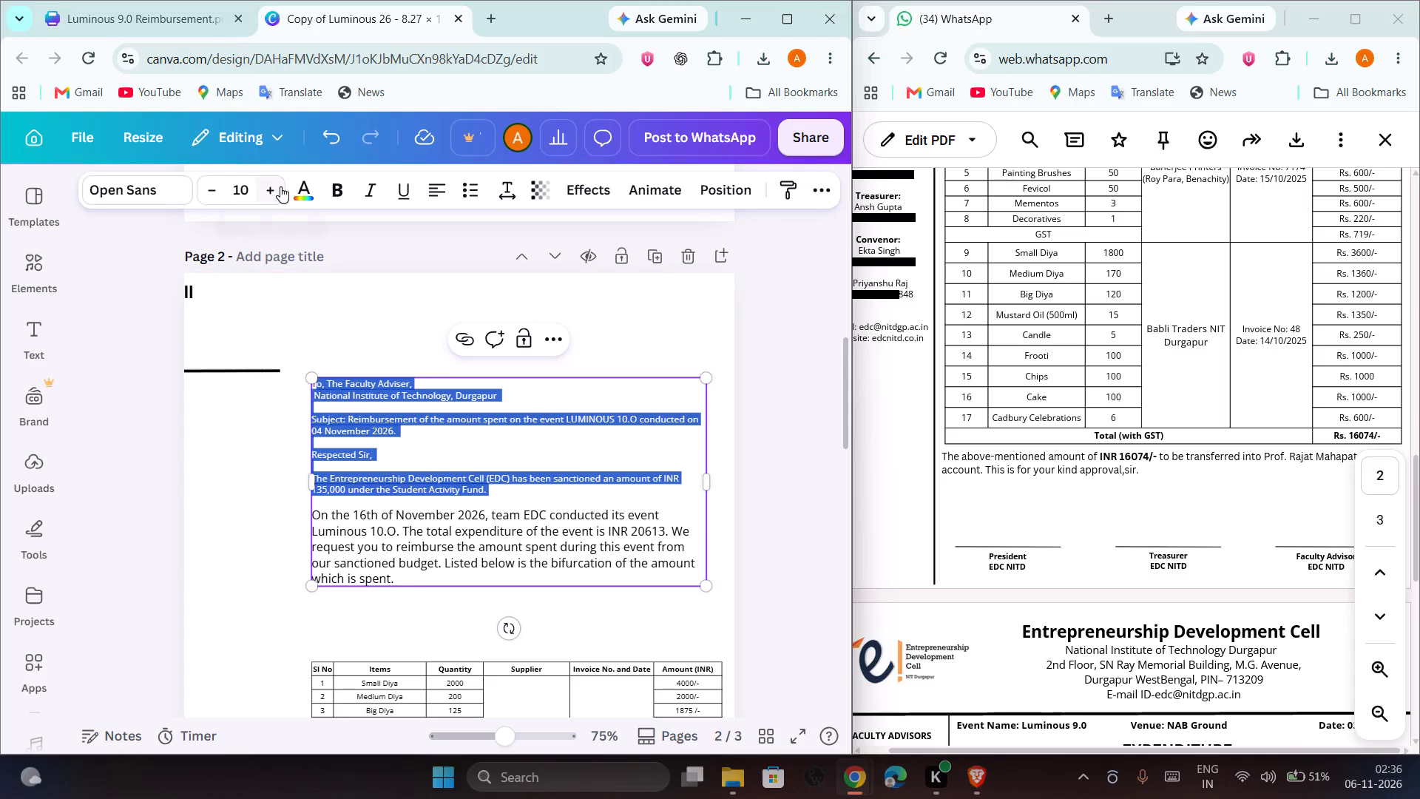
pyautogui.click(274, 189)
pyautogui.click(274, 189)
pyautogui.click(274, 189)
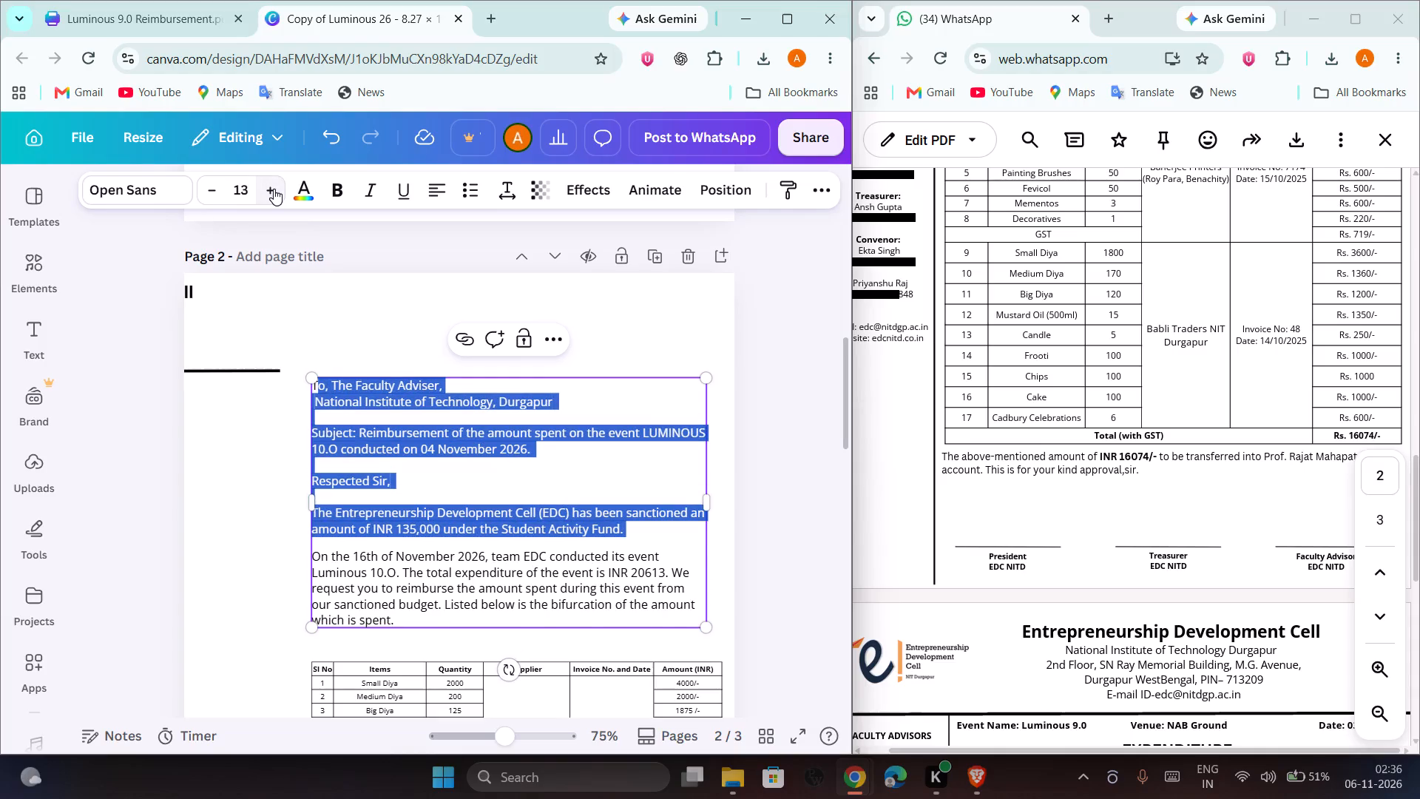
pyautogui.scroll(-2, 274, 189)
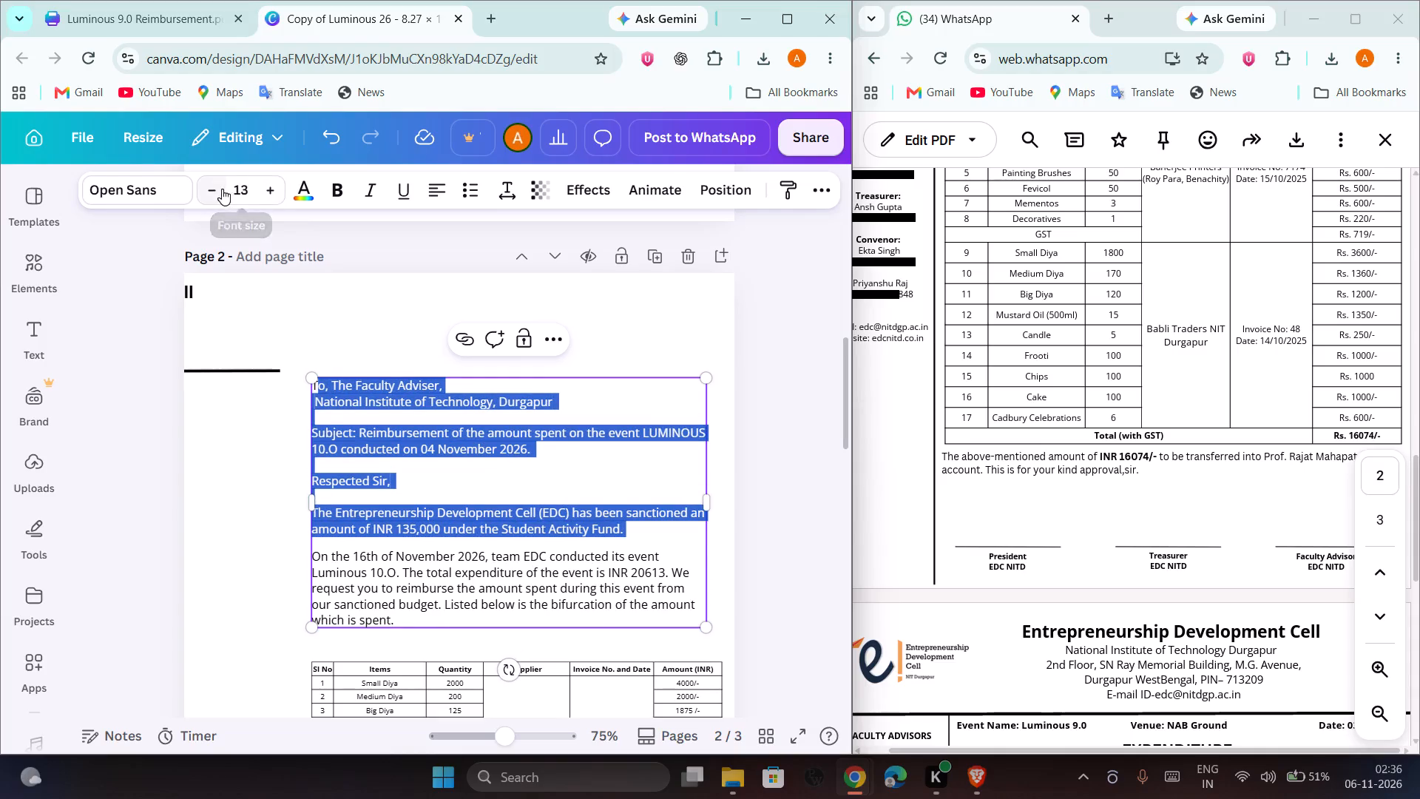
pyautogui.click(220, 189)
# Check the letter layout in the 9.0 reference and move page 2's letter text block down to just above the item table.
pyautogui.scroll(-1, 351, 355)
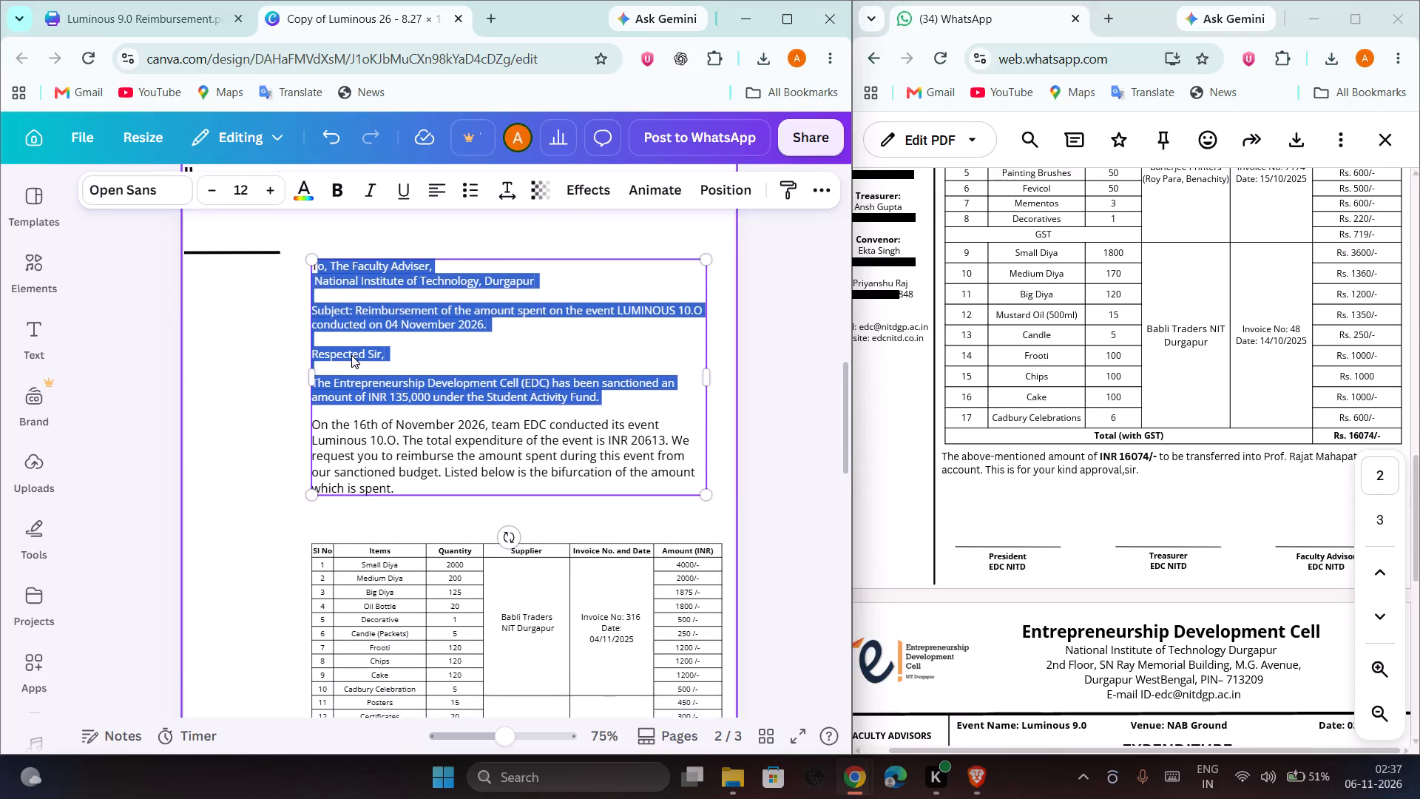
pyautogui.scroll(-1, 351, 355)
pyautogui.scroll(2, 1002, 393)
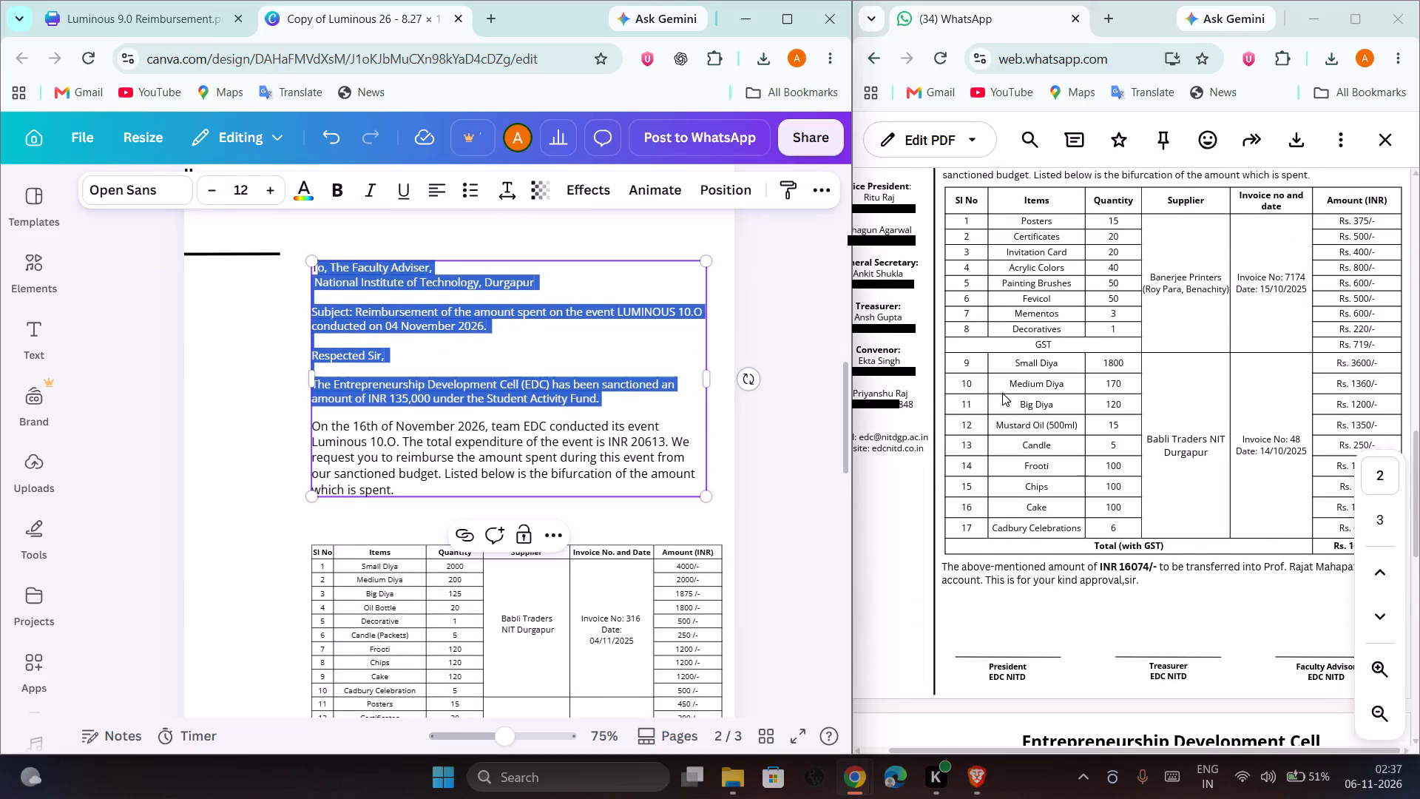
pyautogui.scroll(4, 1002, 393)
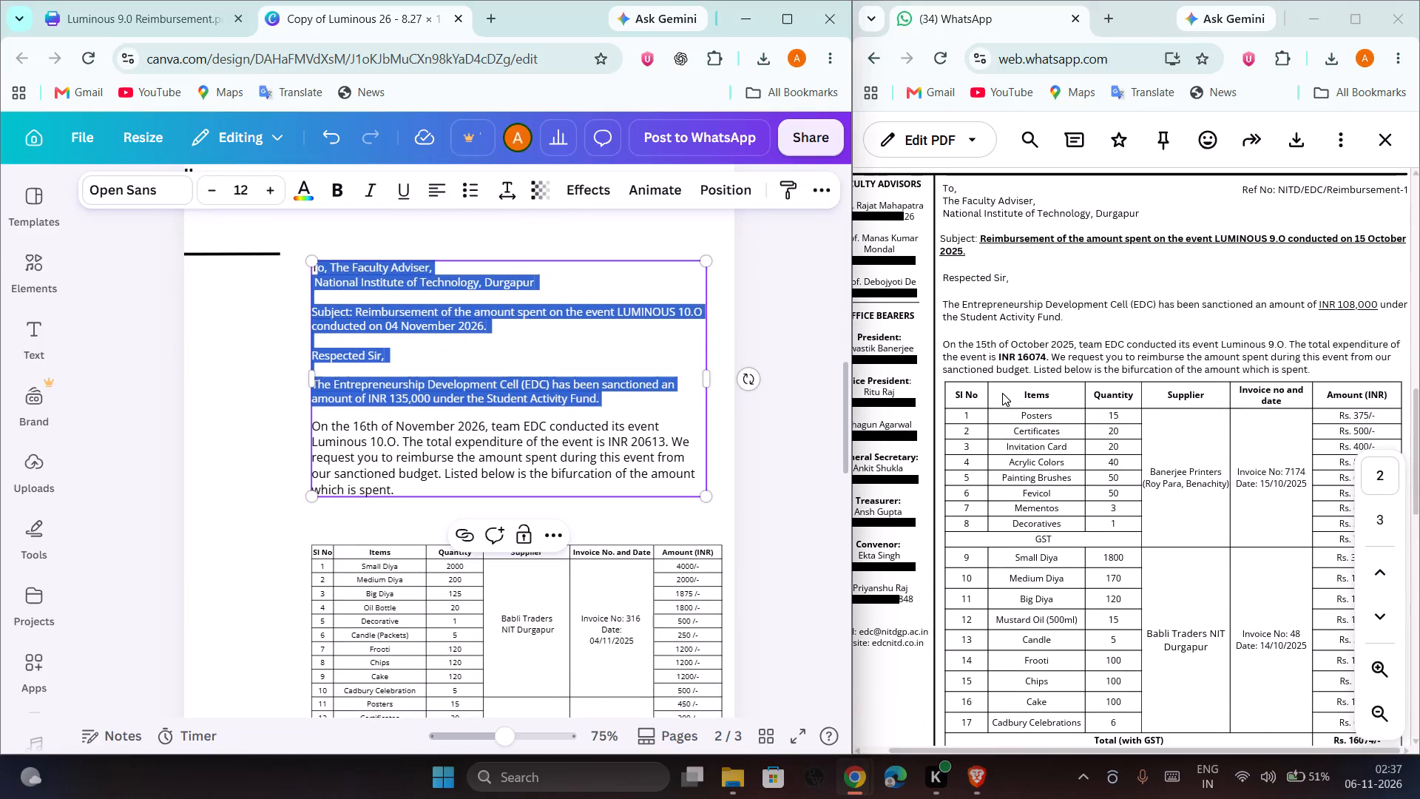
pyautogui.scroll(1, 1002, 393)
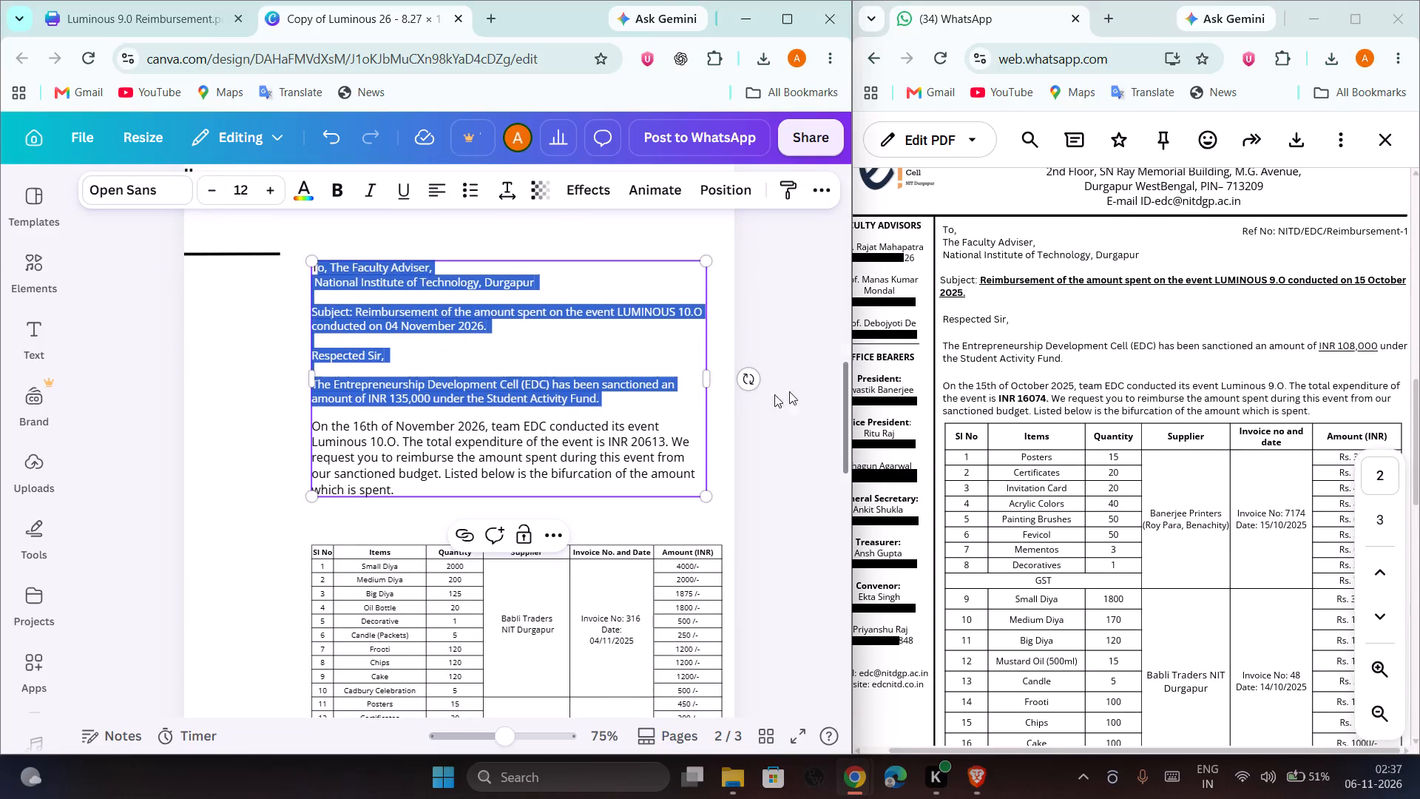
pyautogui.click(603, 509)
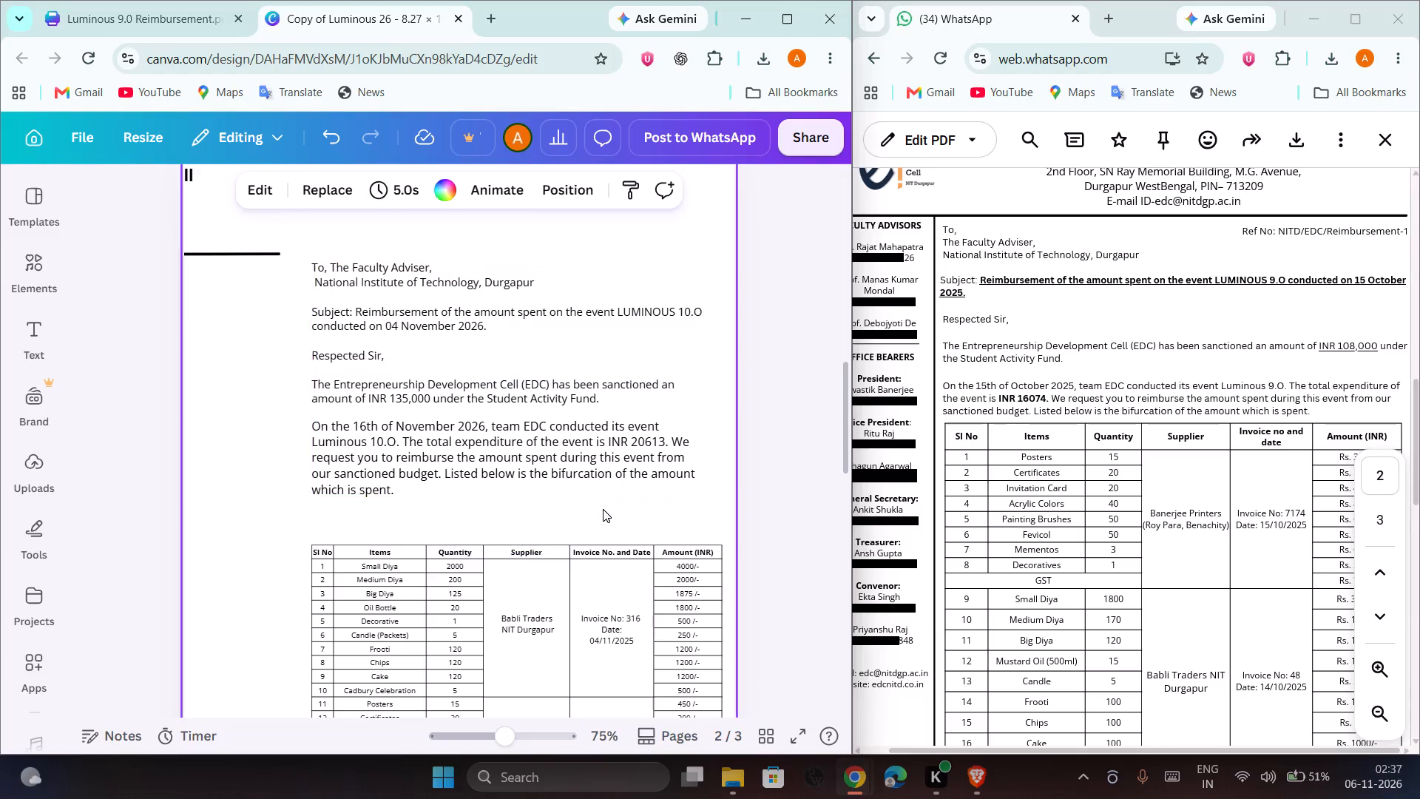
pyautogui.click(592, 482)
pyautogui.press('Down')
pyautogui.press('Down')
pyautogui.press('Down')
pyautogui.press('Down')
pyautogui.press('Down')
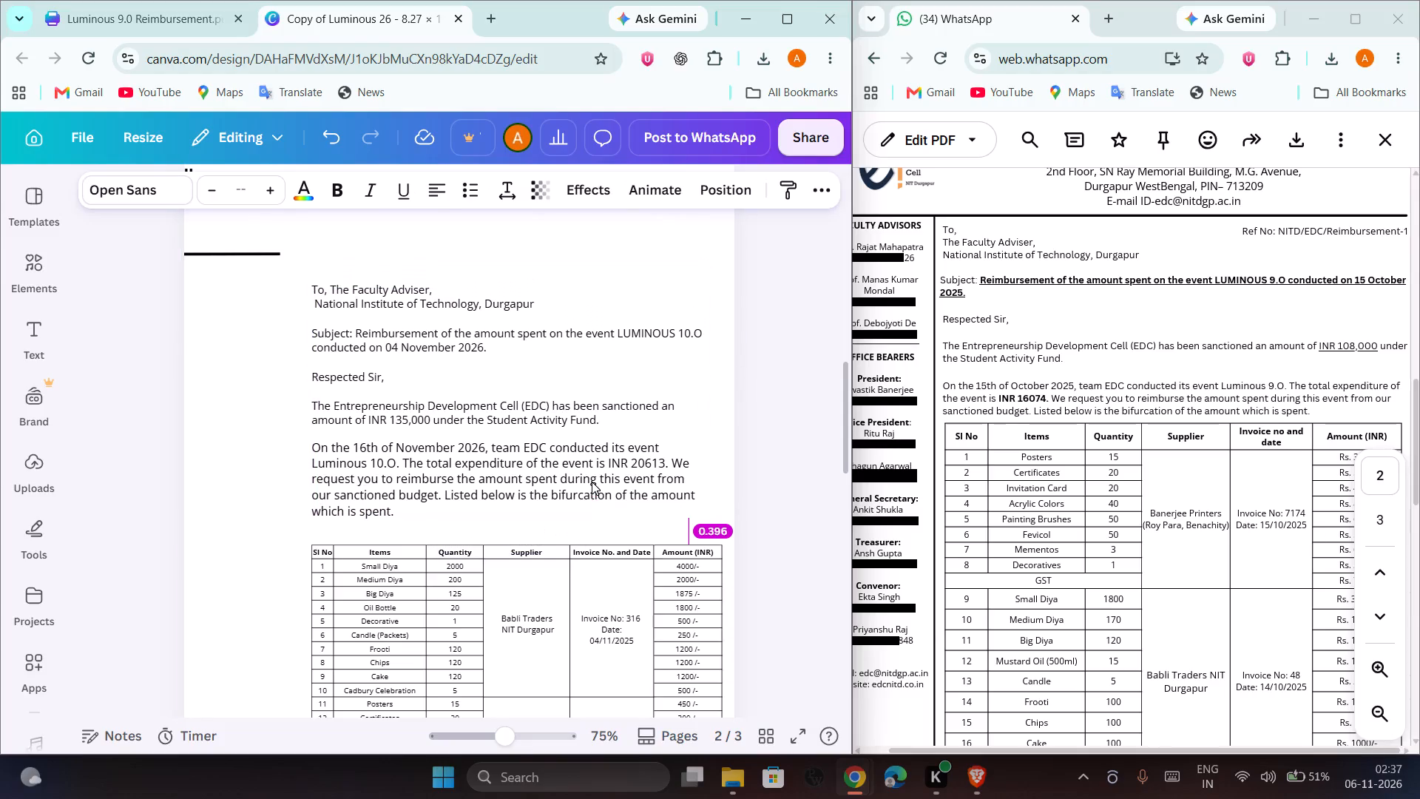
pyautogui.press('Down')
pyautogui.press('Down')
pyautogui.press('Down')
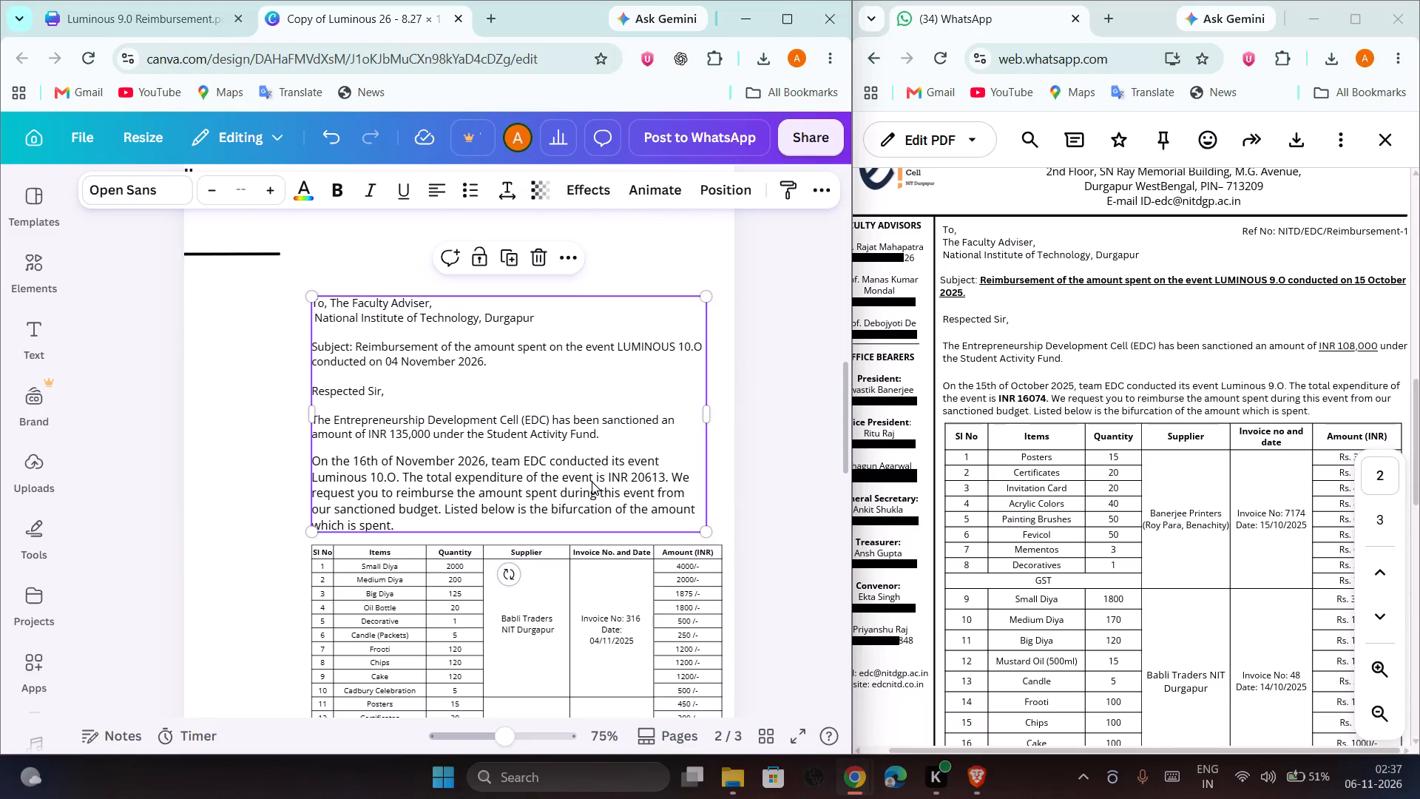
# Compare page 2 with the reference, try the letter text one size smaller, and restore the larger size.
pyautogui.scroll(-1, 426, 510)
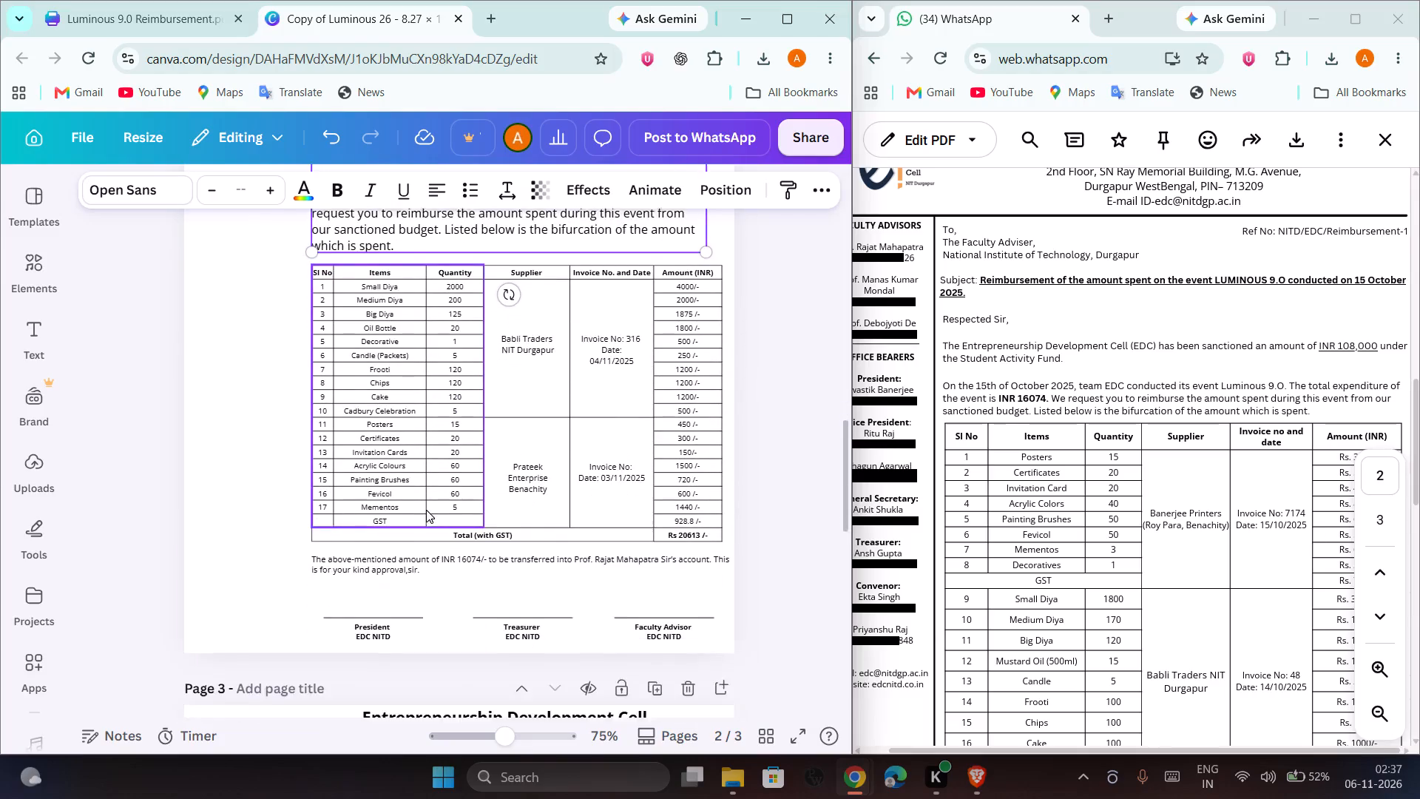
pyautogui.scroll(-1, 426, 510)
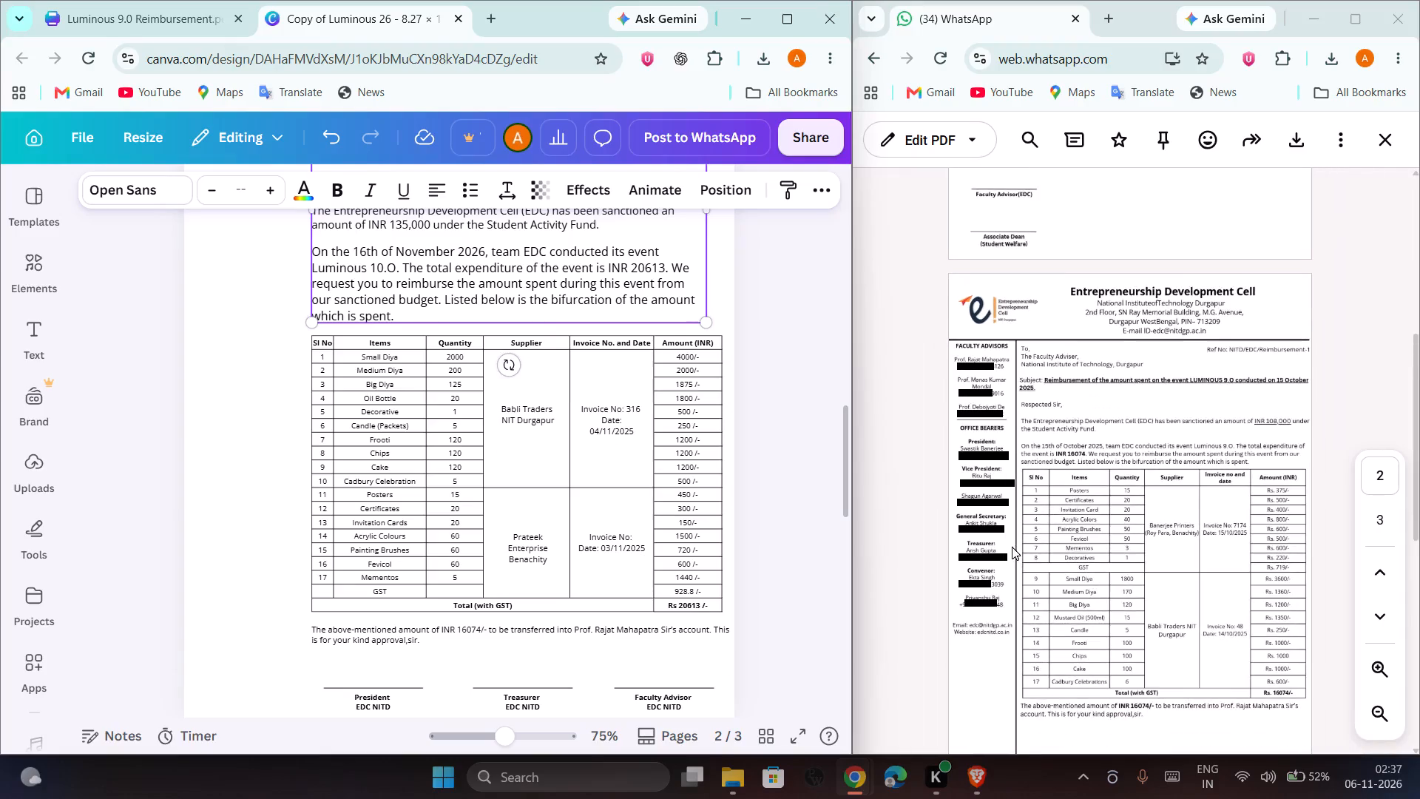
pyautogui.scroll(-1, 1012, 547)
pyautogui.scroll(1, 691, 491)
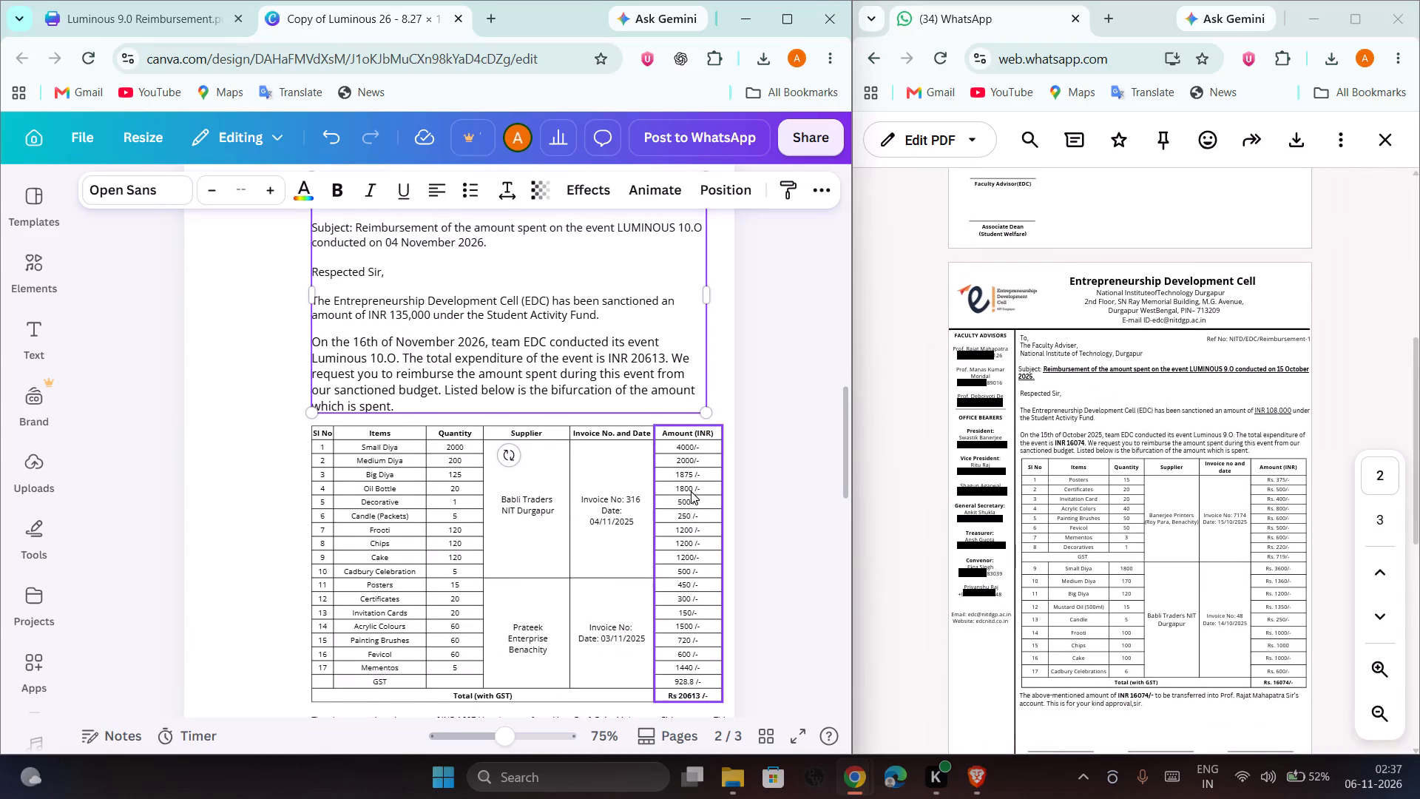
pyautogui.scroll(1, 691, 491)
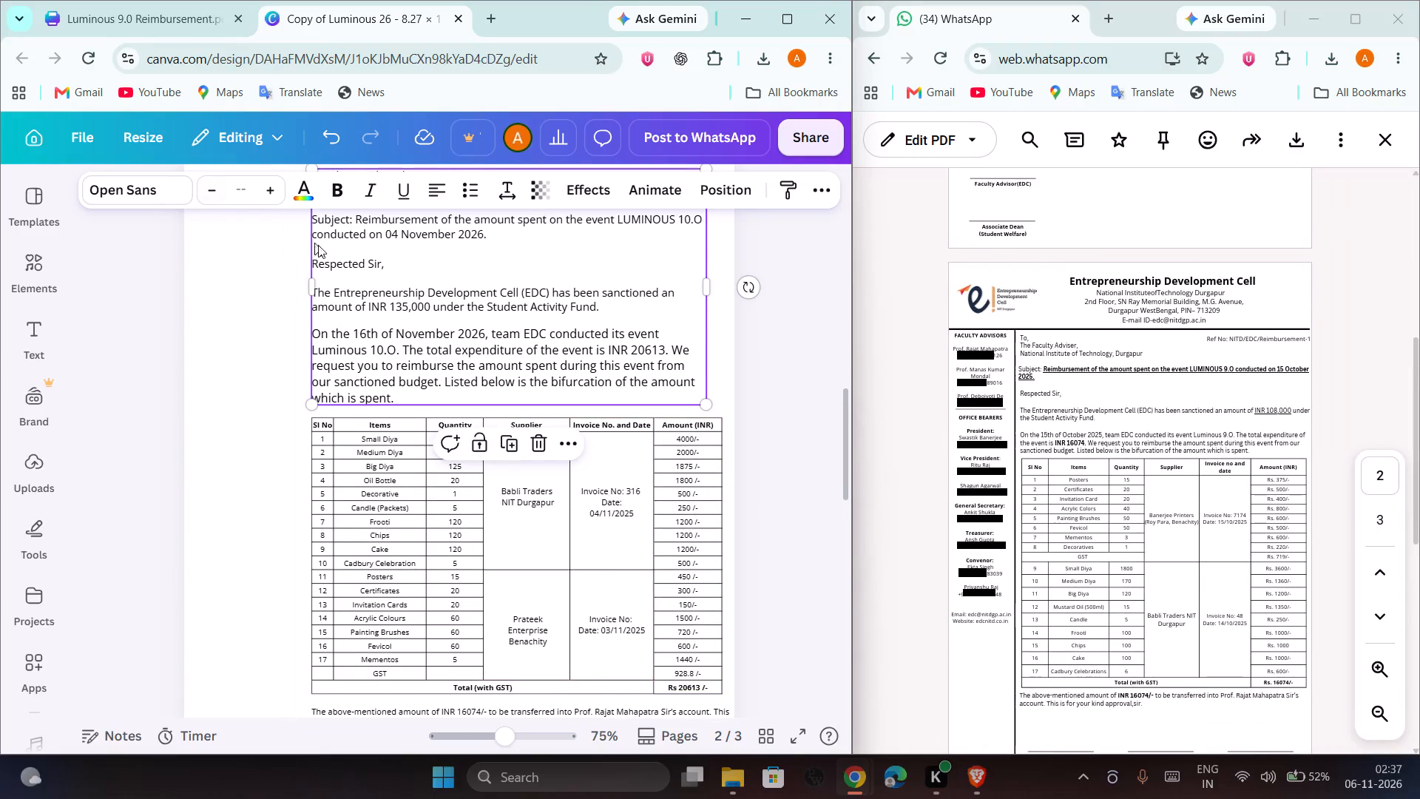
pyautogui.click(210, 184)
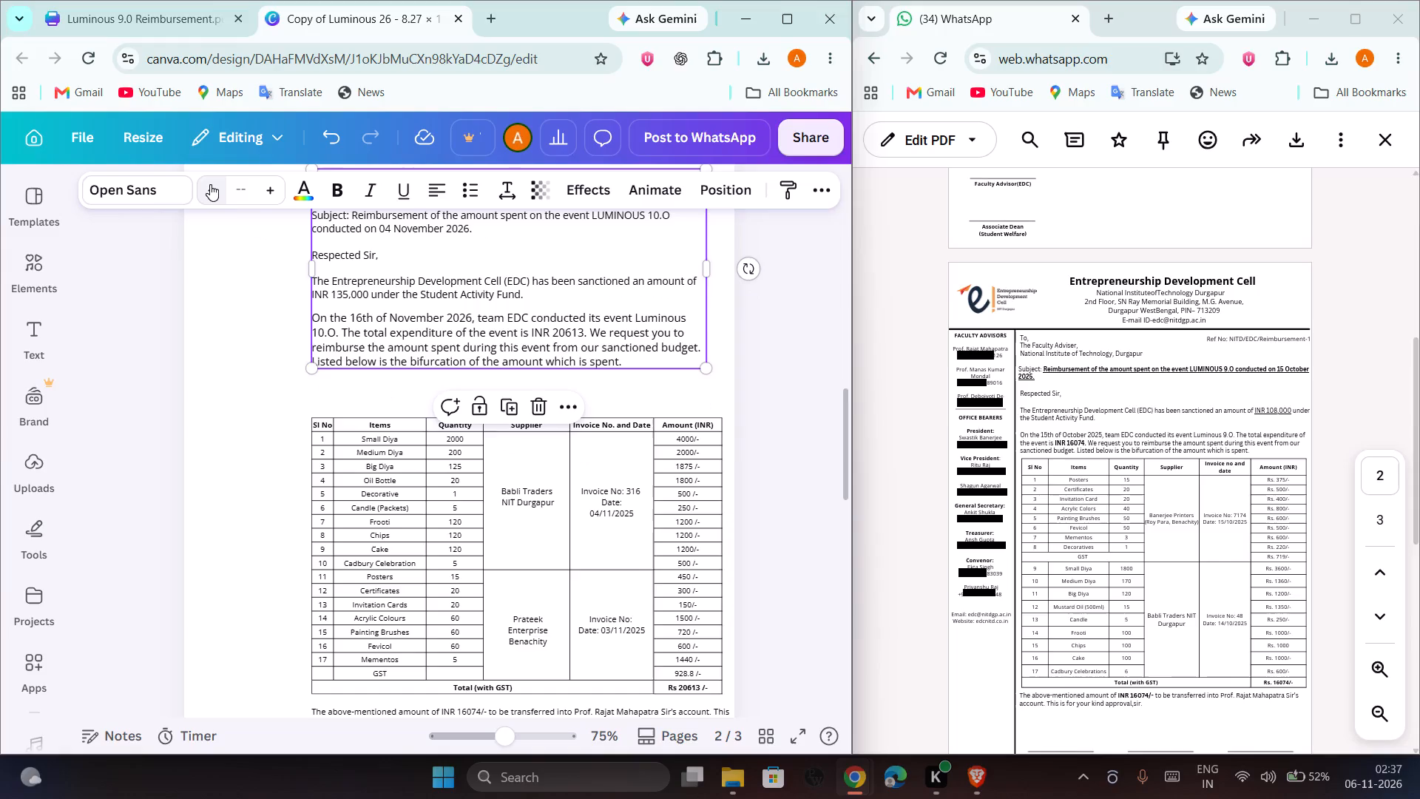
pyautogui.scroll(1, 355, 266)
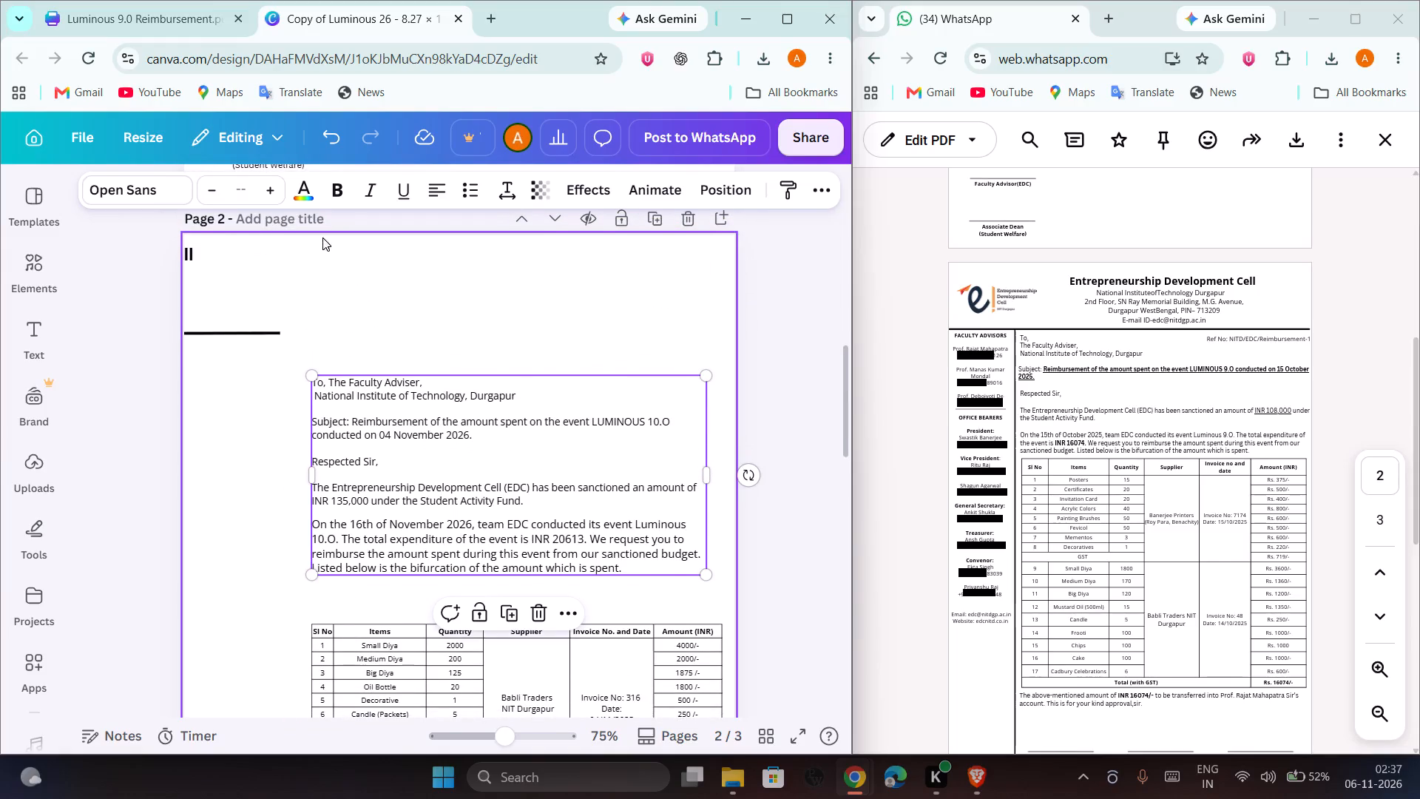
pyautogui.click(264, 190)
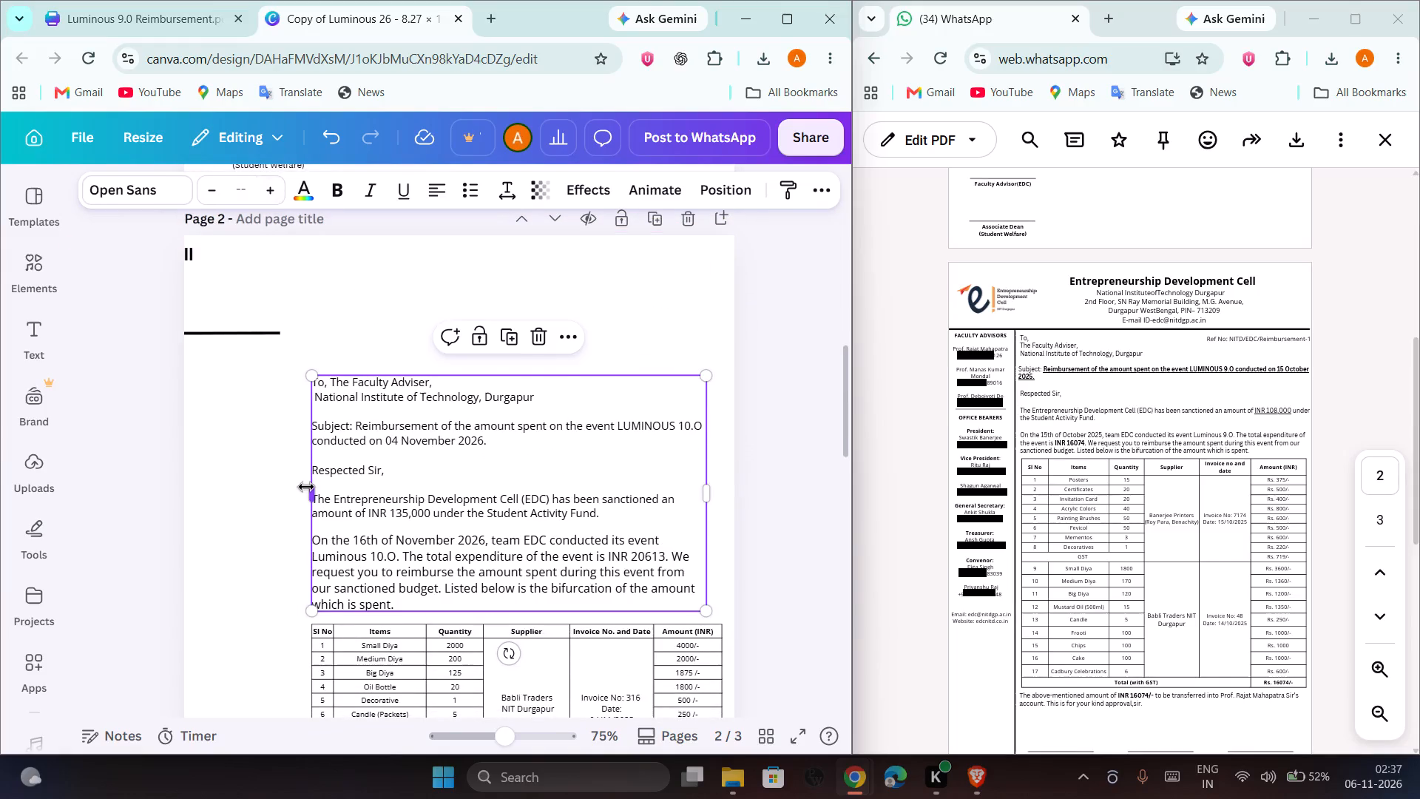
# Select the large page-sized shape behind page 2's letter and move it right until it spans the page width.
pyautogui.click(296, 491)
pyautogui.press('Right')
pyautogui.press('Right')
pyautogui.press('Right')
pyautogui.press('Right')
pyautogui.press('Right')
pyautogui.press('Right')
pyautogui.press('Right')
pyautogui.press('Right')
pyautogui.press('Right')
pyautogui.press('Right')
pyautogui.press('Right')
pyautogui.press('Right')
pyautogui.press('Right')
pyautogui.press('Right')
pyautogui.press('Right')
pyautogui.press('Right')
pyautogui.press('Right')
pyautogui.press('Right')
pyautogui.press('Right')
pyautogui.press('Right')
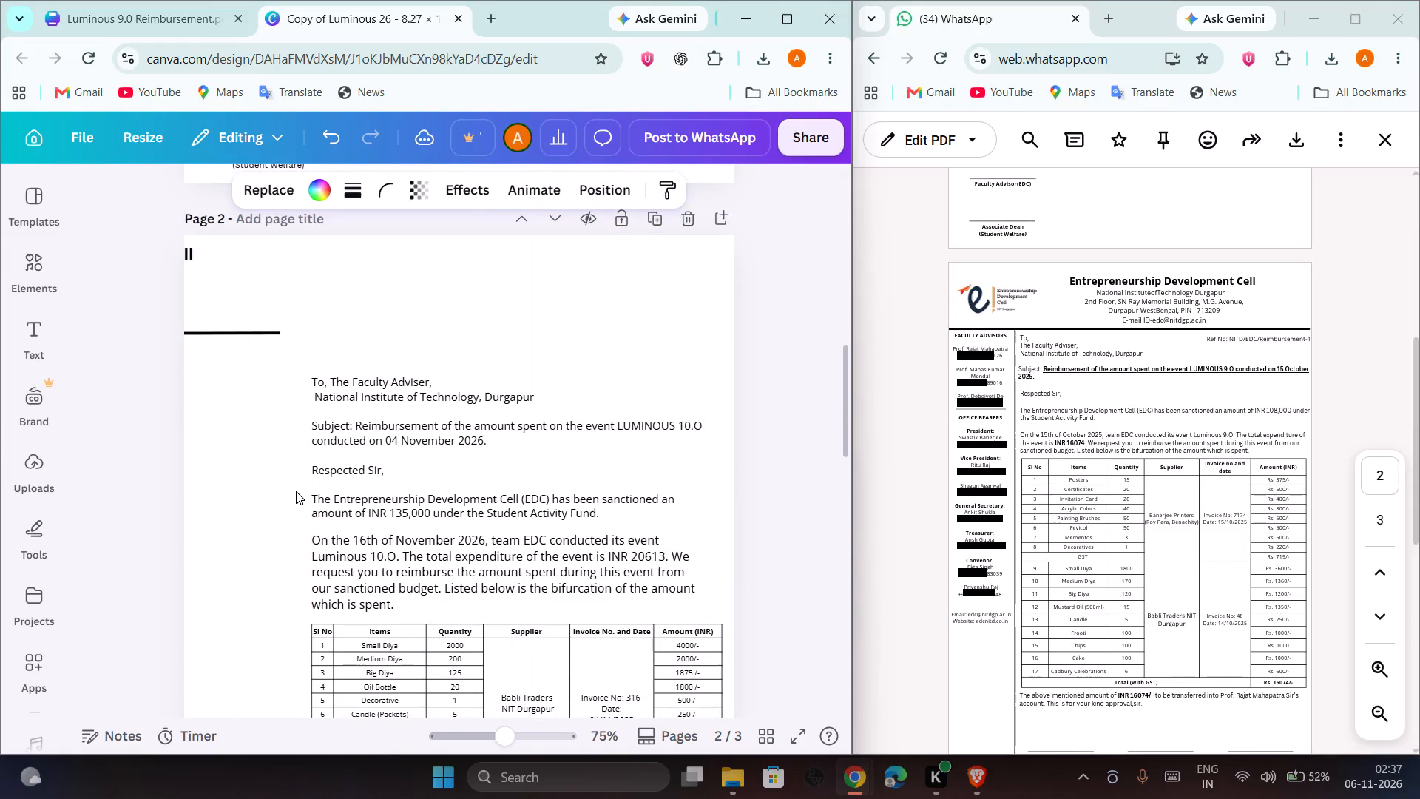
pyautogui.press('Right')
pyautogui.press('Right')
pyautogui.press('Right')
pyautogui.press('Right')
pyautogui.press('Right')
pyautogui.press('Right')
pyautogui.press('Right')
pyautogui.press('Right')
pyautogui.press('Right')
pyautogui.press('Right')
pyautogui.press('Right')
pyautogui.press('Right')
pyautogui.press('Right')
pyautogui.press('Right')
pyautogui.press('Right')
pyautogui.press('Right')
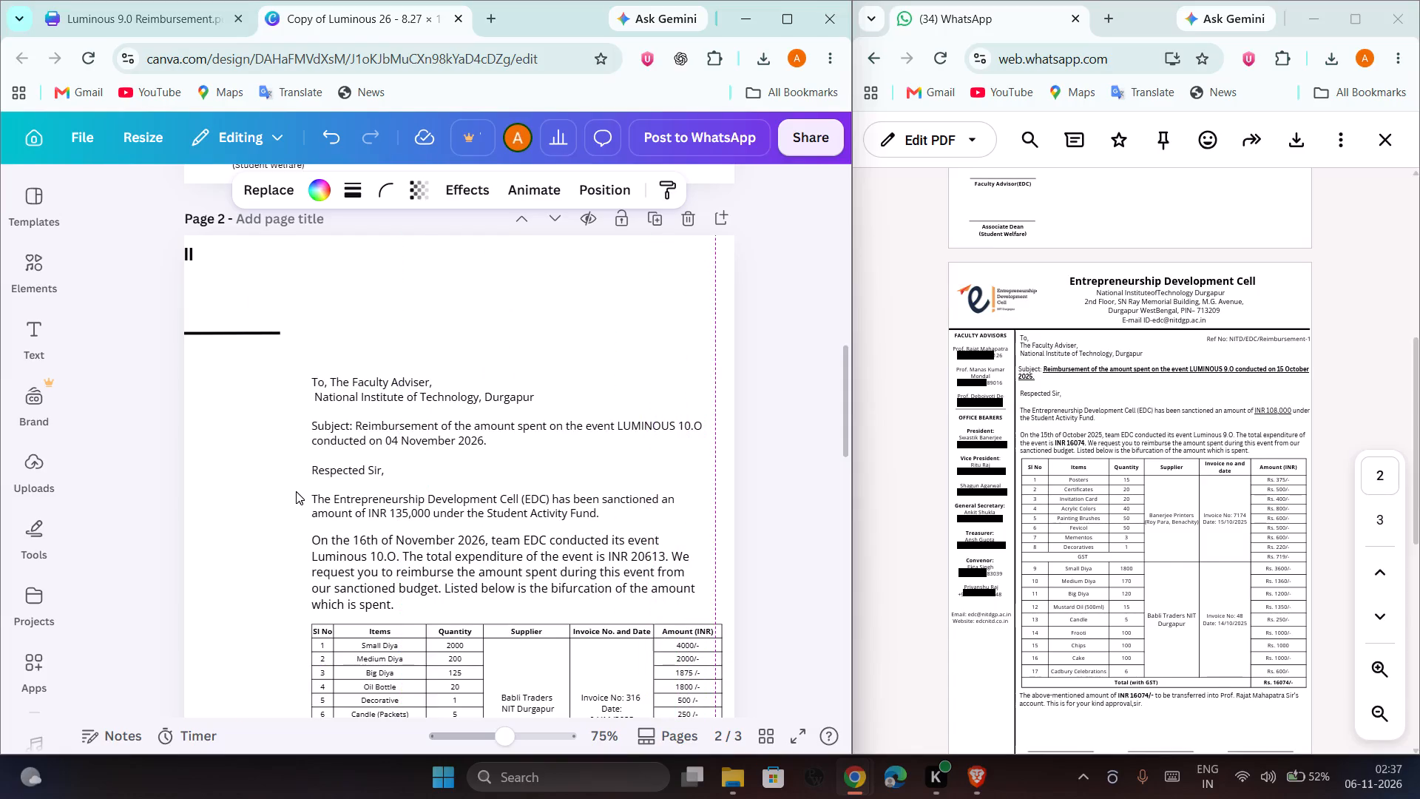
pyautogui.press('Right')
pyautogui.press('Right')
pyautogui.press('Right')
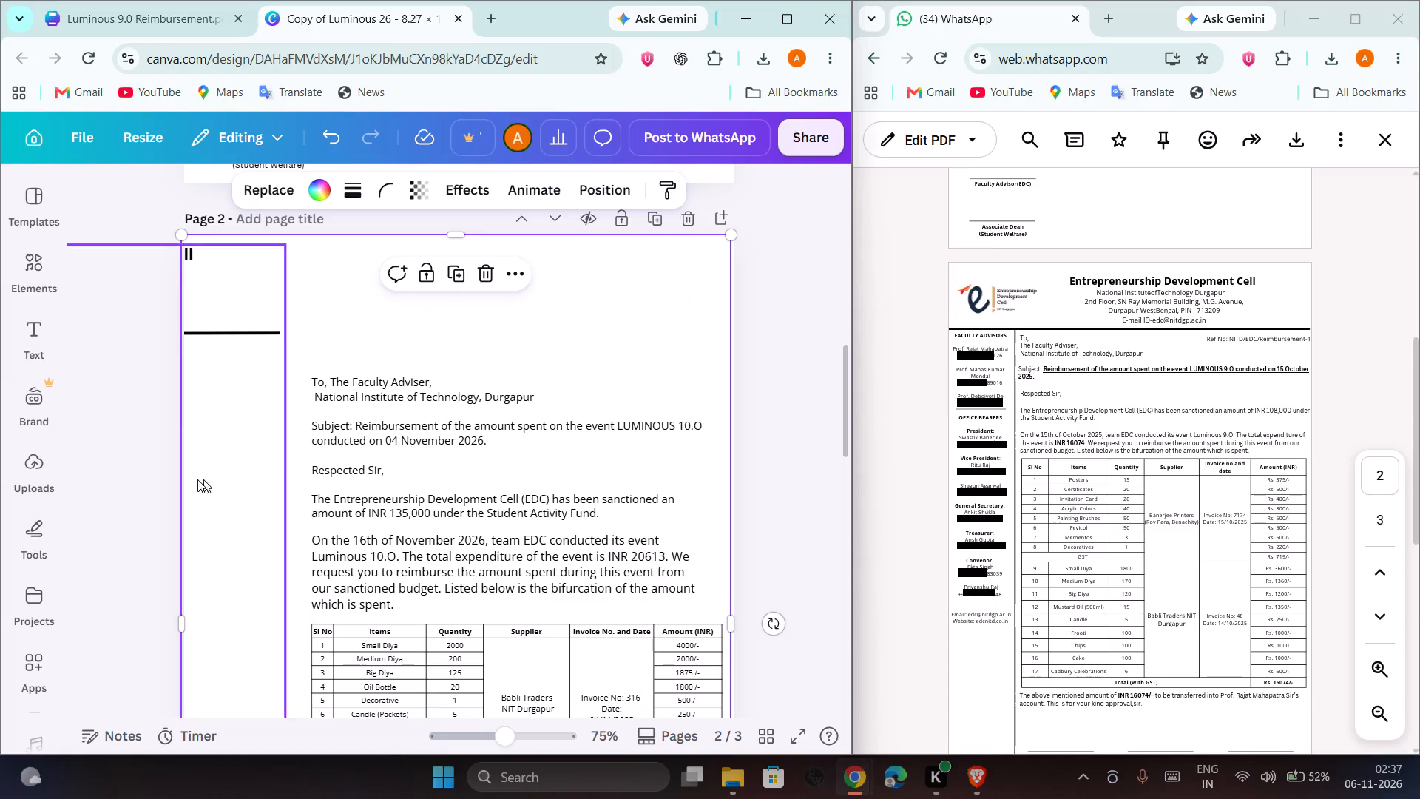
# Move page 2's grouped letterhead and sidebar right onto the page until the sidebar's divider sits just beside the letter text.
pyautogui.click(218, 522)
pyautogui.press('Right')
pyautogui.press('Right')
pyautogui.press('Right')
pyautogui.press('Right')
pyautogui.press('Right')
pyautogui.press('Right')
pyautogui.press('Right')
pyautogui.press('Right')
pyautogui.press('Right')
pyautogui.press('Right')
pyautogui.press('Right')
pyautogui.press('Right')
pyautogui.press('Right')
pyautogui.press('Right')
pyautogui.press('Right')
pyautogui.press('Right')
pyautogui.press('Right')
pyautogui.press('Right')
pyautogui.press('Right')
pyautogui.press('Right')
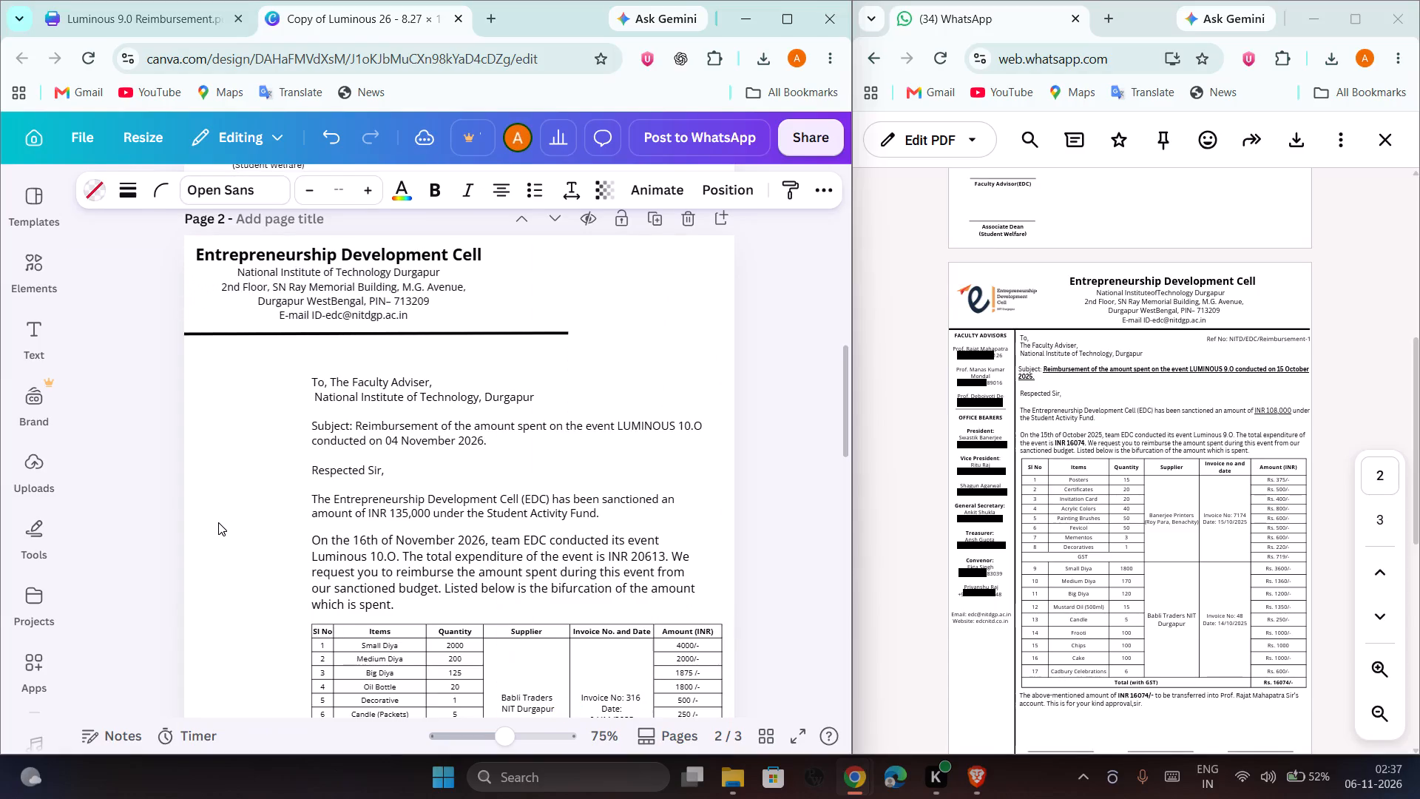
pyautogui.press('Right')
pyautogui.press('Right')
pyautogui.press('Right')
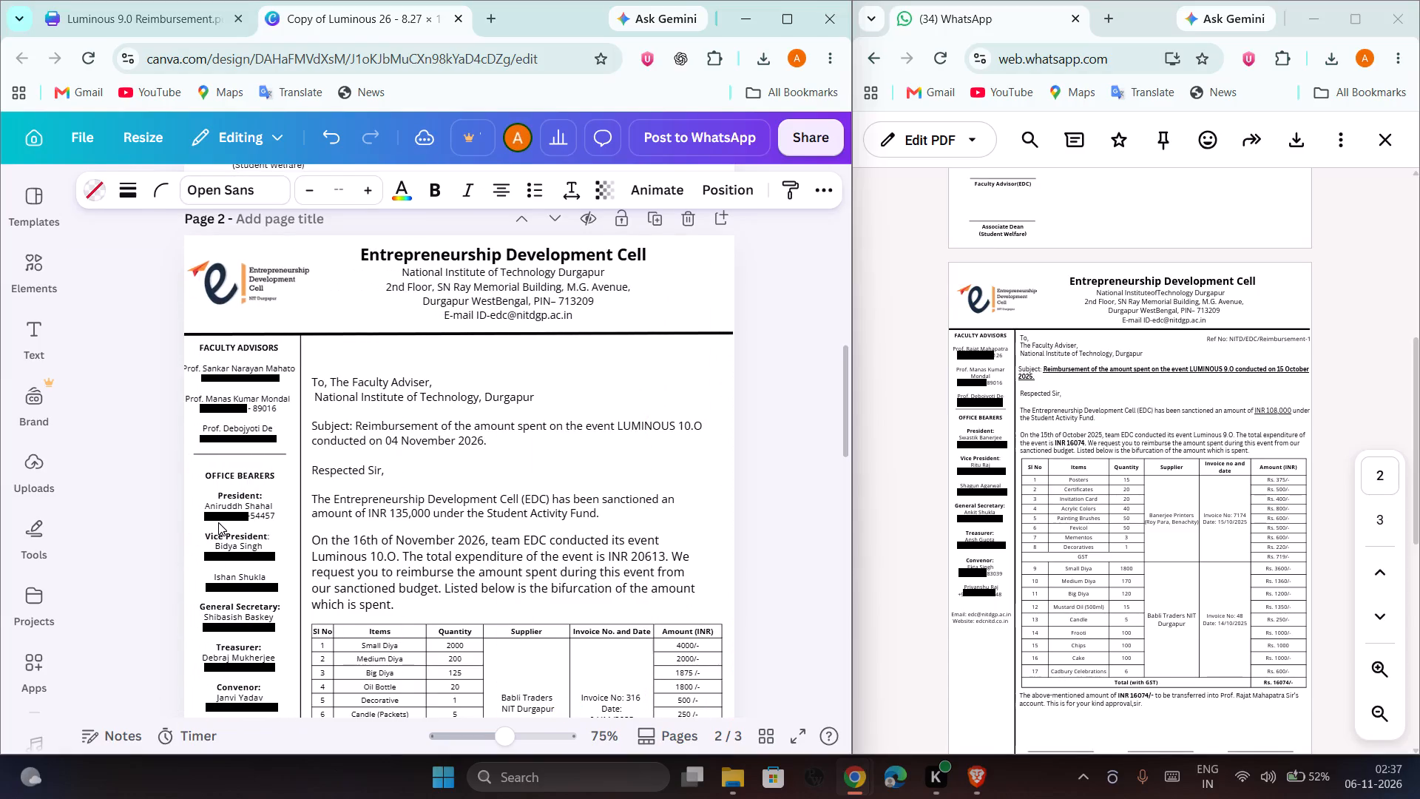
pyautogui.press('Right')
pyautogui.press('Right')
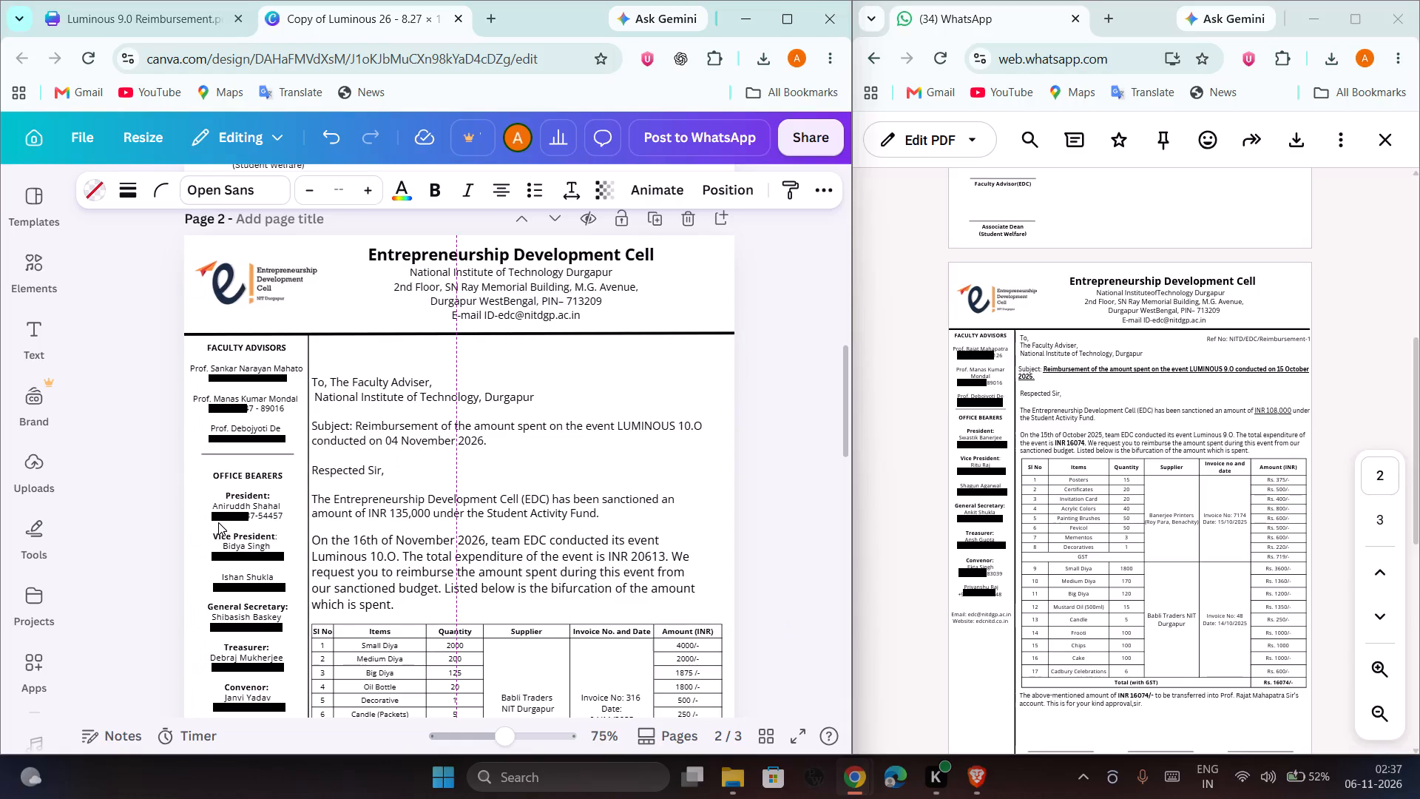
# Nudge page 2's grouped letterhead and sidebar slightly left so the vertical divider clears the letter text and table.
pyautogui.press('Right')
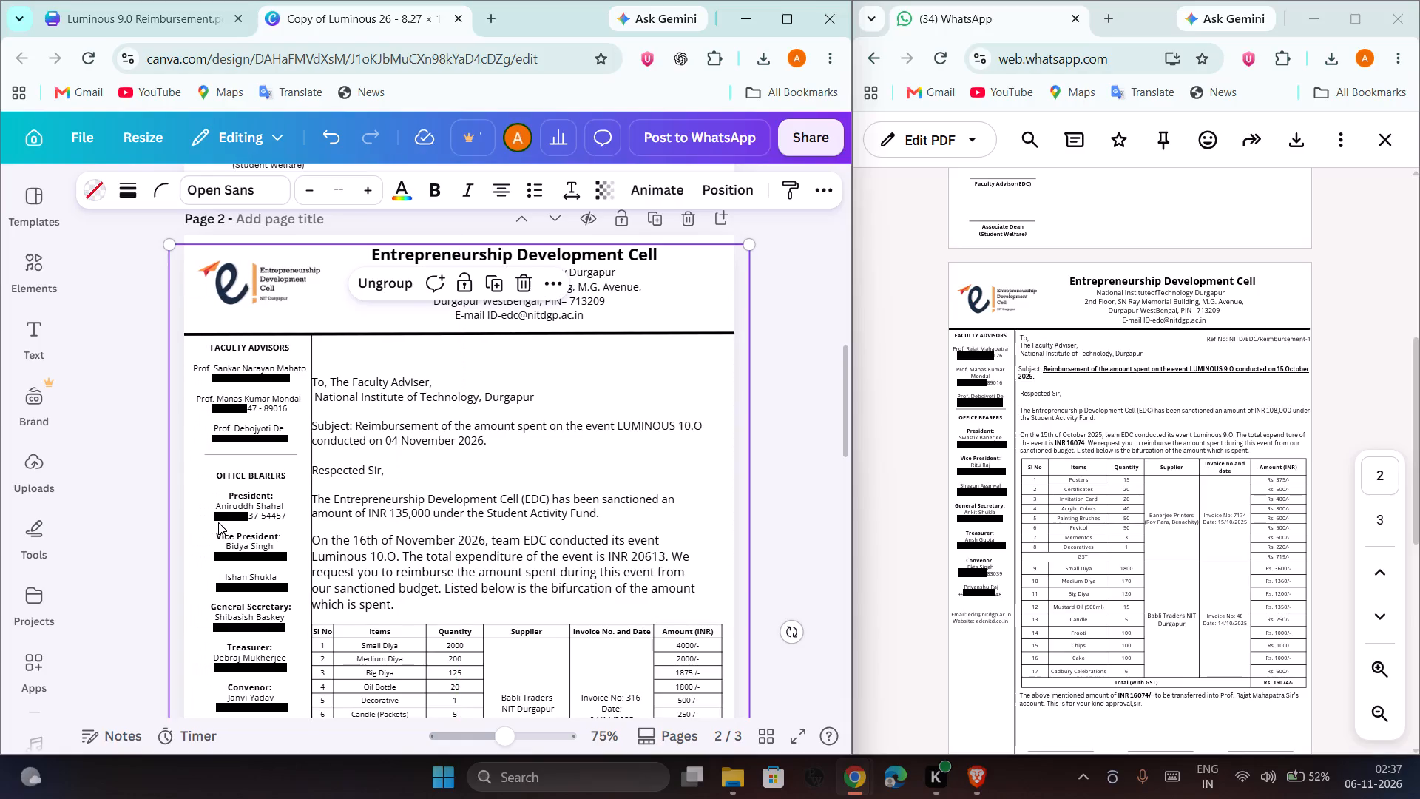
pyautogui.scroll(-1, 218, 522)
pyautogui.press('Left')
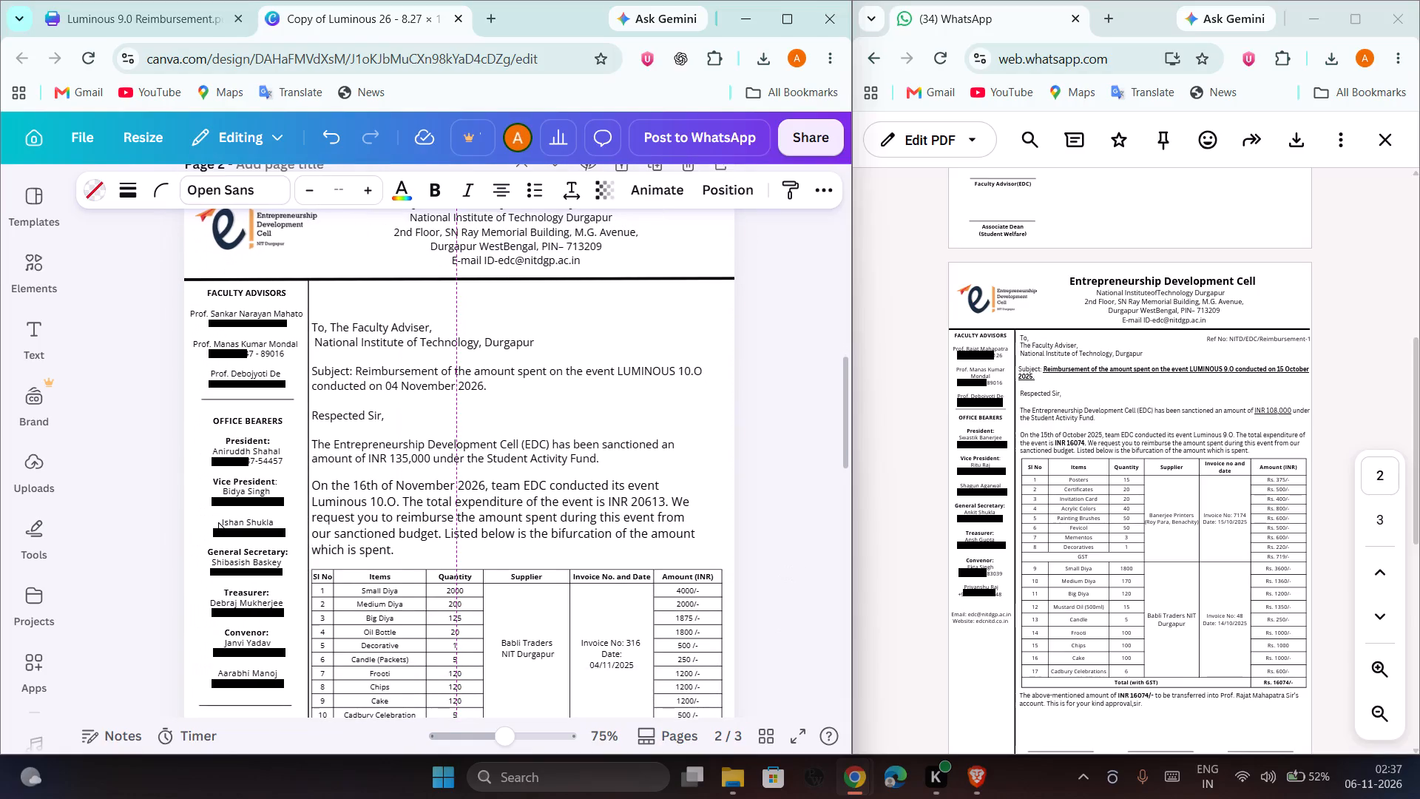
pyautogui.press('Left')
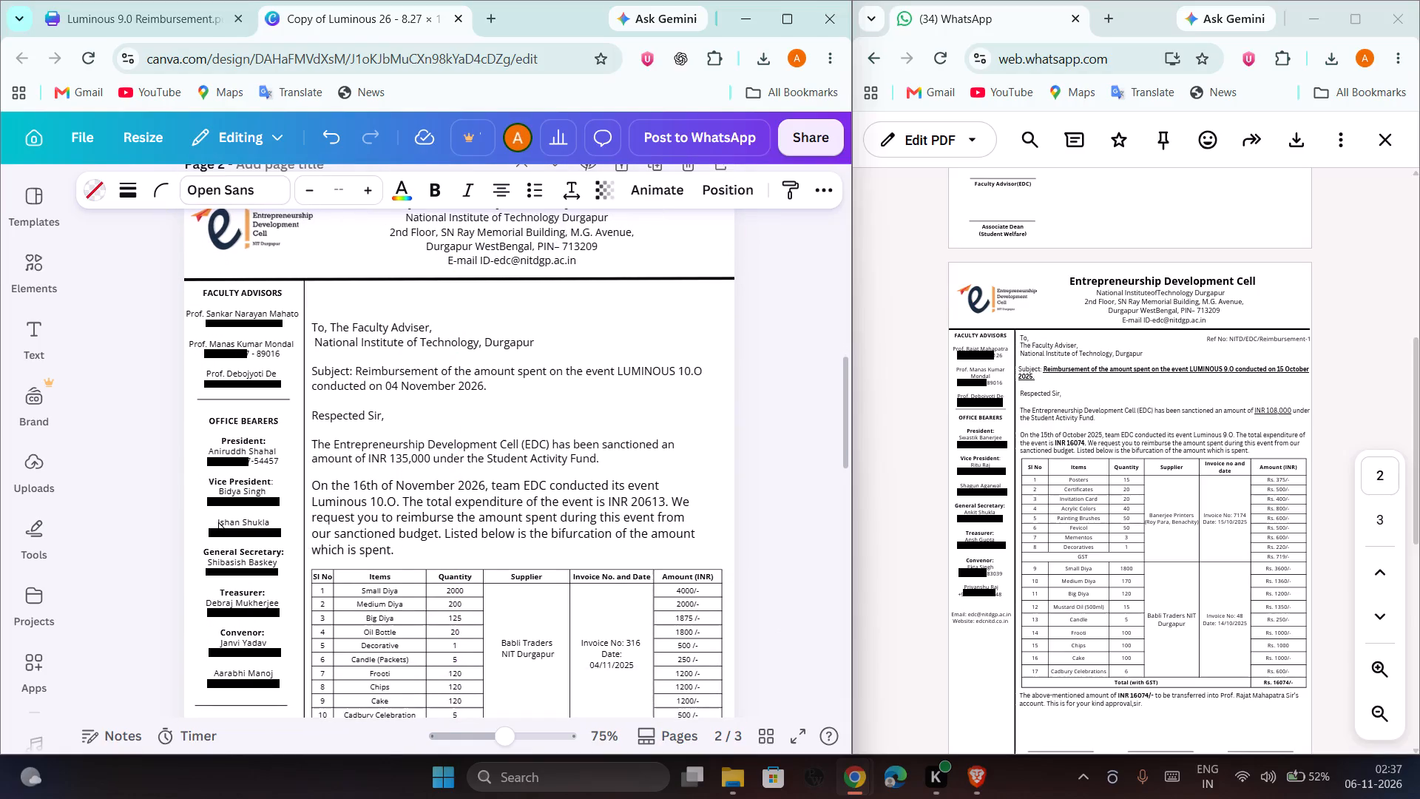
pyautogui.scroll(-2, 218, 522)
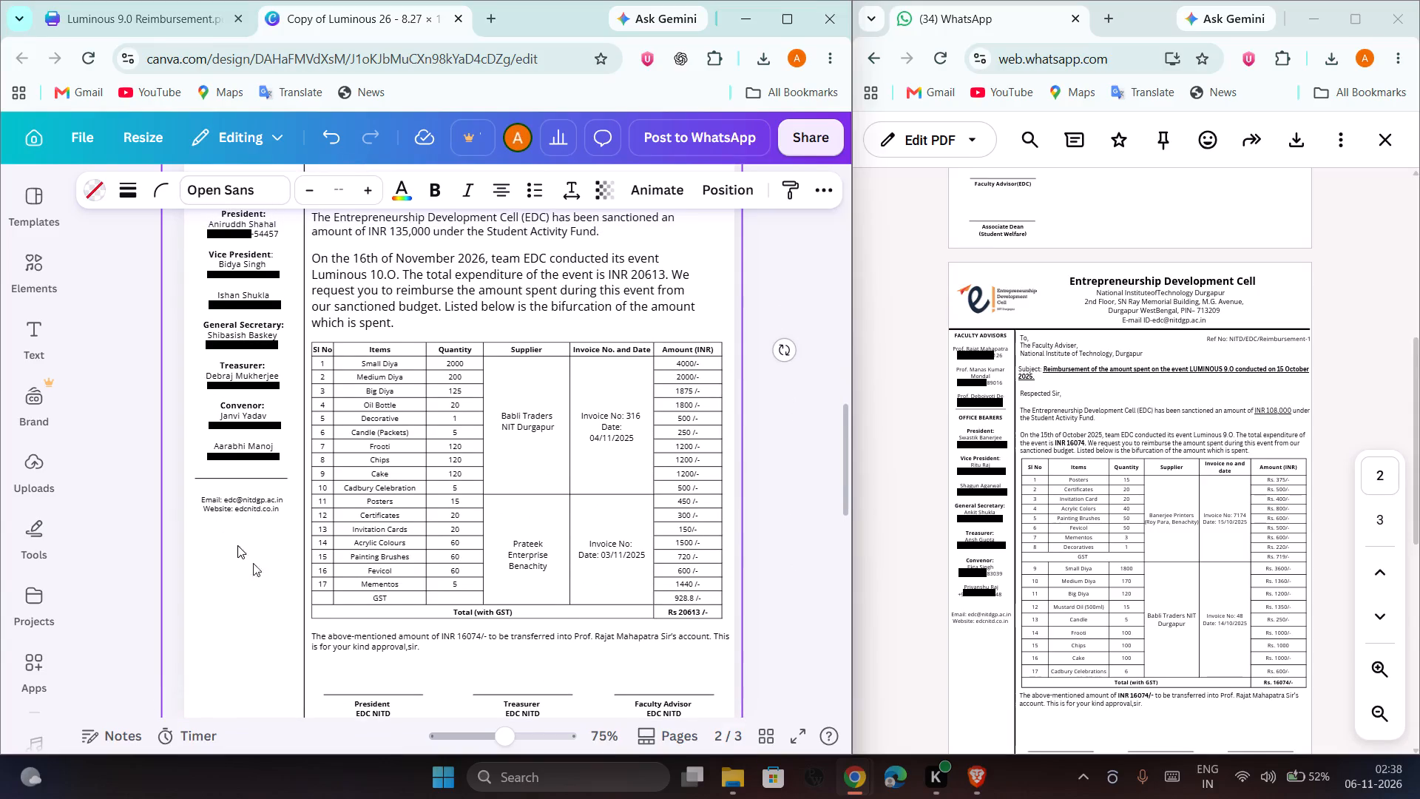
# Open the letter text for editing at the start of the "National Institute of Technology, Durgapur" line.
pyautogui.scroll(1, 329, 411)
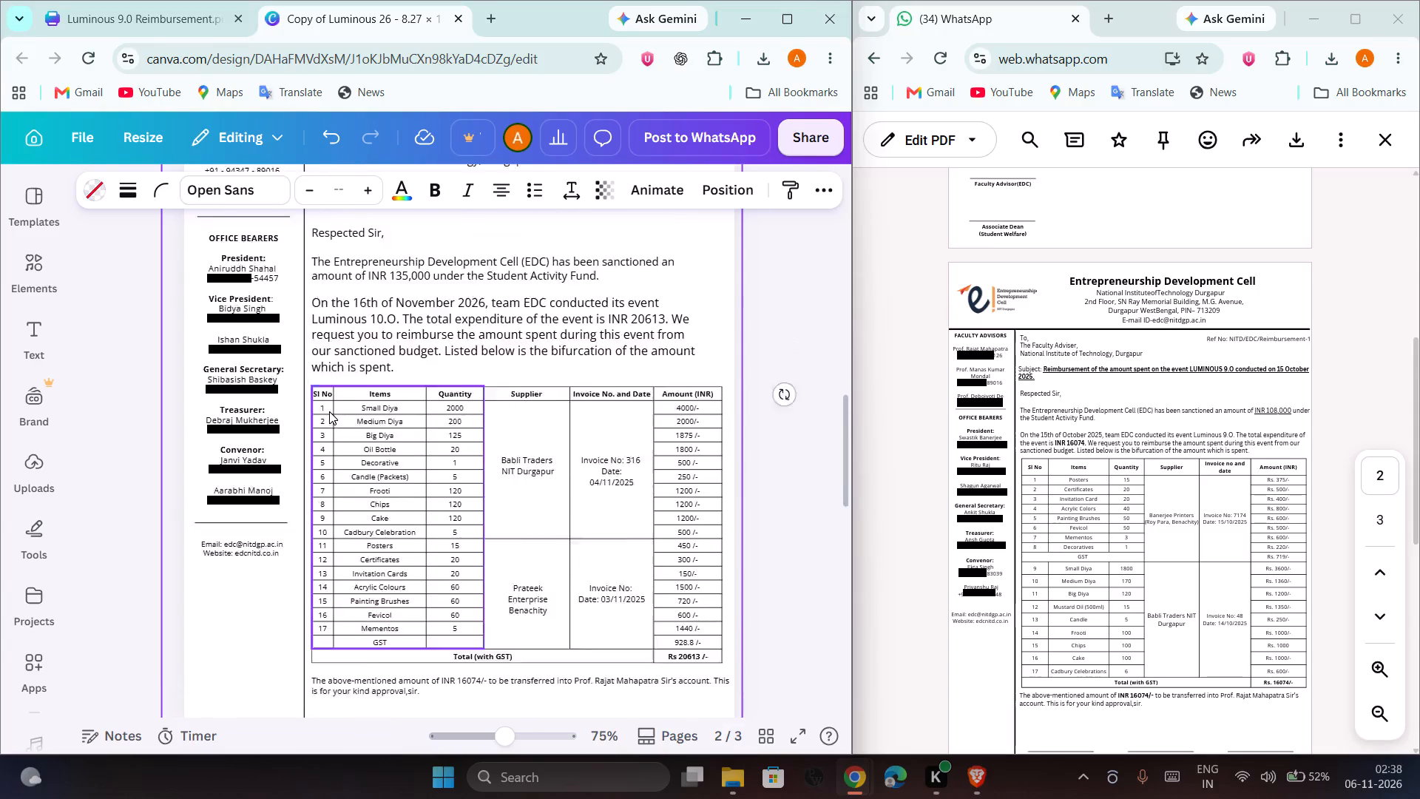
pyautogui.scroll(1, 329, 411)
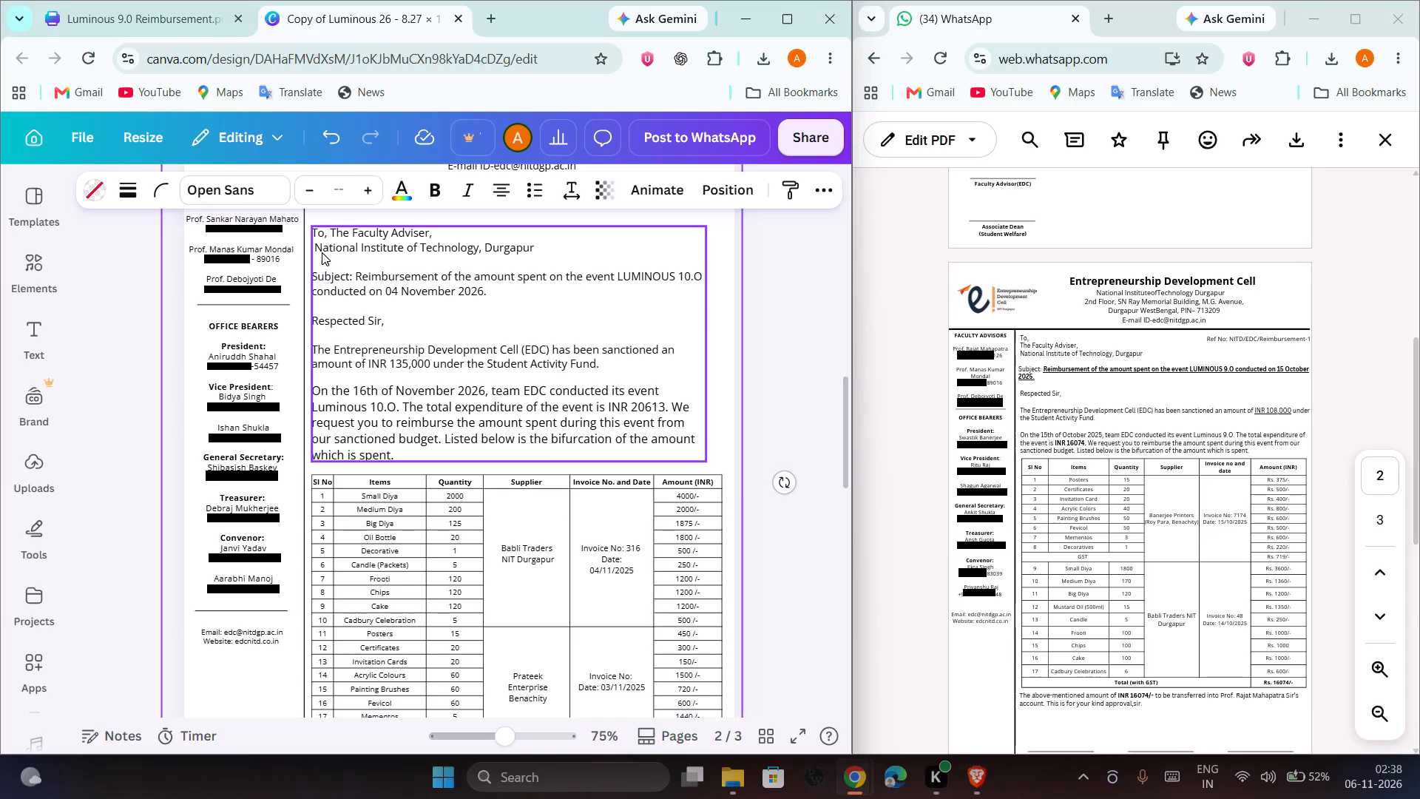
pyautogui.click(320, 250)
pyautogui.click(320, 250)
pyautogui.press('Left')
pyautogui.press('Left')
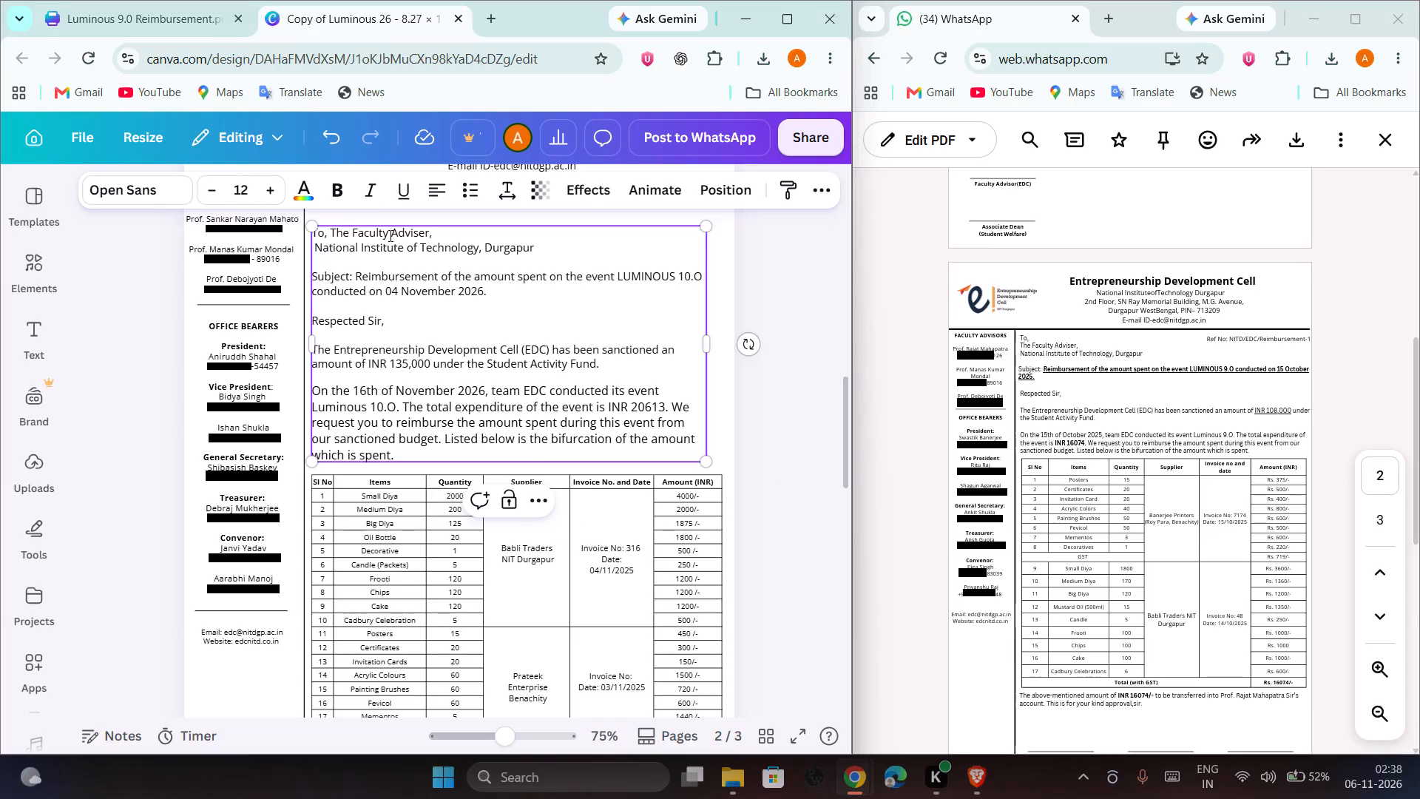
# Put "The Faculty Adviser," on its own line below "To," and remove the leading space before "National Institute of Technology, Durgapur".
pyautogui.click(333, 236)
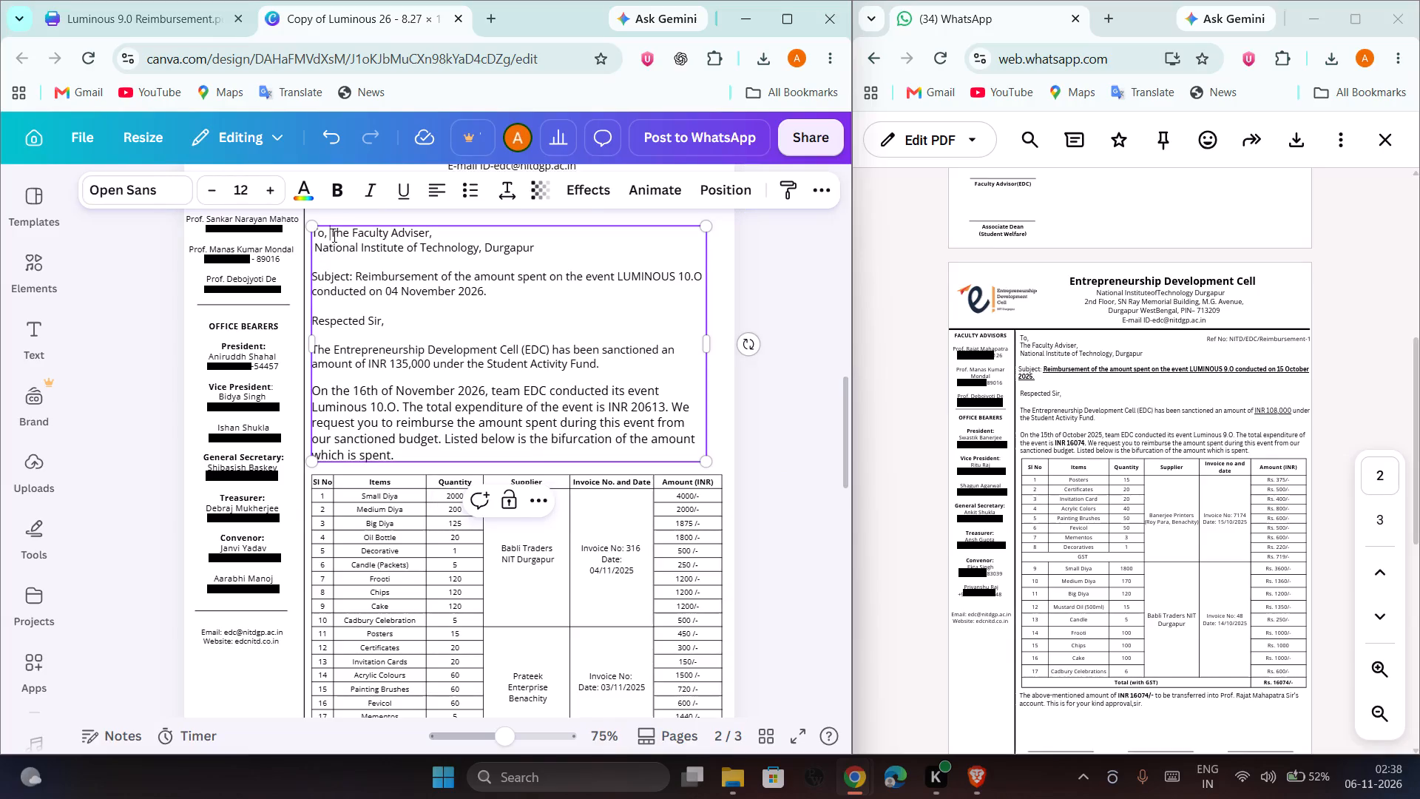
pyautogui.press('Return')
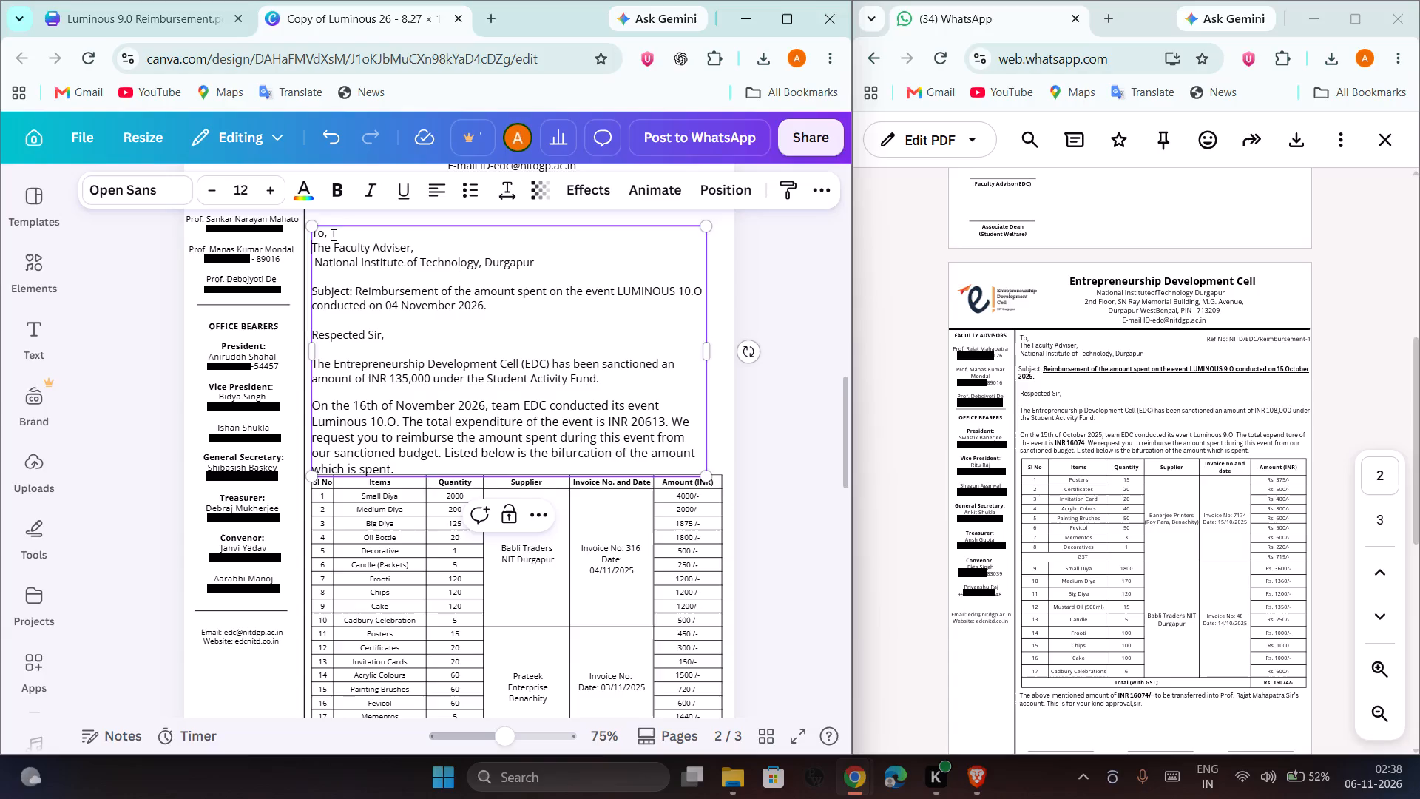
pyautogui.click(318, 258)
pyautogui.press('\\')
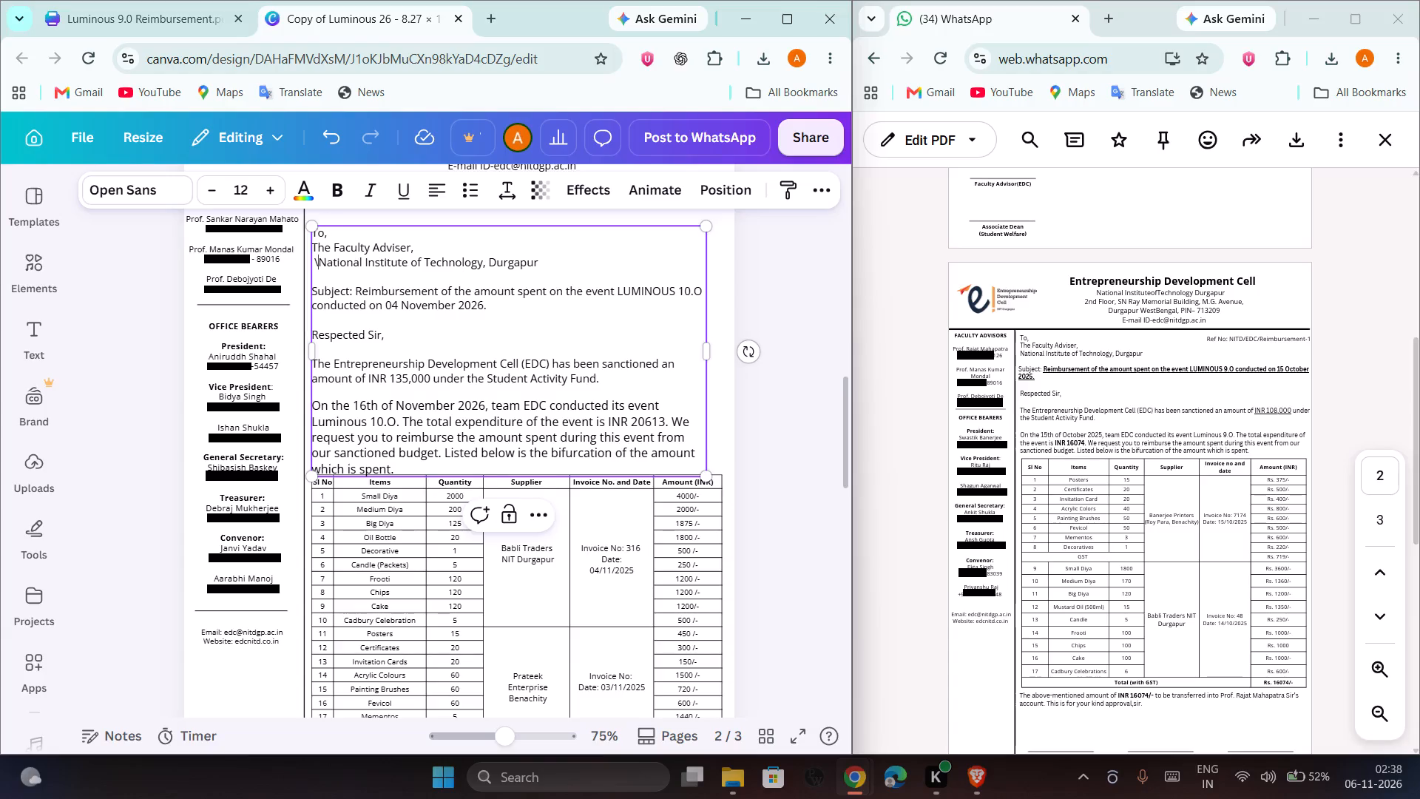
pyautogui.press('BackSpace')
pyautogui.press('BackSpace')
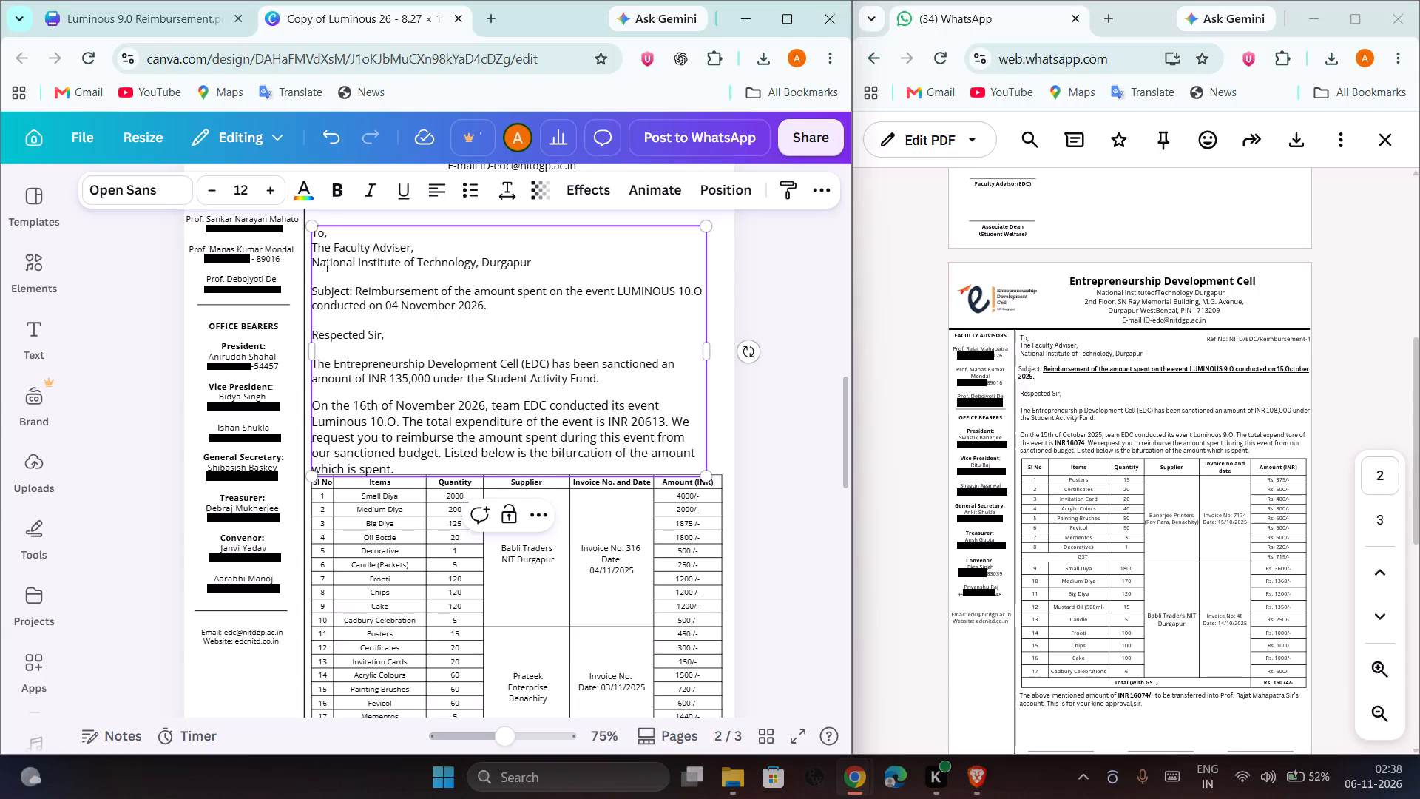
pyautogui.click(784, 442)
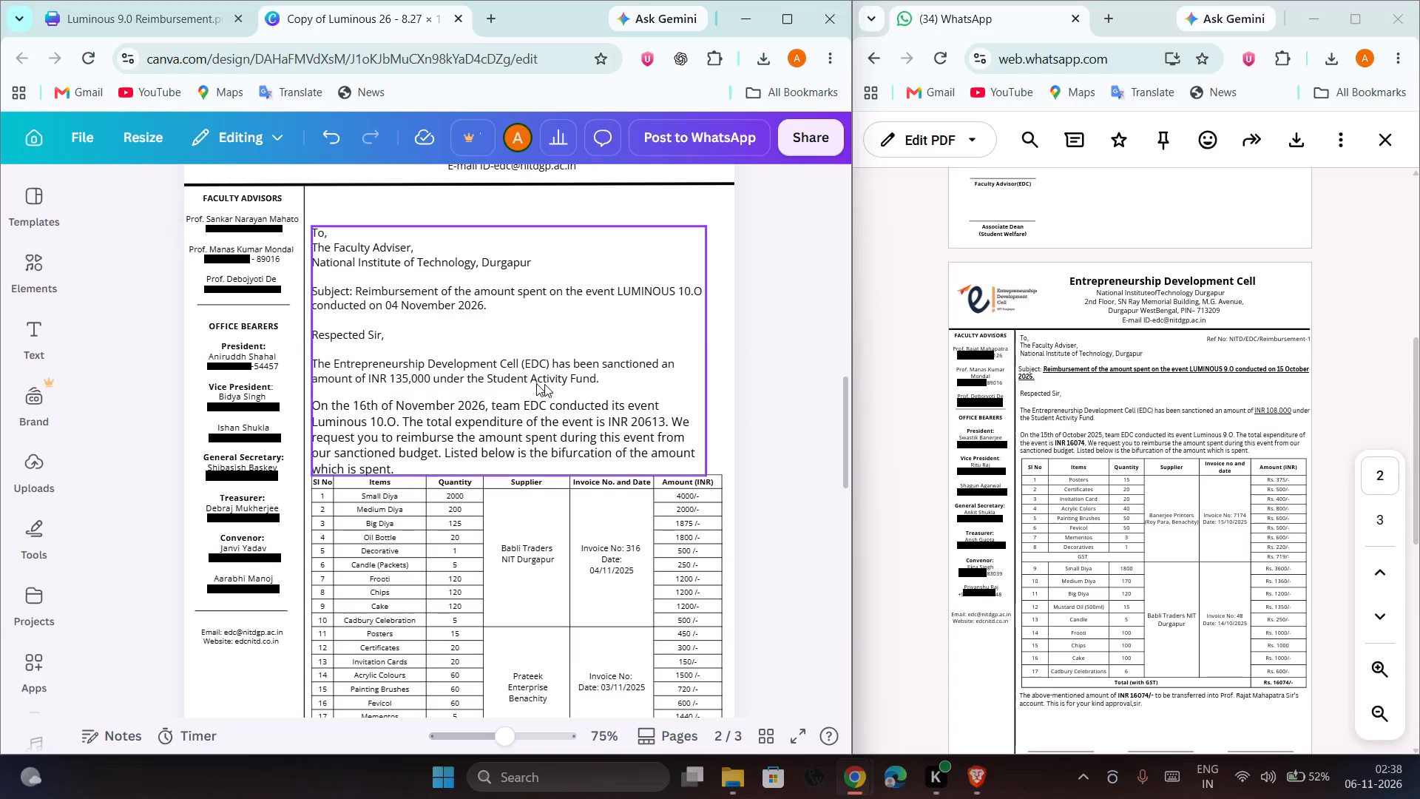
# Nudge page 2's letter text block up toward the header line so it clears the top of the item table.
pyautogui.click(498, 383)
pyautogui.press('Up')
pyautogui.press('Up')
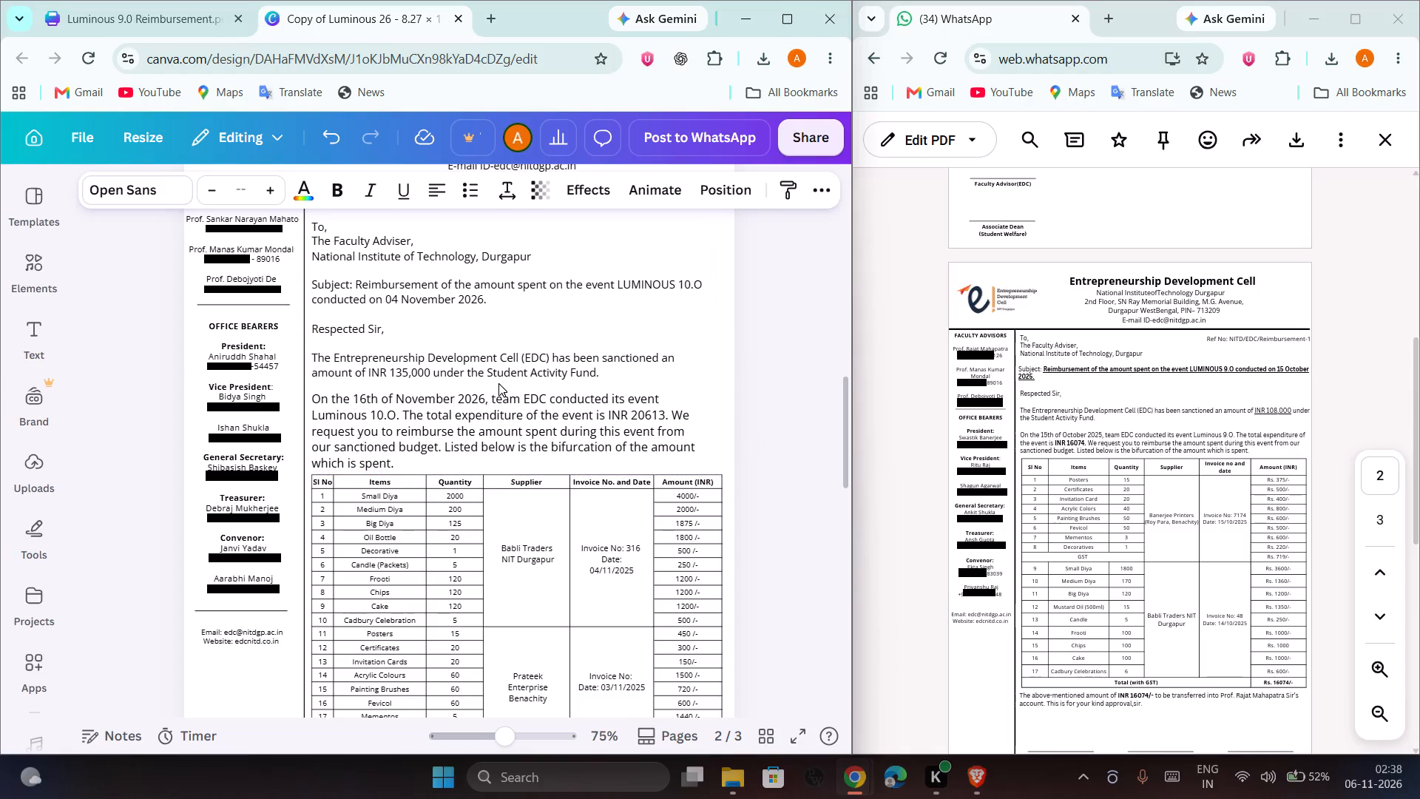
pyautogui.scroll(1, 498, 383)
pyautogui.press('Up')
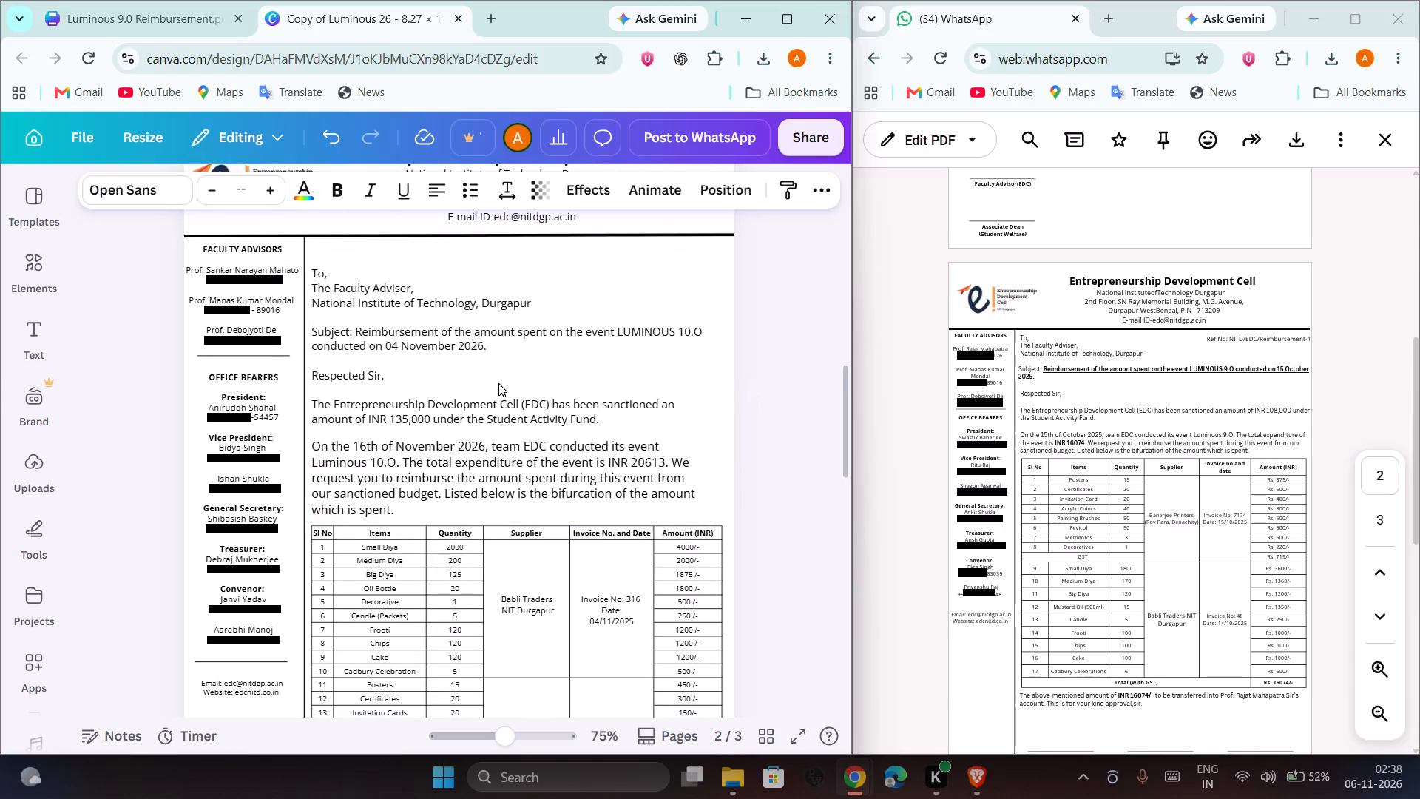
pyautogui.press('Up')
pyautogui.press('Up')
pyautogui.press('Up')
pyautogui.press('Up')
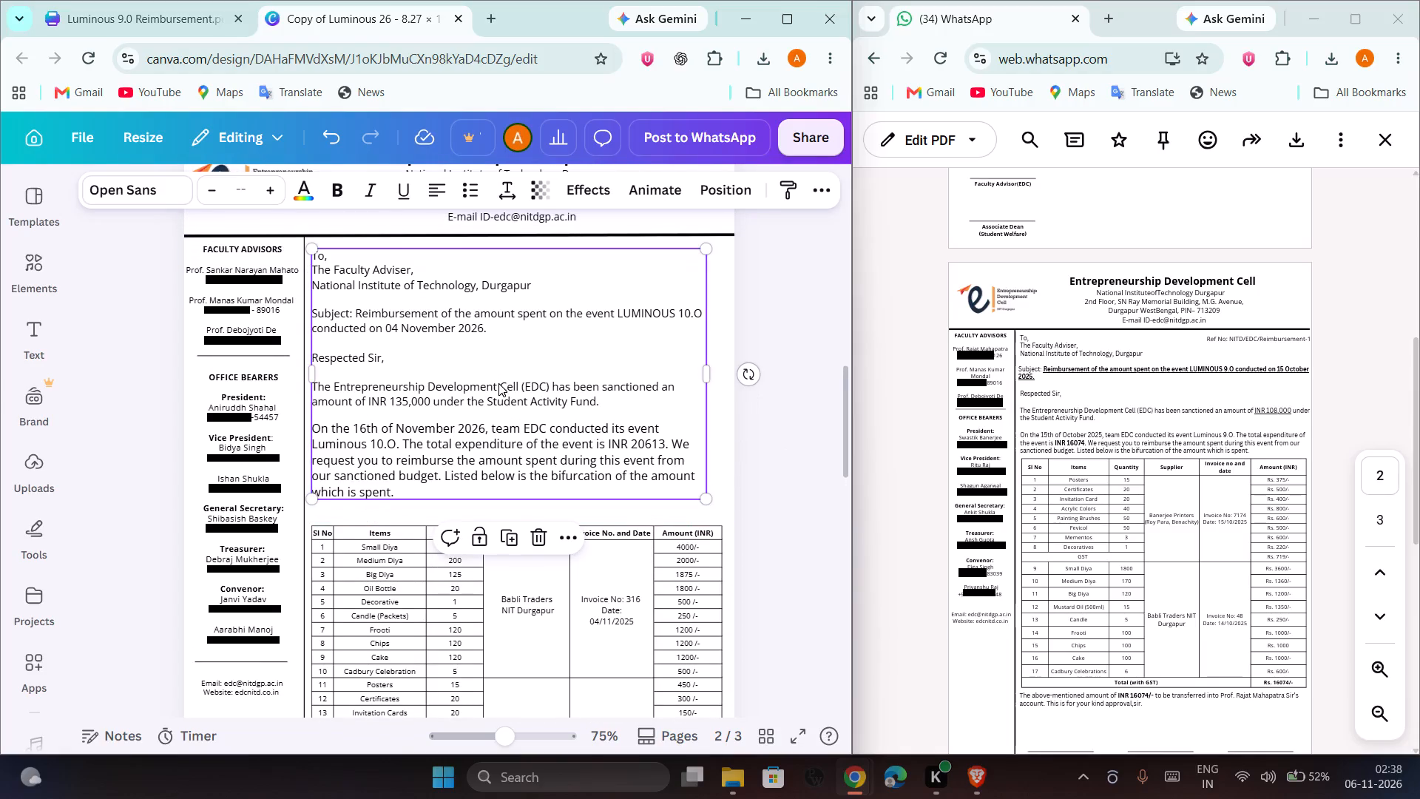
pyautogui.press('Up')
pyautogui.press('Down')
# Set the closing paragraph below page 2's item table to font size 12 and nudge it slightly up.
pyautogui.scroll(-1, 498, 383)
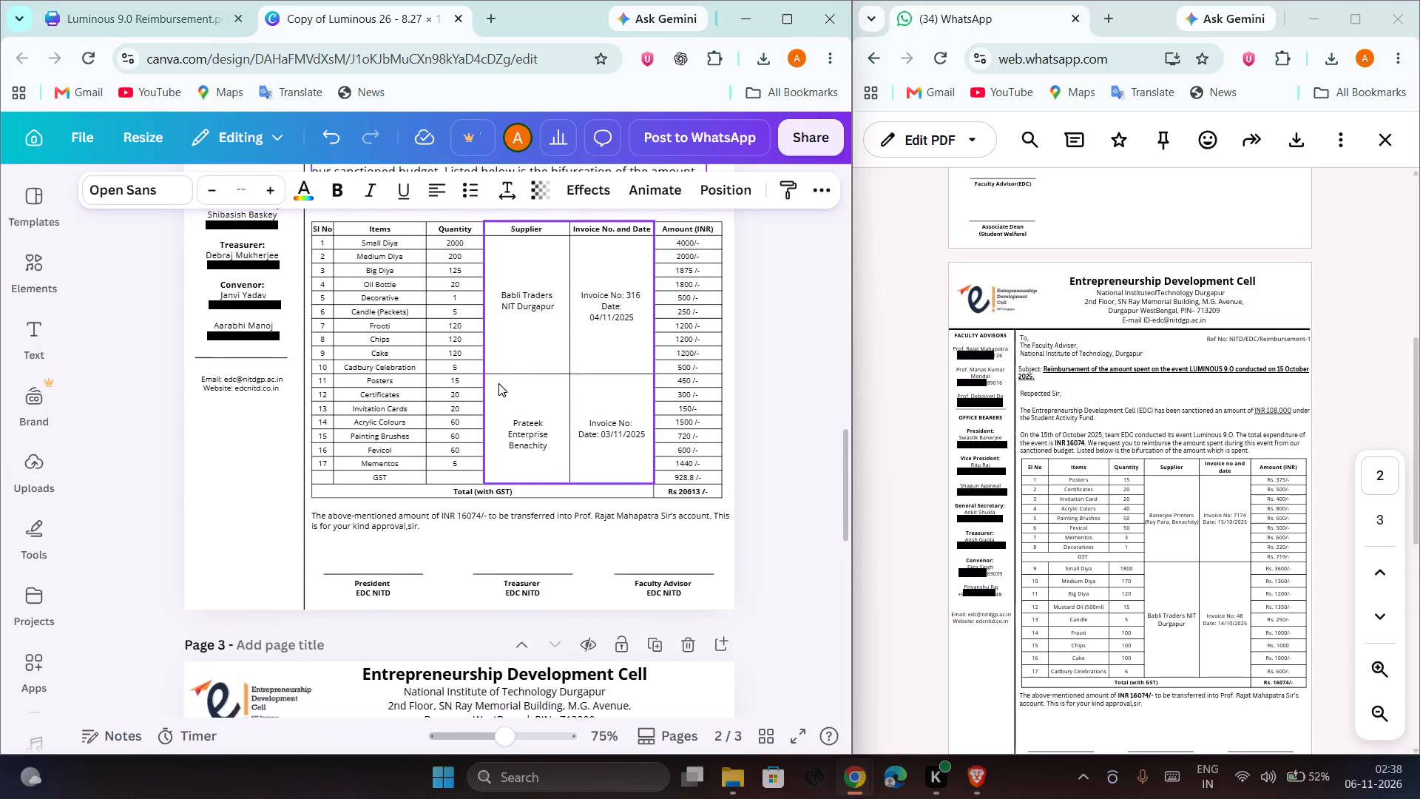
pyautogui.scroll(-1, 498, 383)
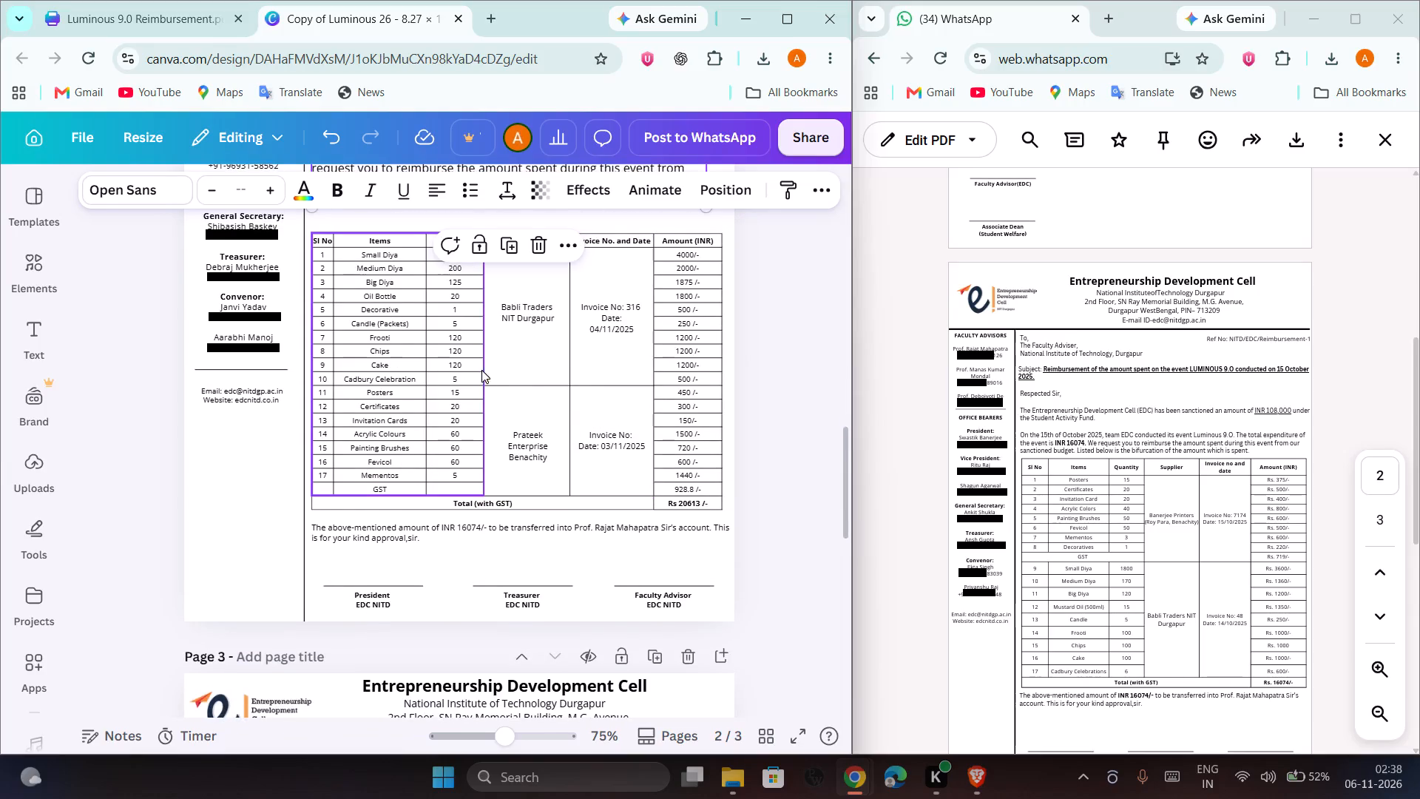
pyautogui.scroll(2, 454, 320)
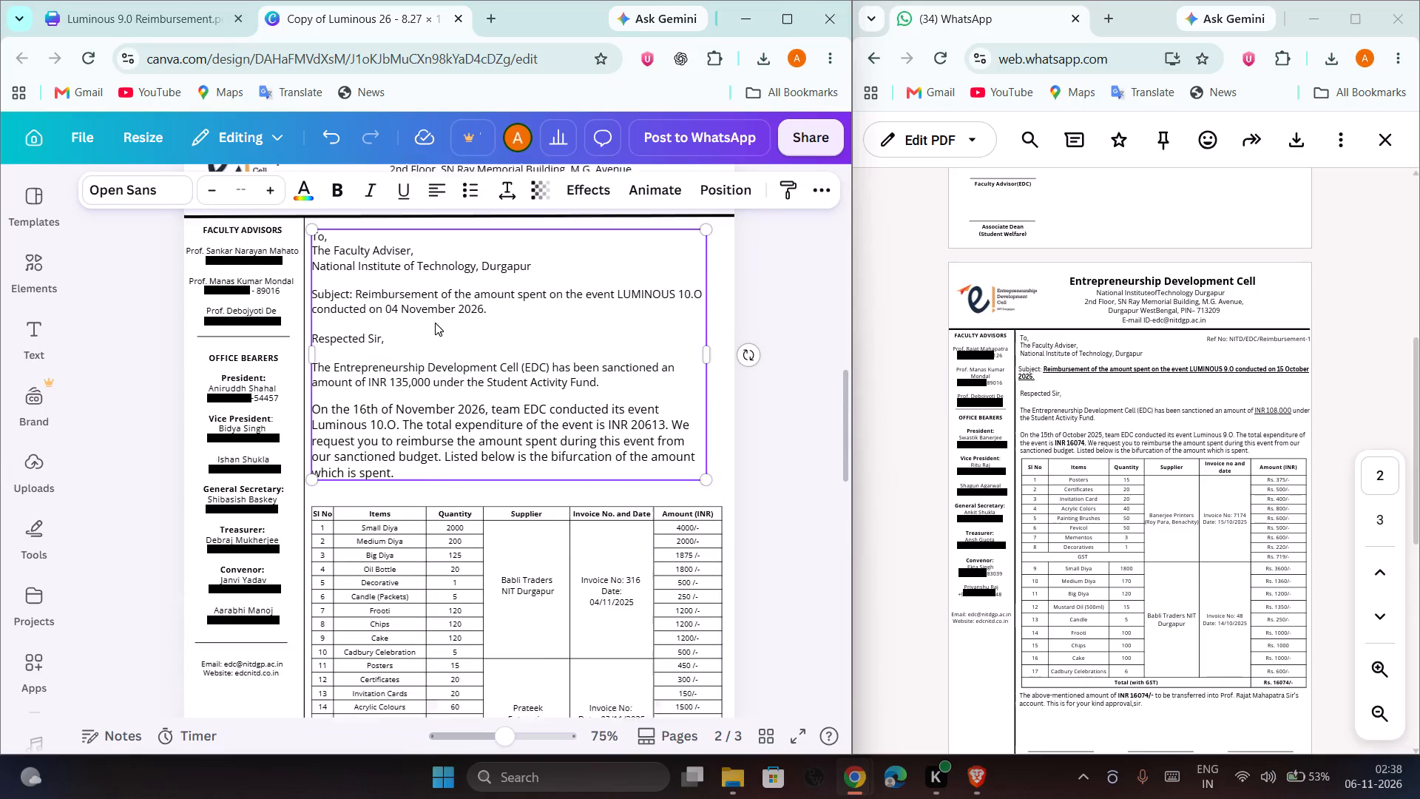
pyautogui.scroll(1, 435, 323)
pyautogui.click(435, 323)
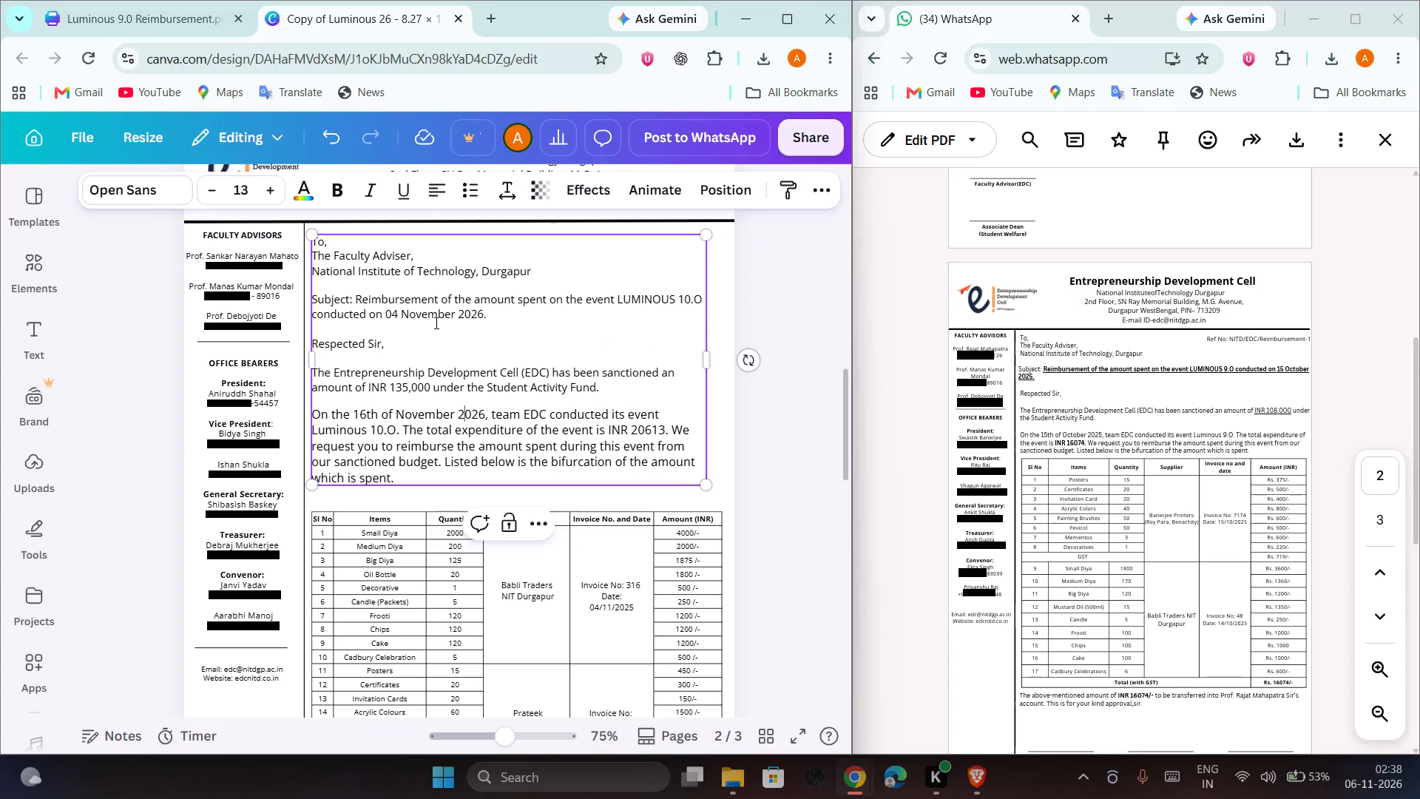
pyautogui.scroll(-3, 435, 323)
pyautogui.click(405, 512)
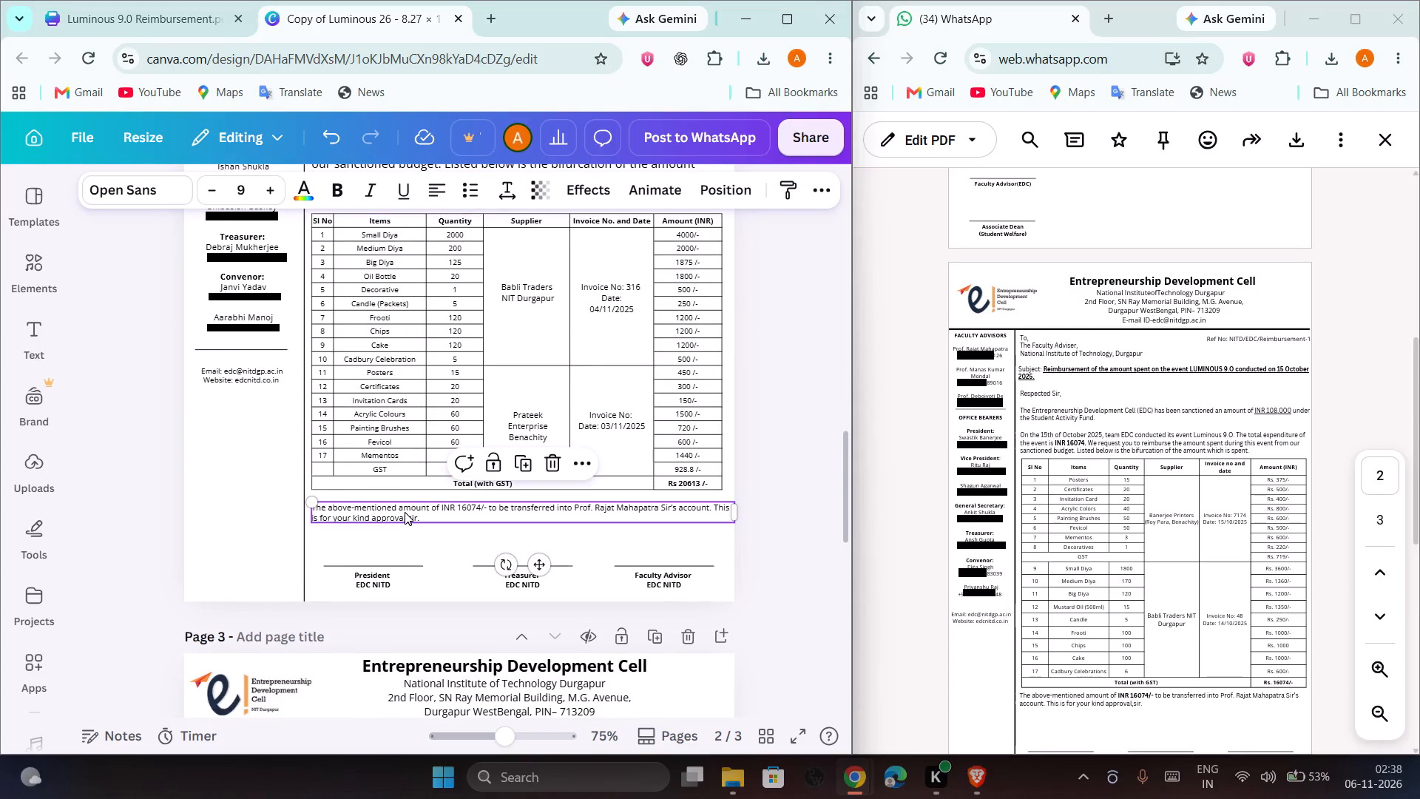
pyautogui.scroll(-1, 938, 542)
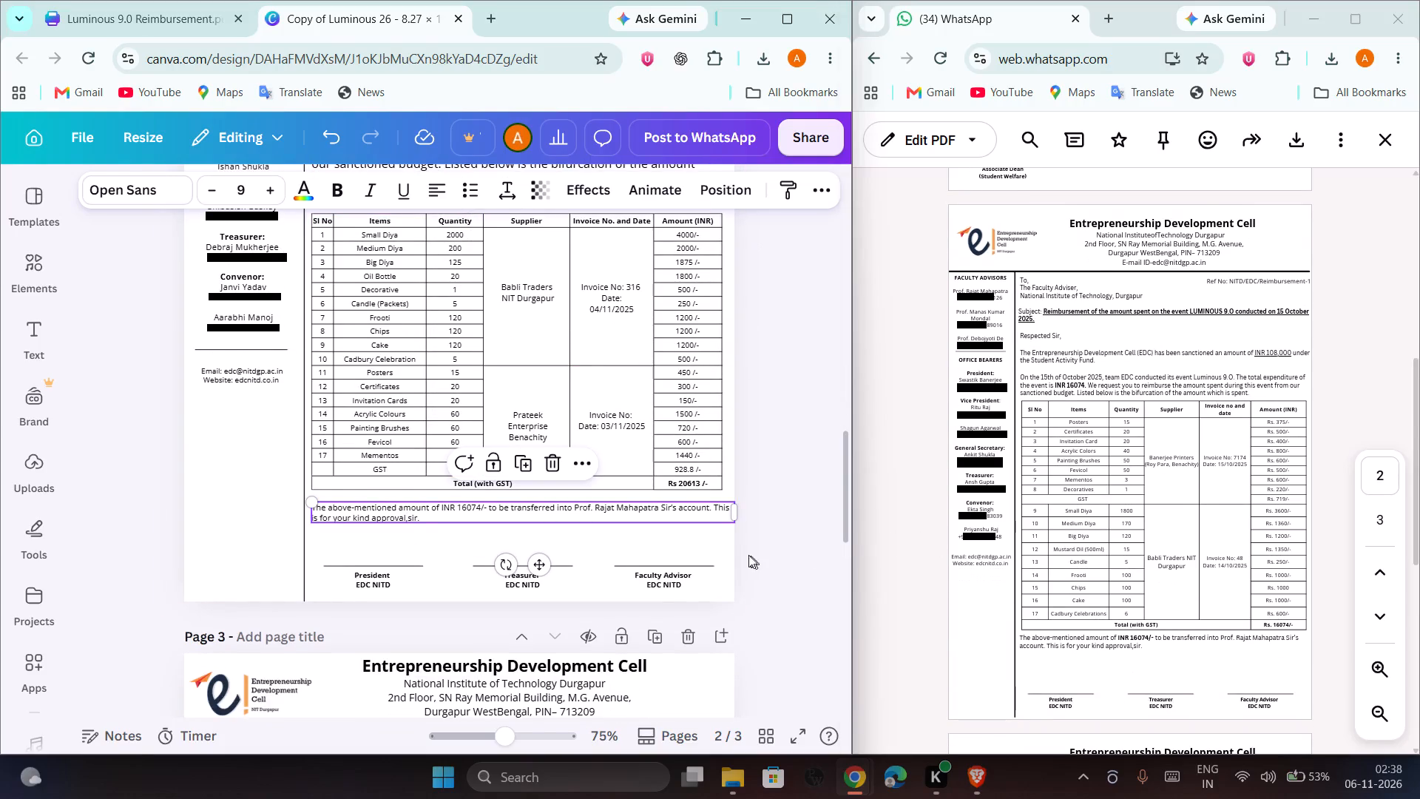
pyautogui.click(268, 173)
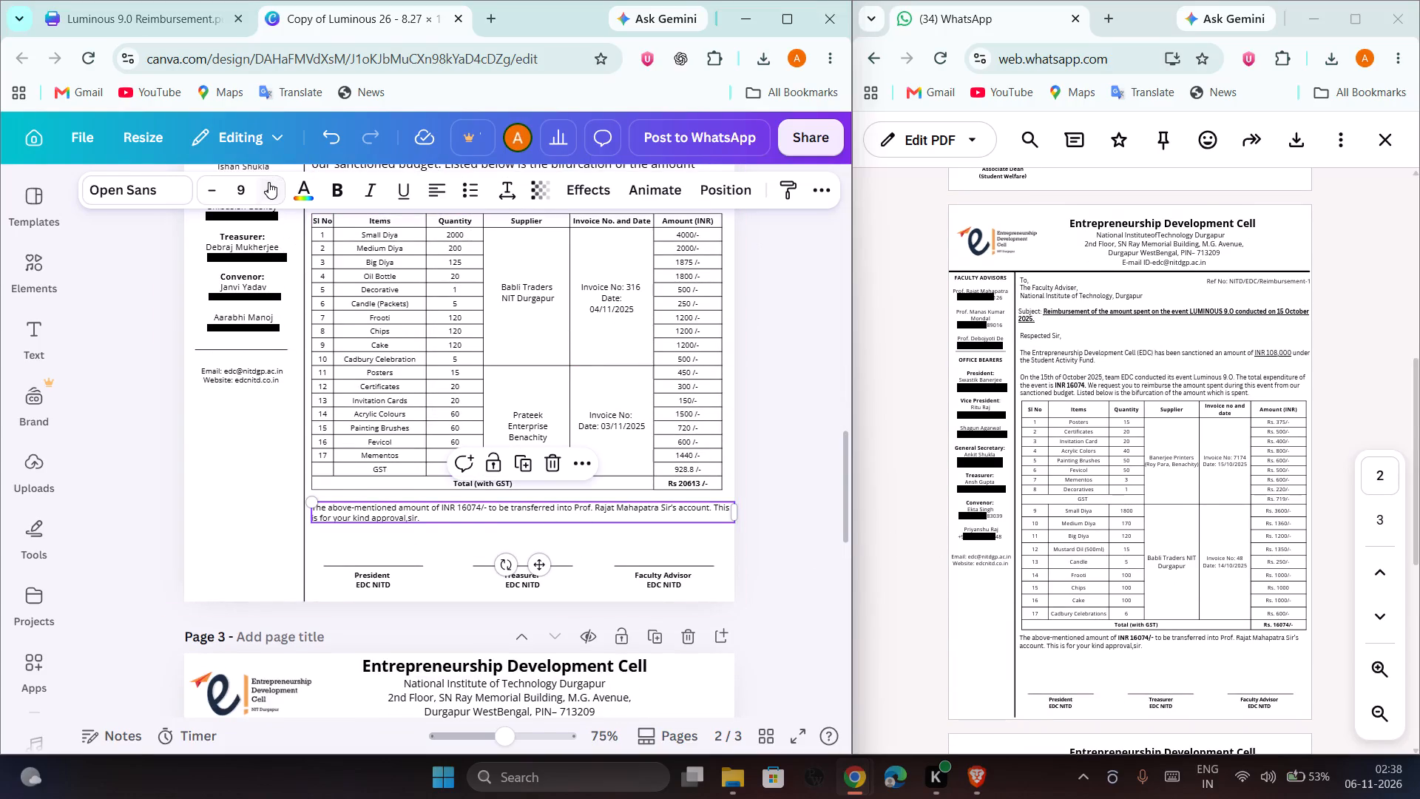
pyautogui.click(268, 182)
pyautogui.click(268, 182)
pyautogui.click(268, 182)
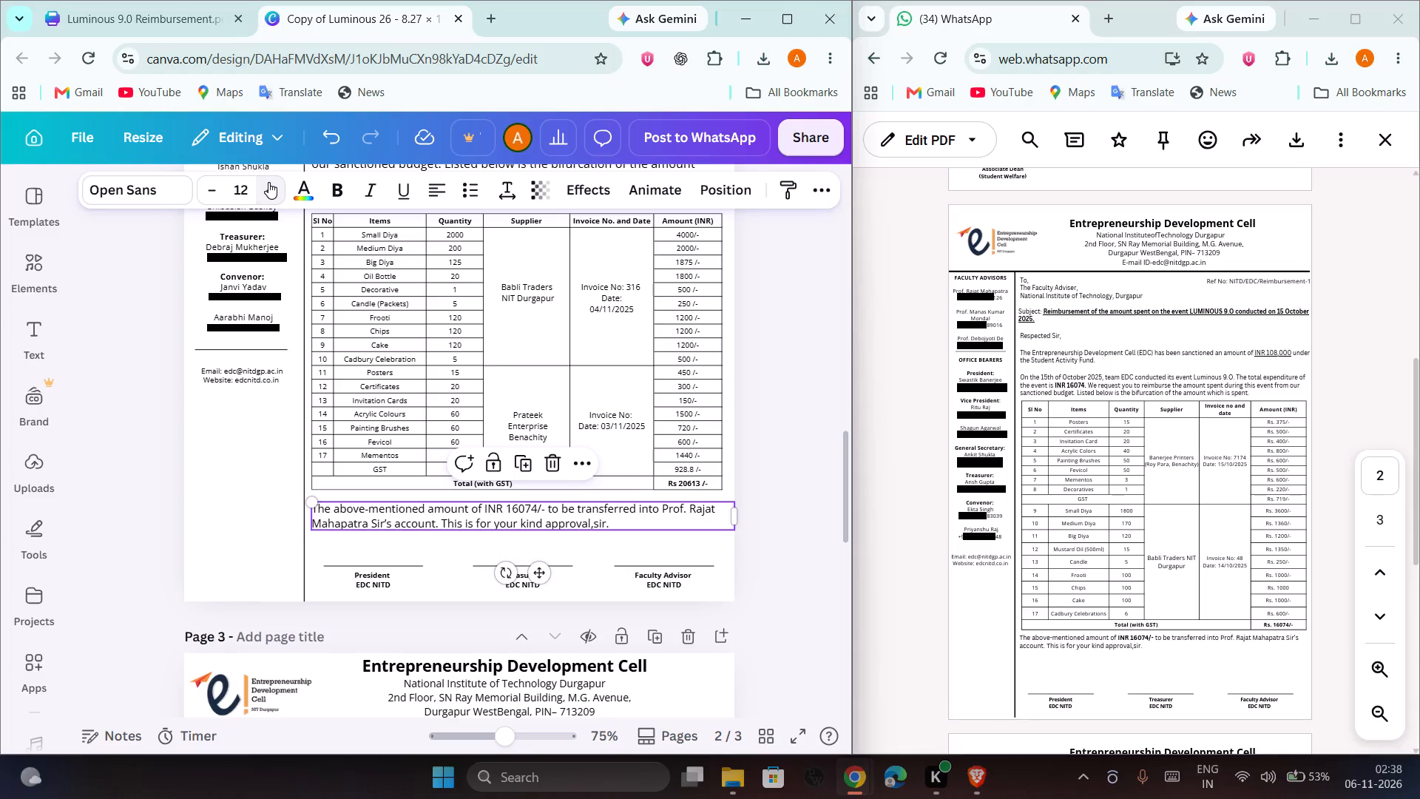
pyautogui.press('Up')
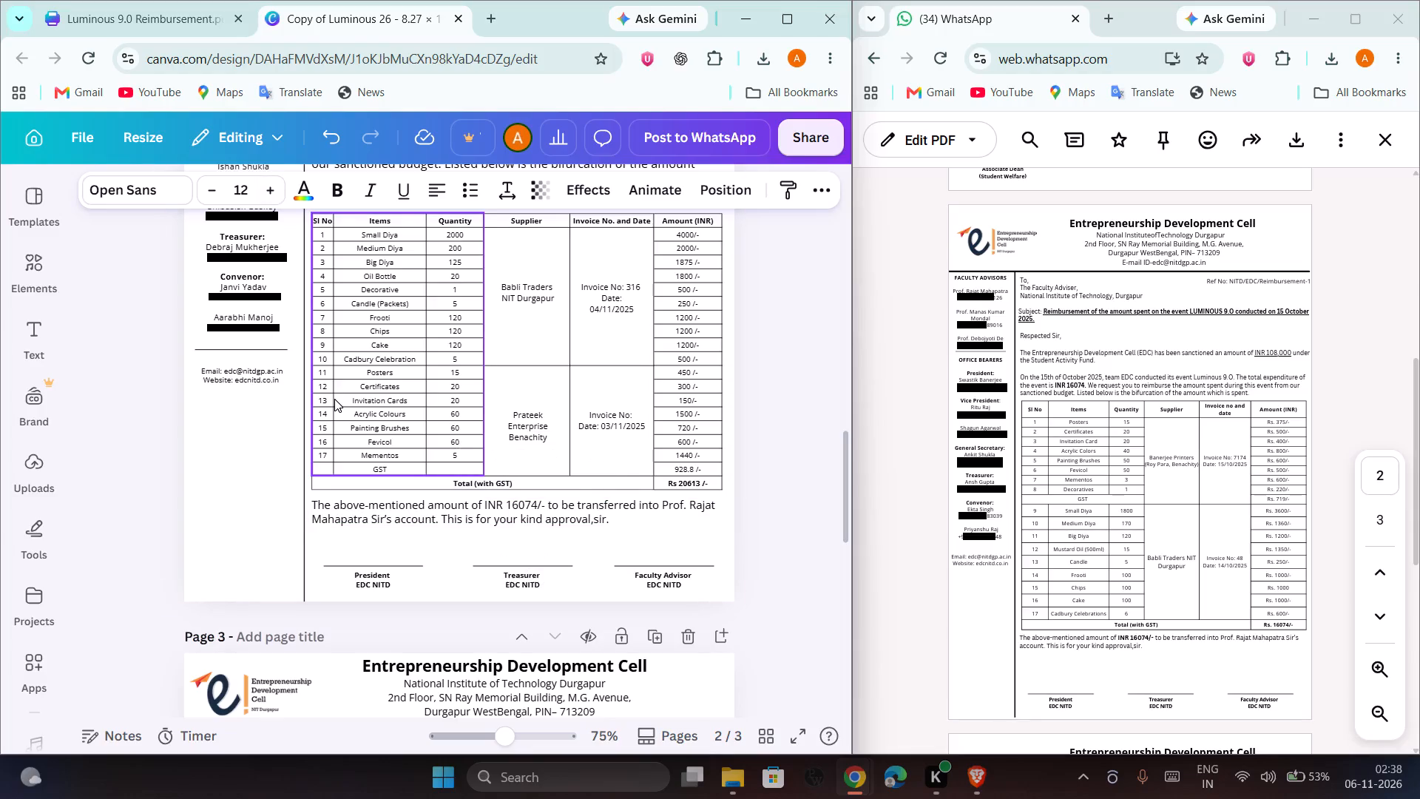
# Nudge the closing paragraph about the transfer amount up, closer to the item table.
pyautogui.press('Up')
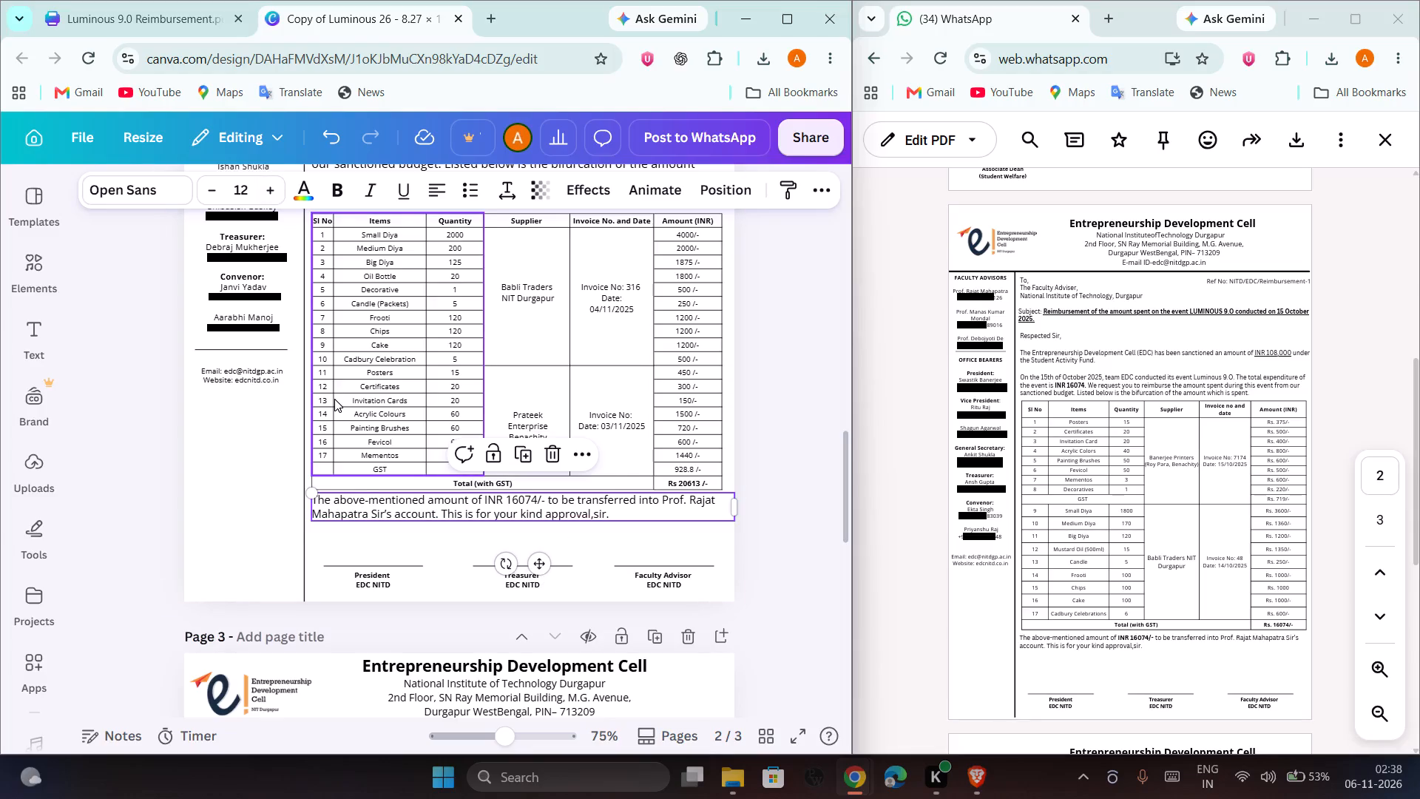
# Set the President, Treasurer and Faculty Advisor signature labels on page 2 to font size 10.
pyautogui.click(379, 583)
pyautogui.click(274, 186)
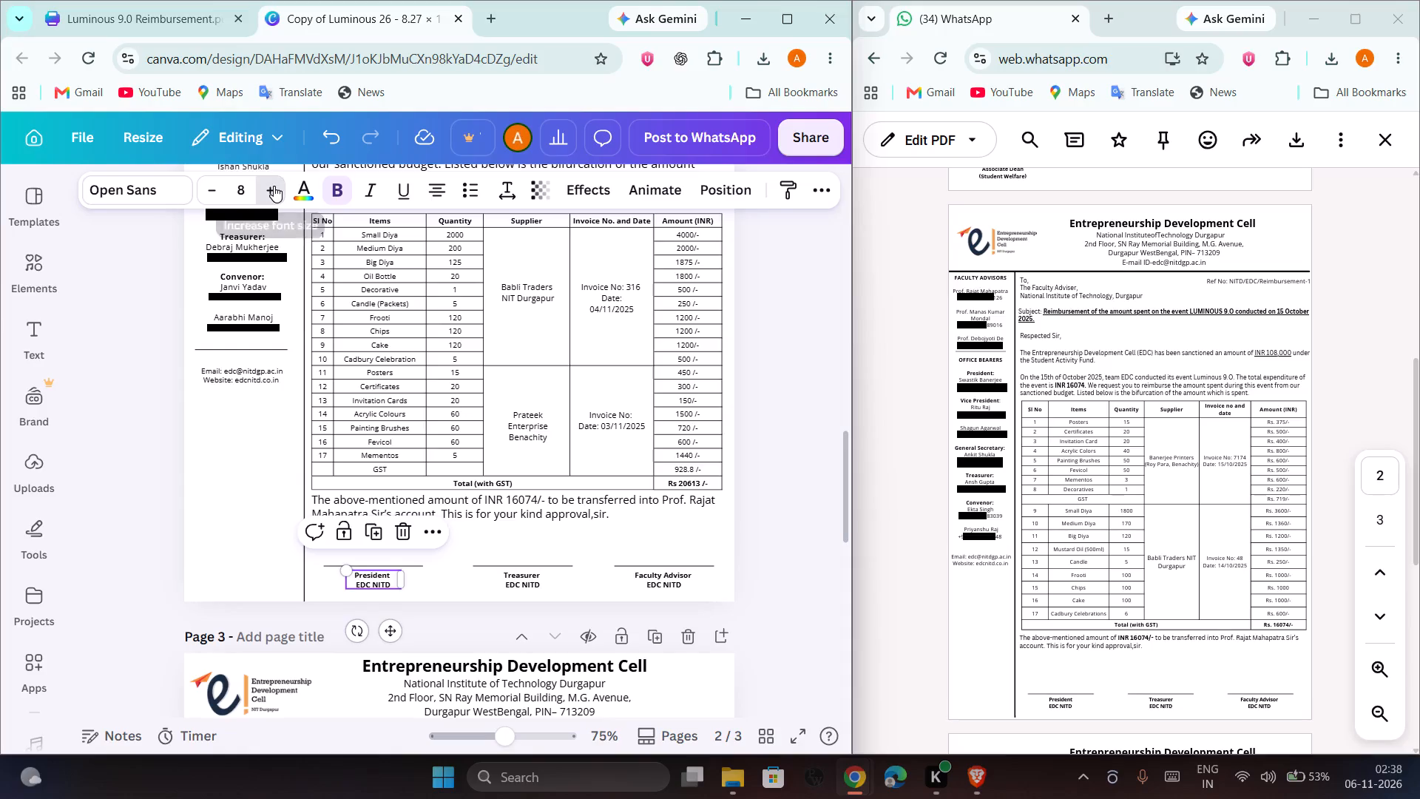
pyautogui.click(274, 186)
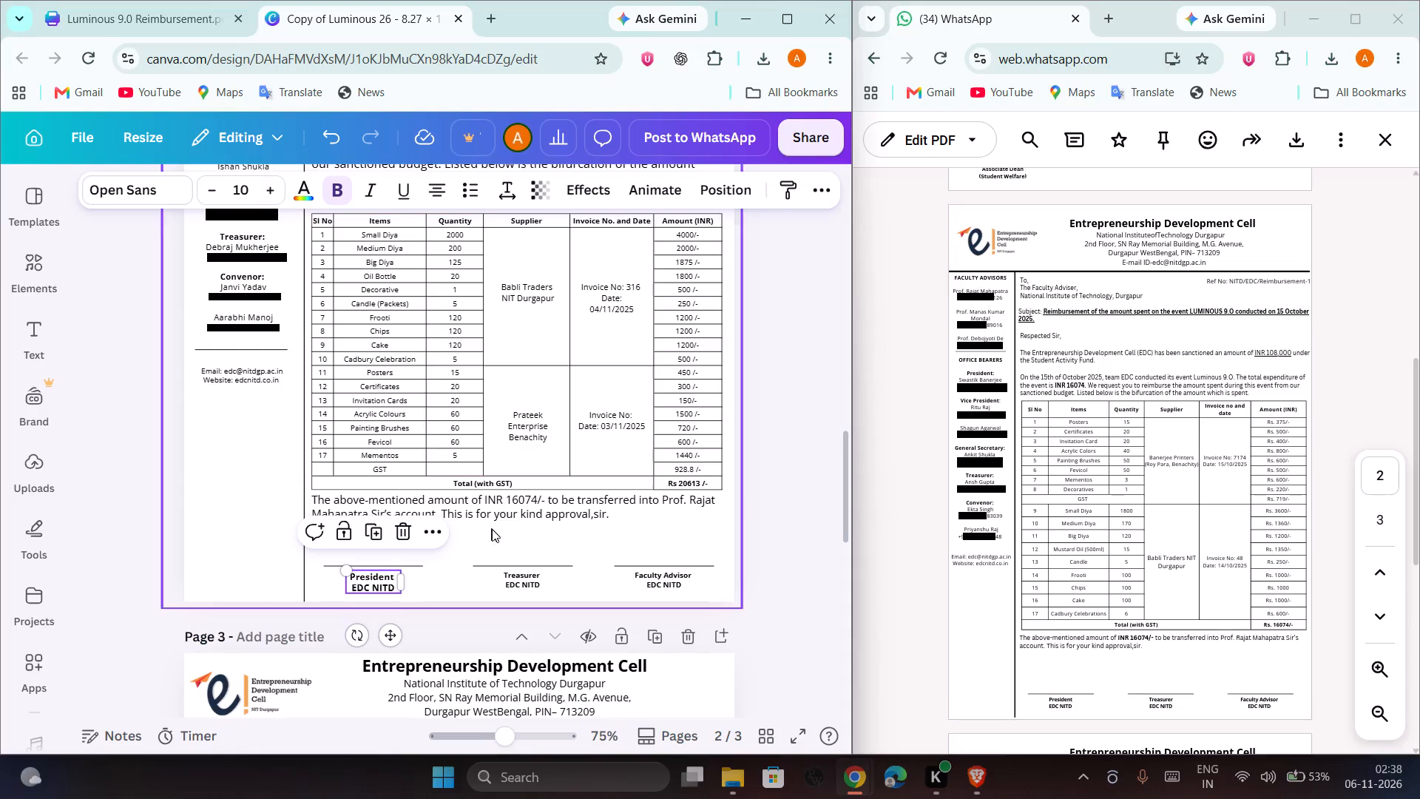
pyautogui.click(508, 579)
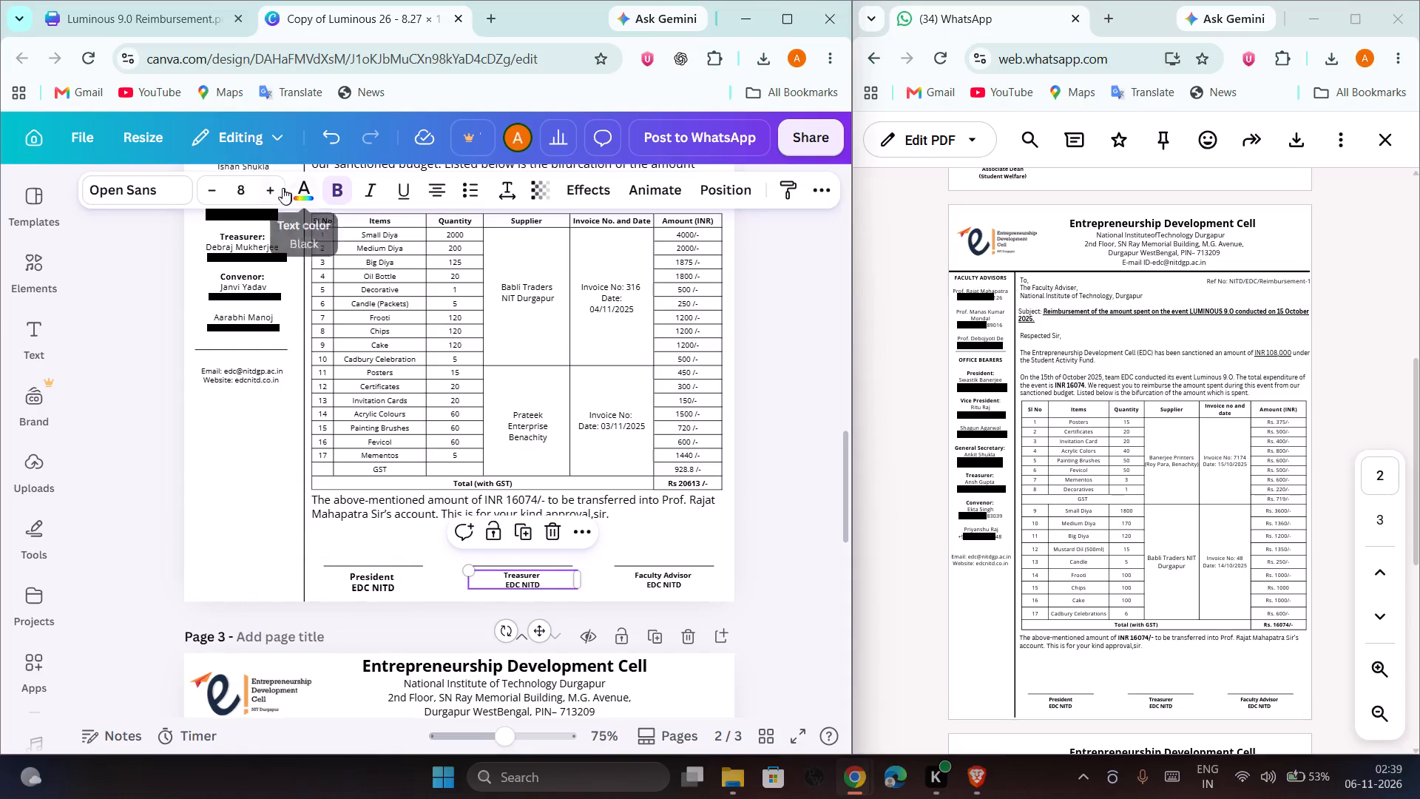
pyautogui.click(271, 189)
pyautogui.click(271, 189)
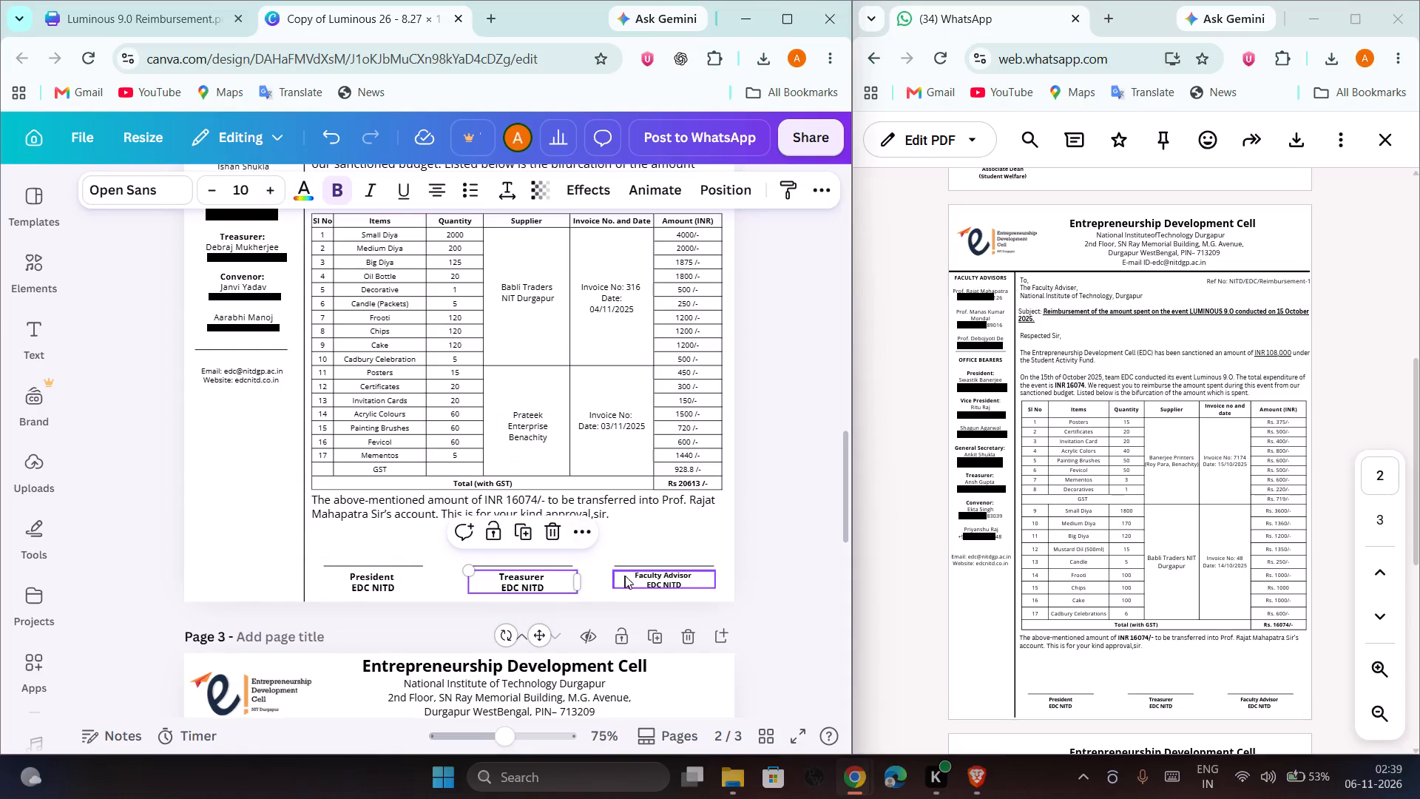
pyautogui.click(630, 576)
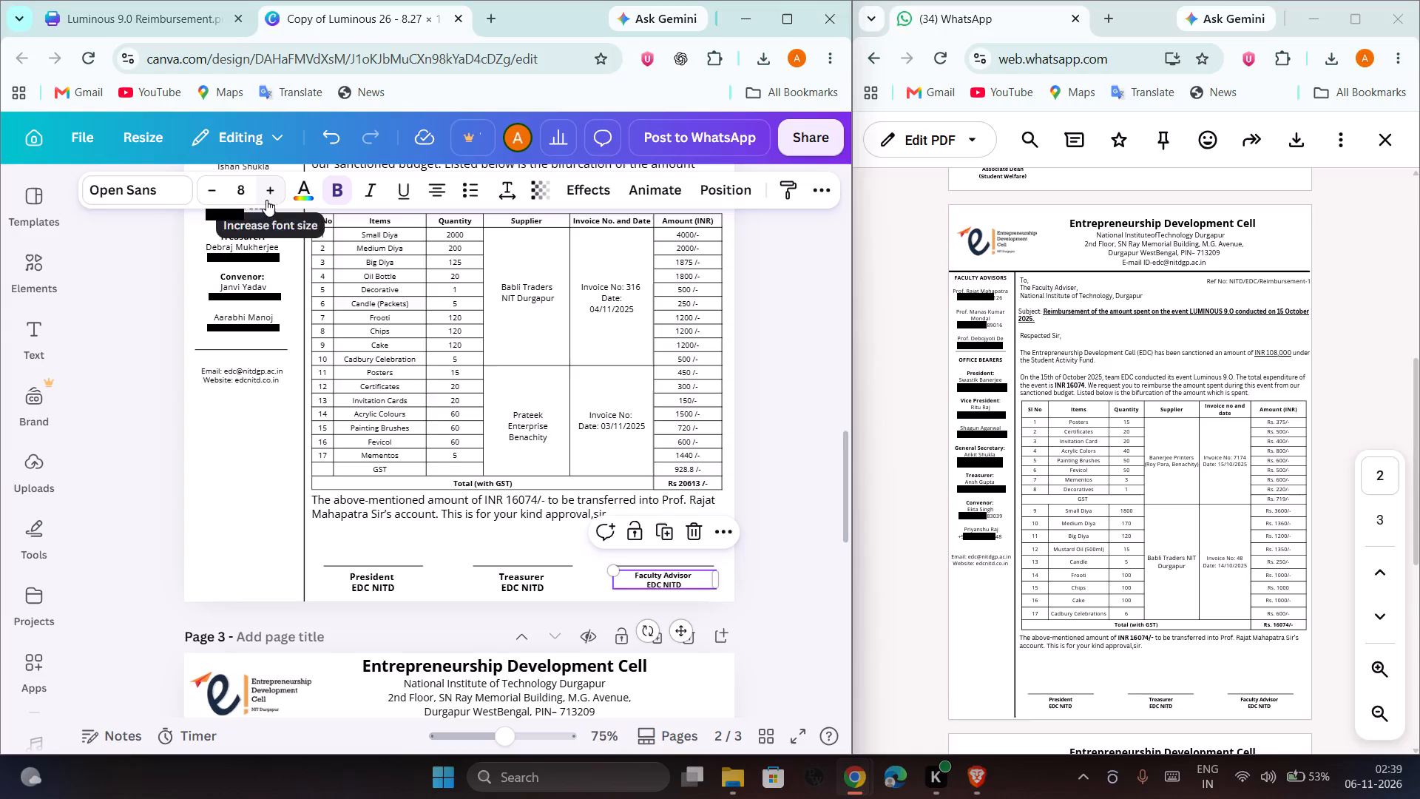
pyautogui.click(268, 199)
pyautogui.click(268, 199)
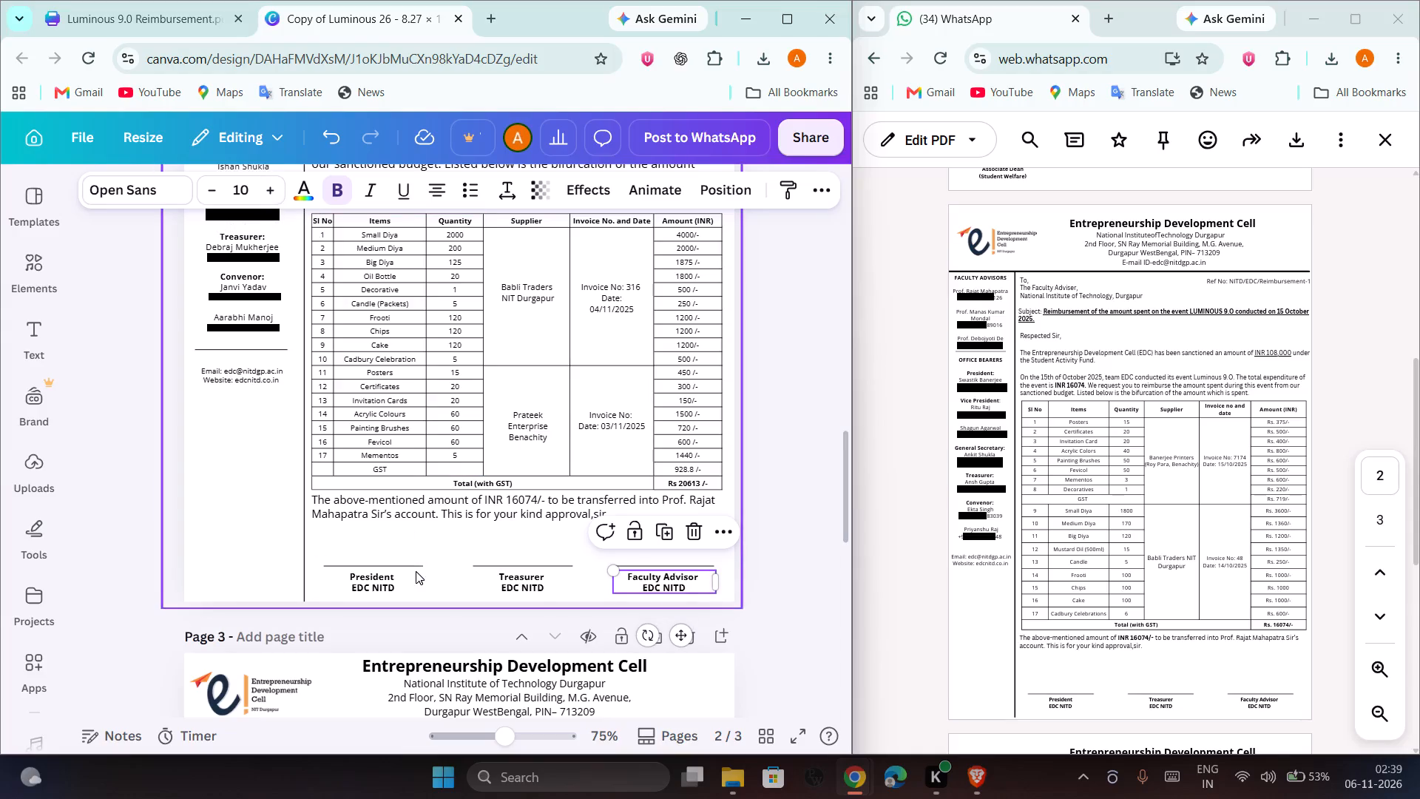
# Nudge the three signature lines above the President, Treasurer and Faculty Advisor labels up slightly, keeping them level.
pyautogui.click(377, 567)
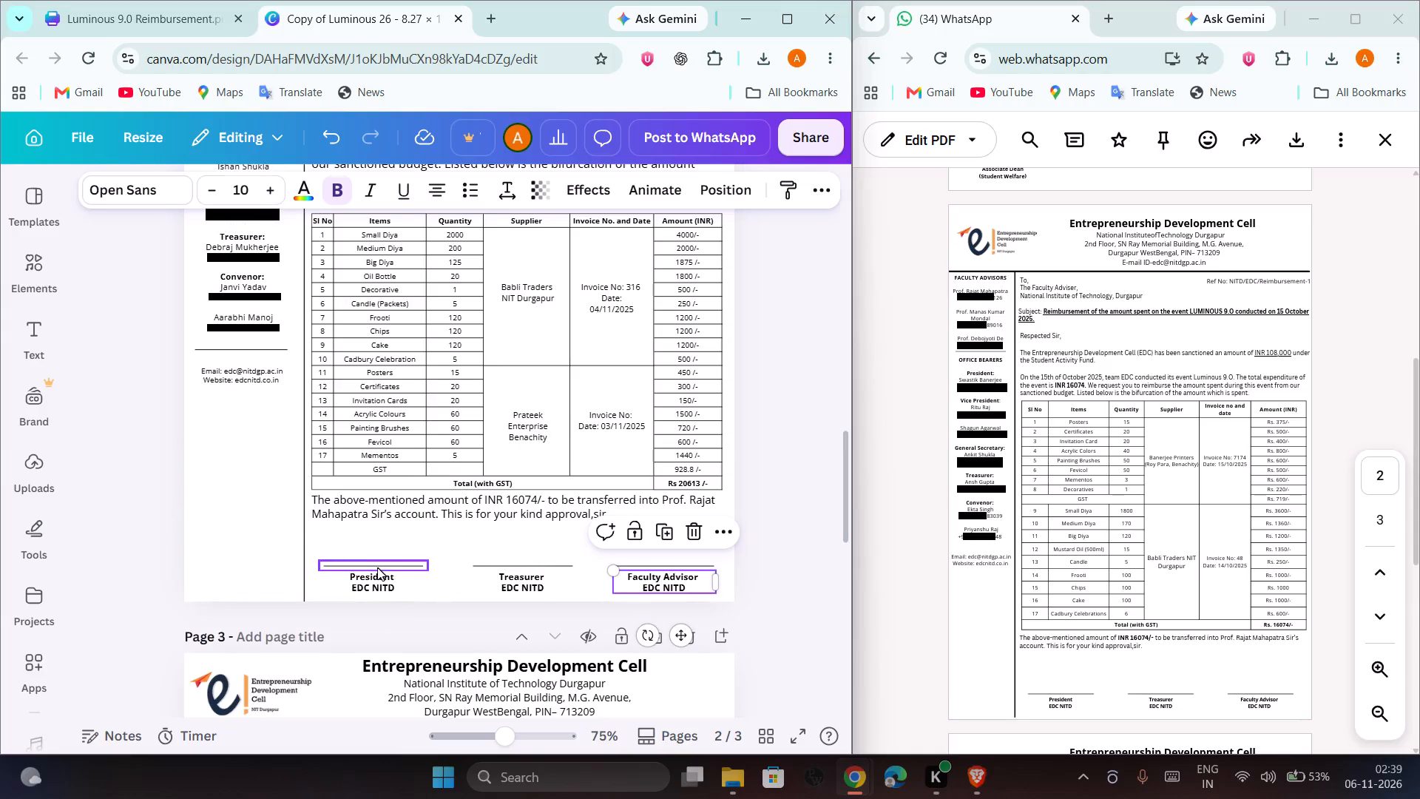
pyautogui.press('Up')
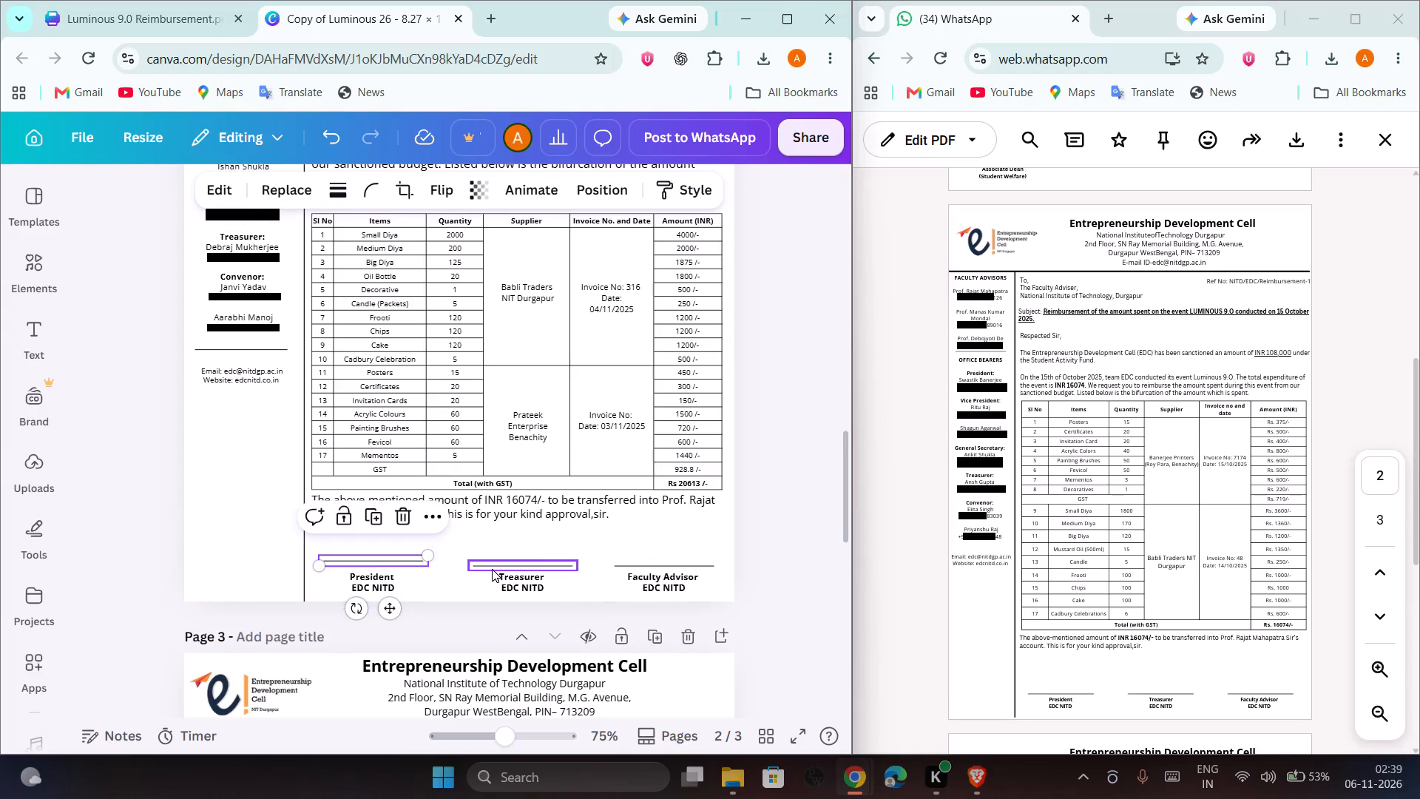
pyautogui.click(493, 570)
pyautogui.press('Up')
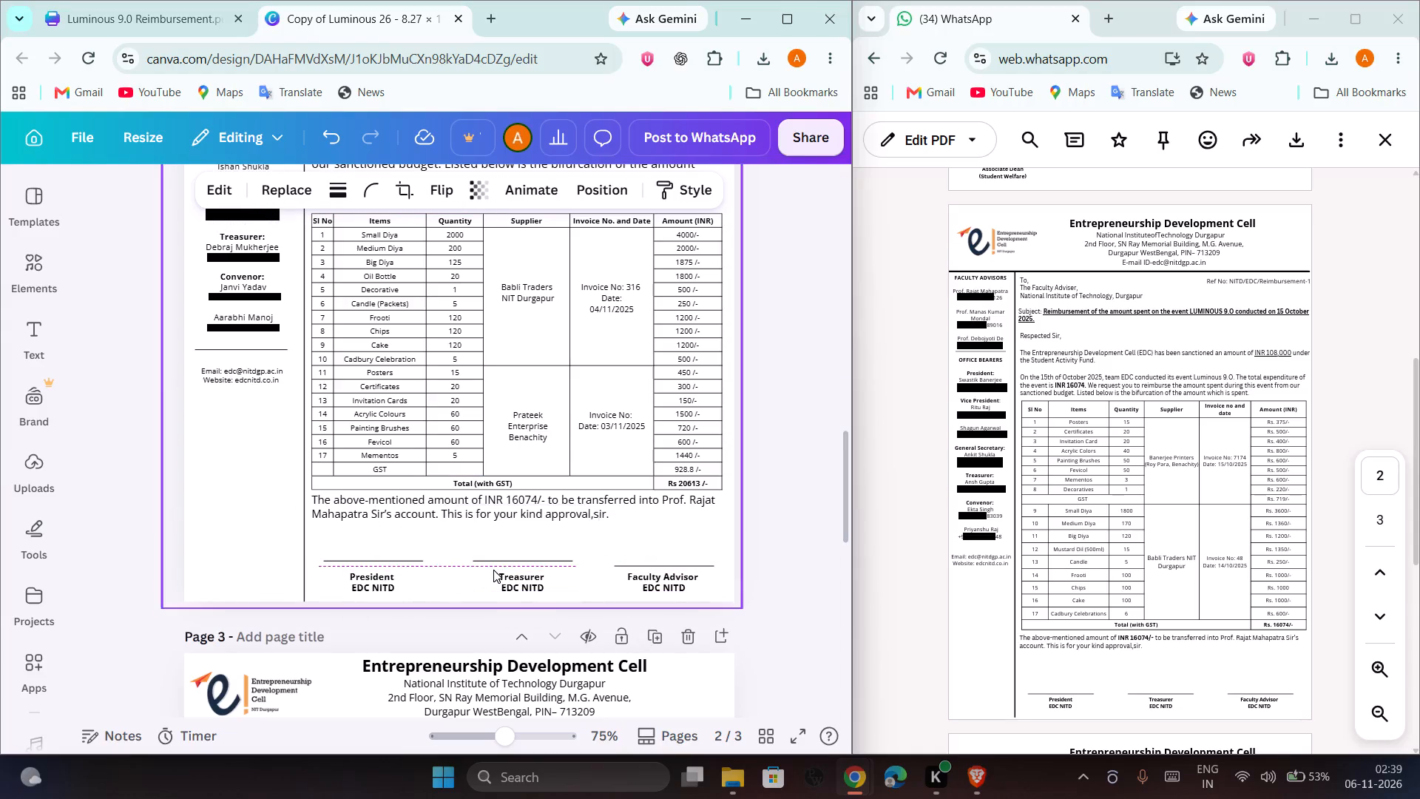
pyautogui.click(623, 564)
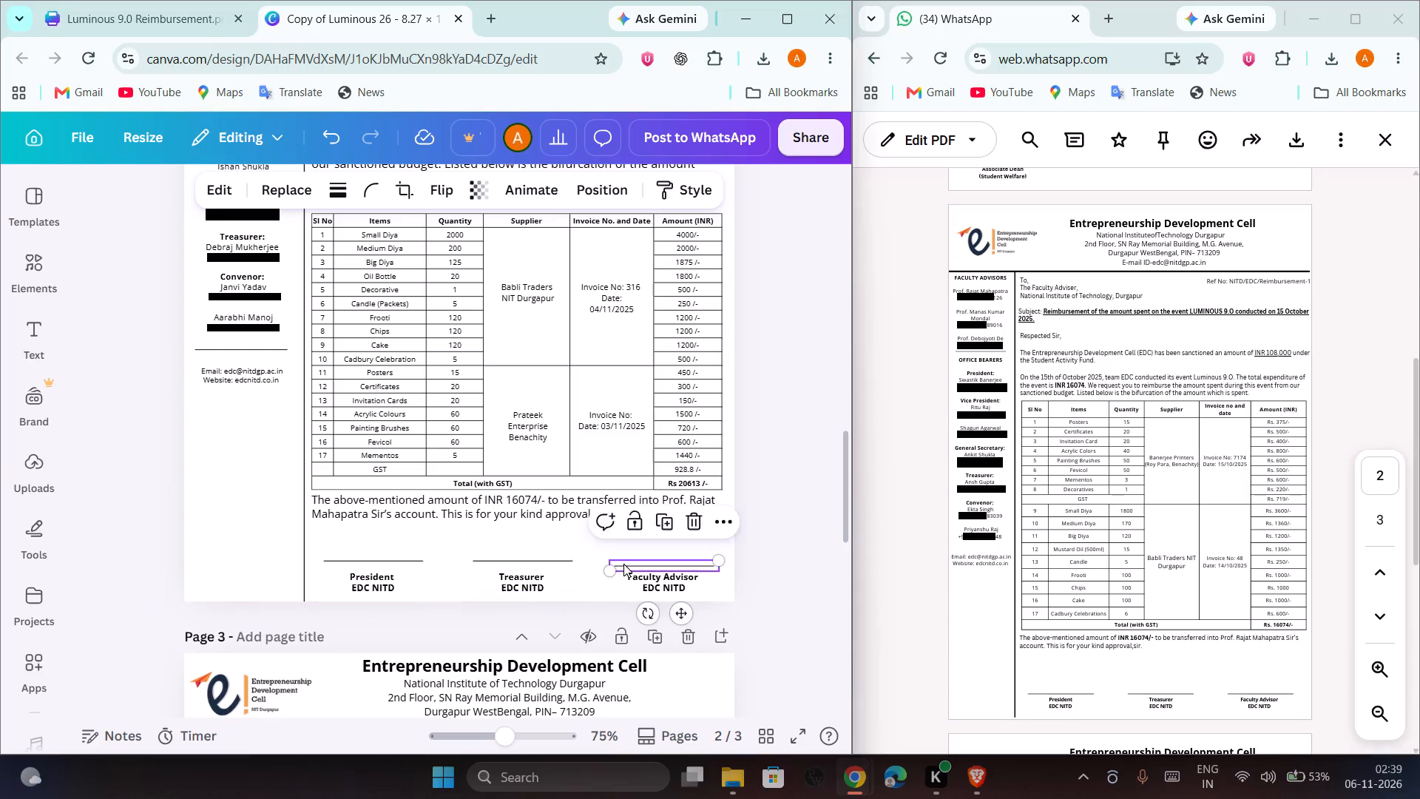
pyautogui.press('Up')
pyautogui.press('Up')
pyautogui.press('Down')
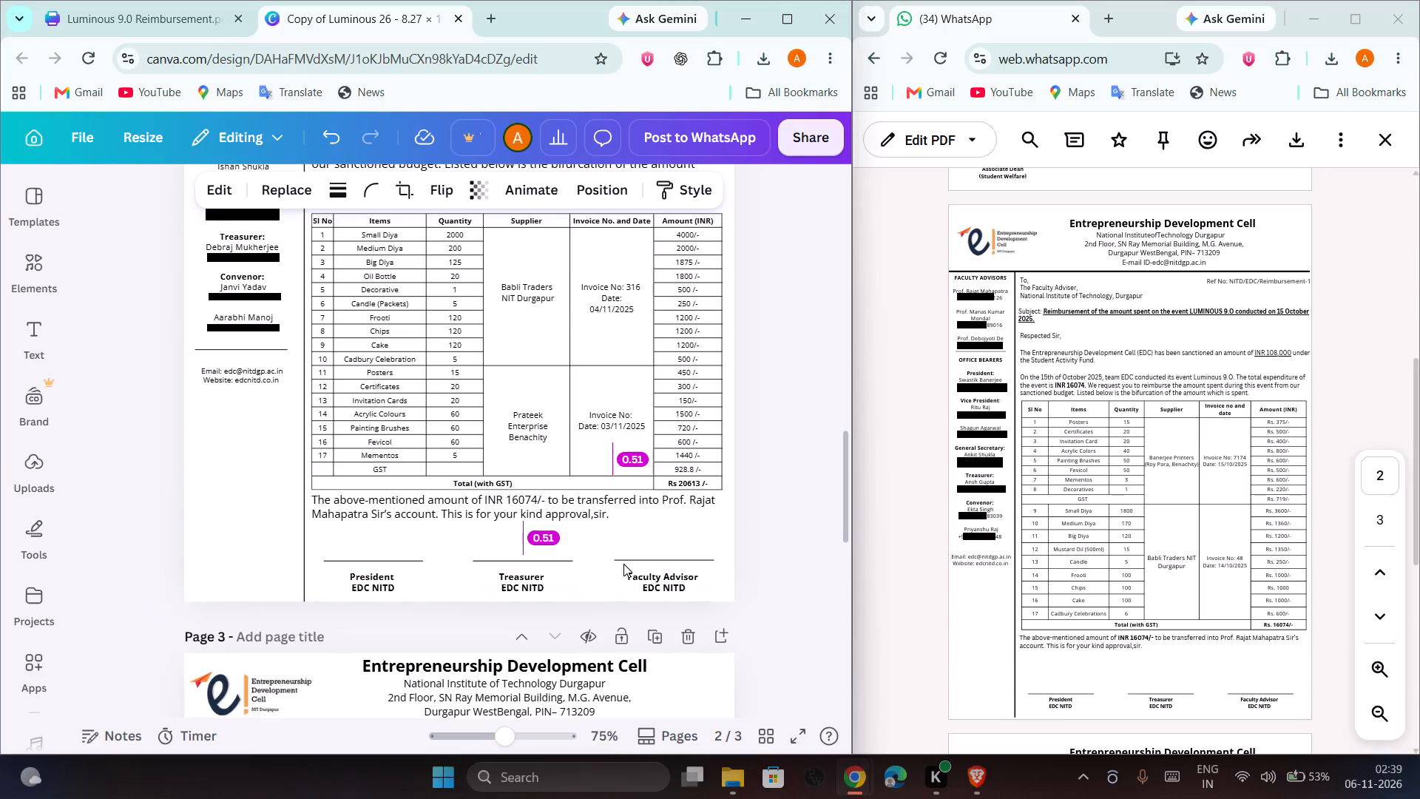
# Nudge the Faculty Advisor, Treasurer and President labels up beneath their signature lines.
pyautogui.click(639, 576)
pyautogui.press('Up')
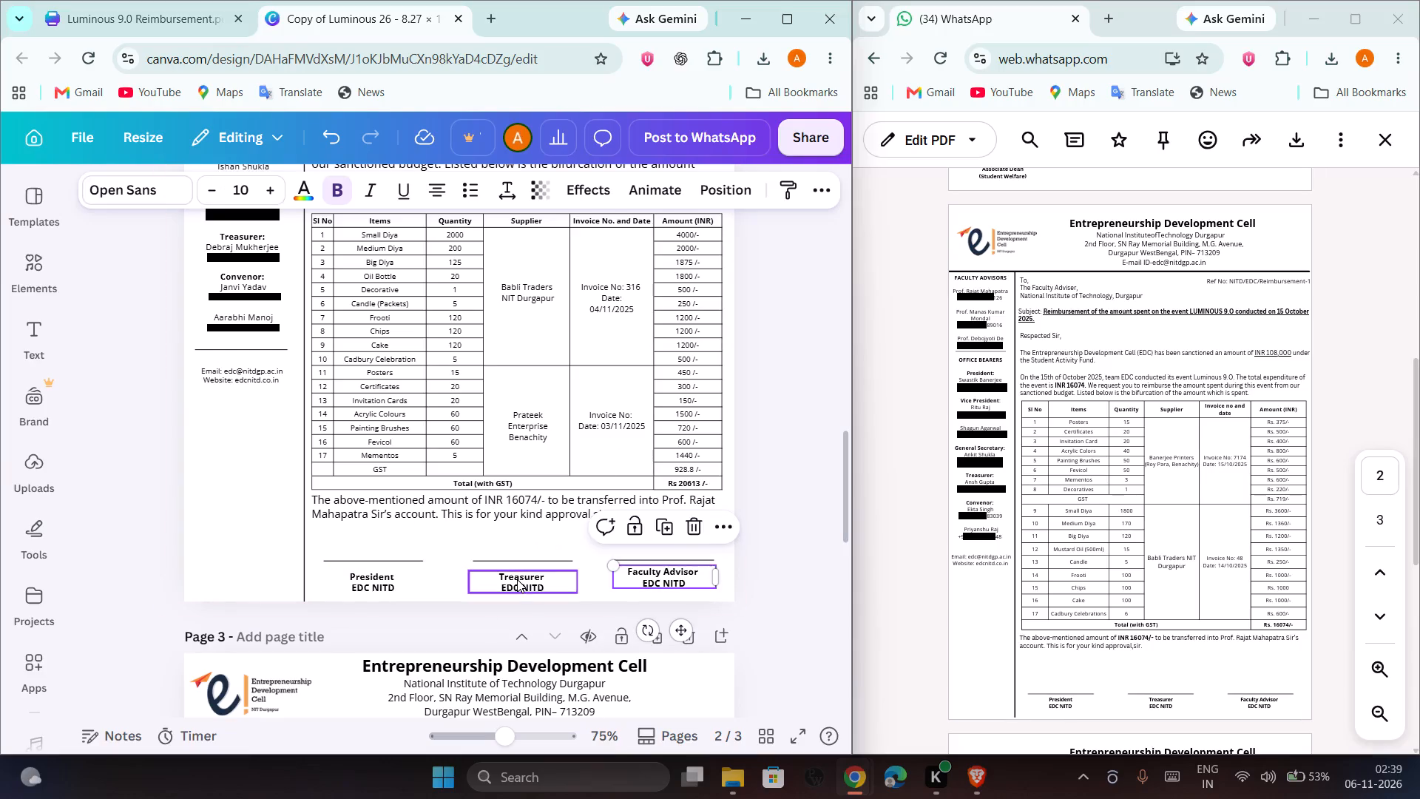
pyautogui.click(517, 579)
pyautogui.press('Up')
pyautogui.click(380, 584)
pyautogui.press('Up')
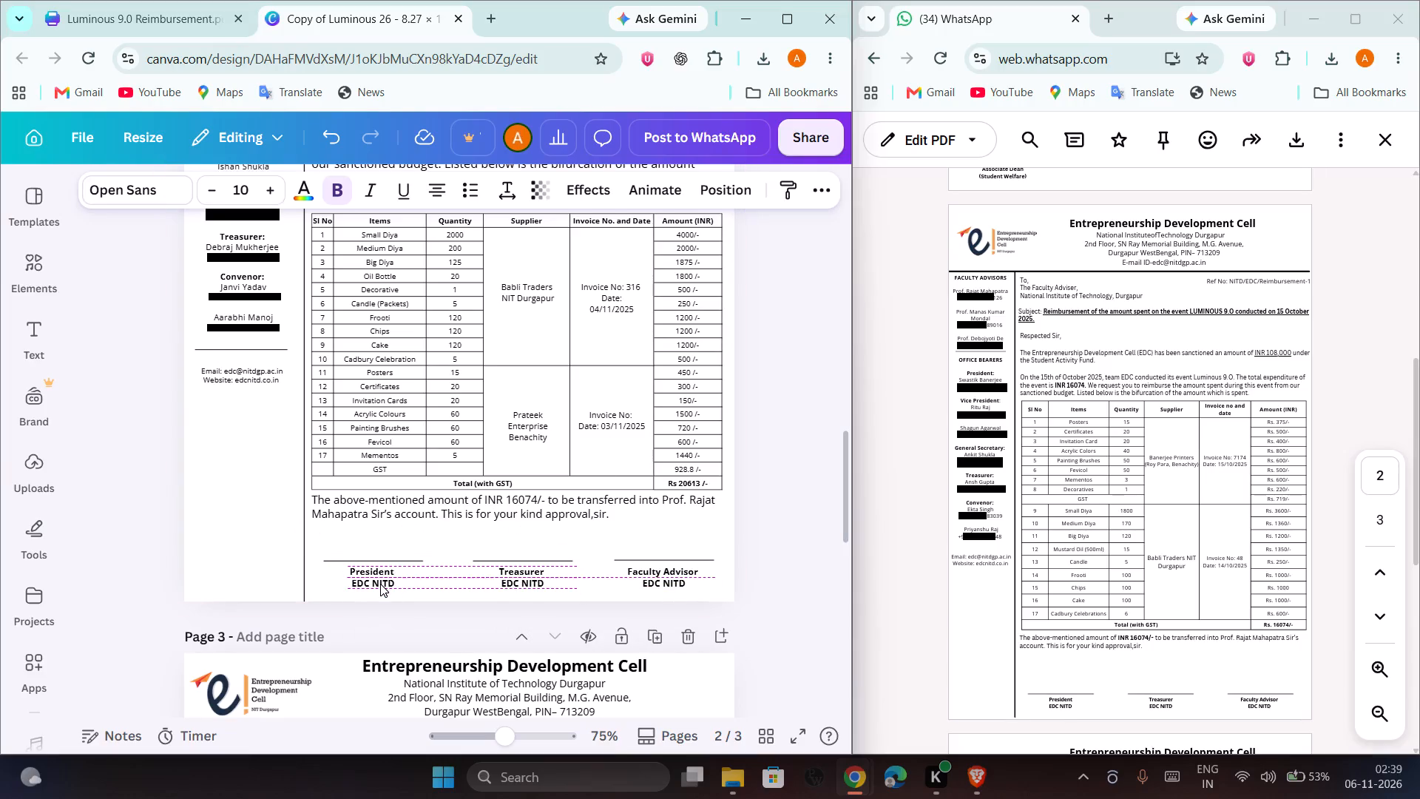
# Move page 2's grouped letterhead and office-bearer sidebar left until it sits mostly off the page.
pyautogui.scroll(1, 280, 537)
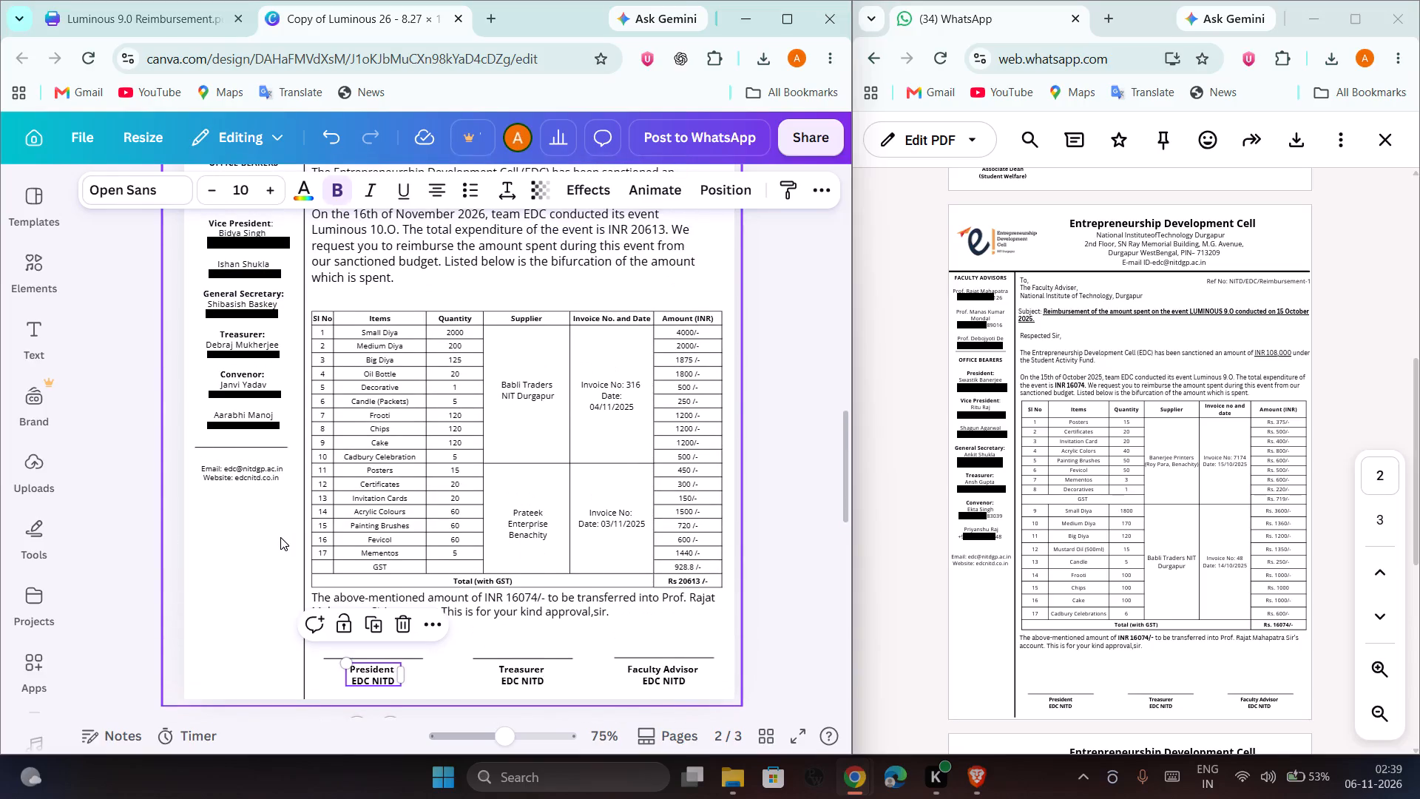
pyautogui.scroll(3, 280, 537)
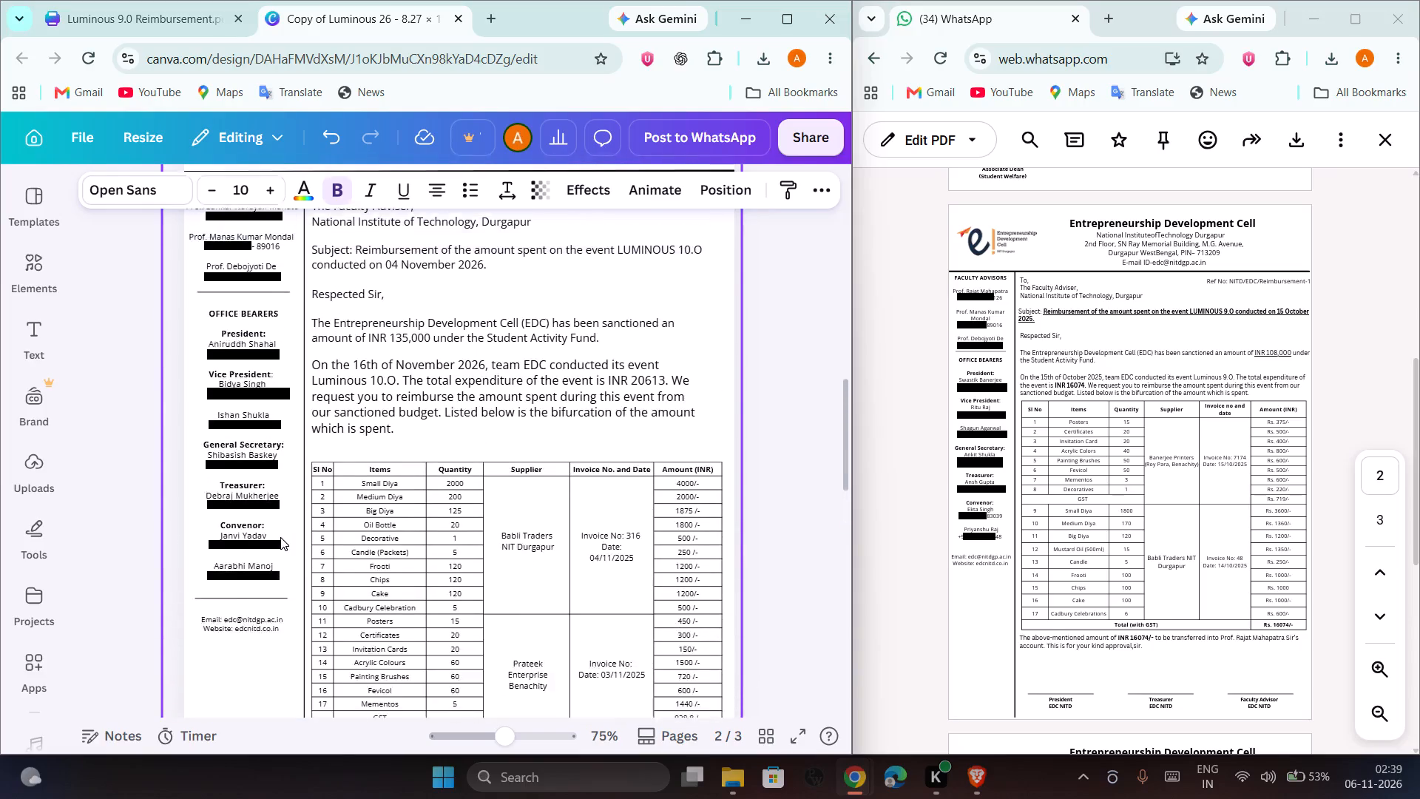
pyautogui.scroll(2, 280, 537)
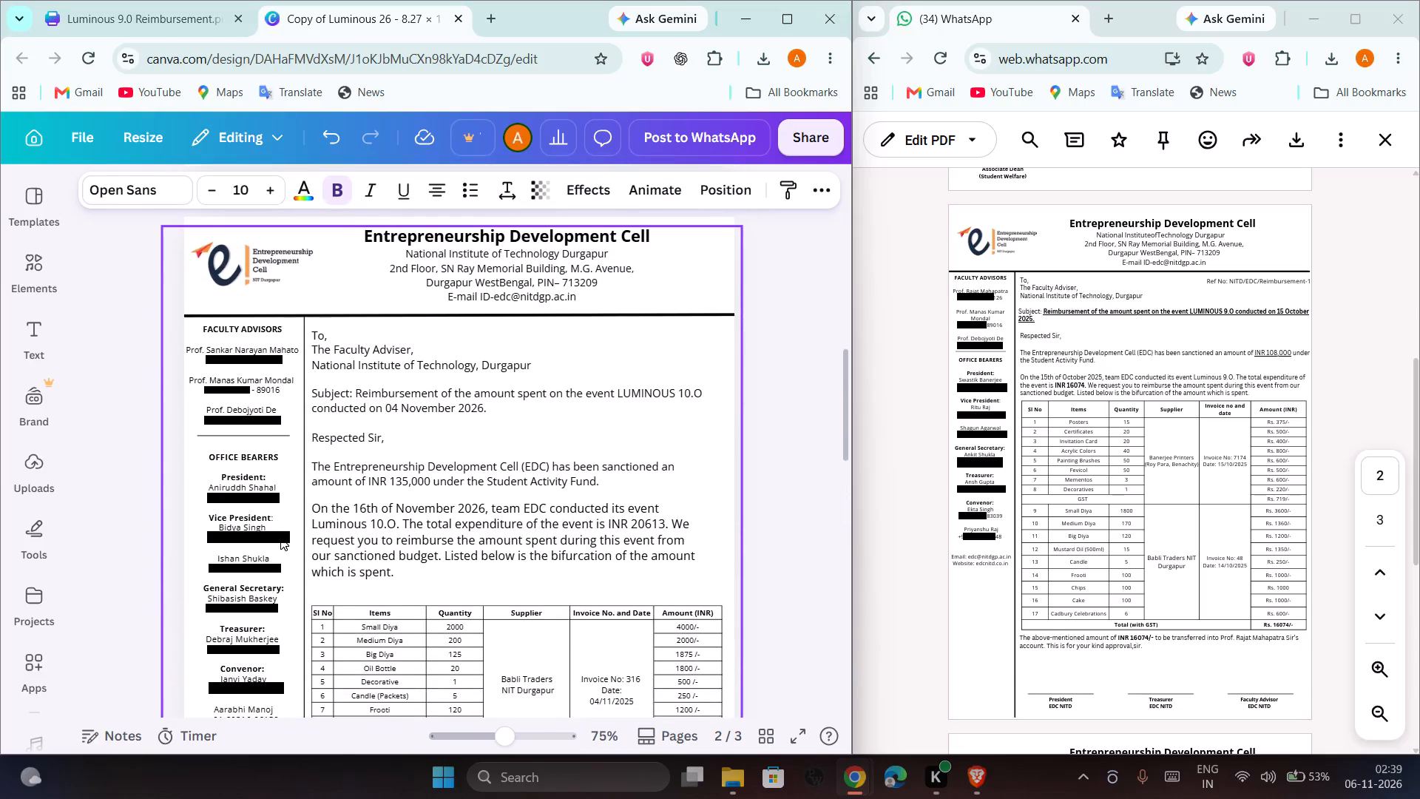
pyautogui.scroll(1, 280, 537)
pyautogui.click(234, 328)
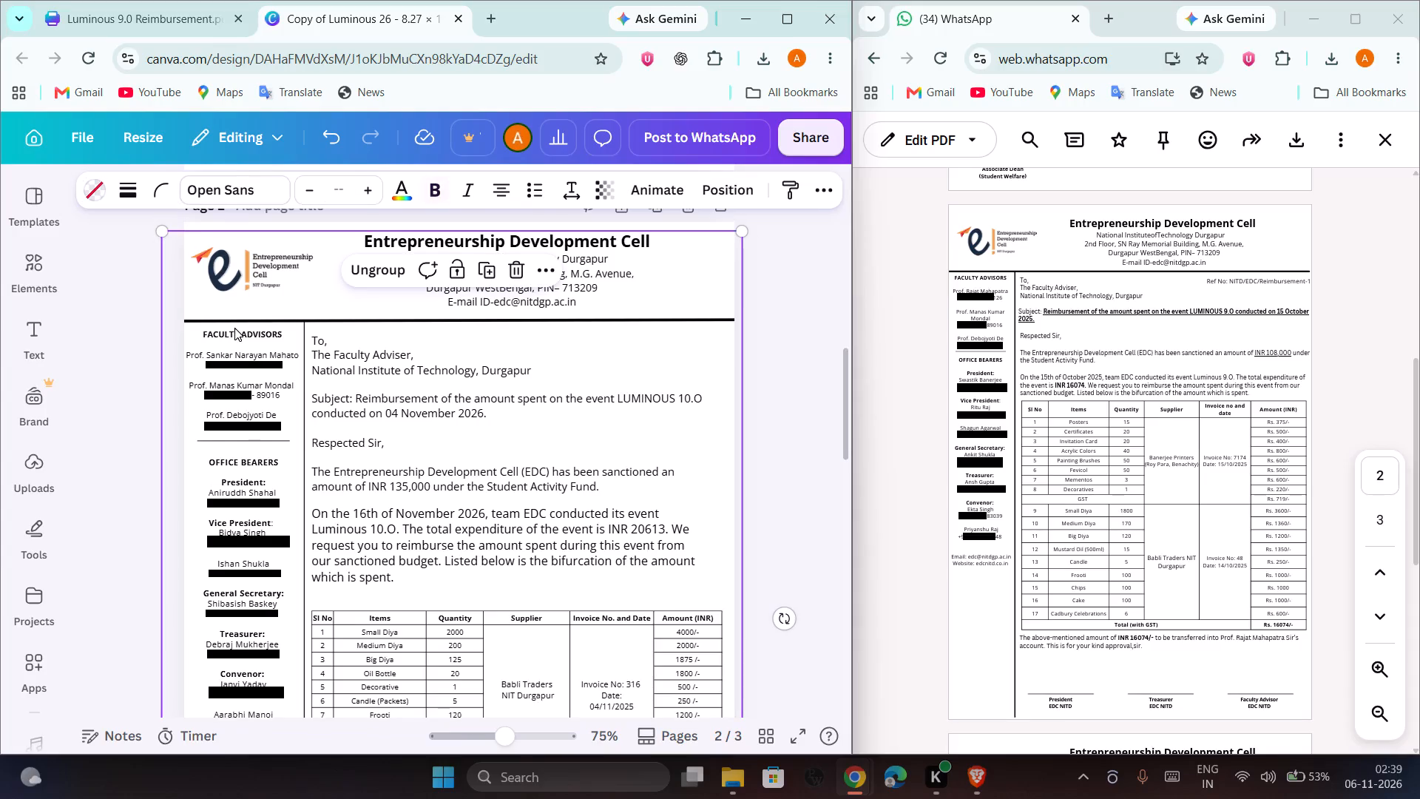
pyautogui.scroll(-1, 232, 374)
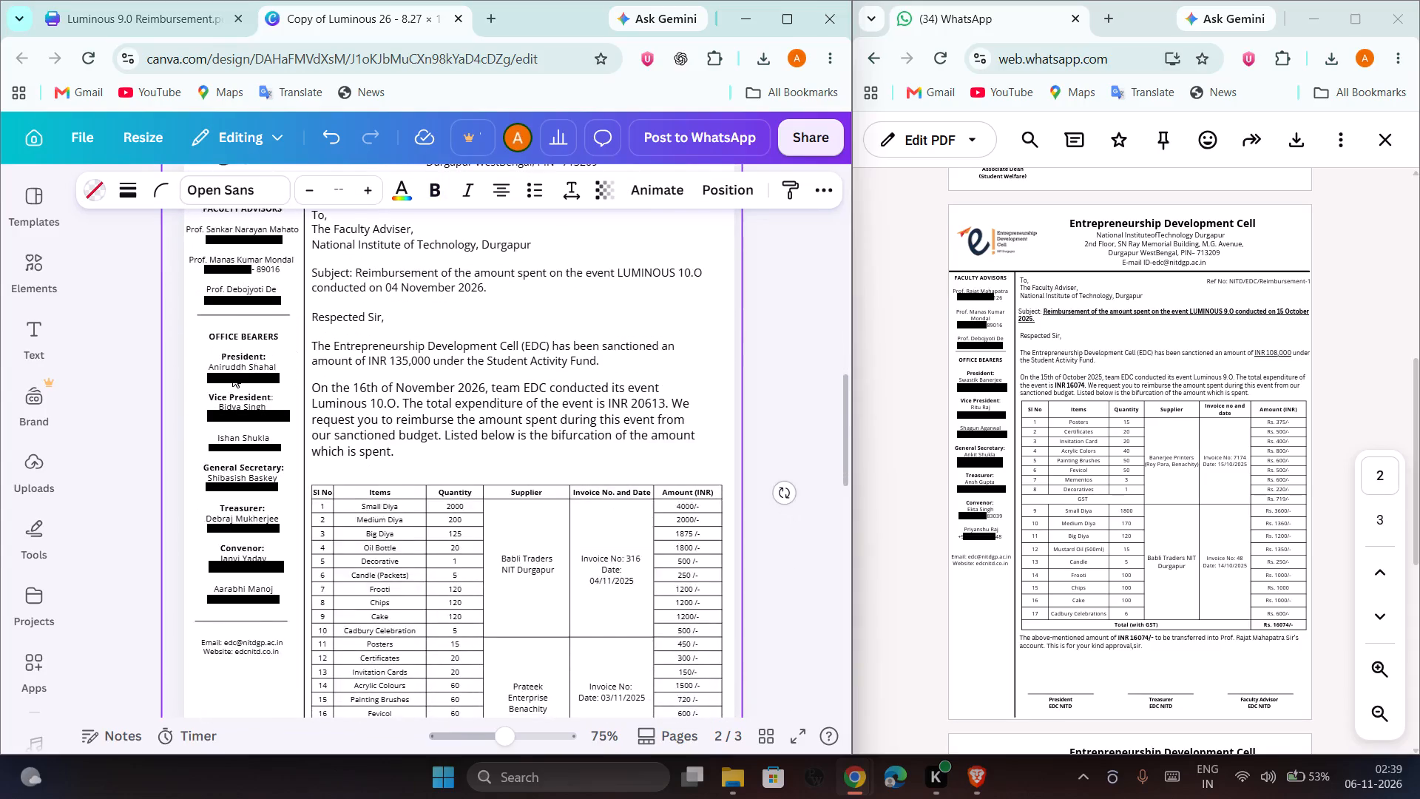
pyautogui.scroll(-1, 232, 374)
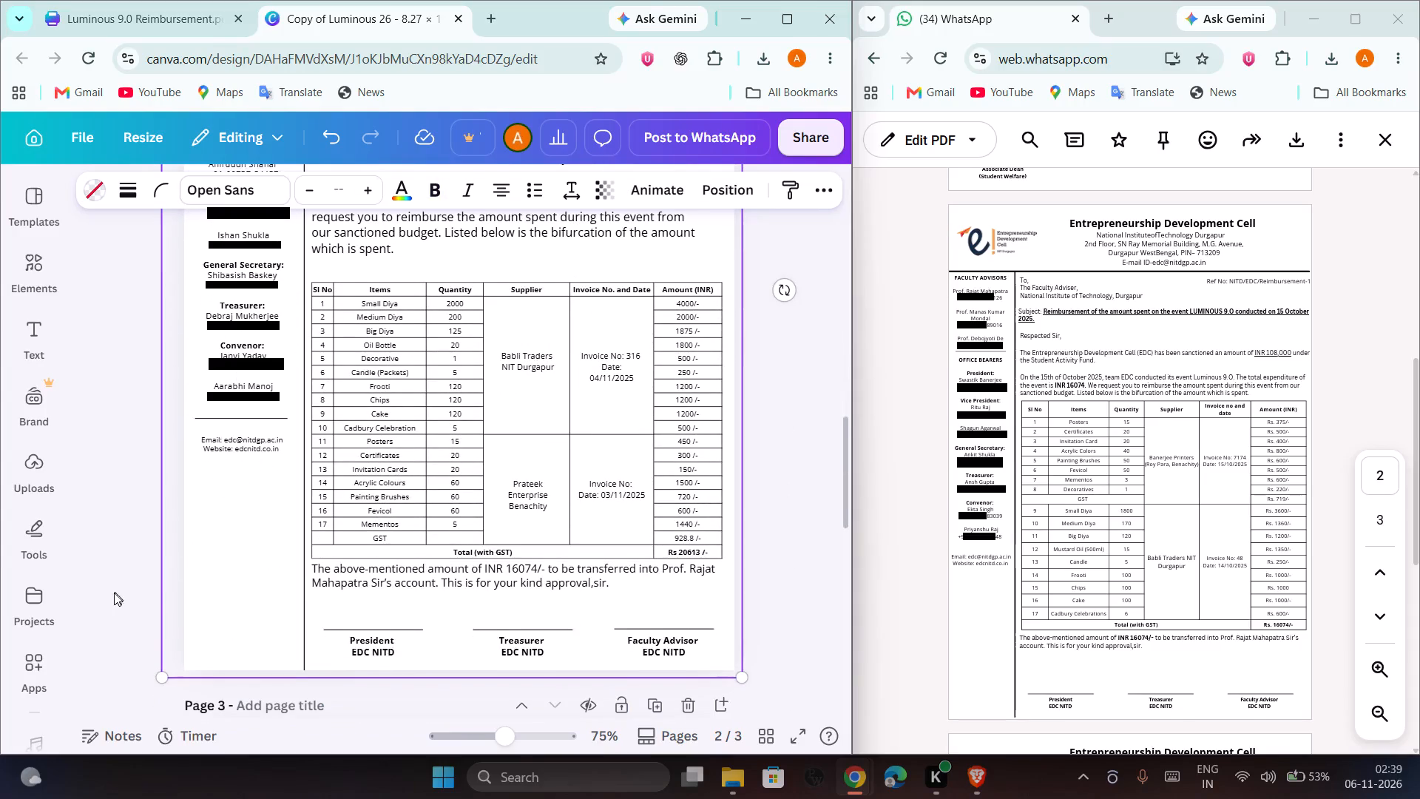
pyautogui.click(112, 593)
pyautogui.click(195, 597)
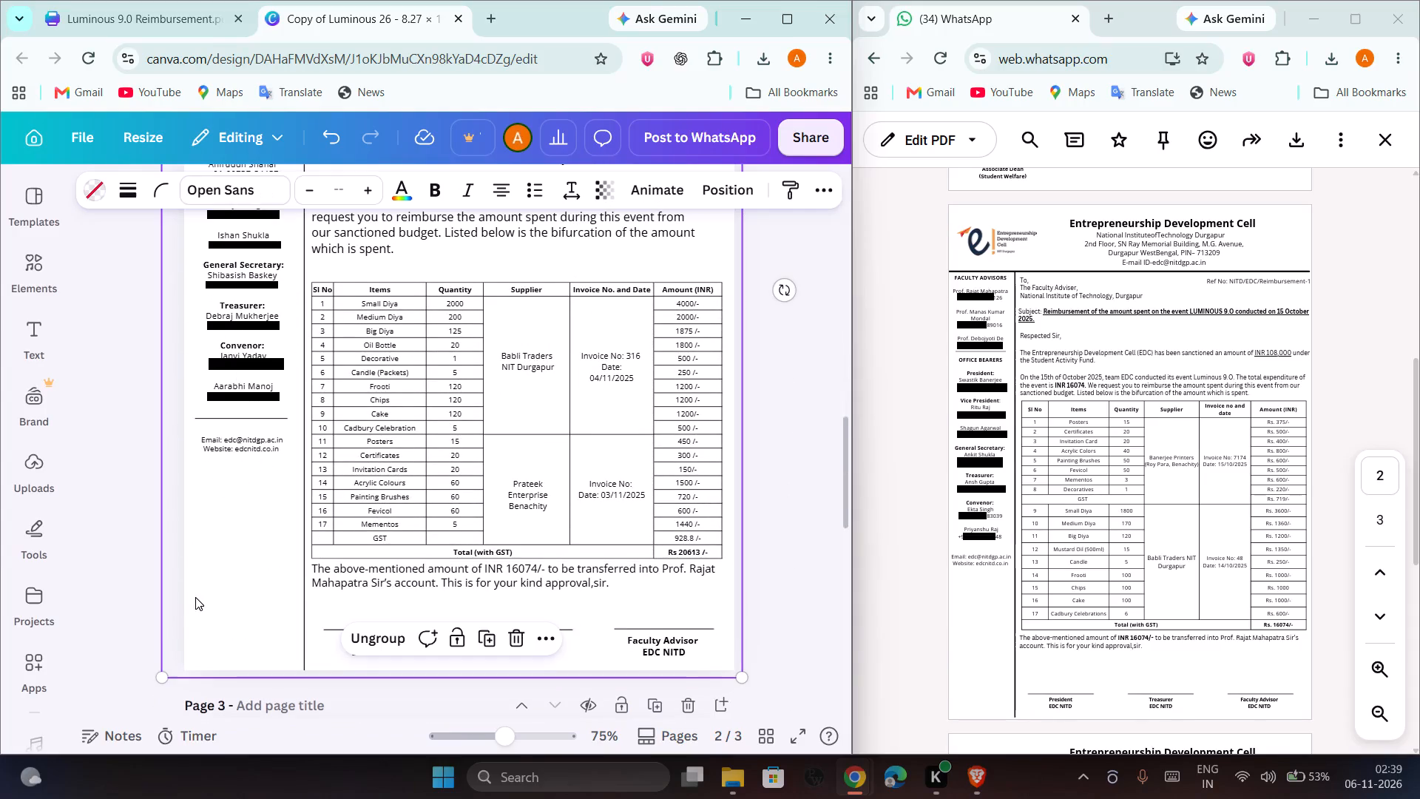
pyautogui.press('Left')
pyautogui.press('Left')
pyautogui.press('Left')
pyautogui.press('Left')
pyautogui.press('Left')
pyautogui.press('Left')
pyautogui.press('Left')
pyautogui.press('Left')
pyautogui.press('Left')
pyautogui.press('Left')
pyautogui.press('Left')
pyautogui.press('Left')
pyautogui.press('Left')
pyautogui.press('Left')
pyautogui.press('Left')
pyautogui.press('Left')
pyautogui.press('Left')
pyautogui.press('Left')
pyautogui.press('Left')
pyautogui.press('Left')
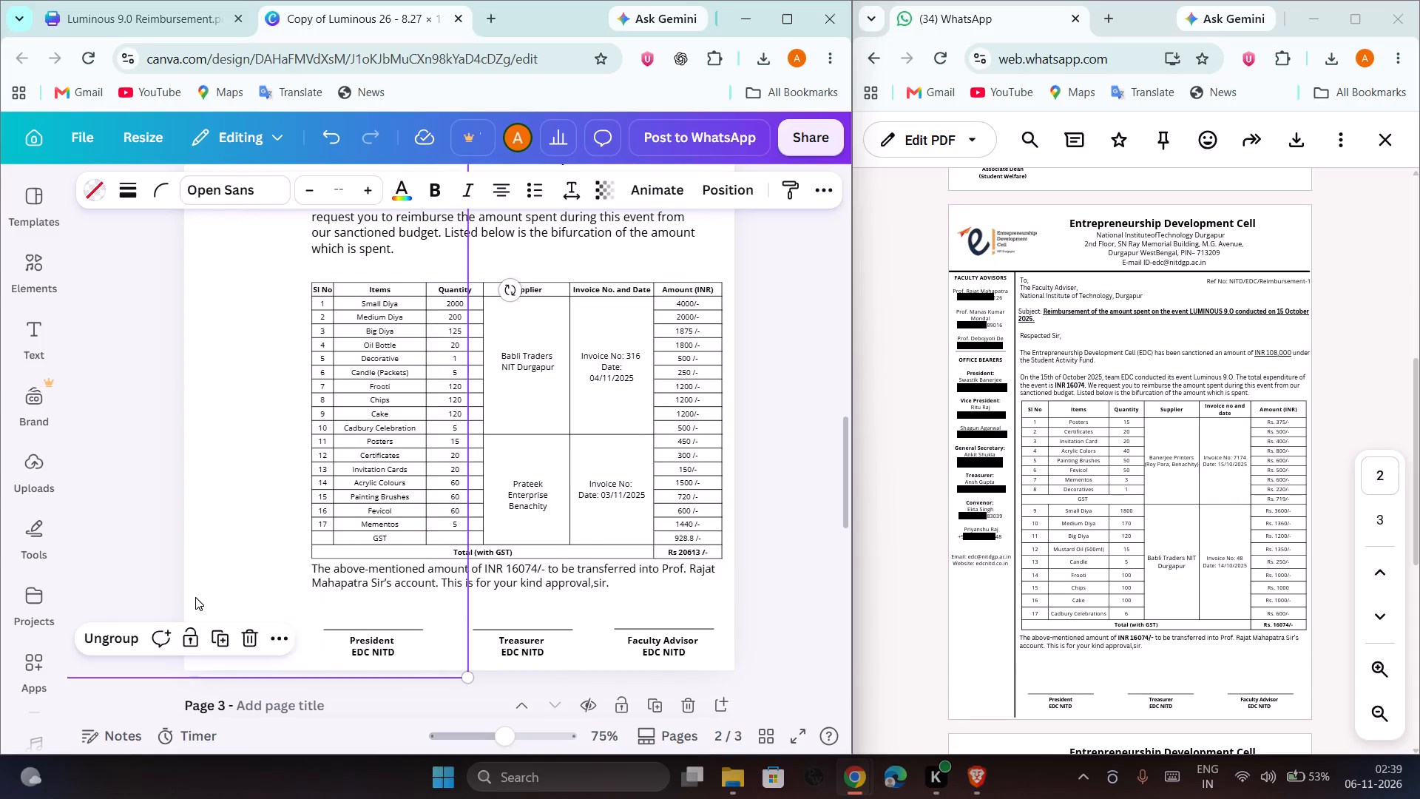
pyautogui.press('Left')
pyautogui.press('Left')
pyautogui.press('Left')
pyautogui.press('Left')
pyautogui.press('Left')
pyautogui.press('Left')
pyautogui.press('Left')
pyautogui.press('Left')
pyautogui.press('Left')
pyautogui.press('Left')
pyautogui.press('Left')
pyautogui.press('Left')
pyautogui.press('Left')
pyautogui.press('Left')
pyautogui.press('Left')
pyautogui.press('Left')
pyautogui.press('Left')
pyautogui.press('Left')
pyautogui.press('Left')
pyautogui.press('Left')
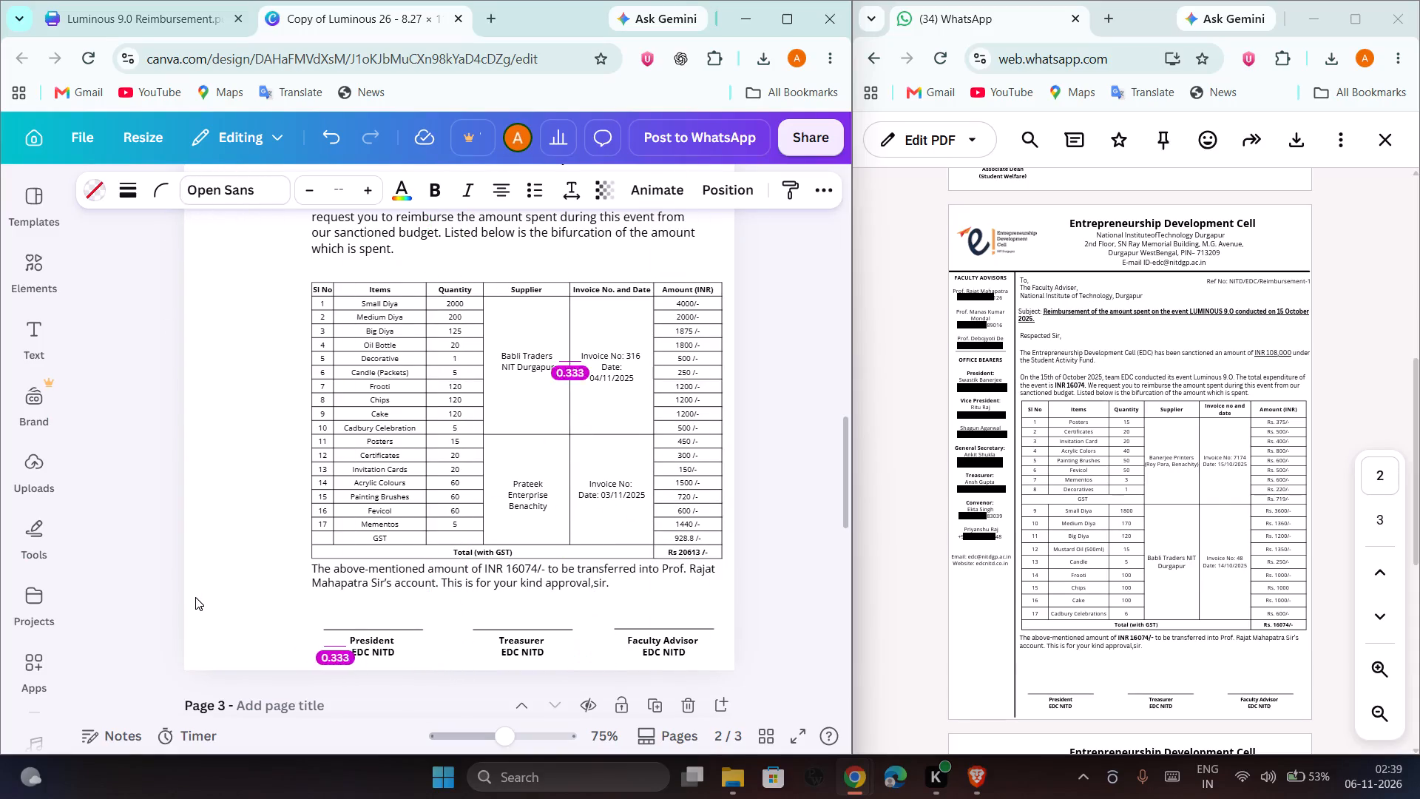
pyautogui.press('Left')
pyautogui.press('Left')
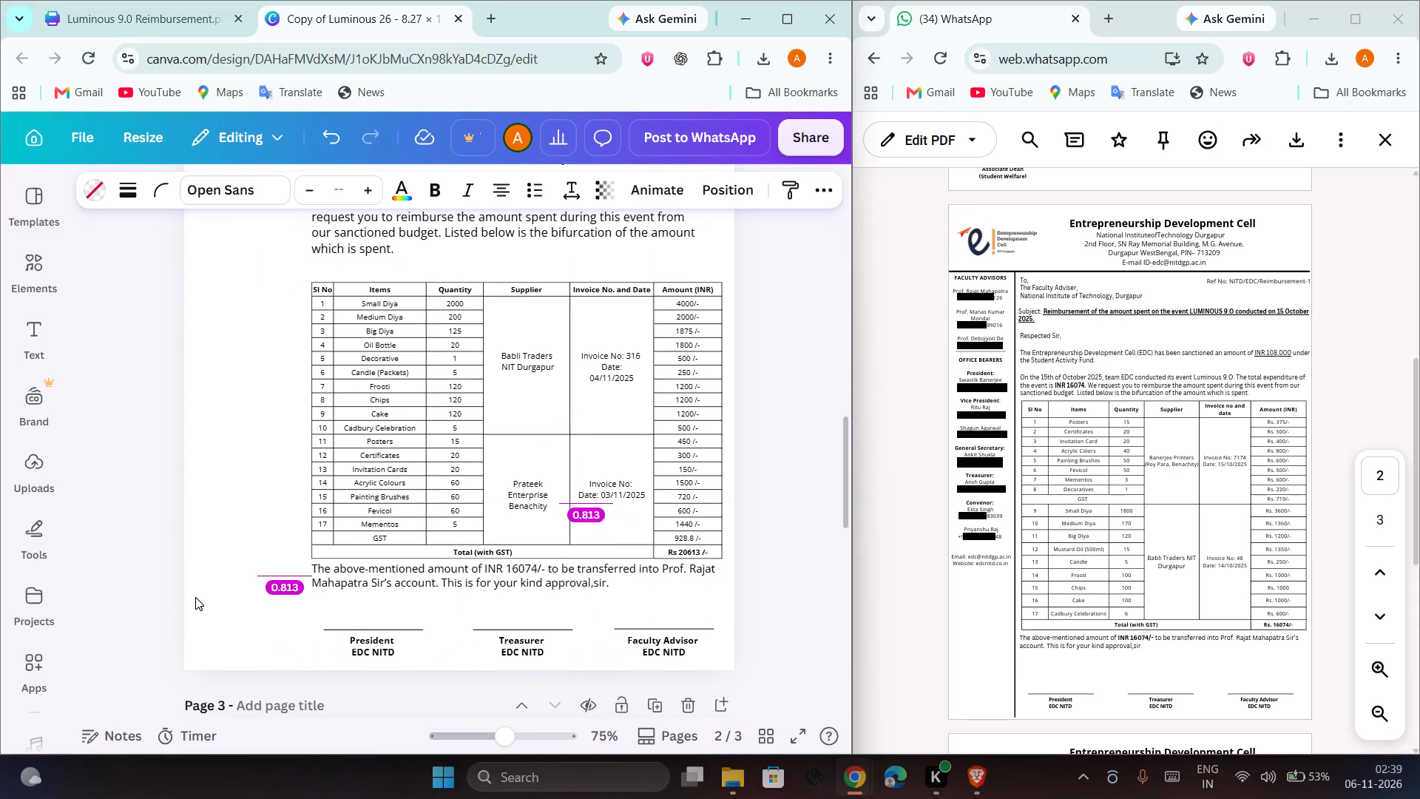
pyautogui.press('Left')
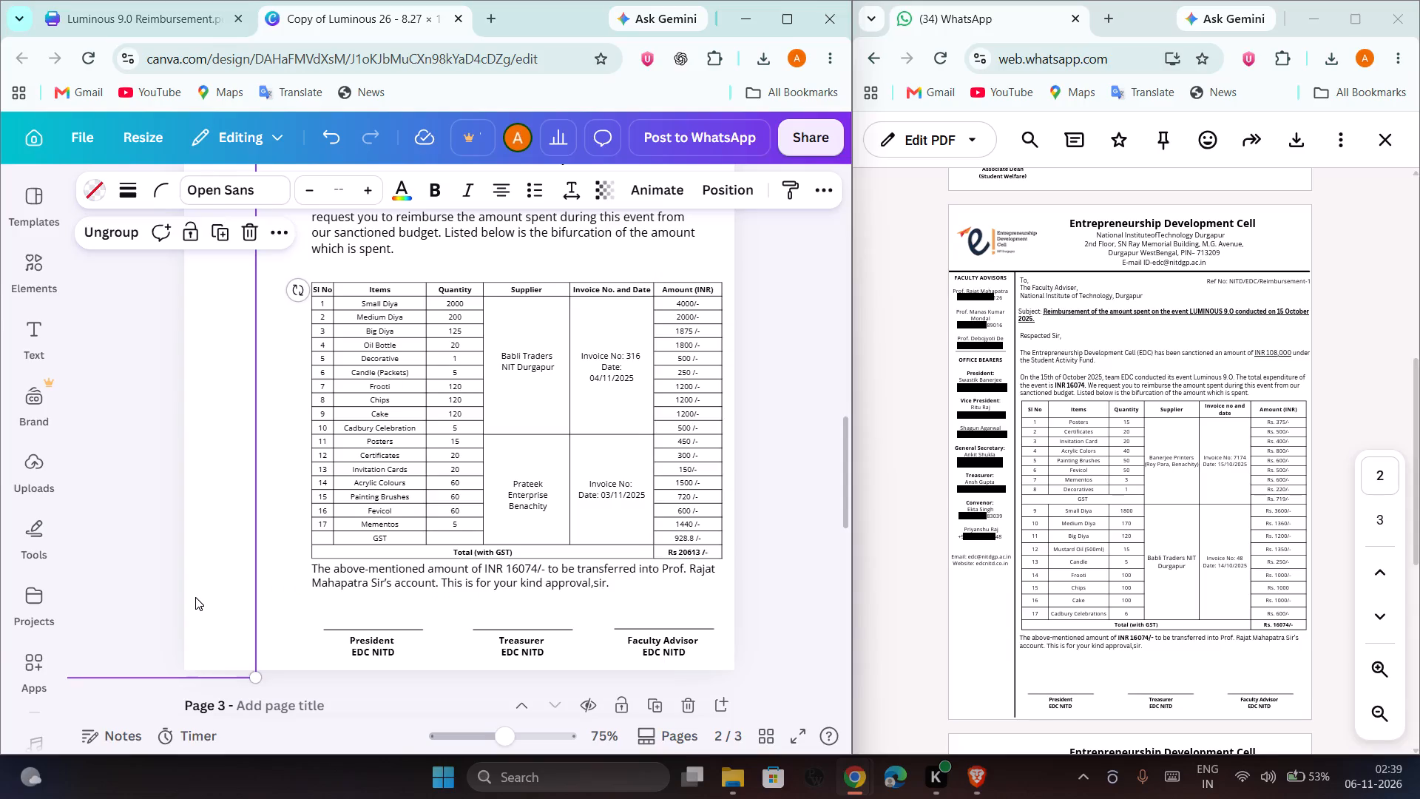
pyautogui.press('Left')
pyautogui.press('Left')
pyautogui.press('Left')
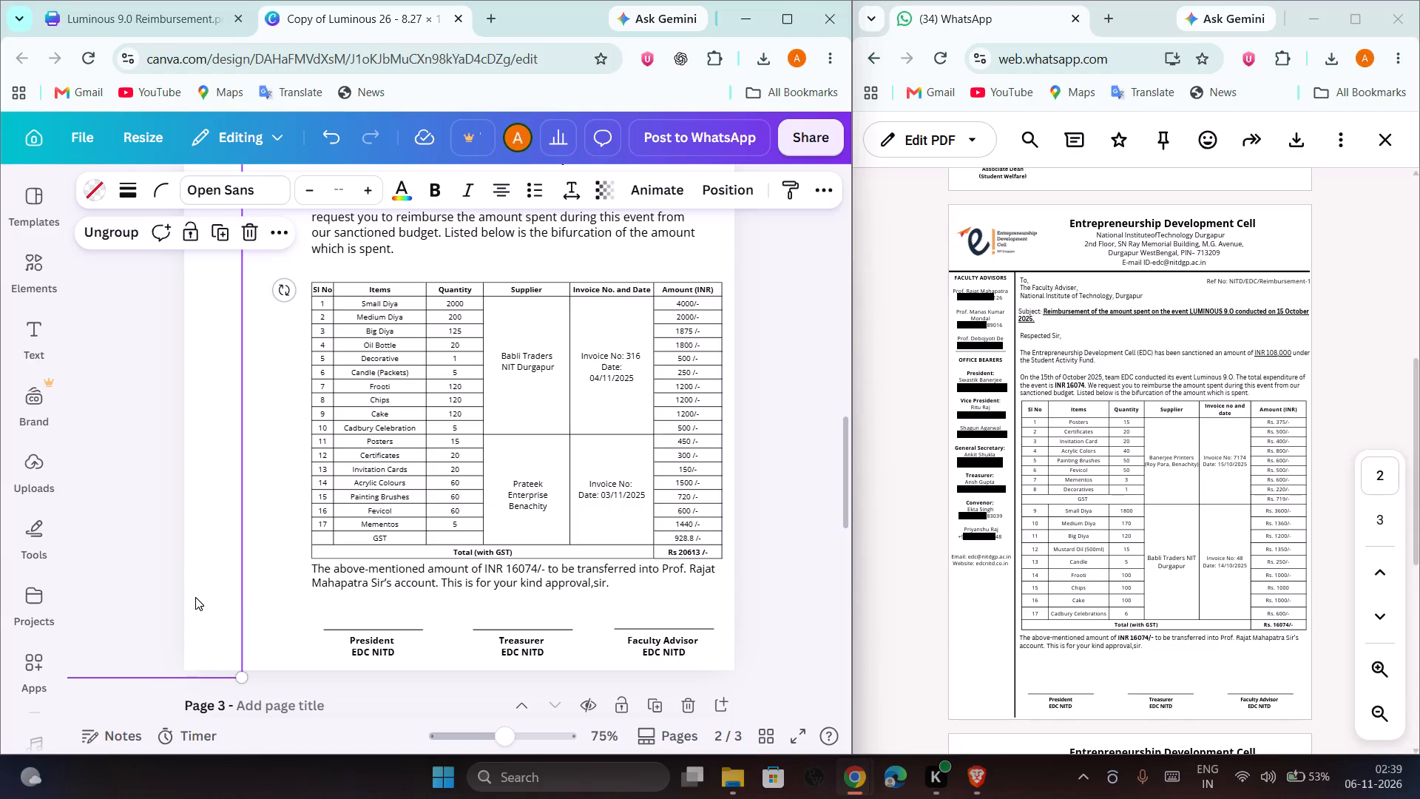
pyautogui.press('Left')
pyautogui.press('Left')
pyautogui.press('Left')
pyautogui.press('Left')
pyautogui.press('Left')
pyautogui.press('Left')
pyautogui.press('Left')
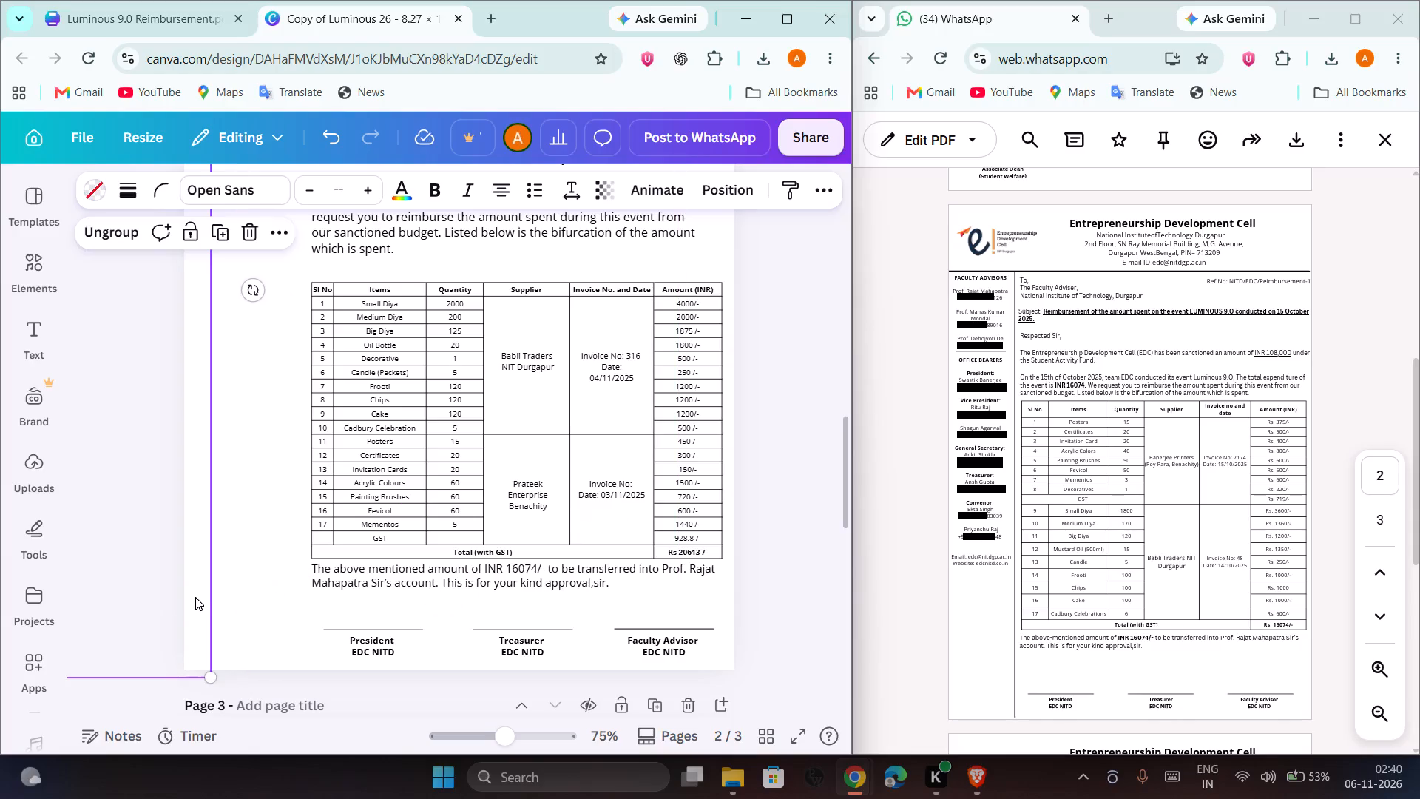
# Move the page-sized background element behind page 2's letter left until it sits mostly off the page.
pyautogui.click(375, 604)
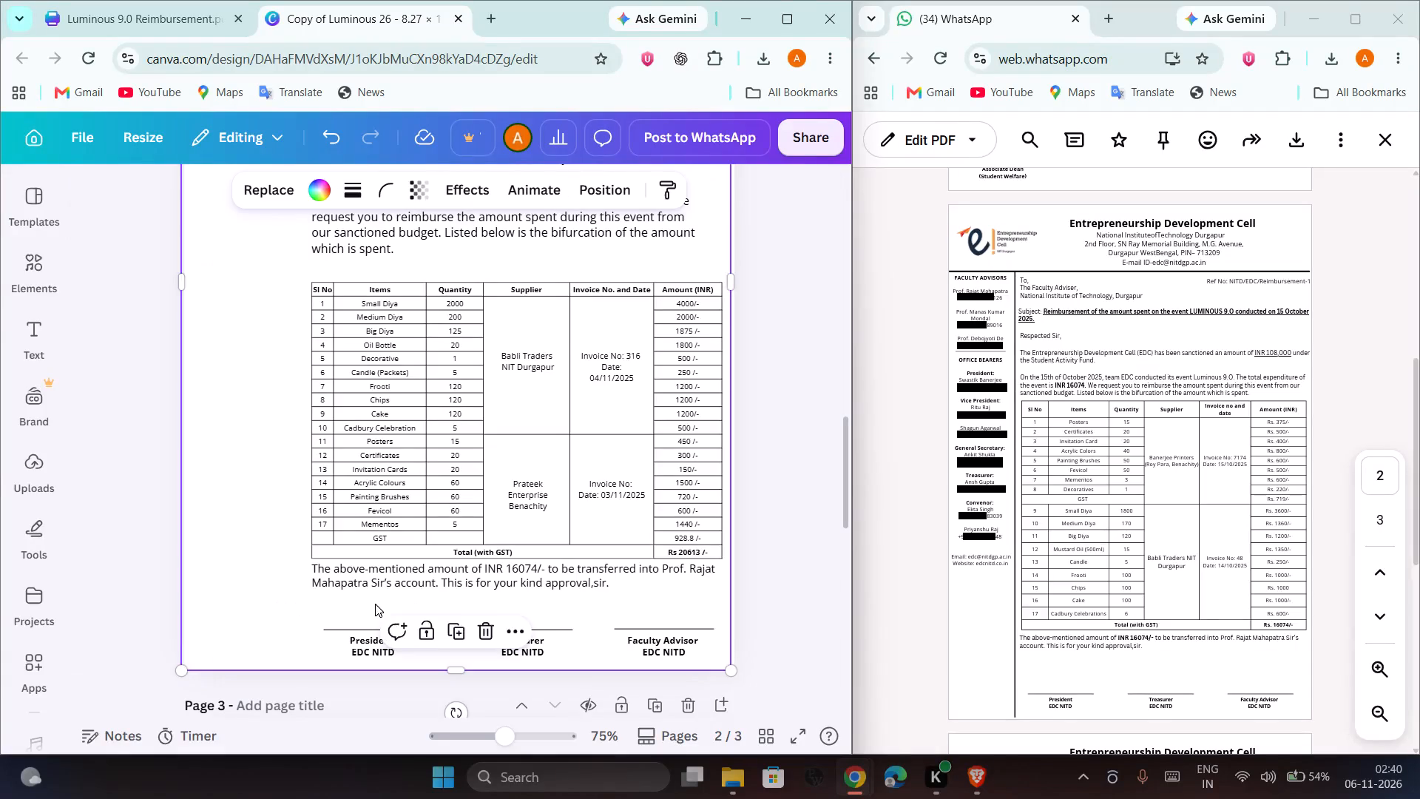
pyautogui.press('Left')
pyautogui.press('Left')
pyautogui.press('Left')
pyautogui.press('Left')
pyautogui.press('Left')
pyautogui.press('Left')
pyautogui.press('Left')
pyautogui.press('Left')
pyautogui.press('Left')
pyautogui.press('Left')
pyautogui.press('Left')
pyautogui.press('Left')
pyautogui.press('Left')
pyautogui.press('Left')
pyautogui.press('Left')
pyautogui.press('Left')
pyautogui.press('Left')
pyautogui.press('Left')
pyautogui.press('Left')
pyautogui.press('Left')
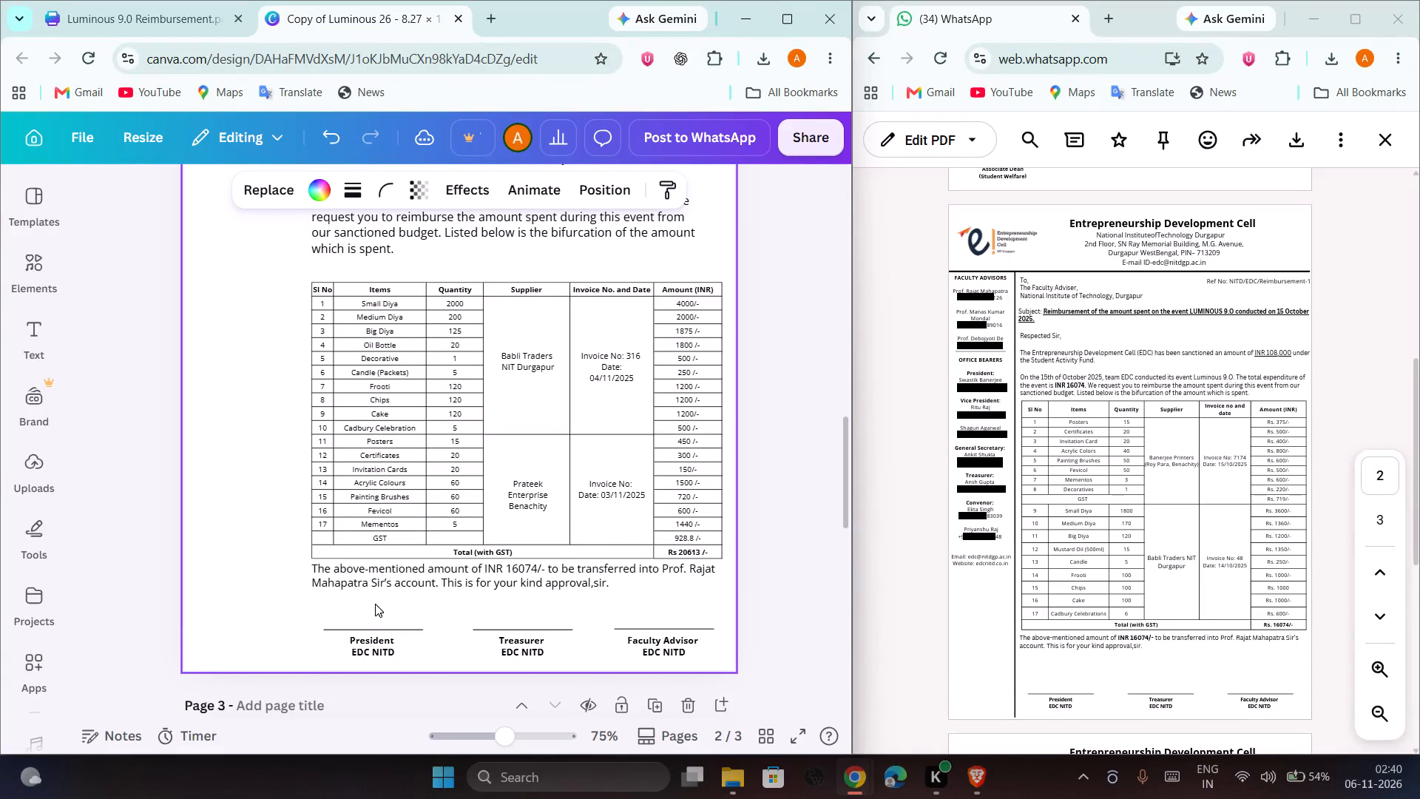
pyautogui.press('Left')
pyautogui.press('Left')
pyautogui.press('Left')
pyautogui.press('Left')
pyautogui.press('Left')
pyautogui.press('Left')
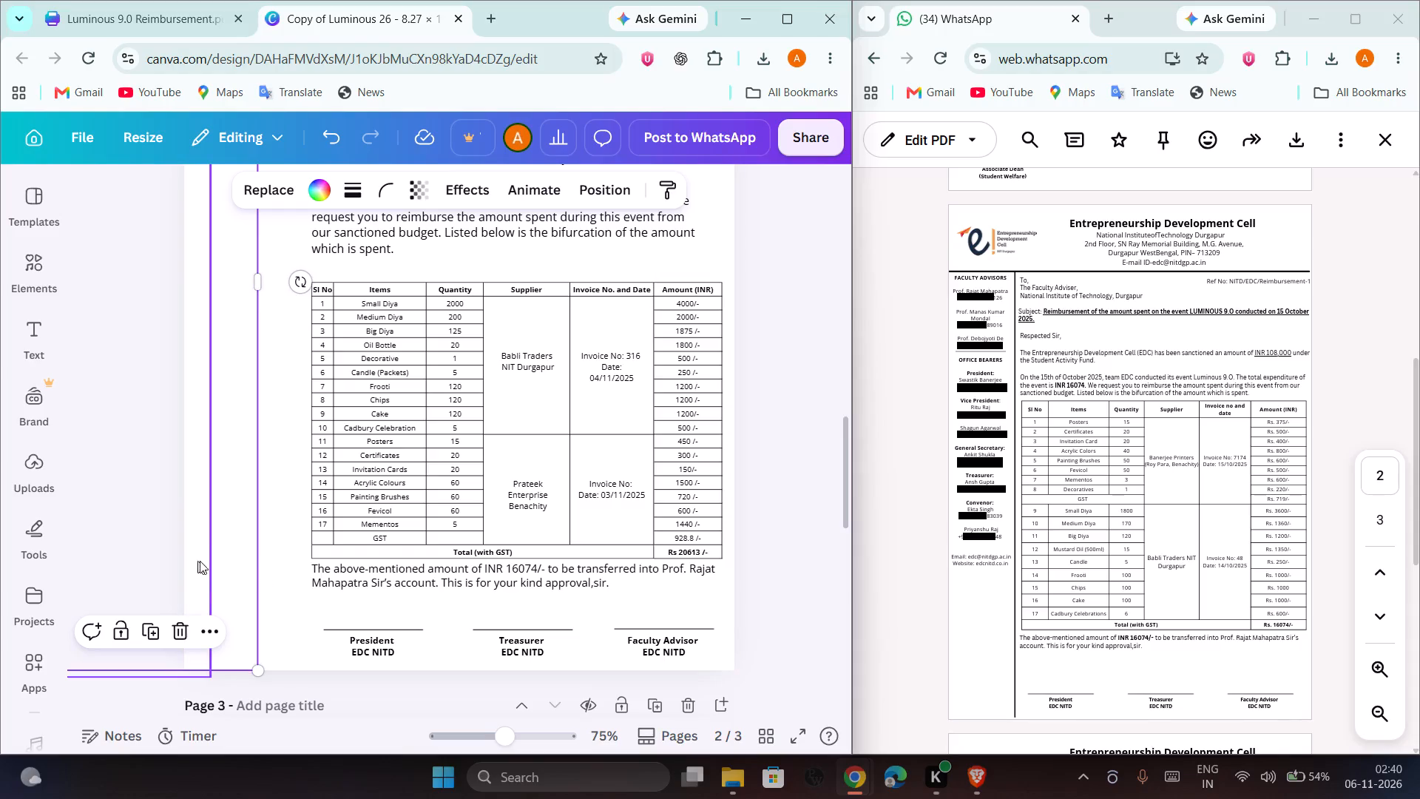
# Set page 2's letter text from "To," through "under the Student Activity Fund." to font size 13.
pyautogui.scroll(1, 399, 502)
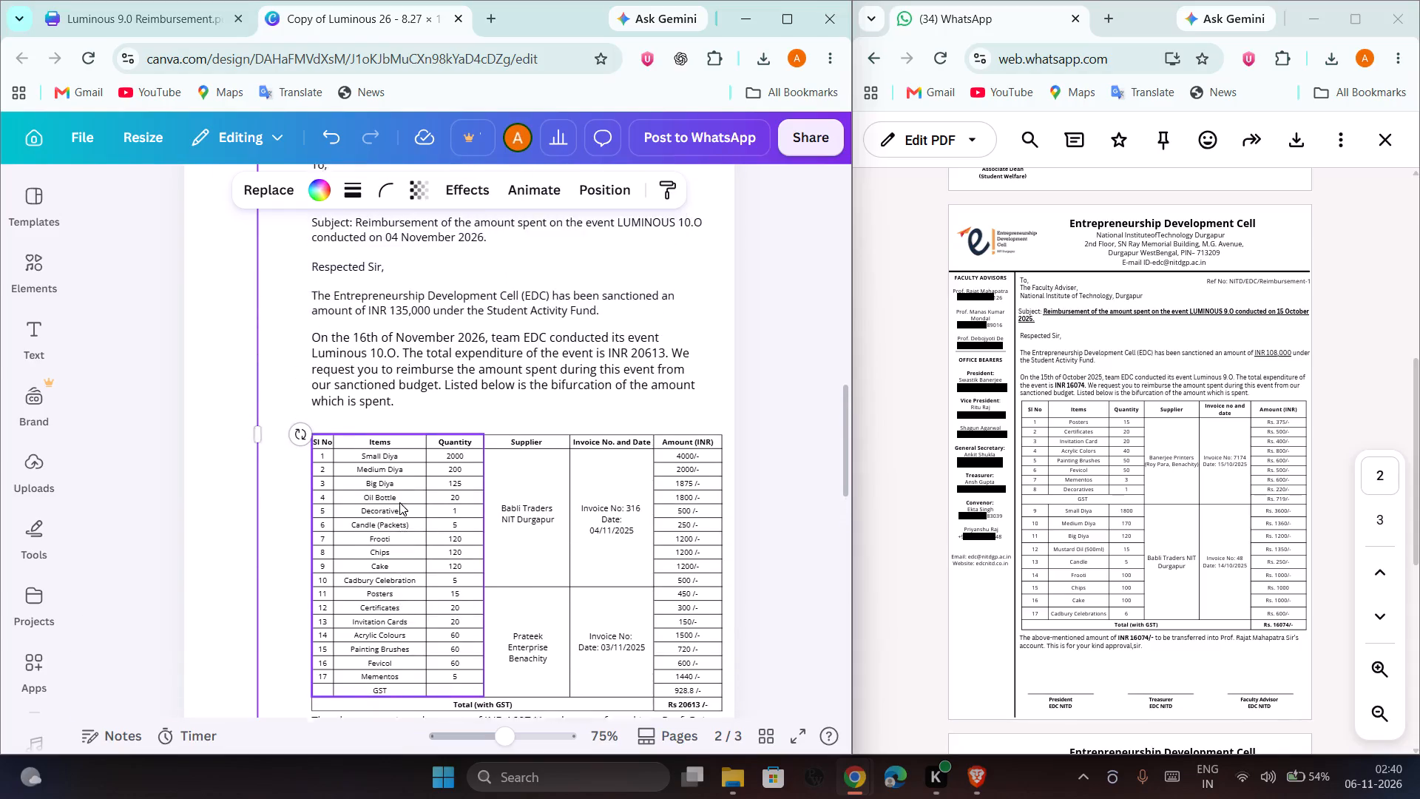
pyautogui.scroll(2, 399, 502)
pyautogui.click(397, 459)
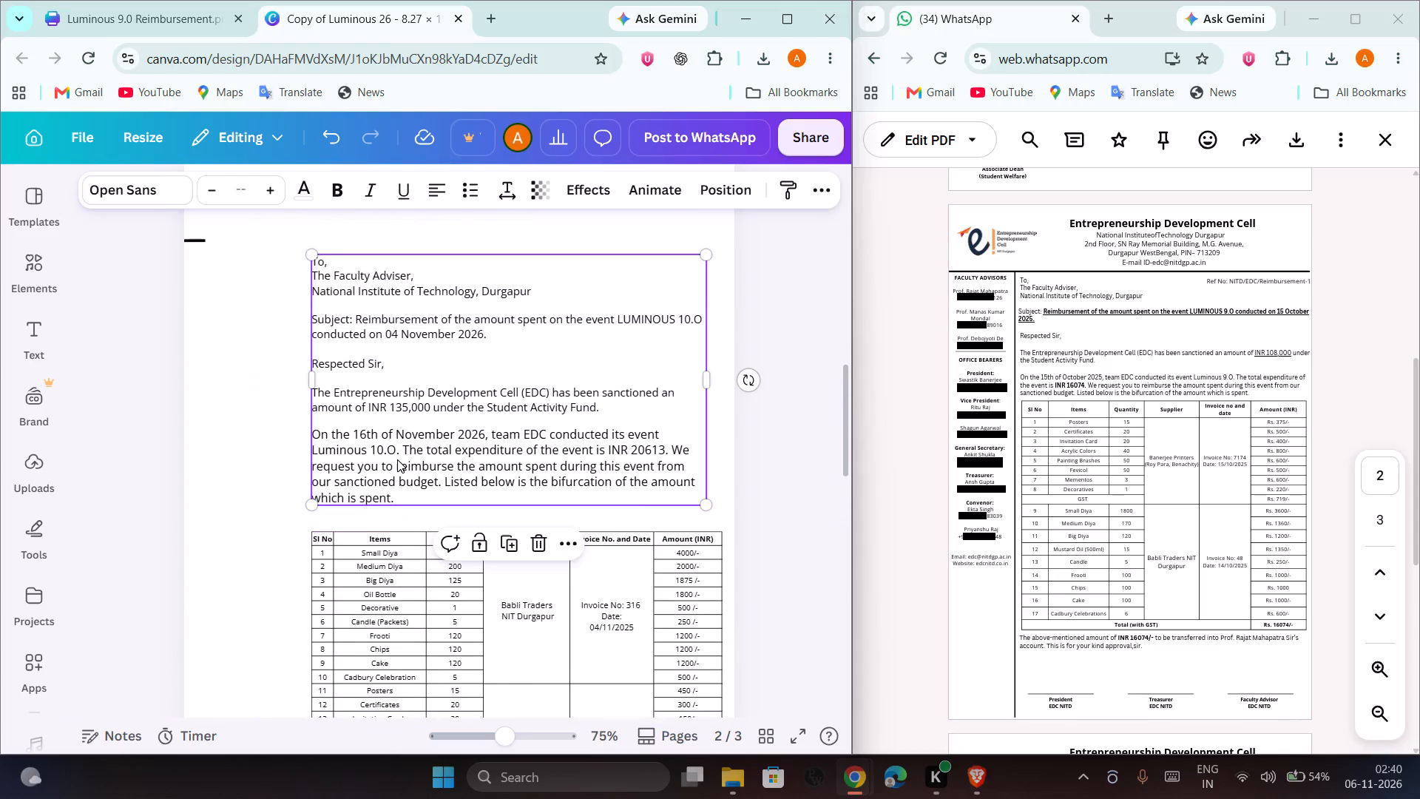
pyautogui.click(403, 459)
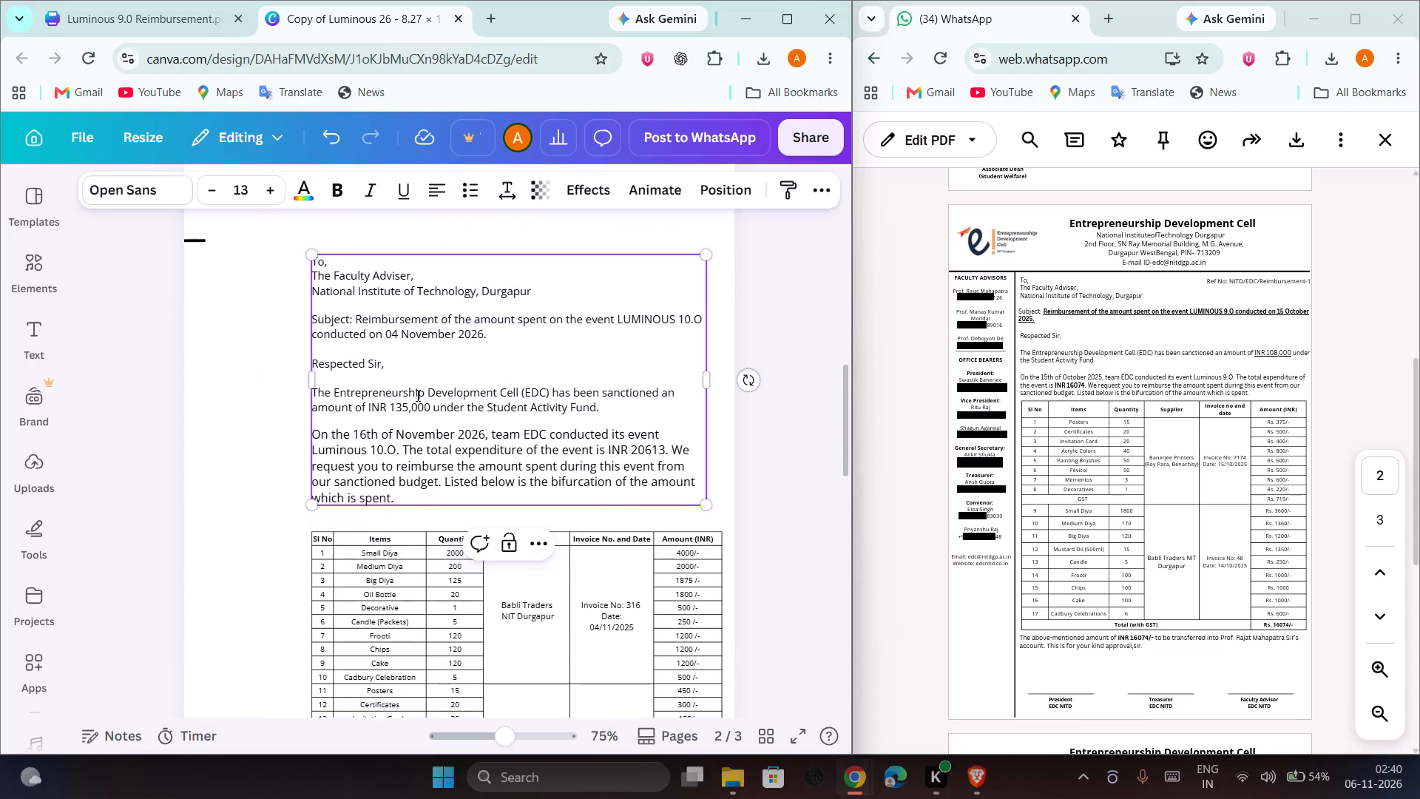
pyautogui.click(416, 395)
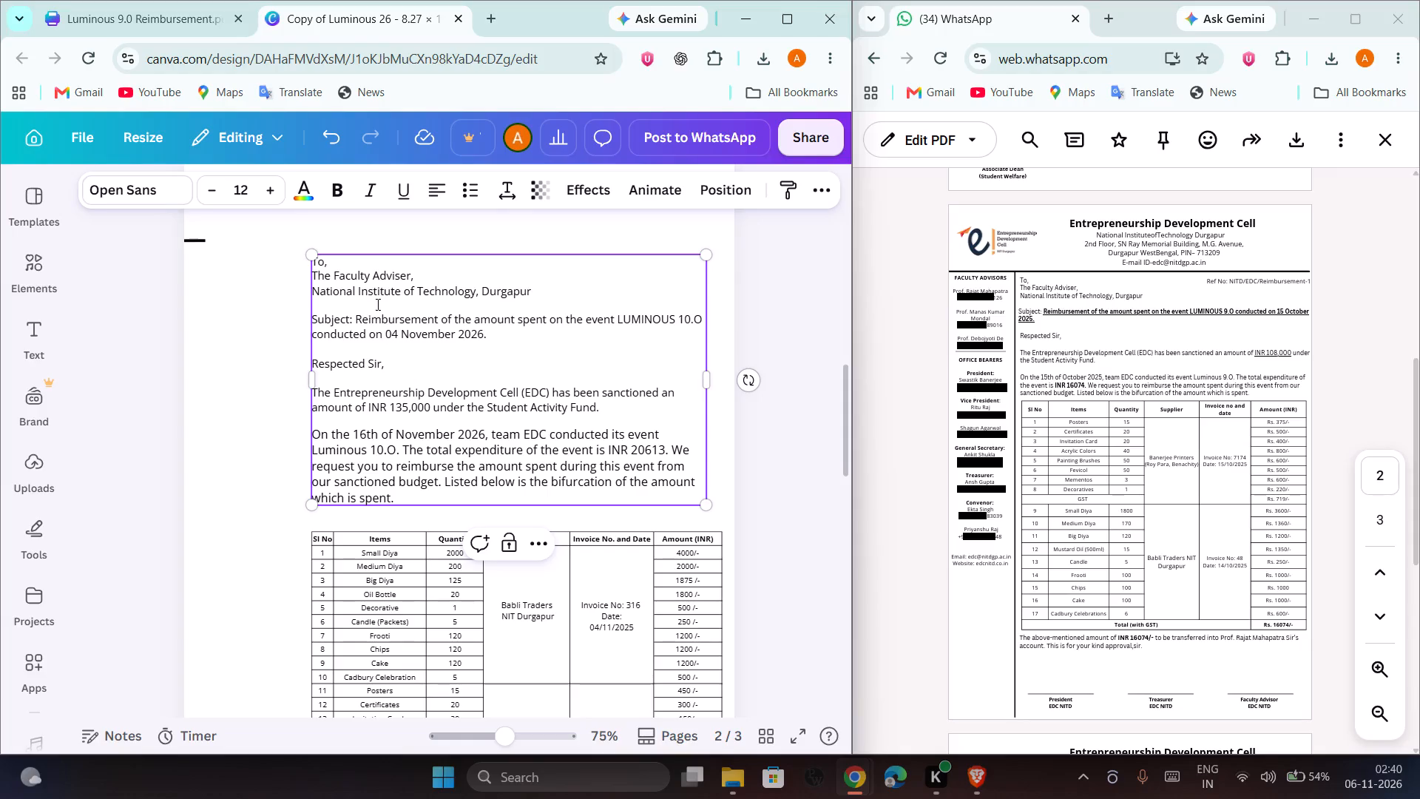
pyautogui.click(373, 286)
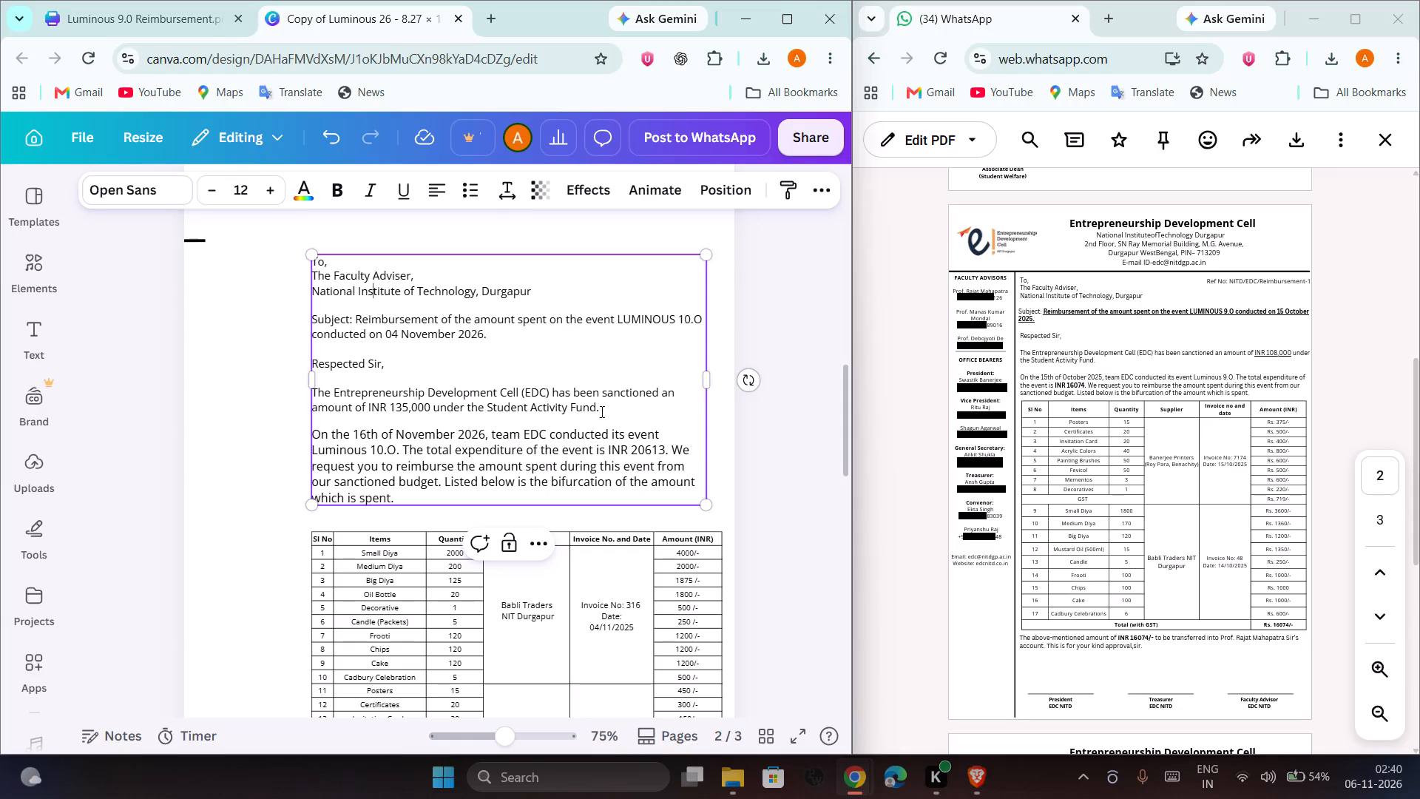
pyautogui.click(607, 411)
pyautogui.moveTo(607, 411); pyautogui.dragTo(322, 267)
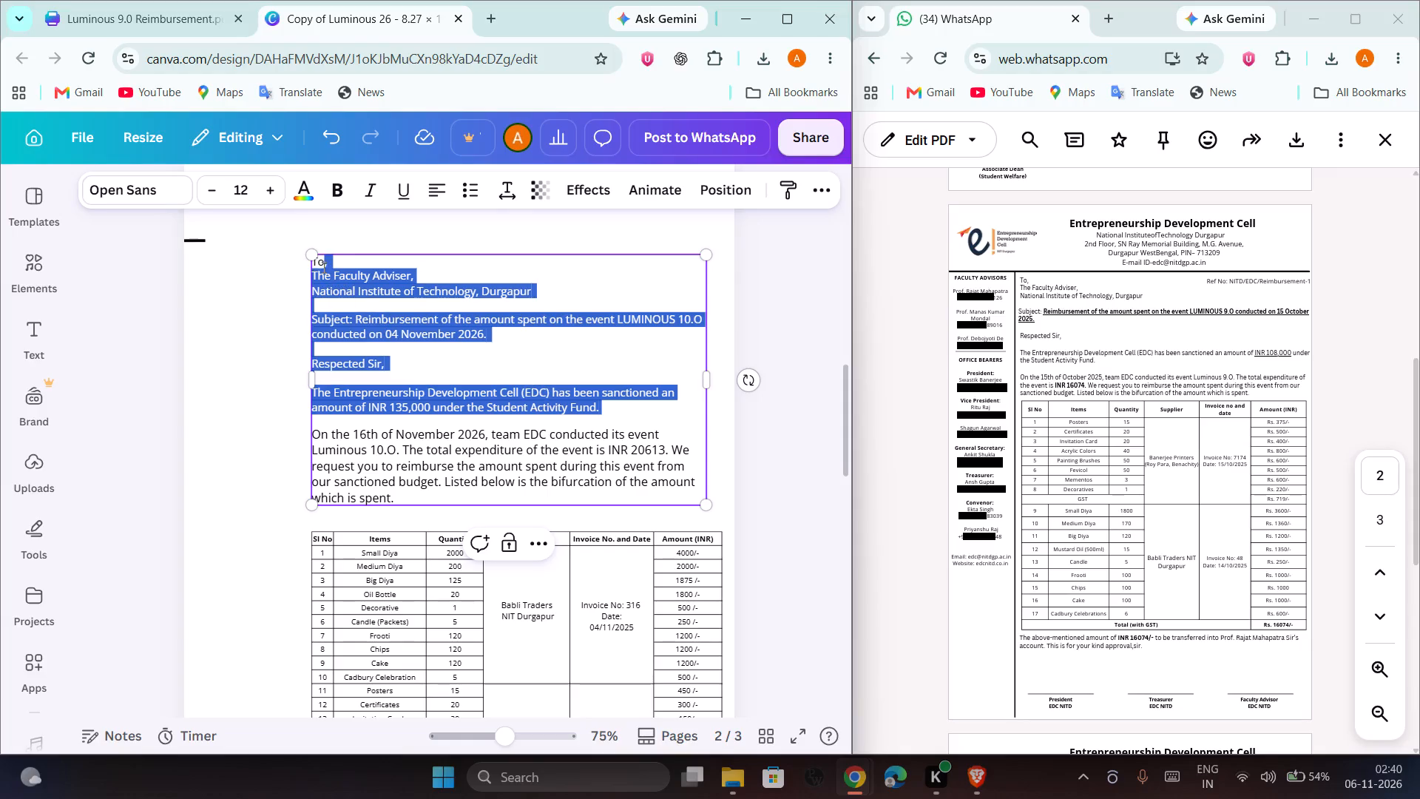
pyautogui.moveTo(322, 267); pyautogui.dragTo(314, 265)
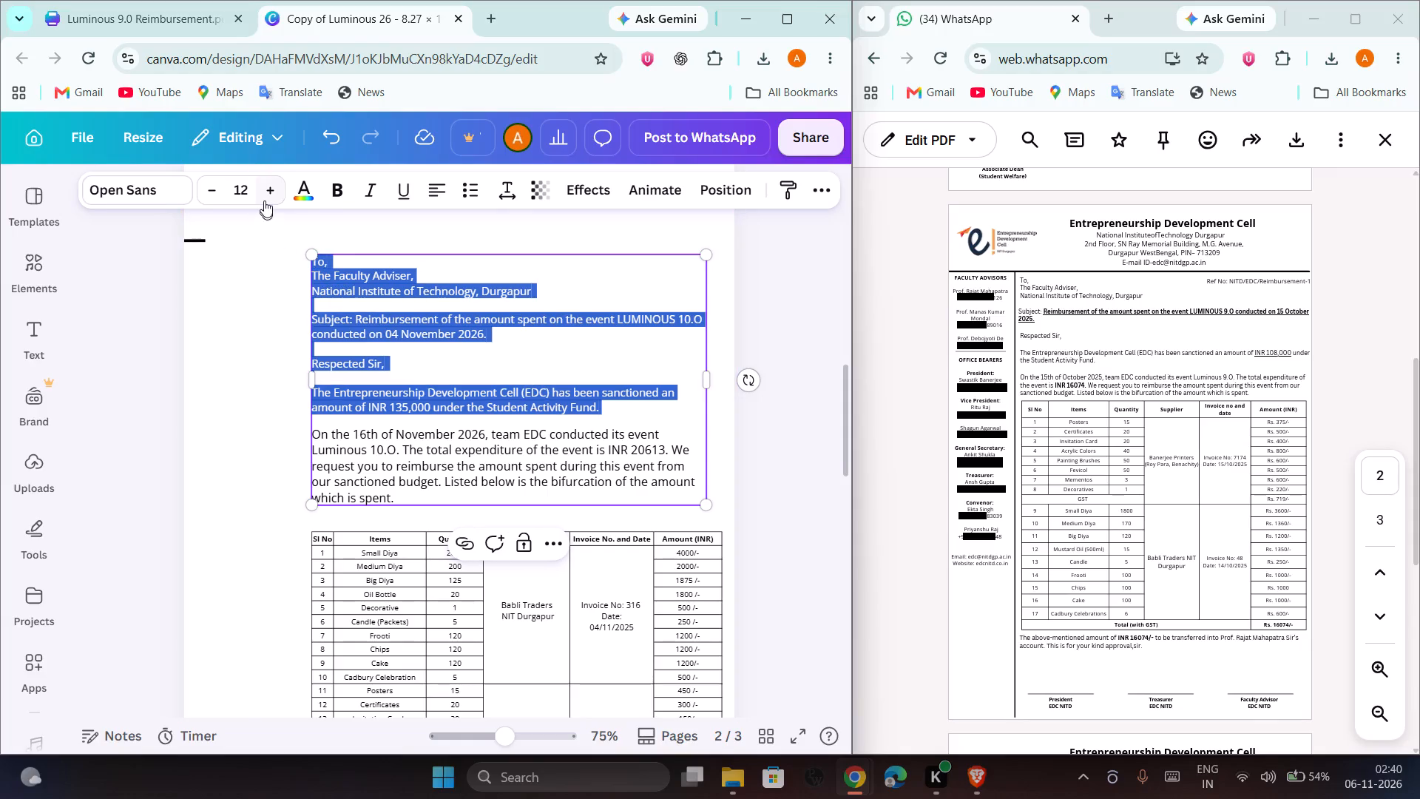
pyautogui.click(264, 200)
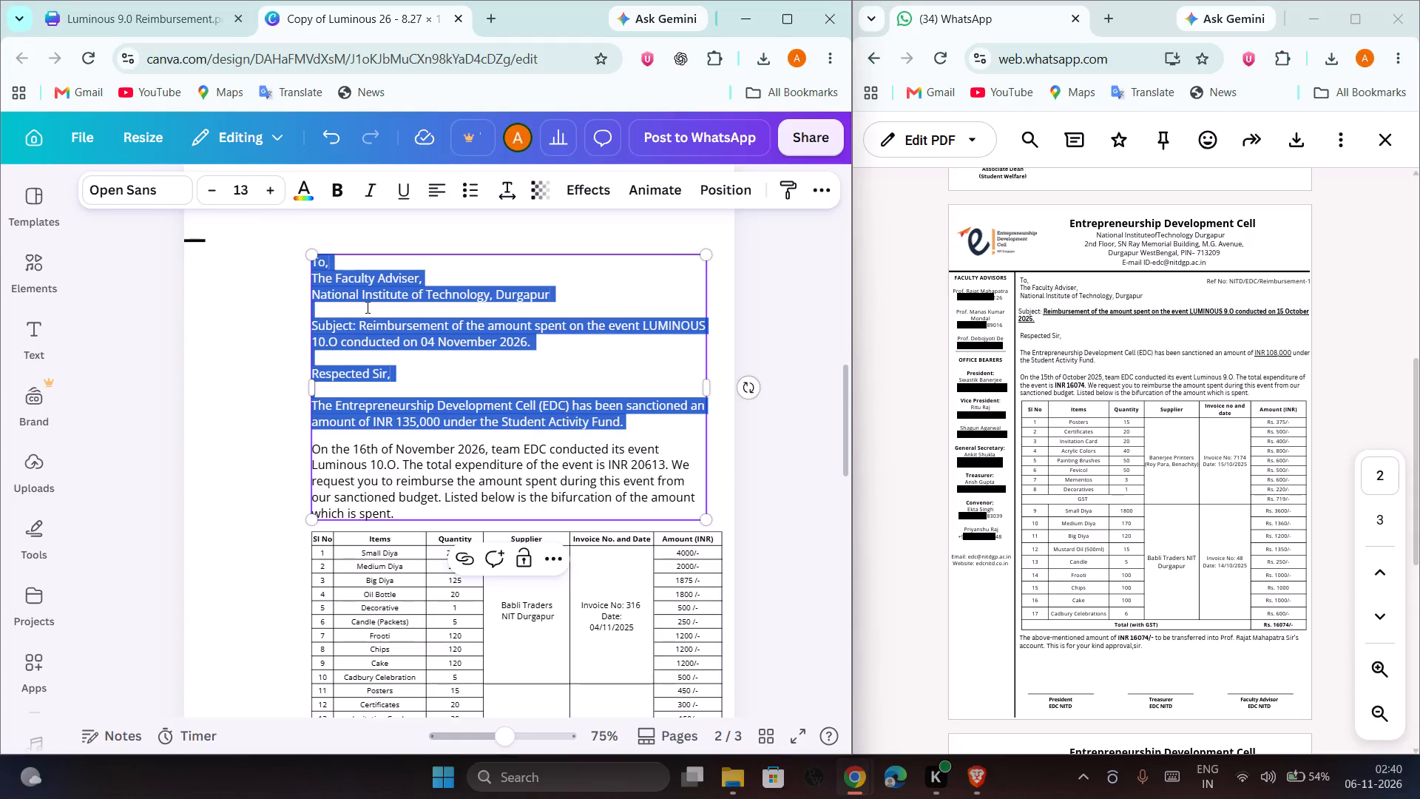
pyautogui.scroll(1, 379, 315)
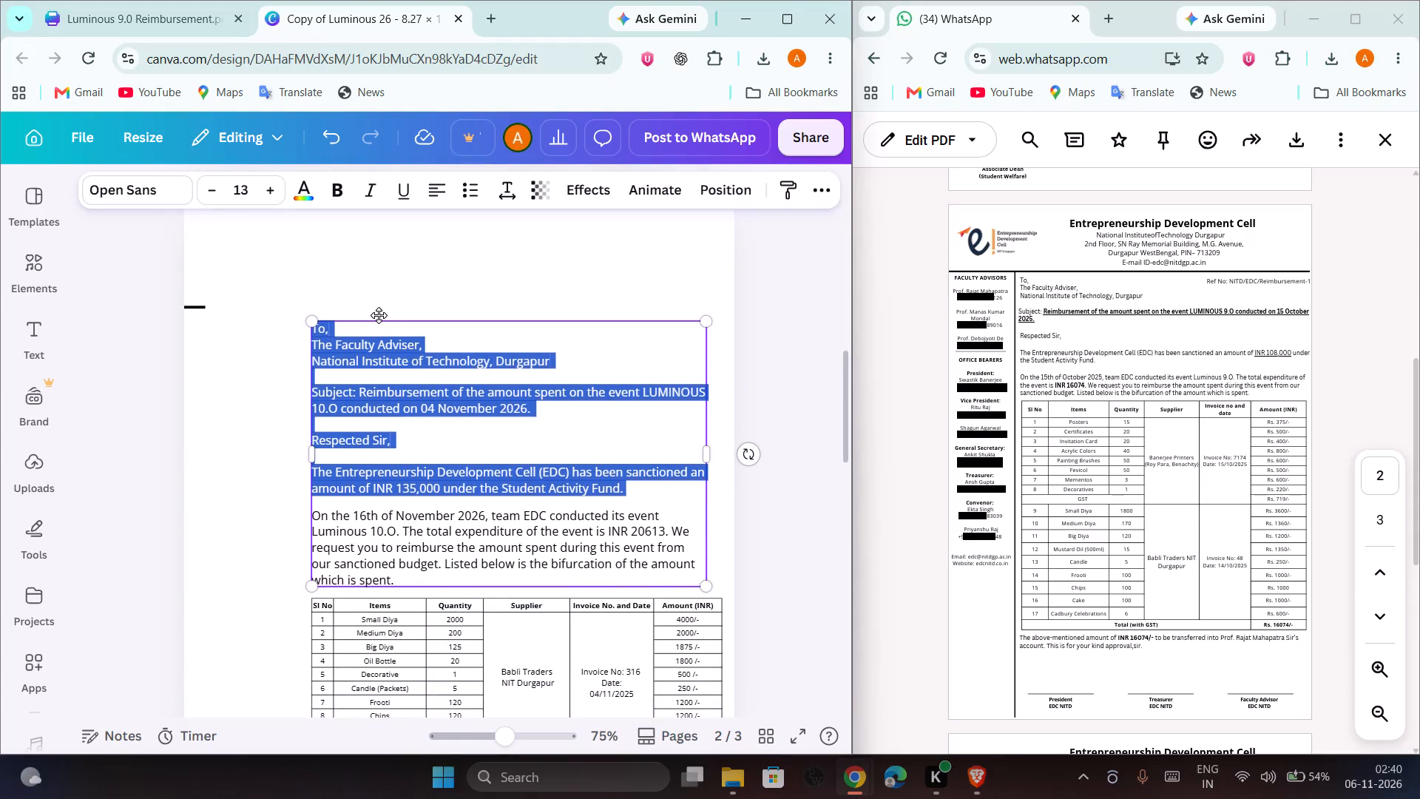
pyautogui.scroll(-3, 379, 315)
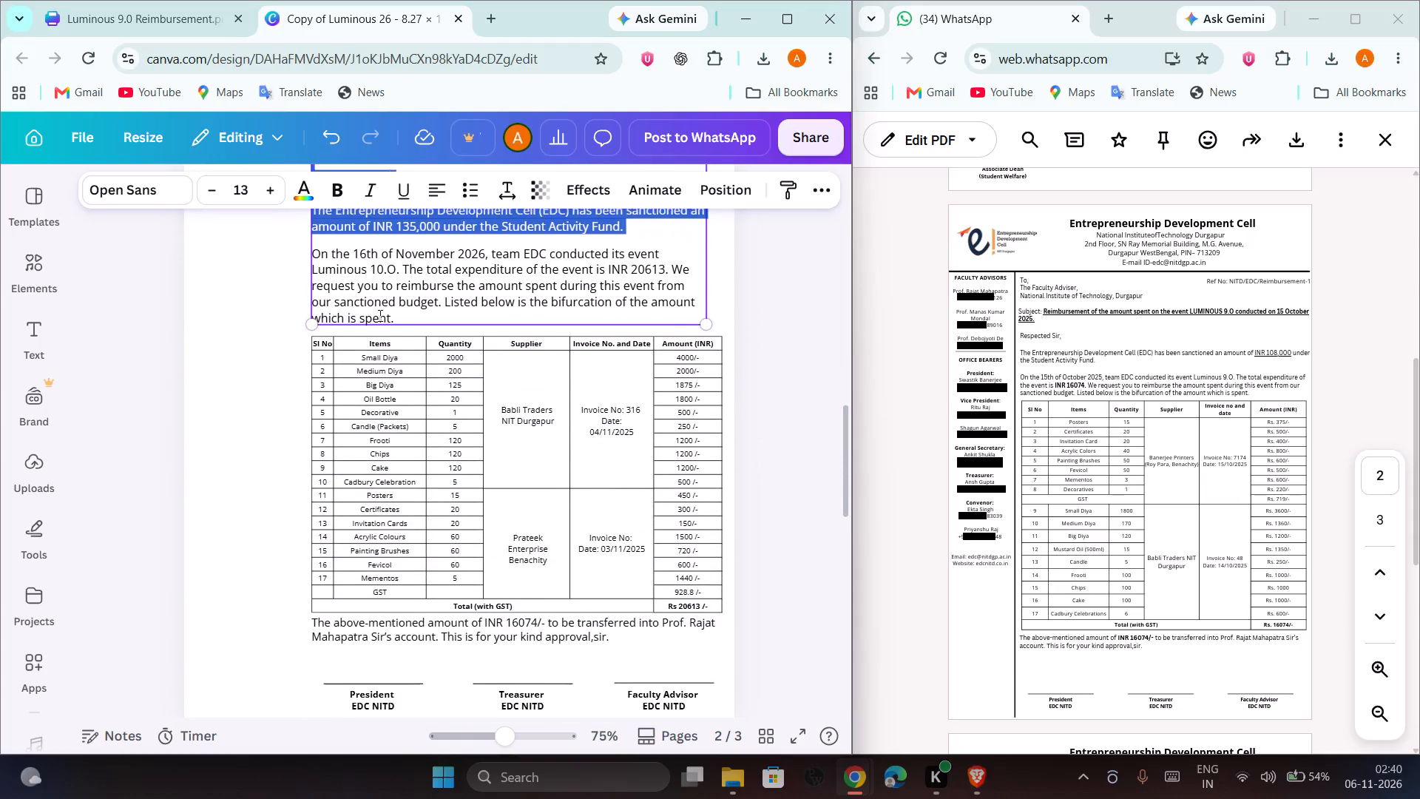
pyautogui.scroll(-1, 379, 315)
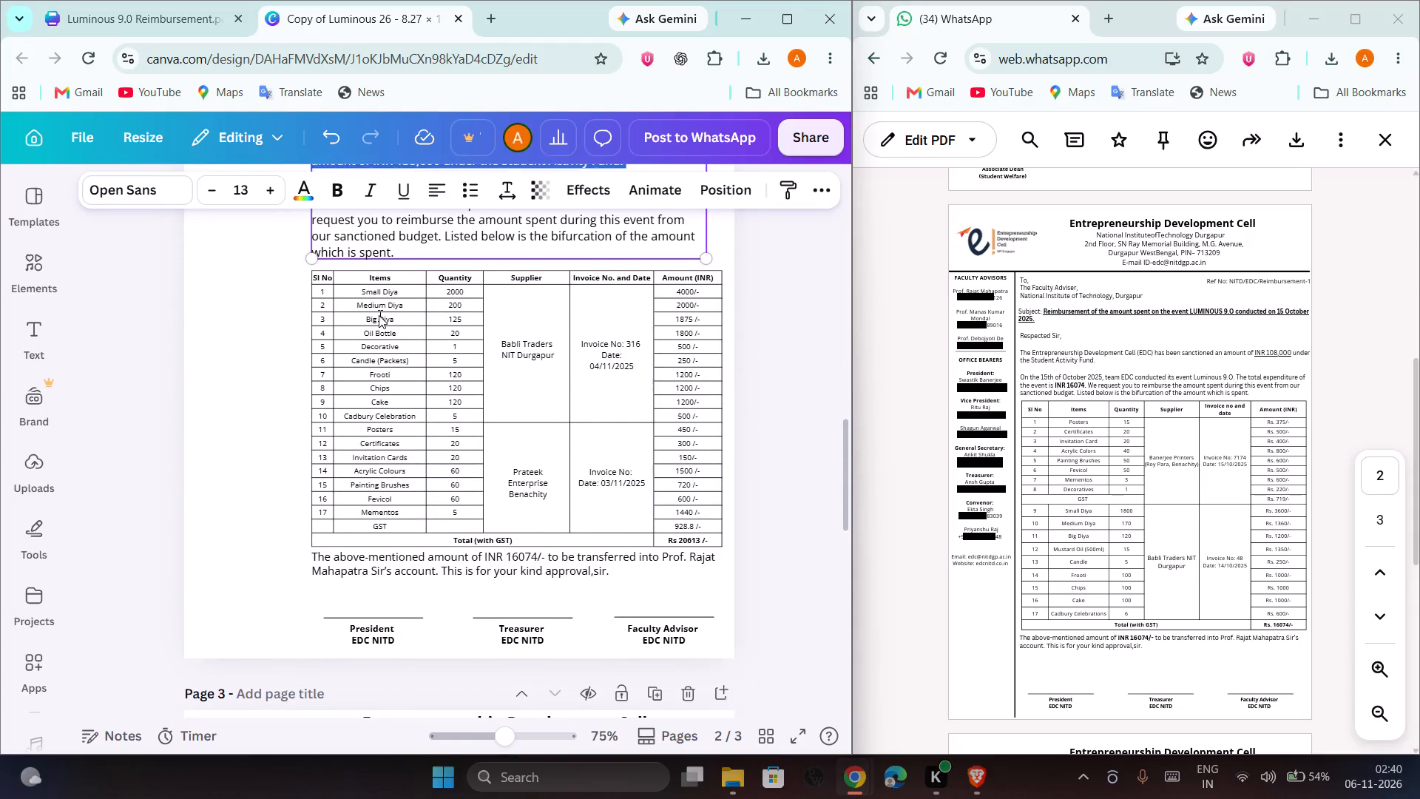
# Set page 2's opening letter text, from "To," through the sanctioned-amount sentence, to font size 12.
pyautogui.scroll(1, 379, 315)
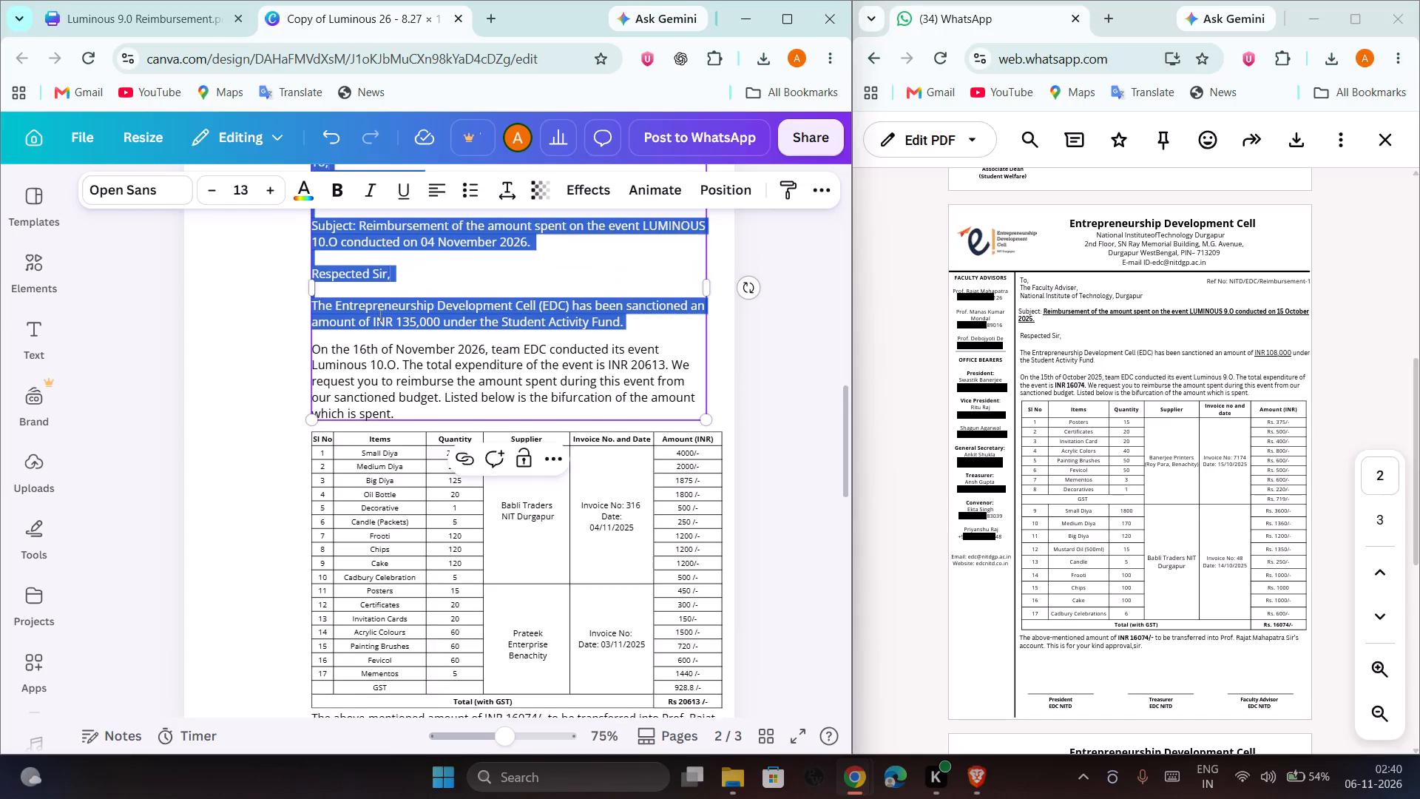
pyautogui.scroll(2, 379, 315)
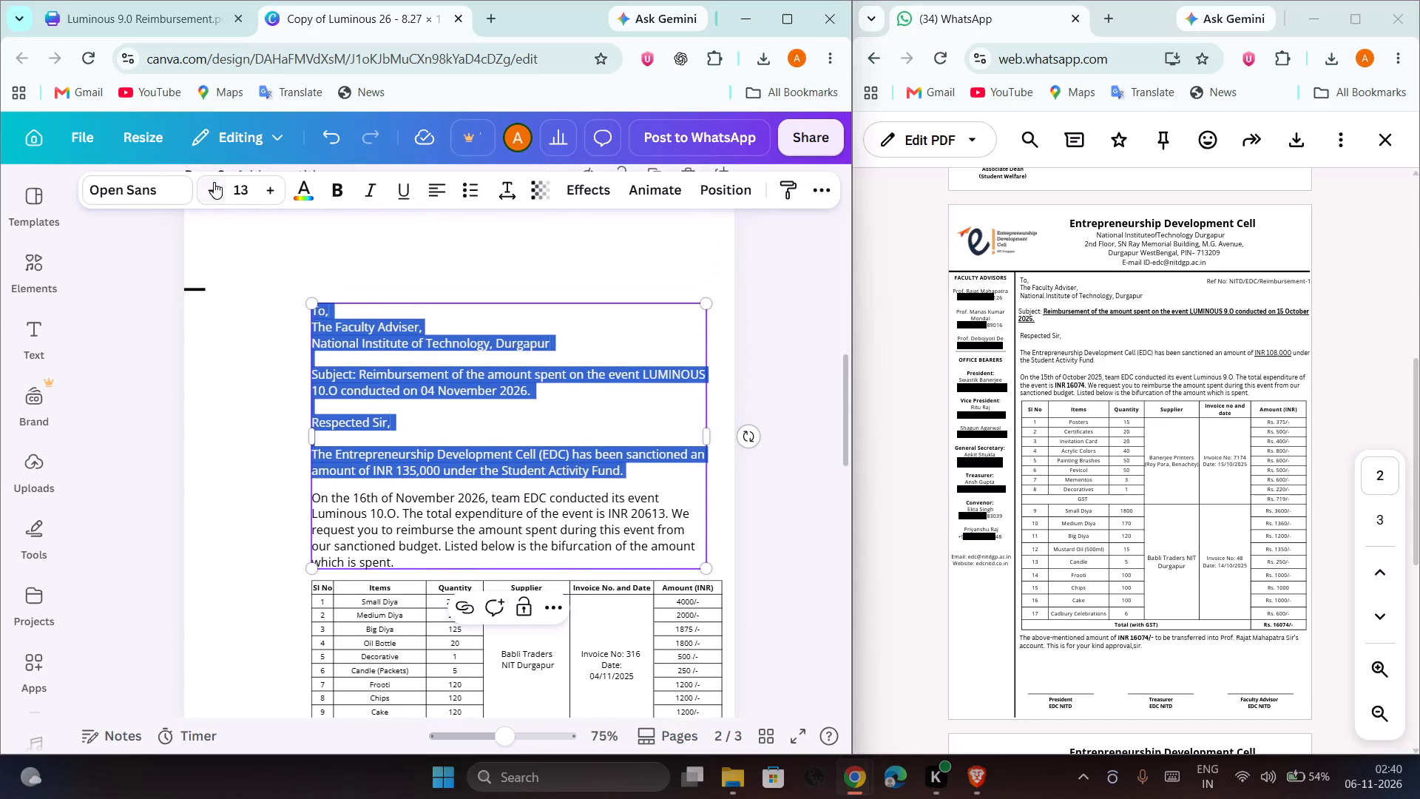
pyautogui.click(215, 186)
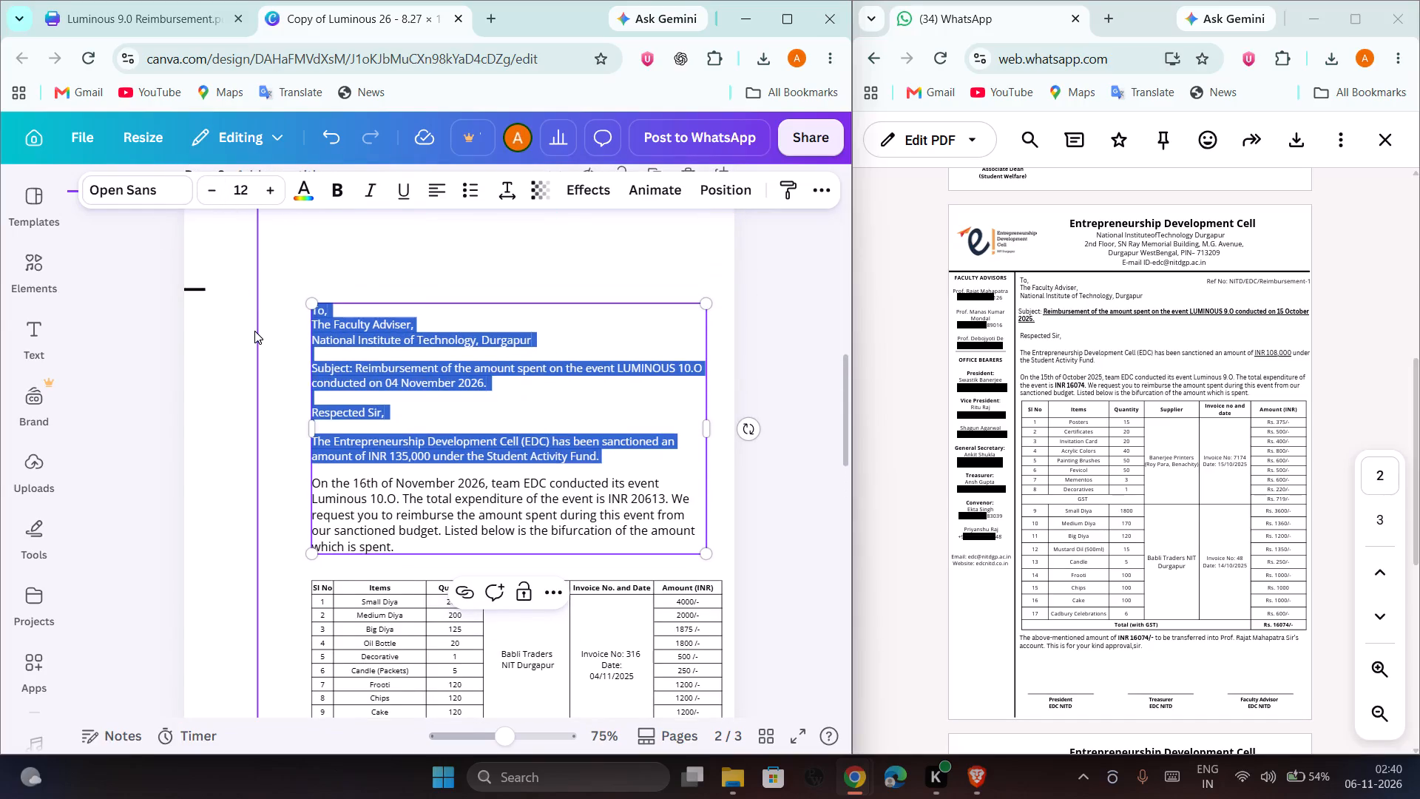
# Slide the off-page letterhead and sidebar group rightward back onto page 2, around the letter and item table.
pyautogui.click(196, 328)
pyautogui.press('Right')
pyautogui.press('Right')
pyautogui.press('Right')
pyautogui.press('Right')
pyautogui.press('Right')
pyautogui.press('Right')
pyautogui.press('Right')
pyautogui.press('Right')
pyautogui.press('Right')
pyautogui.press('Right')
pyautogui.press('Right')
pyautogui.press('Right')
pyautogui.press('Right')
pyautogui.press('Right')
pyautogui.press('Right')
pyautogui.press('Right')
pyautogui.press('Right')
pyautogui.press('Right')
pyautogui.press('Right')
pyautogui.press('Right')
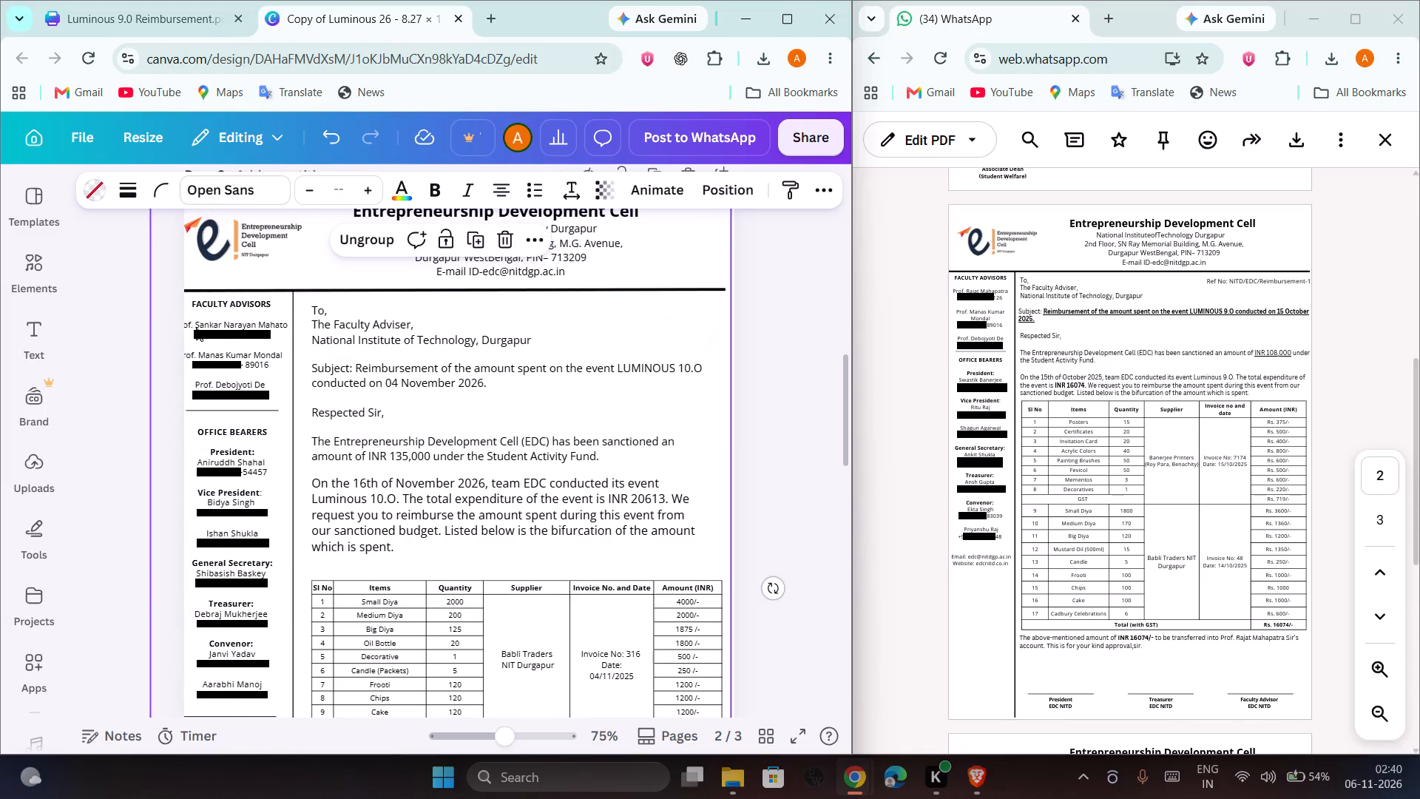
# Nudge page 2's letter text block up slightly toward the letterhead line, keeping its horizontal alignment.
pyautogui.click(331, 334)
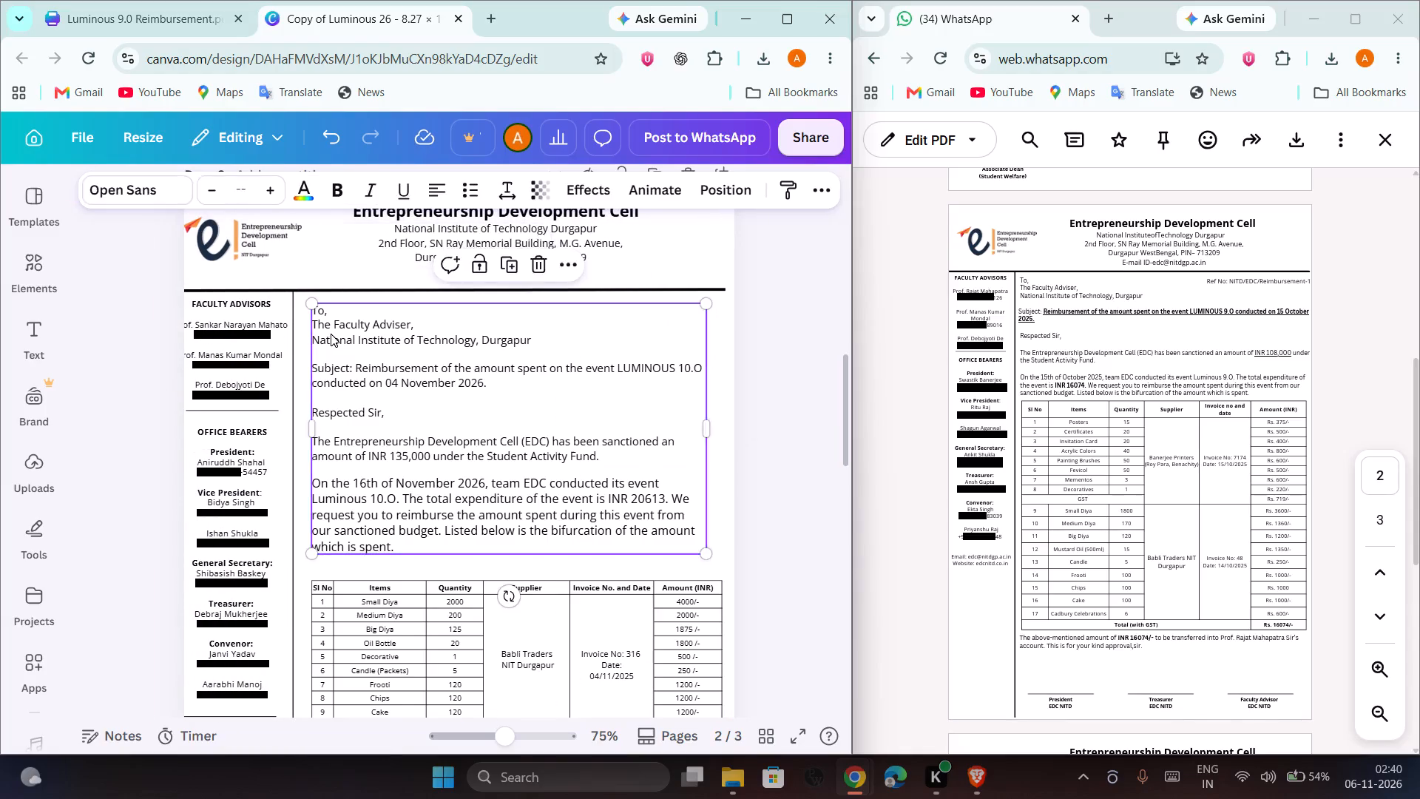
pyautogui.press('Up')
pyautogui.press('Up')
pyautogui.press('Left')
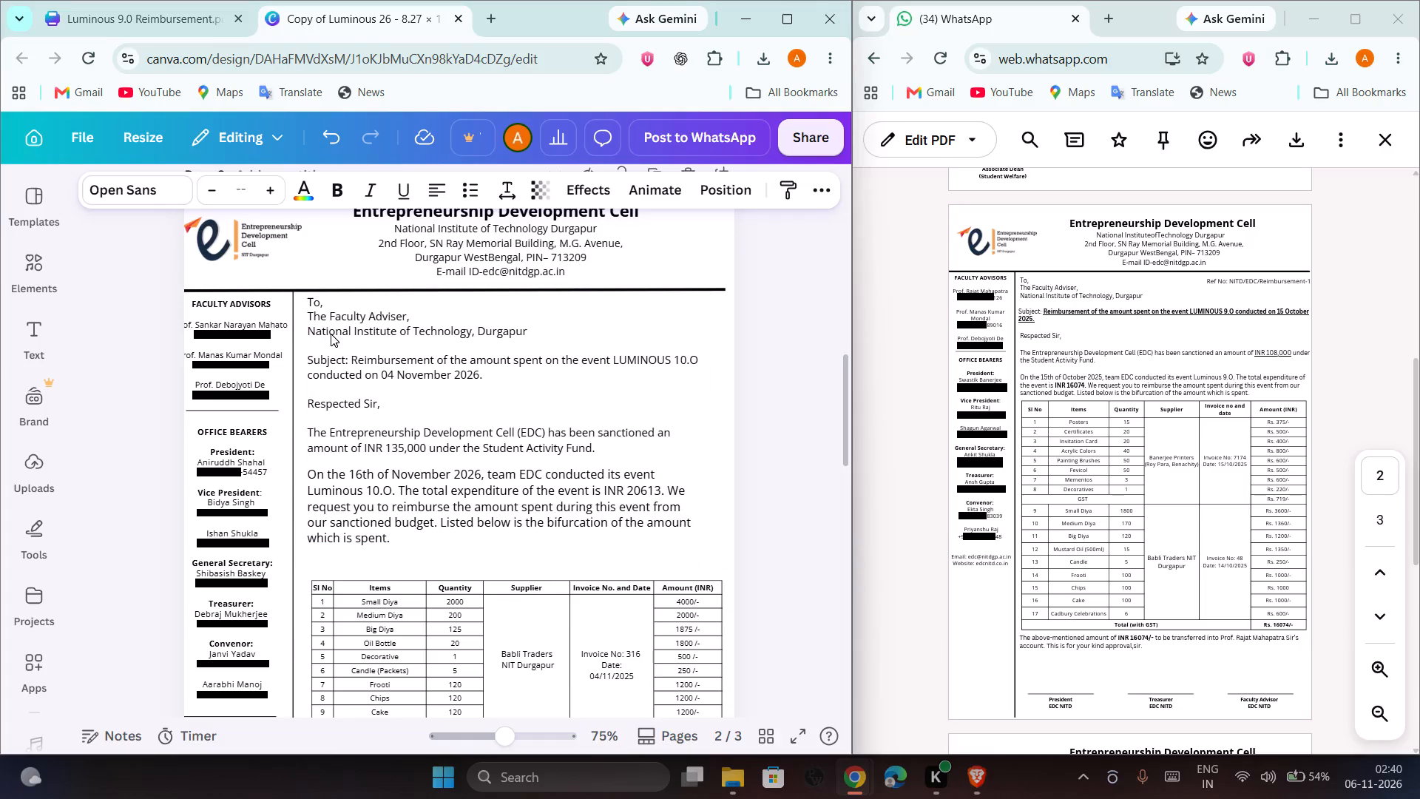
pyautogui.press('Right')
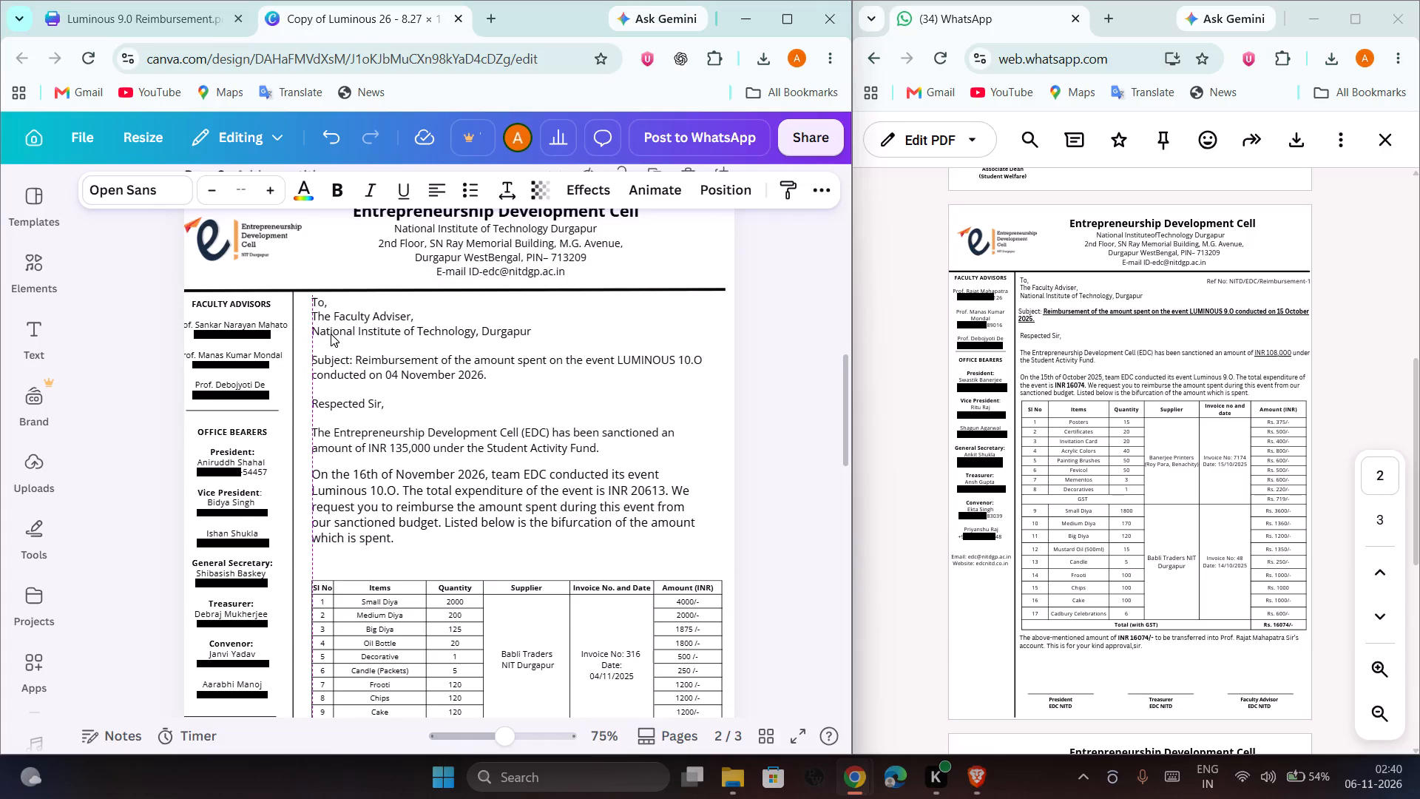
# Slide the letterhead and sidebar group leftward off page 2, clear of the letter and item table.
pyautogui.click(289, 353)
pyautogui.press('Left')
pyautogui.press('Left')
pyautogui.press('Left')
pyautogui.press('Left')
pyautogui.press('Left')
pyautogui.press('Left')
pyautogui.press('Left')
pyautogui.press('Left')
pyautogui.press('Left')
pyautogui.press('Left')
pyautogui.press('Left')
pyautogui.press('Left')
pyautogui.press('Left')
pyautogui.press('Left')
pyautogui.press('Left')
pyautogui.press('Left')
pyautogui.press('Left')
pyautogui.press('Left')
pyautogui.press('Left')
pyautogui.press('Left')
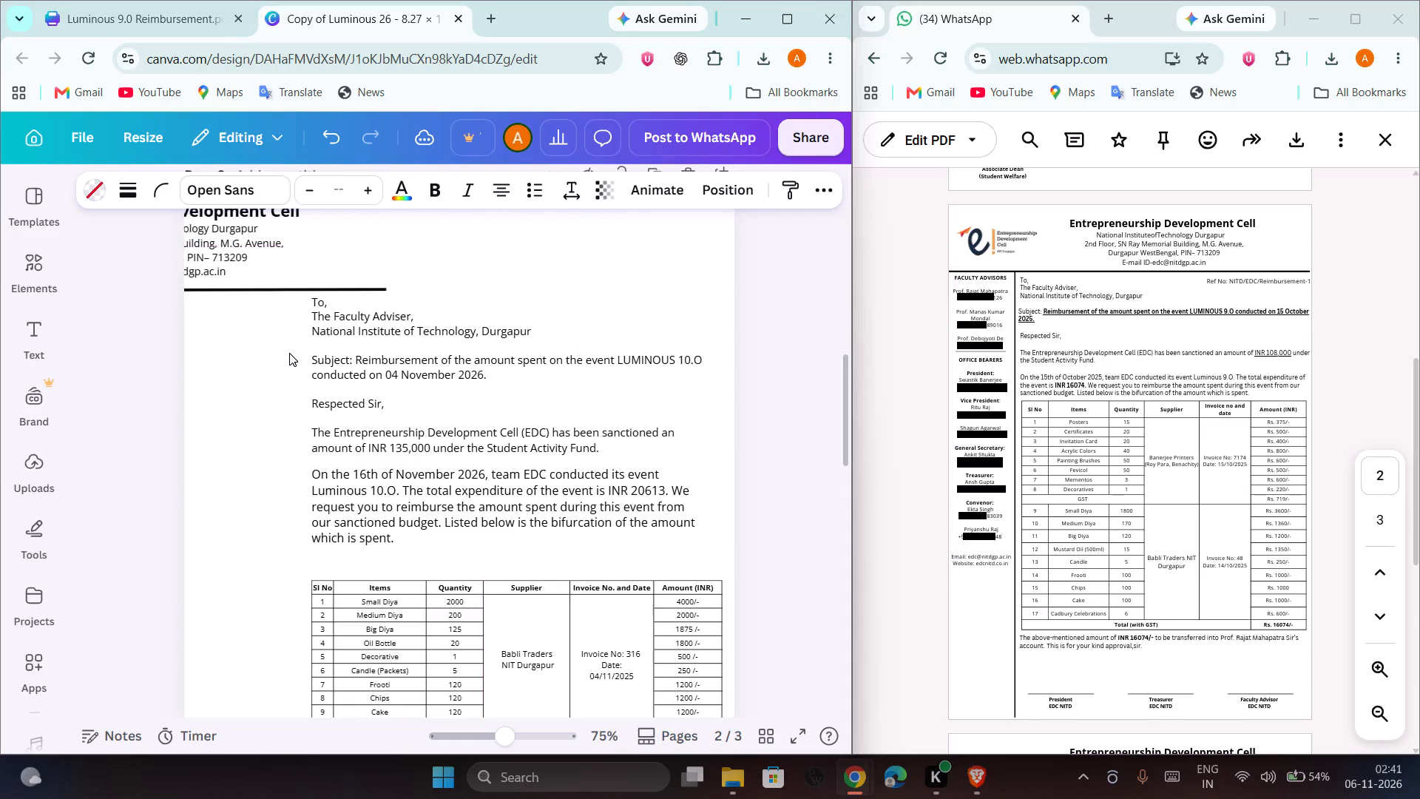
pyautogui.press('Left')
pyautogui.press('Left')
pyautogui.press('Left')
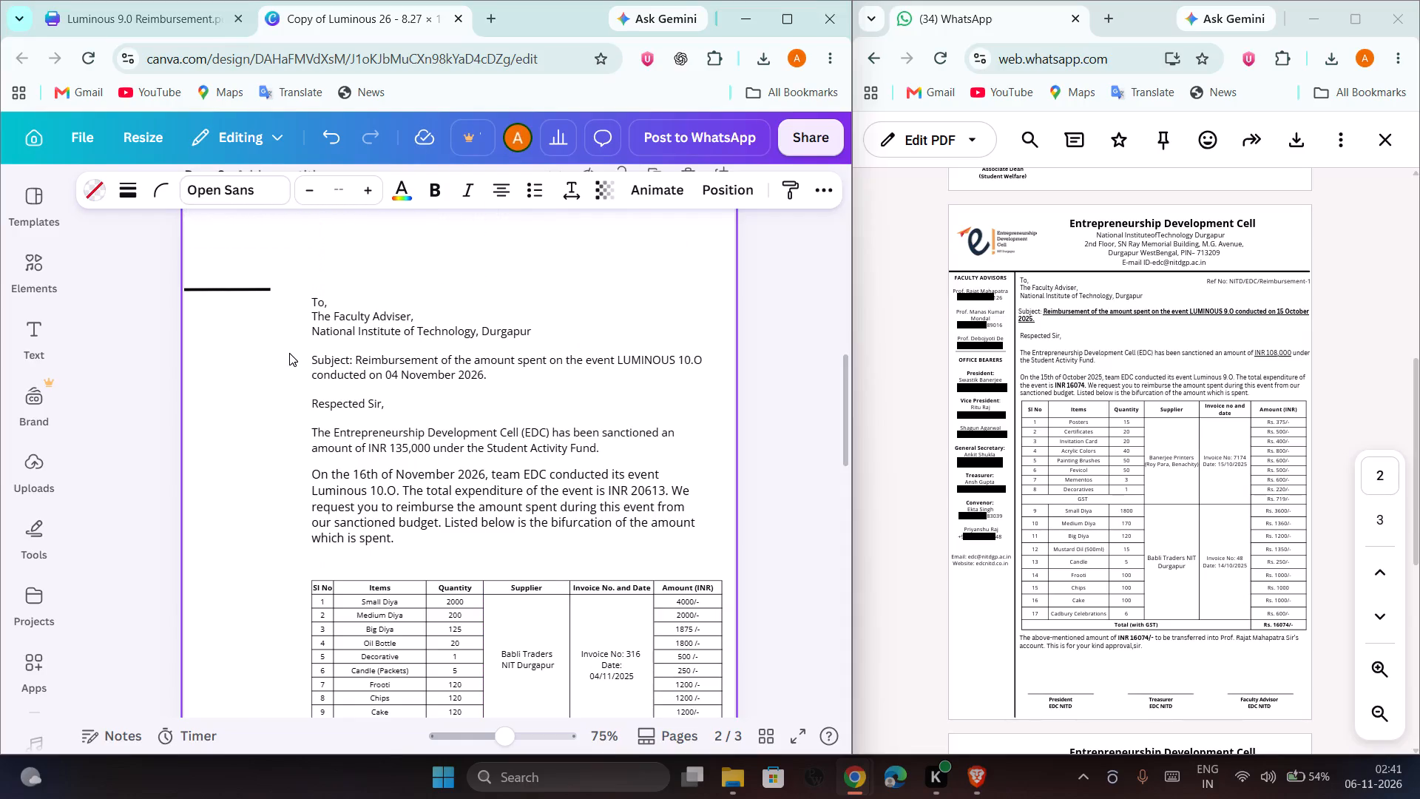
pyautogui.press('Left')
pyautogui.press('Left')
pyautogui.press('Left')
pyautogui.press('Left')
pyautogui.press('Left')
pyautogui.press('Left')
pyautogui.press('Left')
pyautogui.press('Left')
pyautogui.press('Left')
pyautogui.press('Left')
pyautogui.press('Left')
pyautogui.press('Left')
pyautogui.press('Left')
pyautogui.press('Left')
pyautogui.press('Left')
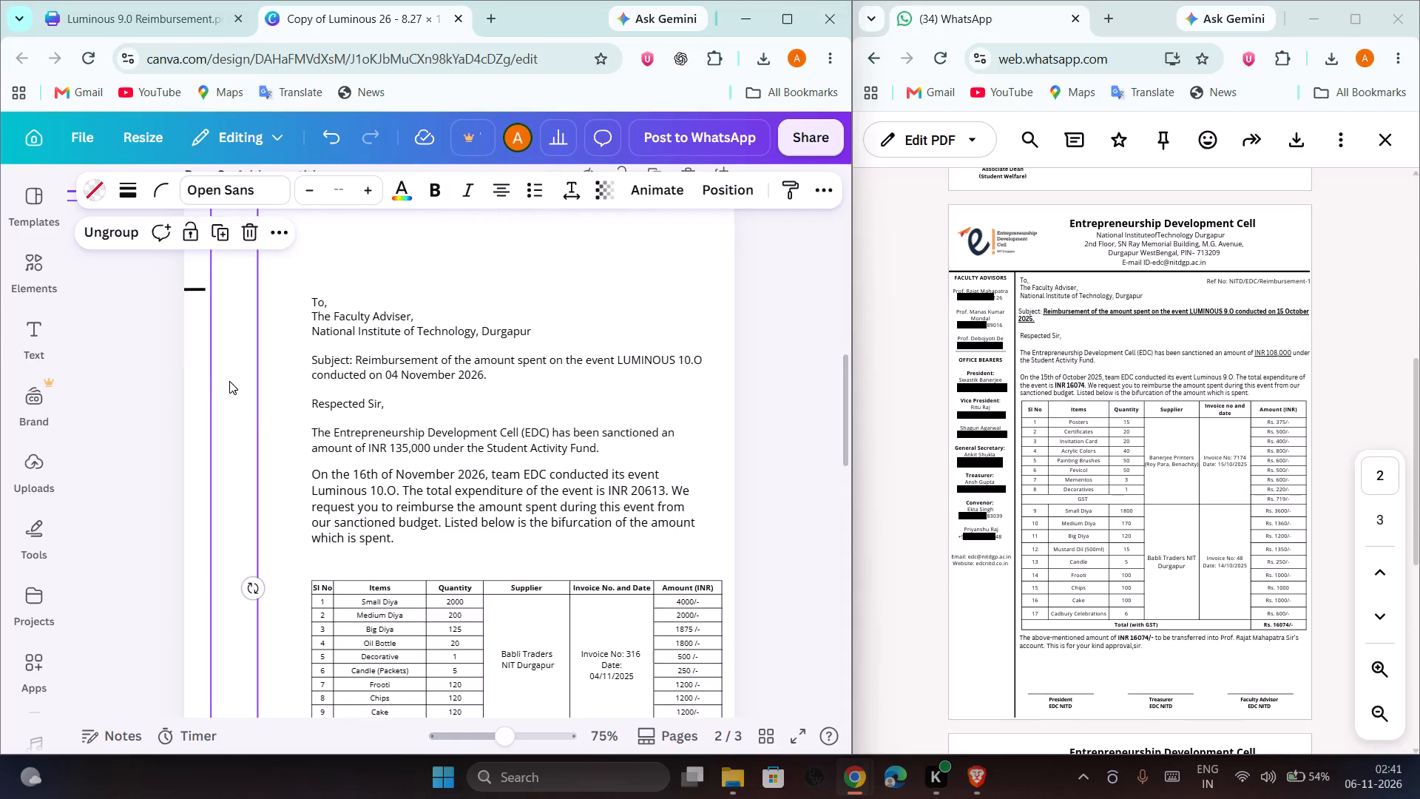
# Adjust the letter text block above the item table so its edges line up with the table's.
pyautogui.click(323, 437)
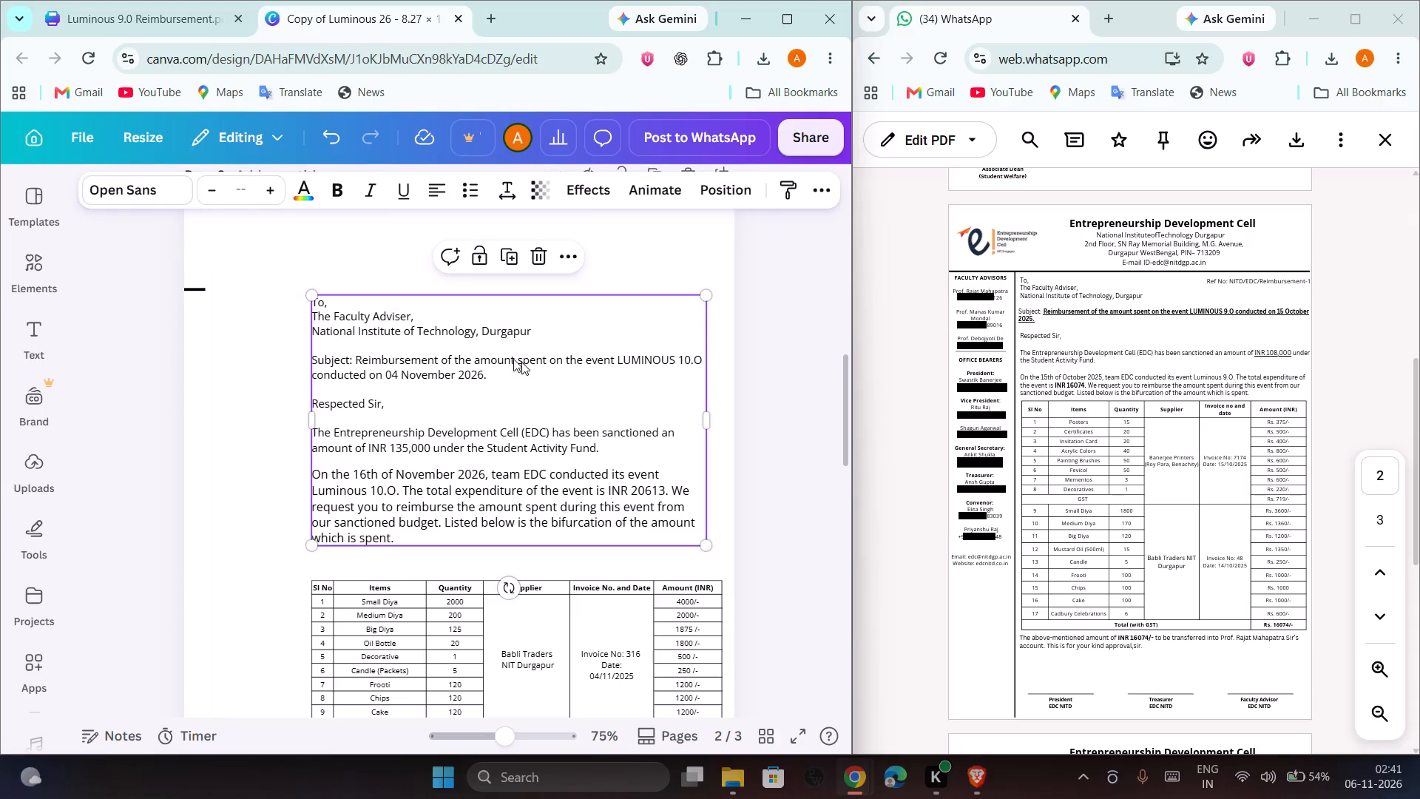
pyautogui.moveTo(615, 425); pyautogui.dragTo(625, 429)
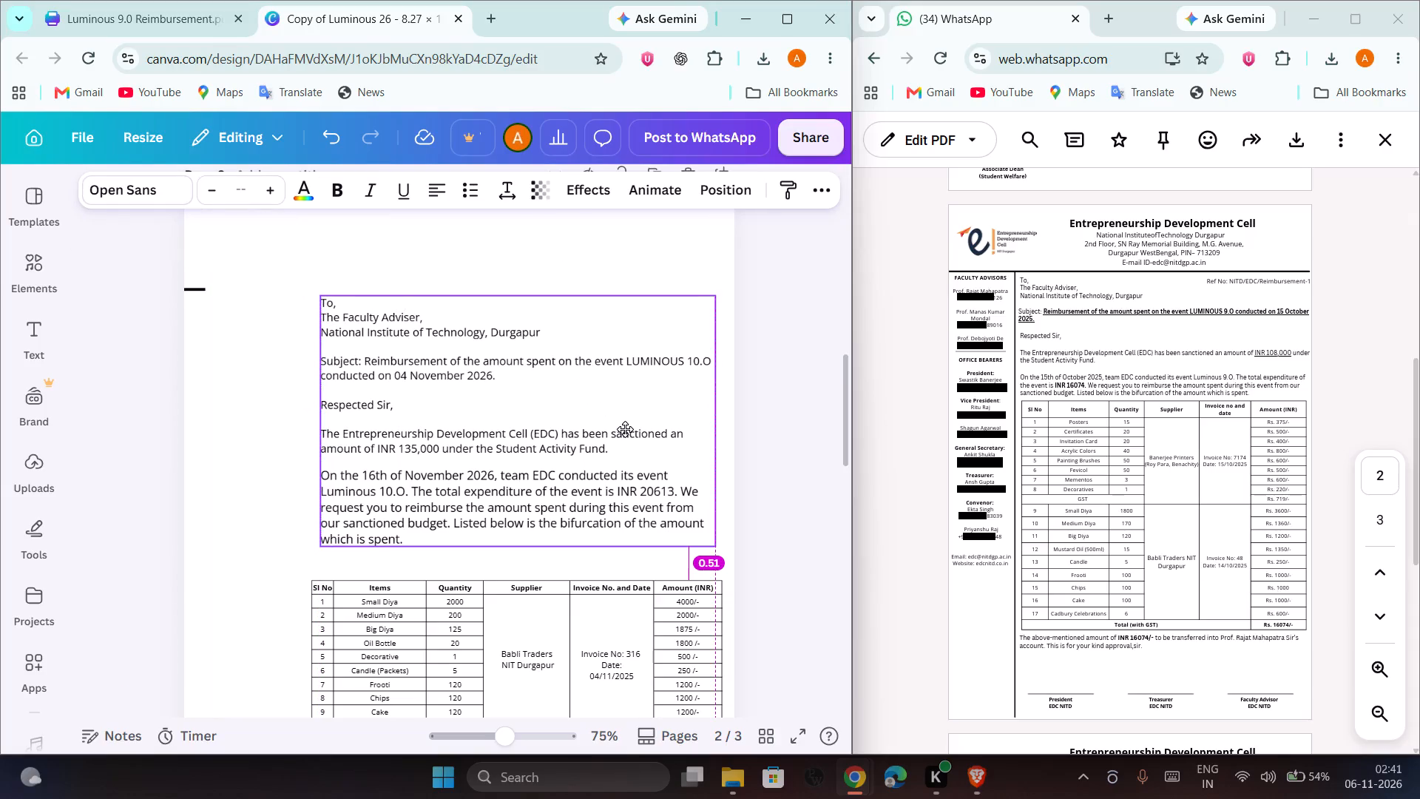
pyautogui.moveTo(625, 429); pyautogui.dragTo(628, 427)
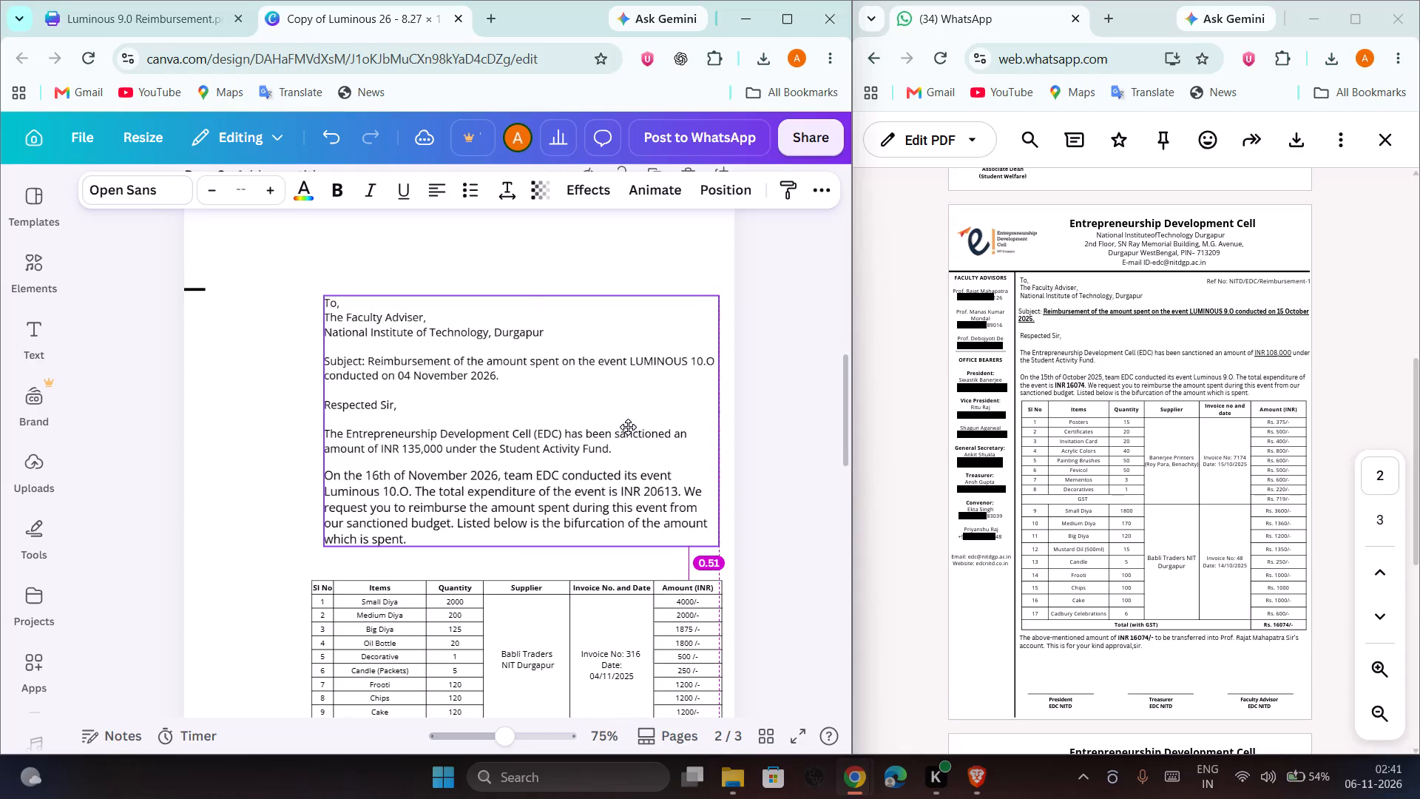
pyautogui.moveTo(628, 427); pyautogui.dragTo(632, 428)
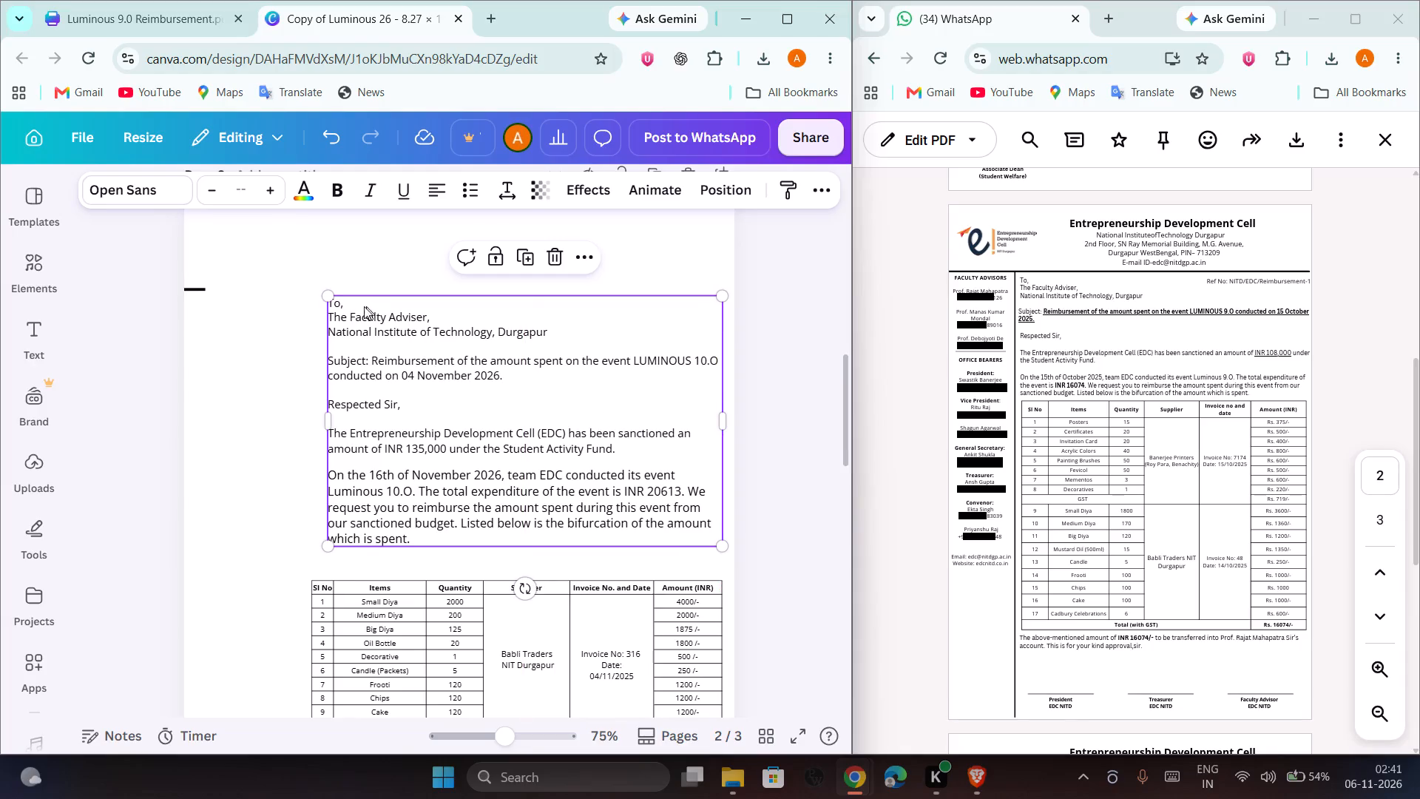
# Enlarge page 2's letter text block up and outward so its left edge lines up with the item table's.
pyautogui.scroll(1, 333, 293)
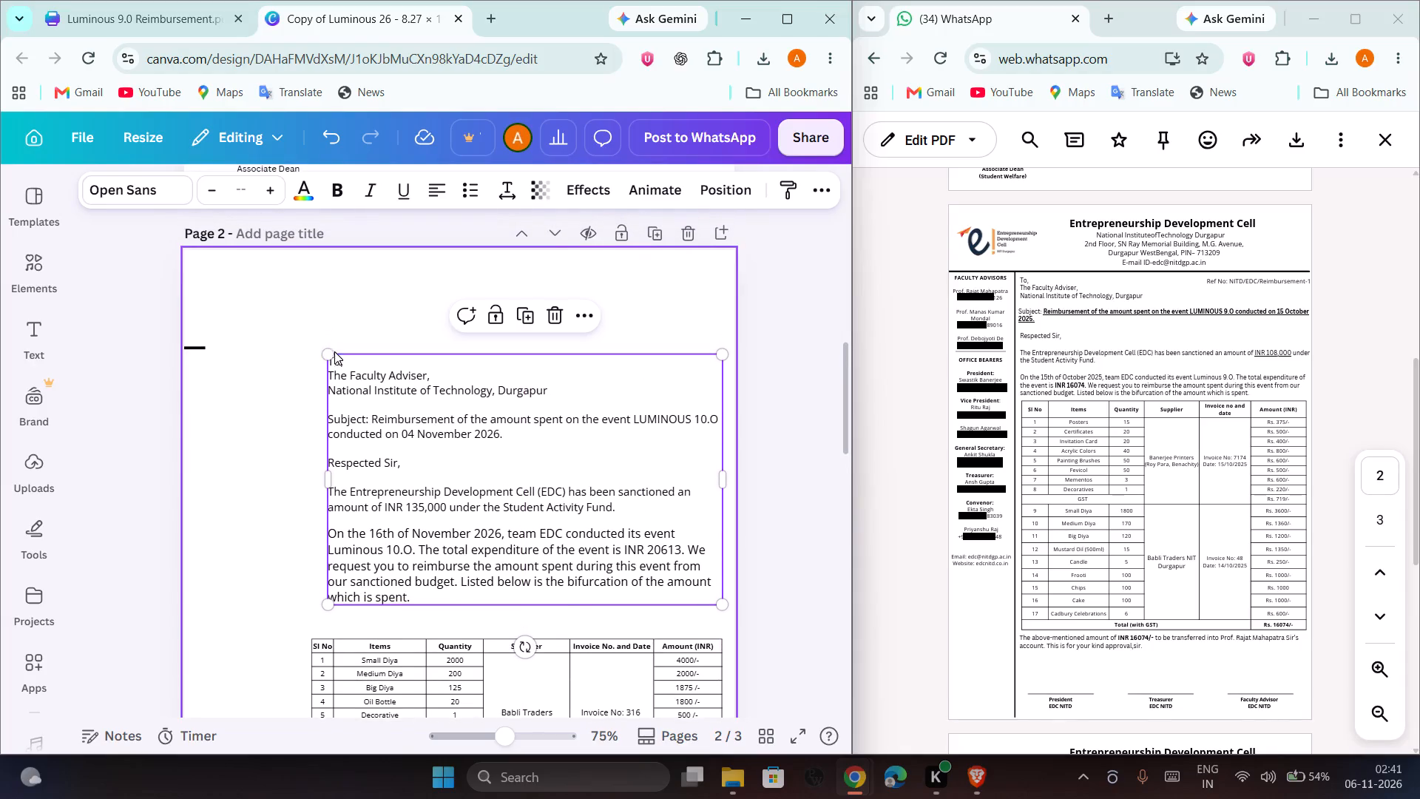
pyautogui.moveTo(320, 353); pyautogui.dragTo(314, 342)
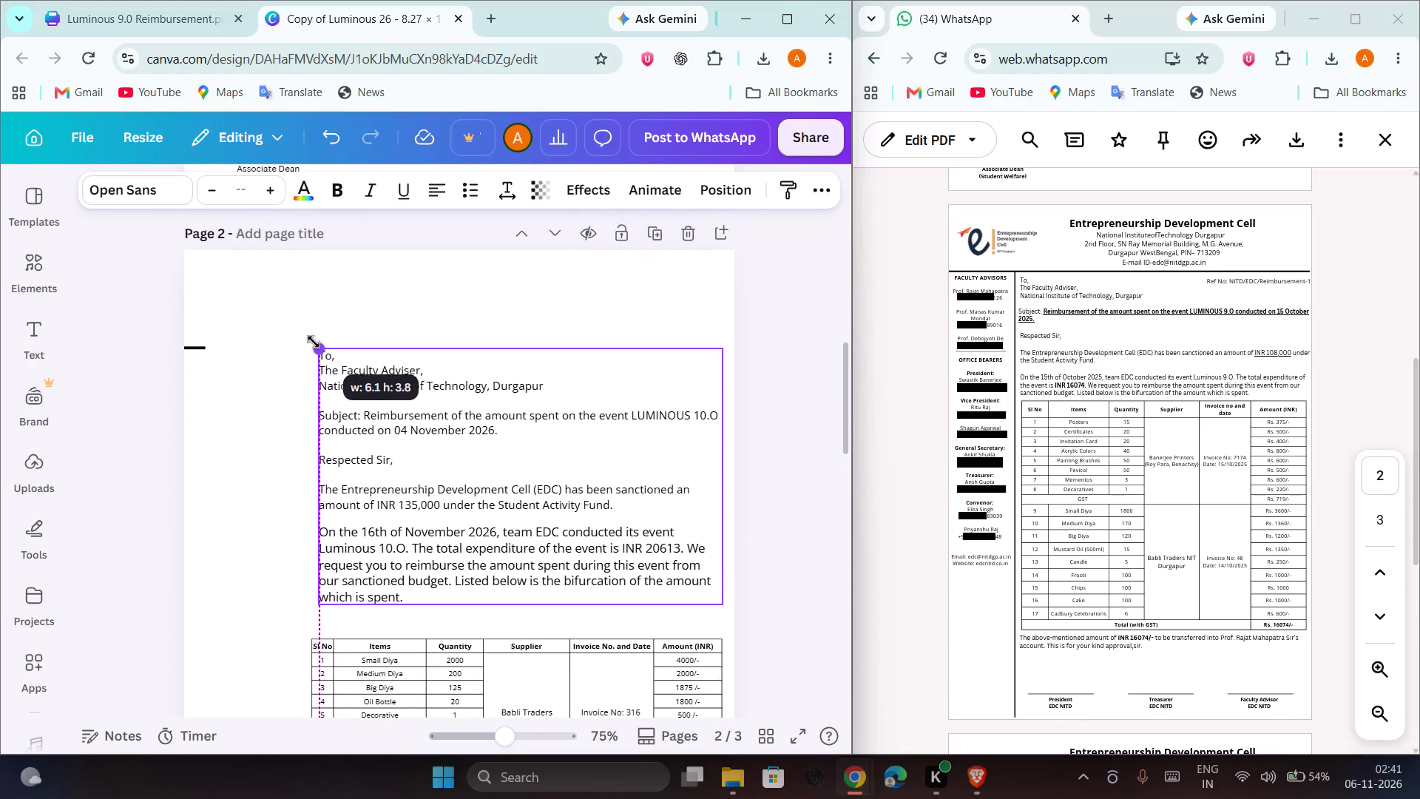
pyautogui.moveTo(314, 342); pyautogui.dragTo(308, 339)
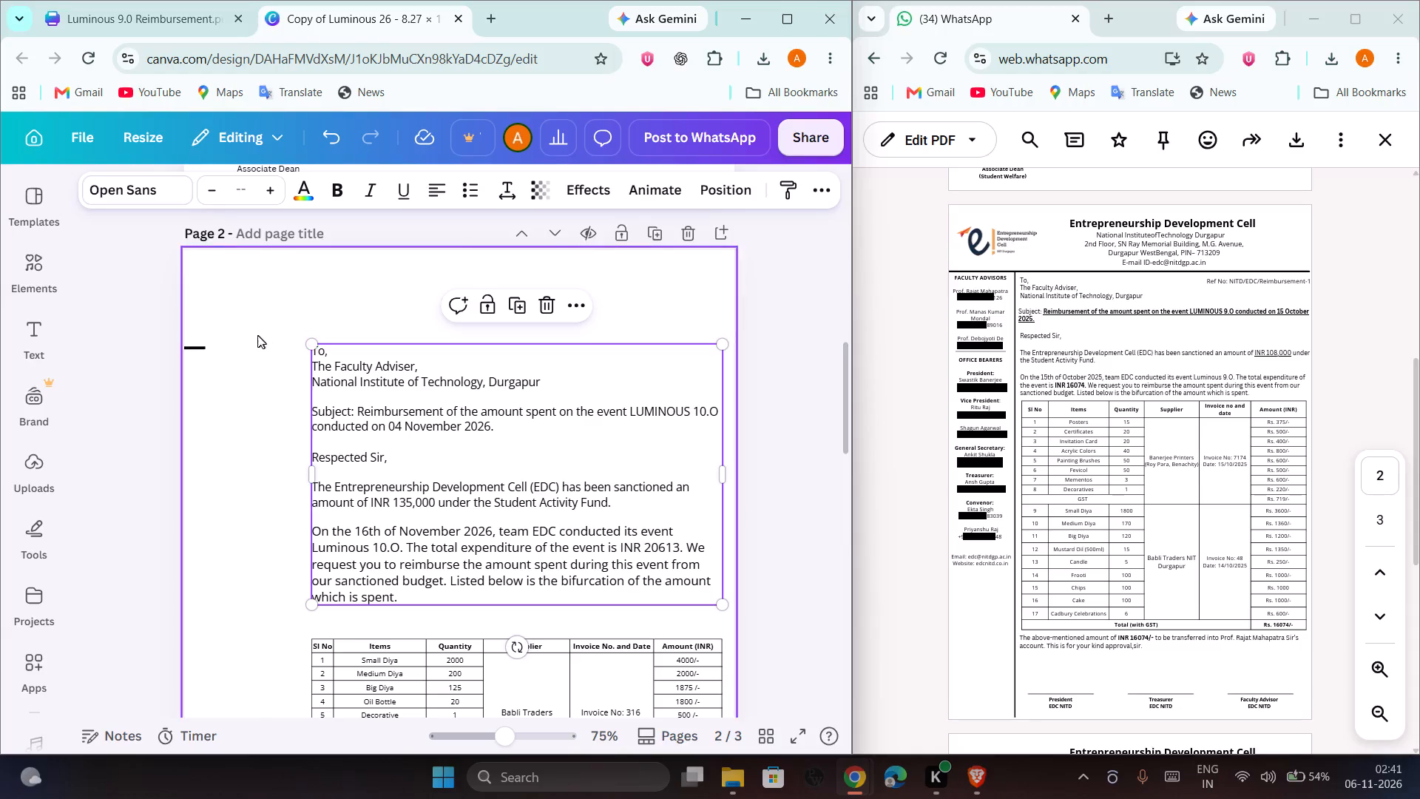
# Nudge page 2's page-sized background shape rightward until its edges nearly match the page edges.
pyautogui.click(256, 347)
pyautogui.press('Right')
pyautogui.press('Right')
pyautogui.press('Right')
pyautogui.press('Right')
pyautogui.press('Right')
pyautogui.press('Right')
pyautogui.press('Right')
pyautogui.press('Right')
pyautogui.press('Right')
pyautogui.press('Right')
pyautogui.press('Right')
pyautogui.press('Right')
pyautogui.press('Right')
pyautogui.press('Right')
pyautogui.press('Right')
pyautogui.press('Right')
pyautogui.press('Right')
pyautogui.press('Right')
pyautogui.press('Right')
pyautogui.press('Right')
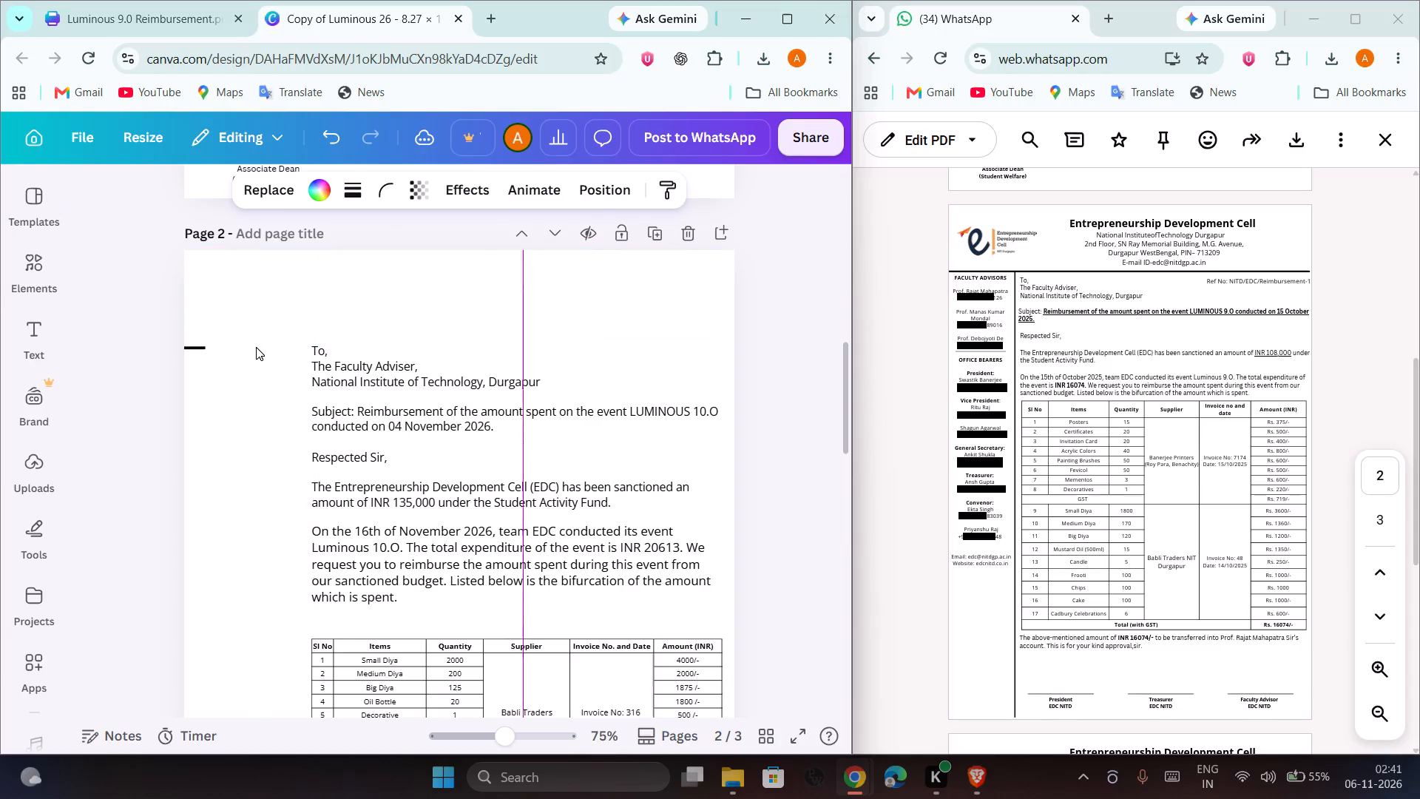
pyautogui.press('Right')
pyautogui.press('Right')
pyautogui.press('Right')
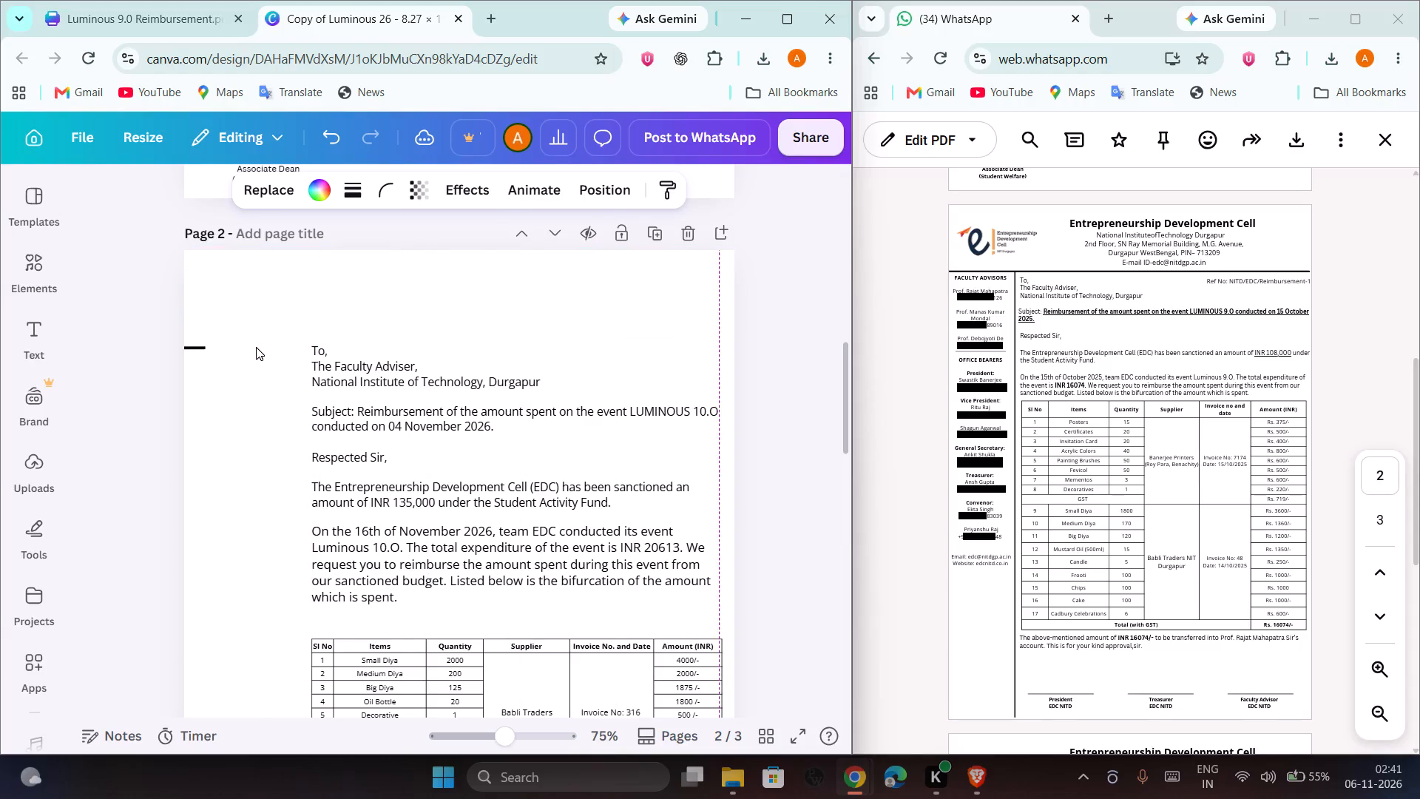
pyautogui.press('Right')
pyautogui.press('Right')
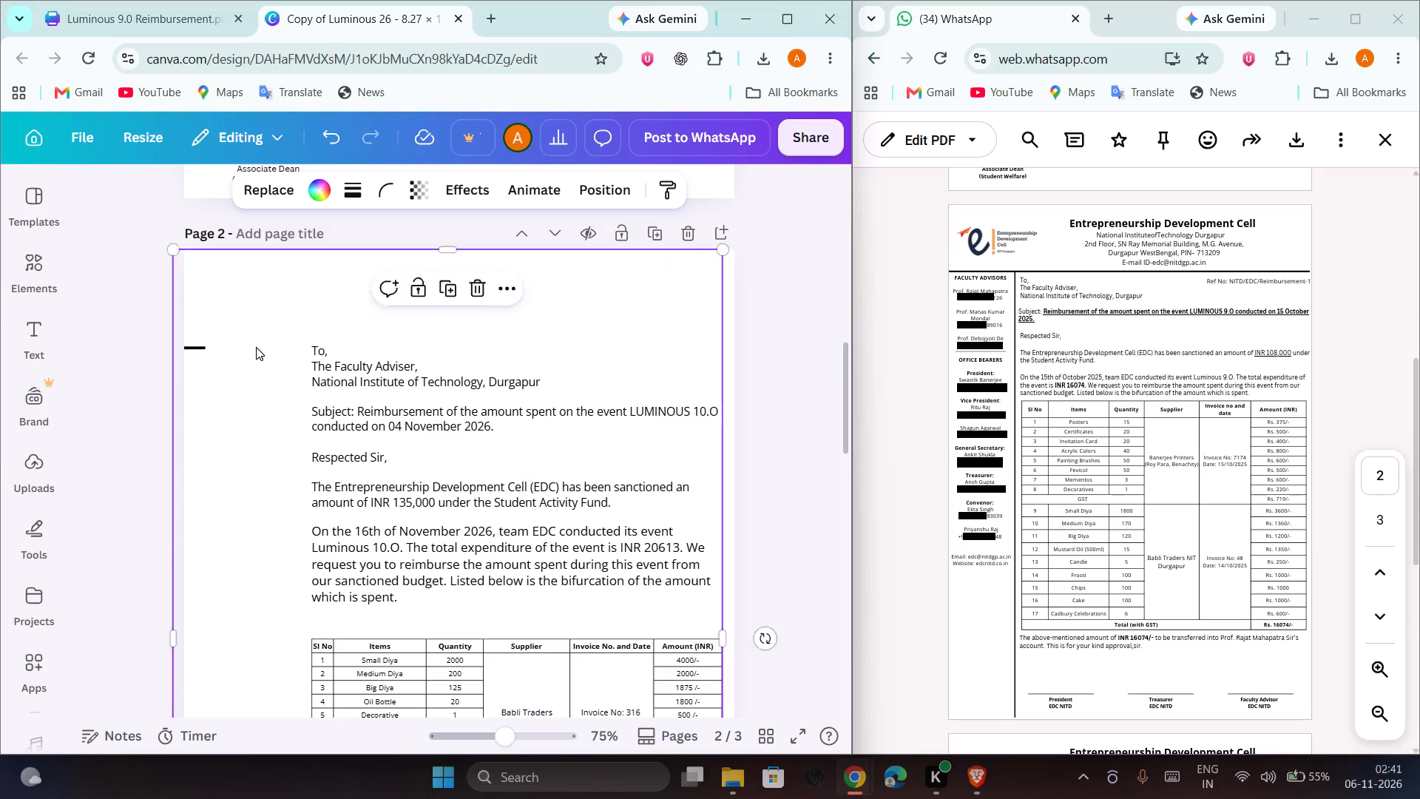
pyautogui.press('Right')
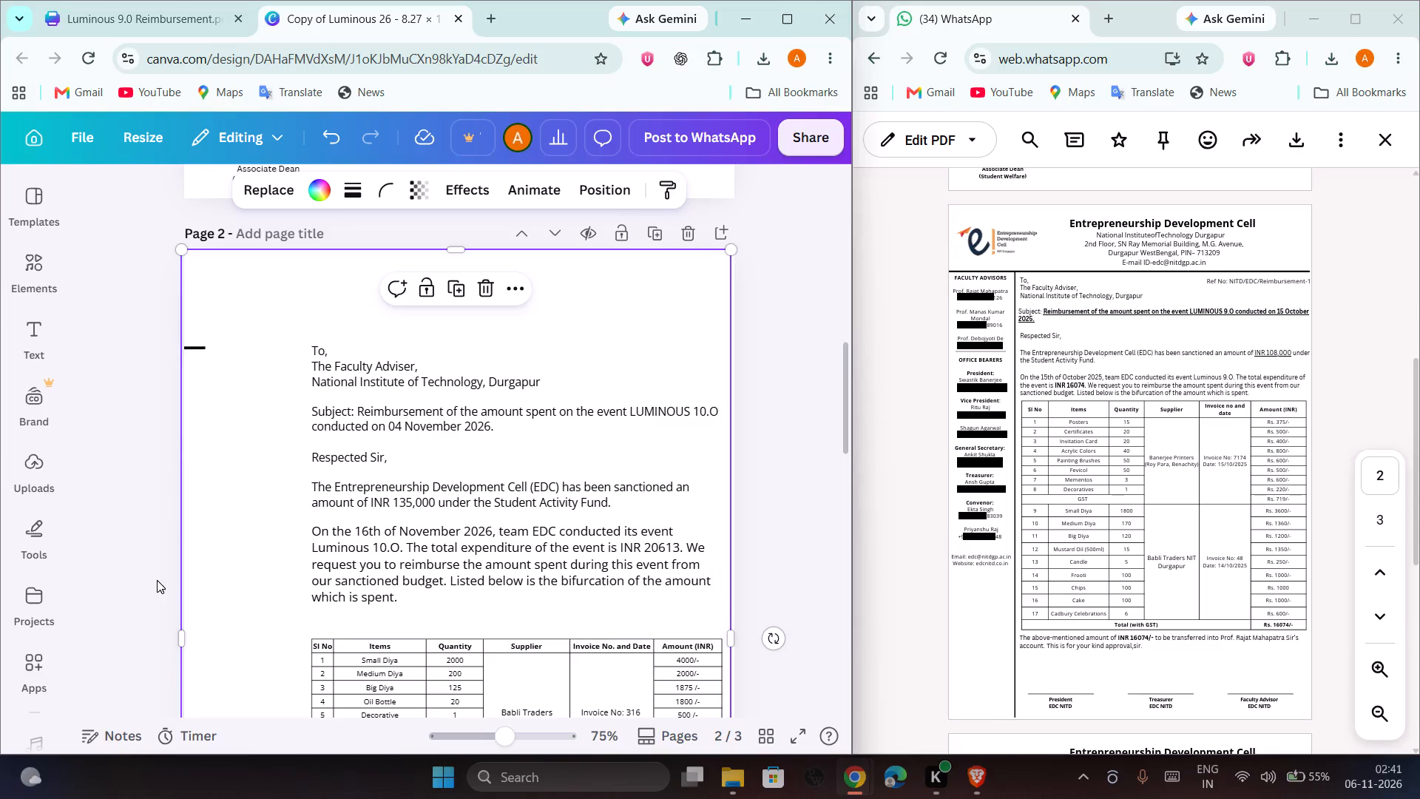
# Select the part of page 2's item table holding the Sl No, Items and Quantity columns.
pyautogui.scroll(-1, 329, 587)
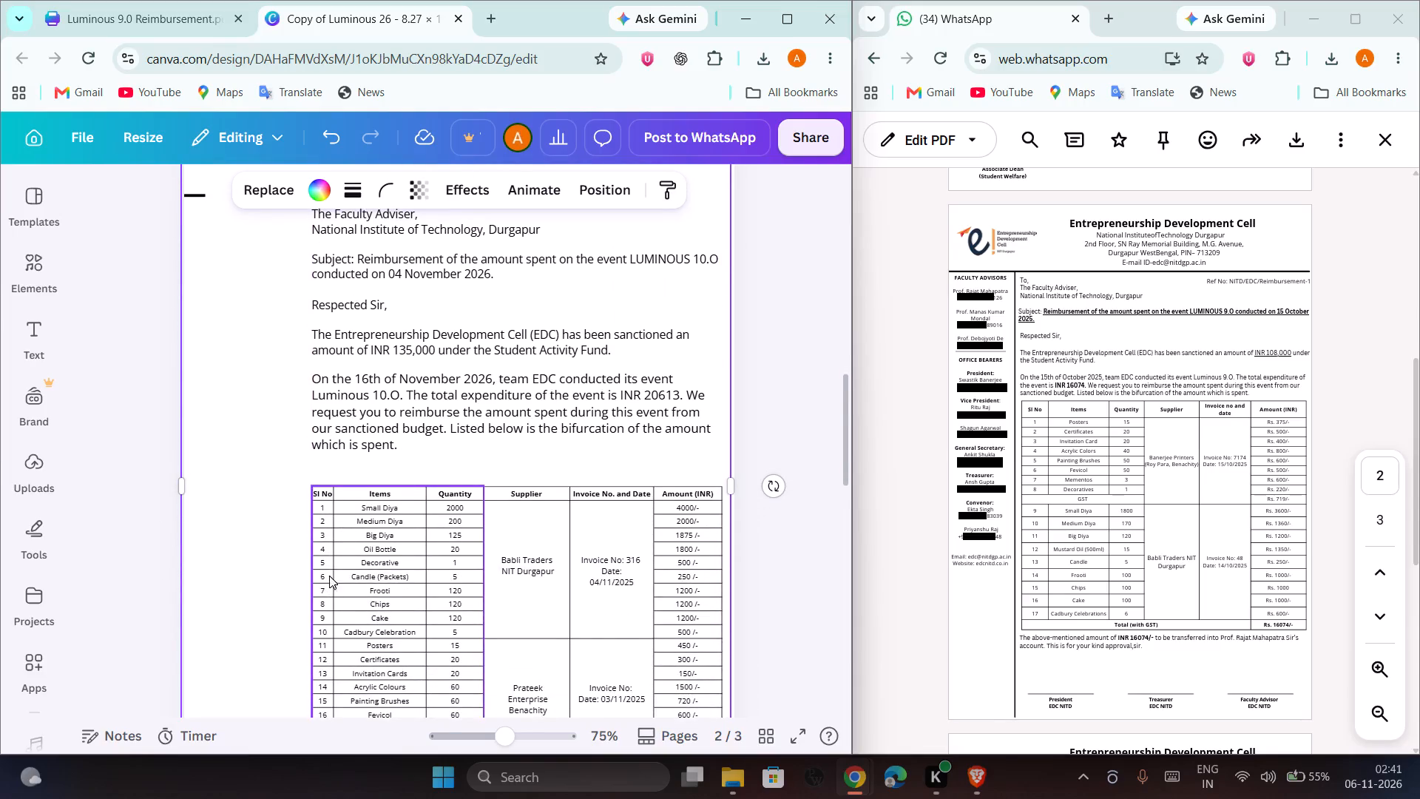
pyautogui.scroll(-1, 330, 534)
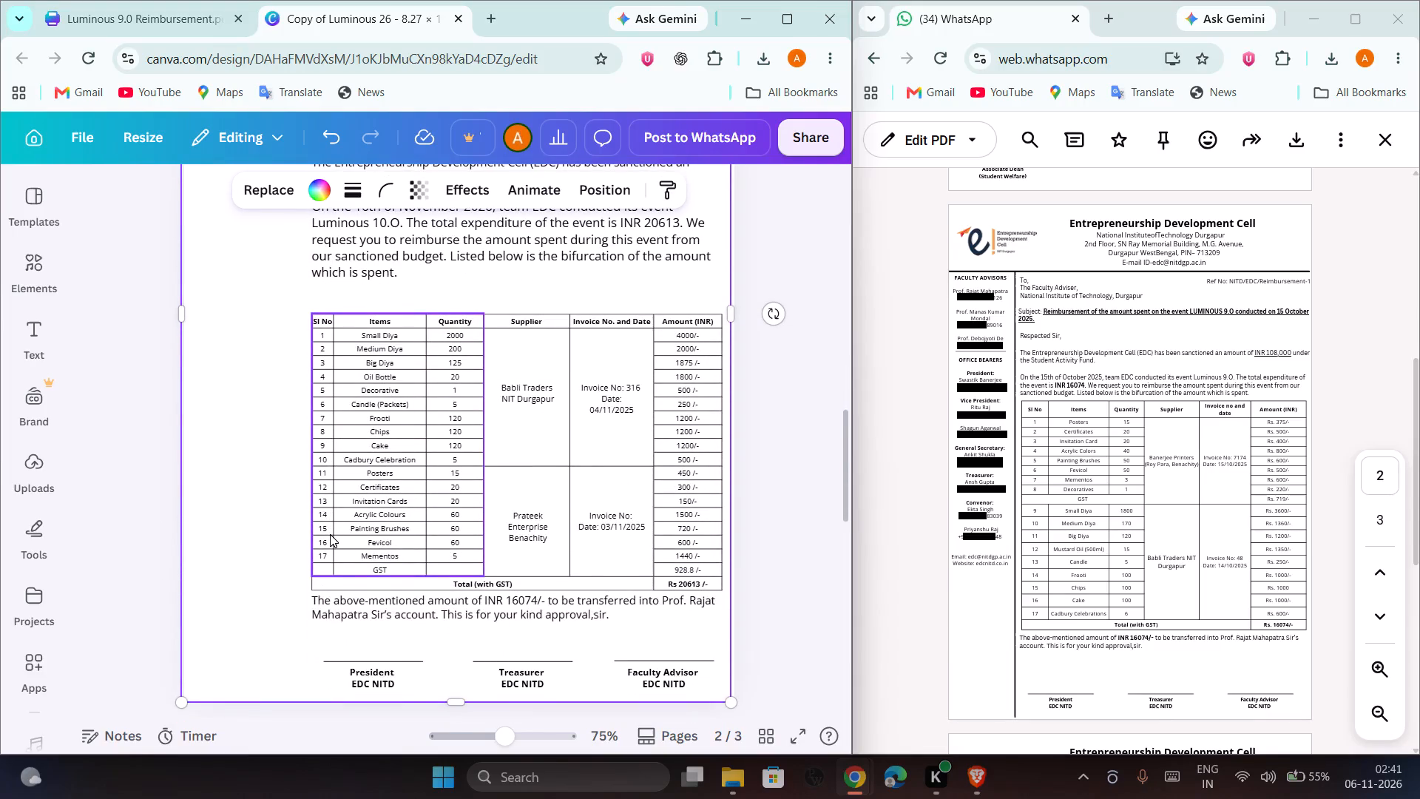
pyautogui.click(330, 534)
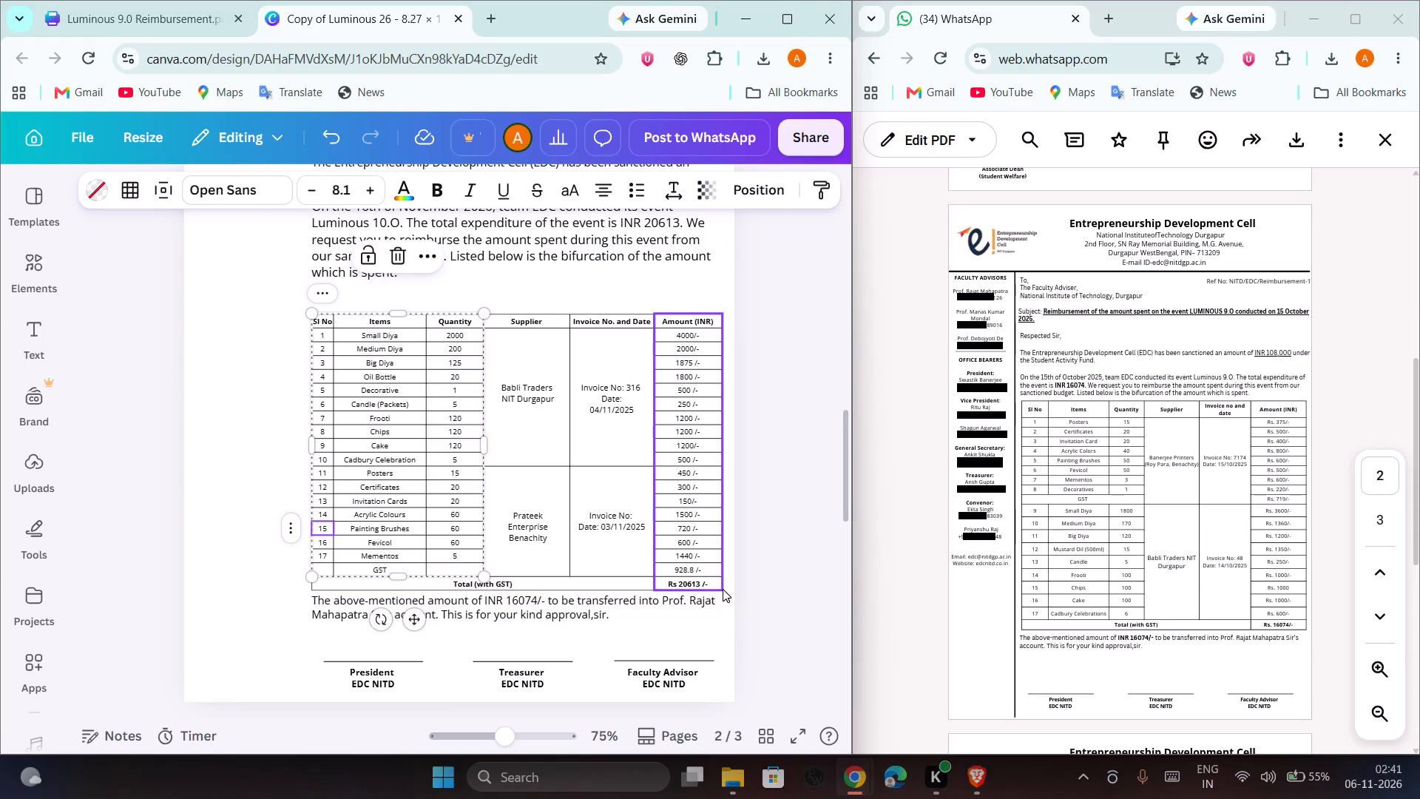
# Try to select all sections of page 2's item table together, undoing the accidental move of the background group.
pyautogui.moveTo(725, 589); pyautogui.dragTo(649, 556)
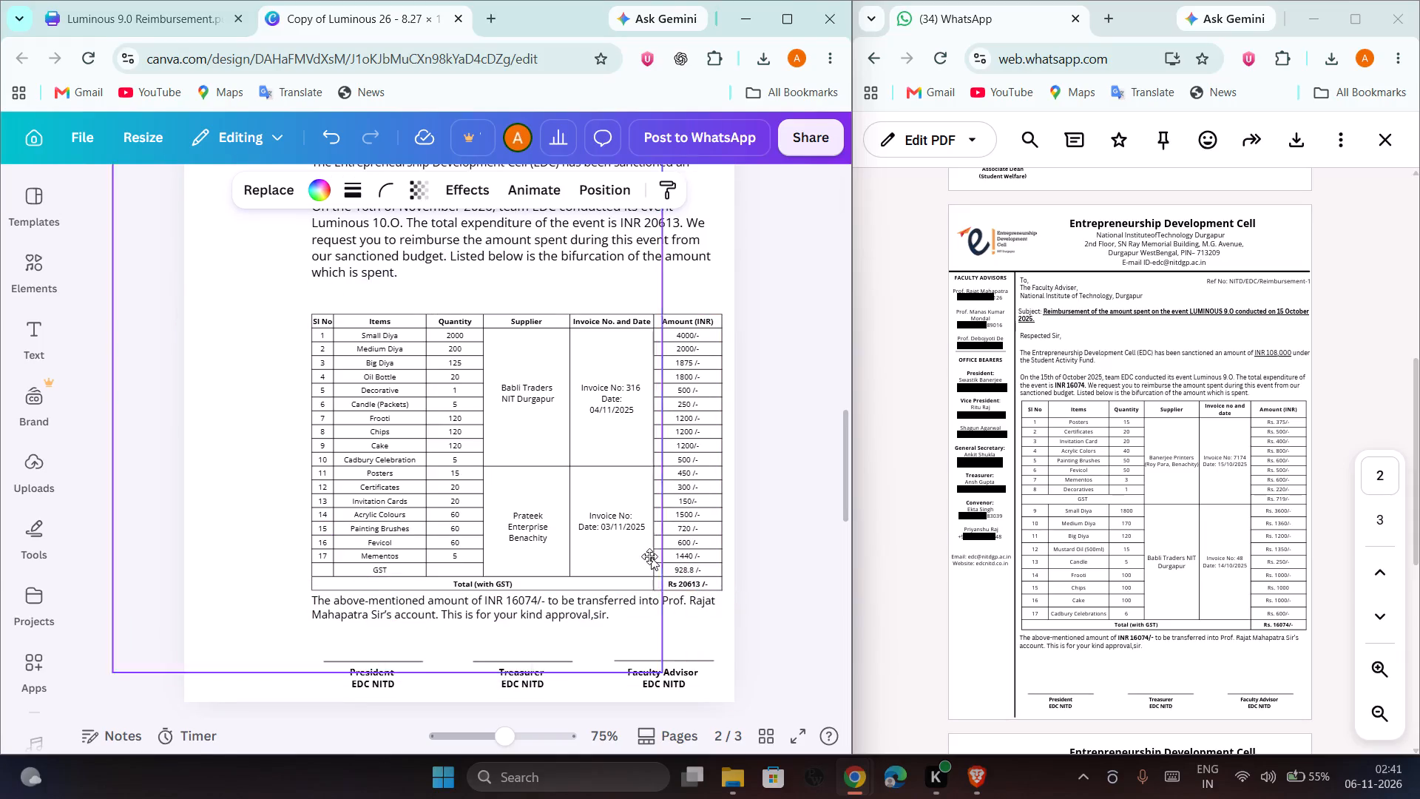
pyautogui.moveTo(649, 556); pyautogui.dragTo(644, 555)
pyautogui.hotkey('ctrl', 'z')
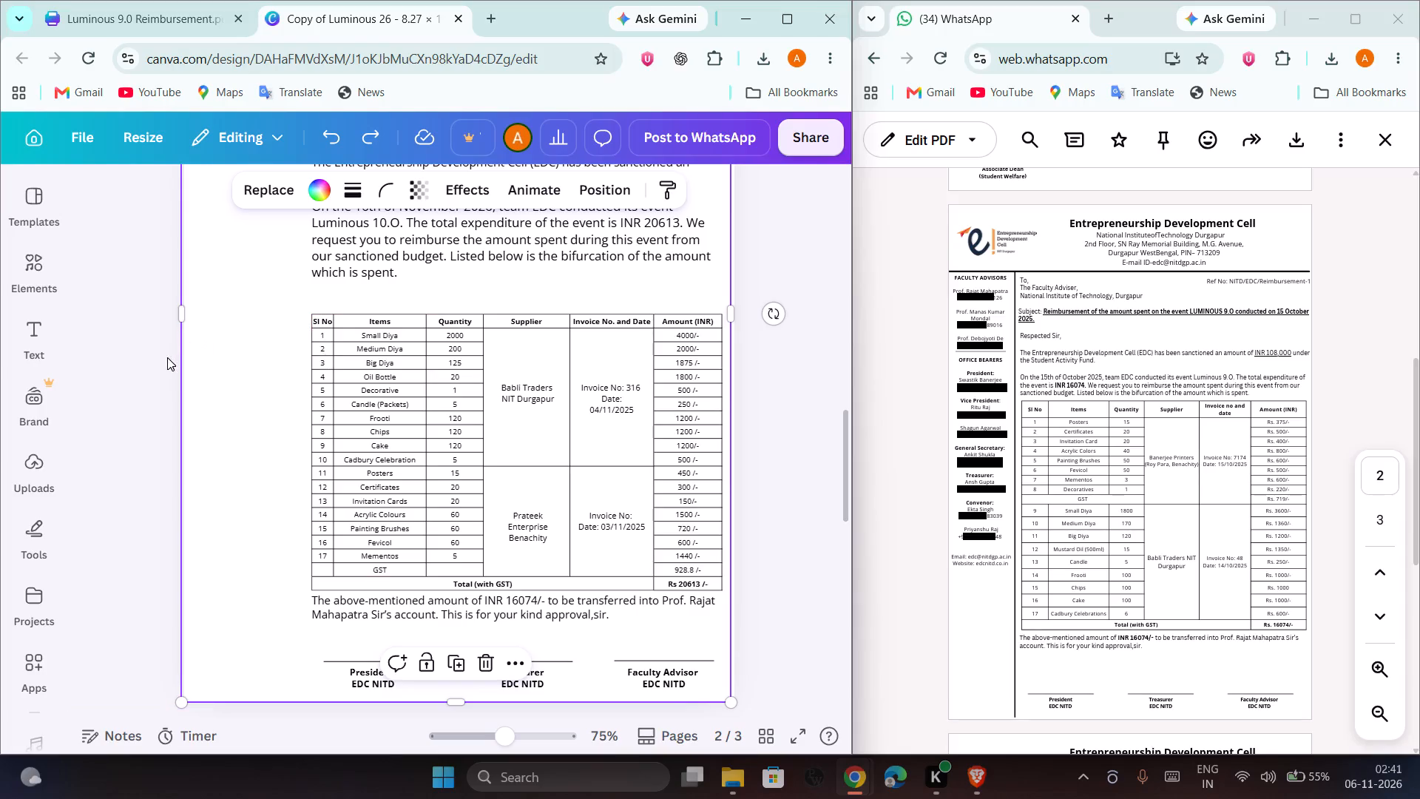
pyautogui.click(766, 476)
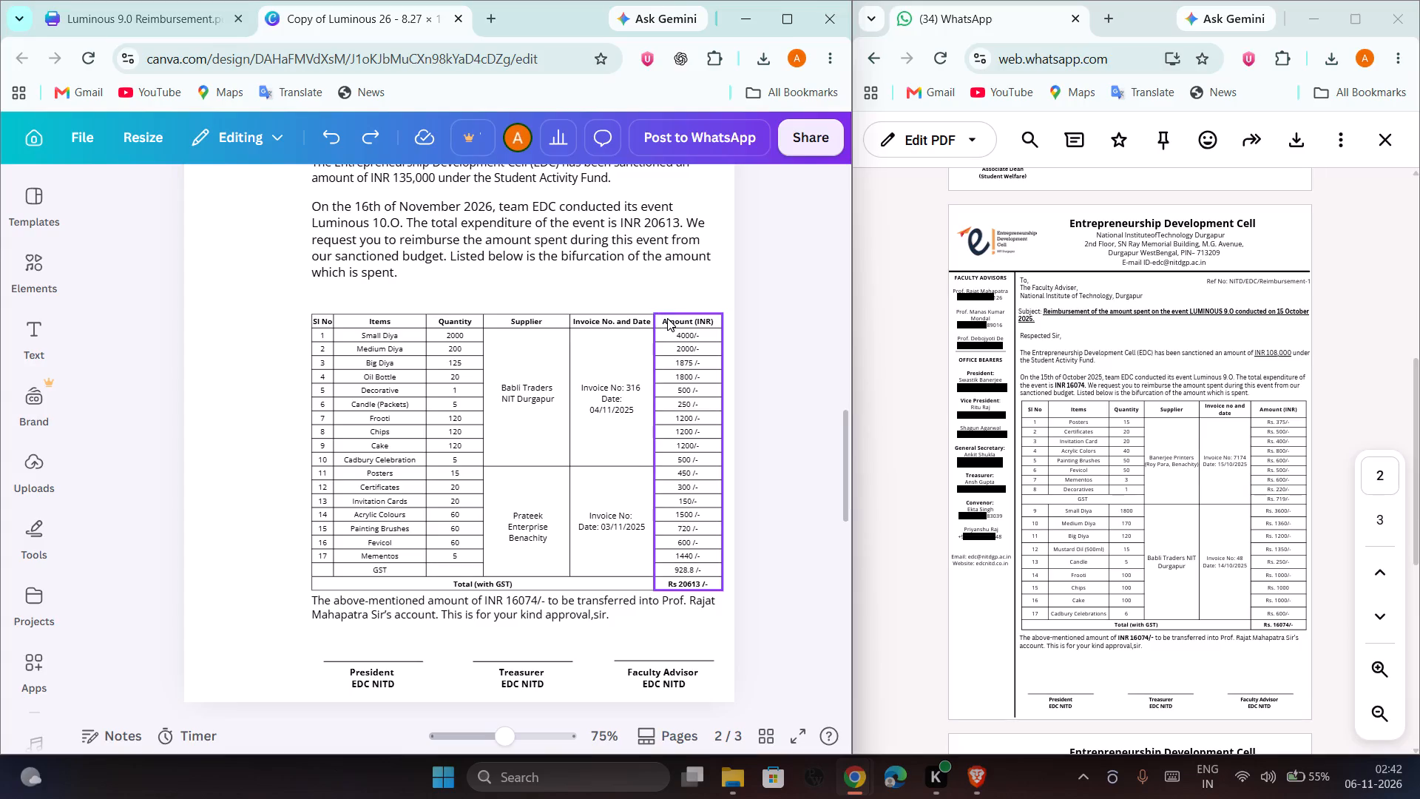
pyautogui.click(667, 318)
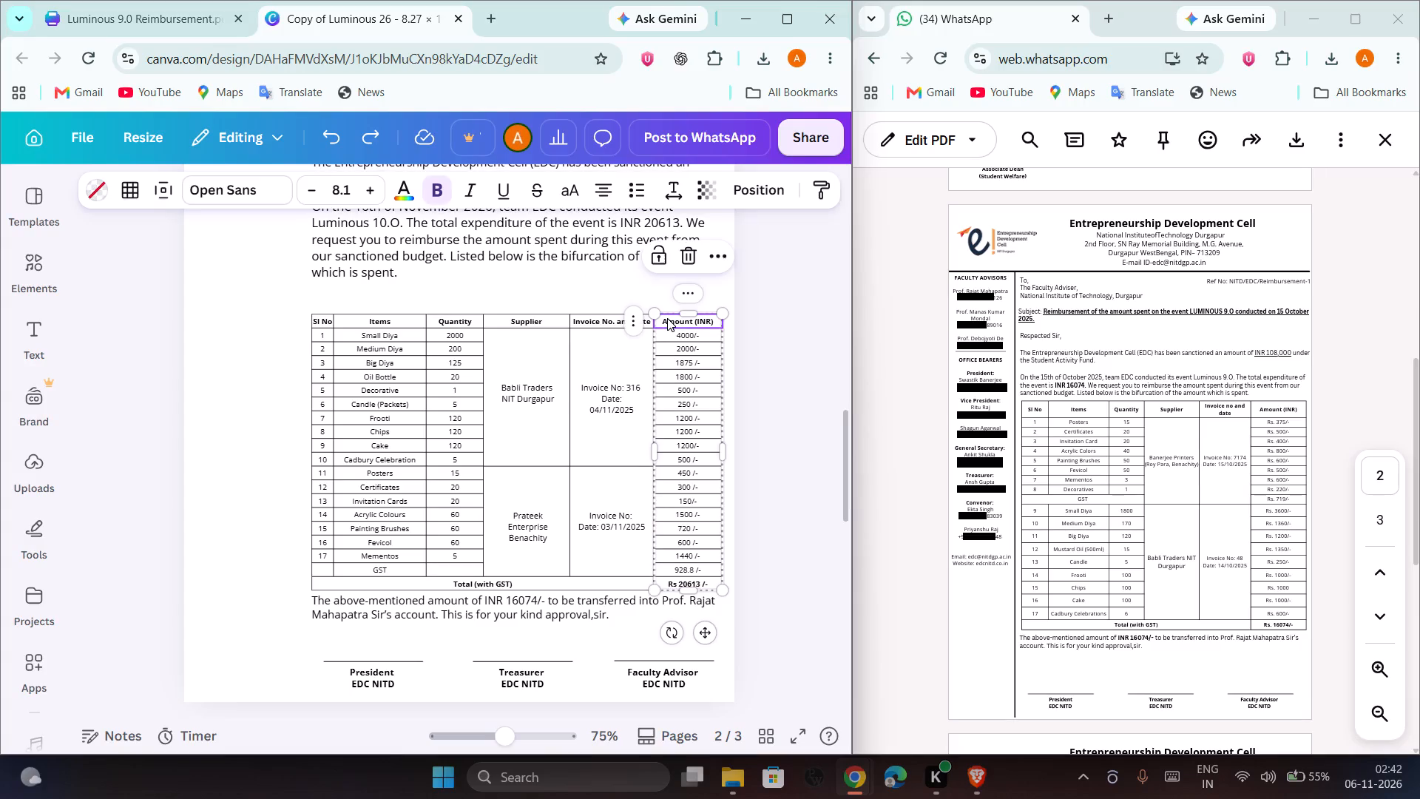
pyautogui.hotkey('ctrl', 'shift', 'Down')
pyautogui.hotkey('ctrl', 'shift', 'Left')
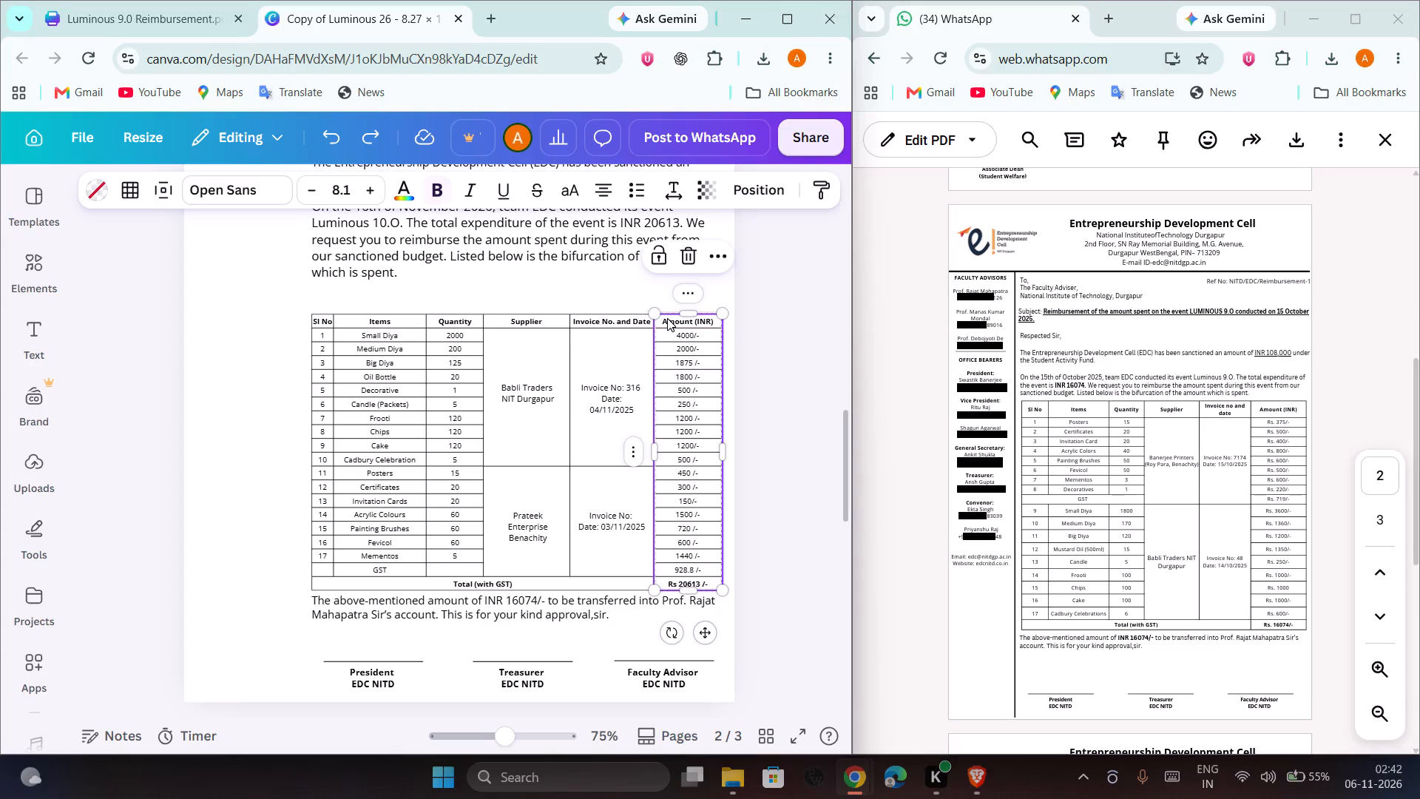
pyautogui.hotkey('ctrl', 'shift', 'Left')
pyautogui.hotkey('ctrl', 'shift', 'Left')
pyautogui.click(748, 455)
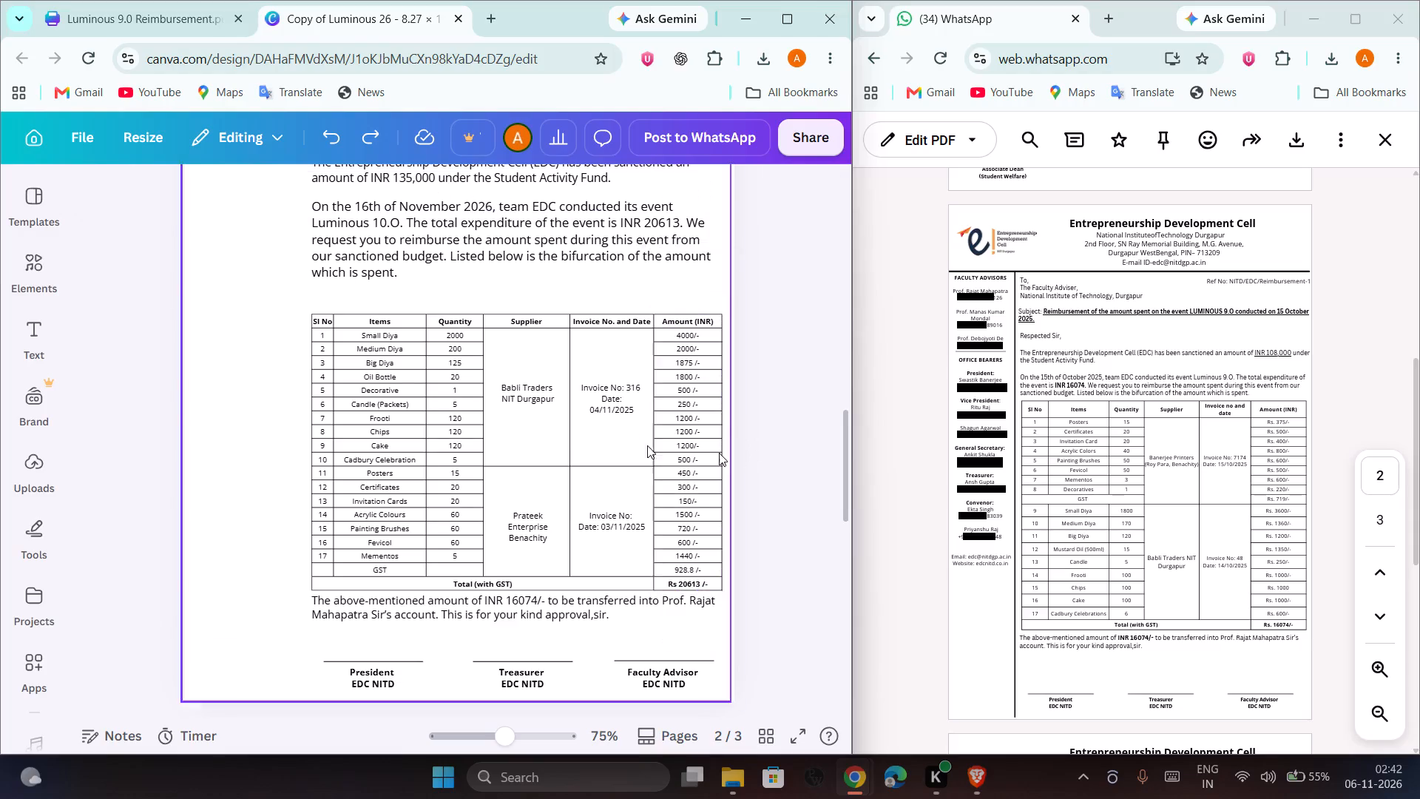
# Shift the letterhead and sidebar group partway rightward onto page 2, backing it off to stay clear of the letter text.
pyautogui.scroll(2, 564, 445)
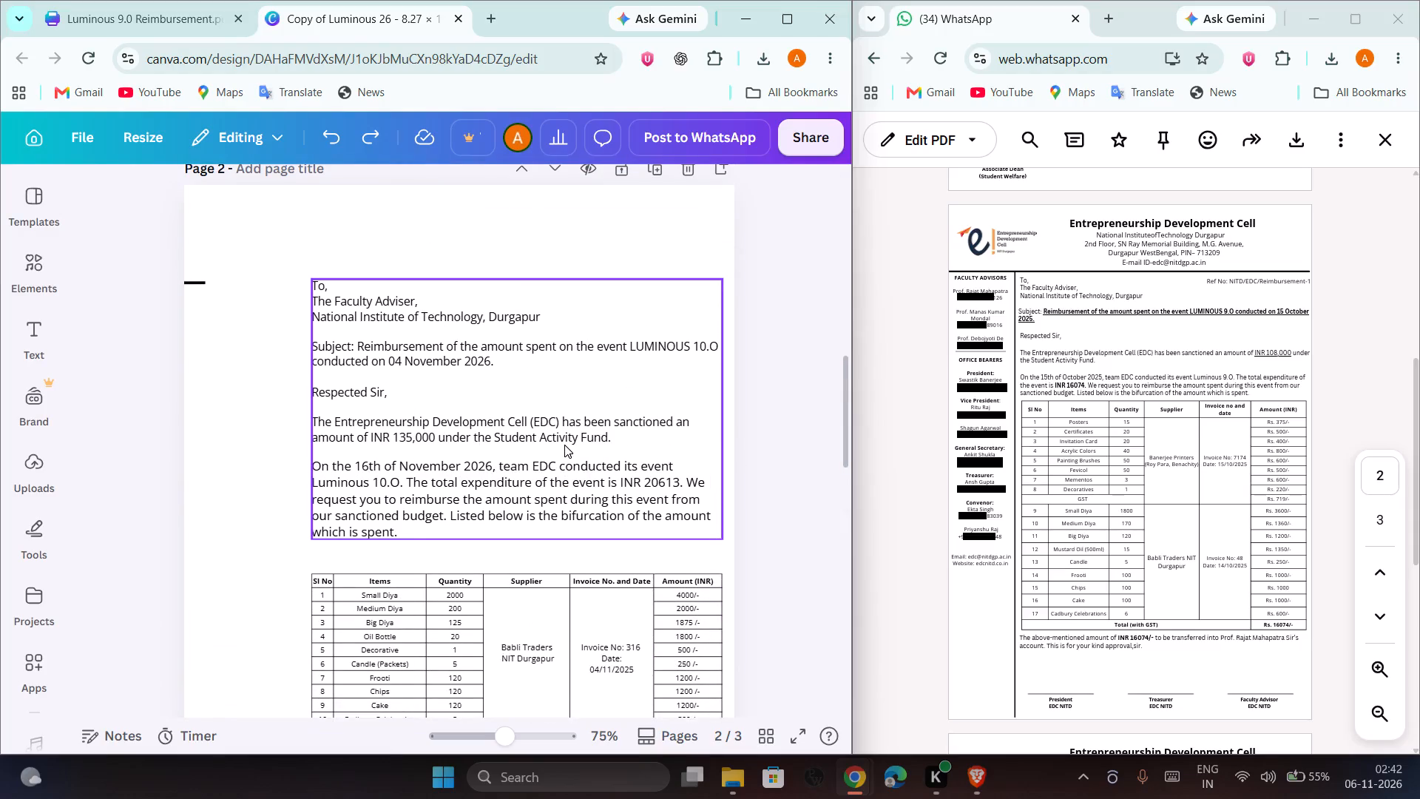
pyautogui.click(198, 419)
pyautogui.press('Right')
pyautogui.press('Right')
pyautogui.press('Right')
pyautogui.press('Right')
pyautogui.press('Right')
pyautogui.press('Right')
pyautogui.press('Right')
pyautogui.press('Right')
pyautogui.press('Right')
pyautogui.press('Right')
pyautogui.press('Right')
pyautogui.press('Right')
pyautogui.press('Right')
pyautogui.press('Right')
pyautogui.press('Right')
pyautogui.press('Right')
pyautogui.press('Right')
pyautogui.press('Right')
pyautogui.press('Right')
pyautogui.press('Right')
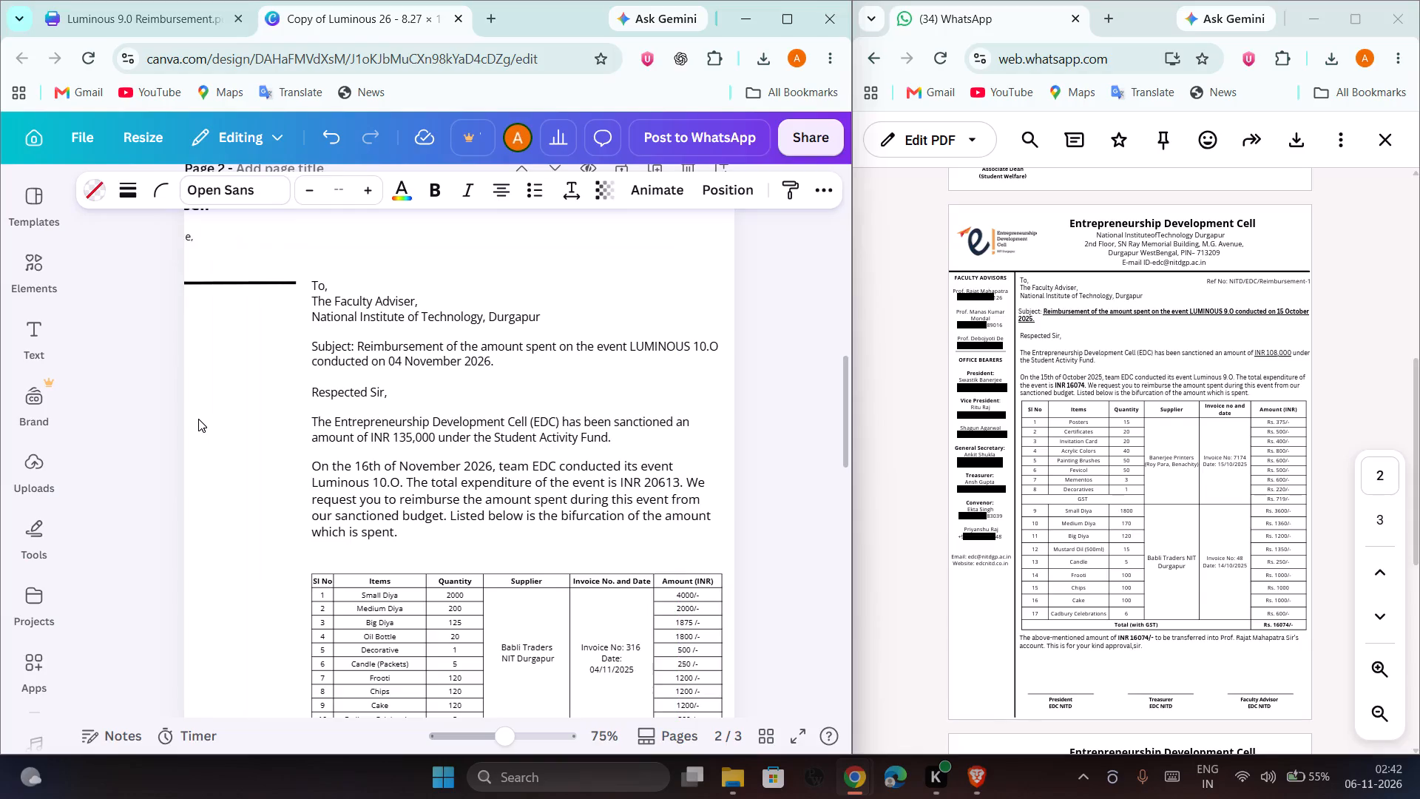
pyautogui.press('Right')
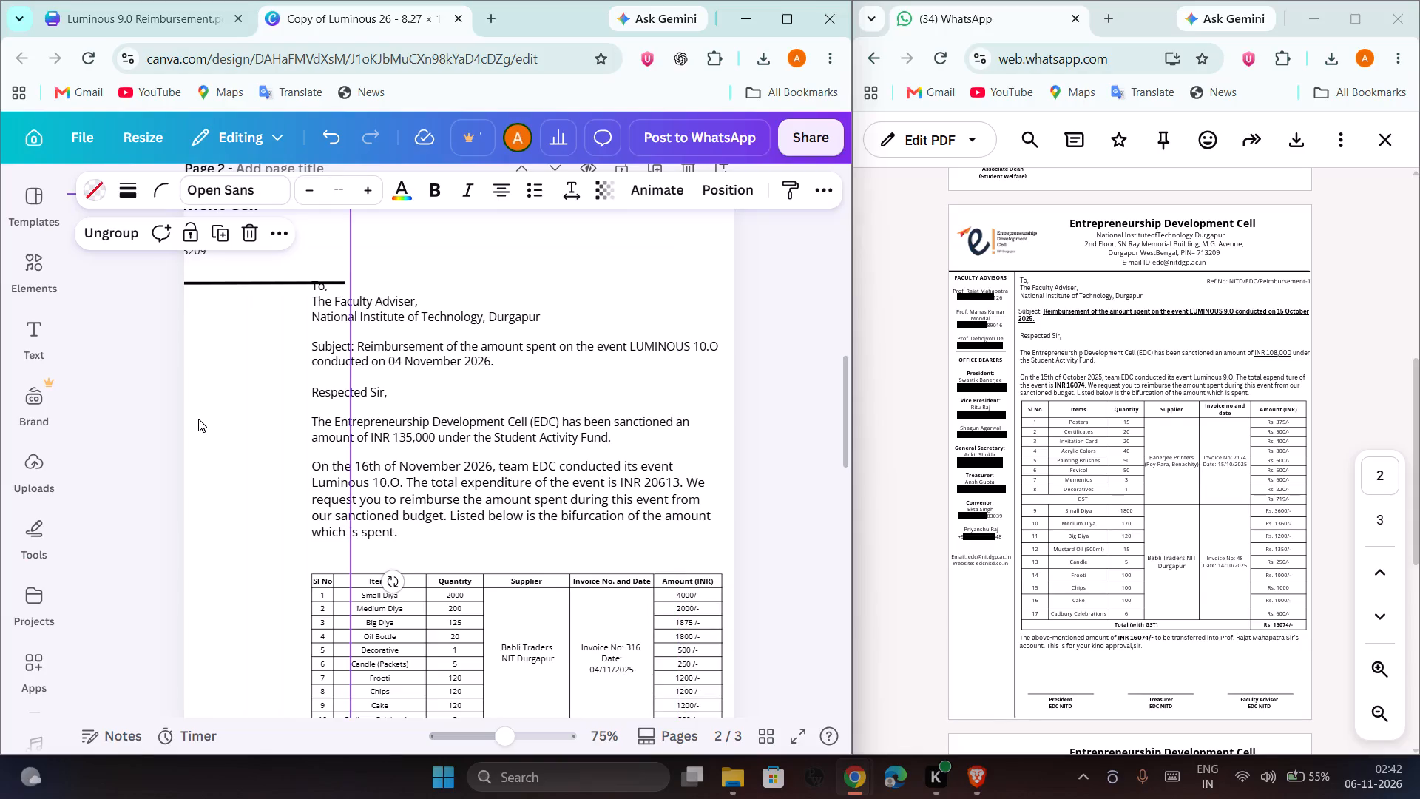
pyautogui.press('Left')
pyautogui.press('Left')
pyautogui.press('Left')
pyautogui.press('Left')
pyautogui.press('Left')
pyautogui.press('Left')
pyautogui.press('Left')
pyautogui.press('Left')
pyautogui.press('Left')
pyautogui.press('Left')
pyautogui.press('Left')
pyautogui.press('Left')
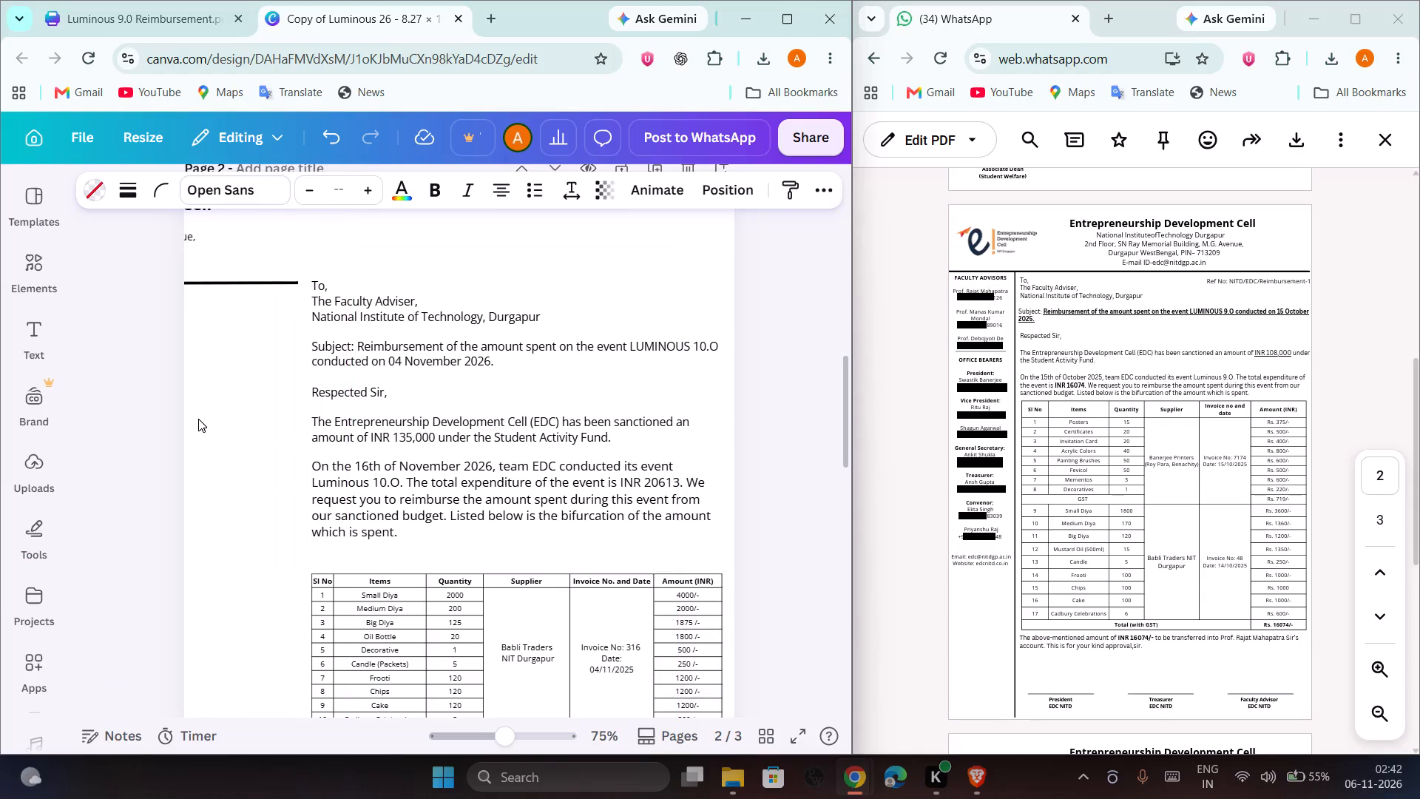
# Nudge page 2's letter text block down closer to the item table, keeping its horizontal alignment.
pyautogui.click(379, 398)
pyautogui.press('Down')
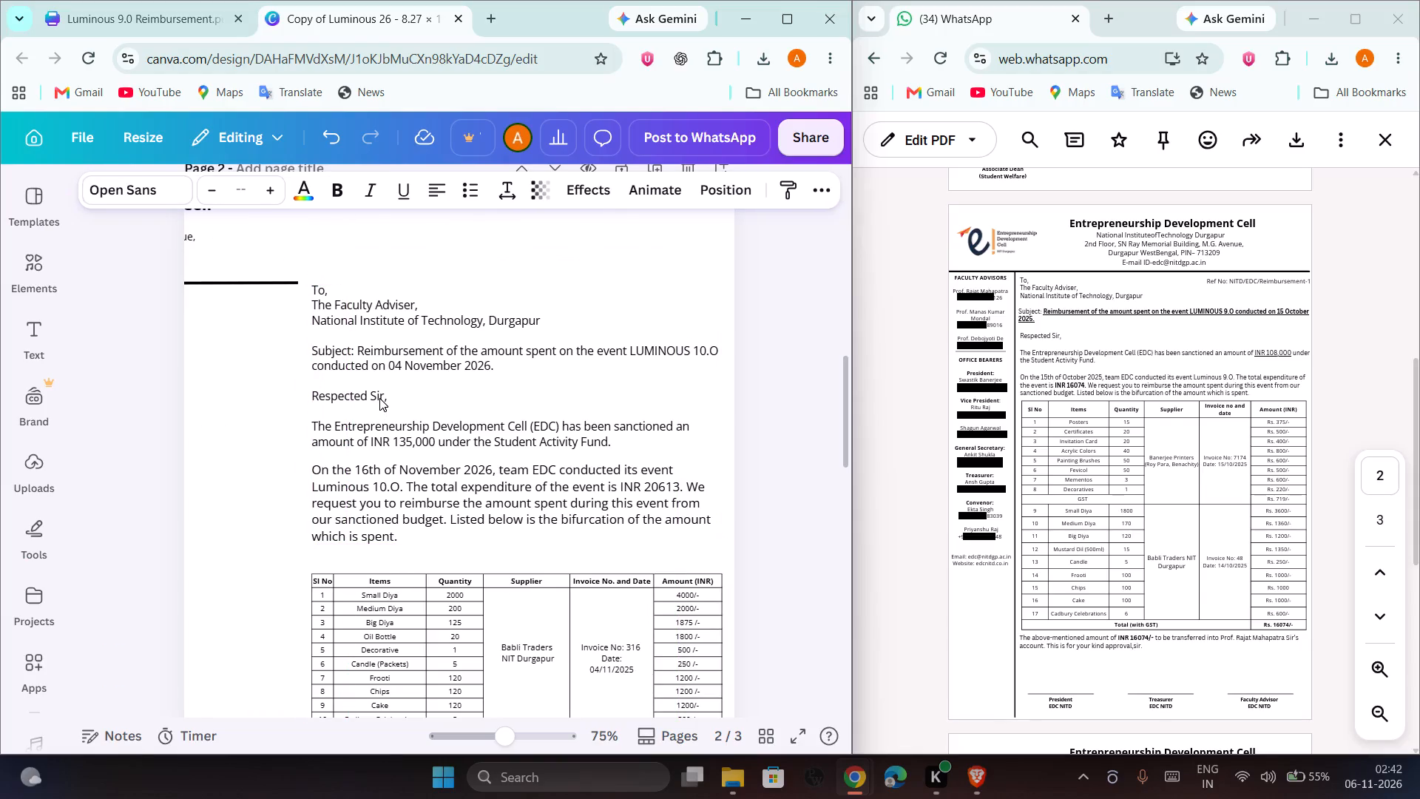
pyautogui.press('Down')
pyautogui.press('Down')
pyautogui.press('Down')
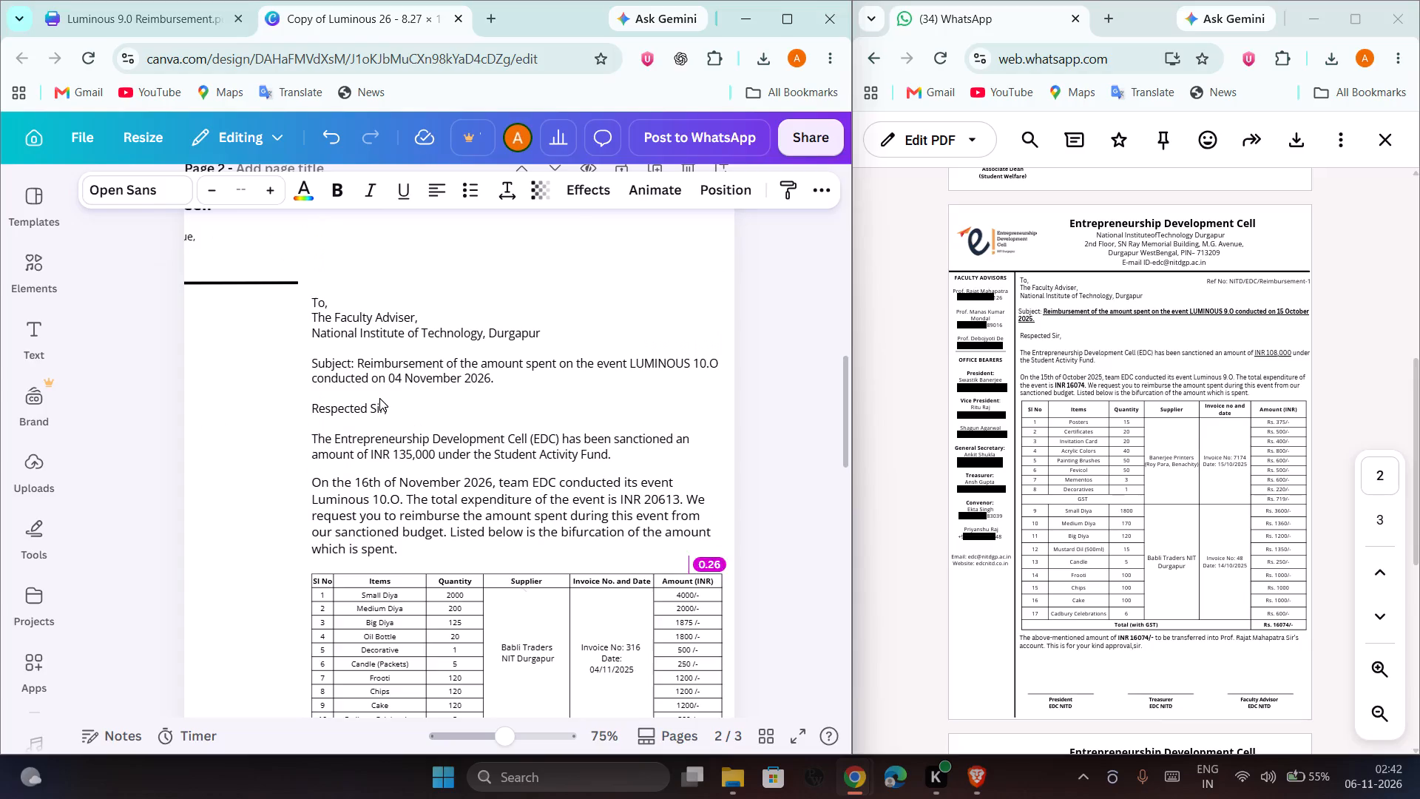
pyautogui.scroll(1, 379, 398)
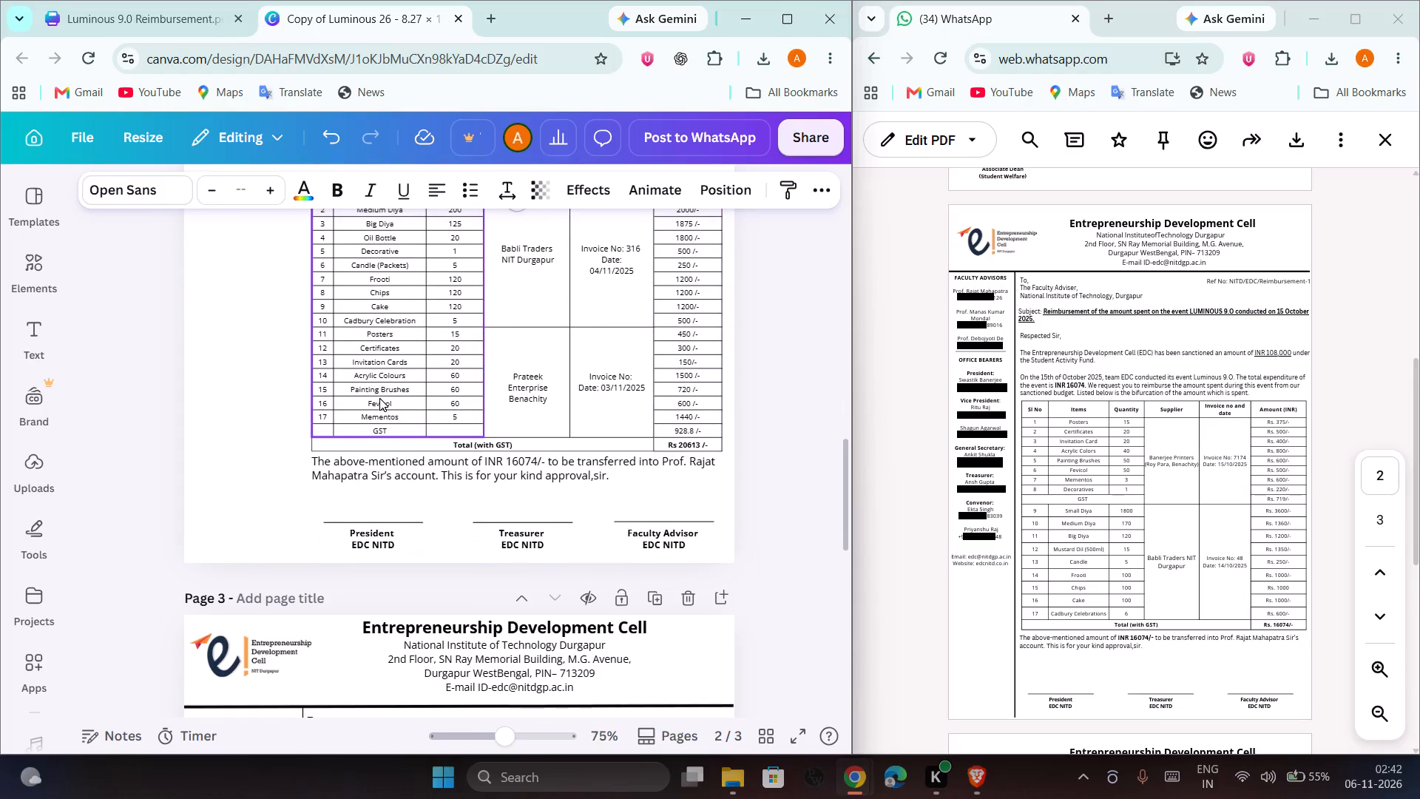
pyautogui.scroll(1, 379, 398)
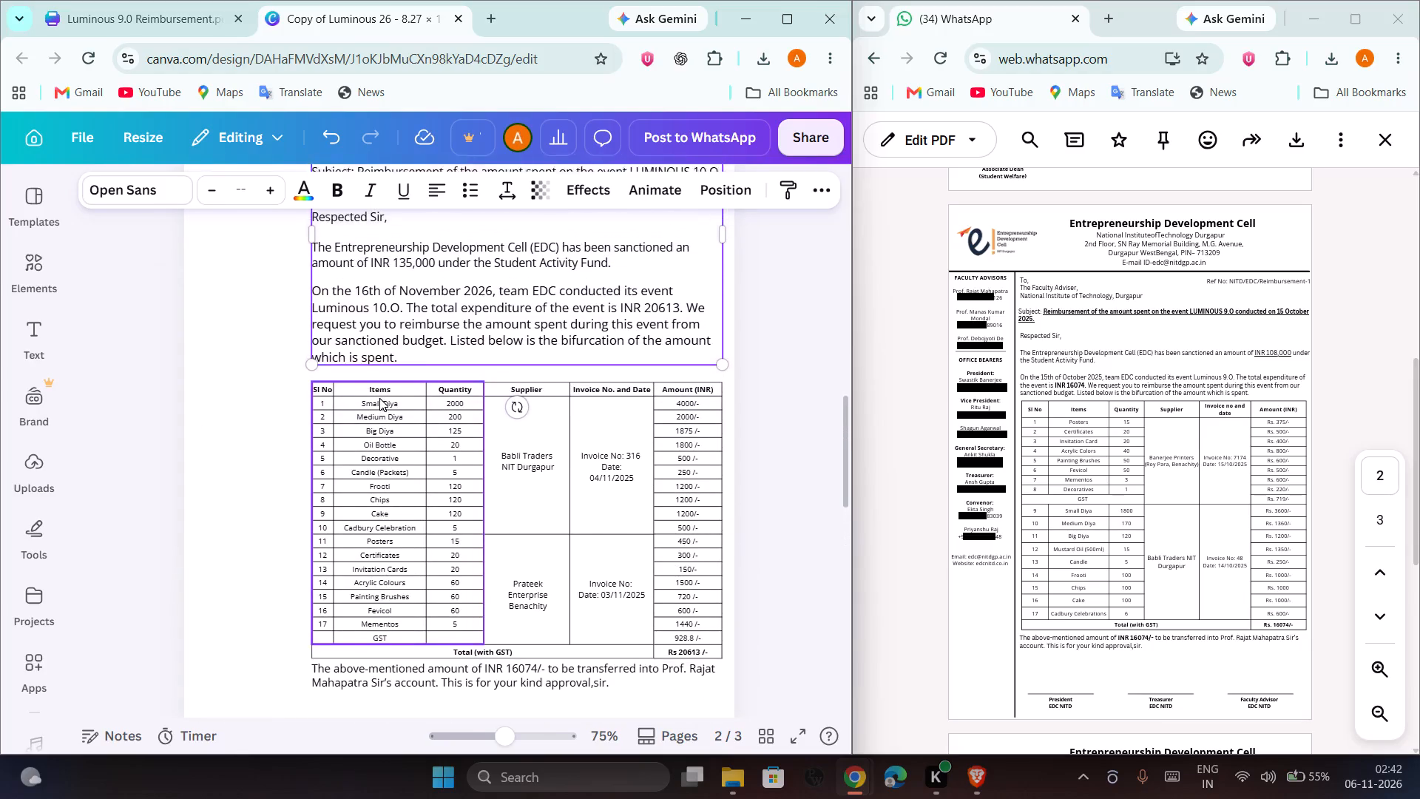
pyautogui.scroll(1, 379, 398)
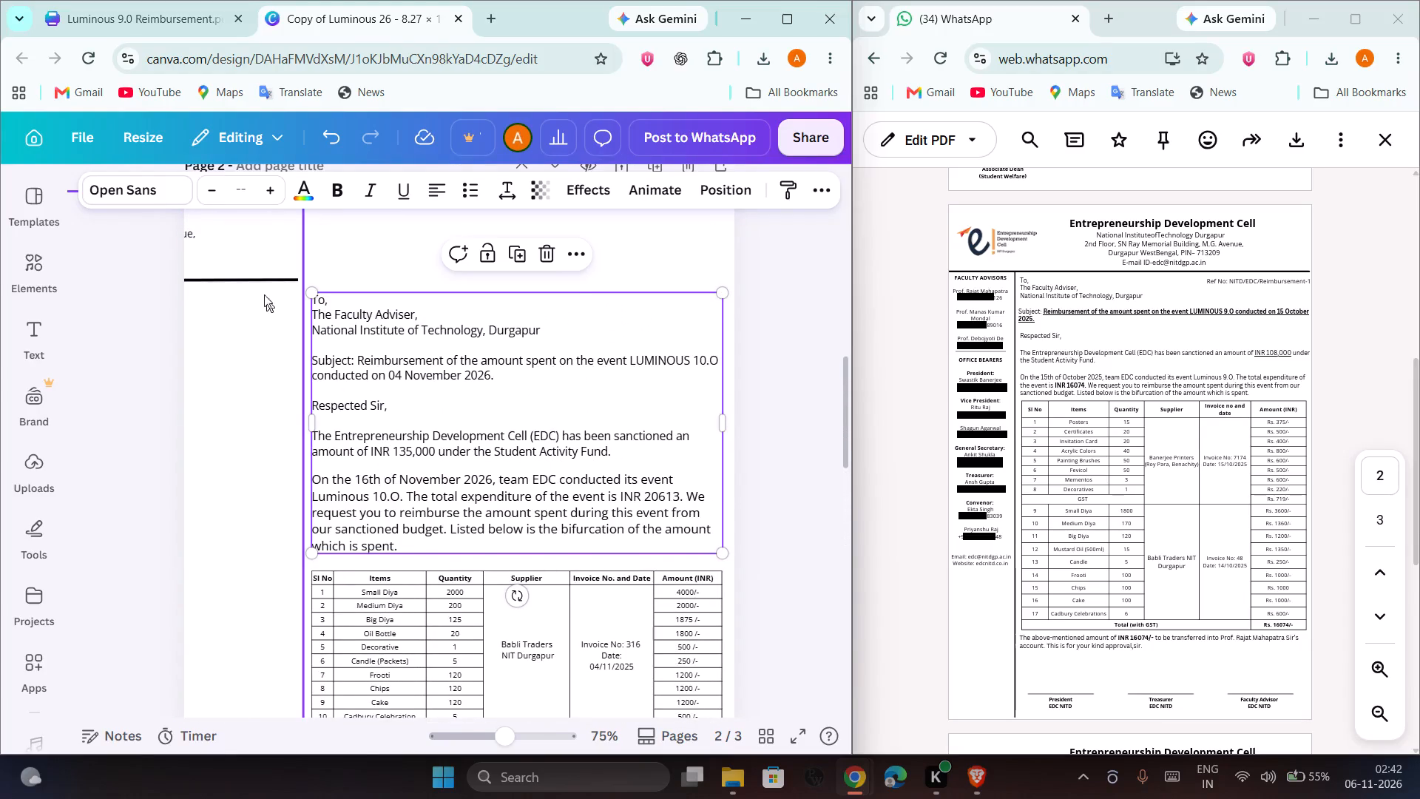
pyautogui.hscroll(1, 249, 274)
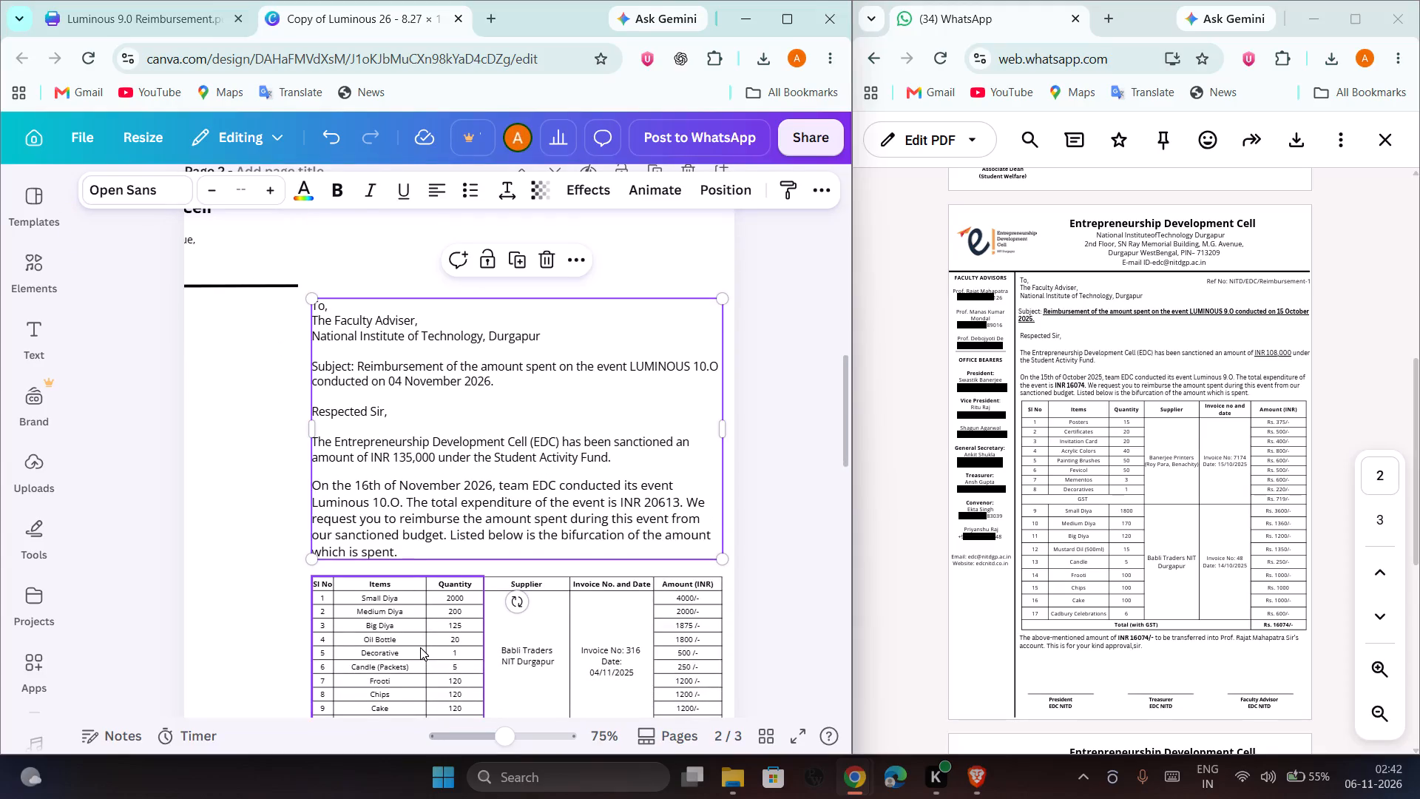
# Slide the letterhead and sidebar group rightward back into place, with its header line spanning page 2's full width.
pyautogui.click(420, 647)
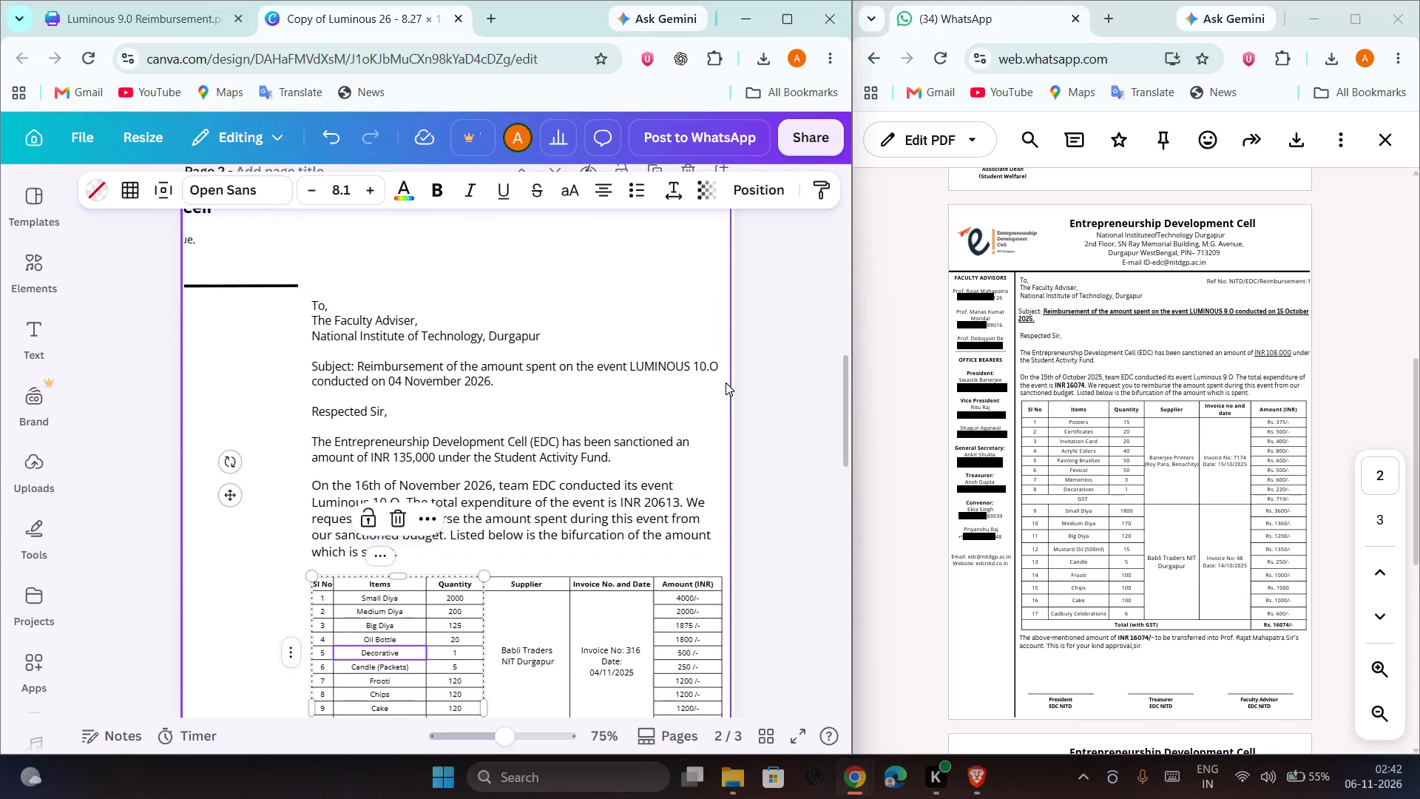
pyautogui.click(204, 349)
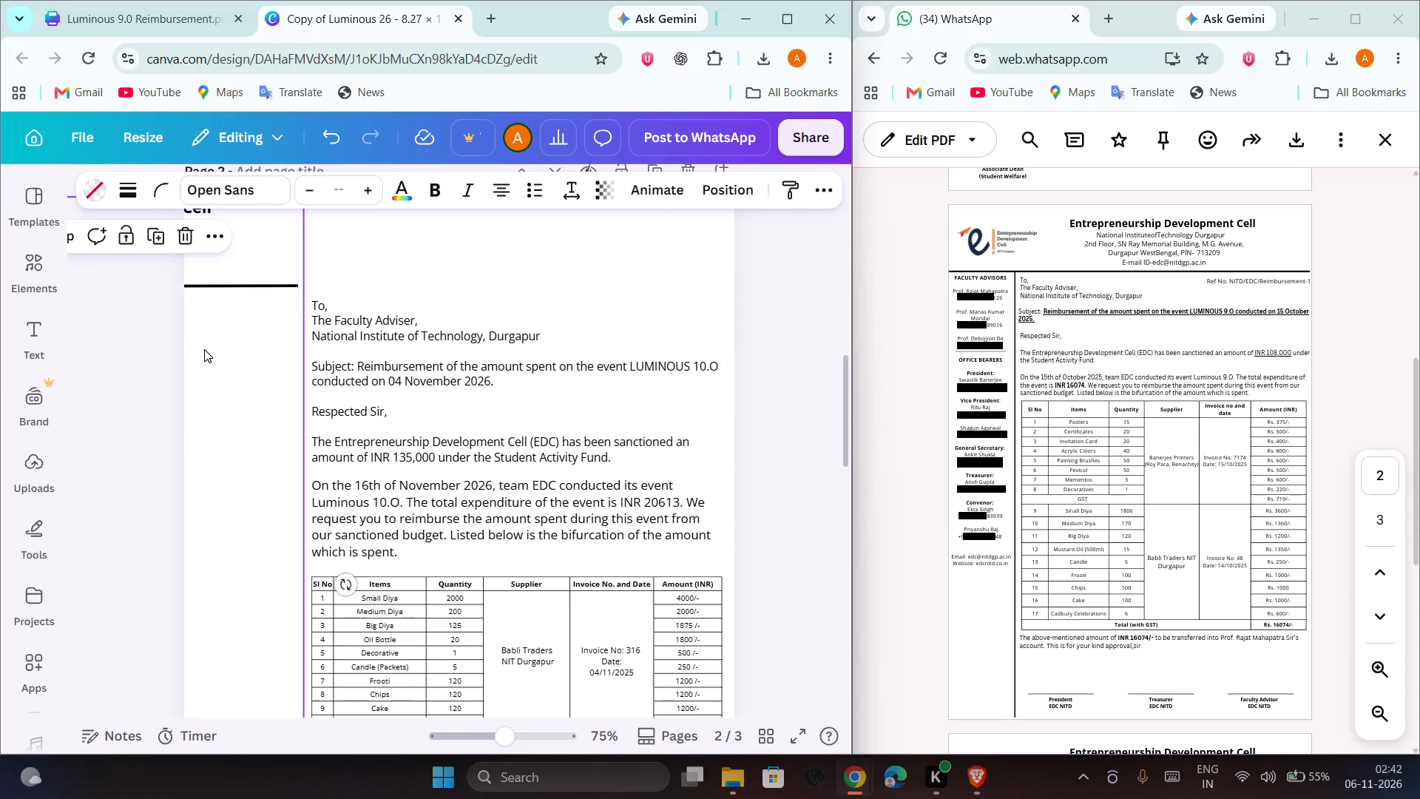
pyautogui.press('Right')
pyautogui.press('Right')
pyautogui.press('Right')
pyautogui.press('Right')
pyautogui.press('Right')
pyautogui.press('Right')
pyautogui.press('Right')
pyautogui.press('Right')
pyautogui.press('Right')
pyautogui.press('Right')
pyautogui.press('Right')
pyautogui.press('Right')
pyautogui.press('Right')
pyautogui.press('Right')
pyautogui.press('Right')
pyautogui.press('Right')
pyautogui.press('Right')
pyautogui.press('Right')
pyautogui.press('Right')
pyautogui.press('Right')
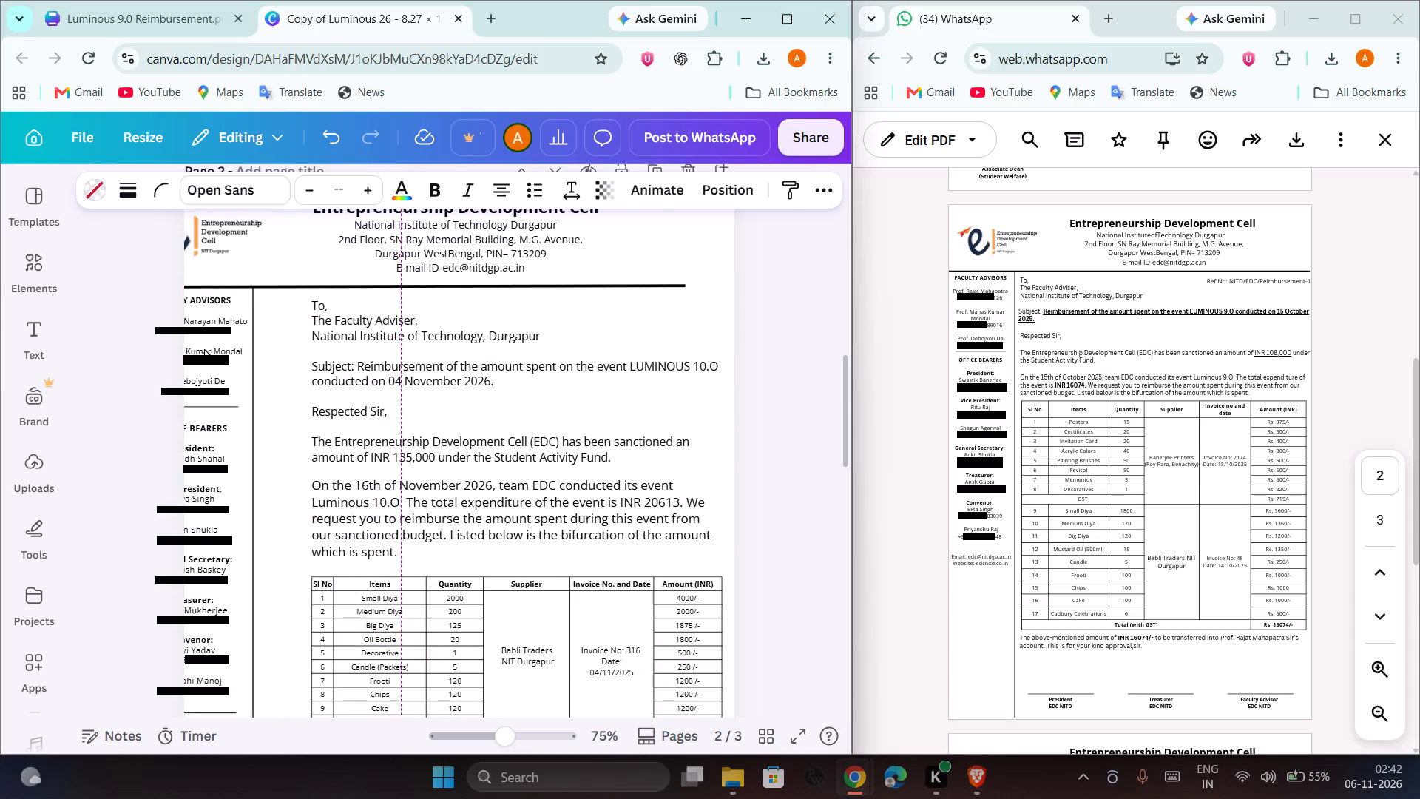
pyautogui.press('Right')
pyautogui.press('Right')
pyautogui.press('Right')
pyautogui.press('Right')
pyautogui.press('Right')
pyautogui.press('Right')
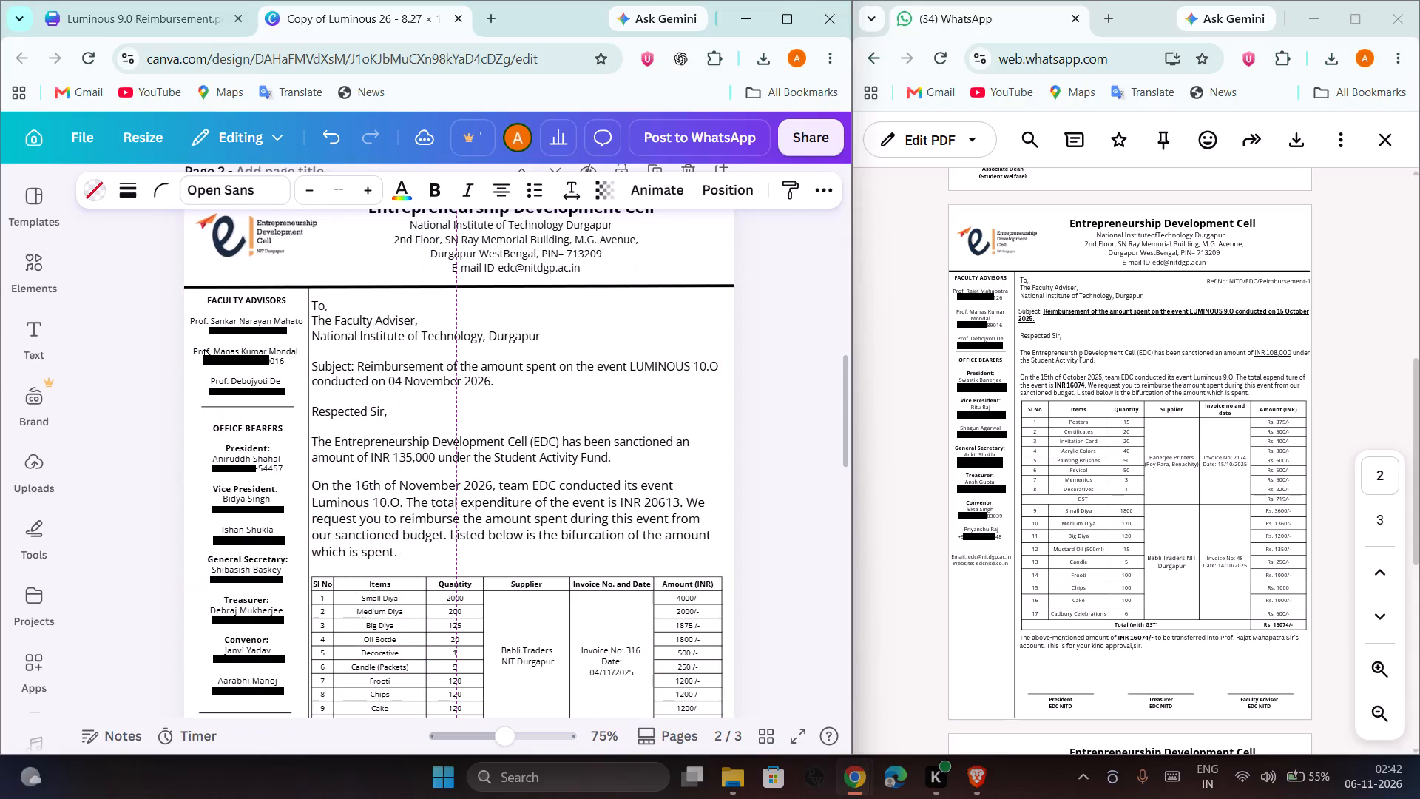
# Nudge the letter text block down slightly below the letterhead line, keeping it aligned with the item table.
pyautogui.scroll(1, 204, 349)
pyautogui.scroll(-3, 204, 349)
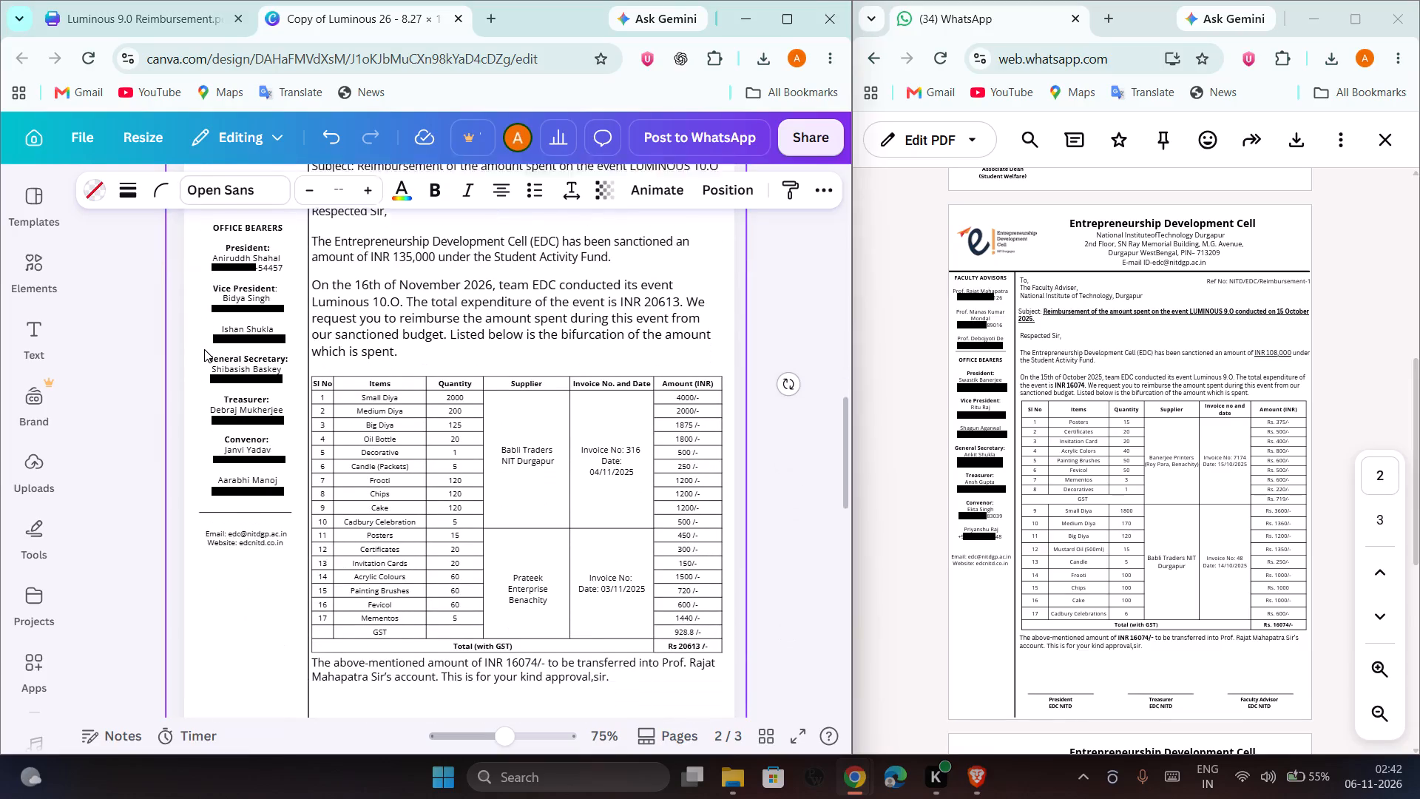
pyautogui.scroll(-1, 204, 349)
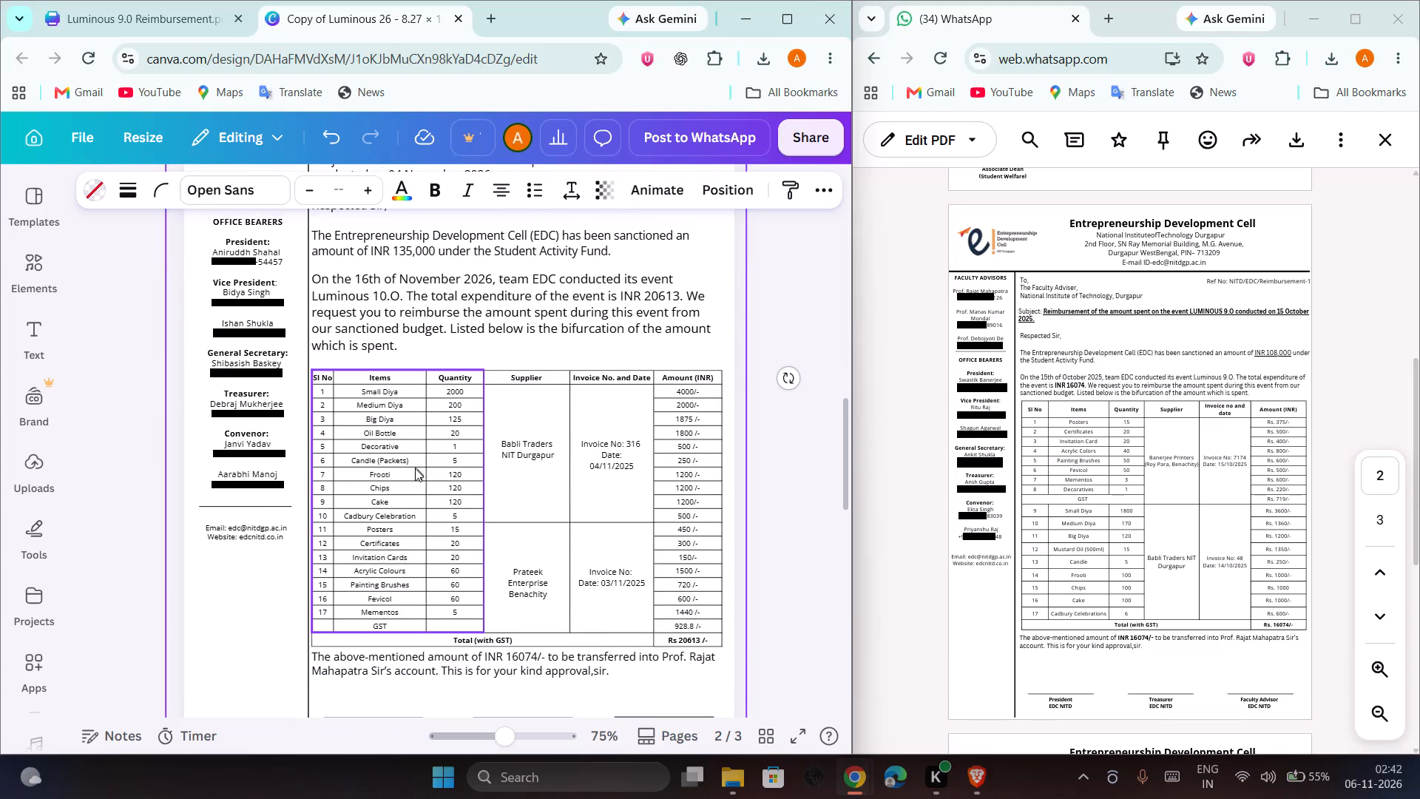
pyautogui.scroll(-1, 413, 479)
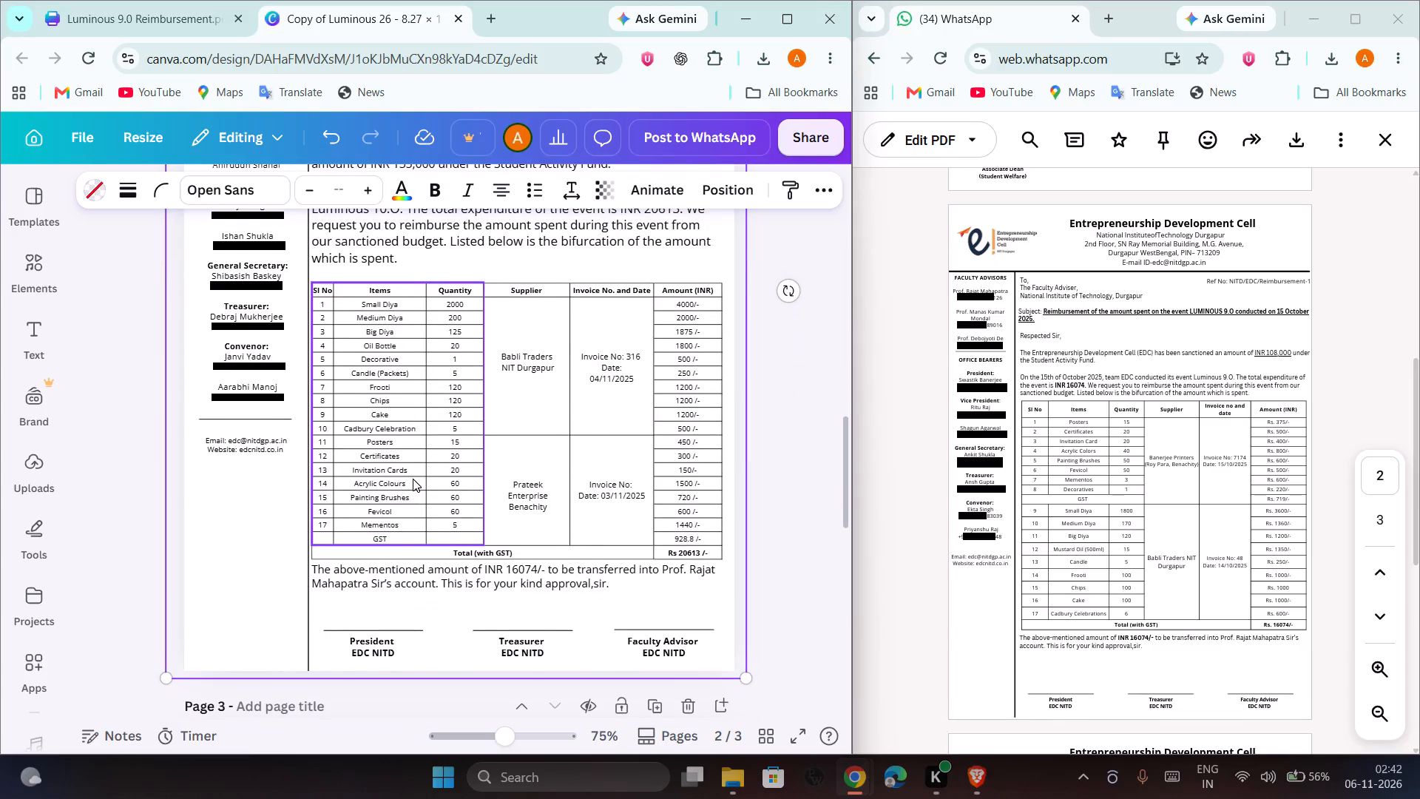
pyautogui.scroll(2, 413, 479)
pyautogui.click(410, 462)
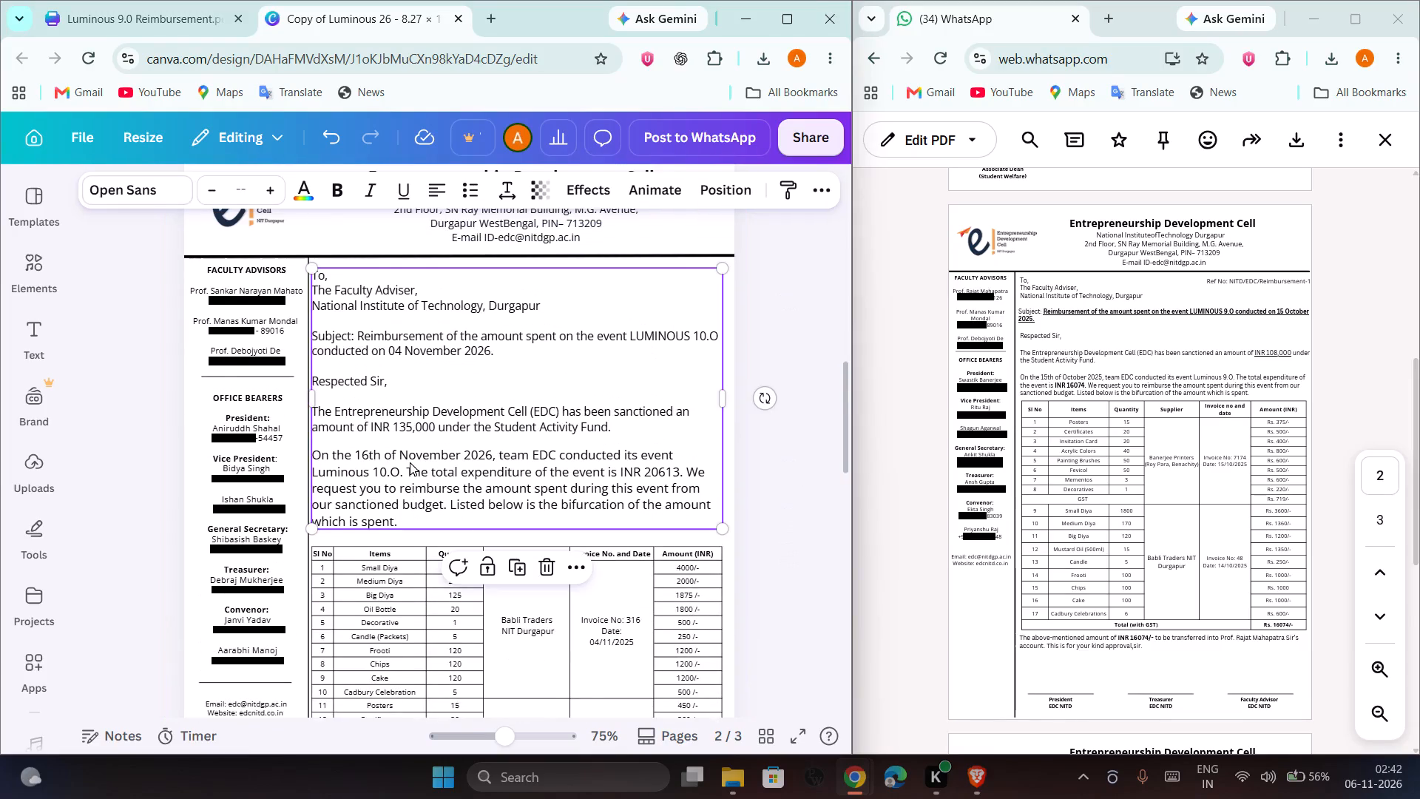
pyautogui.press('Down')
pyautogui.press('Right')
pyautogui.press('Left')
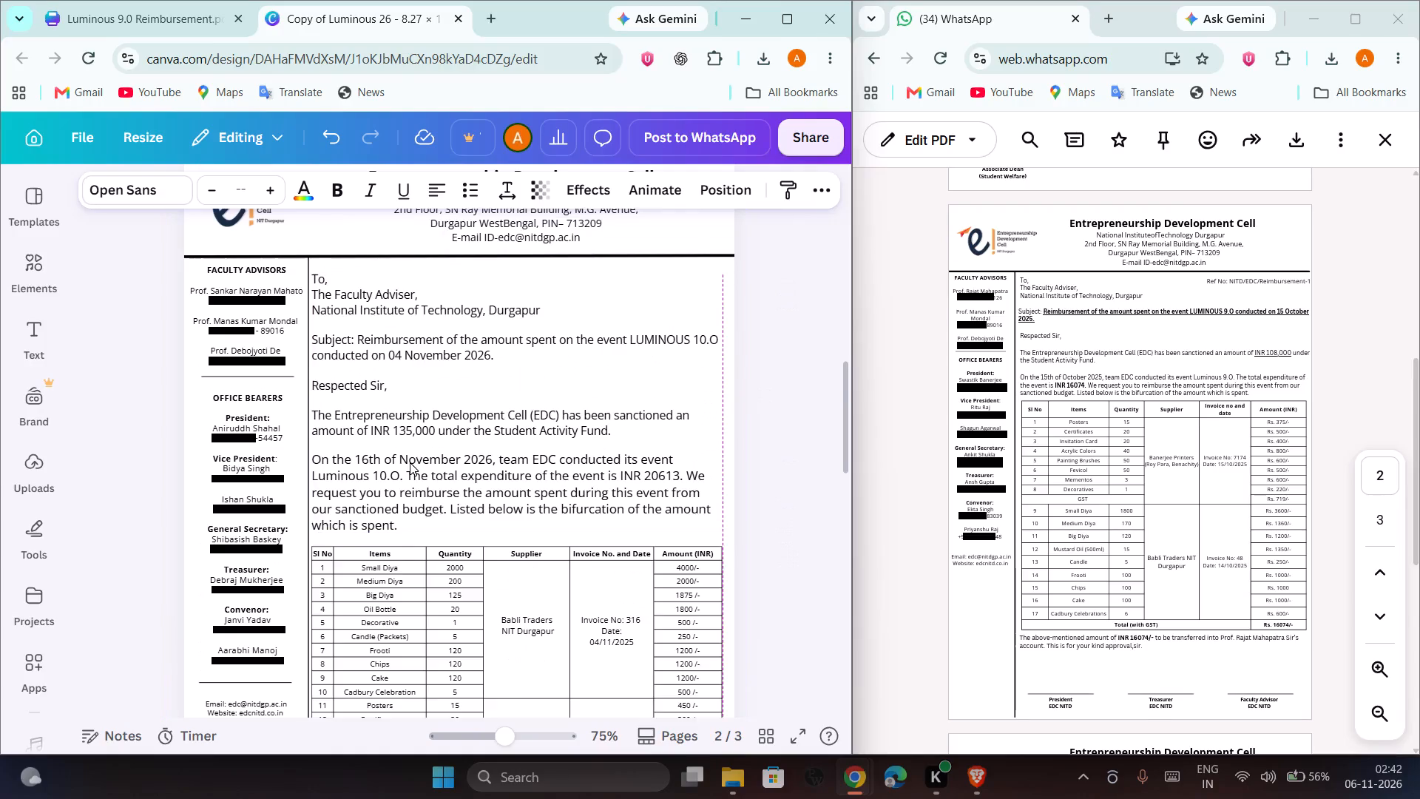
# Review page 2's letter, item table, closing text and signature block, and check page 1's fund and reimbursement details.
pyautogui.scroll(-2, 410, 462)
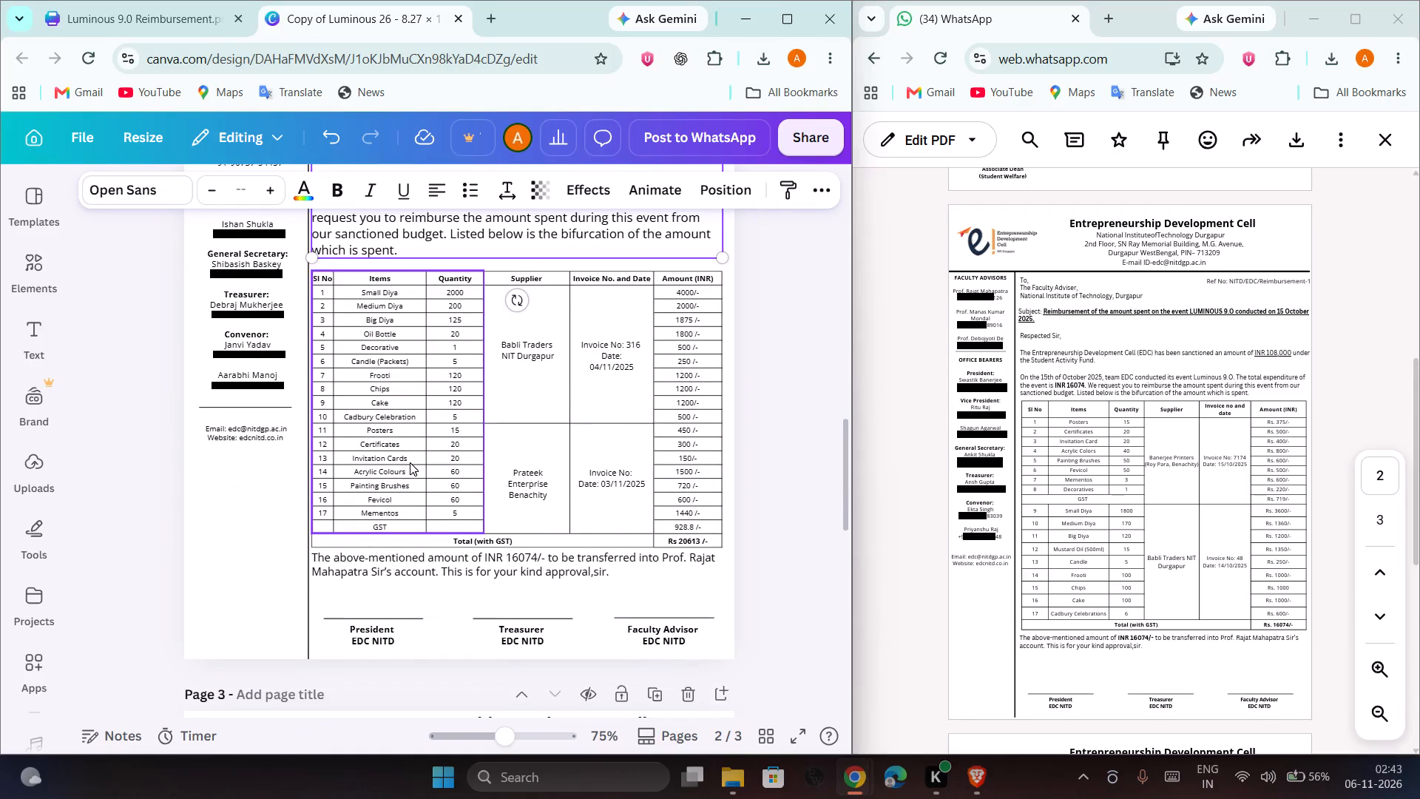
pyautogui.scroll(-1, 410, 462)
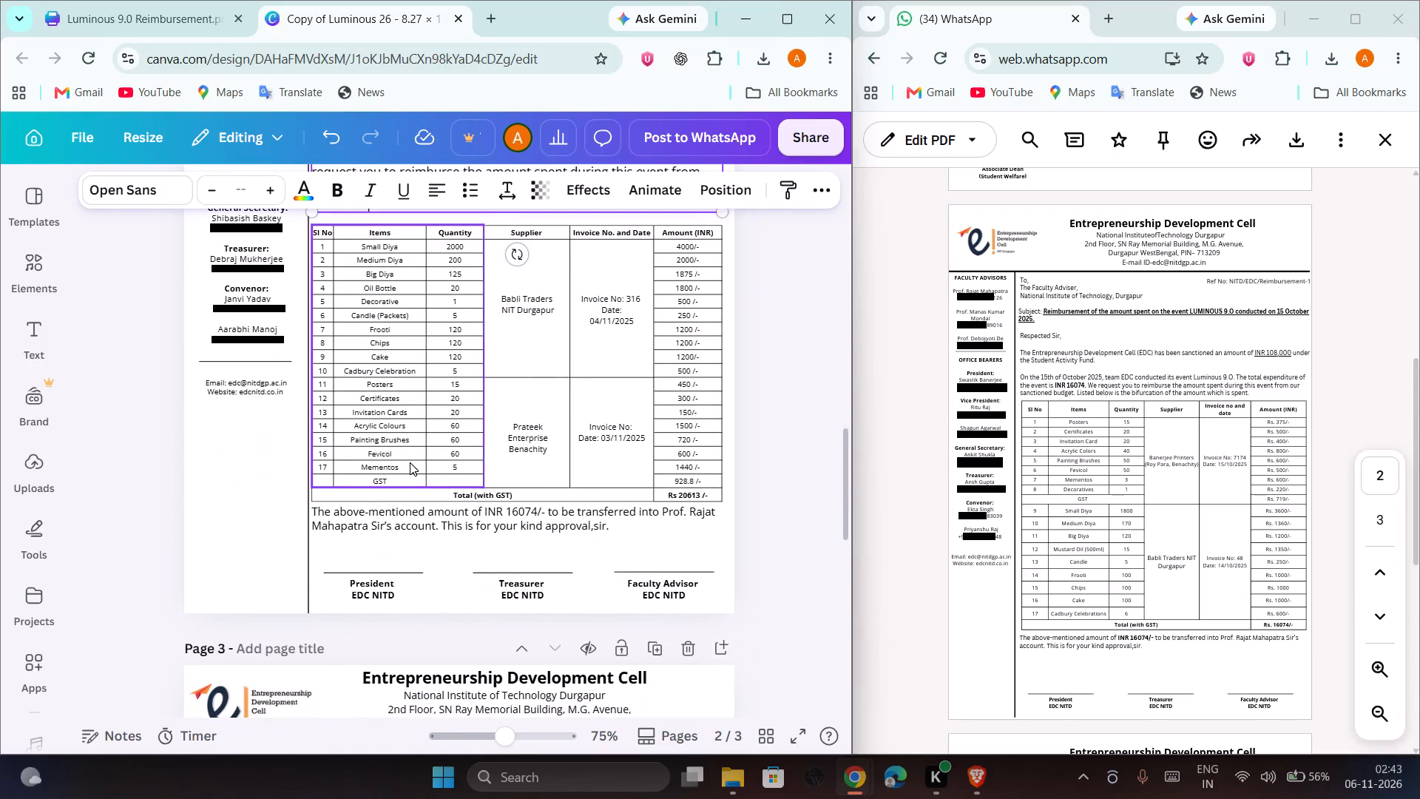
pyautogui.scroll(4, 410, 462)
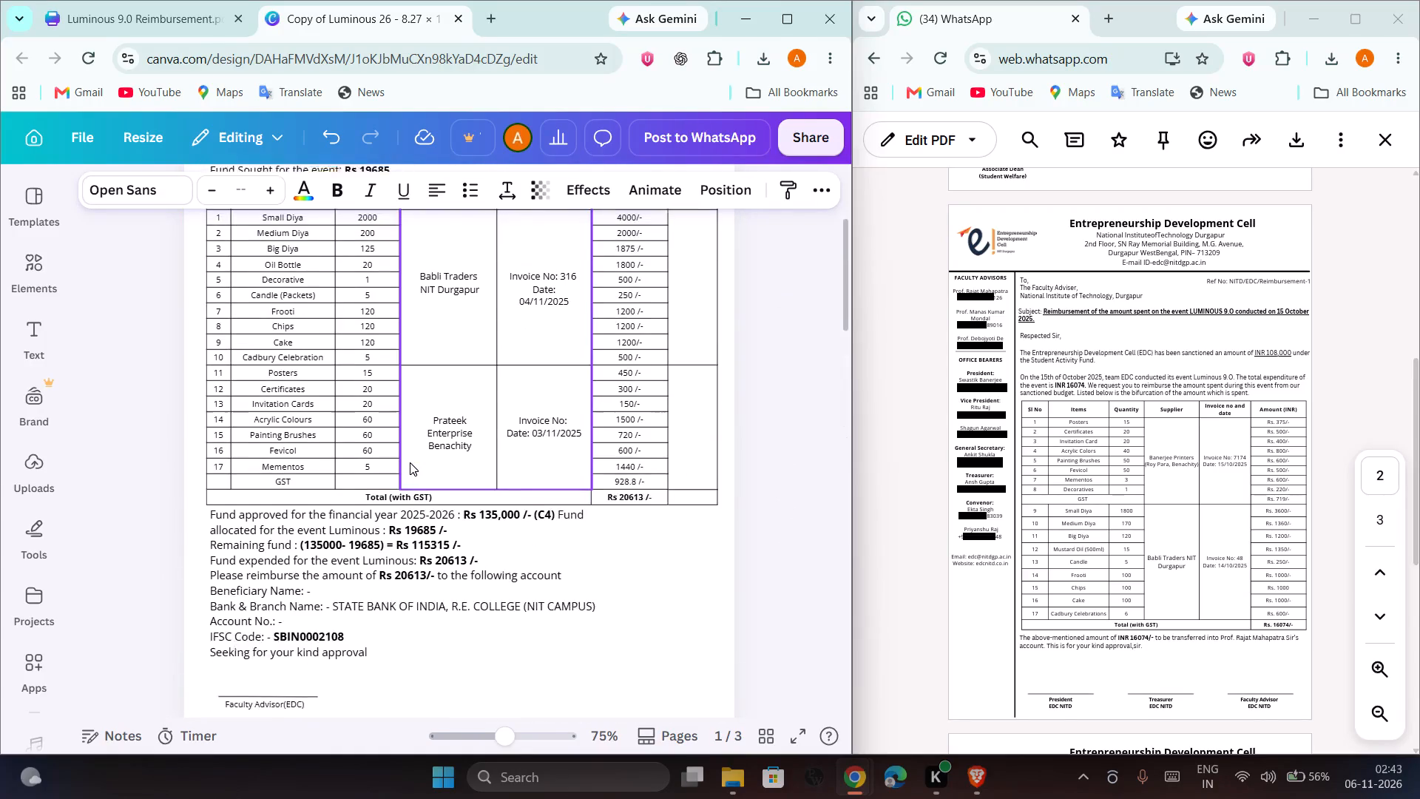
pyautogui.scroll(-1, 410, 462)
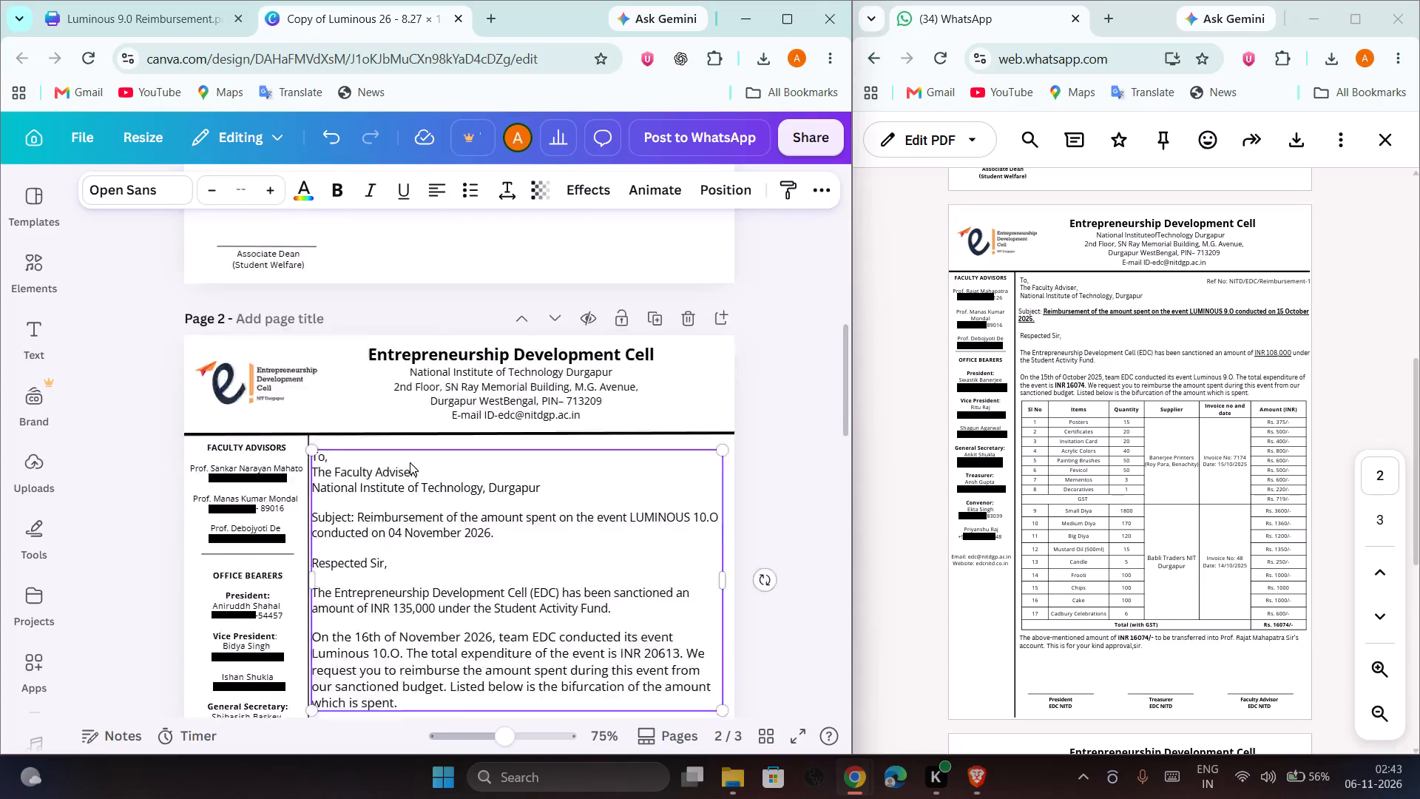
pyautogui.scroll(-2, 410, 462)
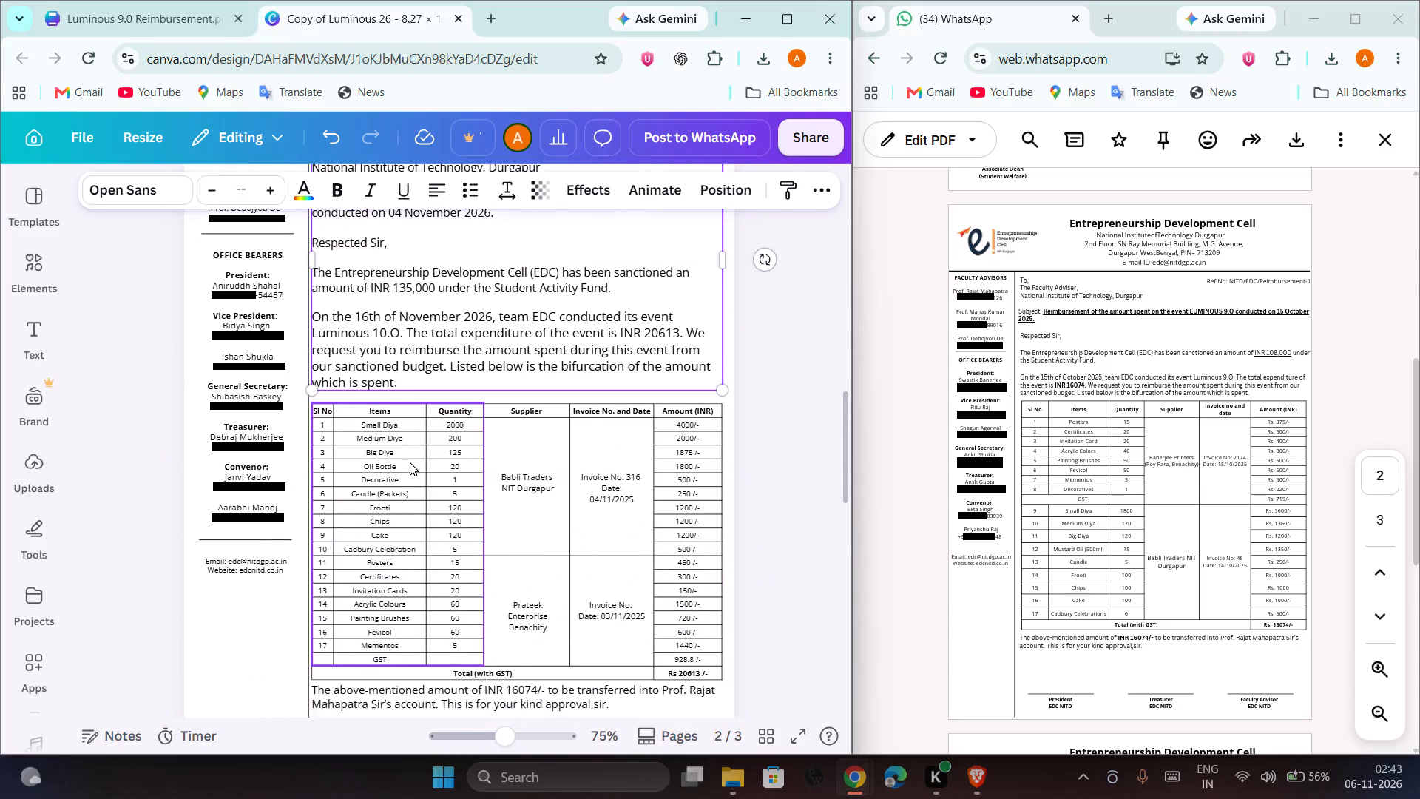
# Compare page 3's venue permission letter with the Expenditure page of last year's Luminous 9.0 reference.
pyautogui.scroll(-2, 410, 462)
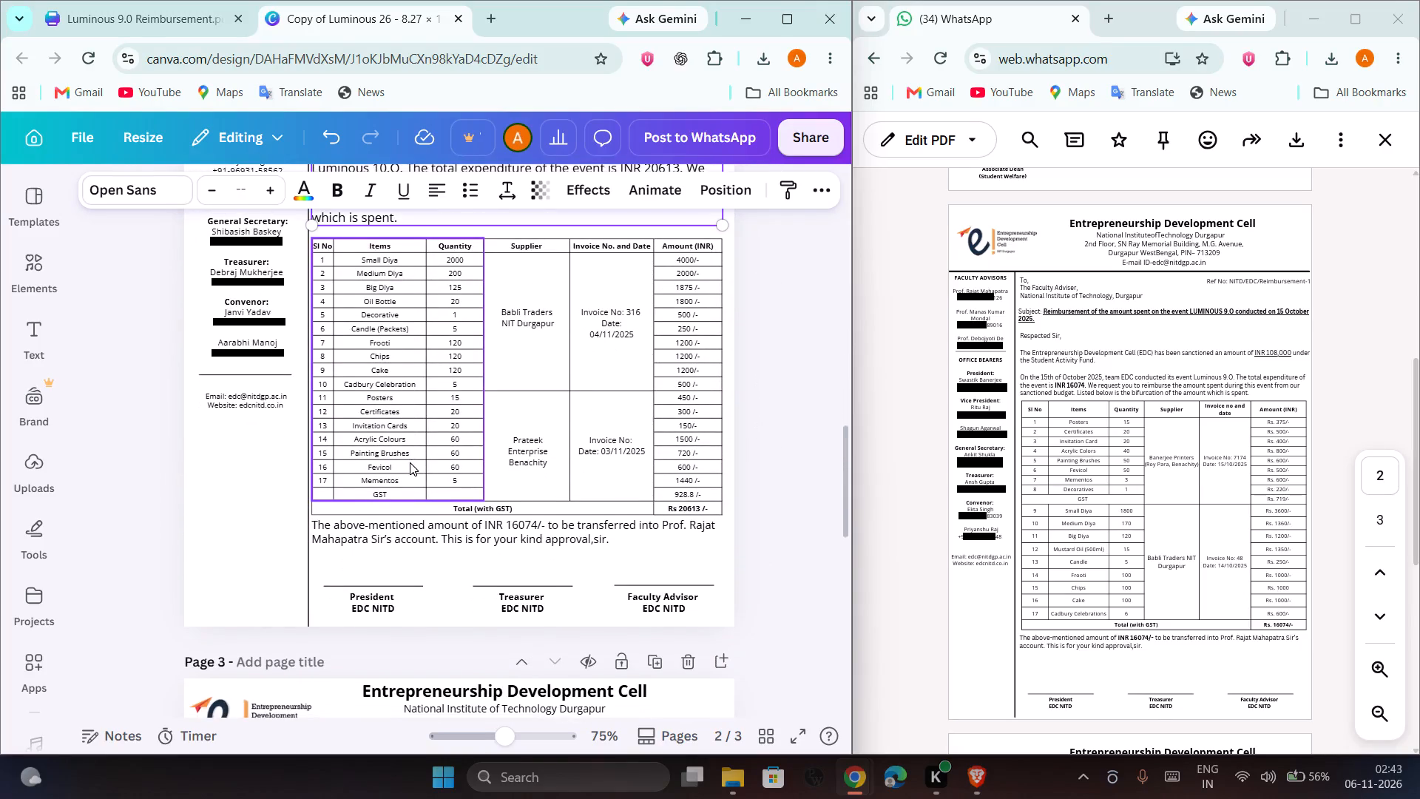
pyautogui.scroll(-1, 410, 462)
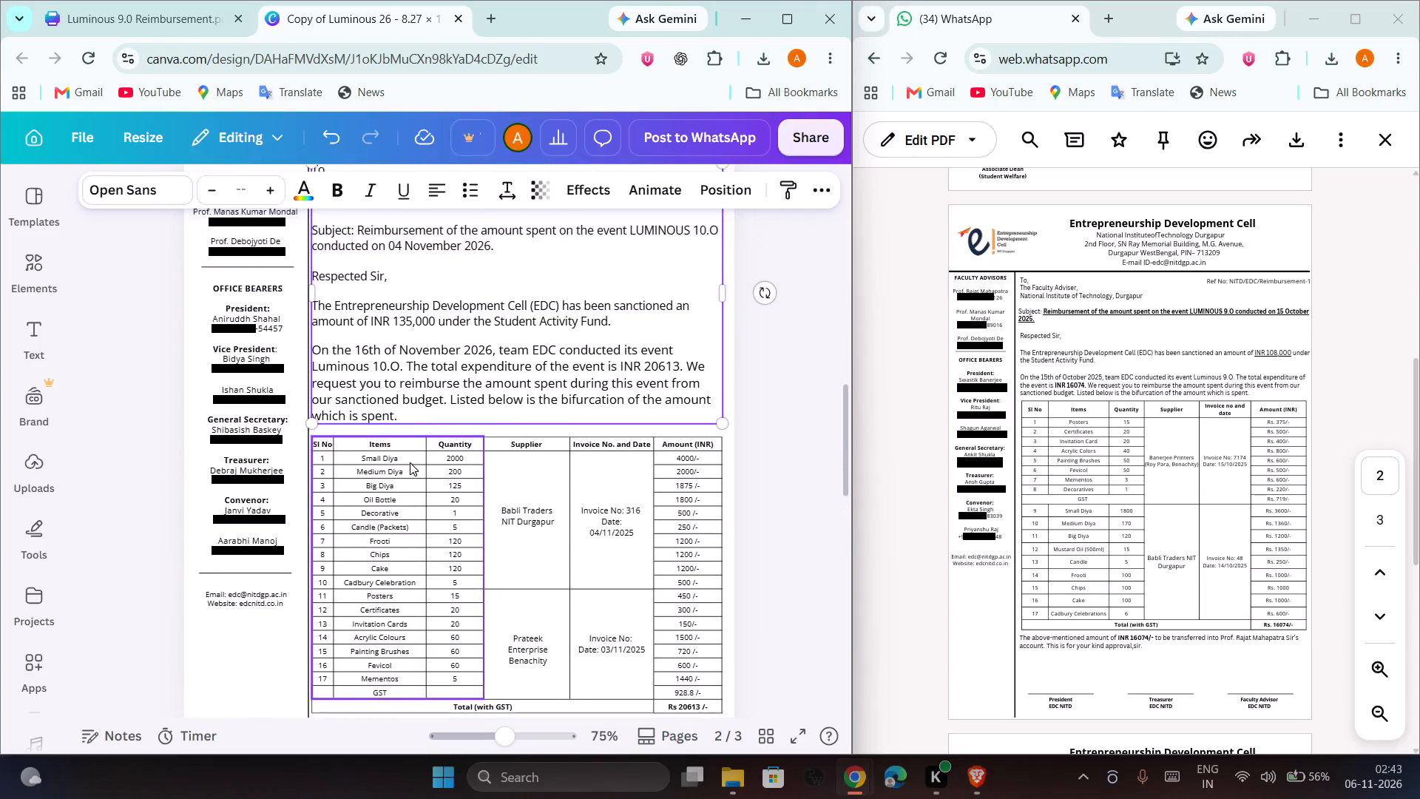
pyautogui.scroll(-2, 410, 462)
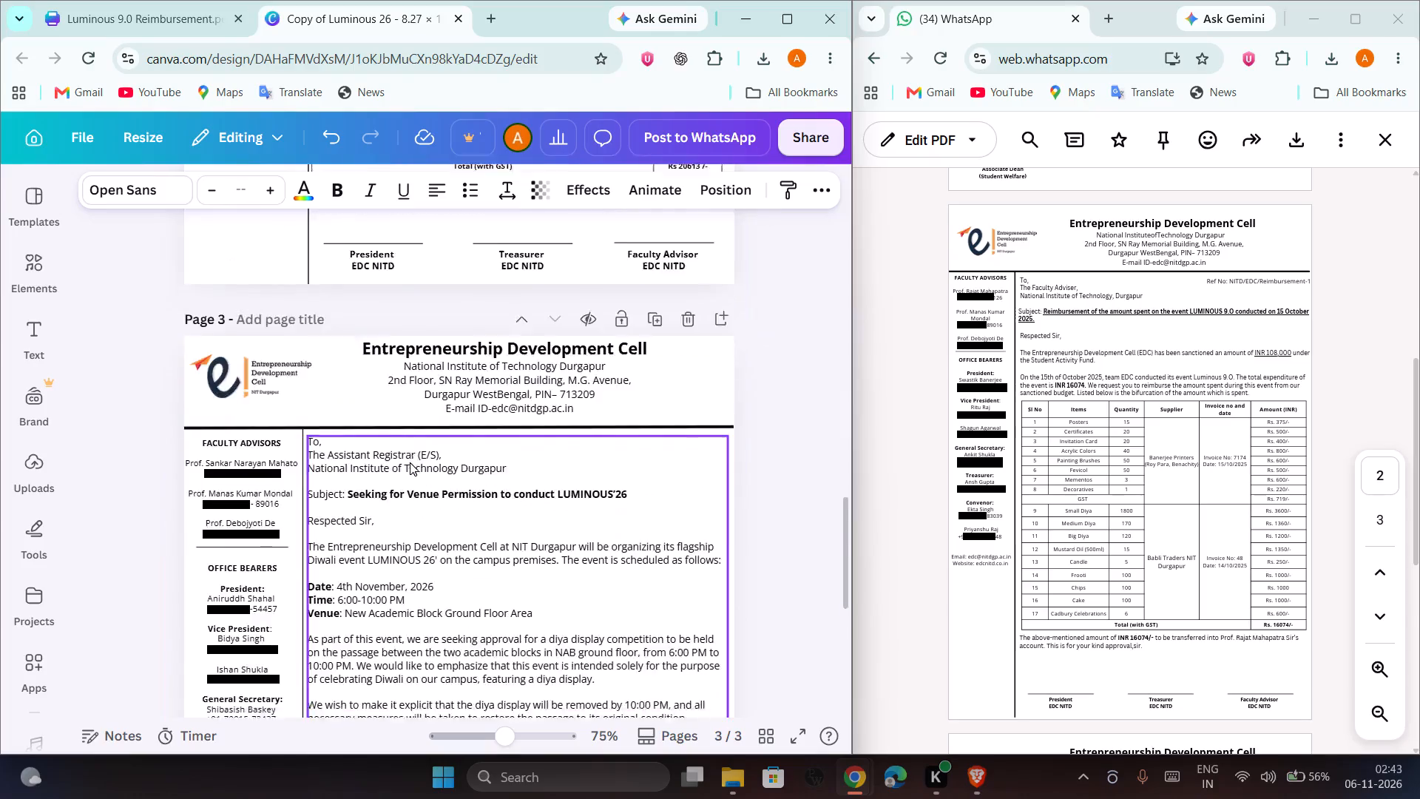
pyautogui.scroll(-3, 410, 462)
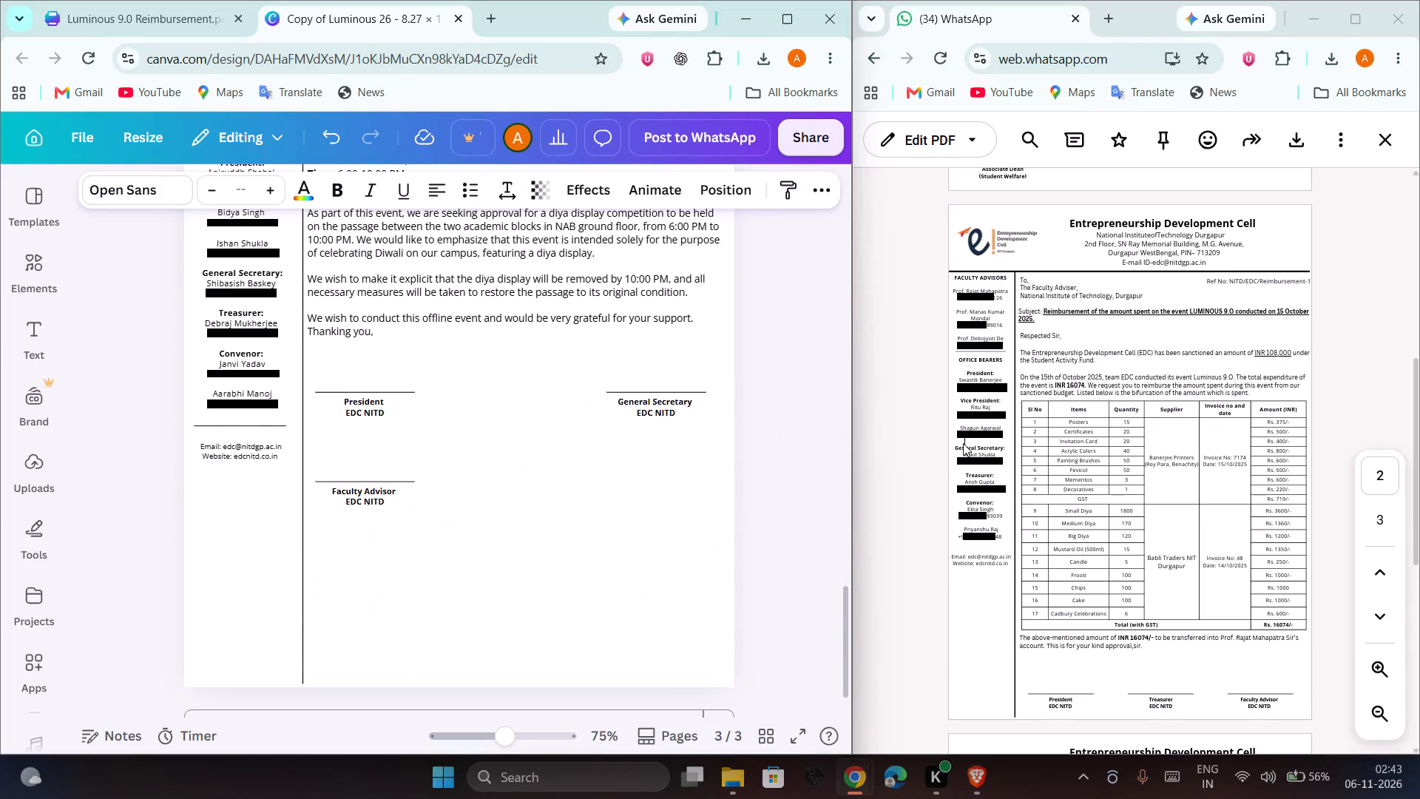
pyautogui.scroll(-4, 963, 443)
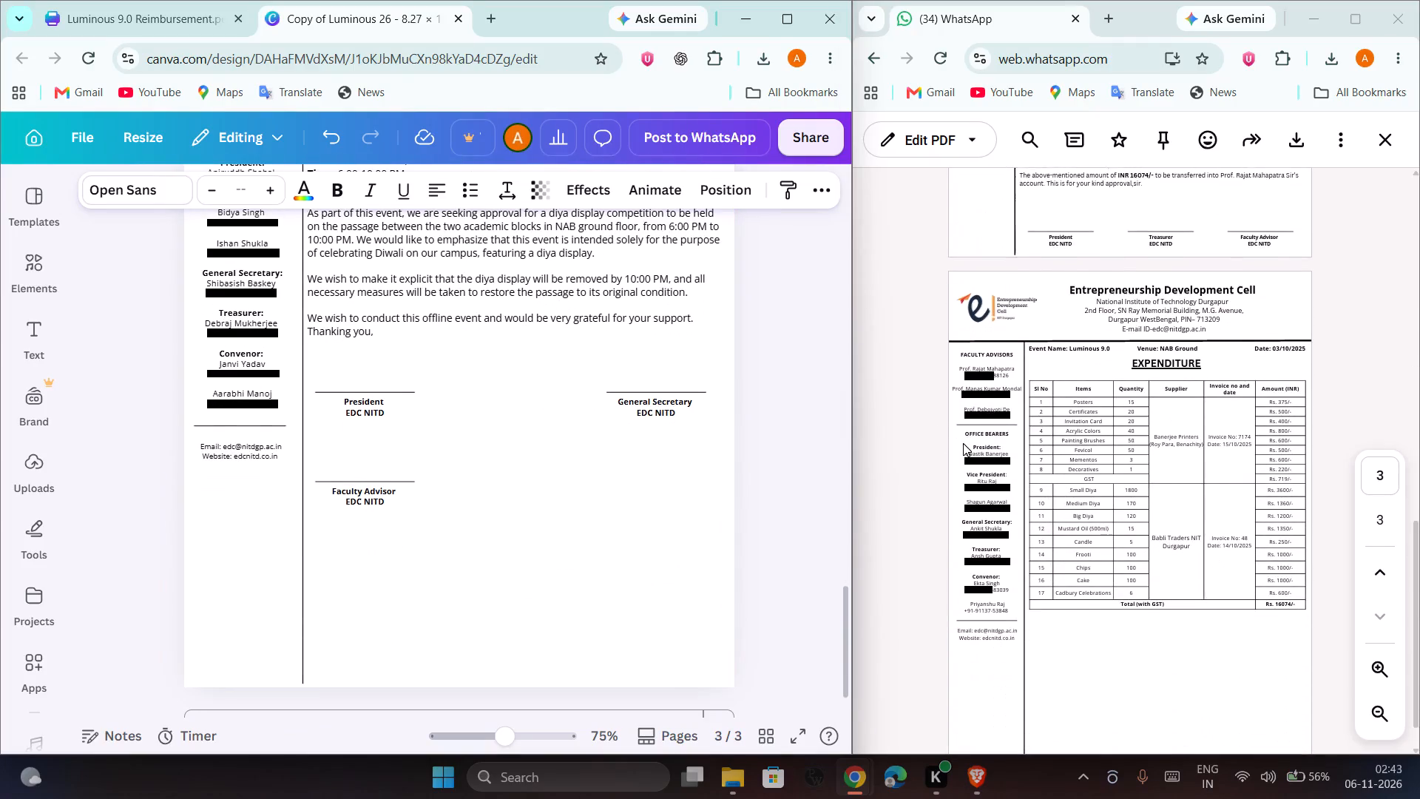
pyautogui.scroll(-3, 963, 443)
pyautogui.hscroll(-1, 963, 443)
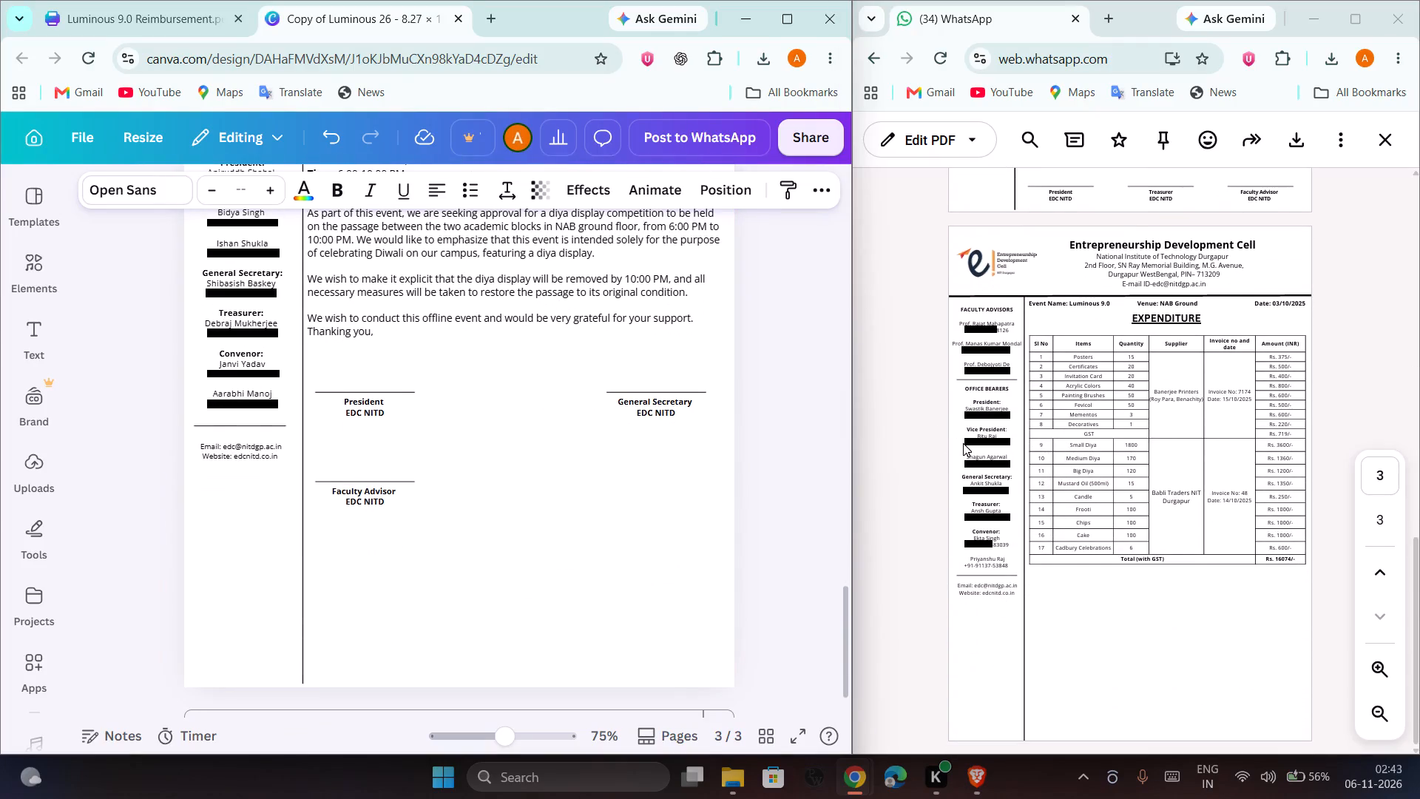
pyautogui.hscroll(-1, 963, 443)
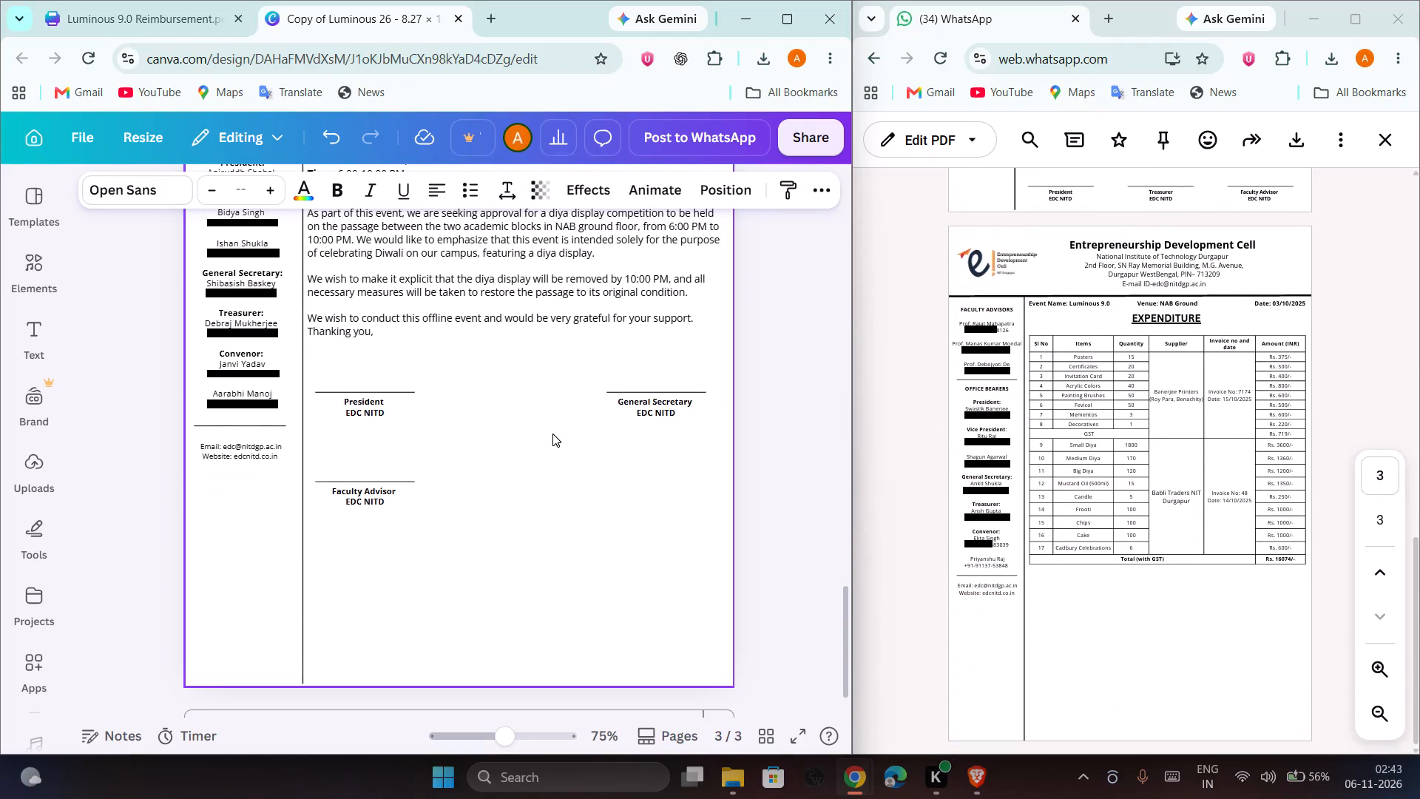
pyautogui.scroll(4, 544, 434)
pyautogui.scroll(4, 936, 370)
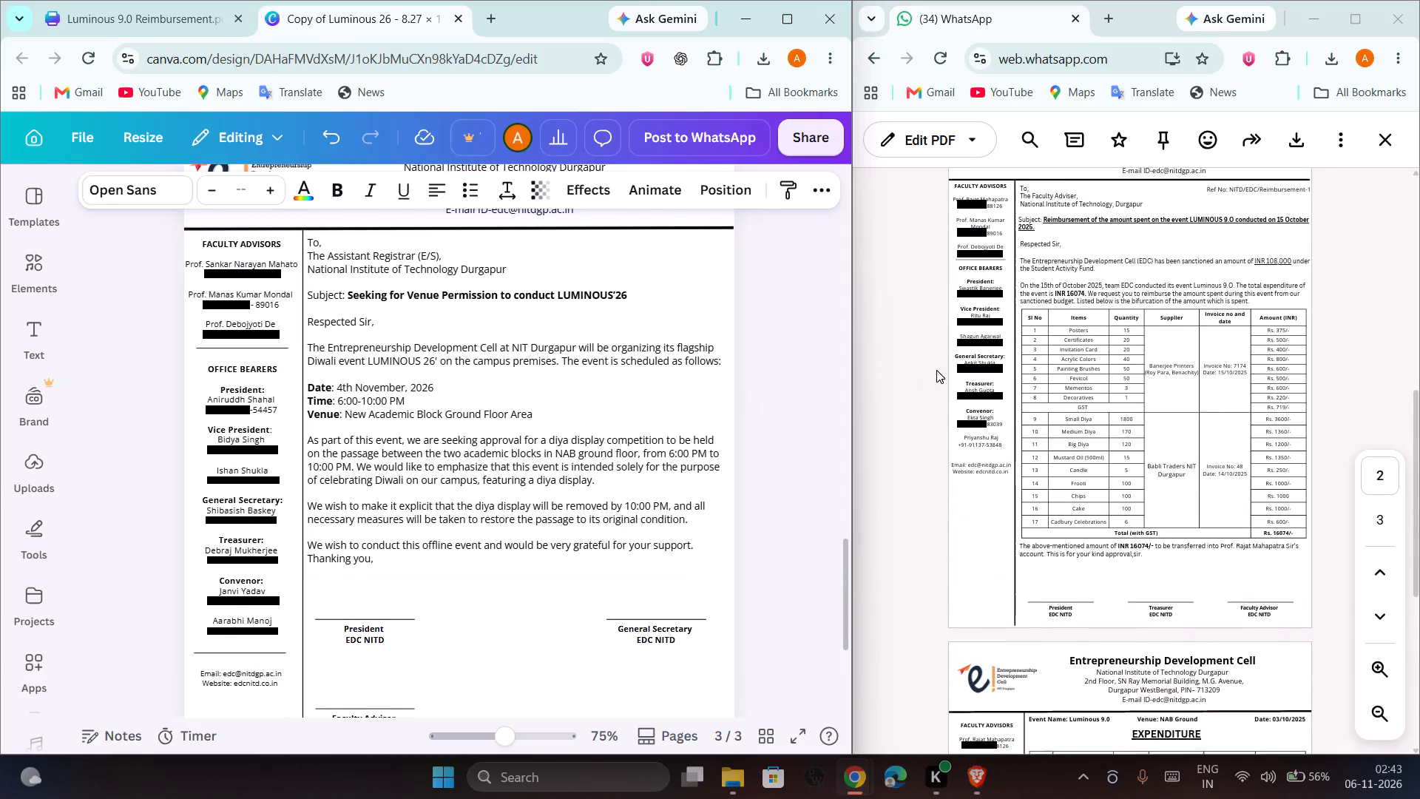
pyautogui.scroll(-1, 936, 370)
pyautogui.scroll(2, 606, 421)
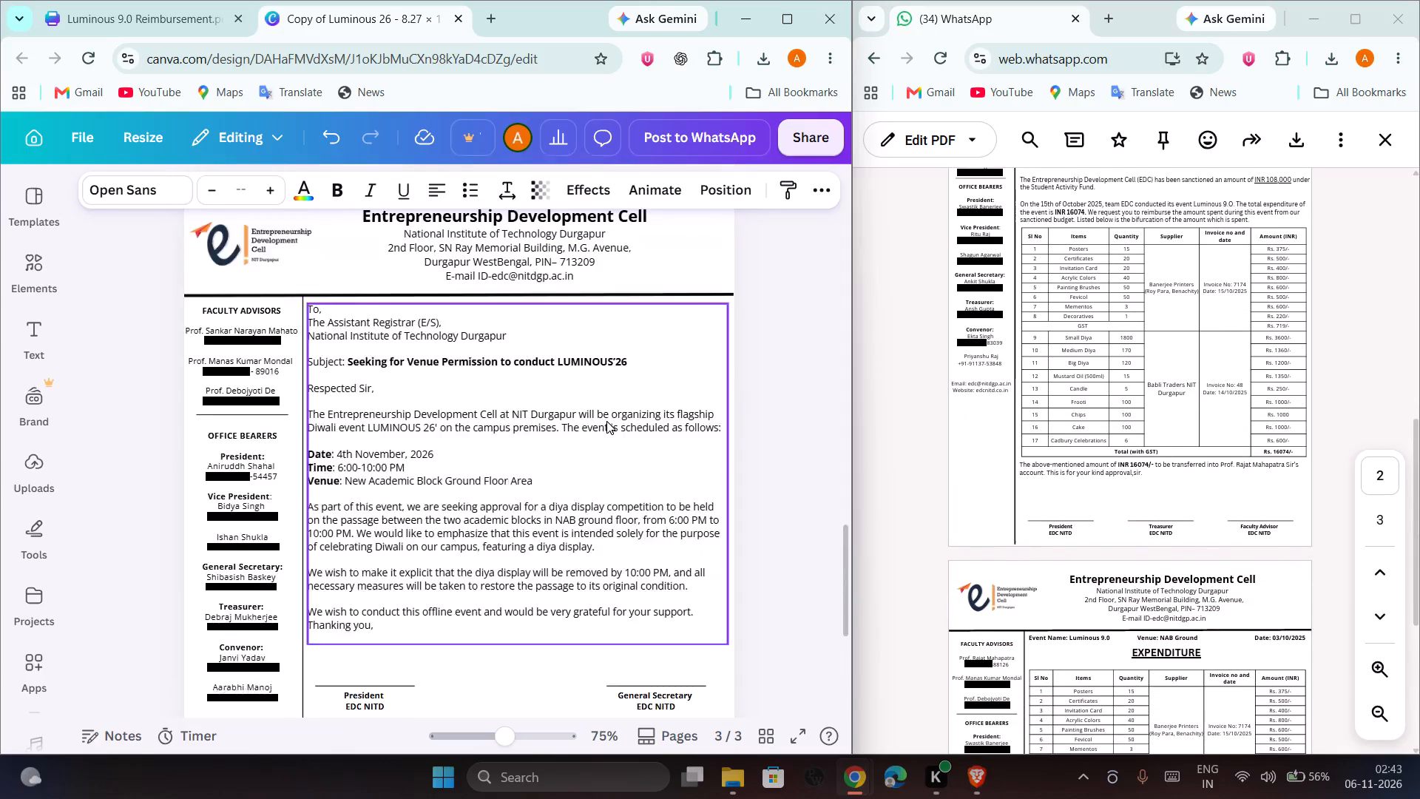
pyautogui.scroll(11, 606, 421)
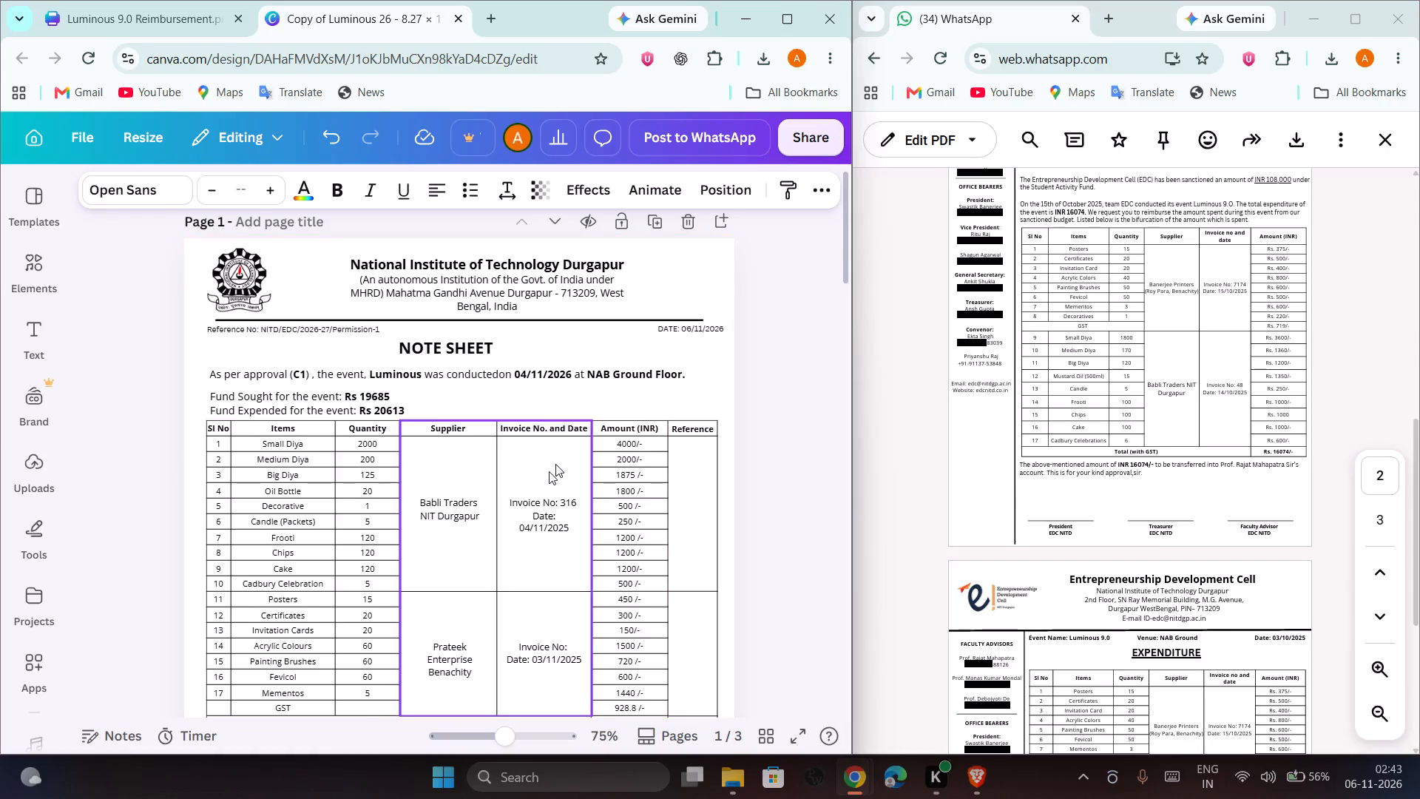
# Check page 2's letter, item table and signatures against the reference's reimbursement letter, including its reference number line.
pyautogui.scroll(-5, 543, 476)
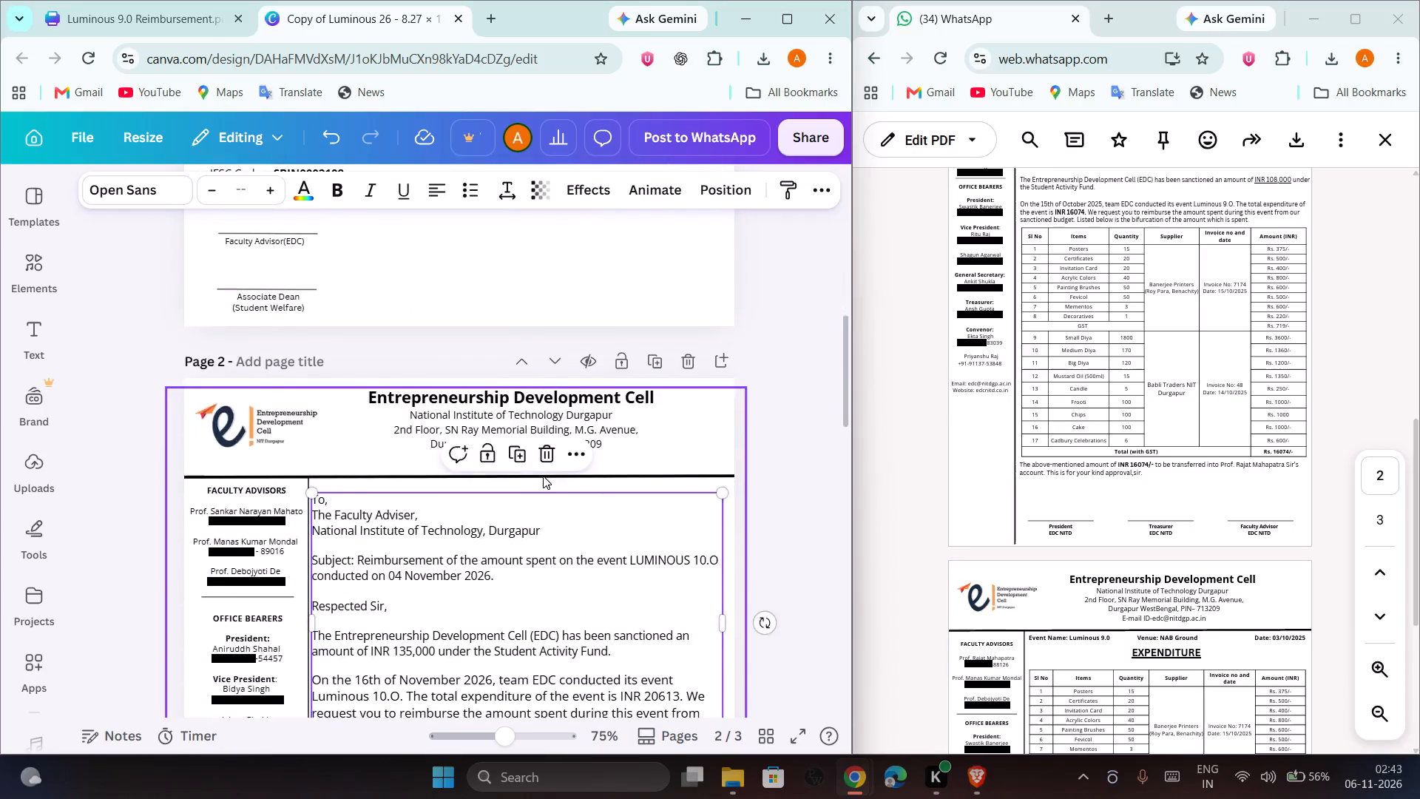
pyautogui.scroll(-4, 543, 476)
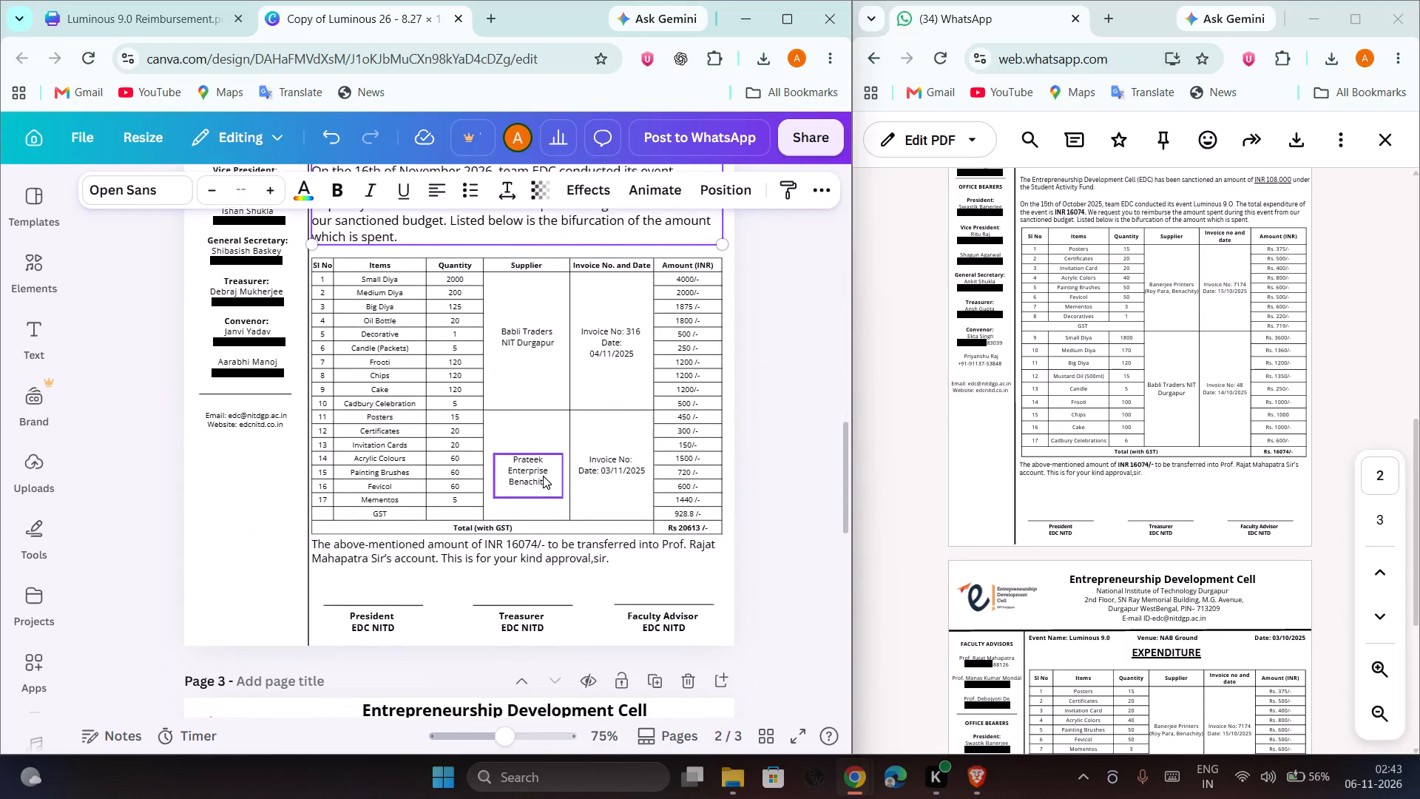
pyautogui.scroll(-3, 543, 476)
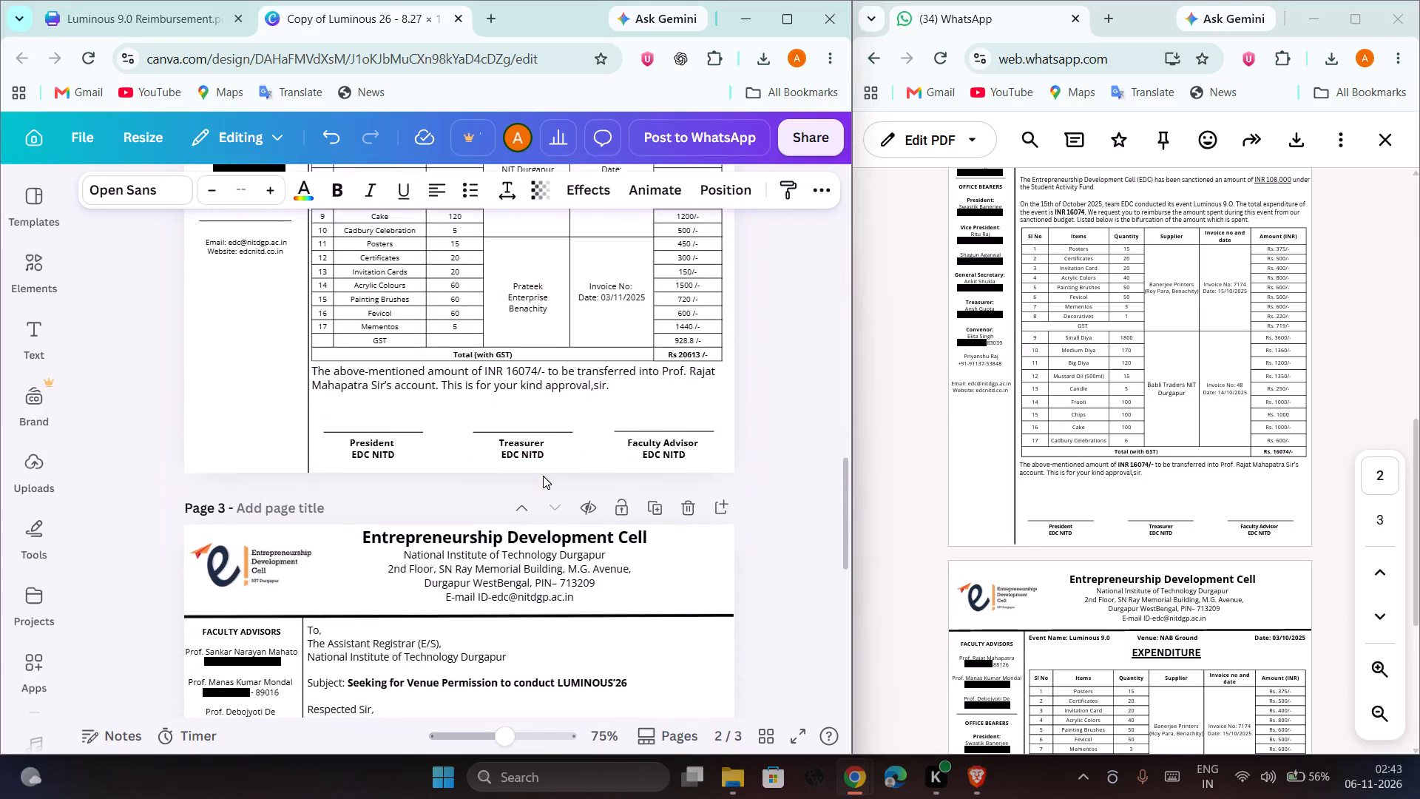
pyautogui.scroll(-1, 543, 476)
pyautogui.scroll(-1, 905, 479)
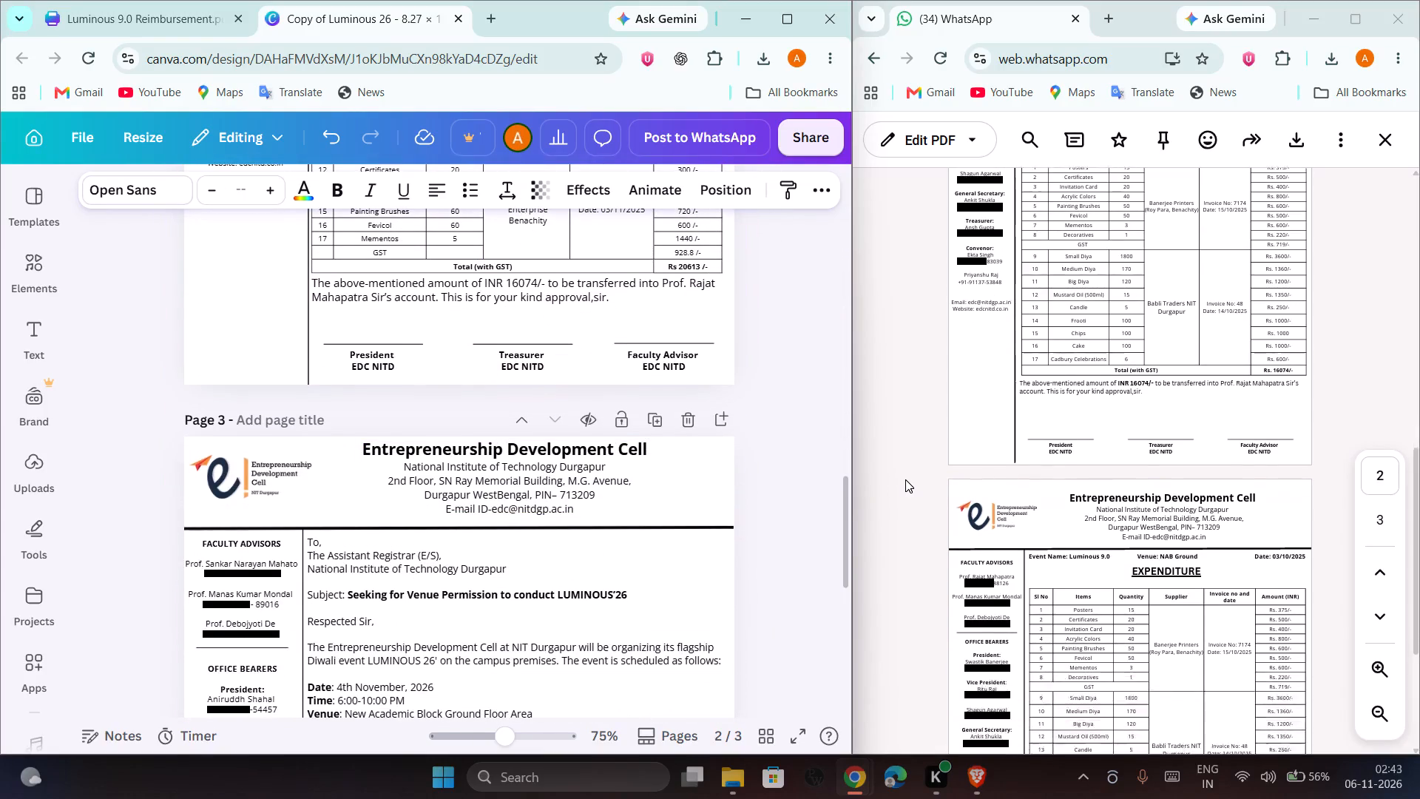
pyautogui.scroll(-3, 905, 479)
pyautogui.scroll(5, 660, 442)
pyautogui.scroll(4, 995, 399)
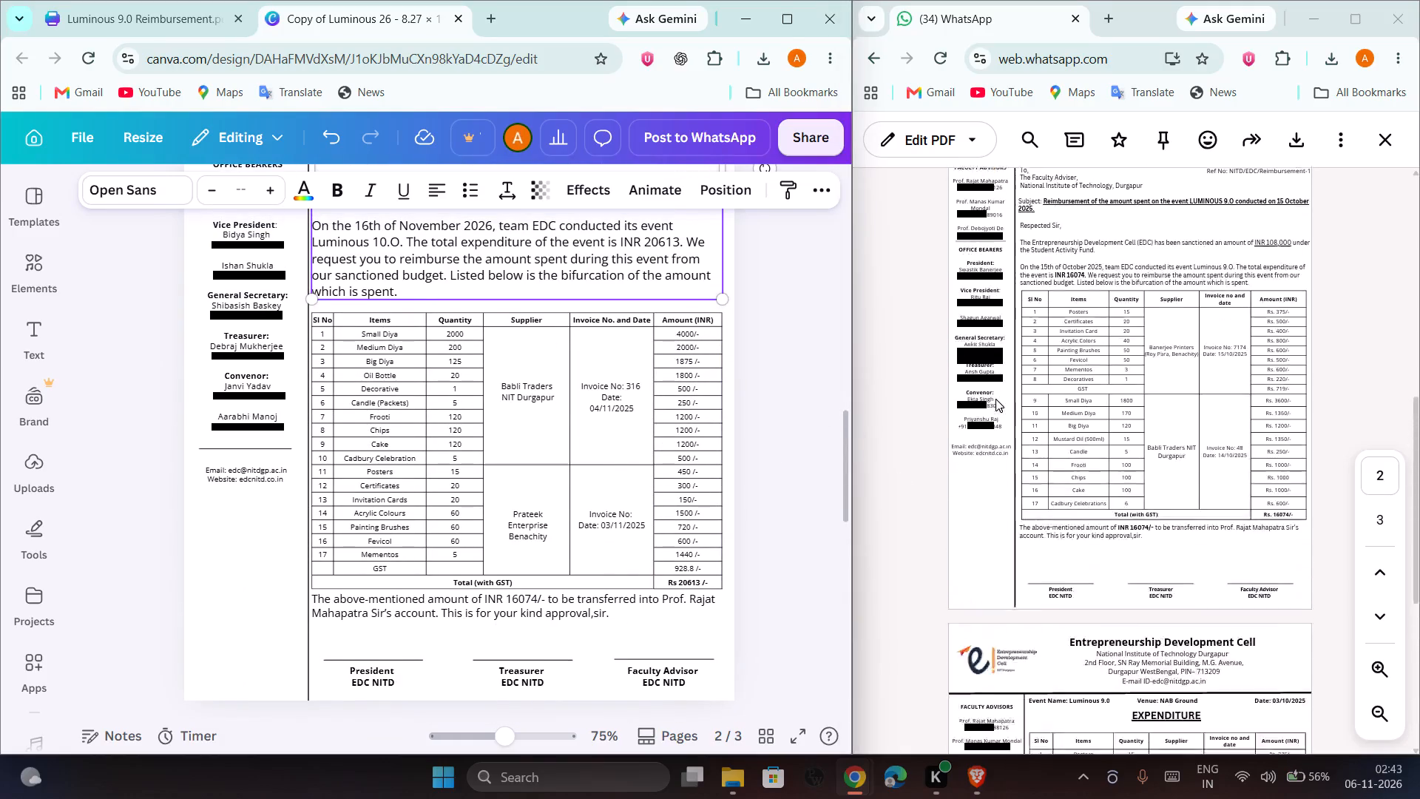
pyautogui.scroll(3, 995, 399)
pyautogui.scroll(3, 644, 424)
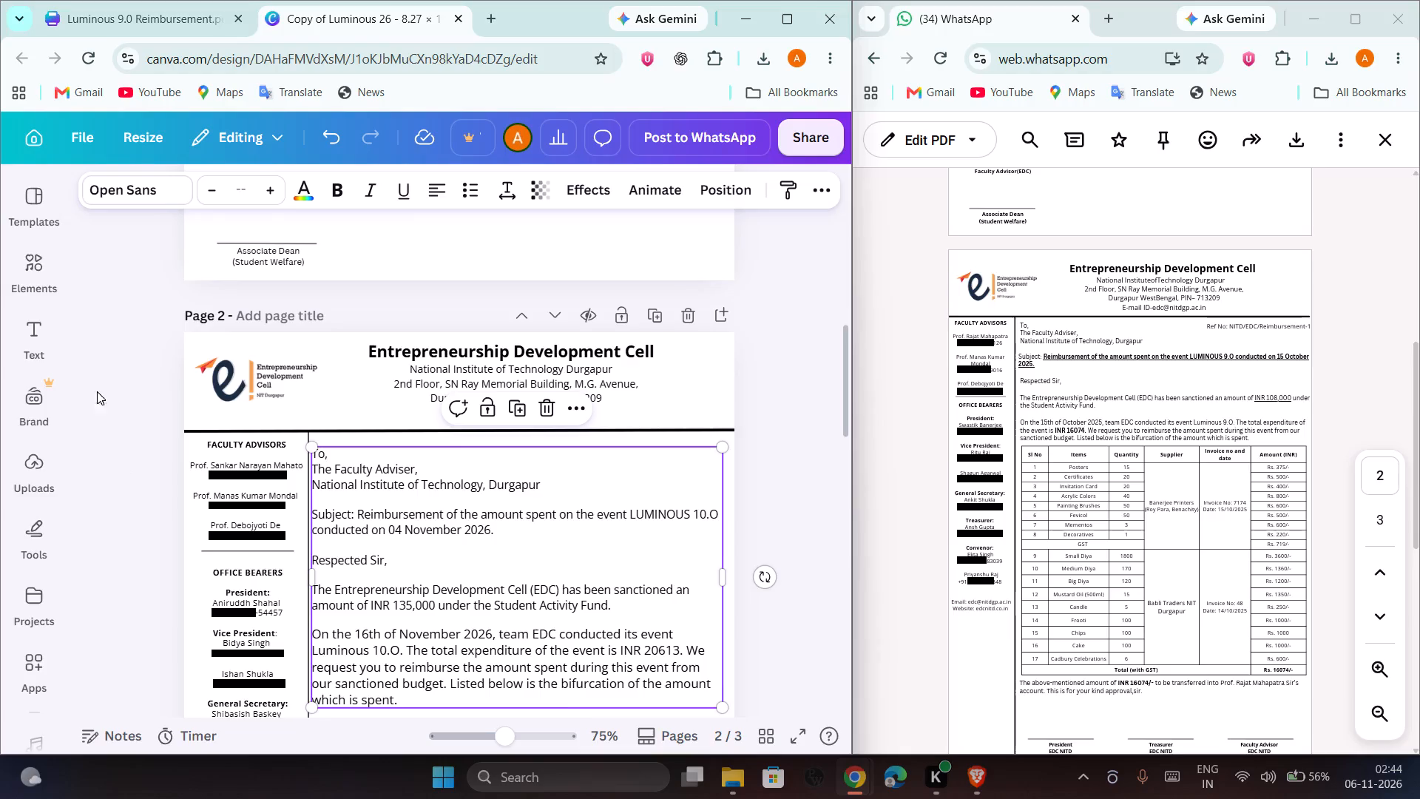
# Add a text box to page 2 and place it level with the letter's "To," line.
pyautogui.click(26, 312)
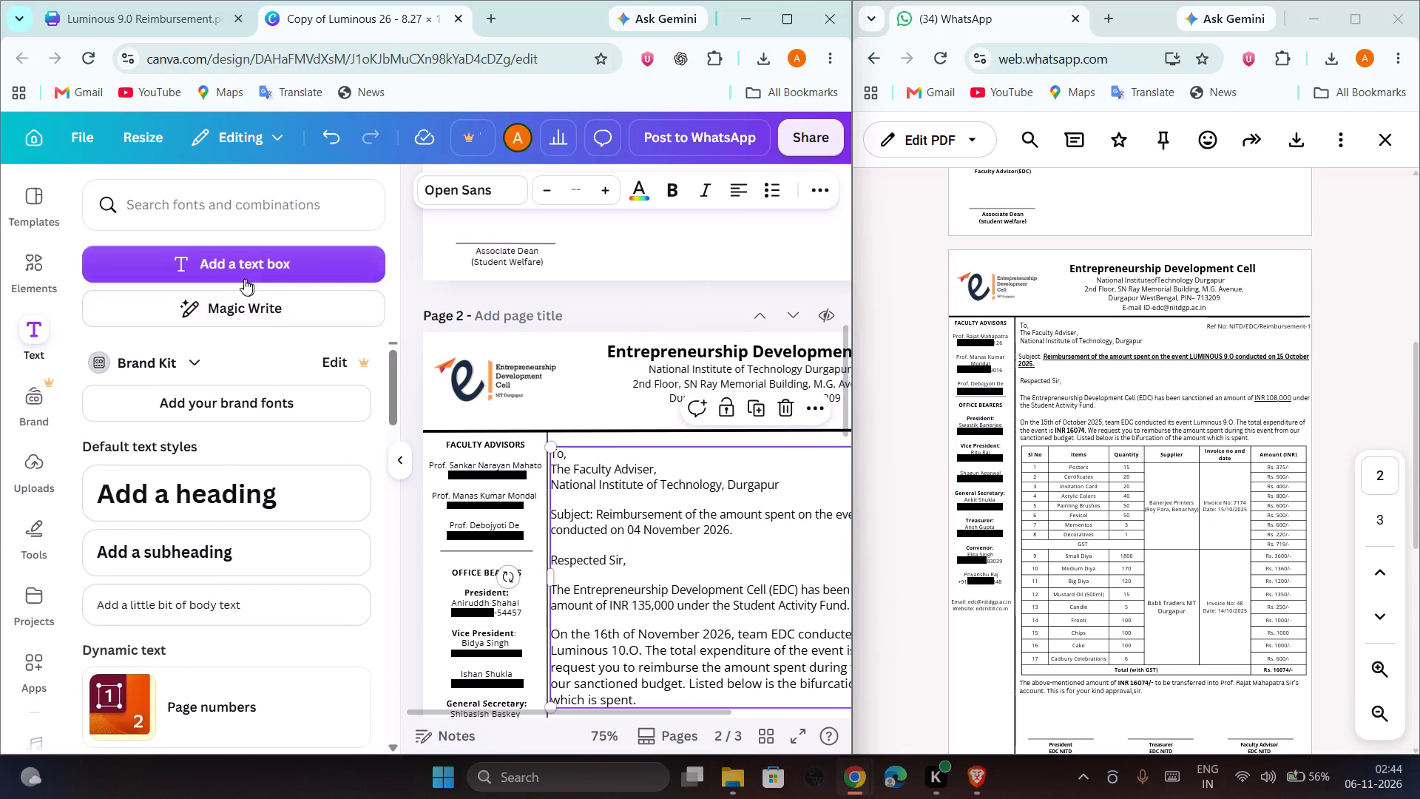
pyautogui.click(219, 263)
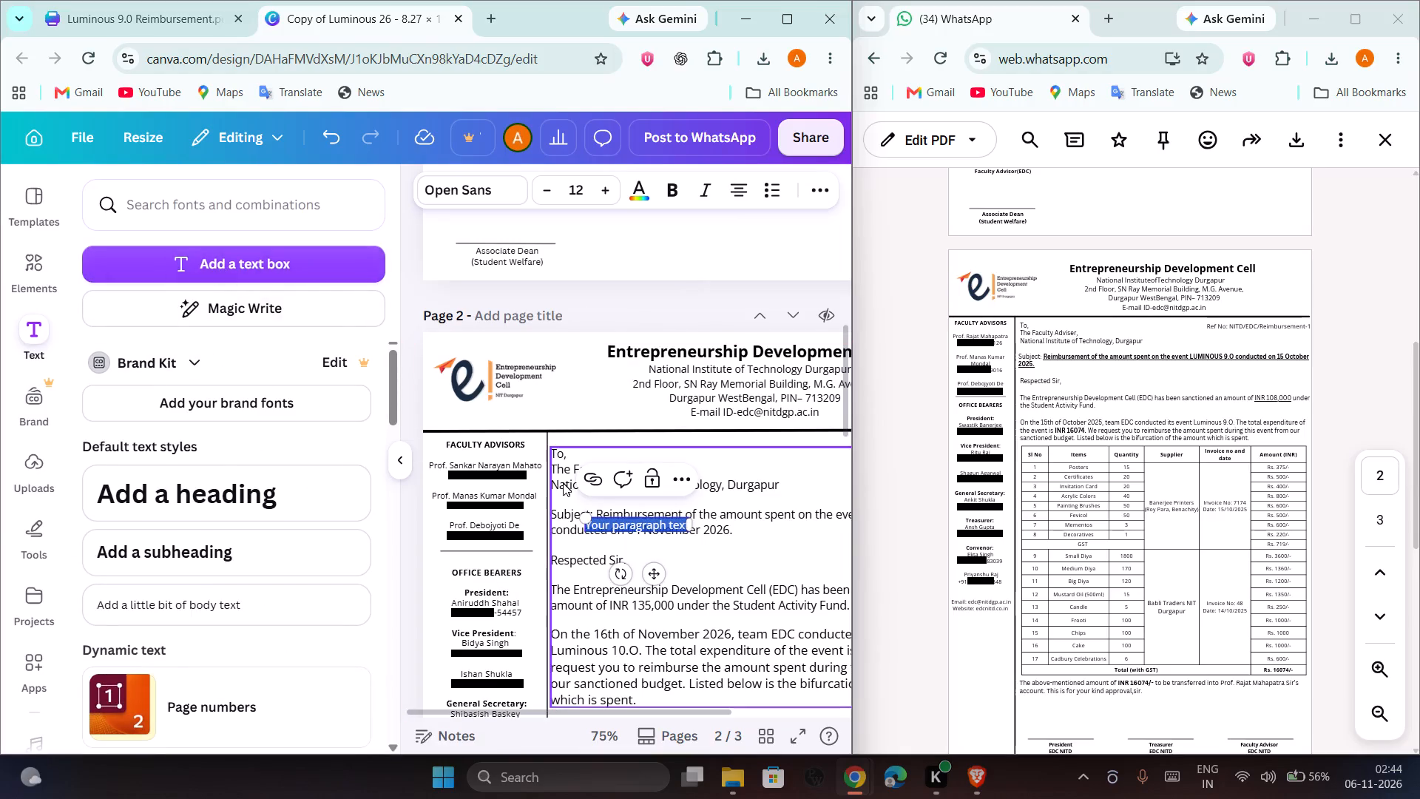
pyautogui.press('Up')
pyautogui.moveTo(655, 570); pyautogui.dragTo(658, 497)
pyautogui.hscroll(-2, 658, 497)
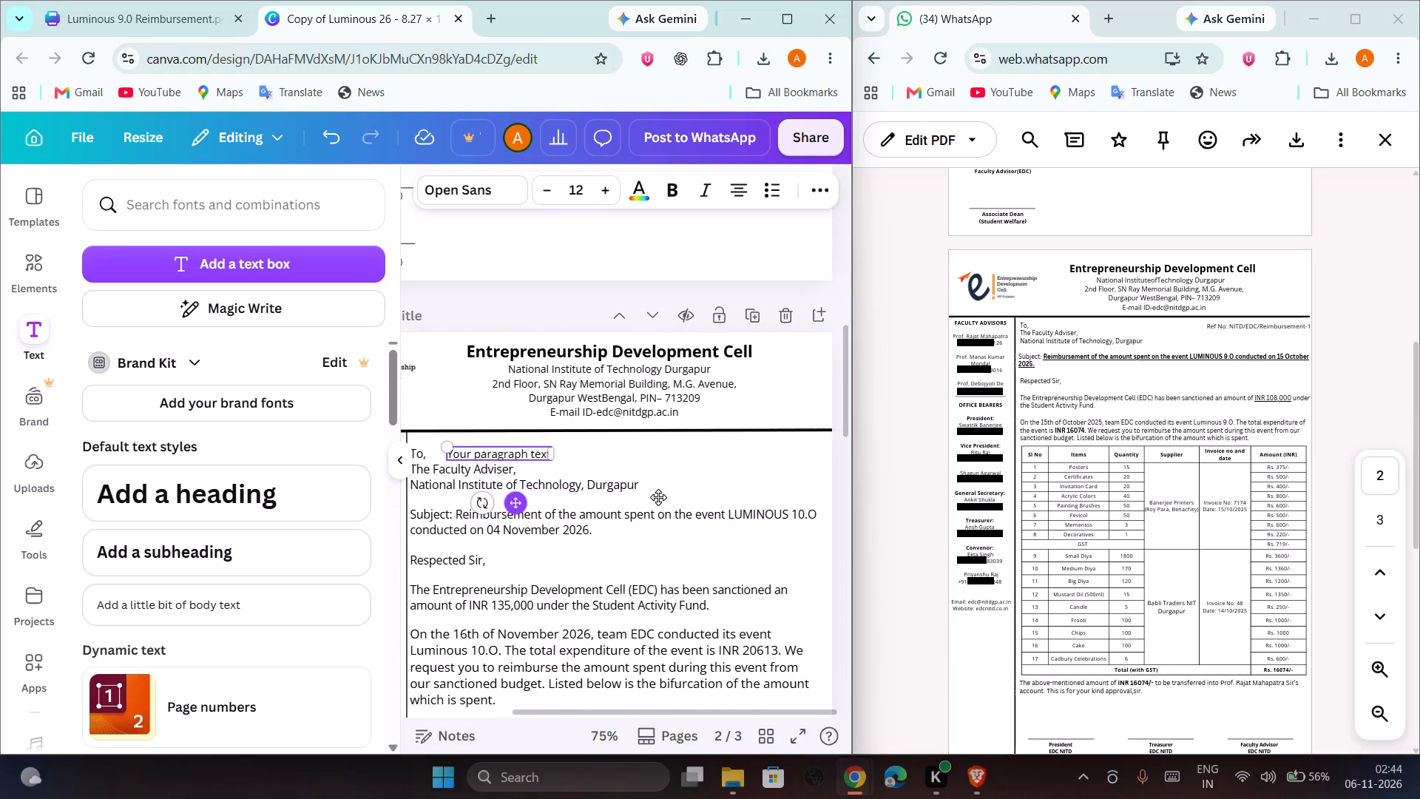
pyautogui.hscroll(-2, 658, 497)
# Move the new text box along the "To," line to the letter's right margin and open its placeholder text for editing.
pyautogui.press('Right')
pyautogui.press('Right')
pyautogui.press('Right')
pyautogui.press('Right')
pyautogui.press('Right')
pyautogui.press('Right')
pyautogui.press('Right')
pyautogui.press('Right')
pyautogui.press('Right')
pyautogui.press('Right')
pyautogui.press('Right')
pyautogui.press('Right')
pyautogui.press('Right')
pyautogui.press('Right')
pyautogui.press('Right')
pyautogui.press('Right')
pyautogui.press('Right')
pyautogui.press('Right')
pyautogui.press('Right')
pyautogui.press('Right')
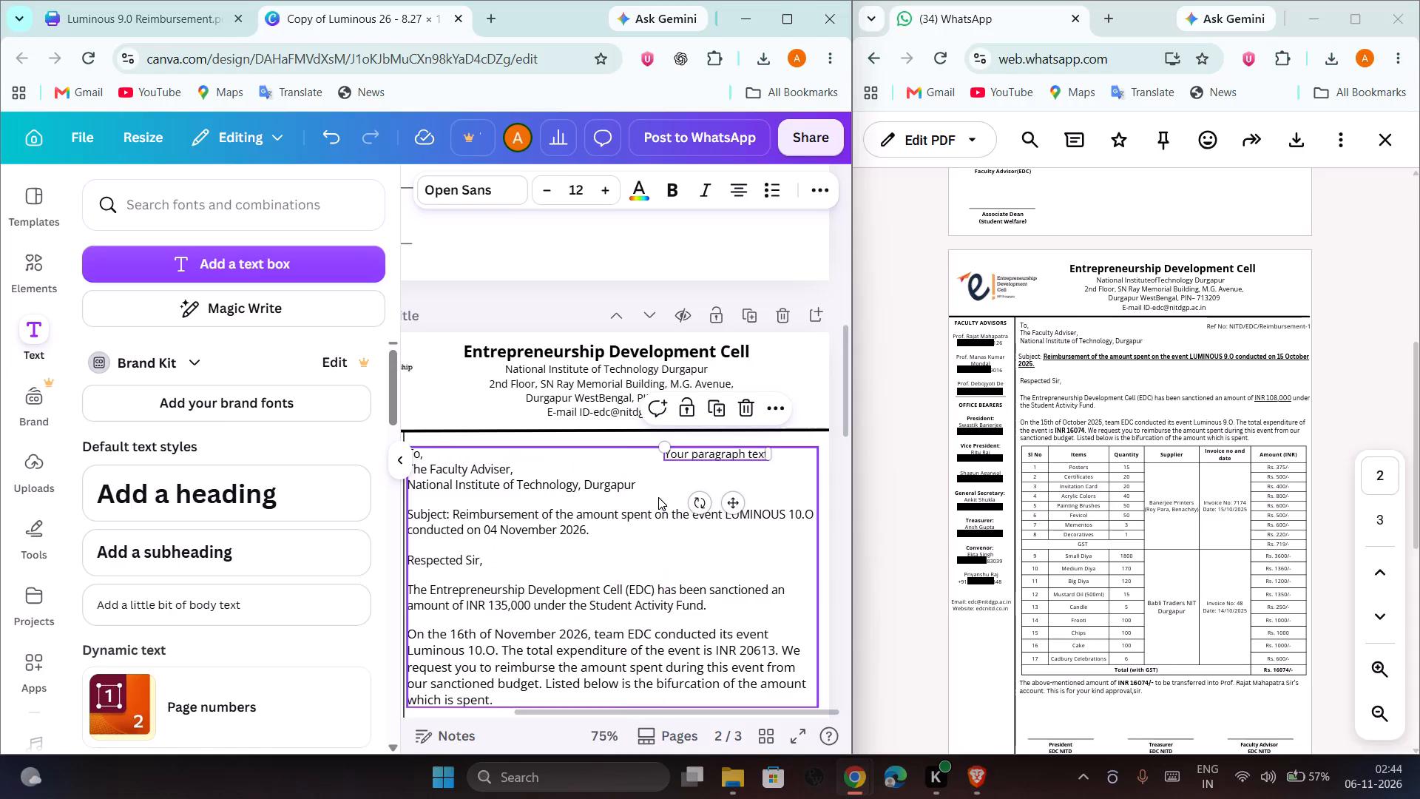
pyautogui.press('Right')
pyautogui.press('Right')
pyautogui.press('Right')
pyautogui.press('Right')
pyautogui.press('Right')
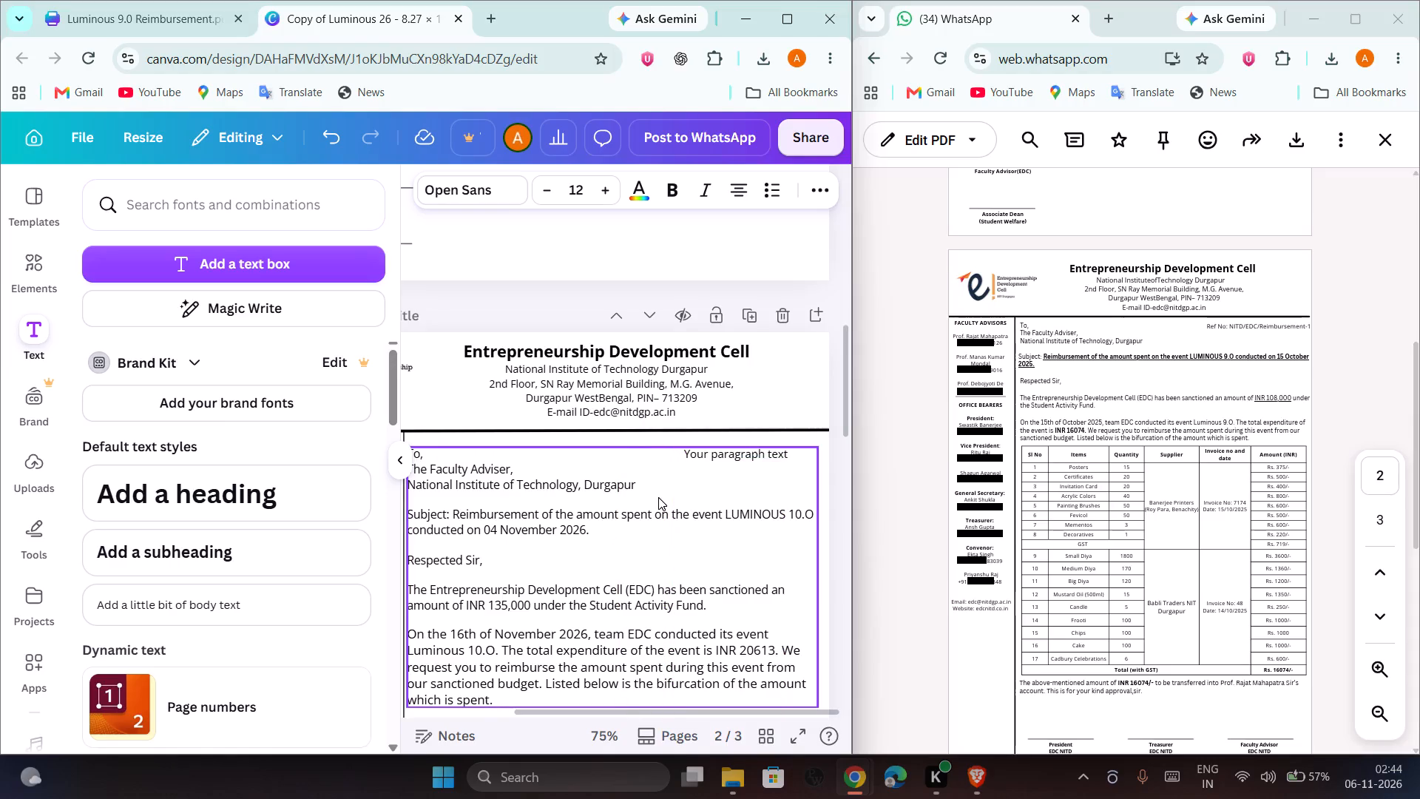
pyautogui.press('Right')
pyautogui.press('Right')
pyautogui.press('Right')
pyautogui.press('Right')
pyautogui.press('Right')
pyautogui.press('Right')
pyautogui.press('Up')
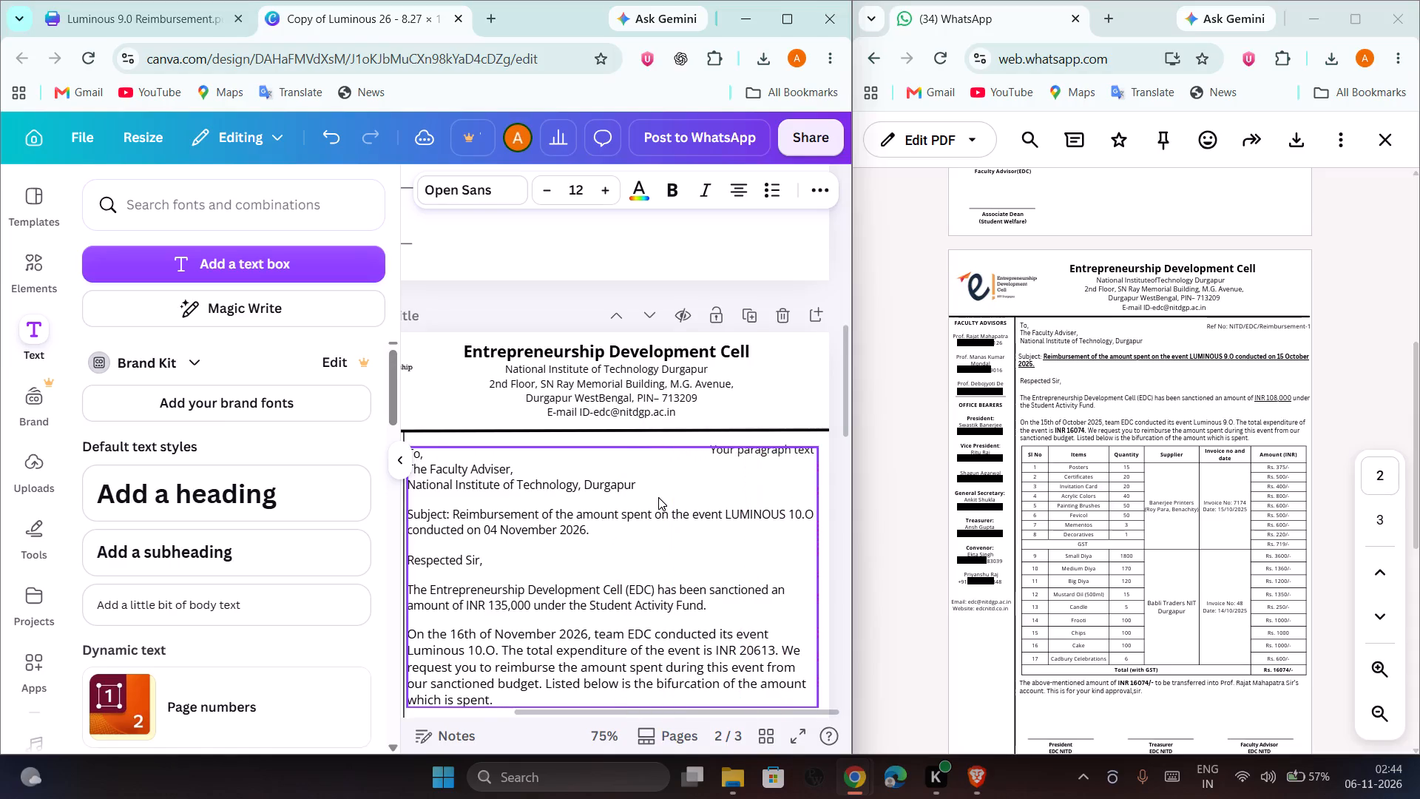
pyautogui.press('Right')
pyautogui.press('Right')
pyautogui.press('Right')
pyautogui.press('Down')
pyautogui.press('Left')
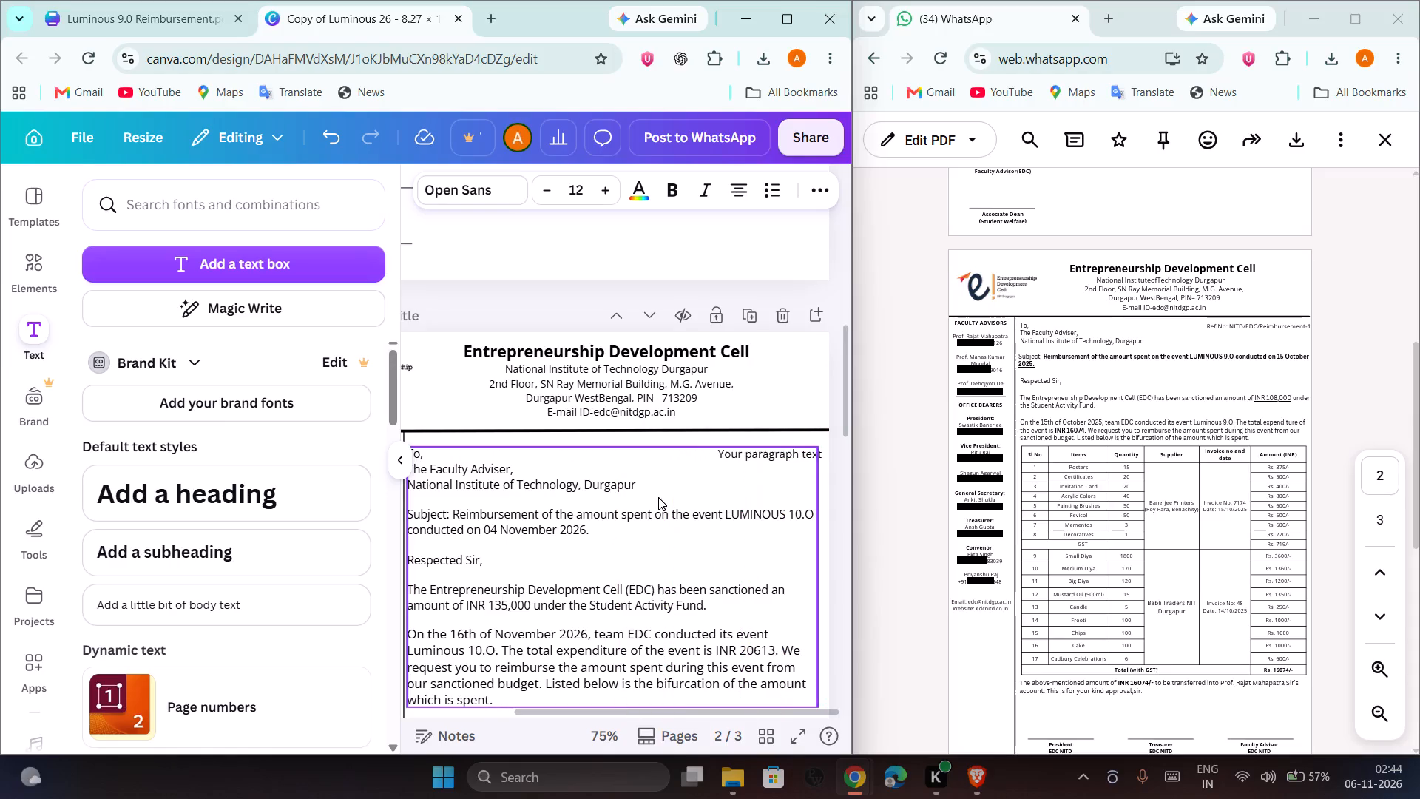
pyautogui.press('Left')
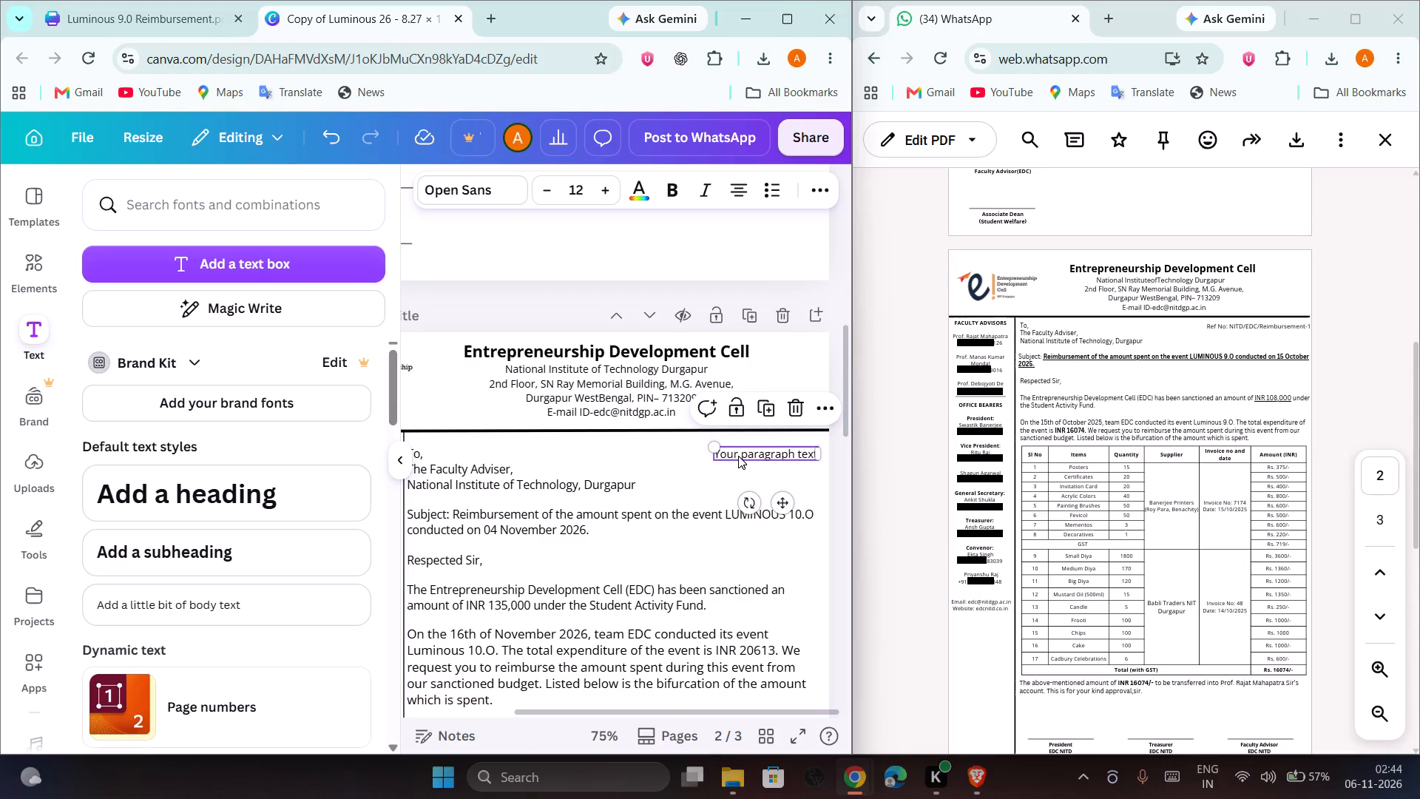
pyautogui.doubleClick(737, 457)
# Replace the new text box's placeholder on page 2 with "Ref No:".
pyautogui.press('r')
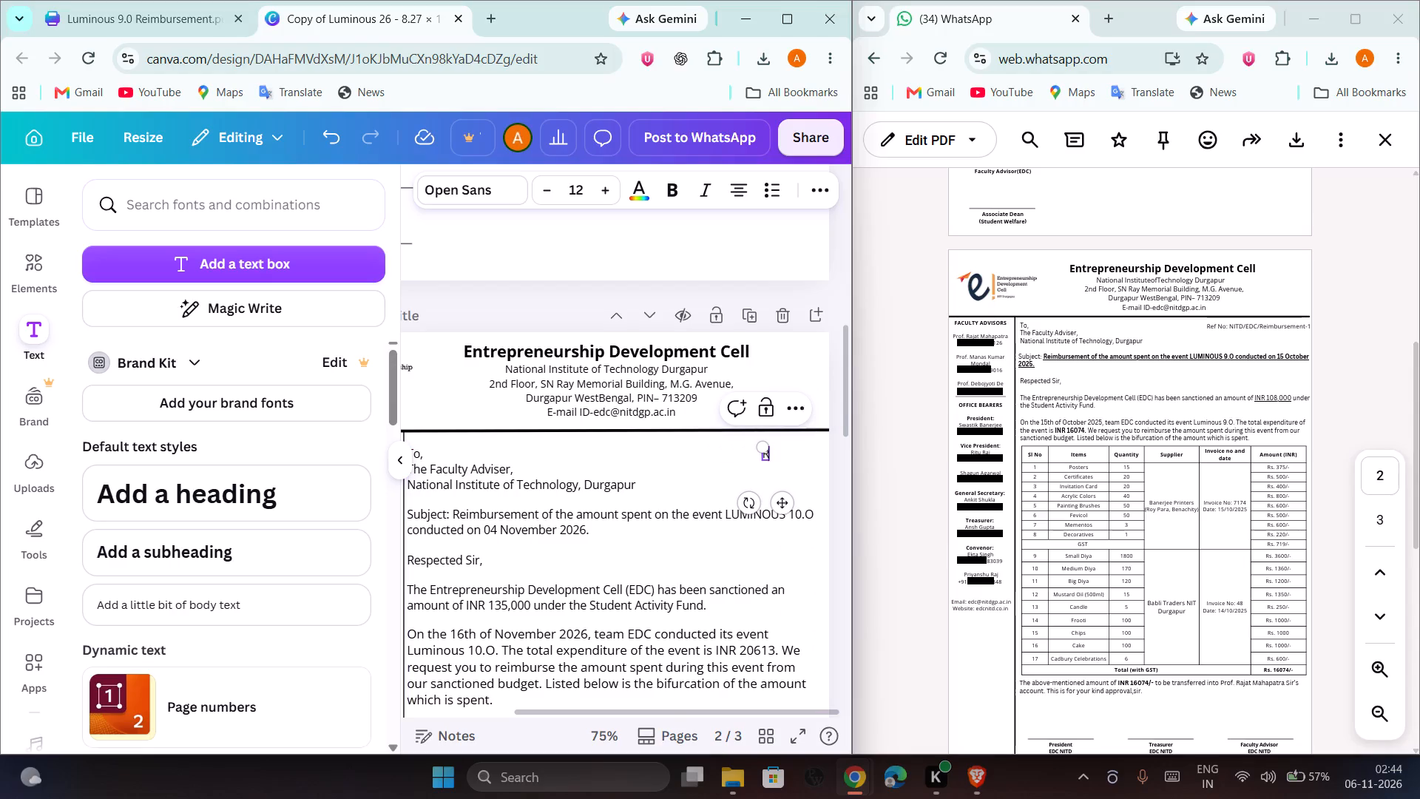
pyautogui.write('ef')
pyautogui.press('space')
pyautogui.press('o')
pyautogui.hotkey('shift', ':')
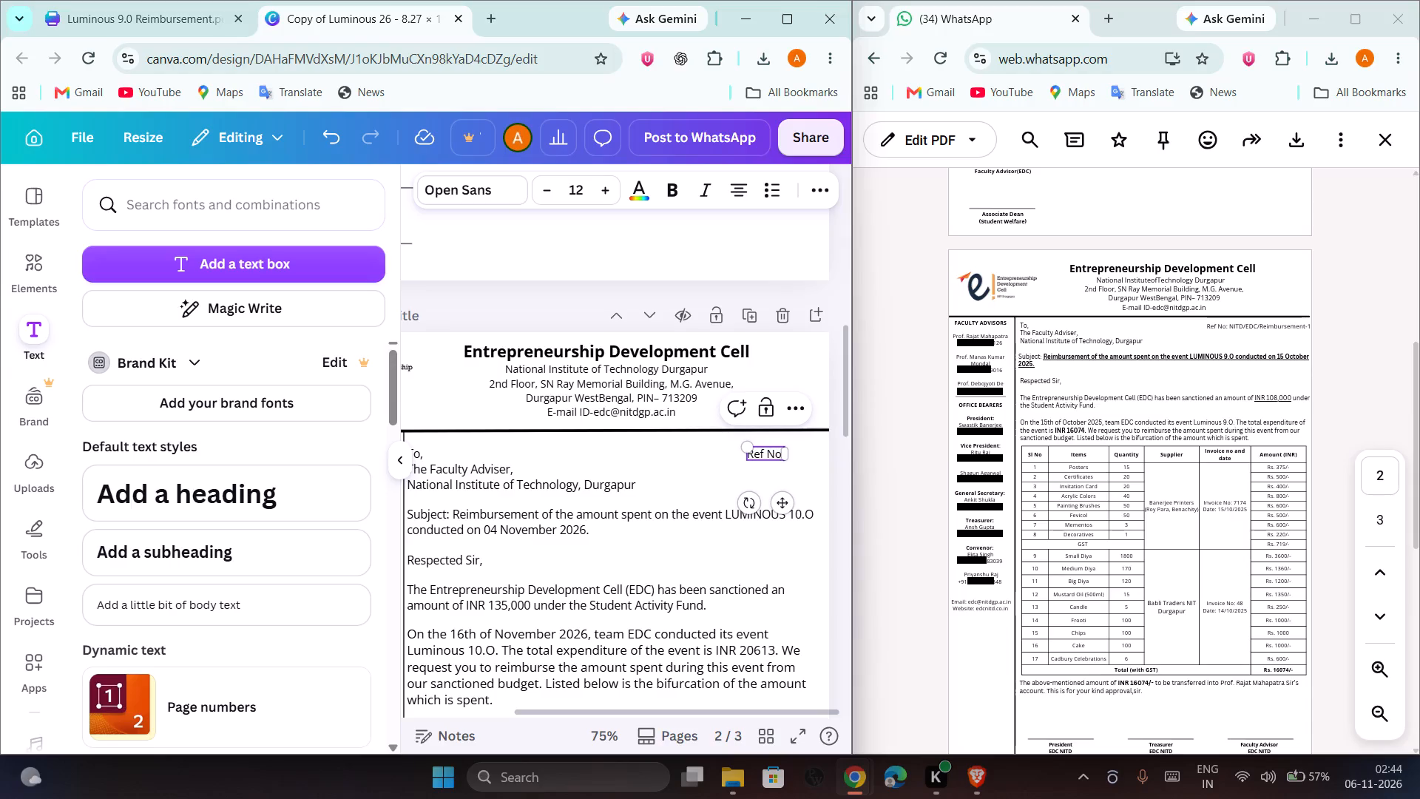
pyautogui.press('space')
pyautogui.click(538, 299)
# Nudge the "Ref No:" text box slightly up and to the left, just below the letterhead line.
pyautogui.click(760, 447)
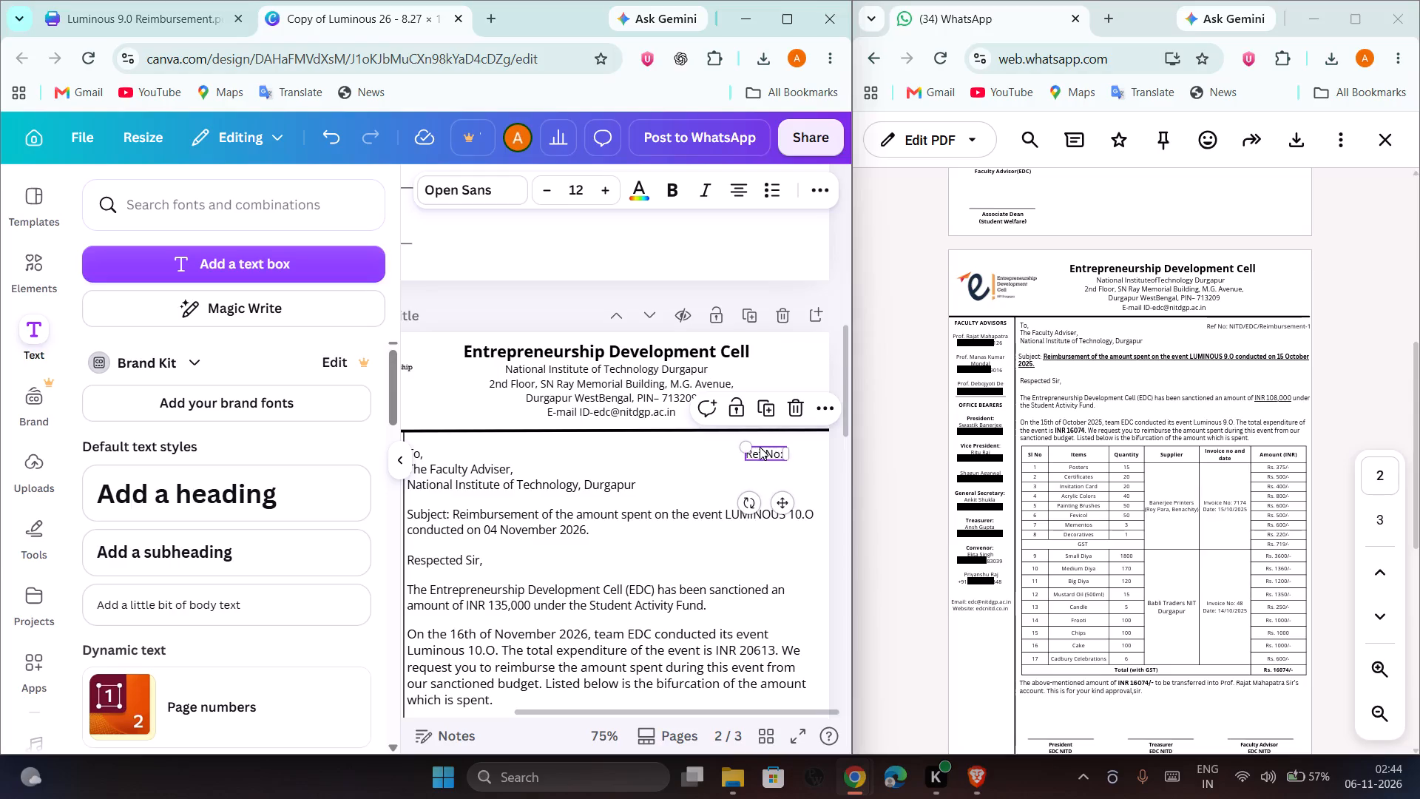
pyautogui.press('Up')
pyautogui.press('Left')
pyautogui.press('Up')
pyautogui.press('Left')
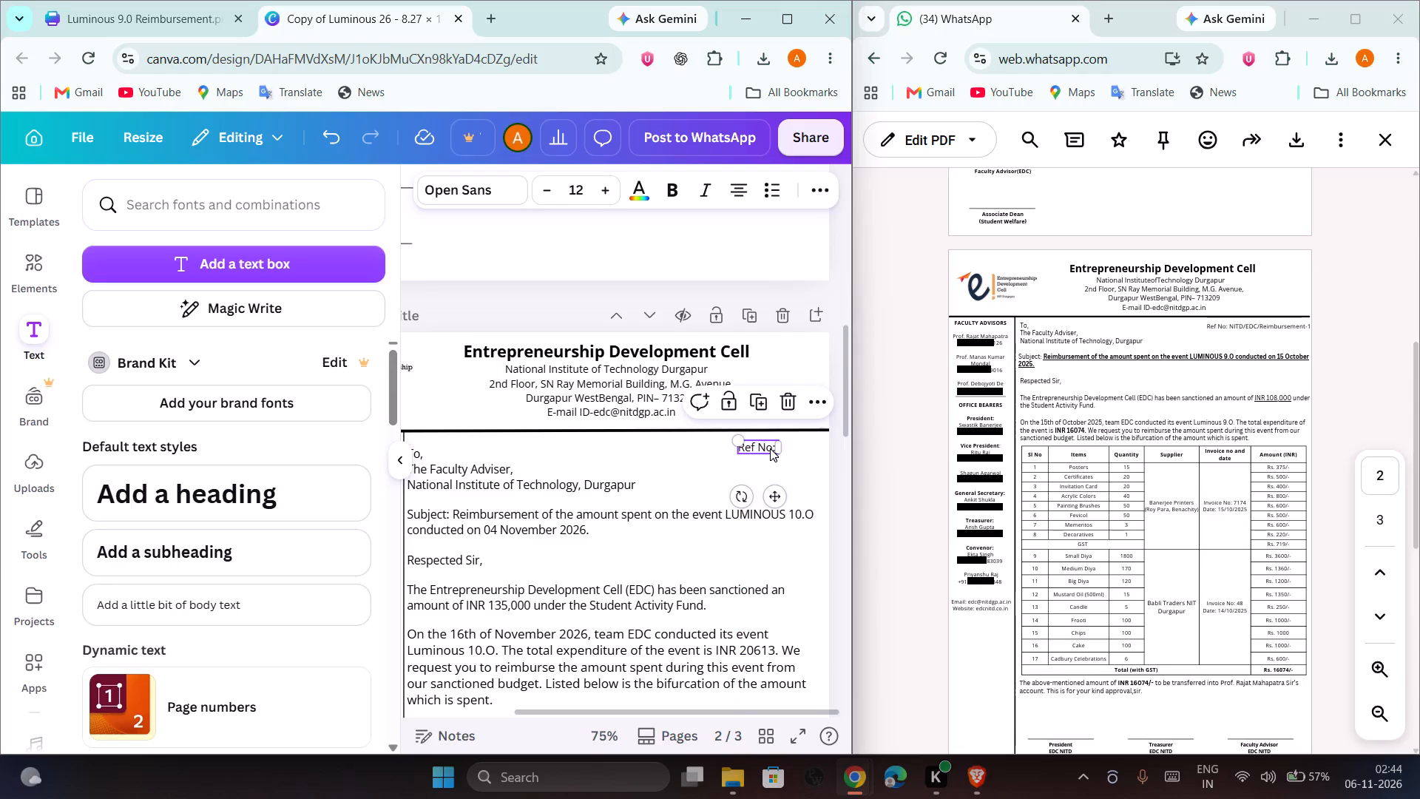
# Reduce the "Ref No:" text to font size 10.
pyautogui.click(537, 195)
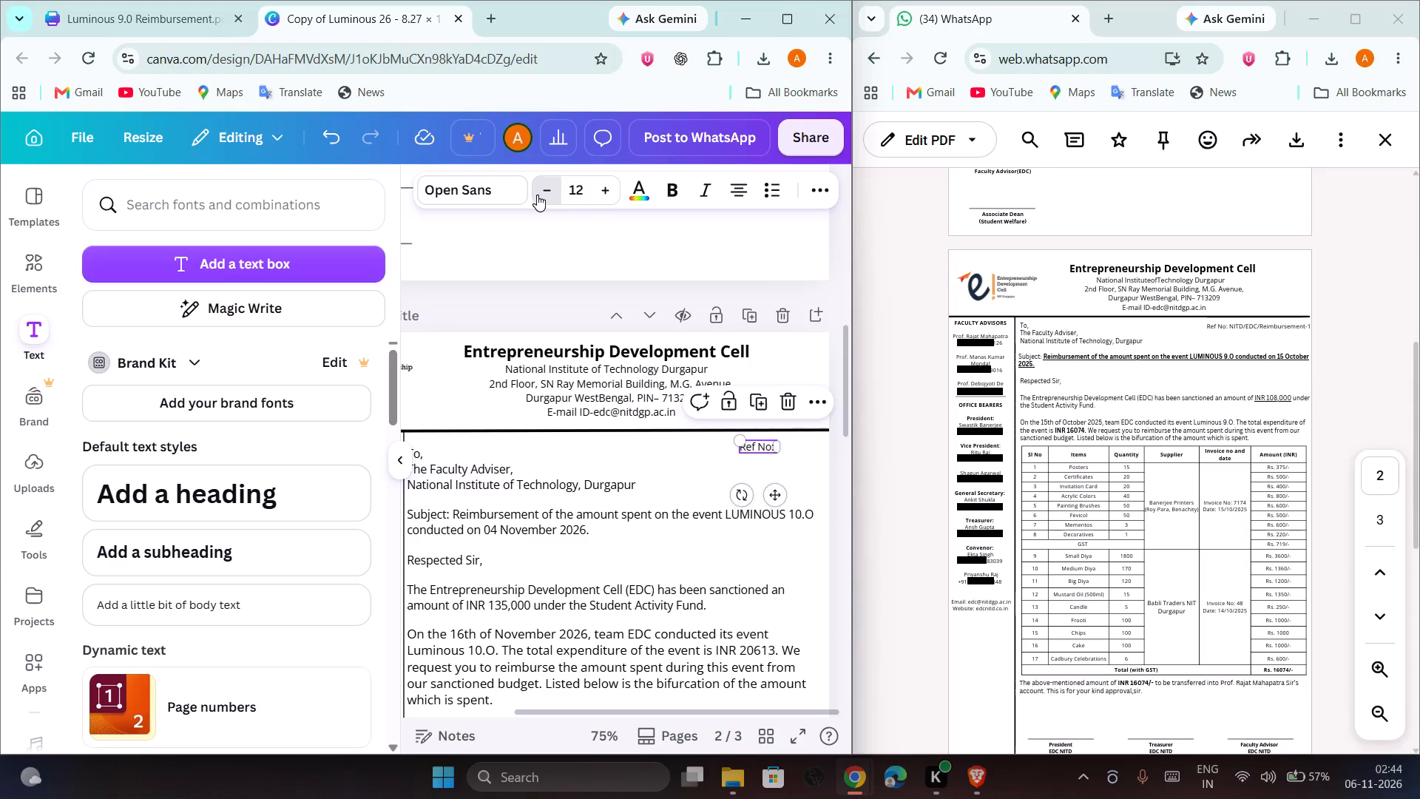
pyautogui.click(537, 195)
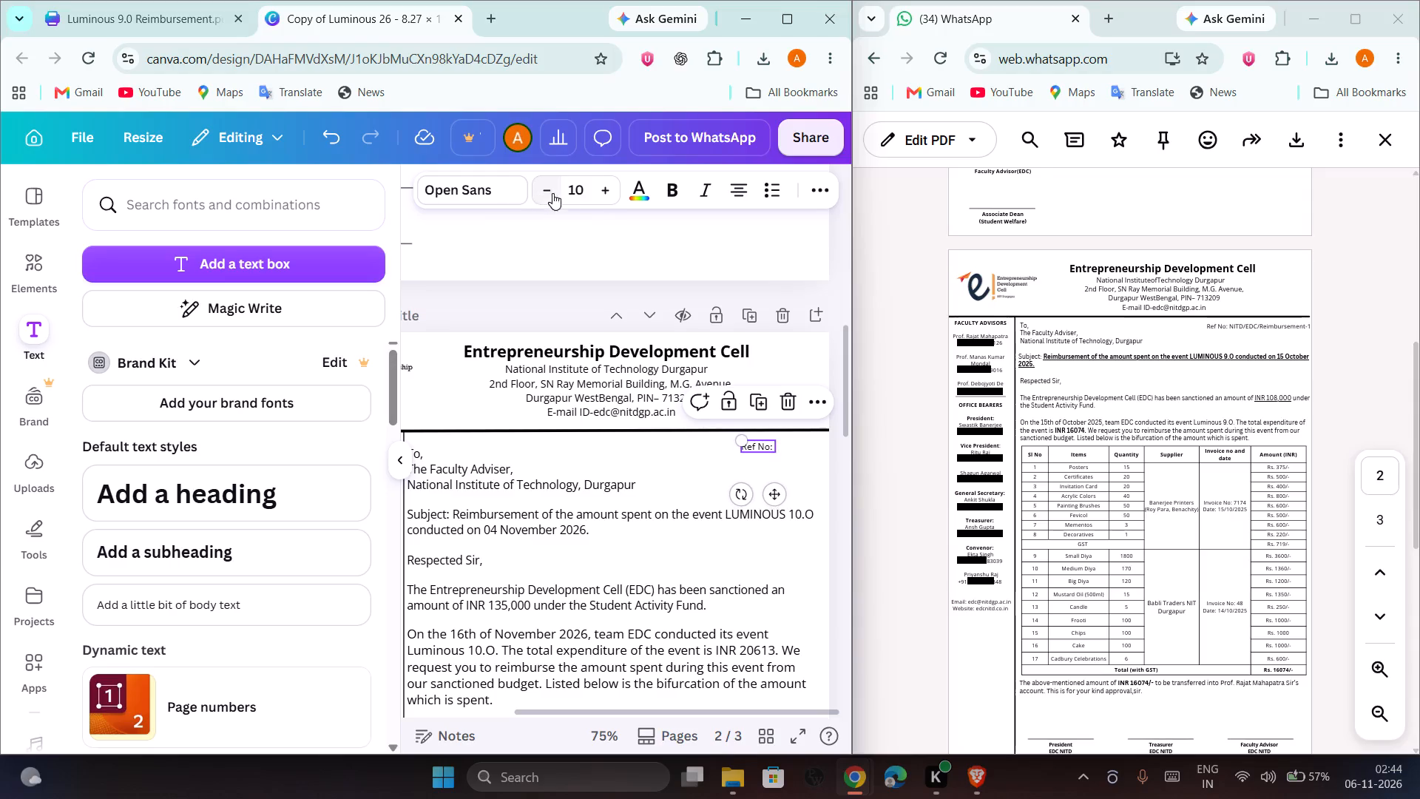
pyautogui.click(839, 471)
# Review the rest of page 2, covering the expense table, the closing transfer line and the signatures.
pyautogui.hscroll(1, 630, 467)
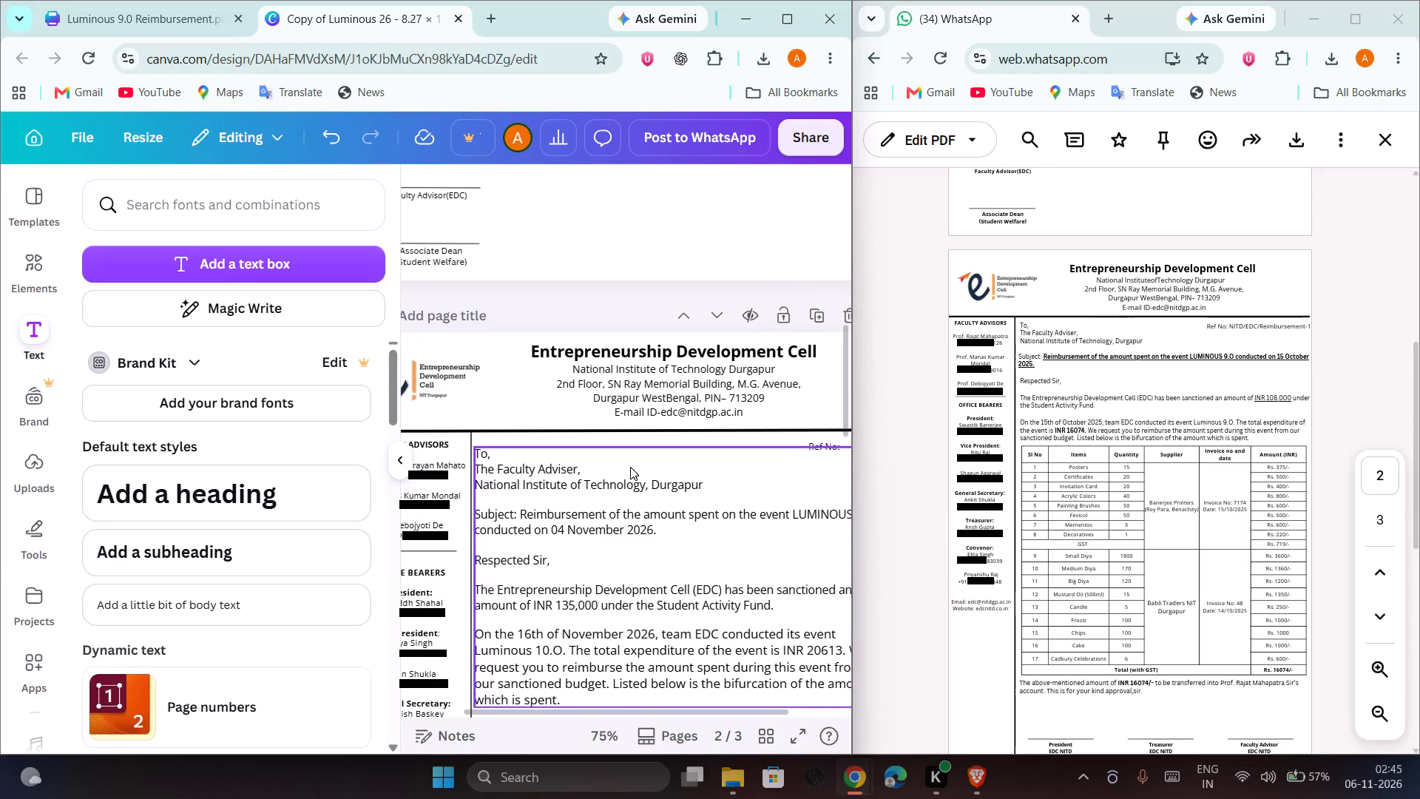
pyautogui.hscroll(1, 630, 467)
pyautogui.scroll(-1, 630, 467)
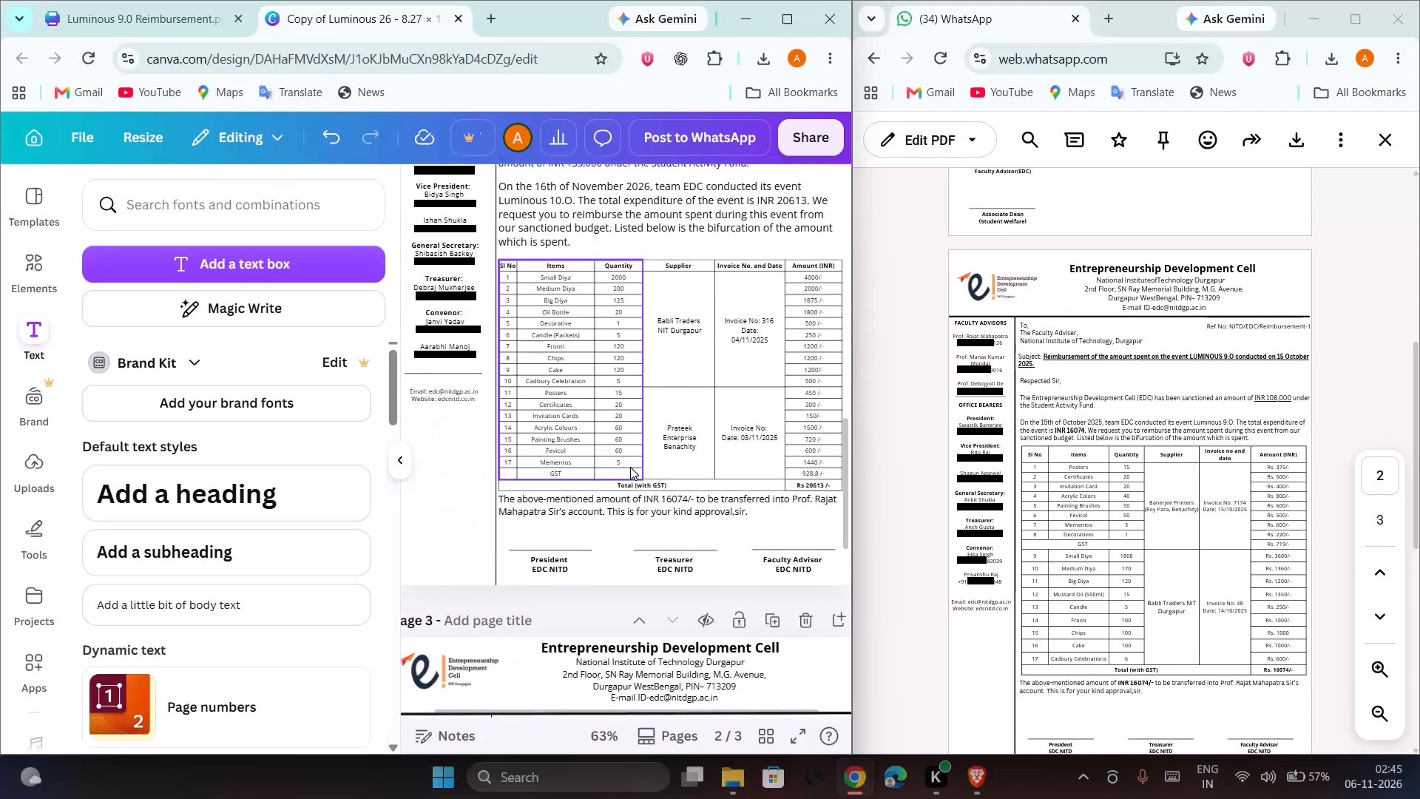
# Change the amount in page 2's closing text below the item table to INR 20613/-.
pyautogui.scroll(-1, 630, 467)
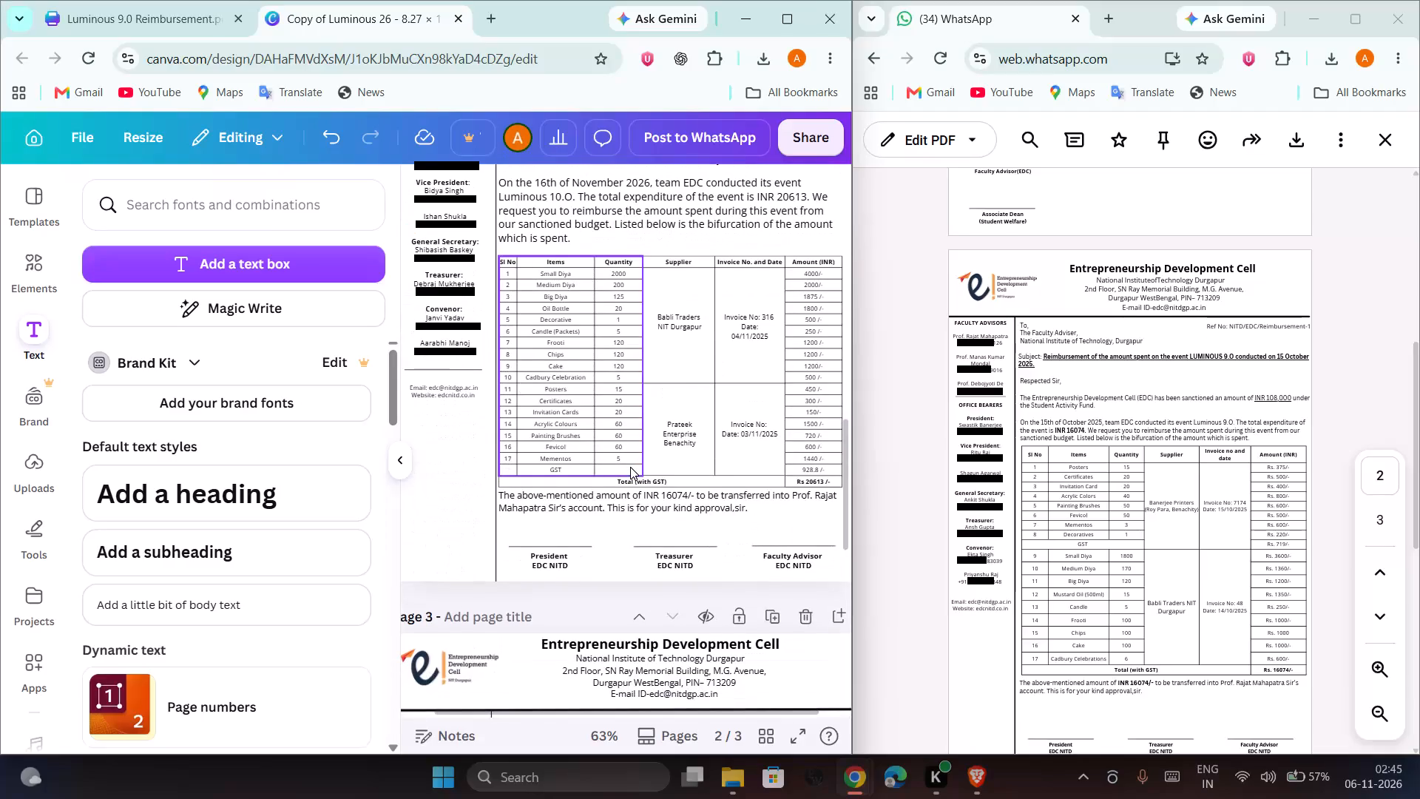
pyautogui.click(671, 500)
pyautogui.click(671, 500)
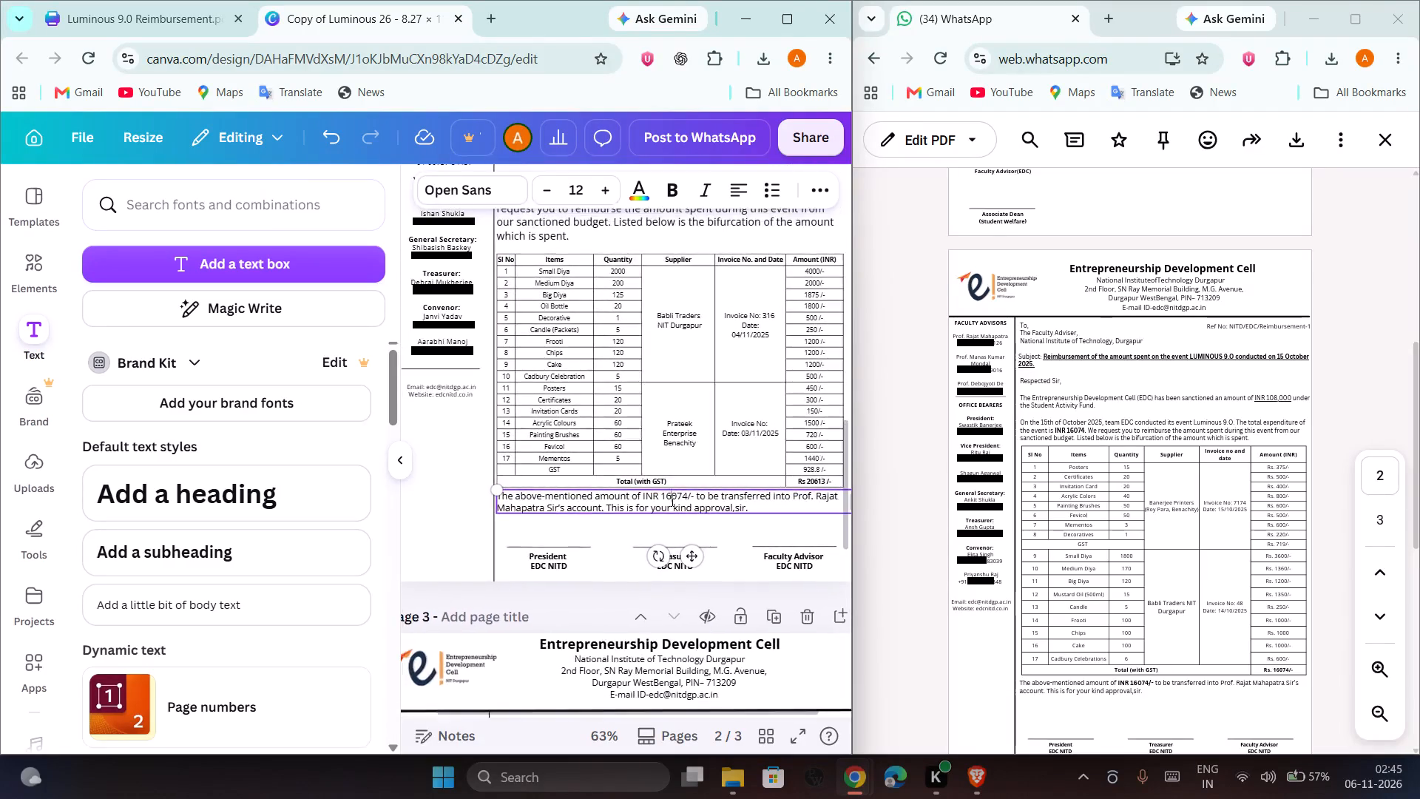
pyautogui.click(686, 499)
pyautogui.press('\\')
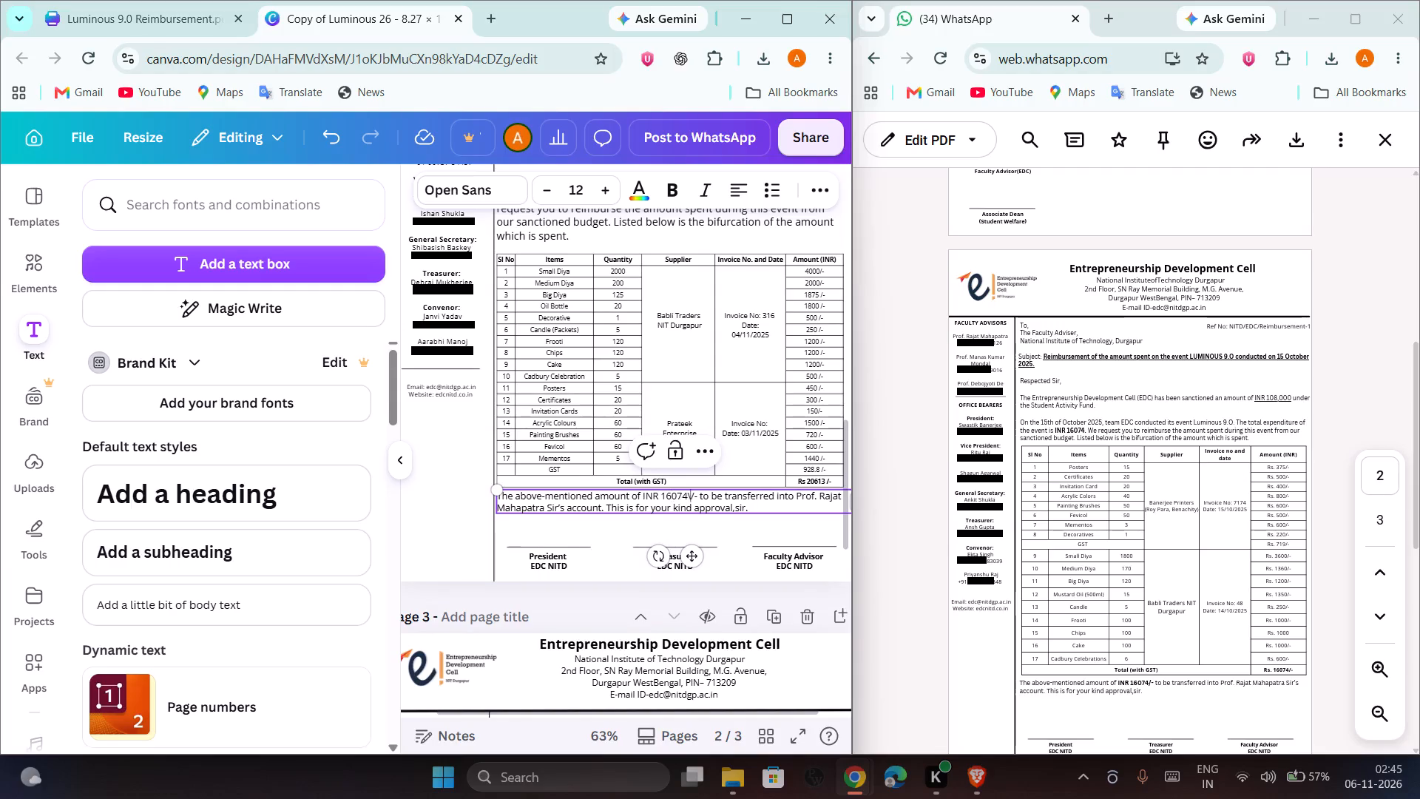
pyautogui.press('BackSpace')
pyautogui.press('BackSpace')
pyautogui.press('BackSpace')
pyautogui.press('BackSpace')
pyautogui.press('BackSpace')
pyautogui.press('BackSpace')
pyautogui.write('20')
pyautogui.write('613')
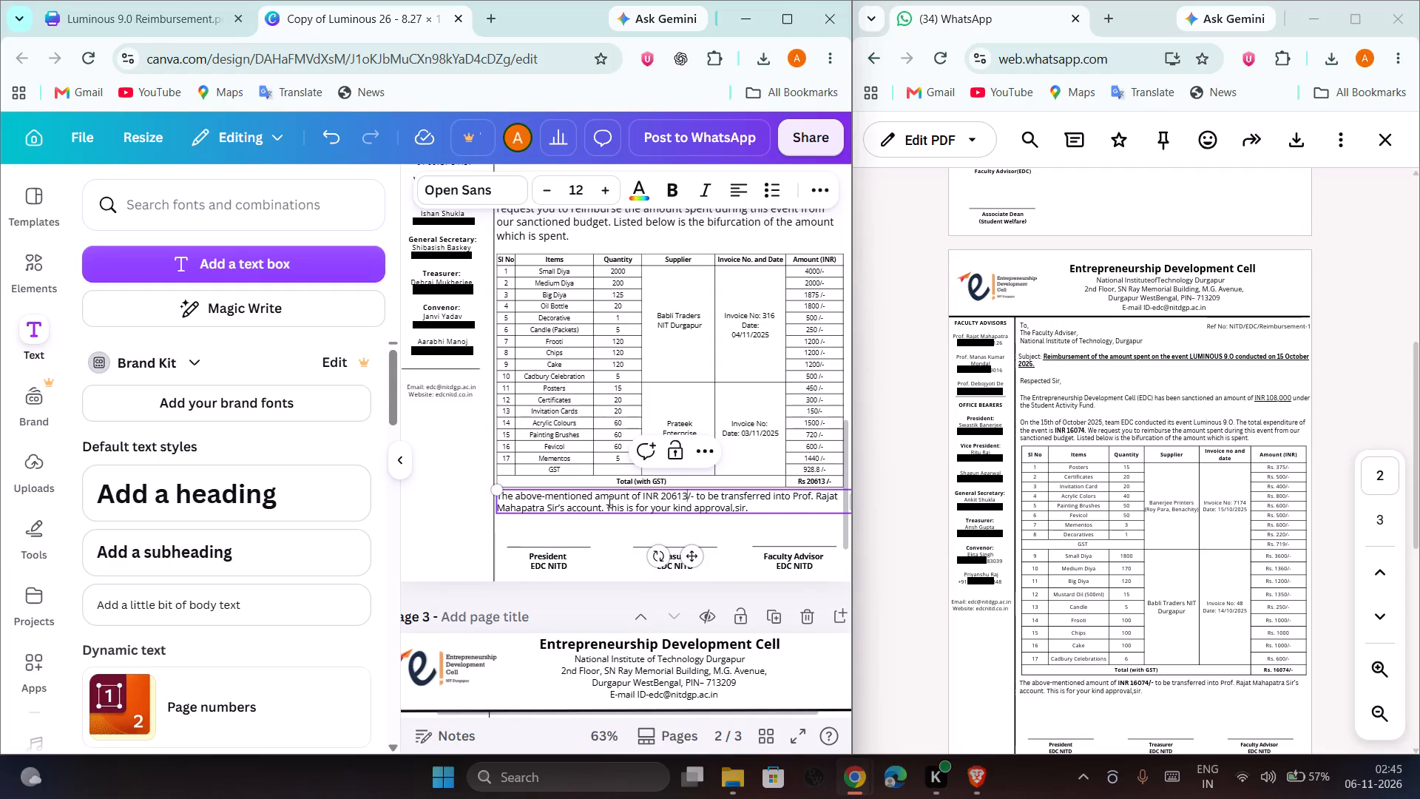
pyautogui.click(569, 506)
# Compare page 3's letter with the reference's Expenditure page, including its event details line and item table.
pyautogui.scroll(-3, 591, 513)
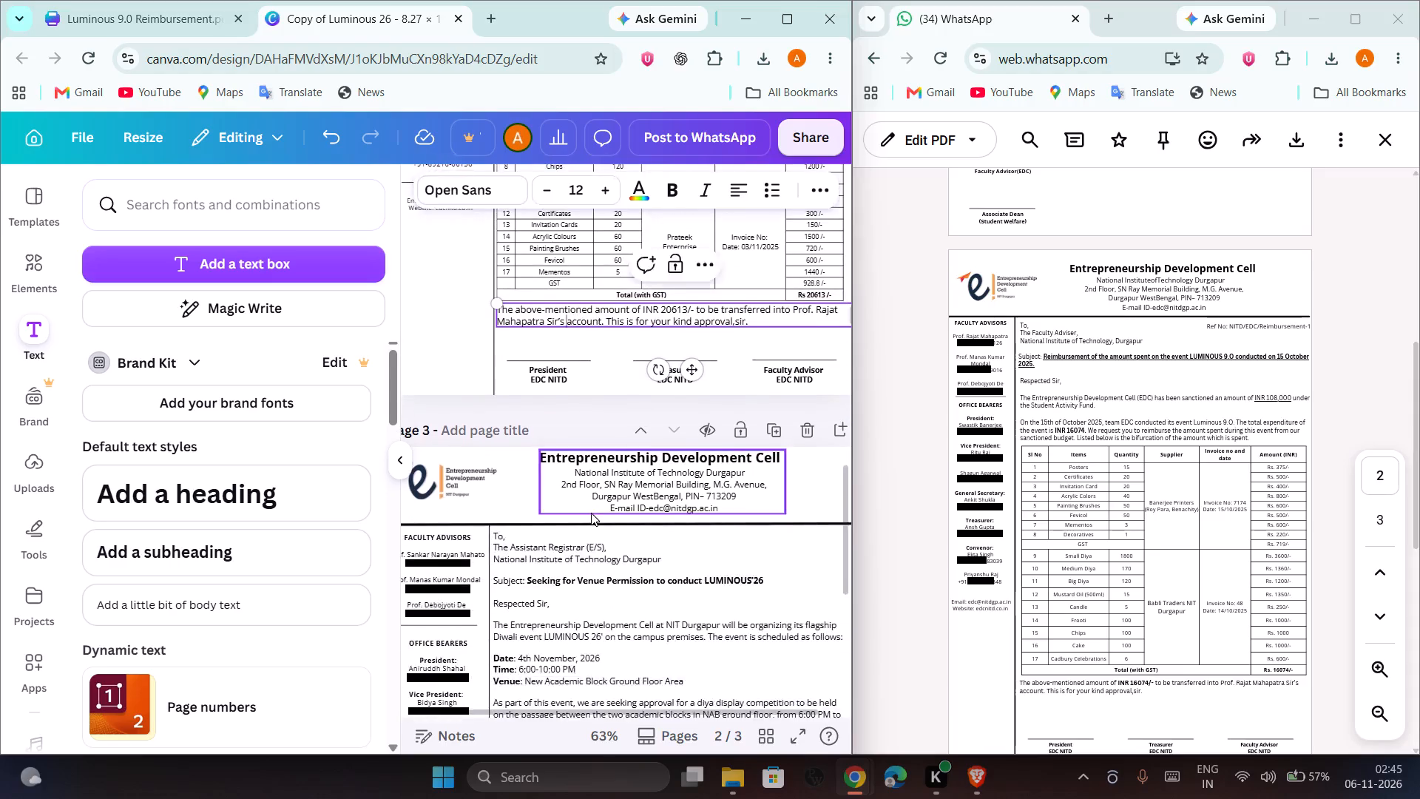
pyautogui.scroll(-2, 591, 513)
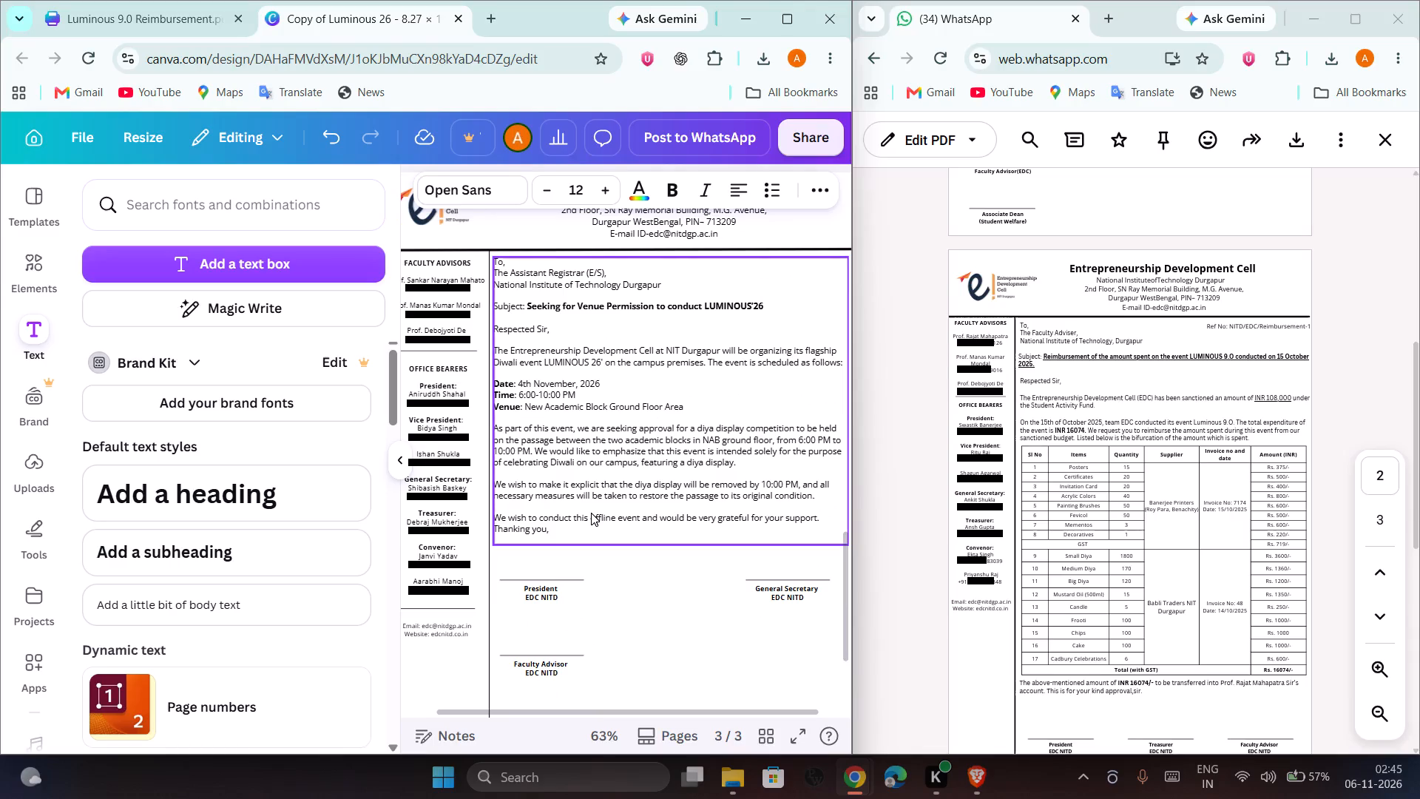
pyautogui.scroll(-1, 1003, 453)
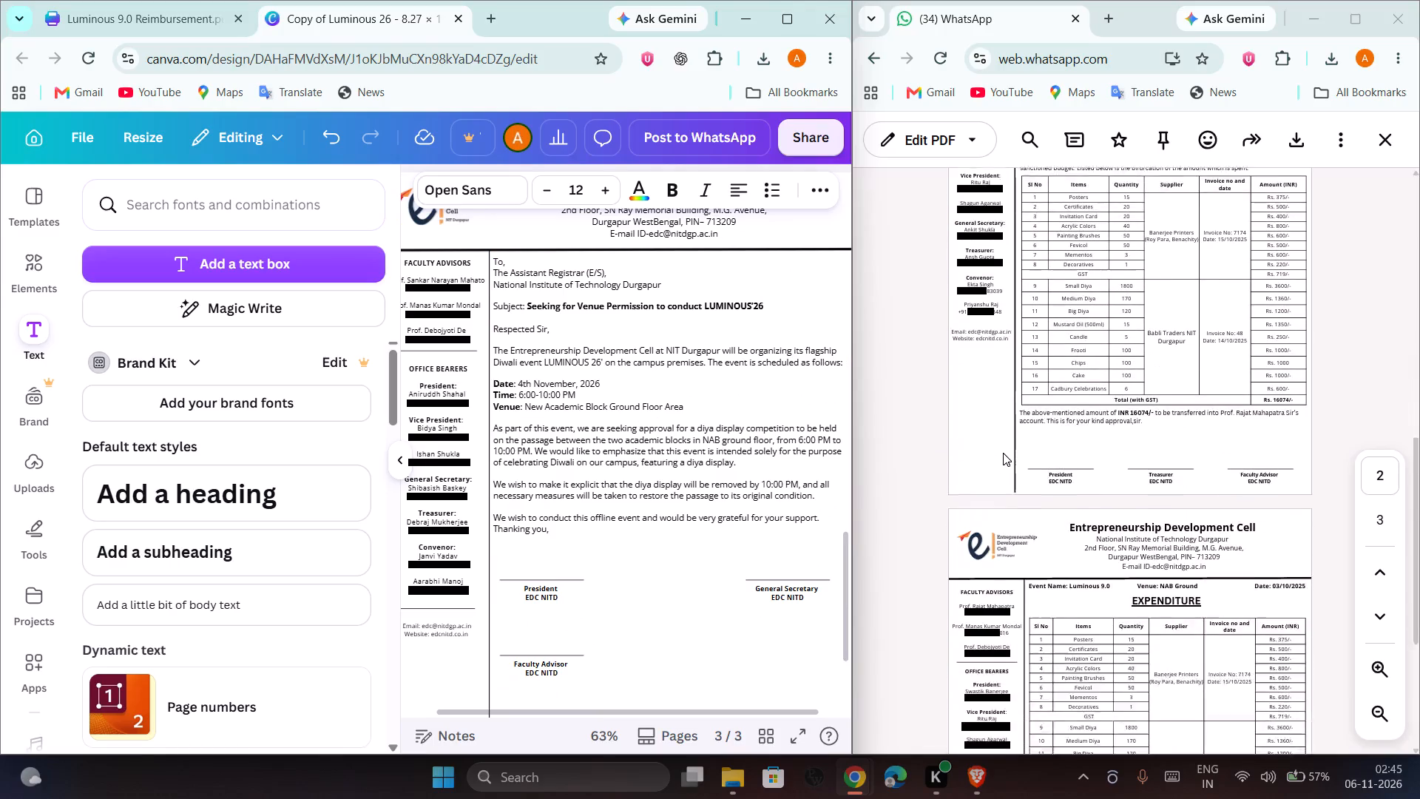
pyautogui.scroll(-4, 1003, 453)
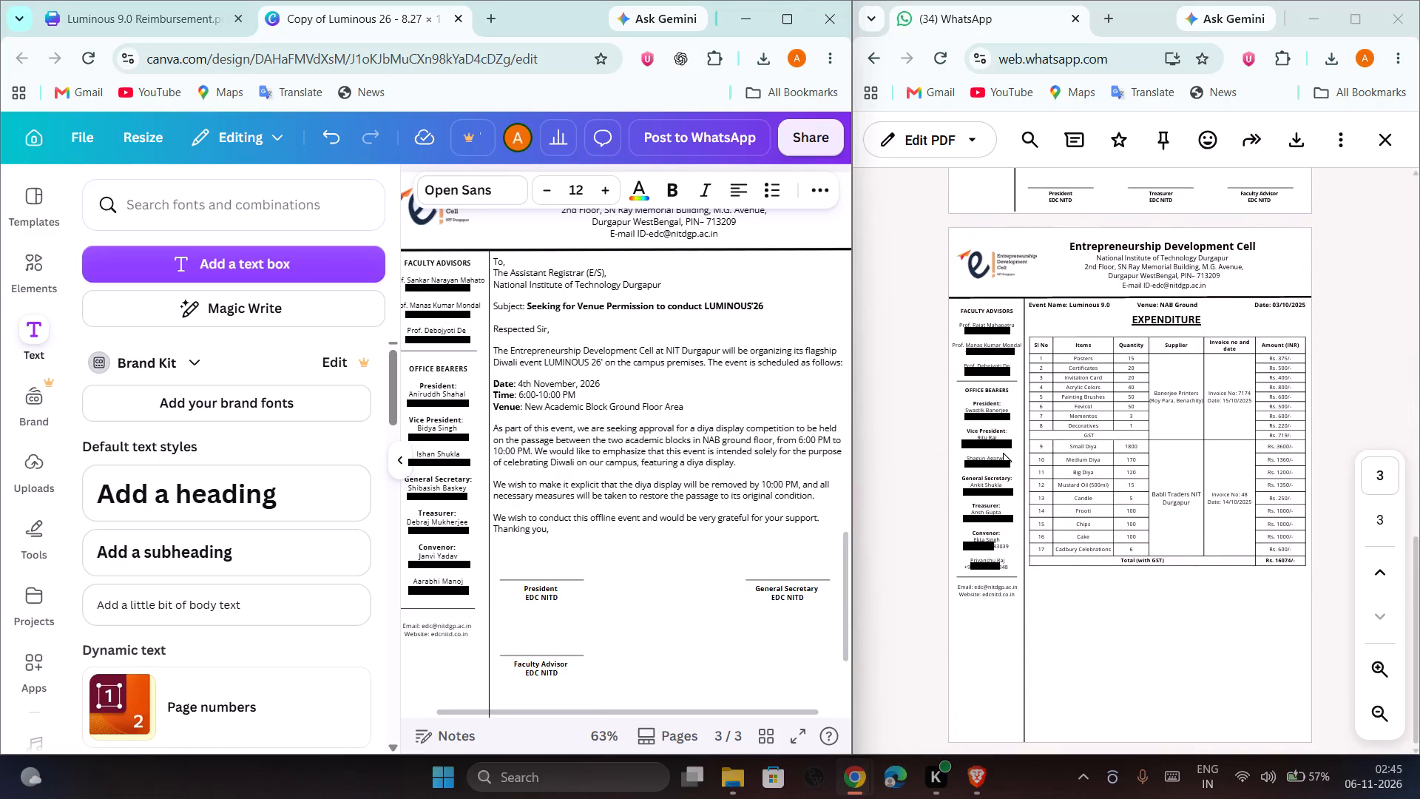
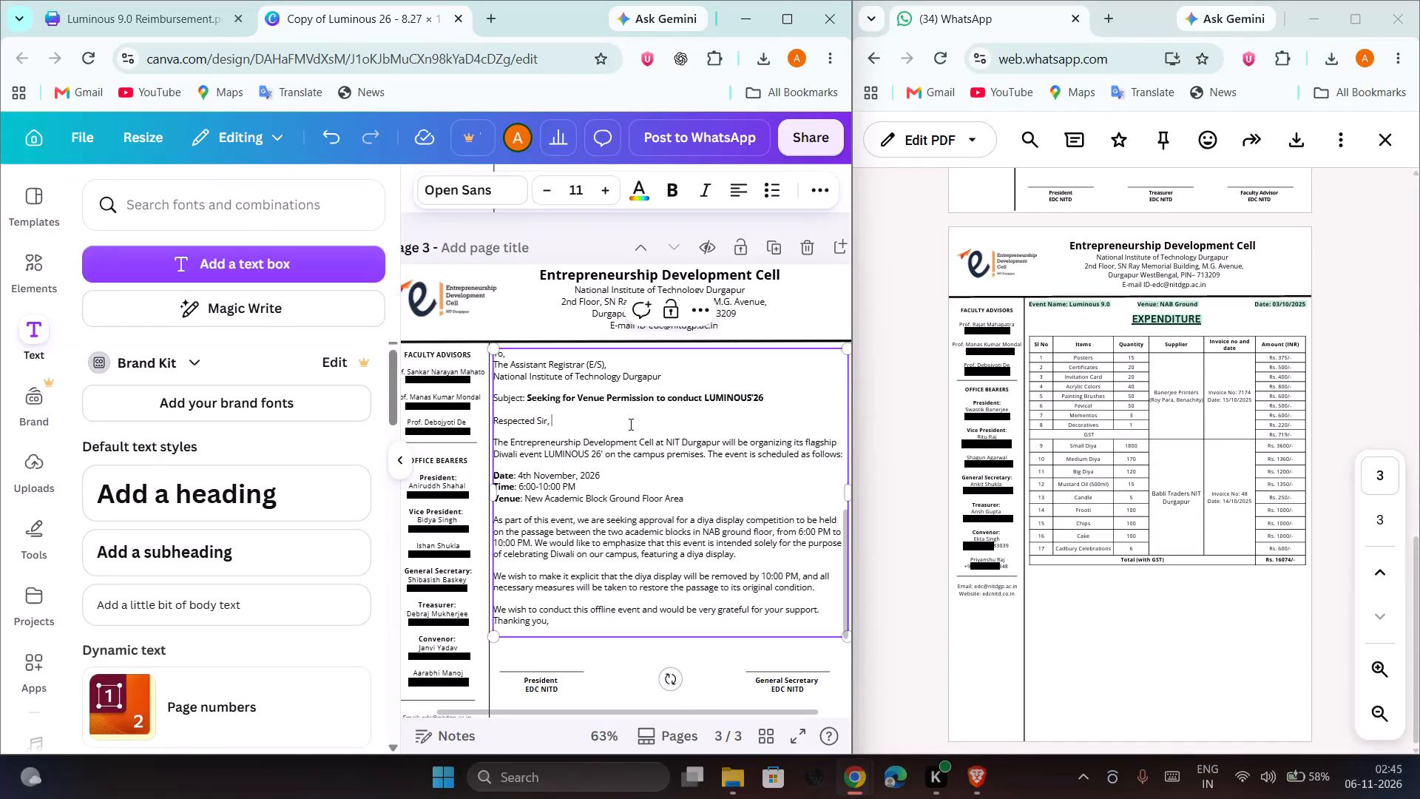
# Replace page 3's entire letter text with the copied reference line holding the event name, venue, date and EXPENDITURE.
pyautogui.hotkey('ctrl', 'a')
pyautogui.hotkey('ctrl', 'v')
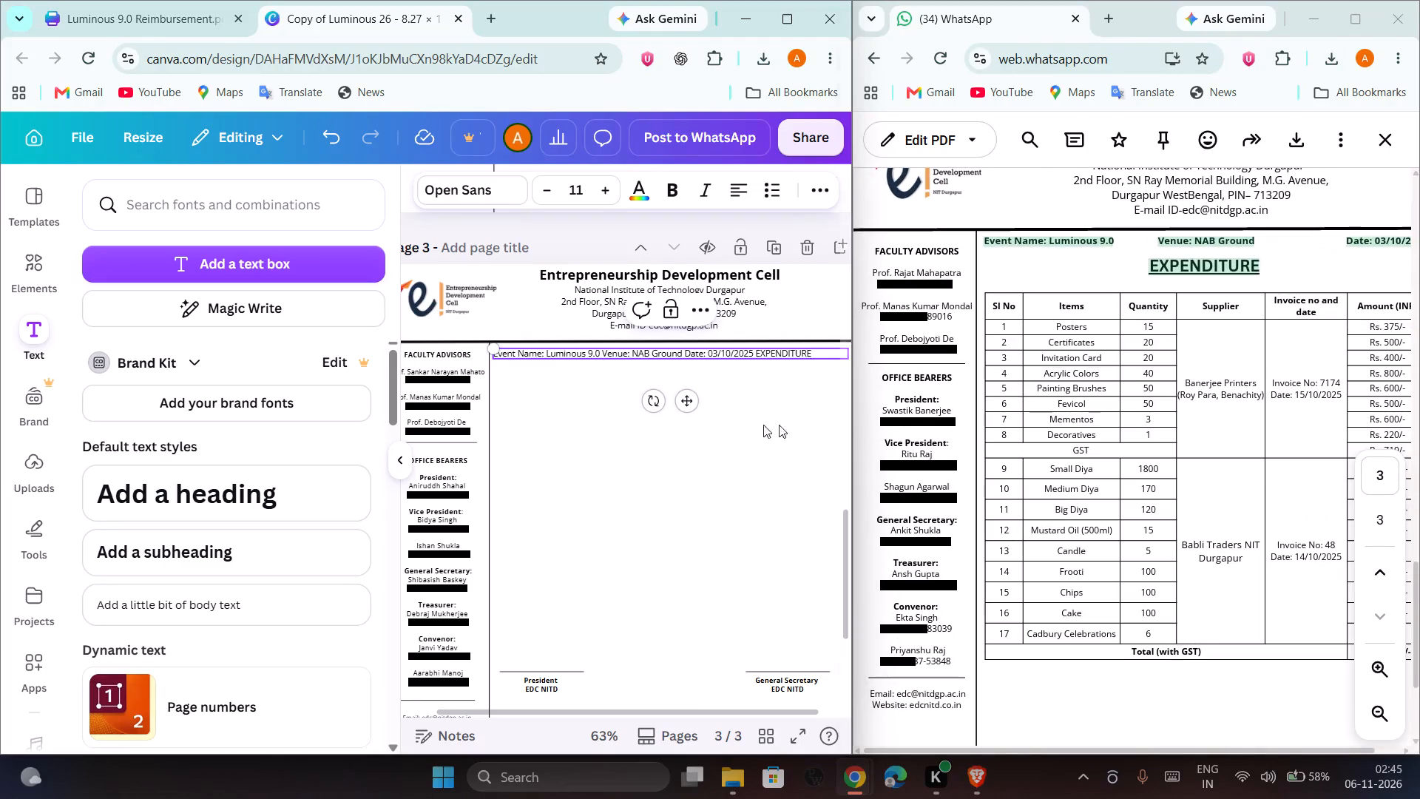
# Bold "Event Name: Luminous 9.0" in page 3's event details line and increase the text size to 12.
pyautogui.click(595, 354)
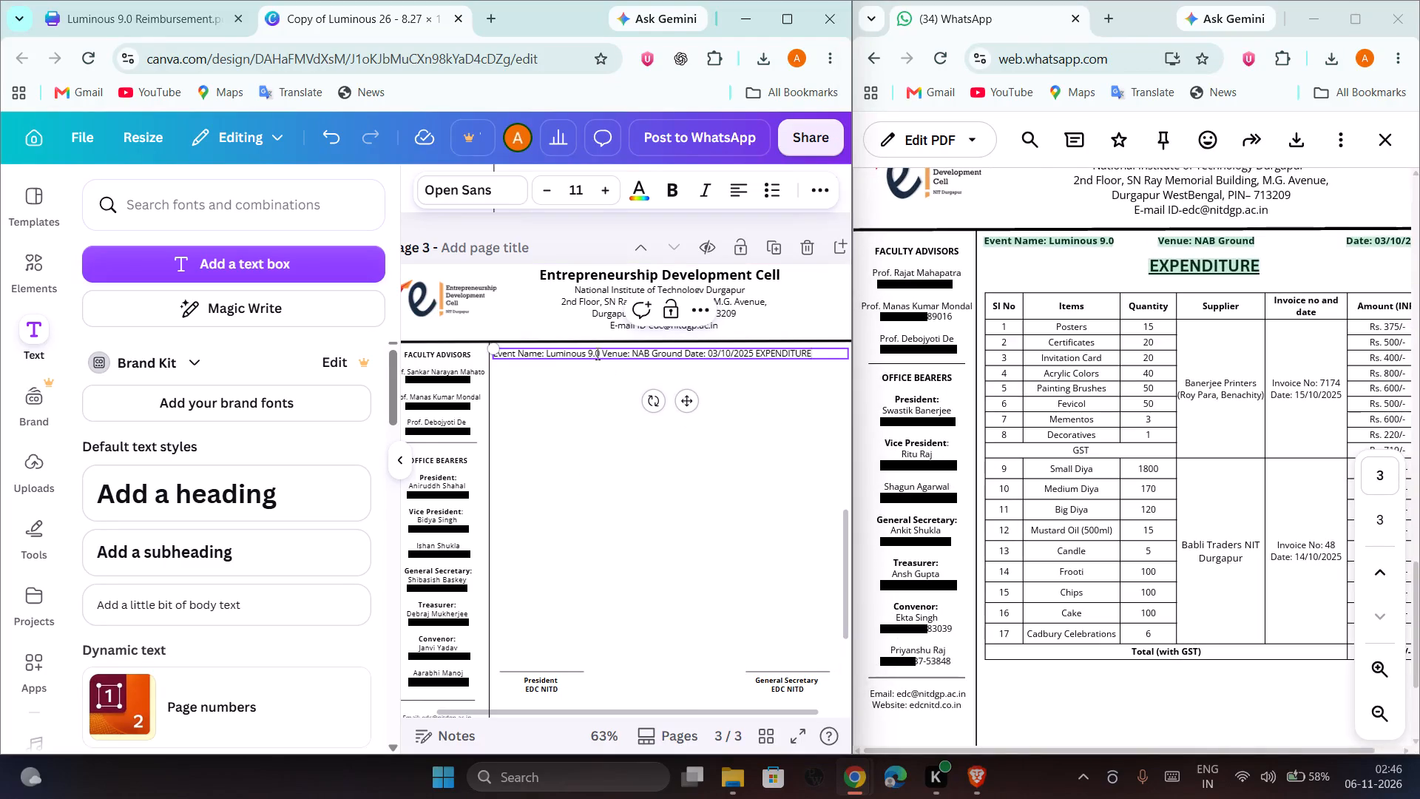
pyautogui.click(597, 354)
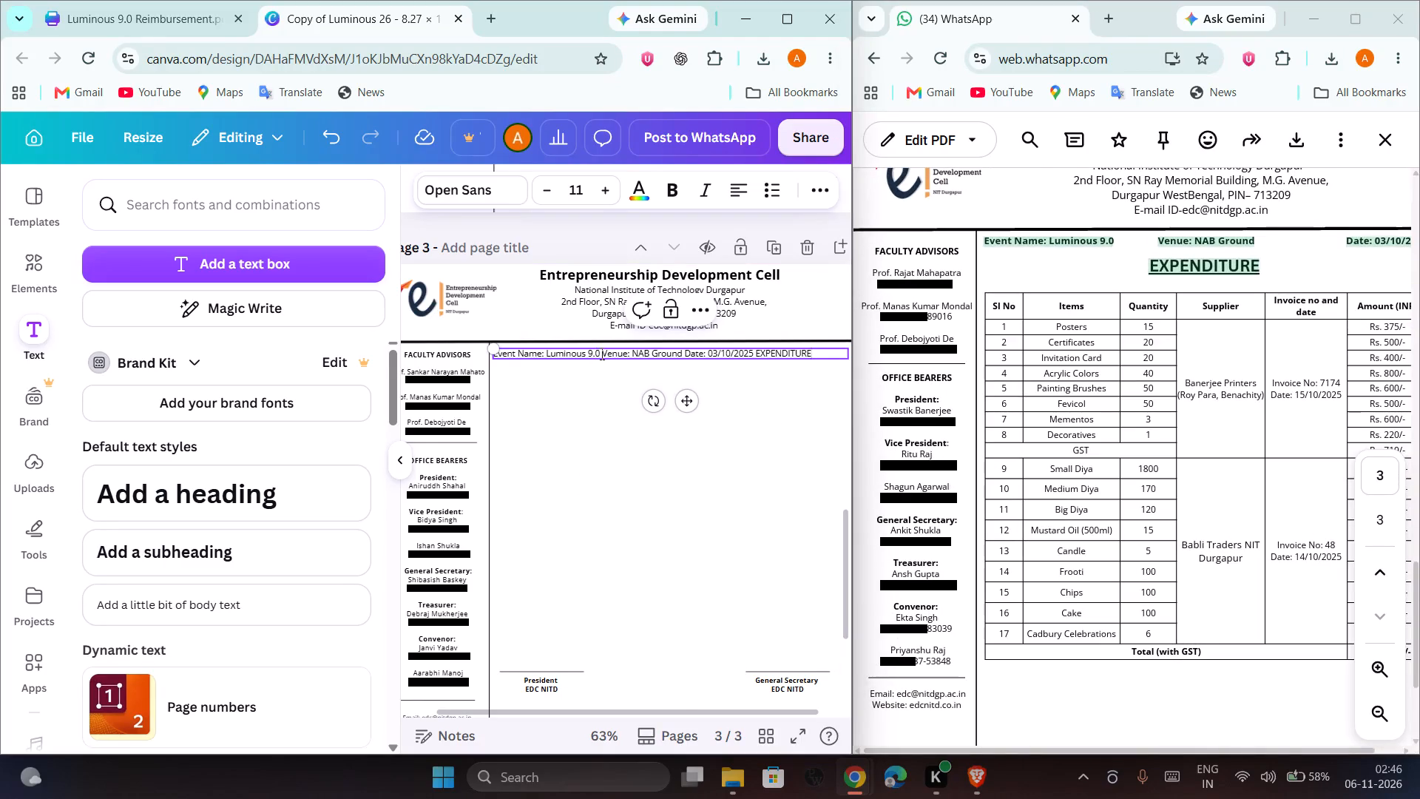
pyautogui.click(601, 354)
pyautogui.hotkey('ctrl', 'shift', 'Left')
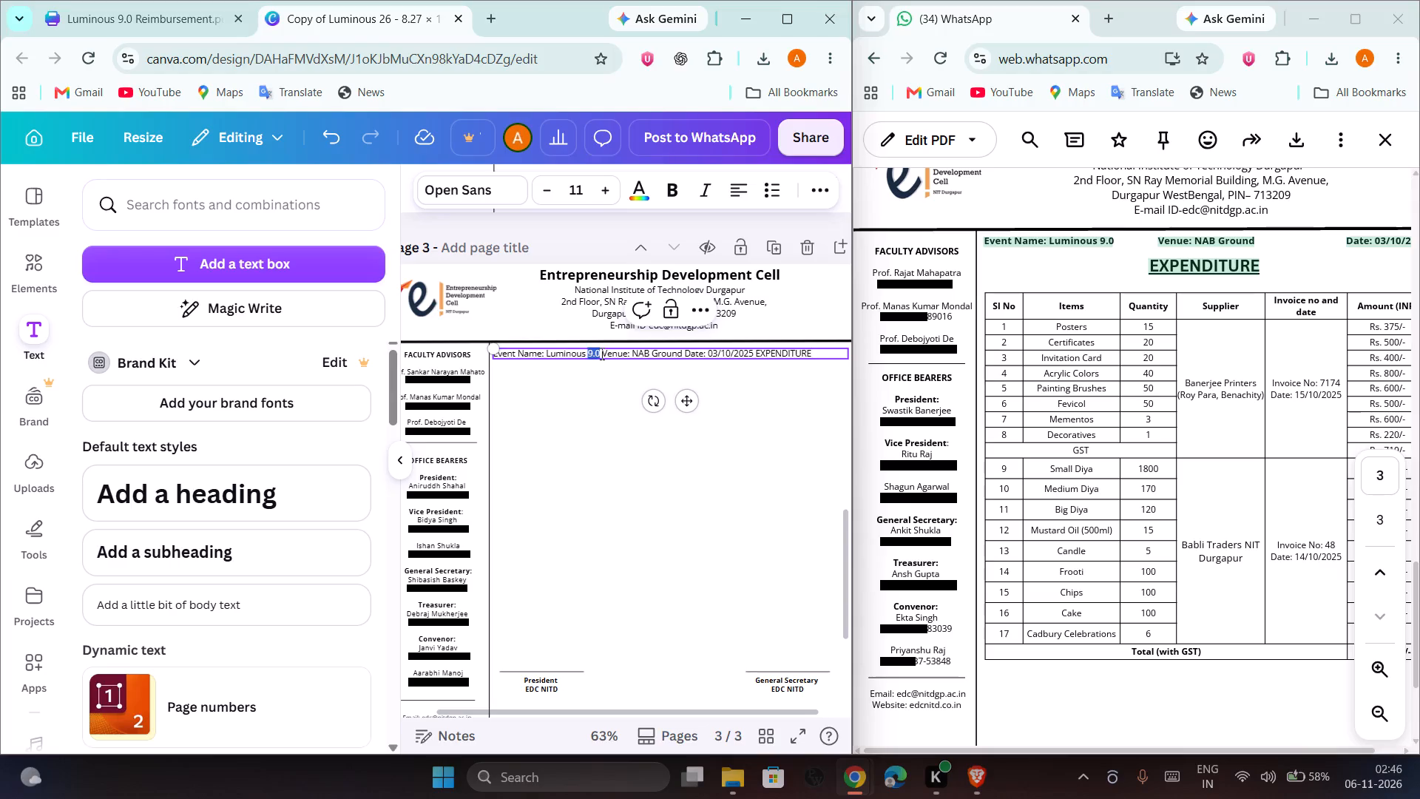
pyautogui.hotkey('ctrl', 'shift', 'Left')
pyautogui.hotkey('ctrl', 'shift', 'Left')
pyautogui.hotkey('ctrl', 'shift', 'Left')
pyautogui.hotkey('ctrl', 'shift', 'Left')
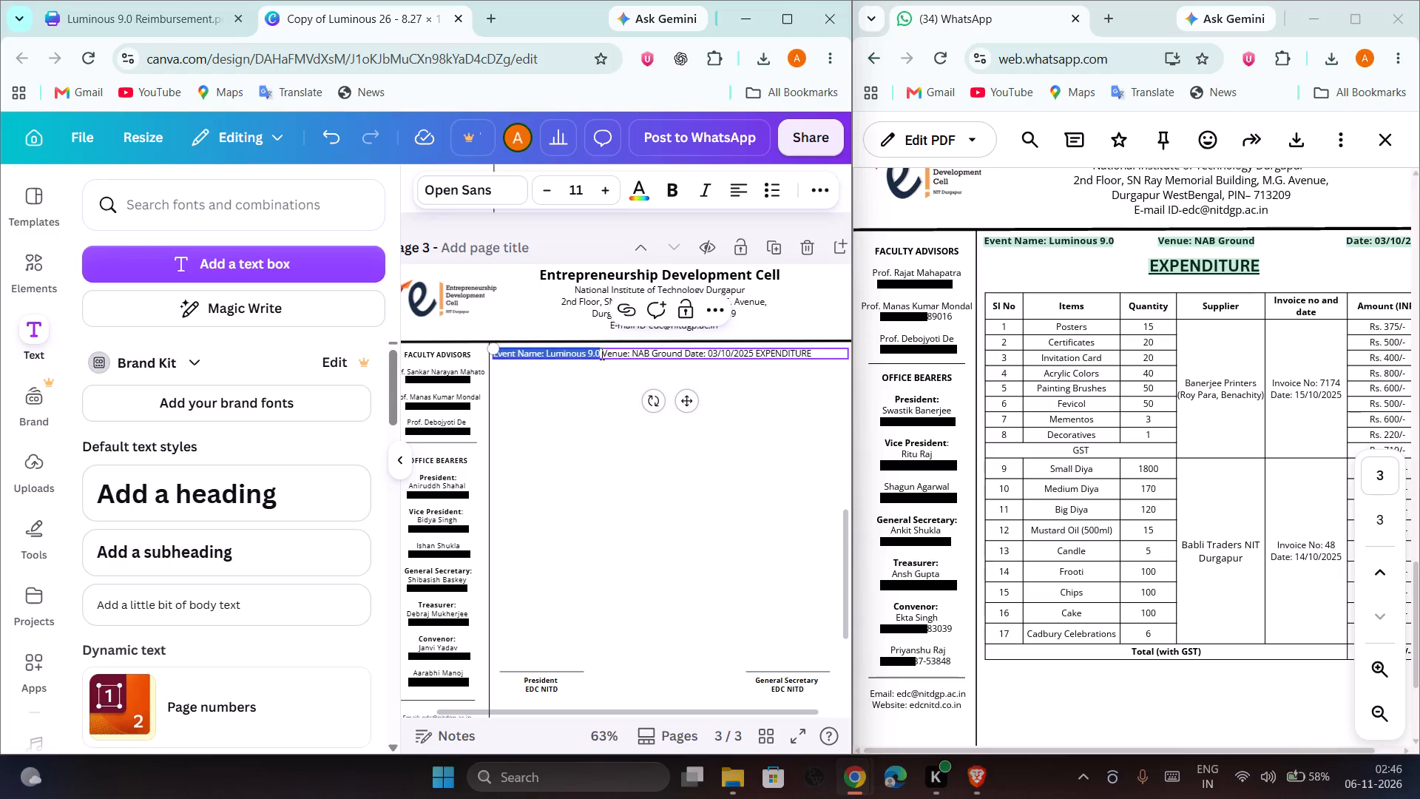
pyautogui.hotkey('ctrl', 'b')
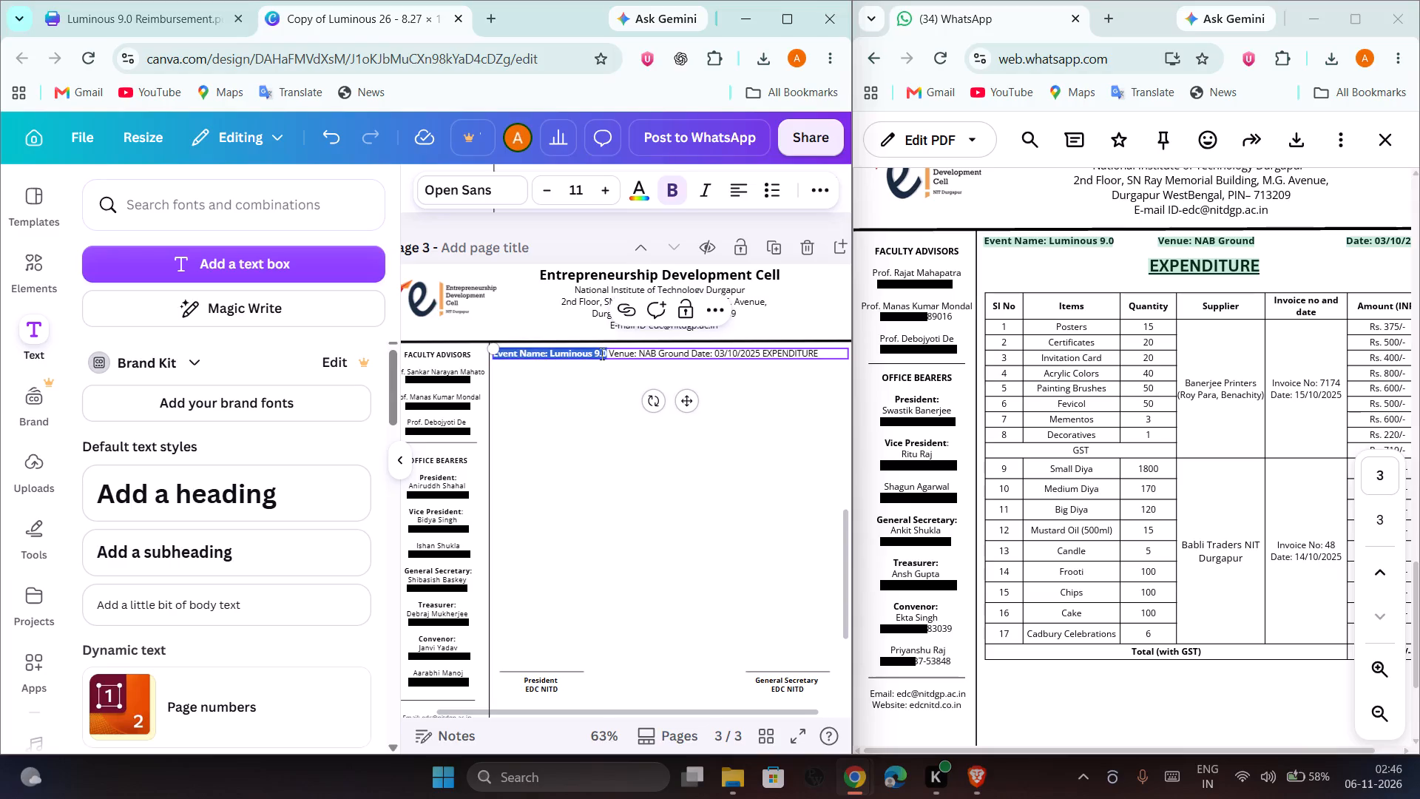
pyautogui.click(605, 197)
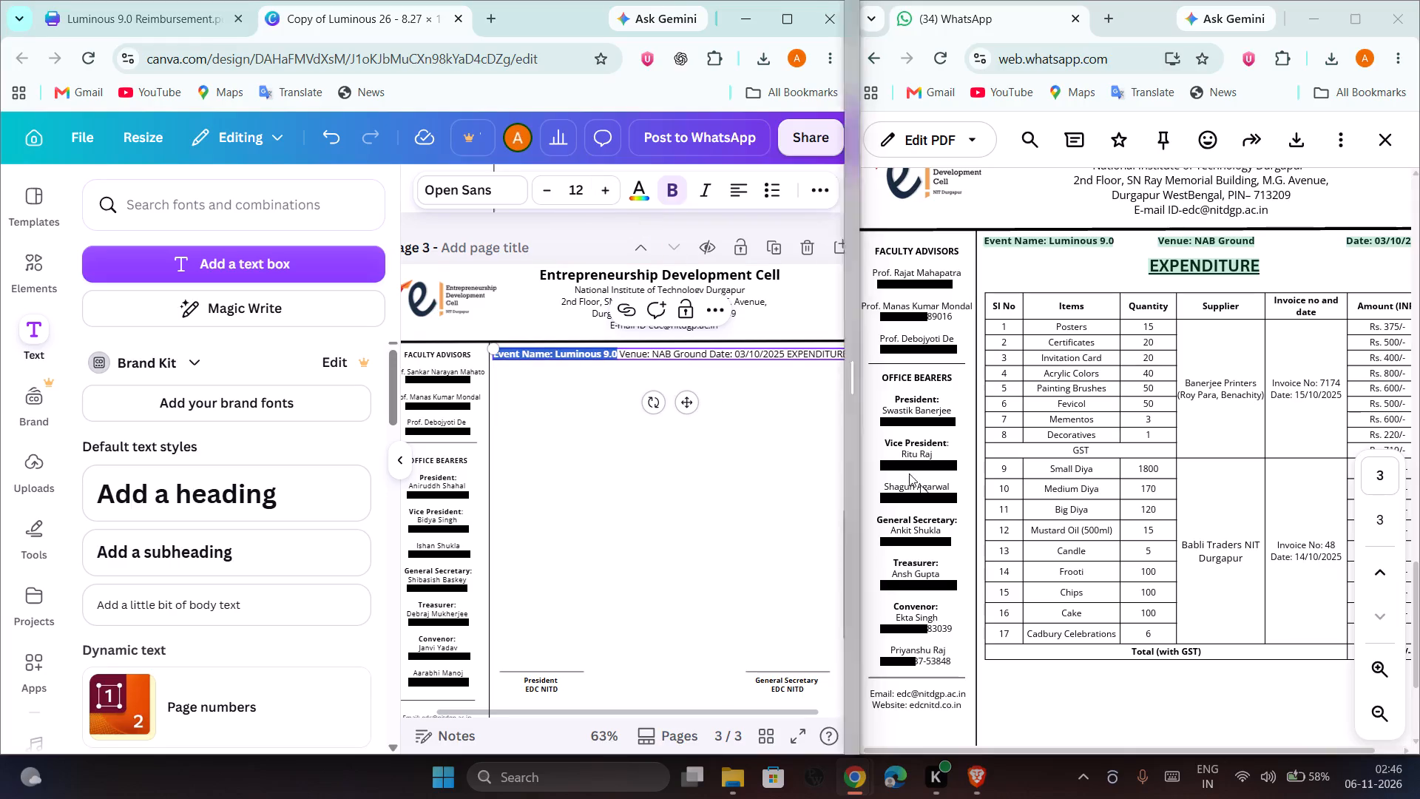
# Delete the word EXPENDITURE from the end of page 3's event details line.
pyautogui.hscroll(-1, 964, 527)
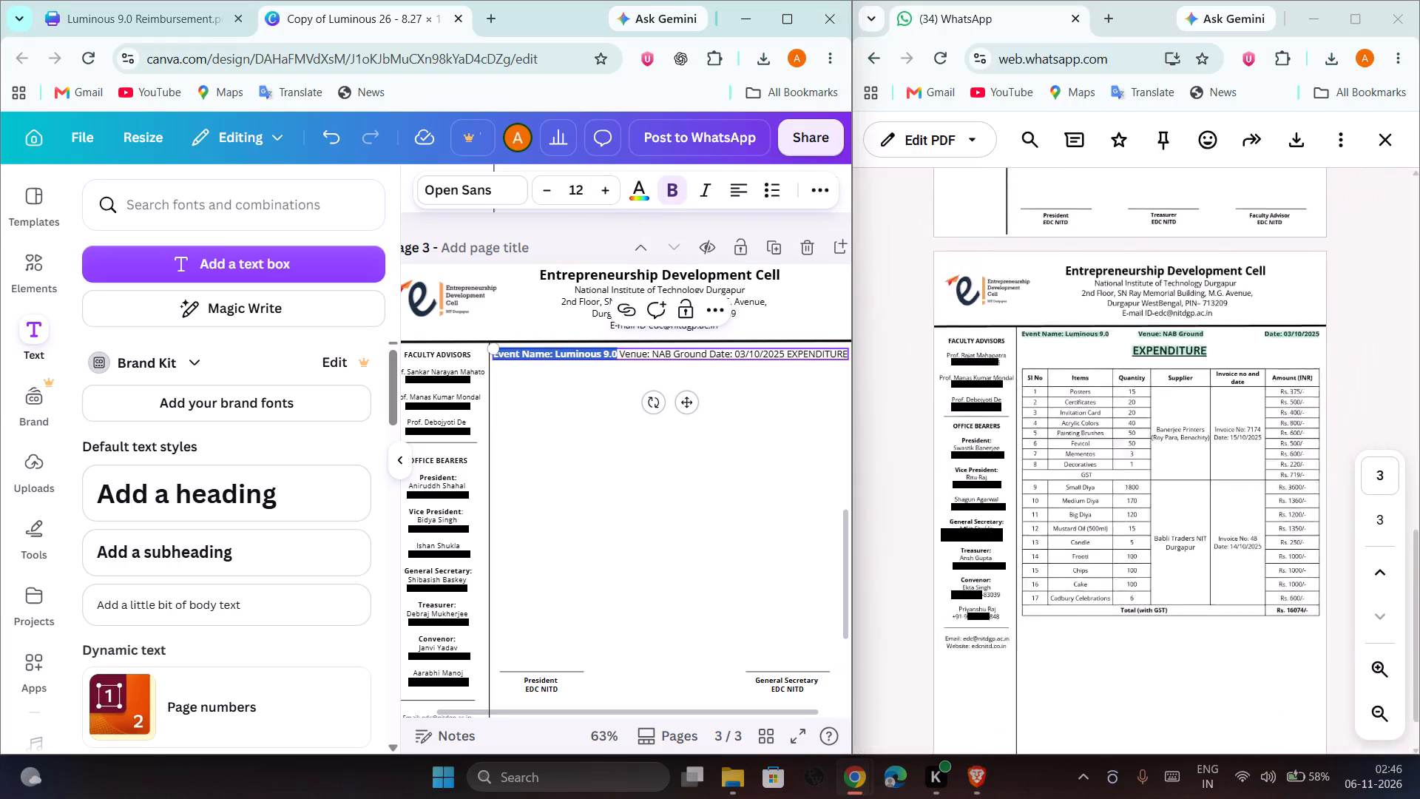
pyautogui.hscroll(-1, 740, 539)
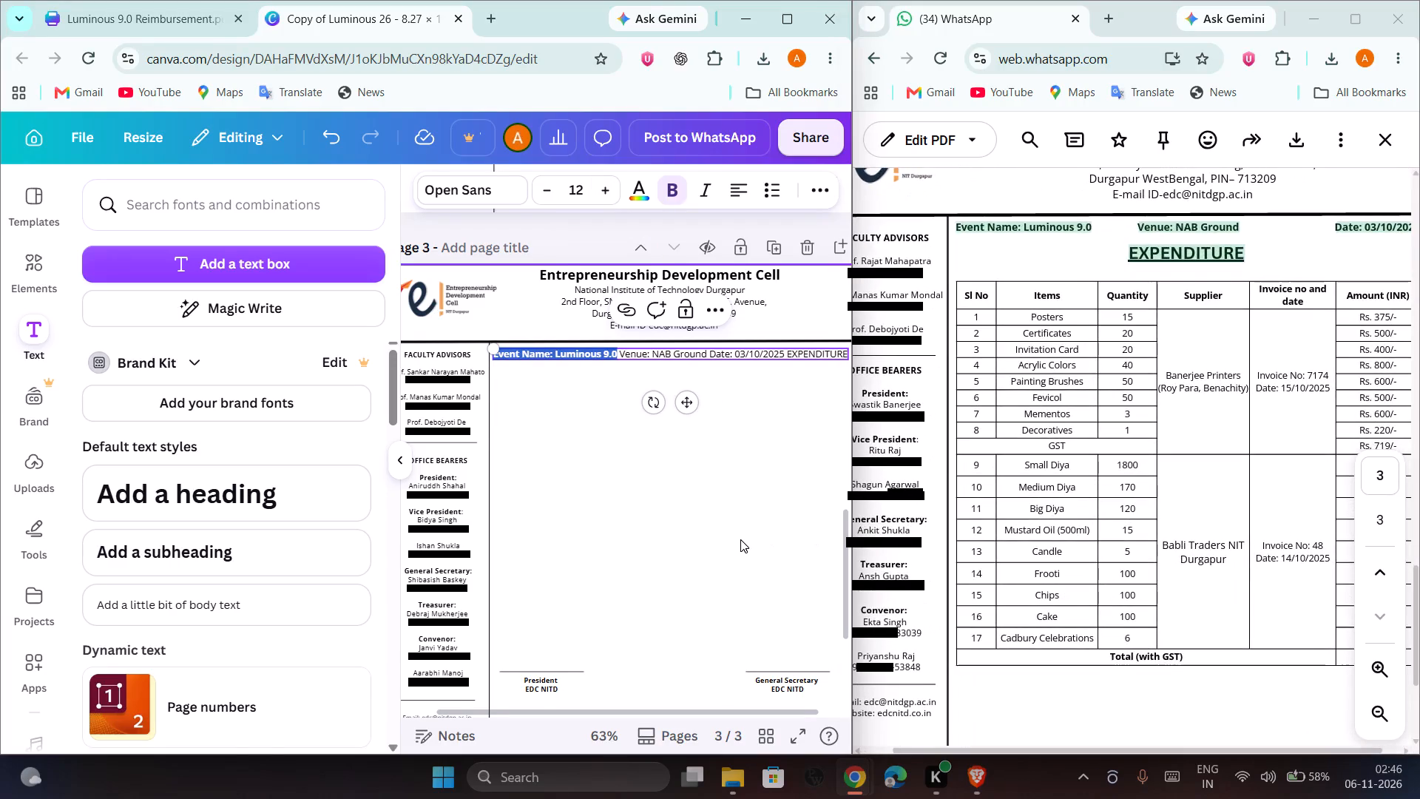
pyautogui.hscroll(-1, 740, 539)
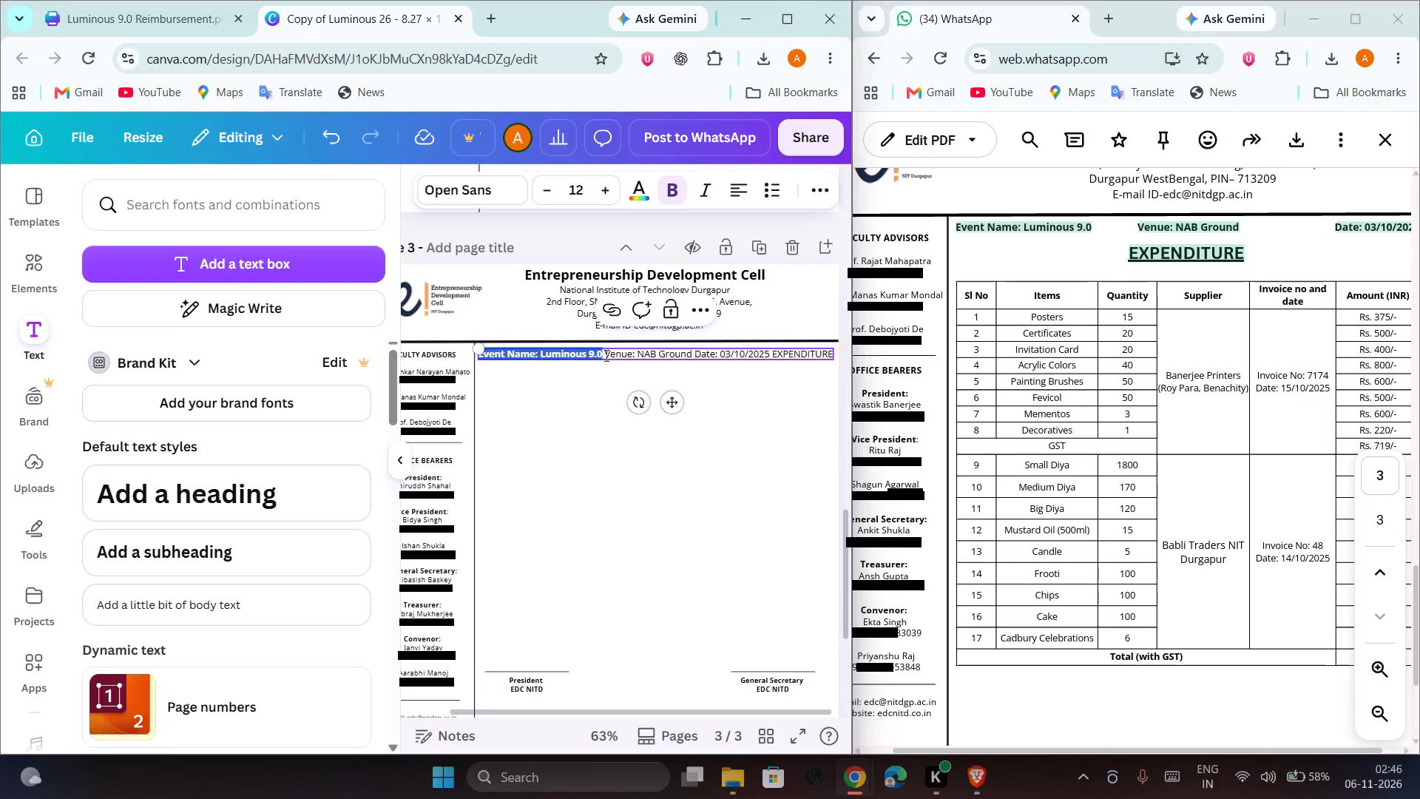
pyautogui.click(606, 355)
pyautogui.hscroll(-1, 606, 355)
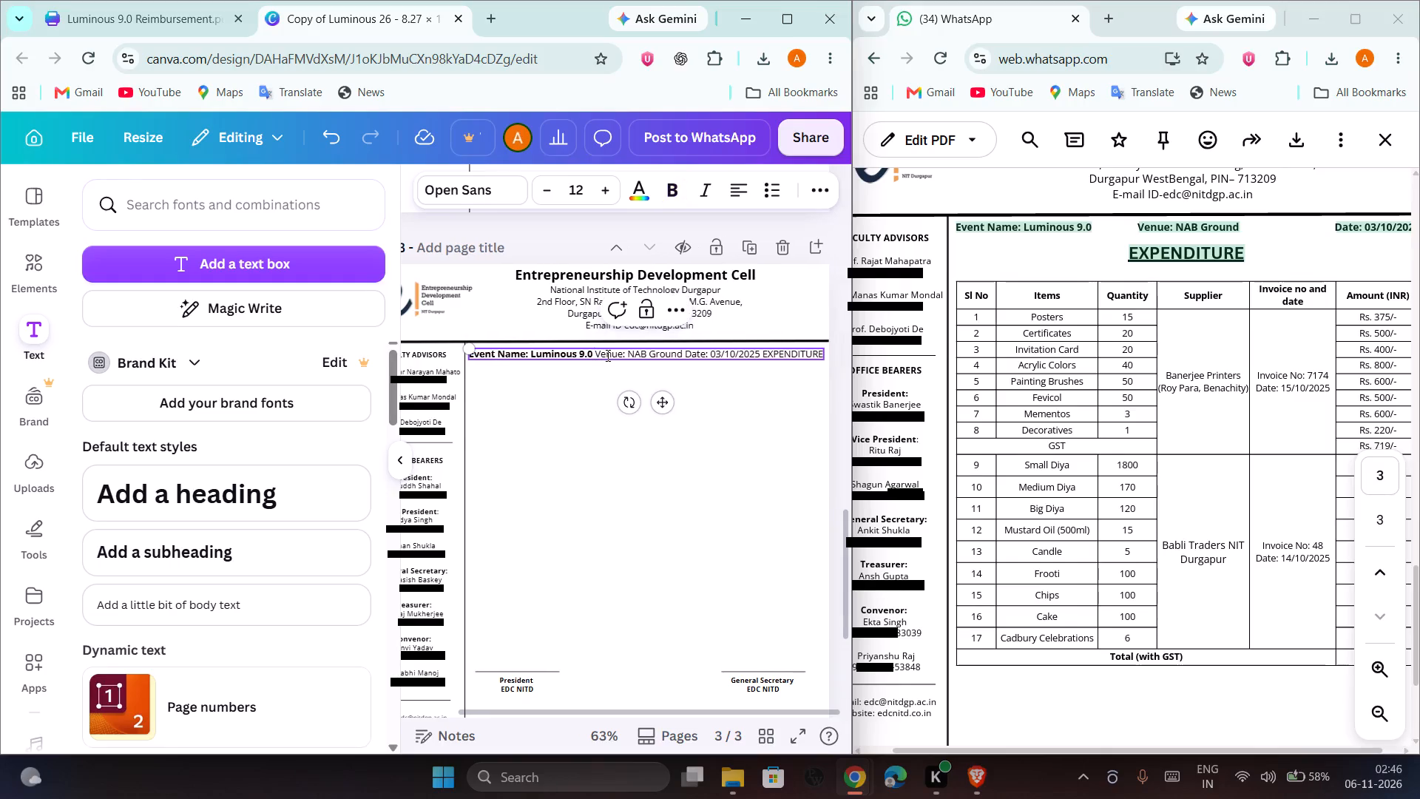
pyautogui.hscroll(-1, 606, 355)
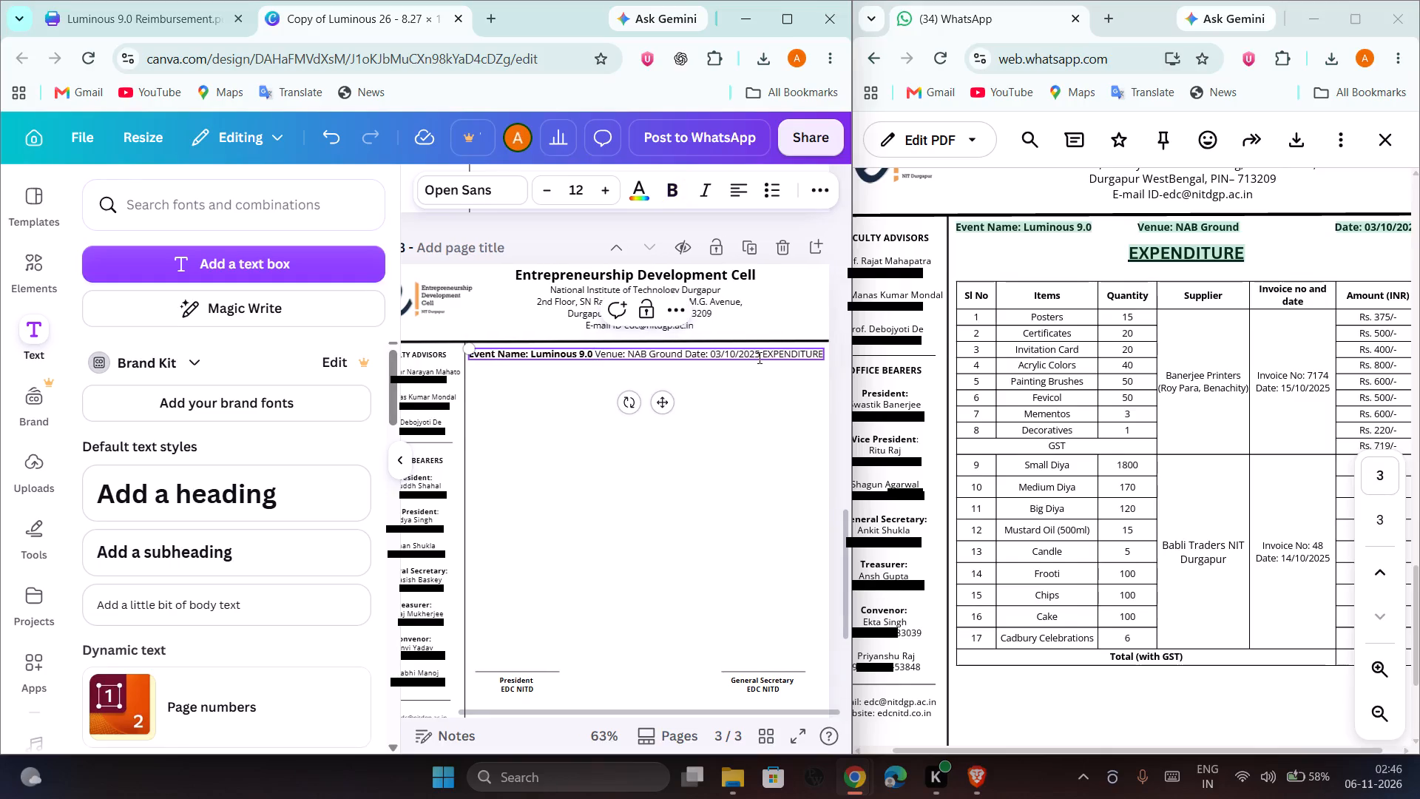
pyautogui.click(759, 357)
pyautogui.press('Right')
pyautogui.press('Right')
pyautogui.press('Right')
pyautogui.press('Right')
pyautogui.press('Right')
pyautogui.press('Right')
pyautogui.press('Right')
pyautogui.press('Right')
pyautogui.press('Right')
pyautogui.press('Right')
pyautogui.press('Right')
pyautogui.press('Right')
pyautogui.press('BackSpace')
pyautogui.press('BackSpace')
pyautogui.press('BackSpace')
pyautogui.press('BackSpace')
pyautogui.press('BackSpace')
pyautogui.press('BackSpace')
pyautogui.press('BackSpace')
pyautogui.press('BackSpace')
pyautogui.press('BackSpace')
pyautogui.press('BackSpace')
pyautogui.press('BackSpace')
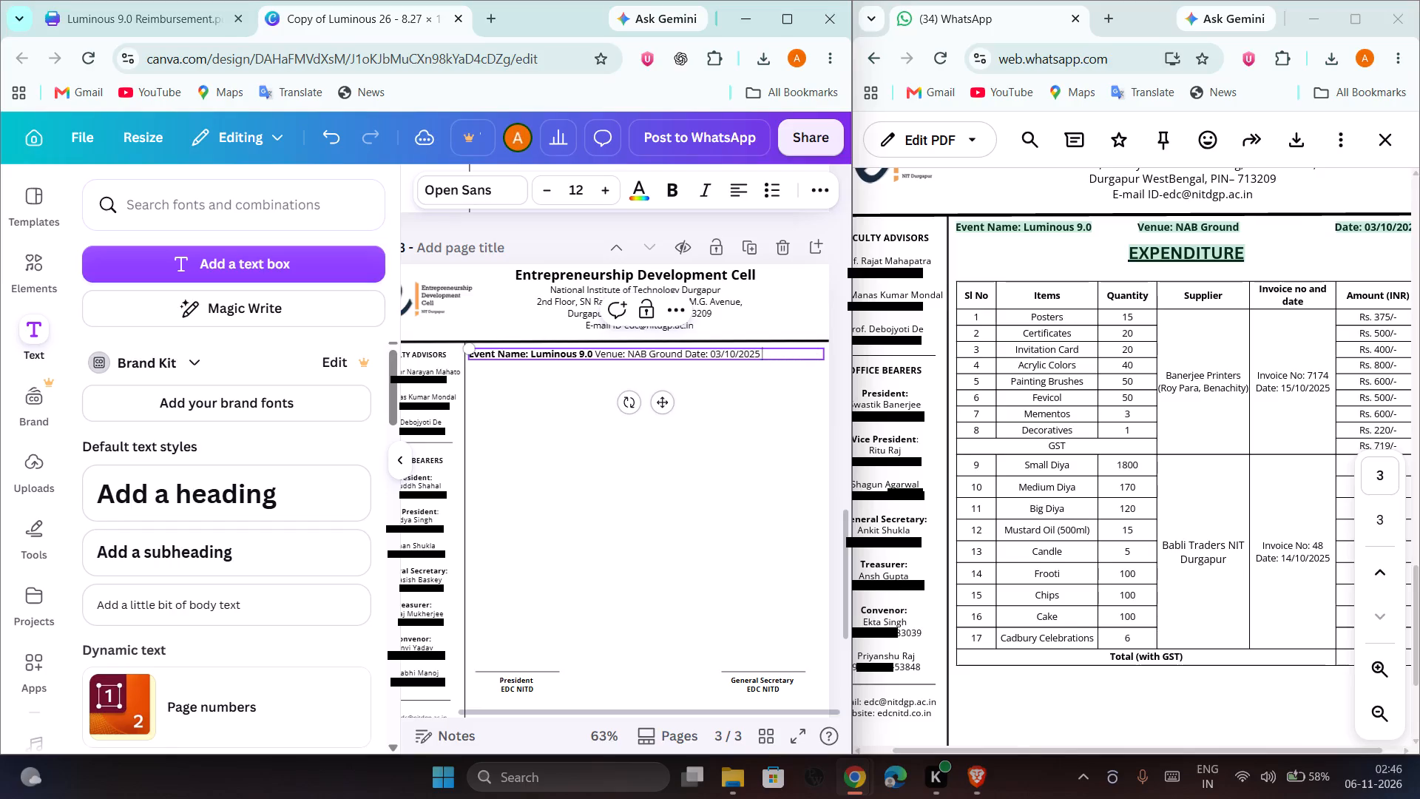
# Widen the gap before "Date: 03/10/2025" with spaces so the date sits at the line's right margin.
pyautogui.click(595, 356)
pyautogui.click(595, 356)
pyautogui.click(652, 356)
pyautogui.click(686, 349)
pyautogui.hscroll(-1, 686, 349)
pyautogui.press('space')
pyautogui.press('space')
pyautogui.press('BackSpace')
pyautogui.press('BackSpace')
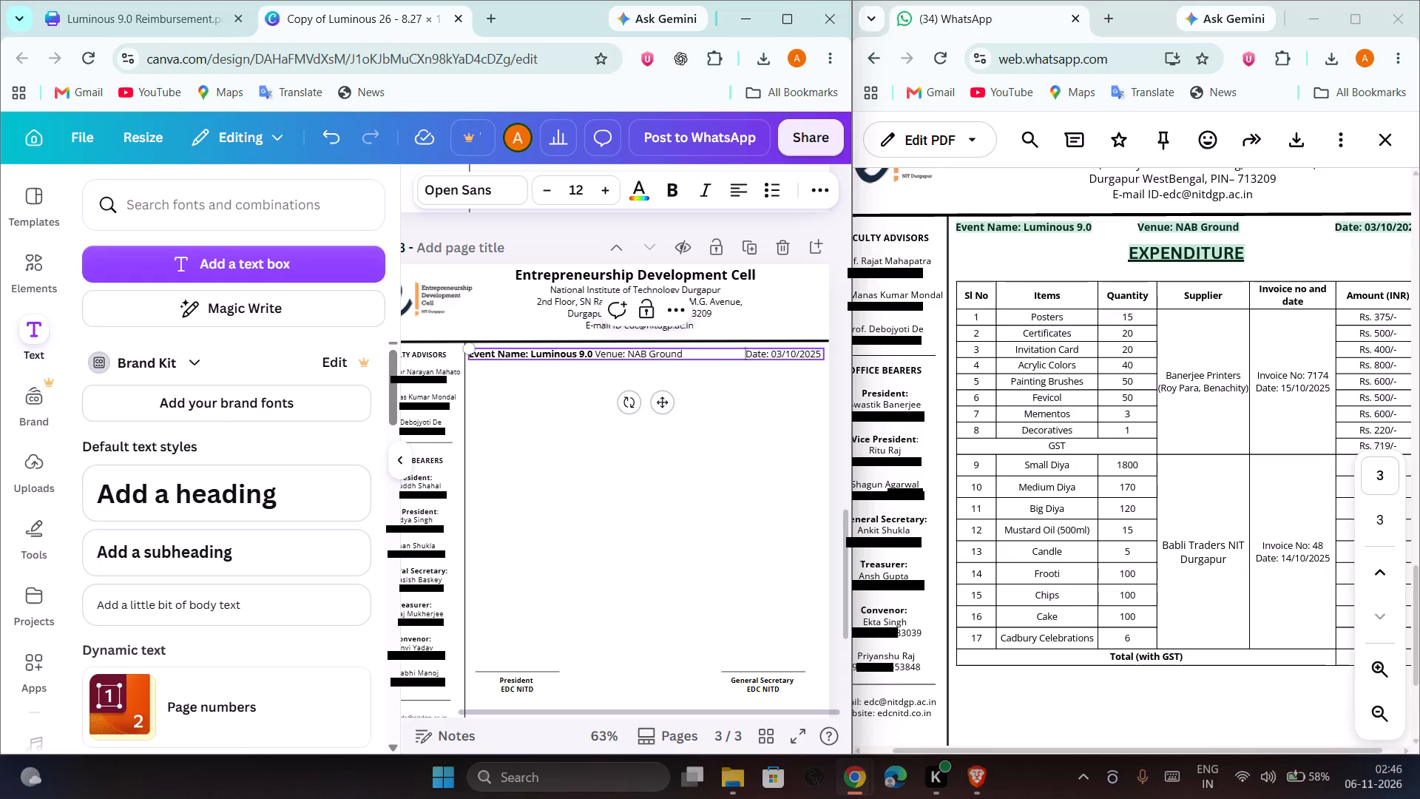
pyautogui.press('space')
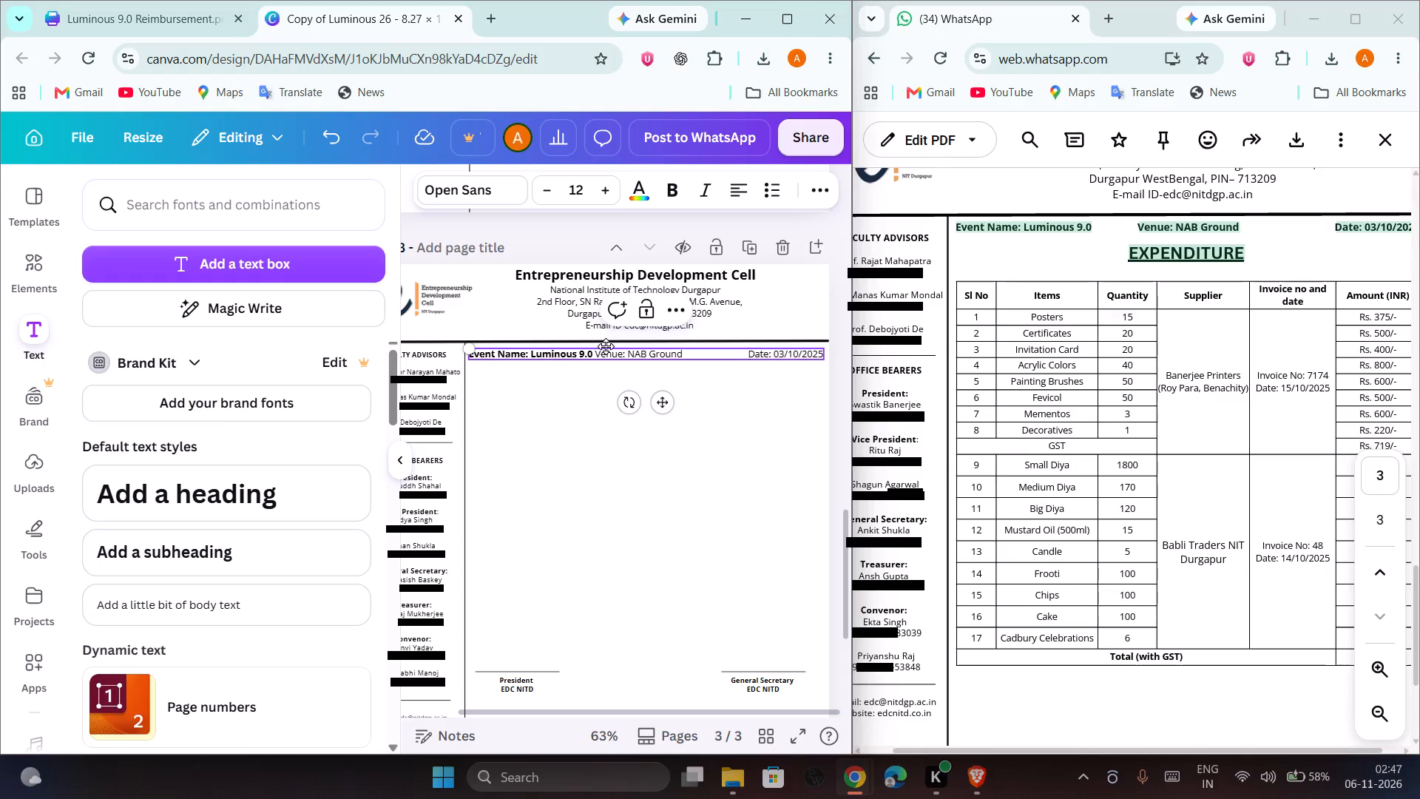
# Insert spaces before "Venue: NAB Ground" to separate it from the event name and place it mid-line.
pyautogui.click(595, 354)
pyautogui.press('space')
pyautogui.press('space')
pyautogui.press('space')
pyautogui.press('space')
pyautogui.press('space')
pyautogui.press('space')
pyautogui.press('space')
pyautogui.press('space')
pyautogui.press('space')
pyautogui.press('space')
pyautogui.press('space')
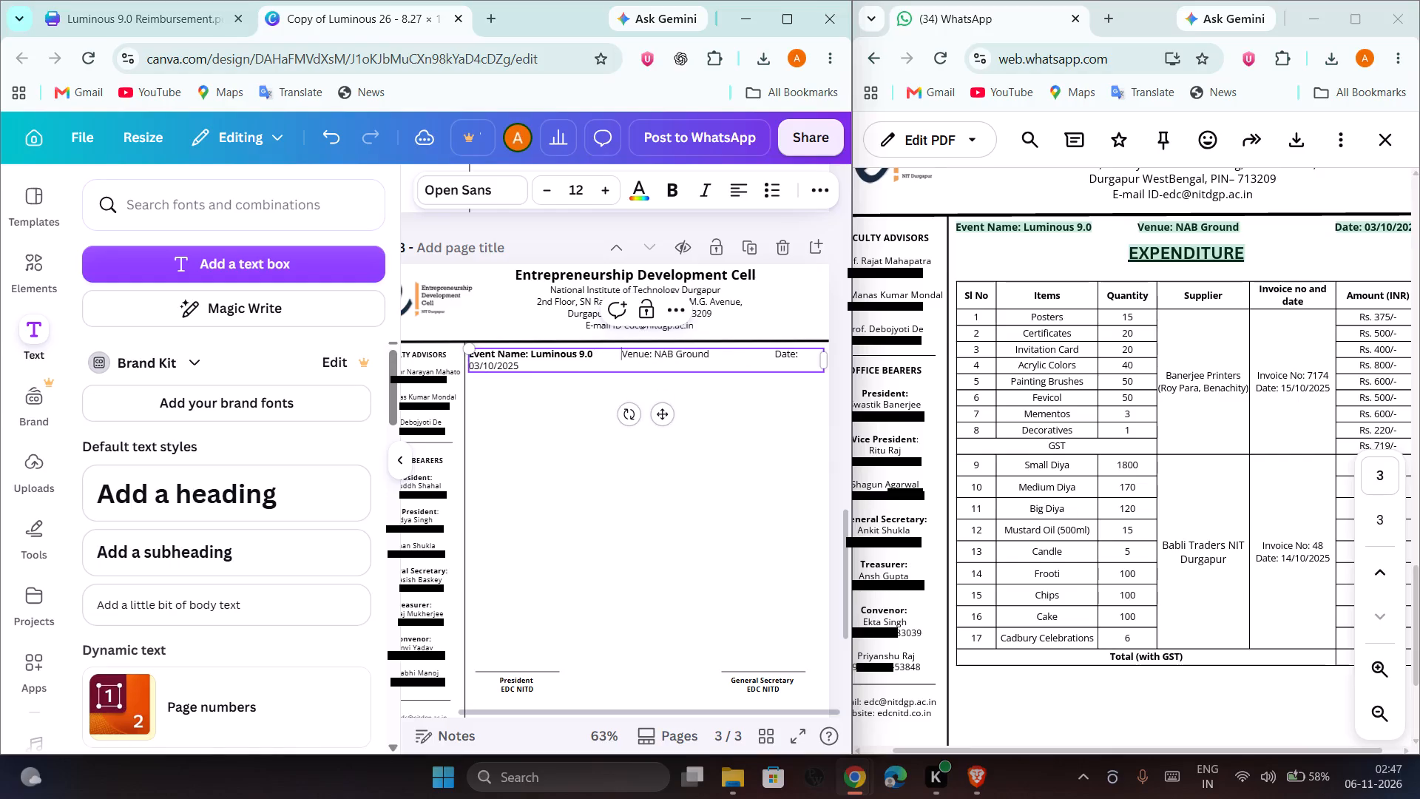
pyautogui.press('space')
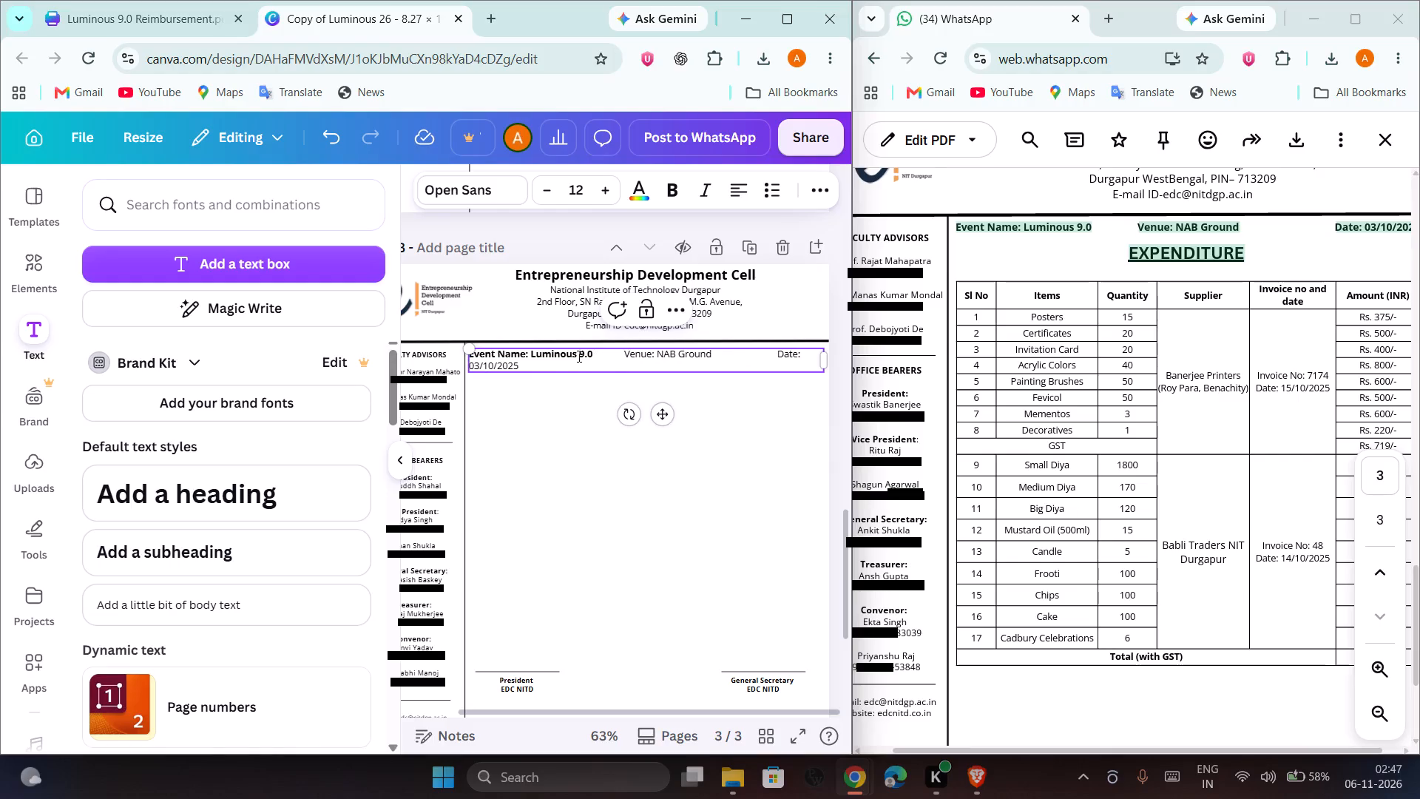
# Trim the surplus spaces before the date and the venue so all the event details fit evenly on one line.
pyautogui.click(780, 357)
pyautogui.press('\\')
pyautogui.press('BackSpace')
pyautogui.press('BackSpace')
pyautogui.press('BackSpace')
pyautogui.press('BackSpace')
pyautogui.press('BackSpace')
pyautogui.press('BackSpace')
pyautogui.press('BackSpace')
pyautogui.press('BackSpace')
pyautogui.press('BackSpace')
pyautogui.press('BackSpace')
pyautogui.press('BackSpace')
pyautogui.press('BackSpace')
pyautogui.press('BackSpace')
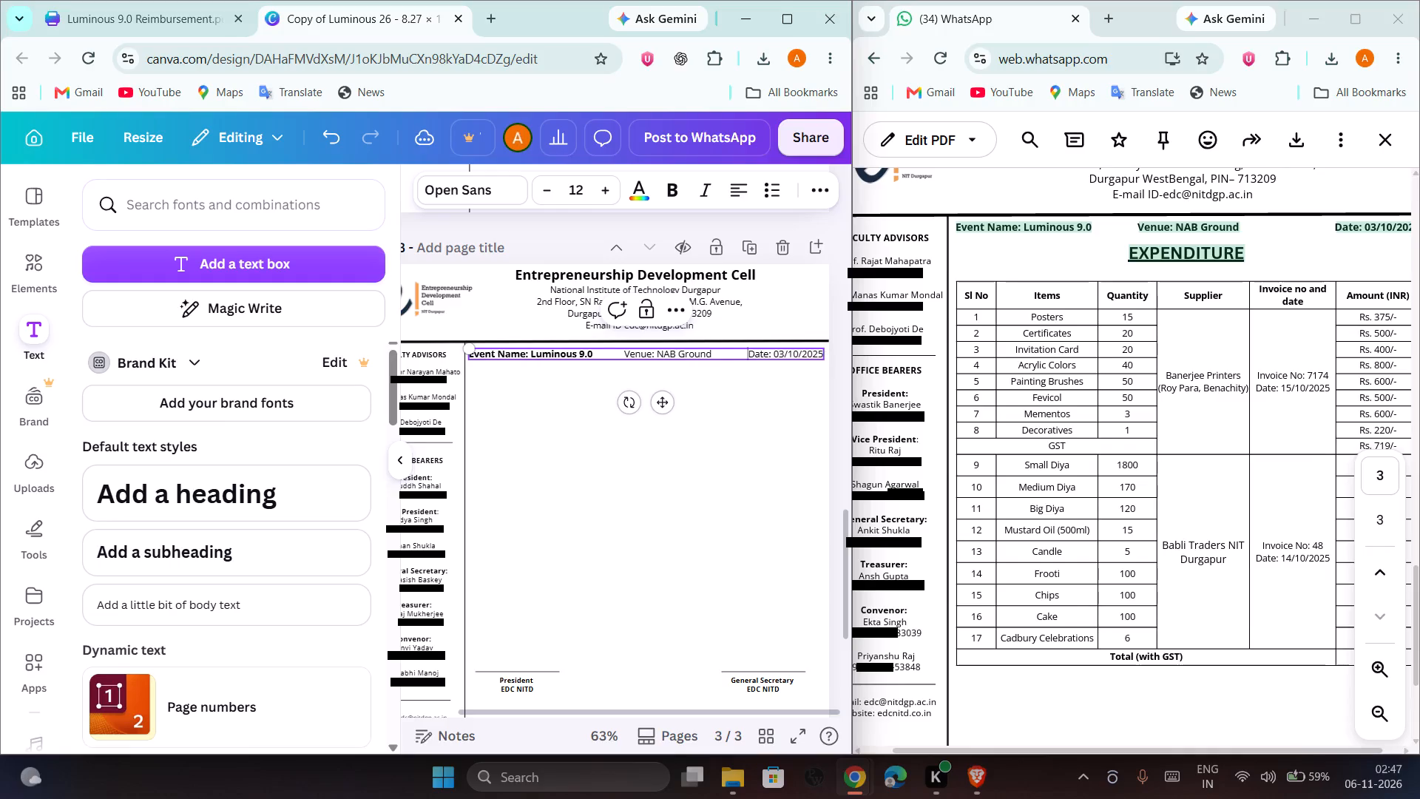
pyautogui.press('BackSpace')
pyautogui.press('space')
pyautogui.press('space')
pyautogui.press('BackSpace')
pyautogui.click(624, 354)
pyautogui.press('BackSpace')
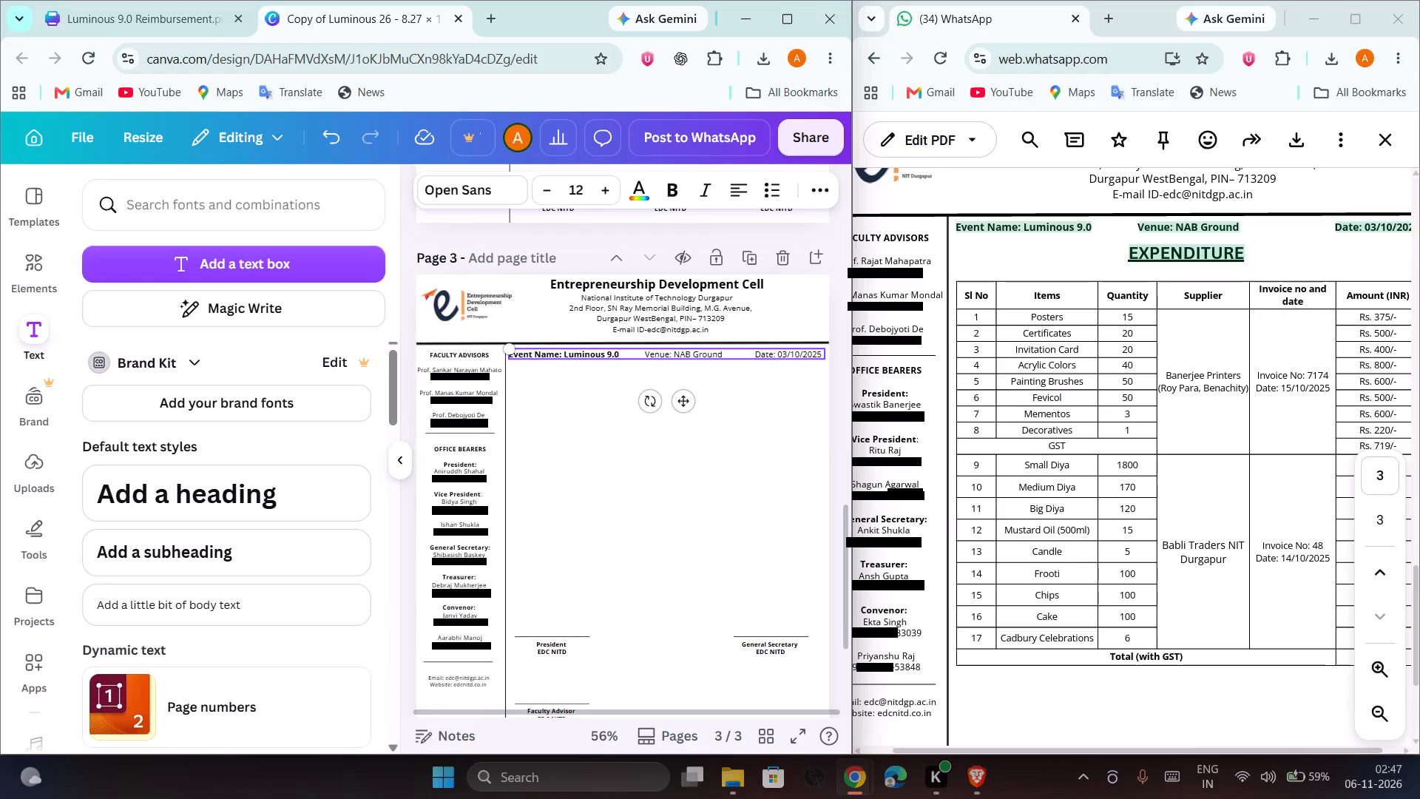
# Set the text size of page 3's entire event details line to 12.
pyautogui.click(395, 459)
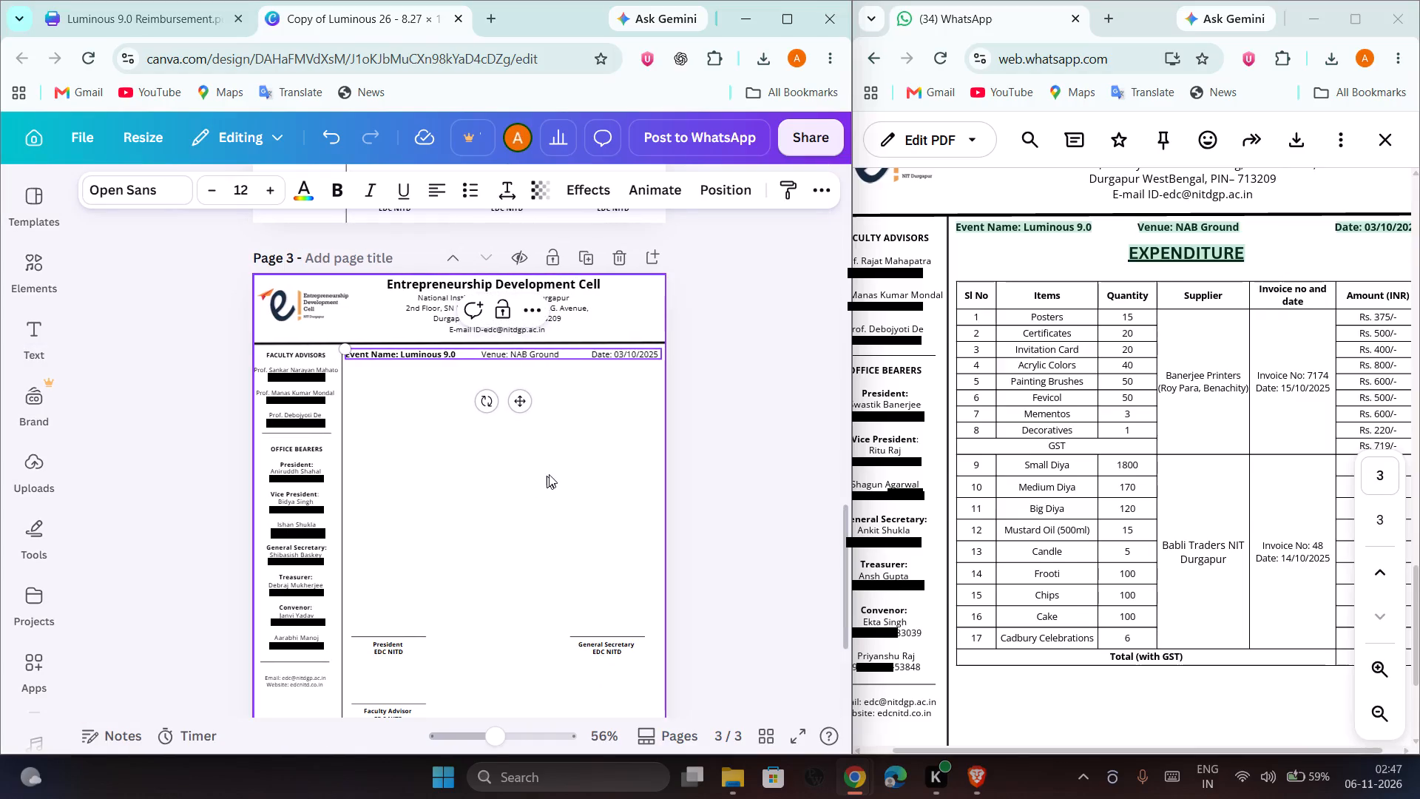
pyautogui.click(481, 357)
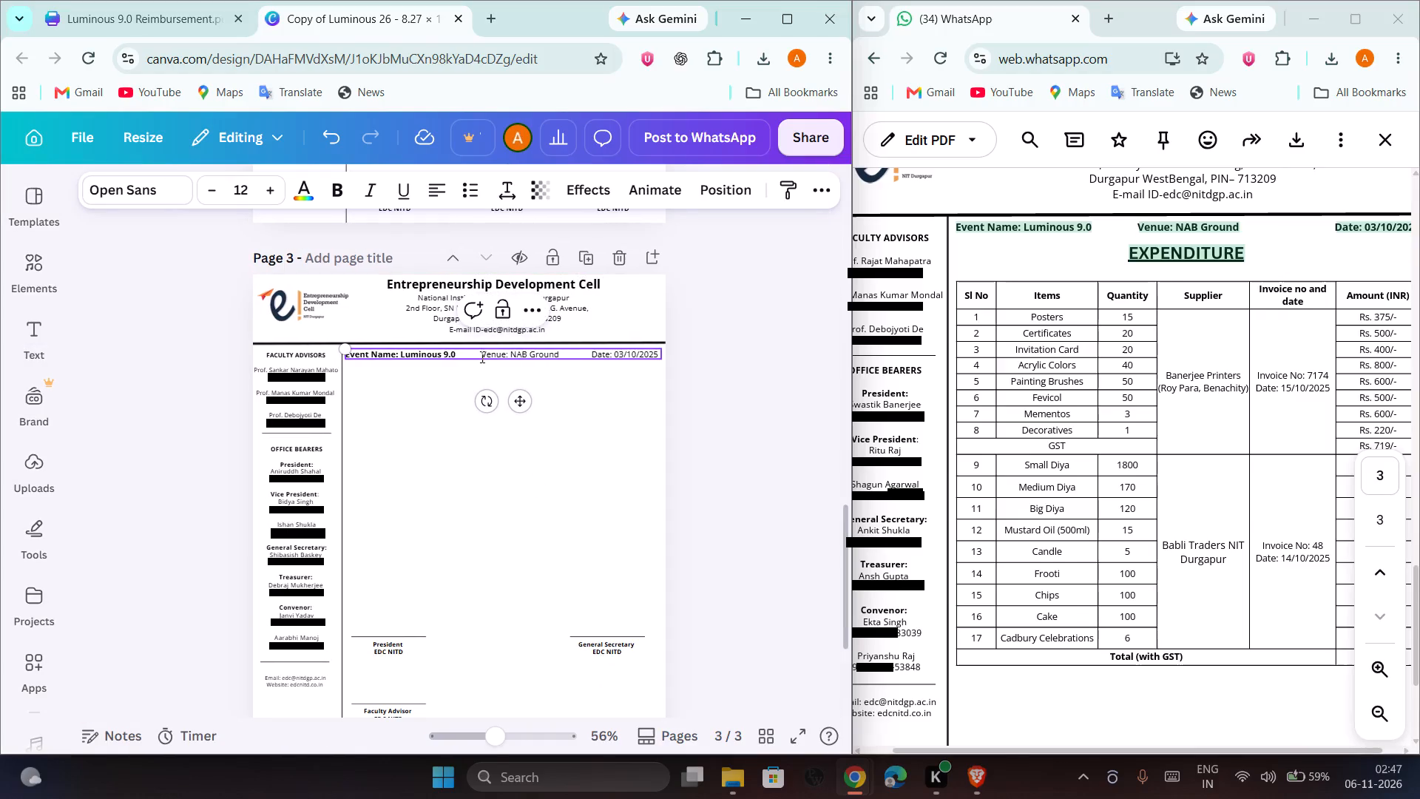
pyautogui.hotkey('ctrl', 'a')
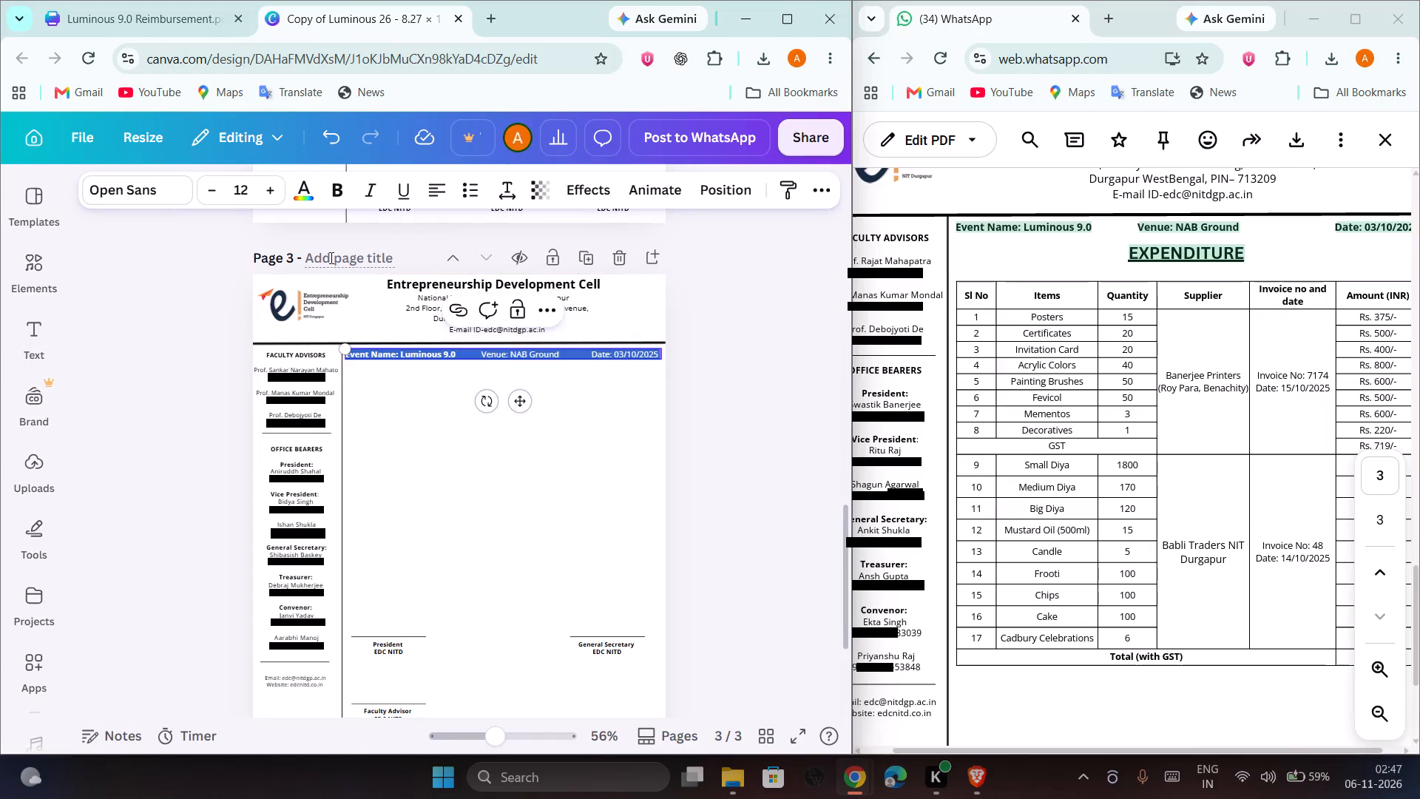
pyautogui.click(243, 192)
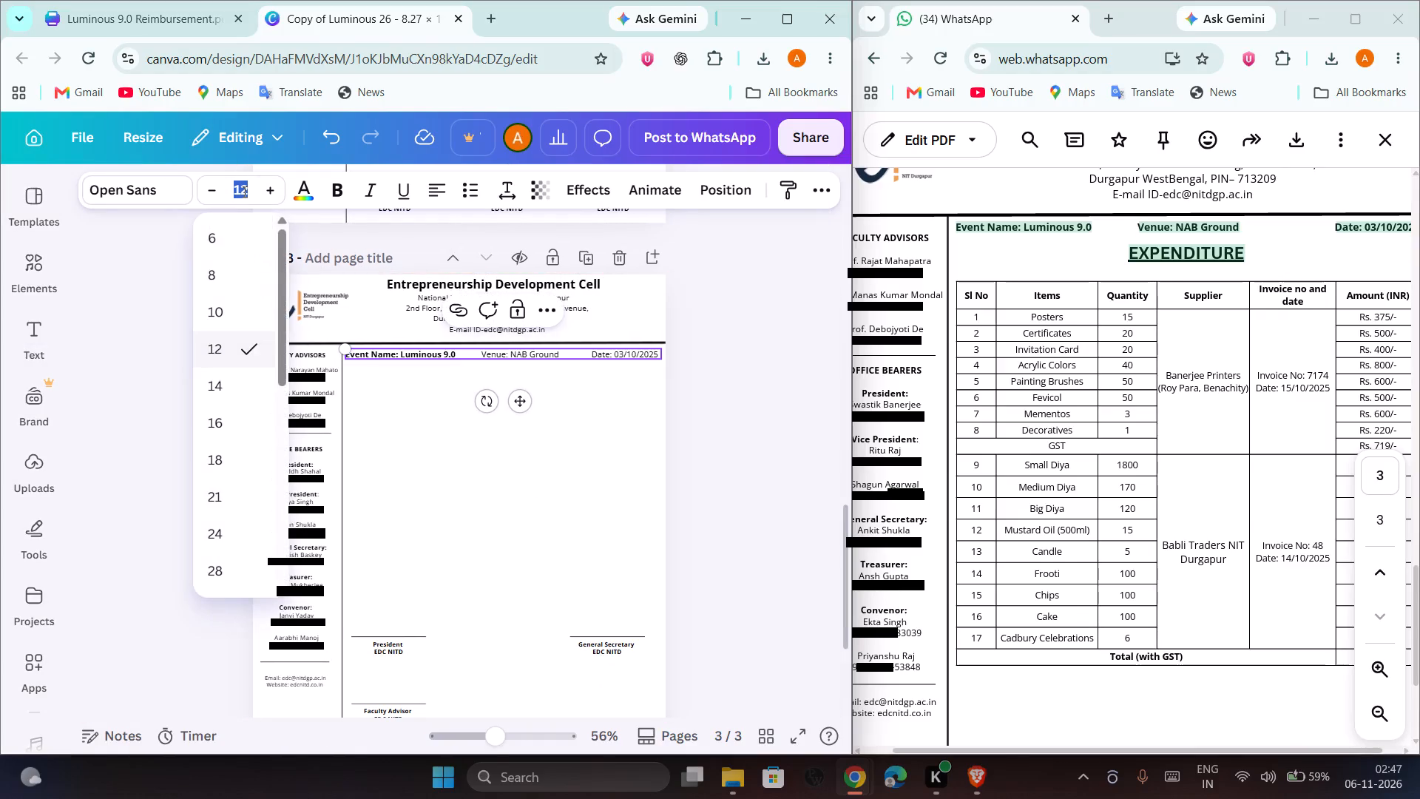
pyautogui.click(231, 339)
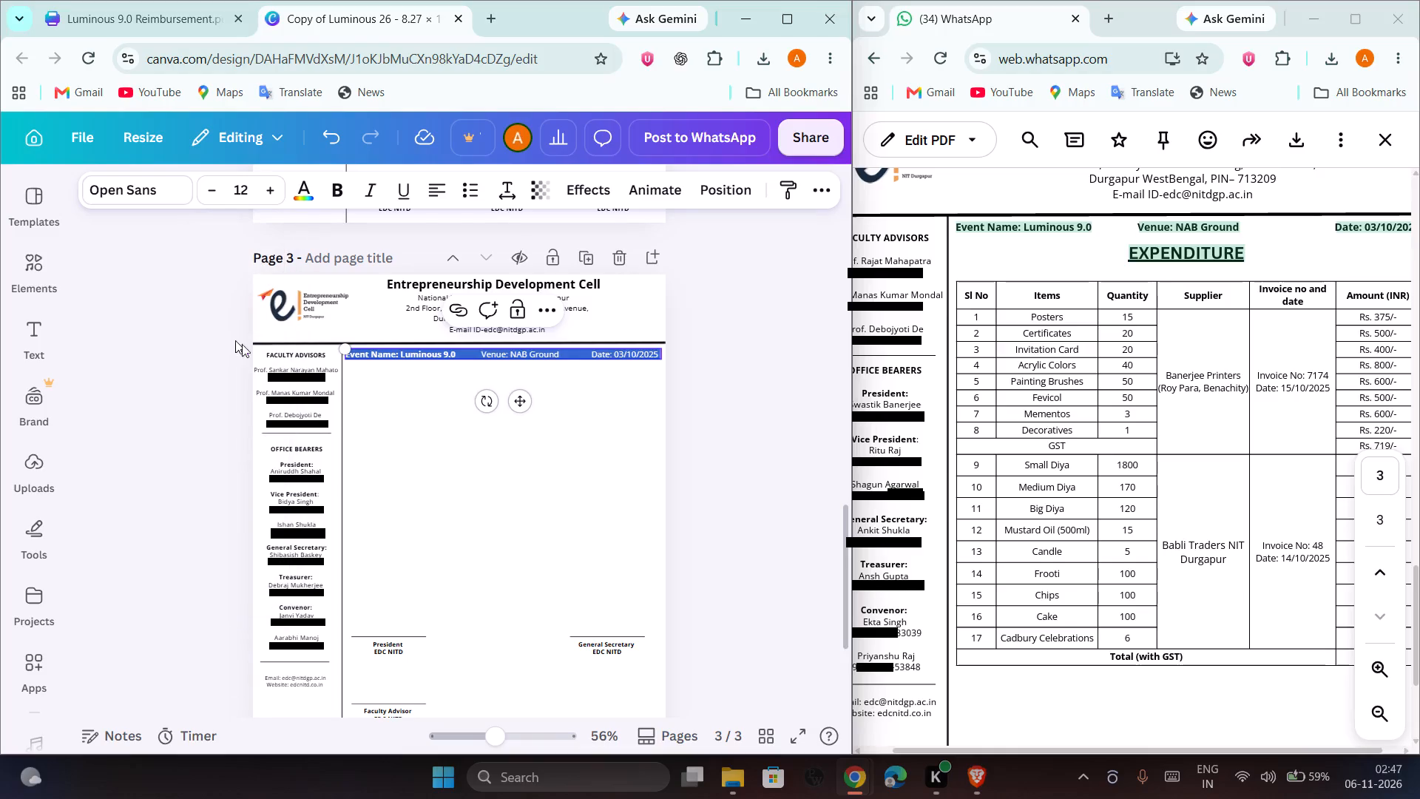
pyautogui.click(381, 428)
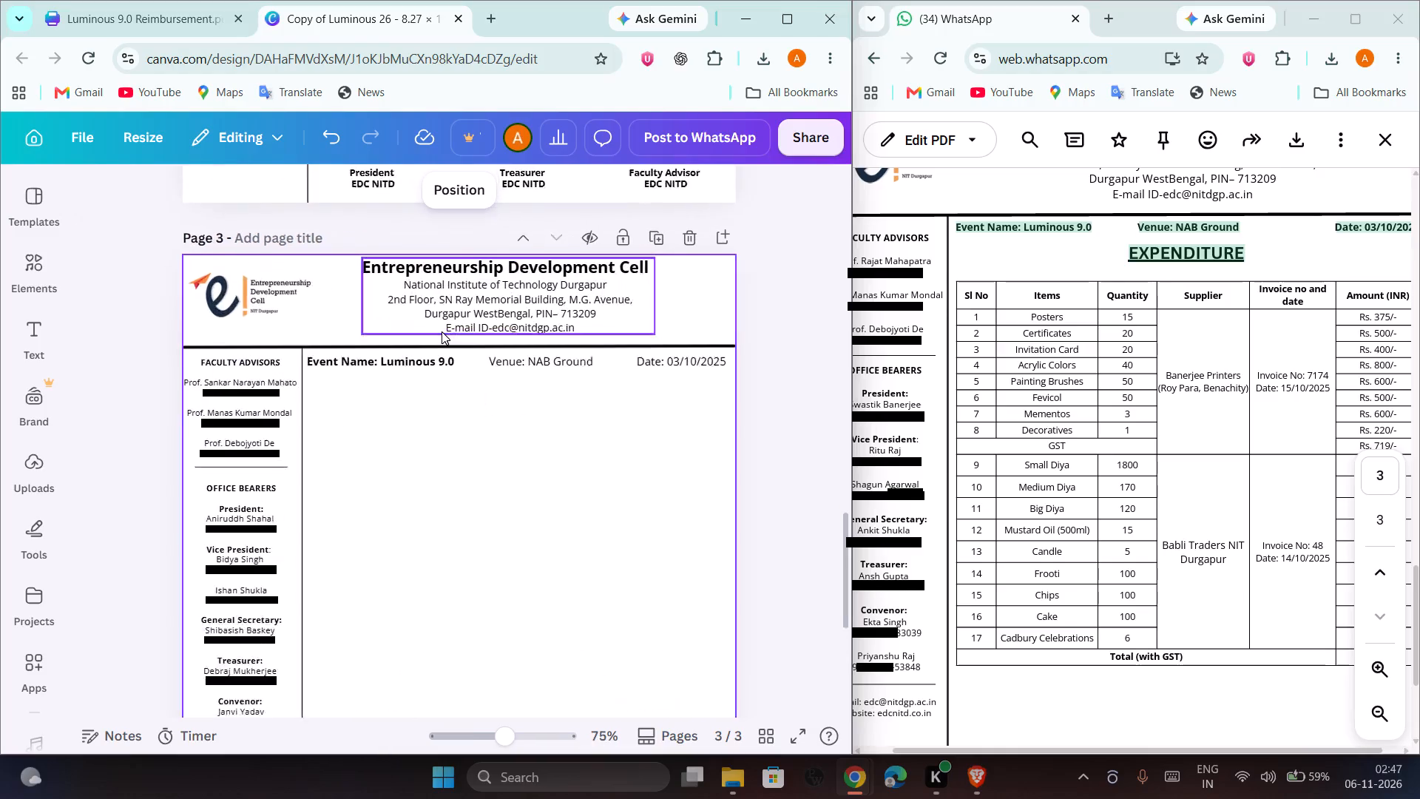
# Reselect page 3's event details line and open its text for editing.
pyautogui.click(507, 368)
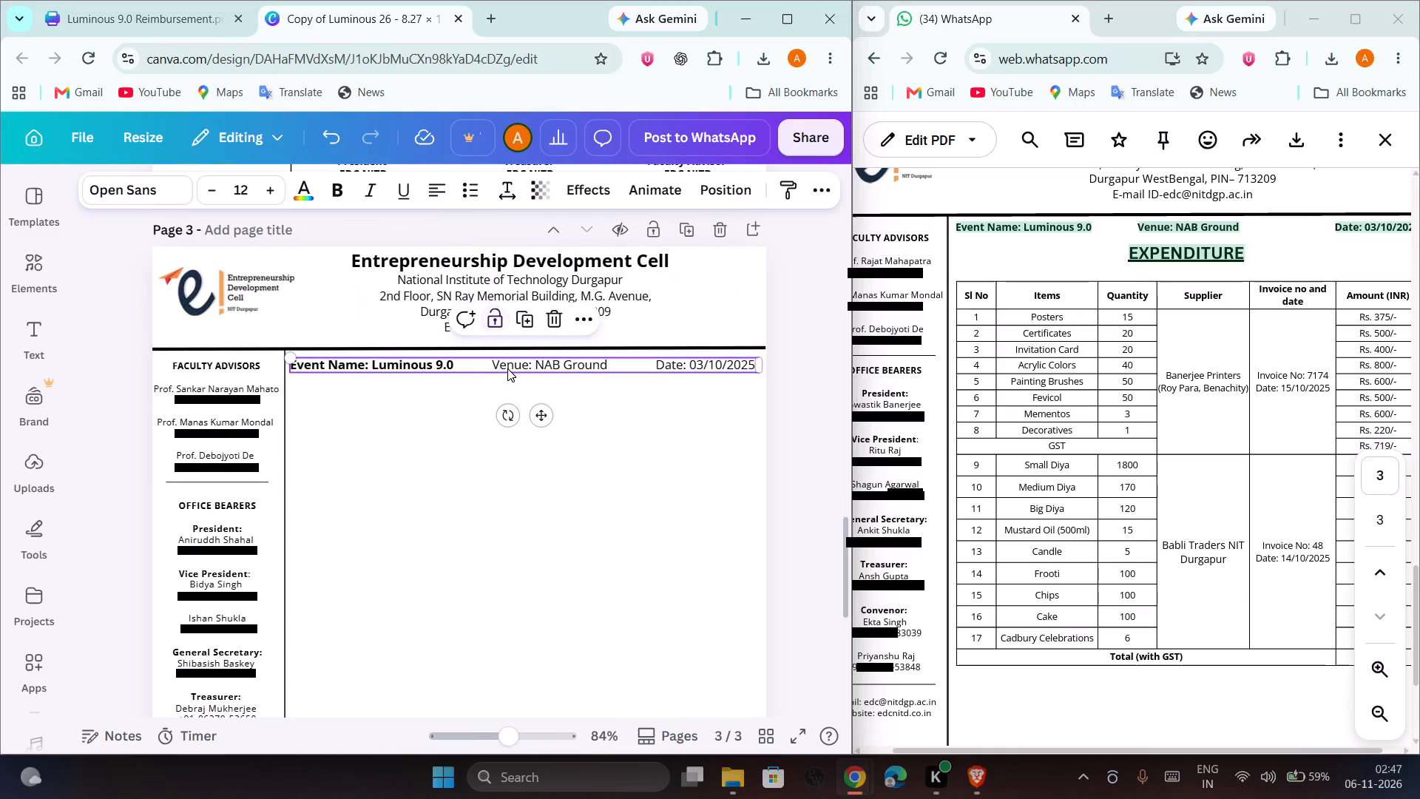
pyautogui.hotkey('ctrl', 'a')
pyautogui.click(507, 368)
pyautogui.click(507, 368)
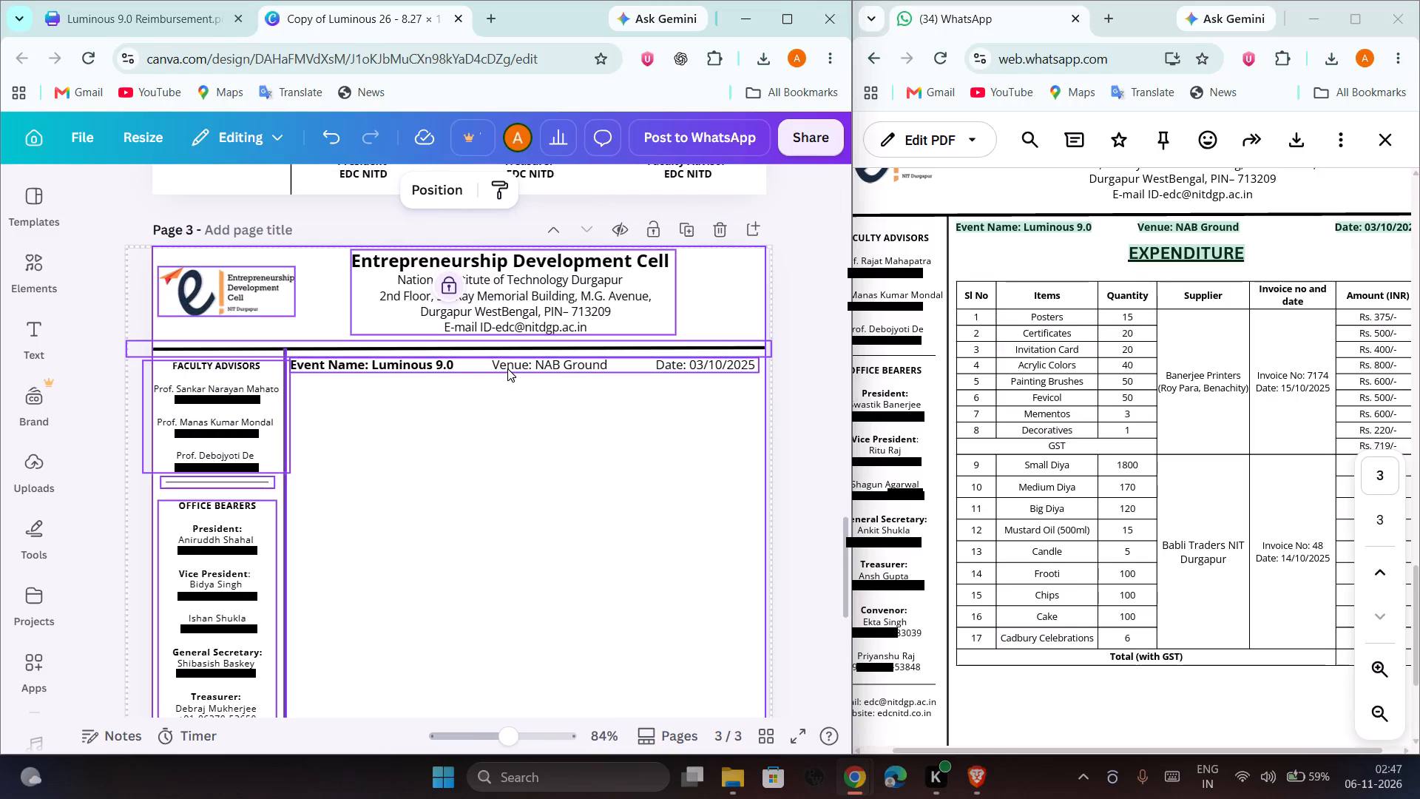
# Make page 3's whole event details line bold and trim the gaps between its entries so it fits on one line.
pyautogui.doubleClick(507, 368)
pyautogui.click(504, 396)
pyautogui.doubleClick(535, 366)
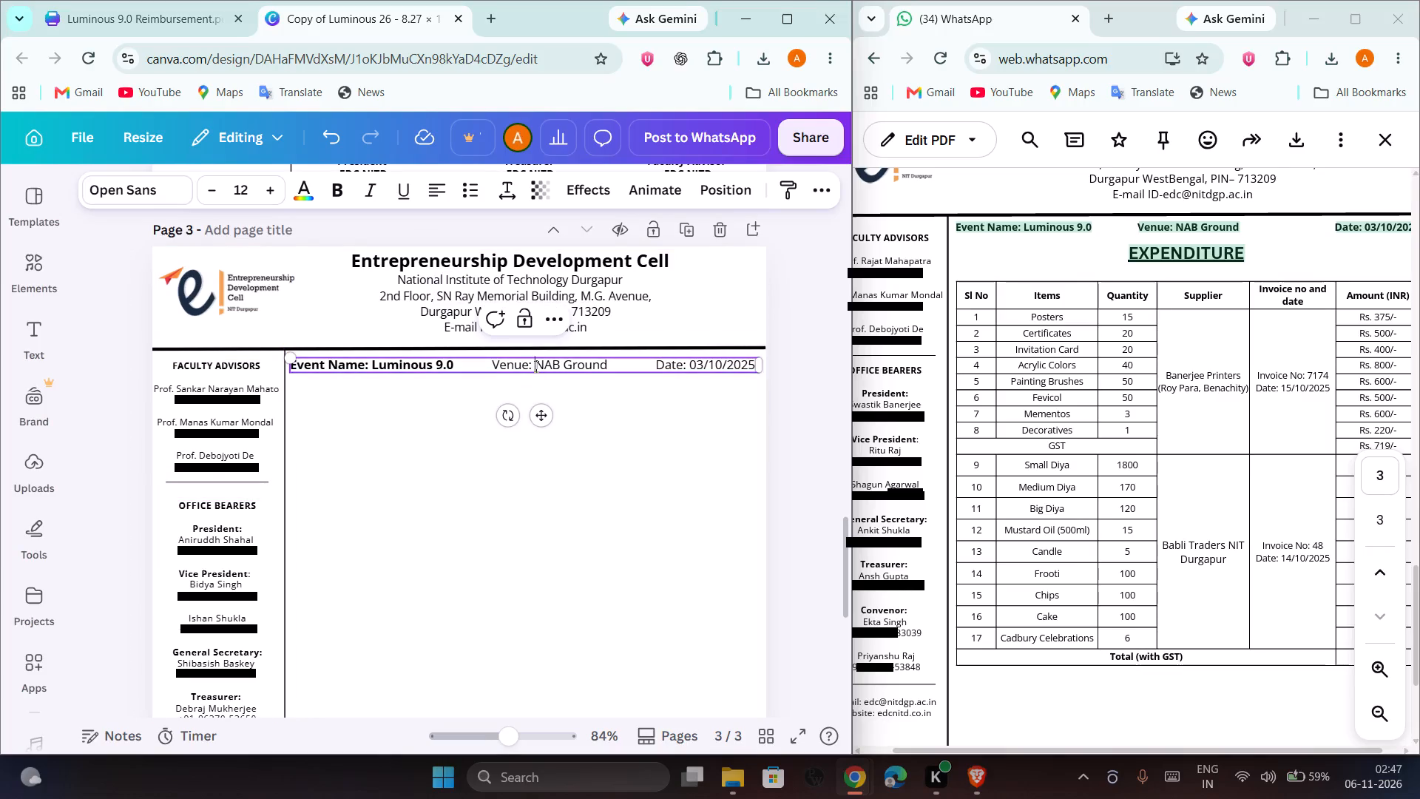
pyautogui.hotkey('ctrl', 'a')
pyautogui.hotkey('ctrl', 'b')
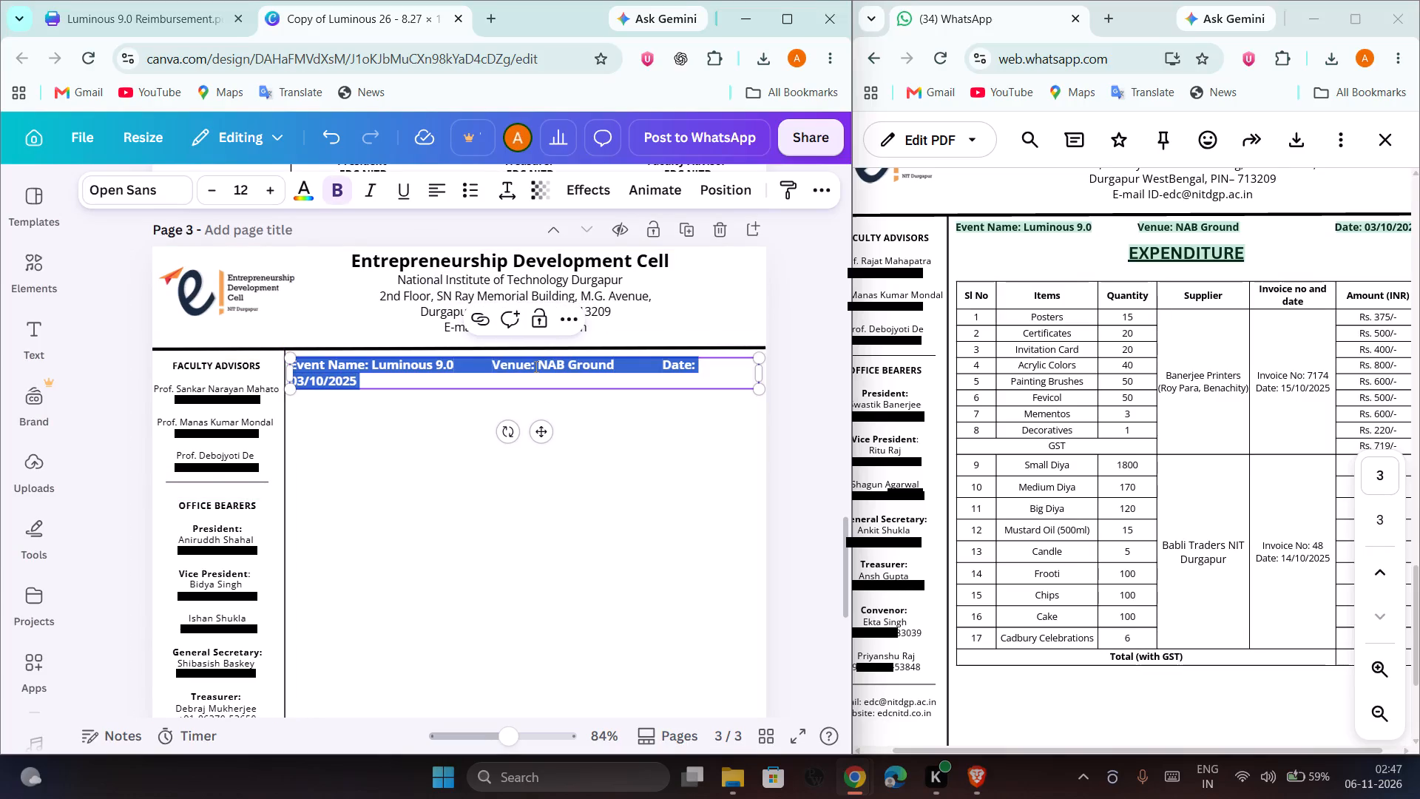
pyautogui.click(652, 371)
pyautogui.press('BackSpace')
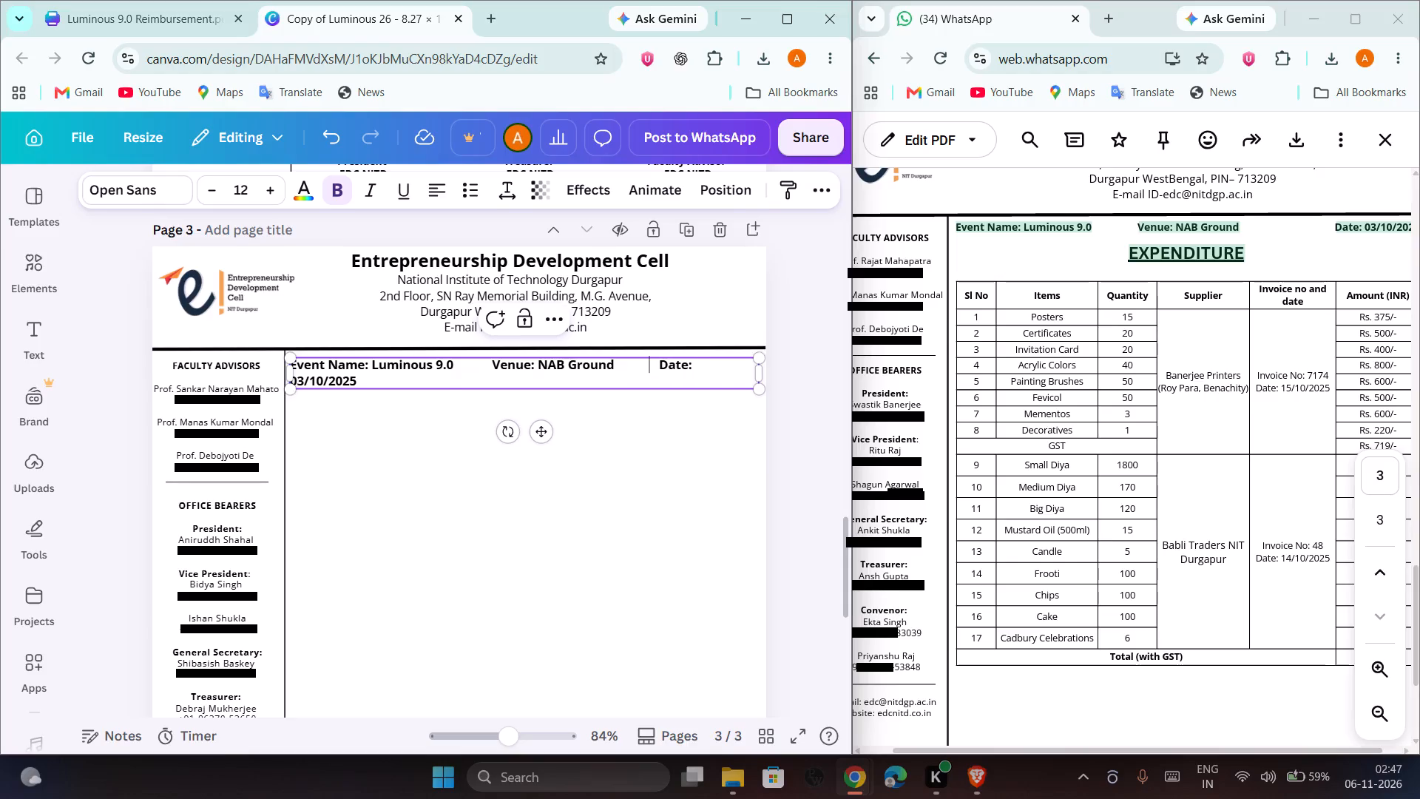
pyautogui.press('BackSpace')
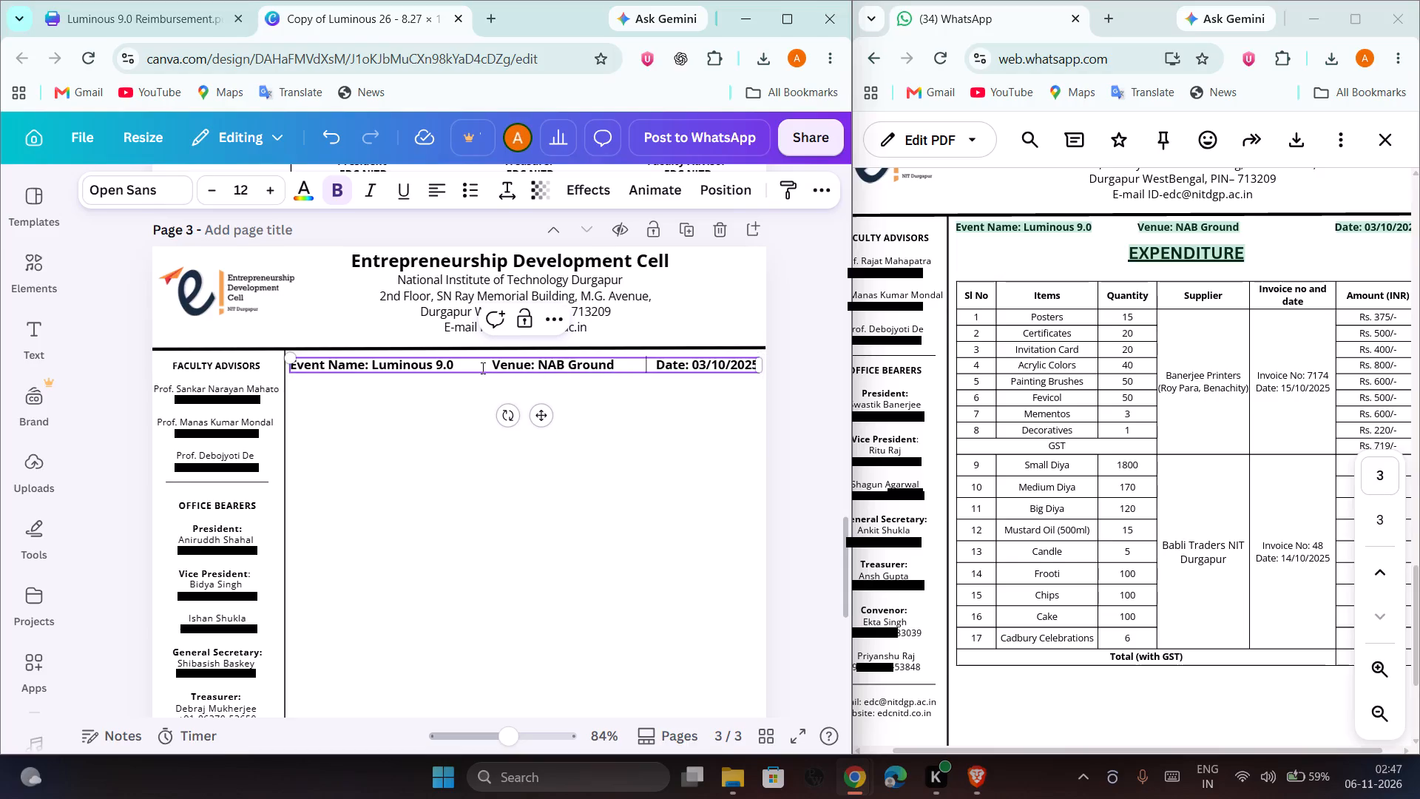
pyautogui.click(481, 367)
pyautogui.press('BackSpace')
pyautogui.click(473, 465)
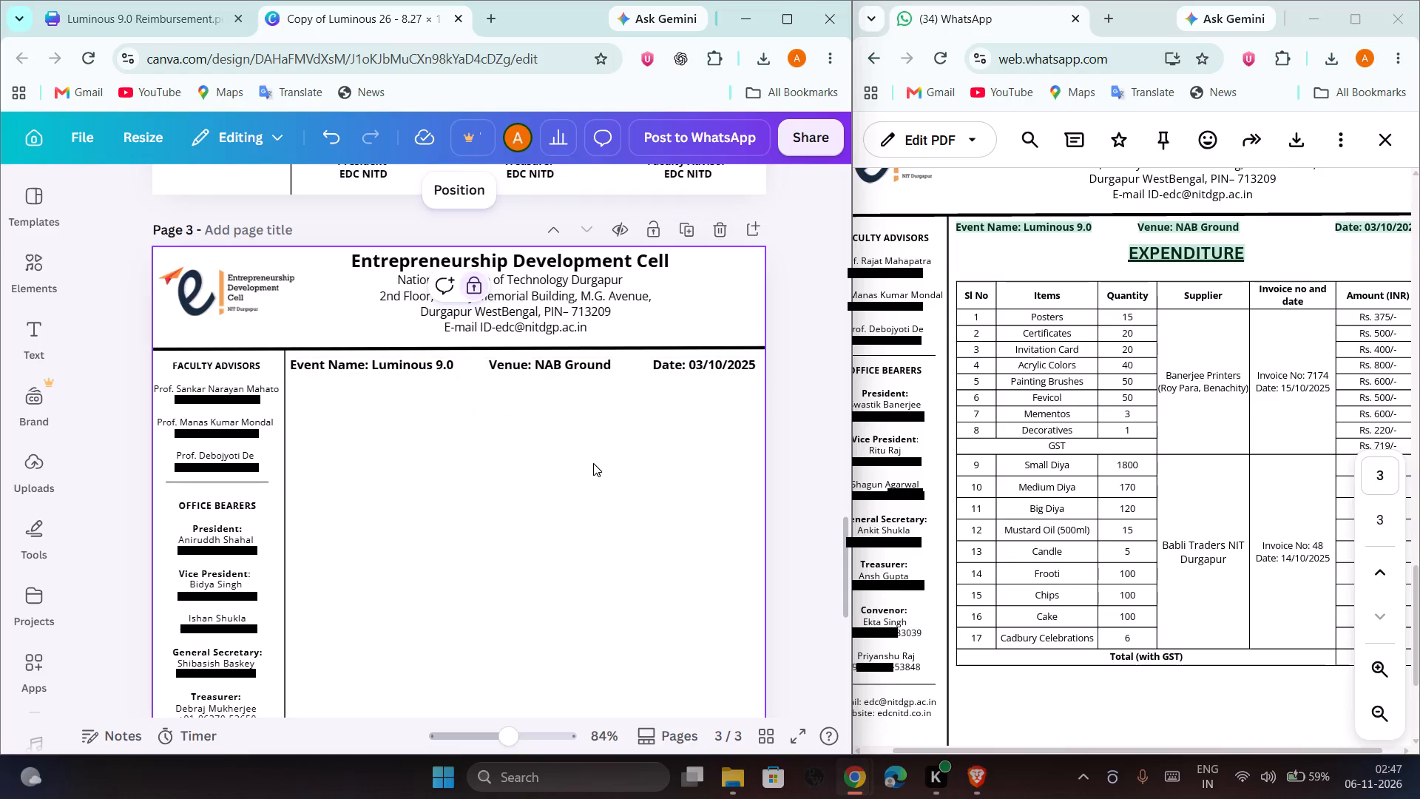
# Add a bold, underlined text box reading EXPENDITURE to page 3 and set its font size to 15.
pyautogui.click(493, 419)
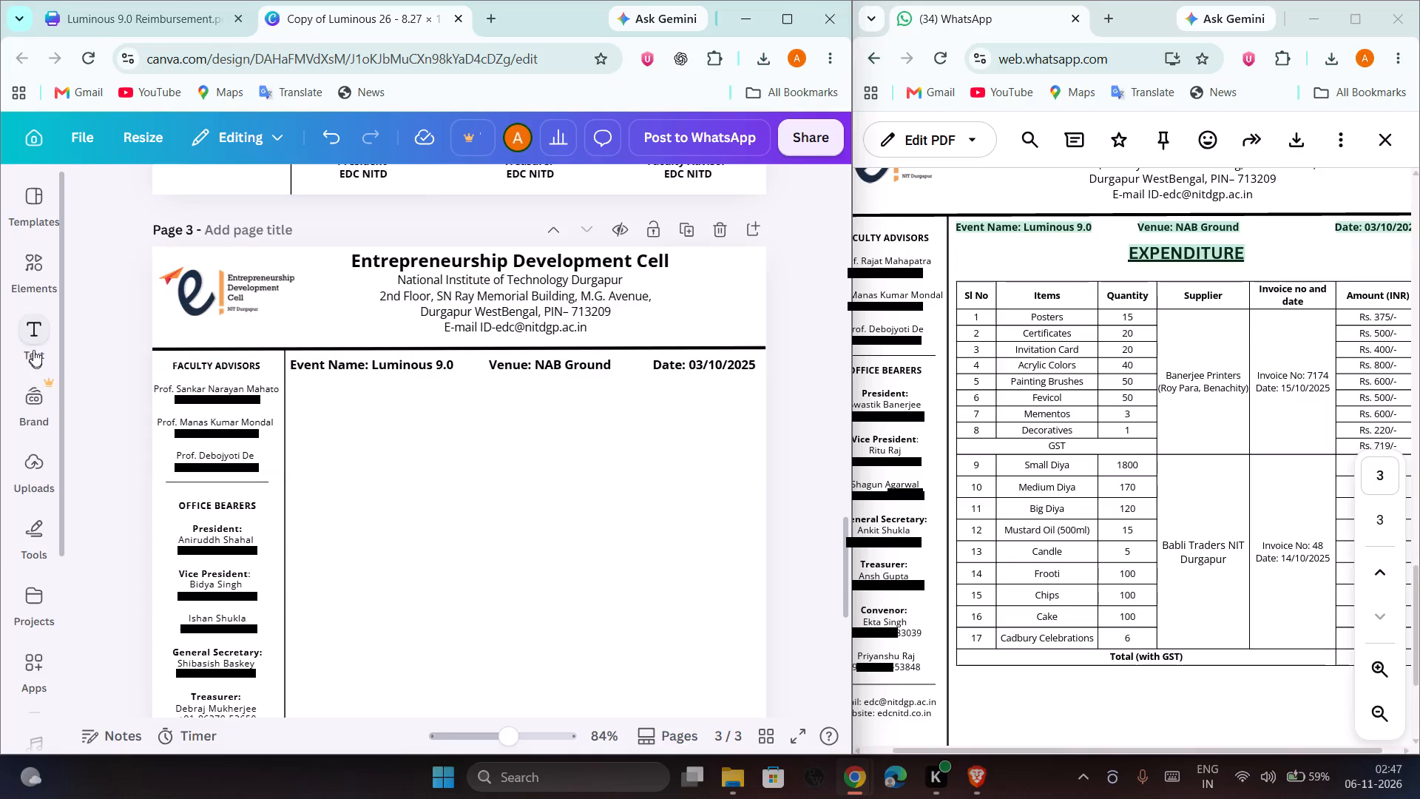
pyautogui.click(32, 345)
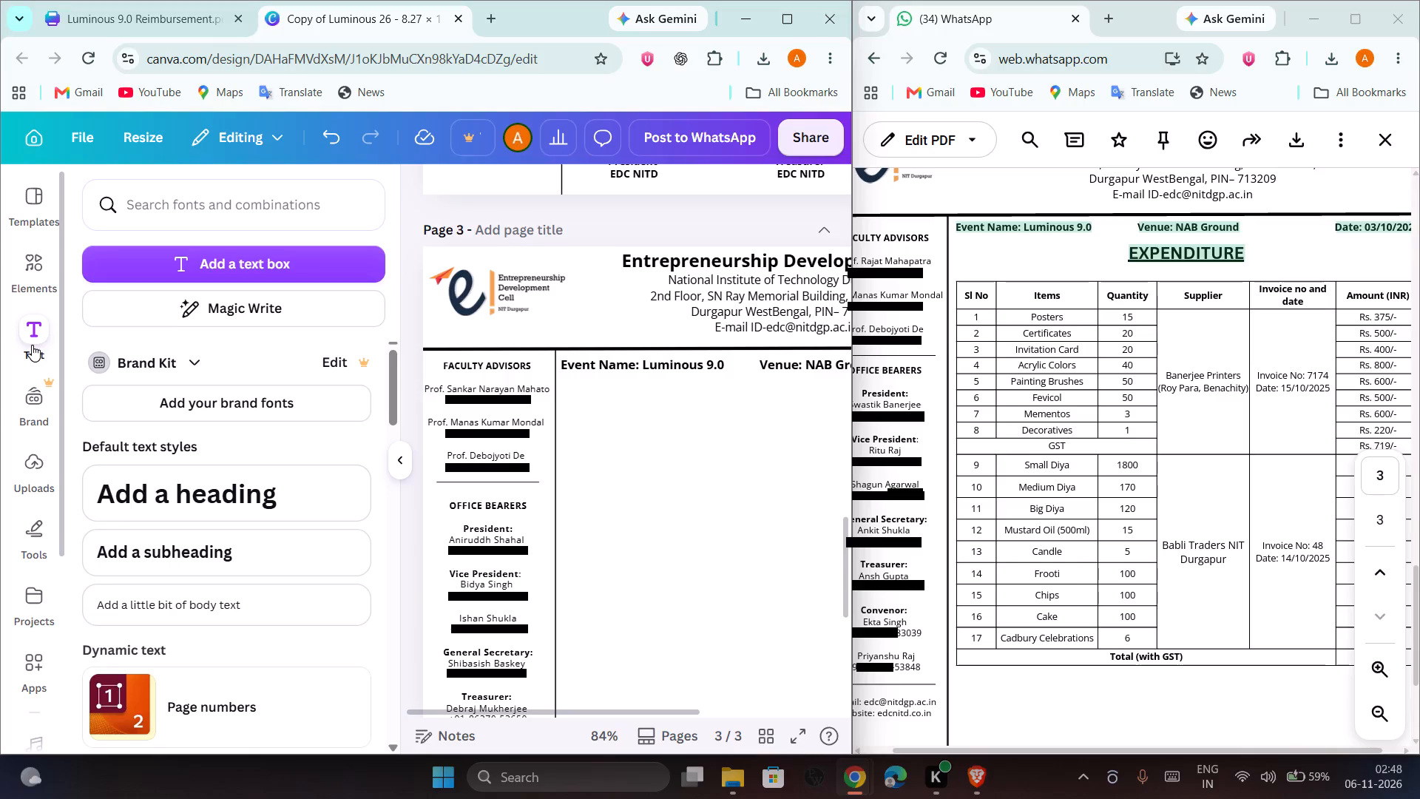
pyautogui.click(156, 265)
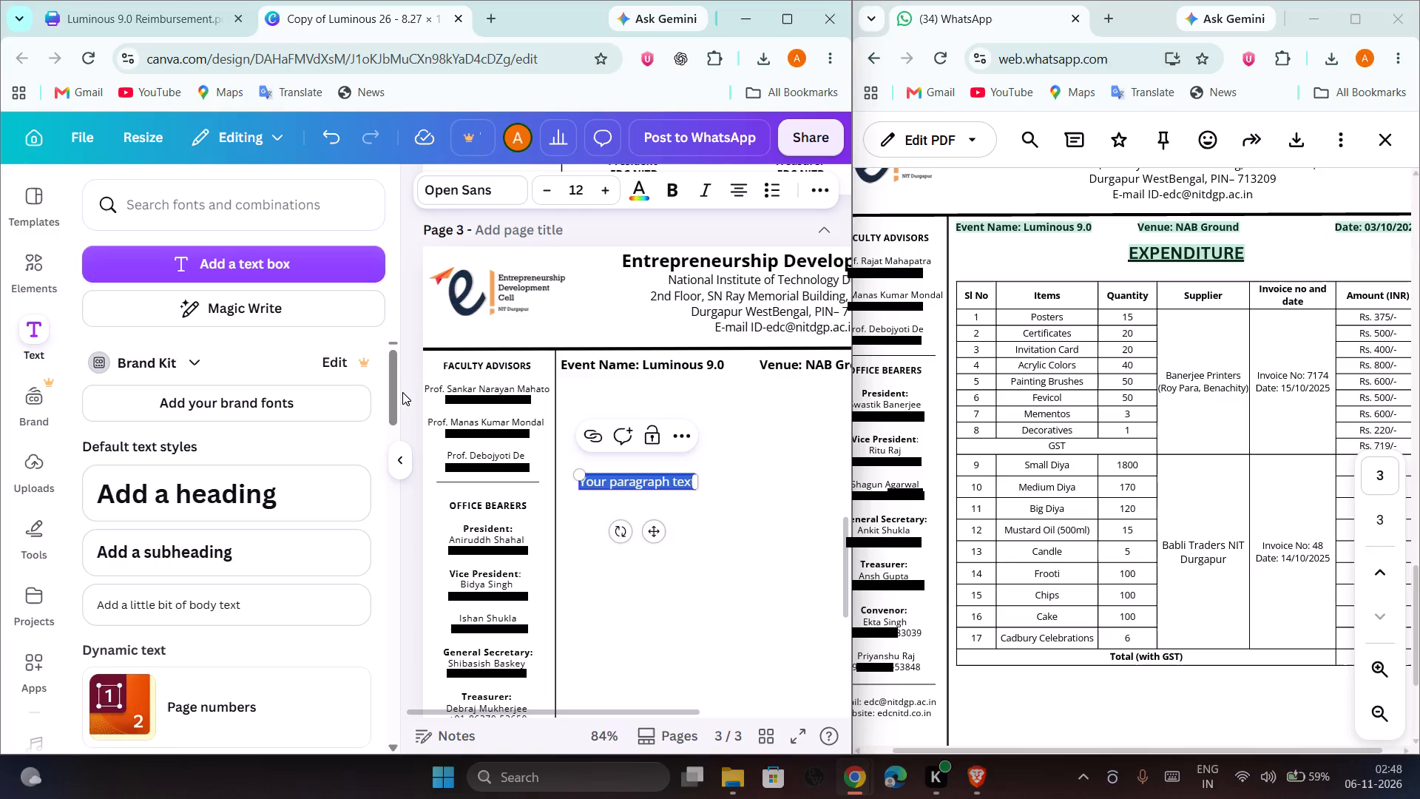
pyautogui.hotkey('ctrl', 'b')
pyautogui.hotkey('ctrl', 'u')
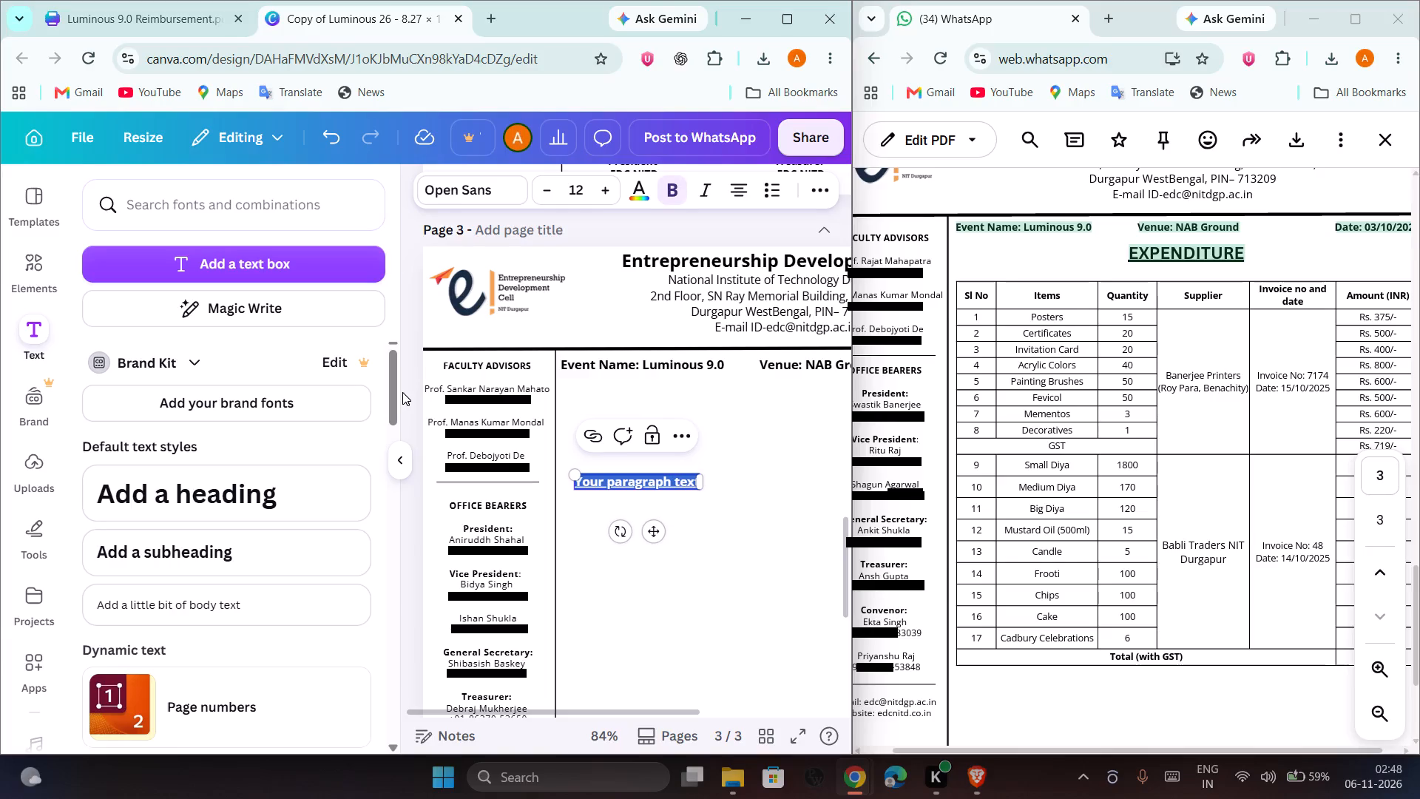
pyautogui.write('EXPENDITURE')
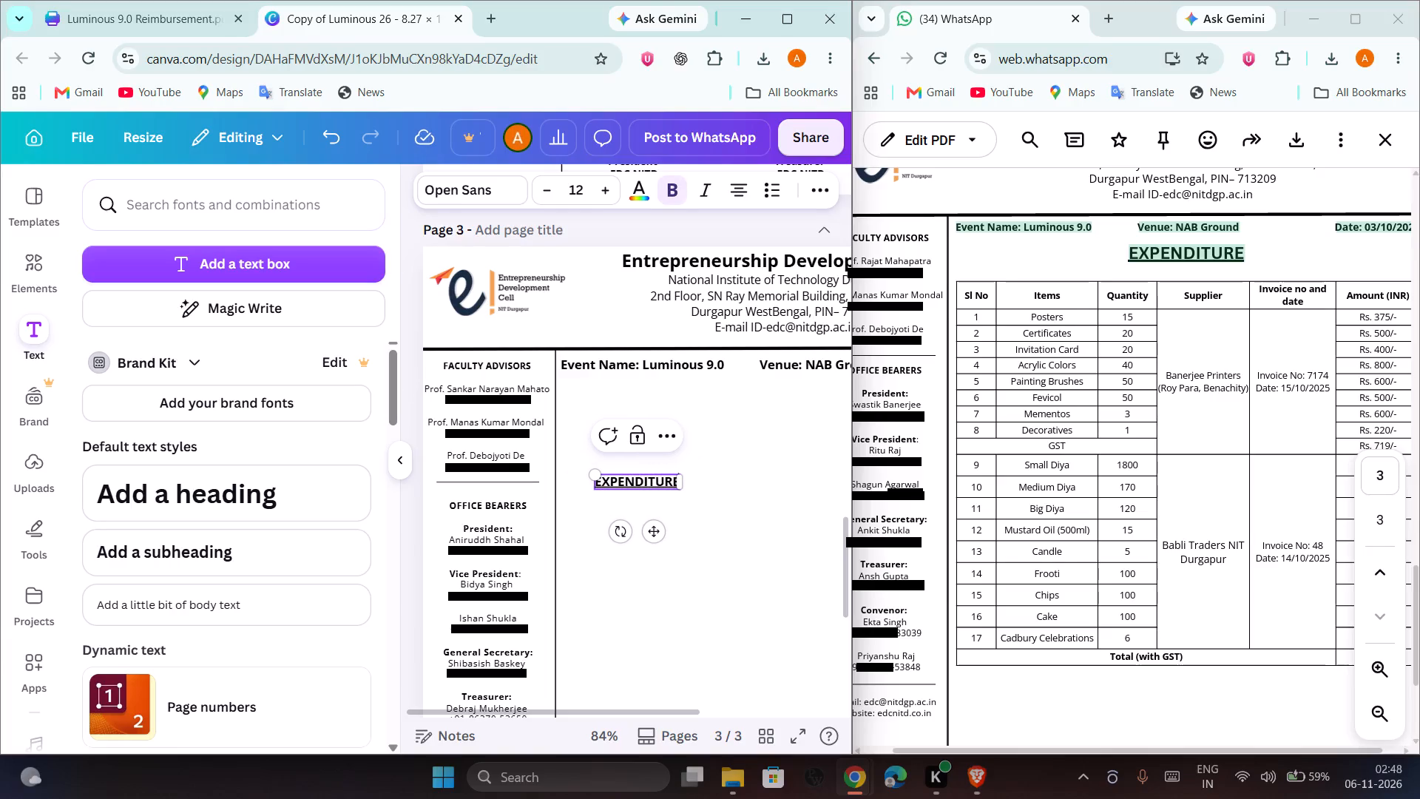
pyautogui.click(605, 184)
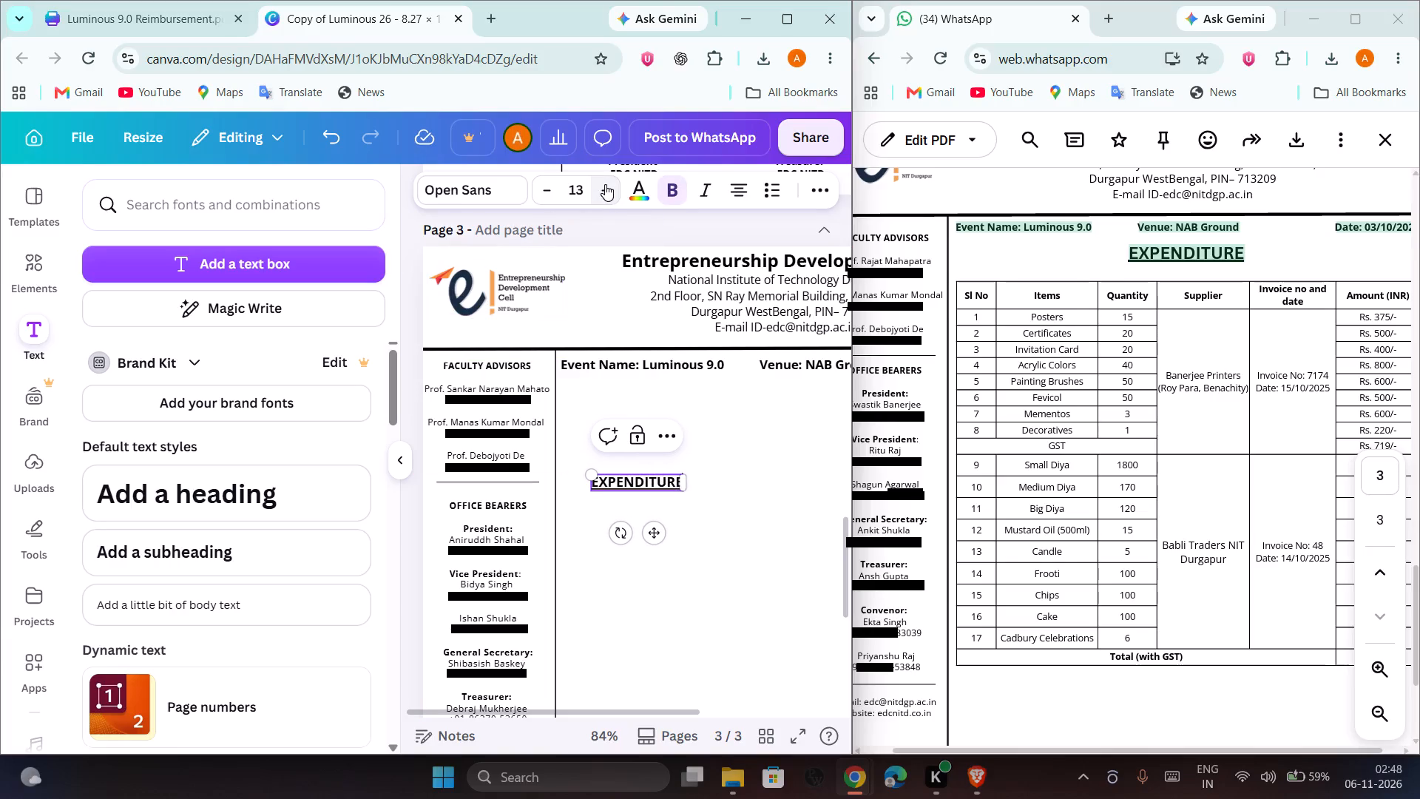
pyautogui.click(605, 184)
pyautogui.click(606, 189)
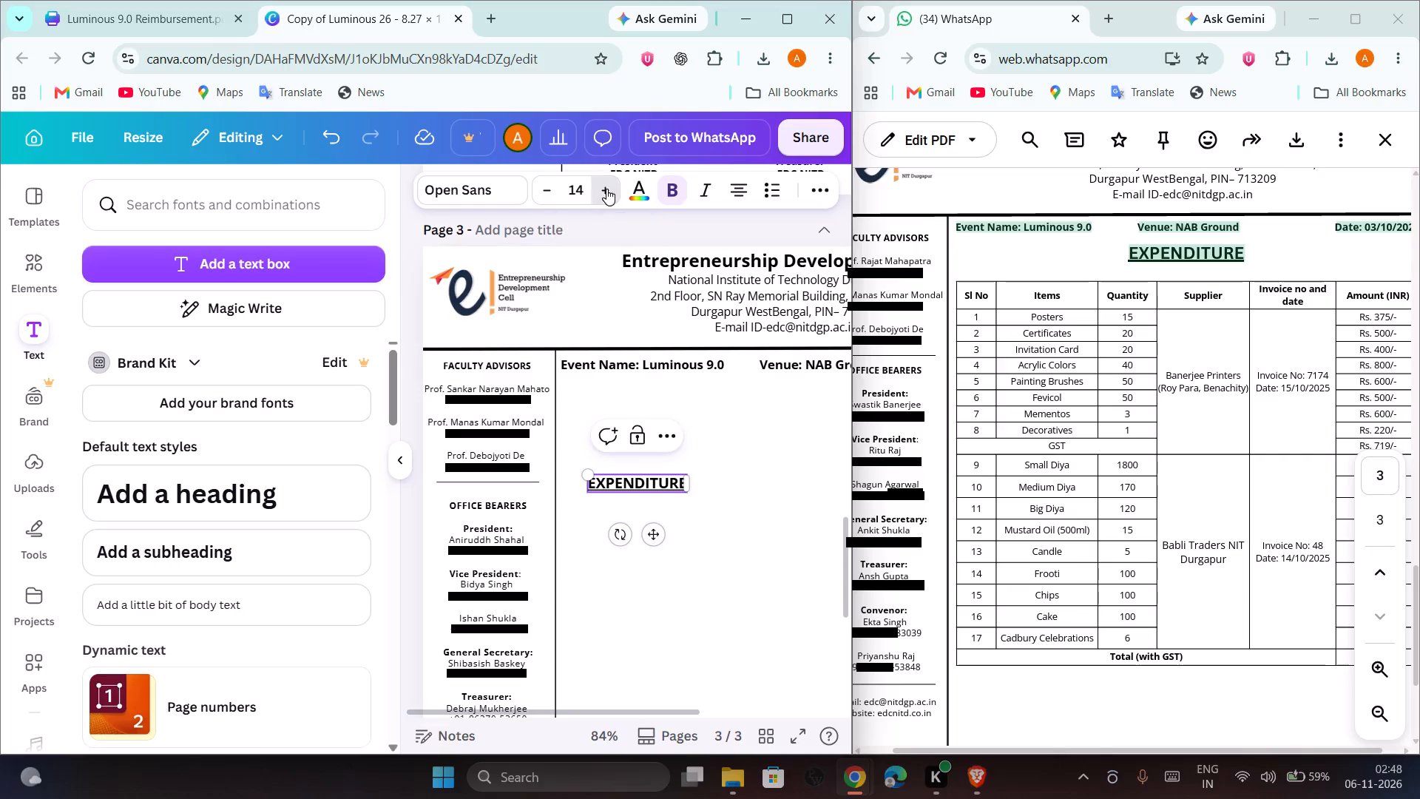
# Move the EXPENDITURE heading to just below page 3's event details line, roughly centred in the letter area.
pyautogui.hscroll(-2, 666, 581)
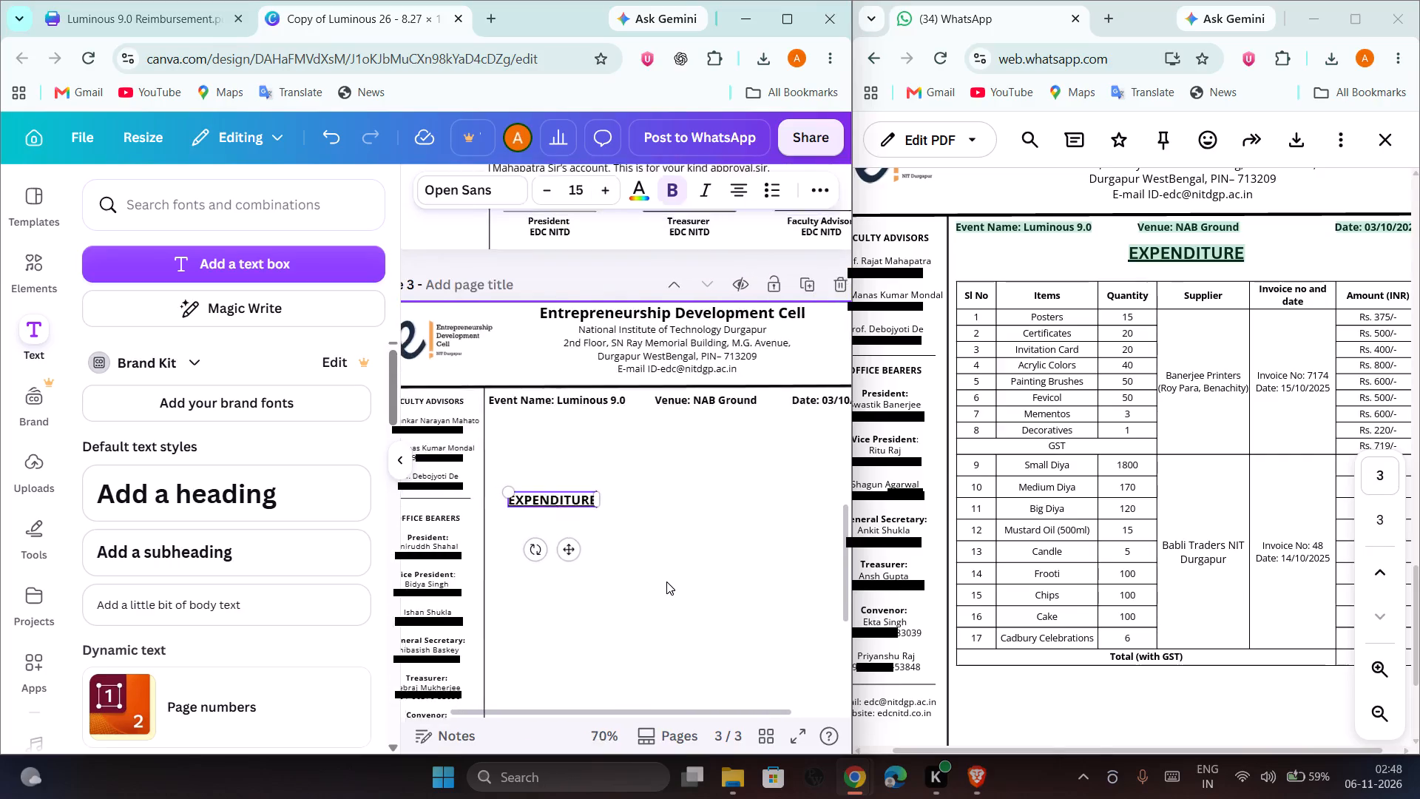
pyautogui.click(393, 457)
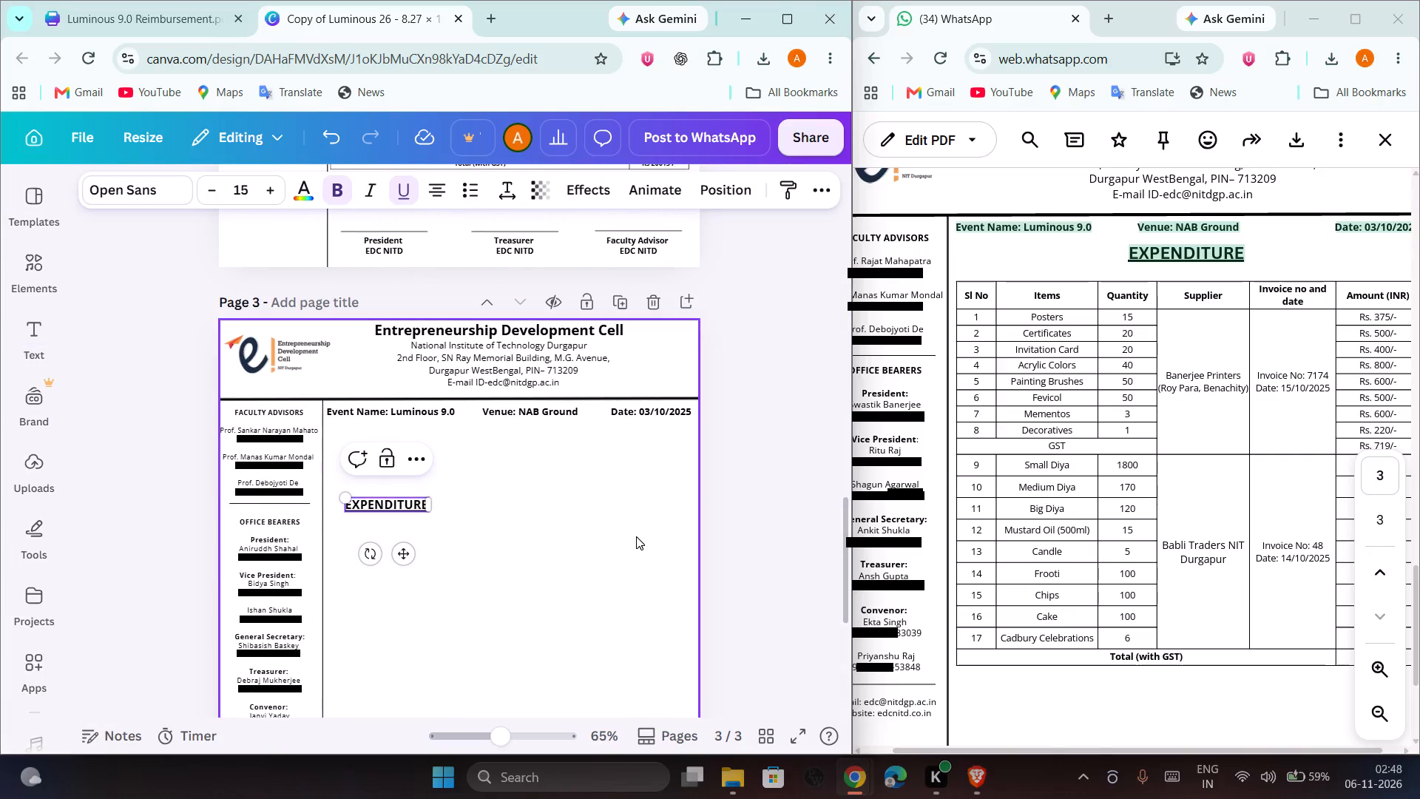
pyautogui.moveTo(403, 557); pyautogui.dragTo(527, 501)
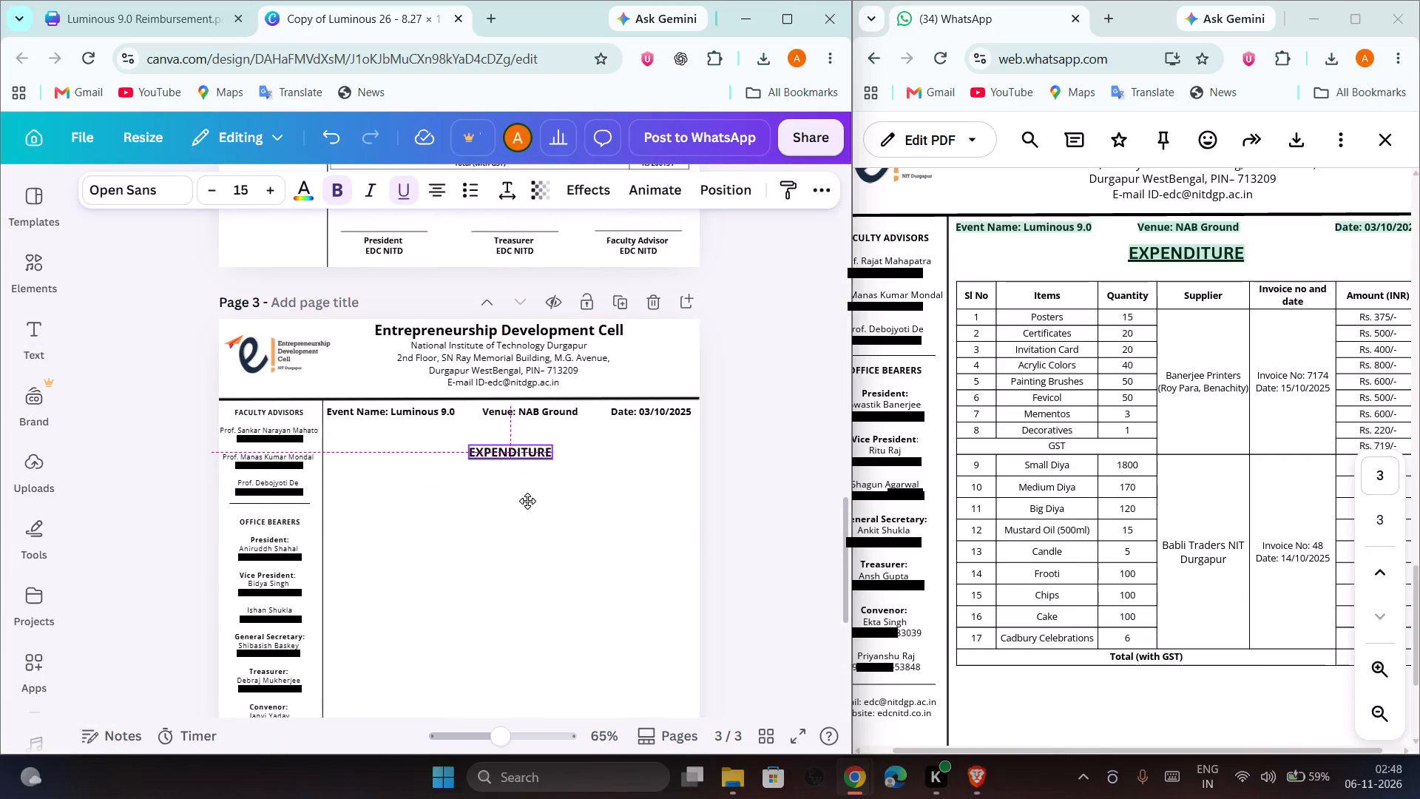
pyautogui.moveTo(527, 501); pyautogui.dragTo(520, 502)
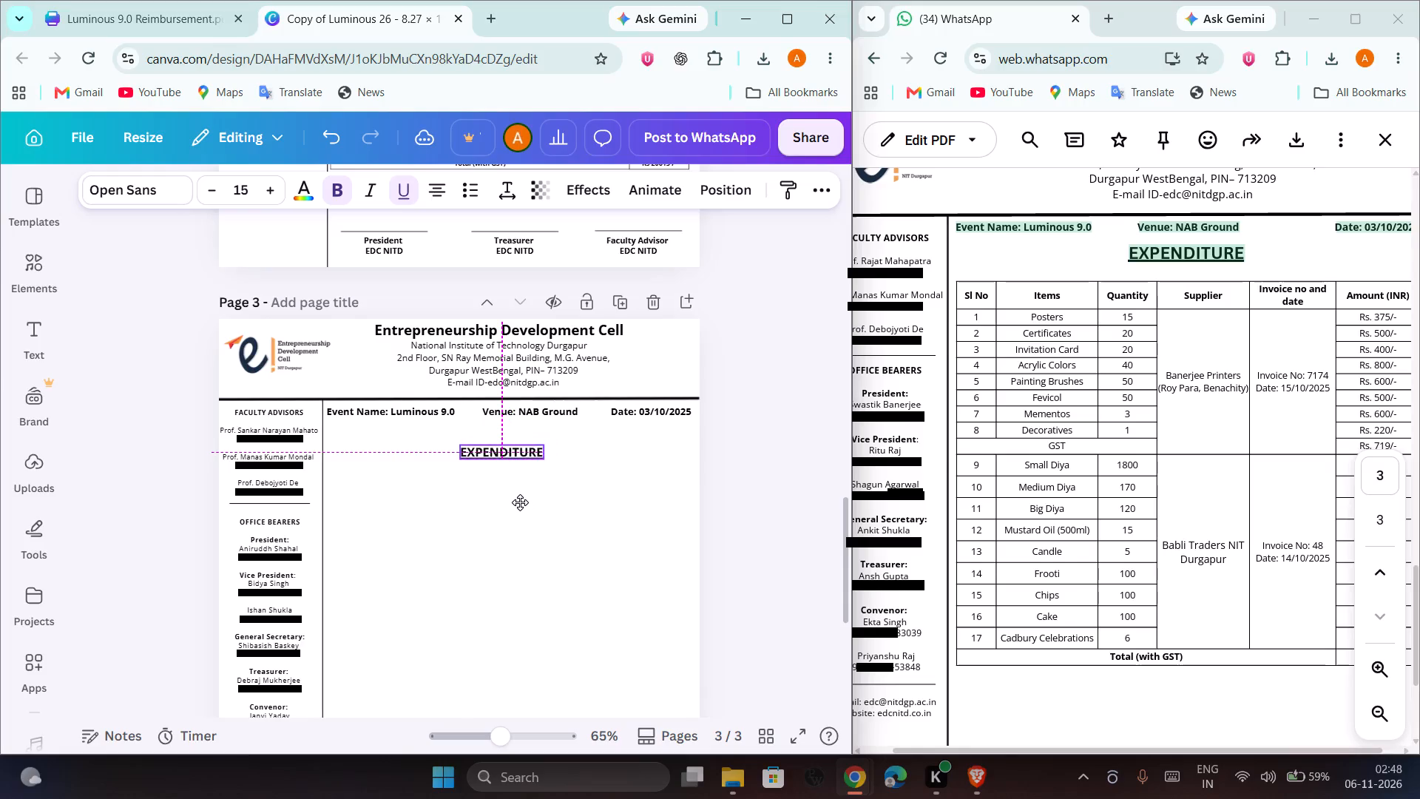
pyautogui.moveTo(520, 502); pyautogui.dragTo(512, 500)
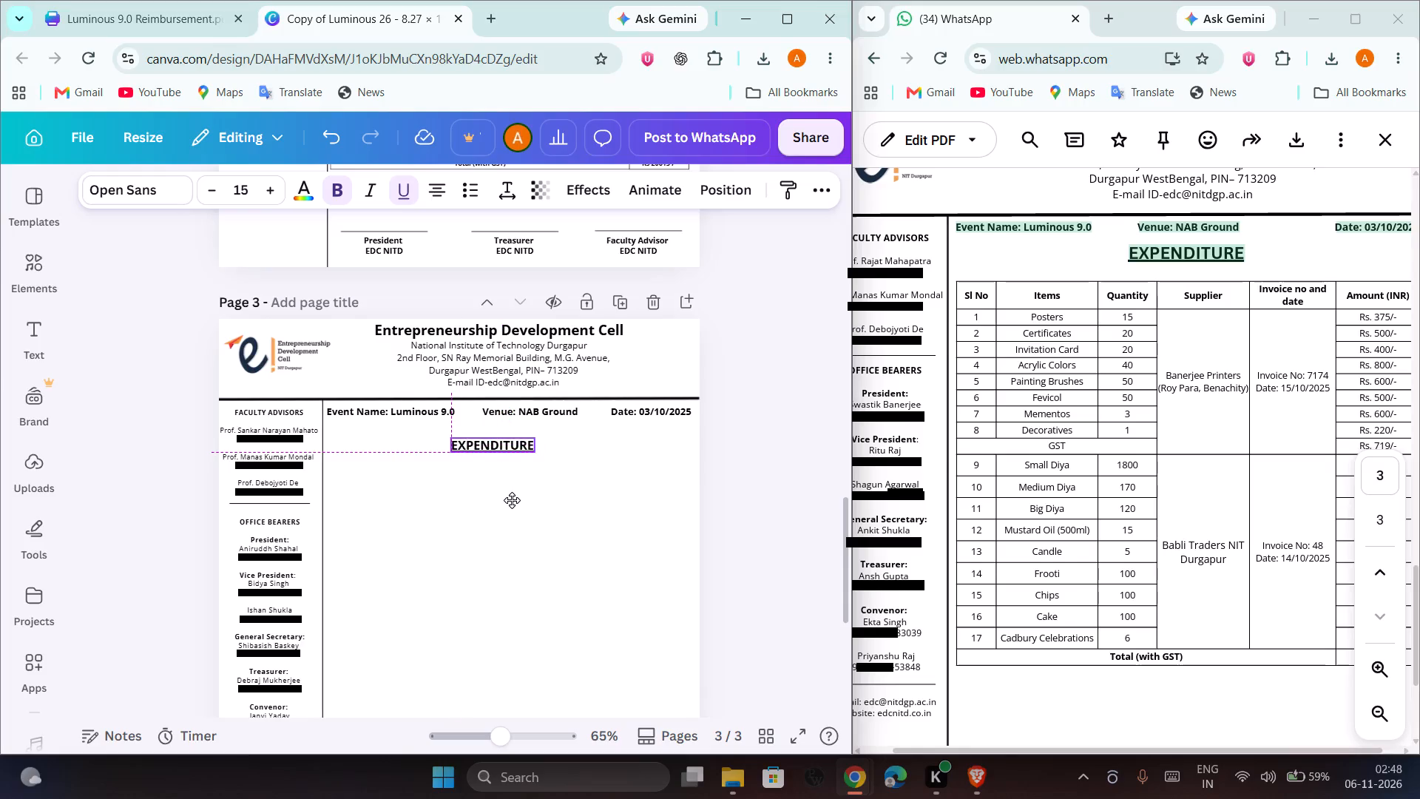
pyautogui.moveTo(512, 500); pyautogui.dragTo(511, 509)
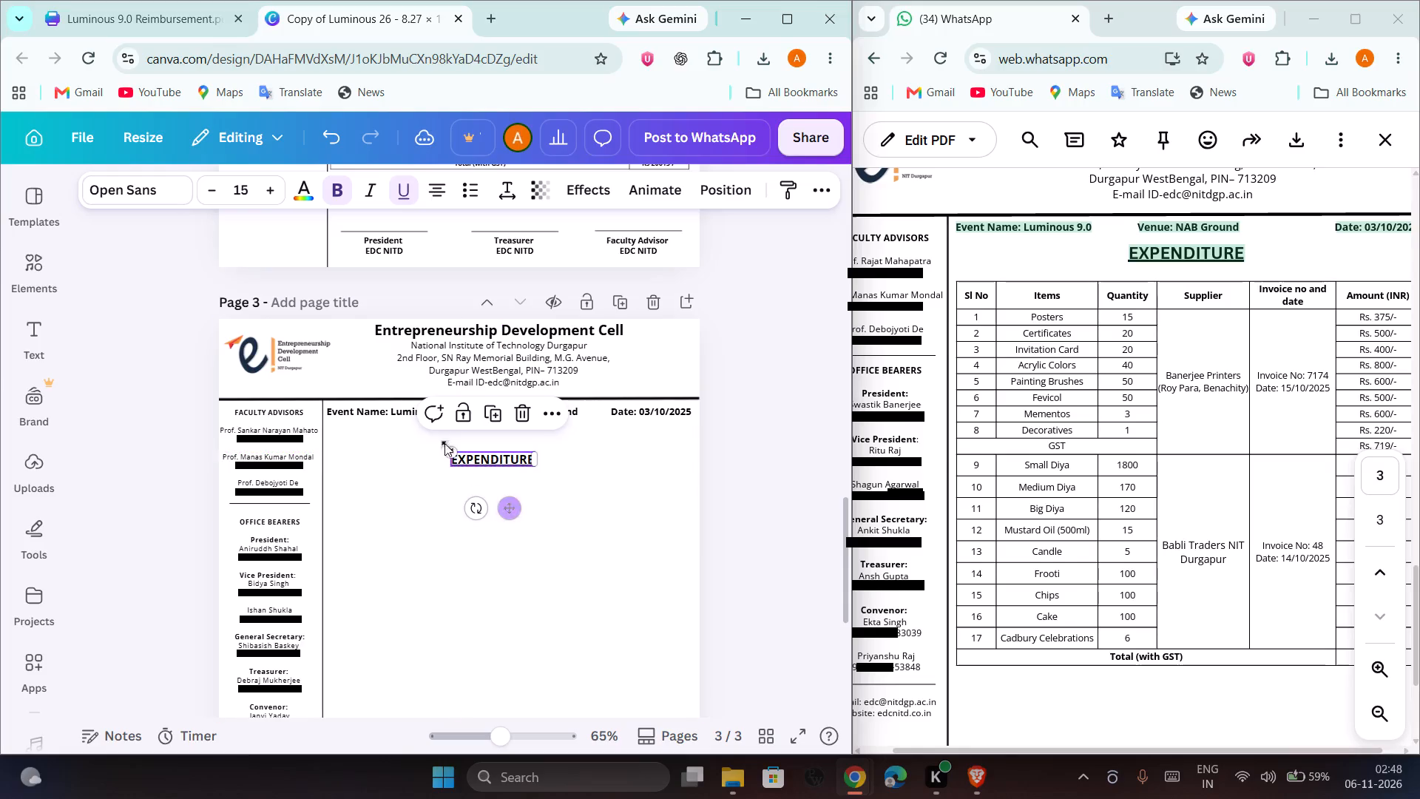
pyautogui.click(510, 508)
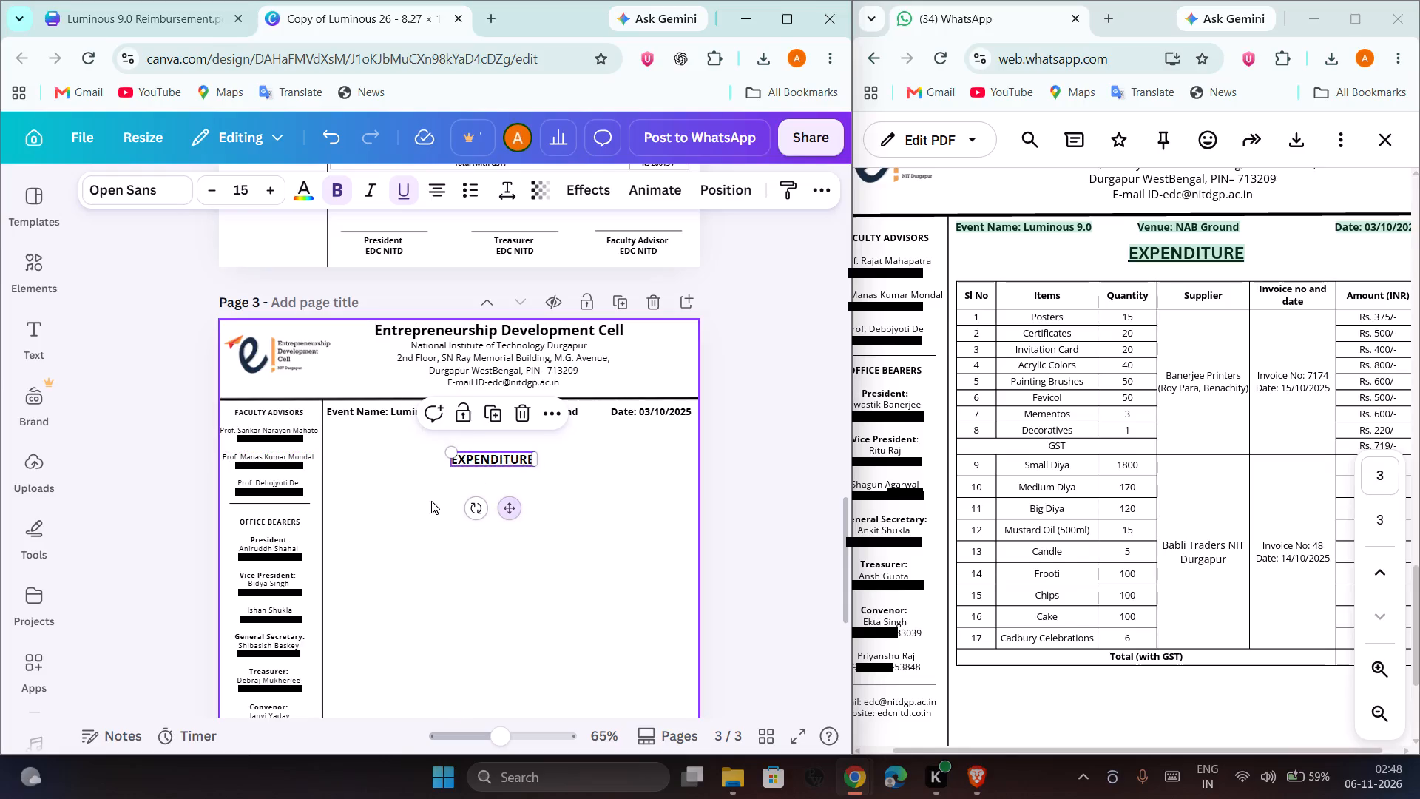
pyautogui.click(431, 501)
# Change the event name to Luminous 10.0 in page 3's details line and trim the gaps to keep it on one line.
pyautogui.click(450, 408)
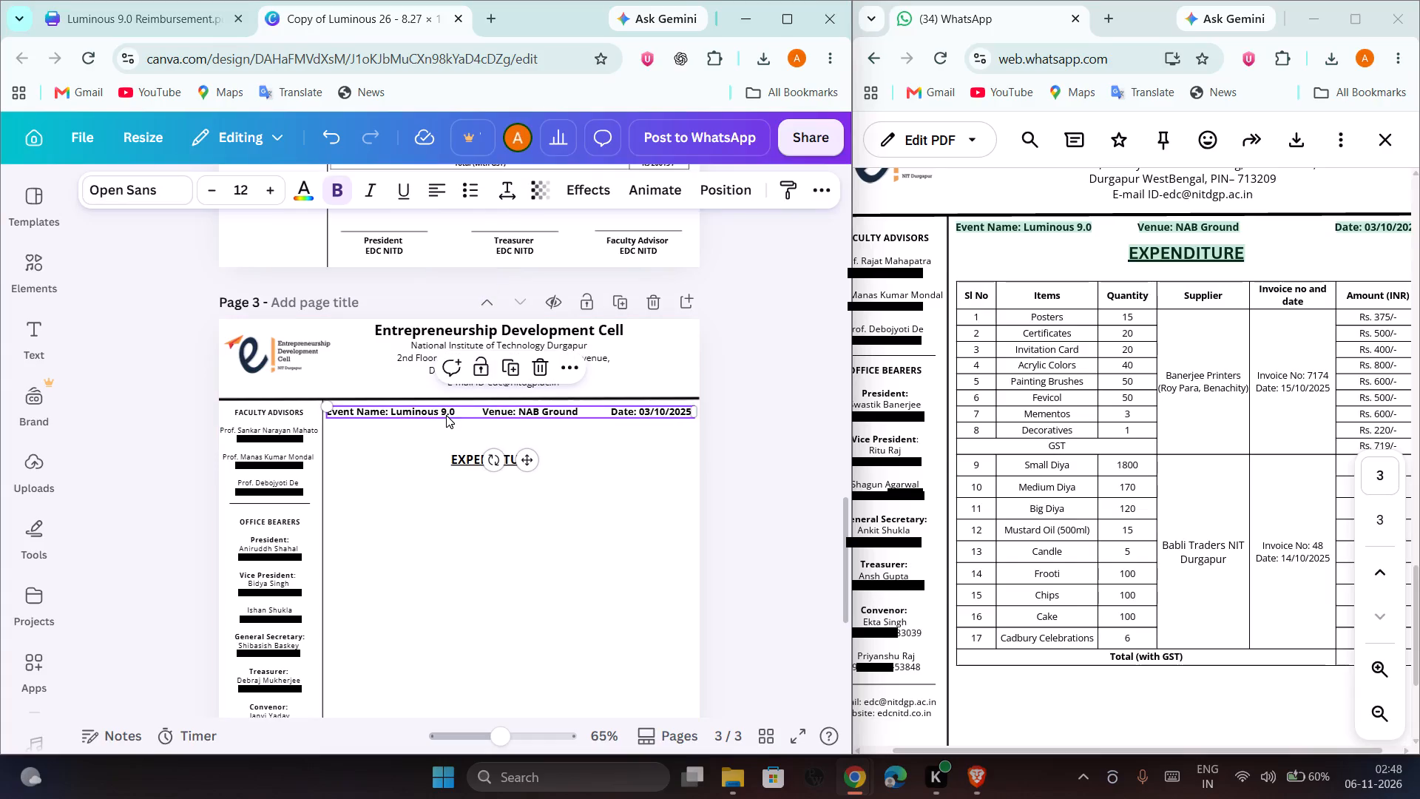
pyautogui.click(446, 415)
pyautogui.press('BackSpace')
pyautogui.write('10')
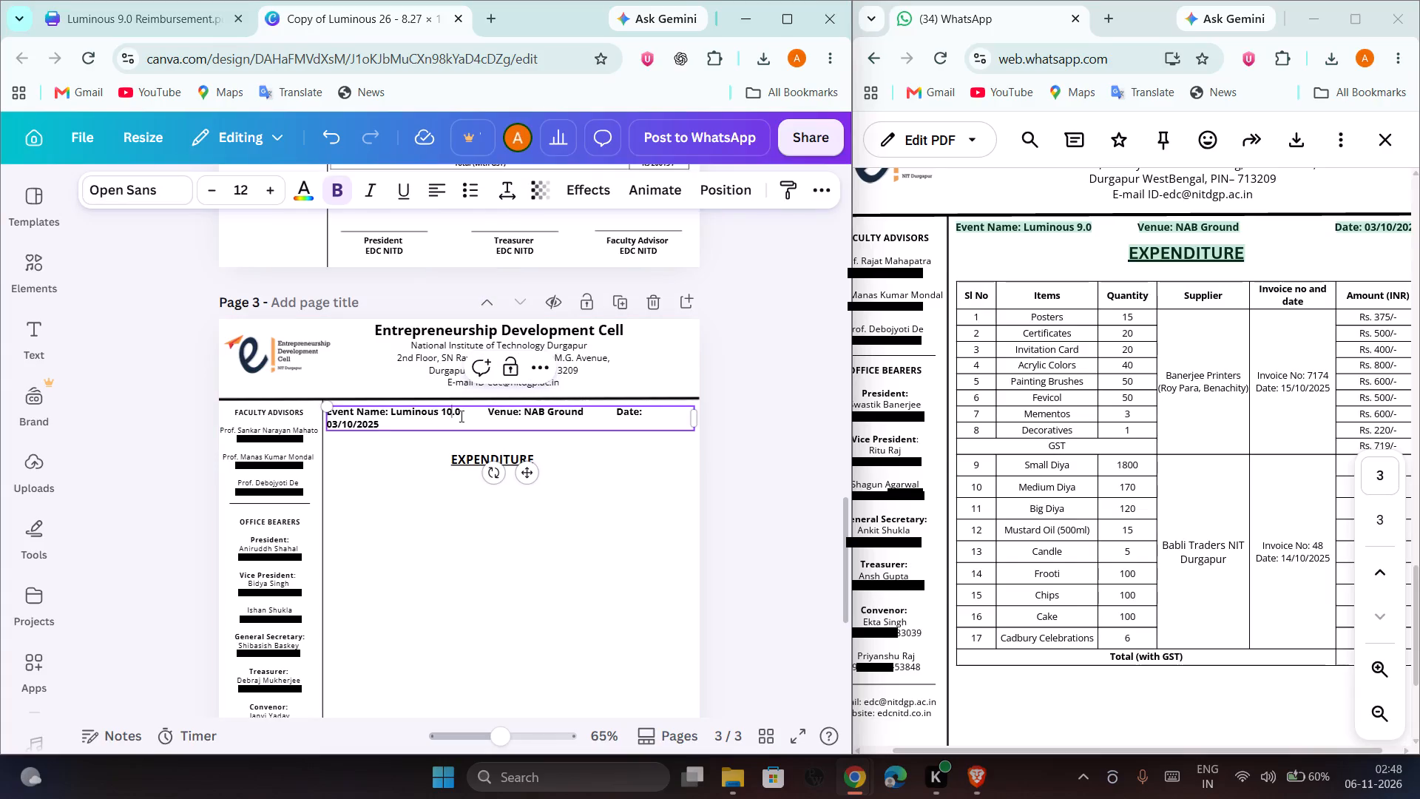
pyautogui.click(606, 415)
pyautogui.press('BackSpace')
pyautogui.press('BackSpace')
pyautogui.click(479, 412)
pyautogui.press('BackSpace')
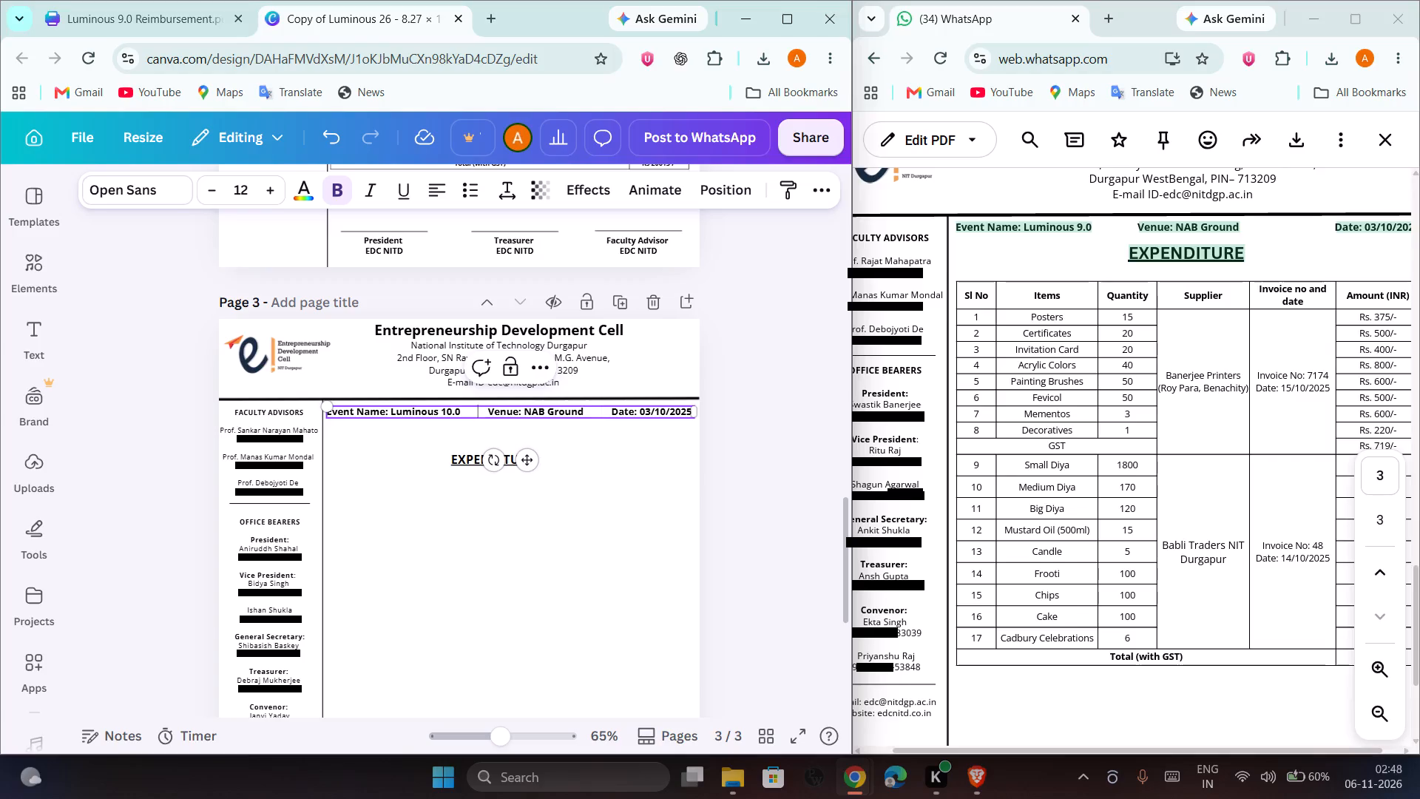
pyautogui.click(434, 519)
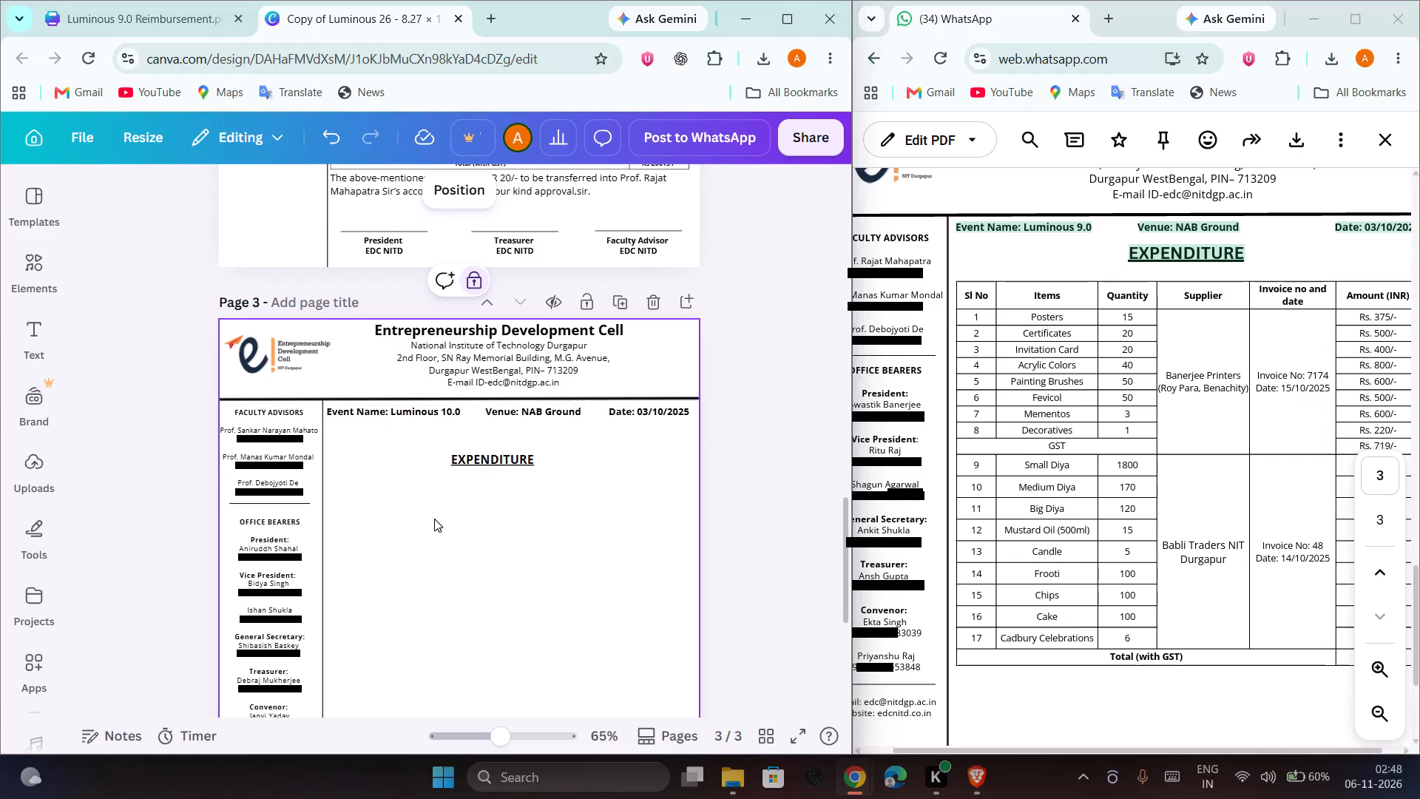
# Change the date in page 3's event details line to 04/11/2026.
pyautogui.click(484, 462)
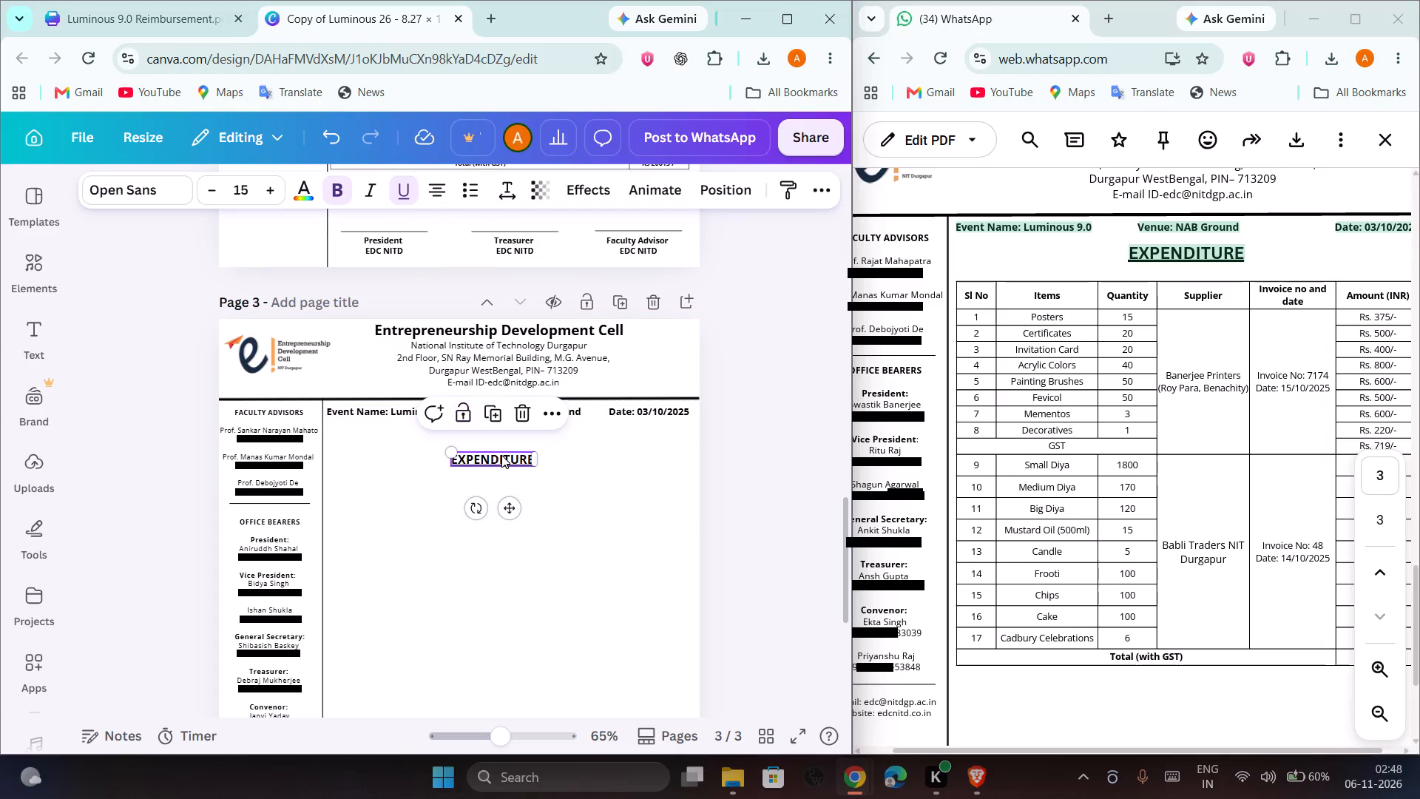
pyautogui.click(643, 411)
pyautogui.click(643, 411)
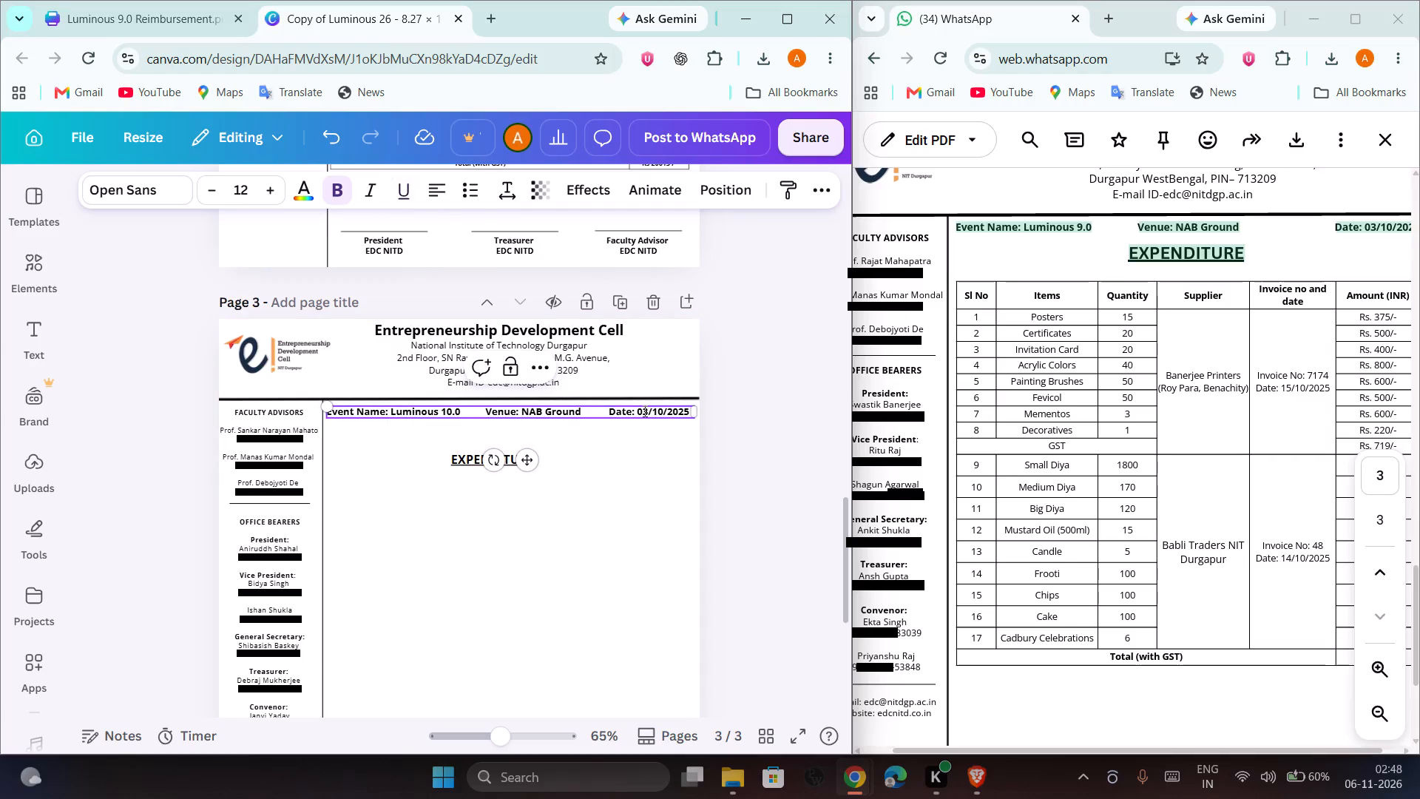
pyautogui.press('Right')
pyautogui.press('BackSpace')
pyautogui.press('4')
pyautogui.press('Right')
pyautogui.press('Right')
pyautogui.press('Right')
pyautogui.press('BackSpace')
pyautogui.press('1')
pyautogui.press('Right')
pyautogui.press('Right')
pyautogui.press('Right')
pyautogui.press('Right')
pyautogui.press('Right')
pyautogui.press('BackSpace')
pyautogui.press('6')
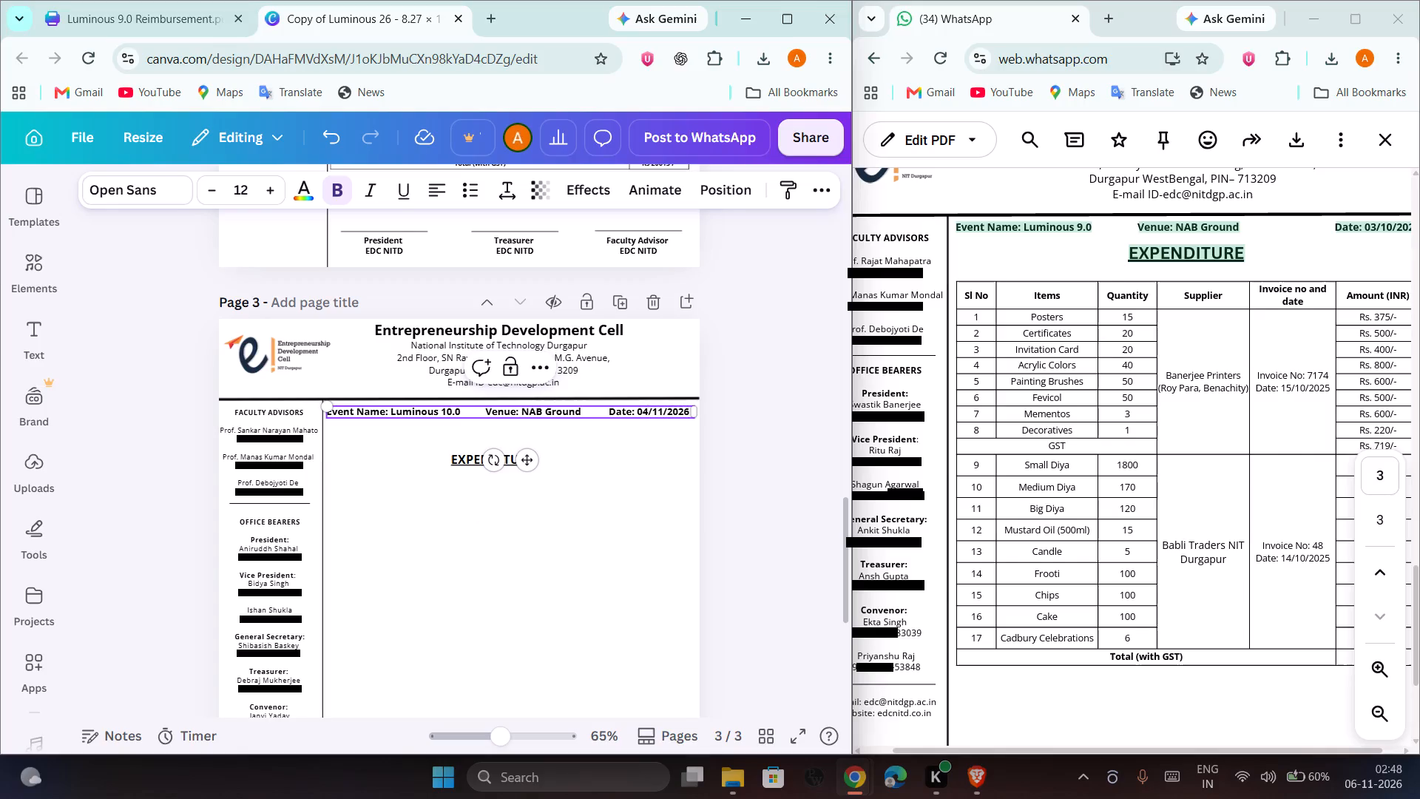
# Nudge the EXPENDITURE heading up and right until it sits centred over page 3's content area, beneath the event details line.
pyautogui.click(469, 459)
pyautogui.press('Up')
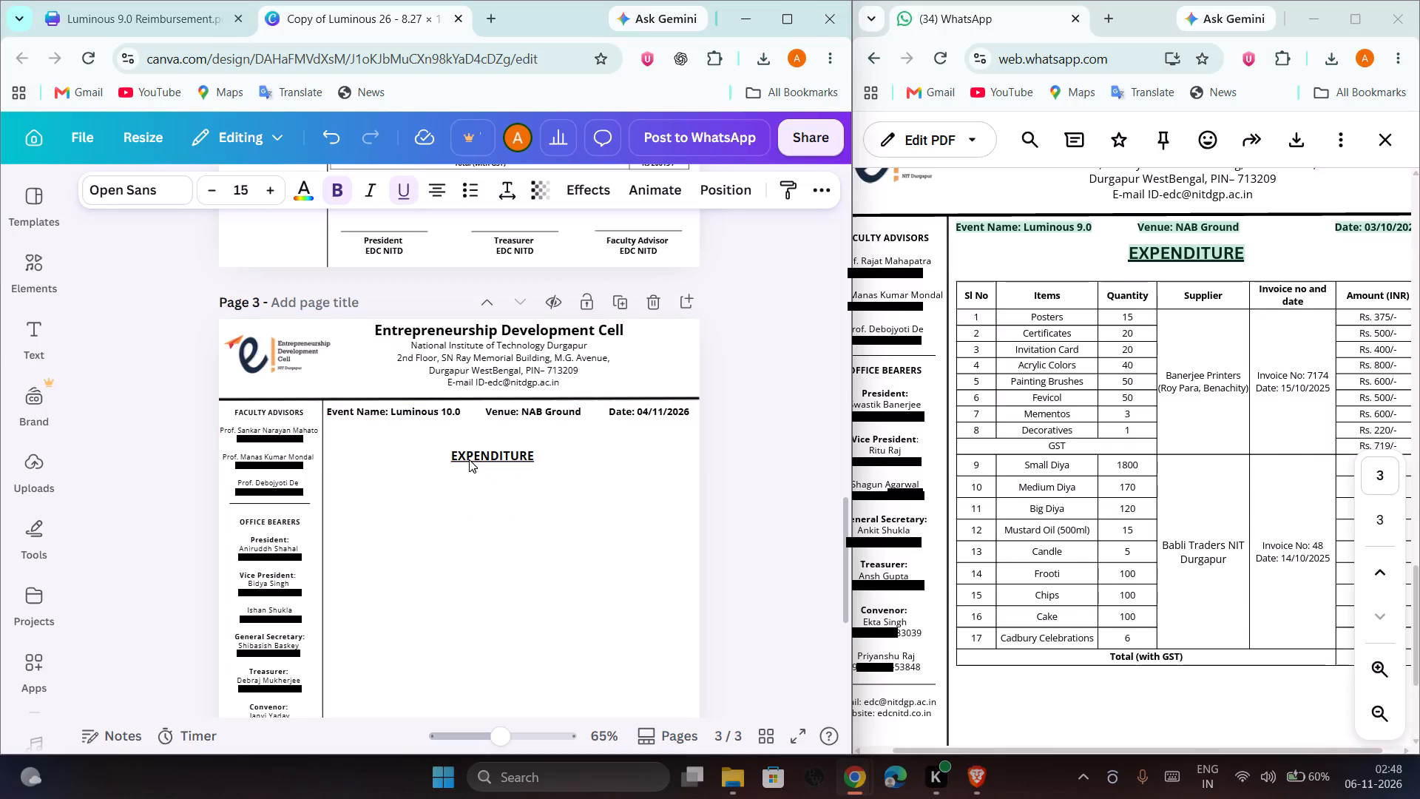
pyautogui.press('Right')
pyautogui.press('Up')
pyautogui.press('Right')
pyautogui.press('Up')
pyautogui.press('Up')
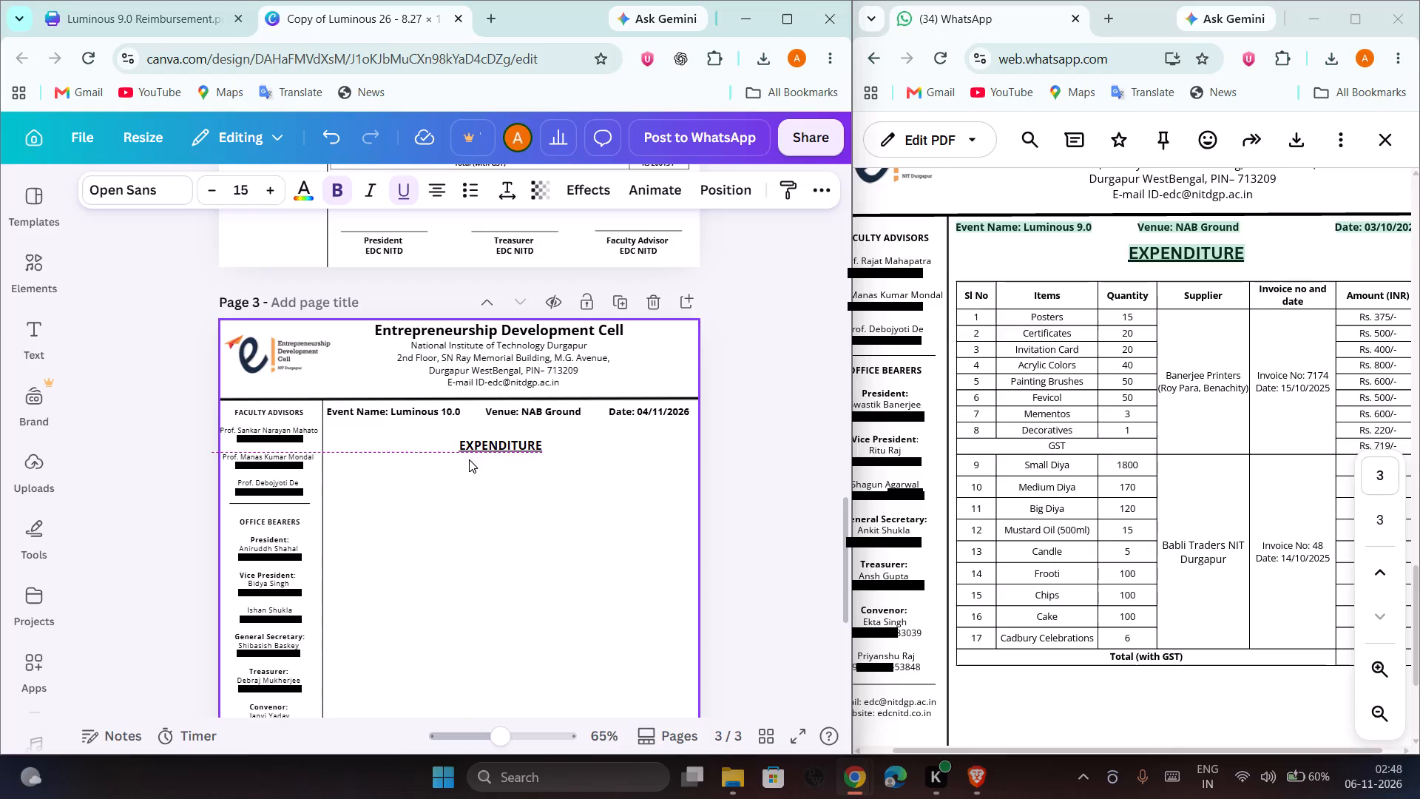
pyautogui.press('Right')
pyautogui.press('Right')
pyautogui.press('Down')
pyautogui.press('Down')
pyautogui.press('Right')
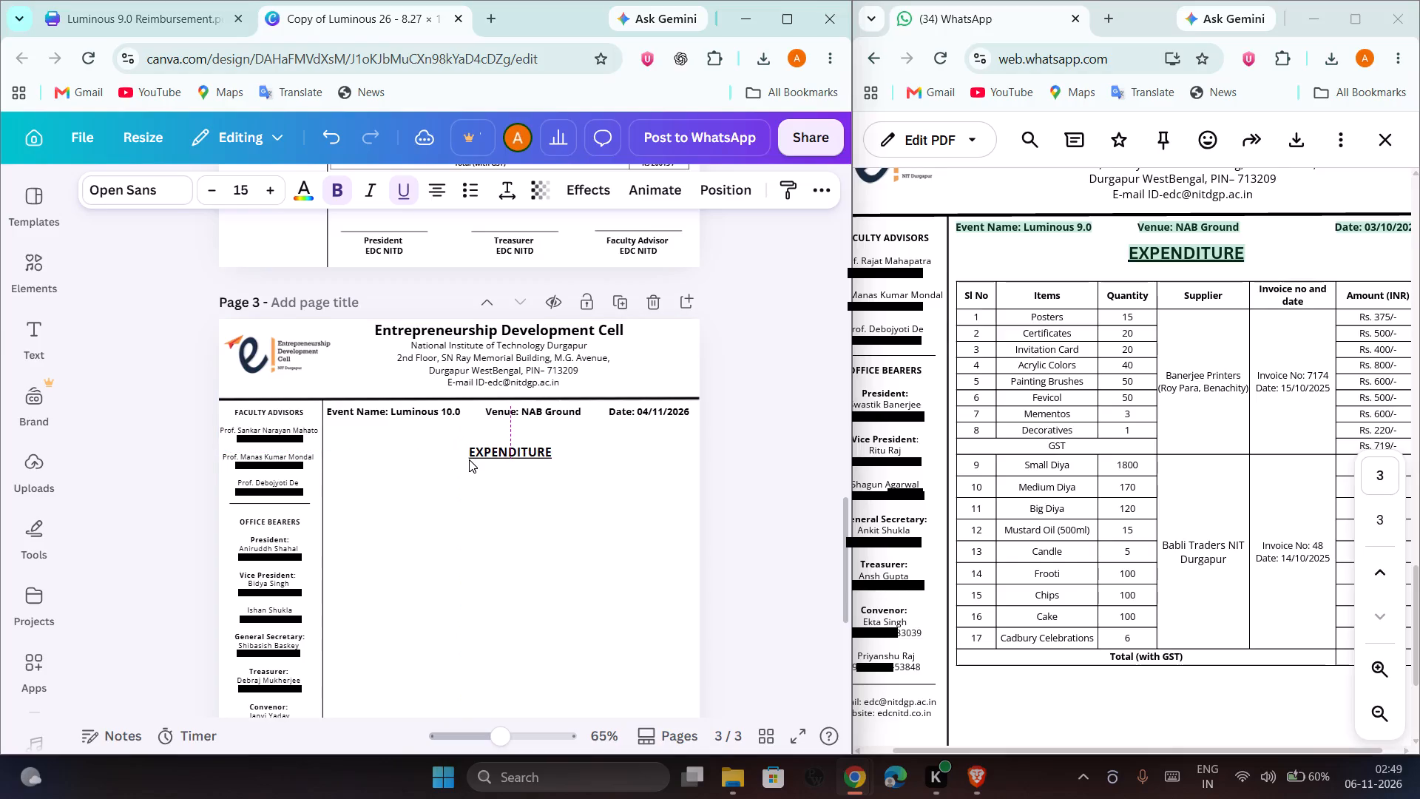
pyautogui.press('Up')
pyautogui.press('Right')
pyautogui.press('Down')
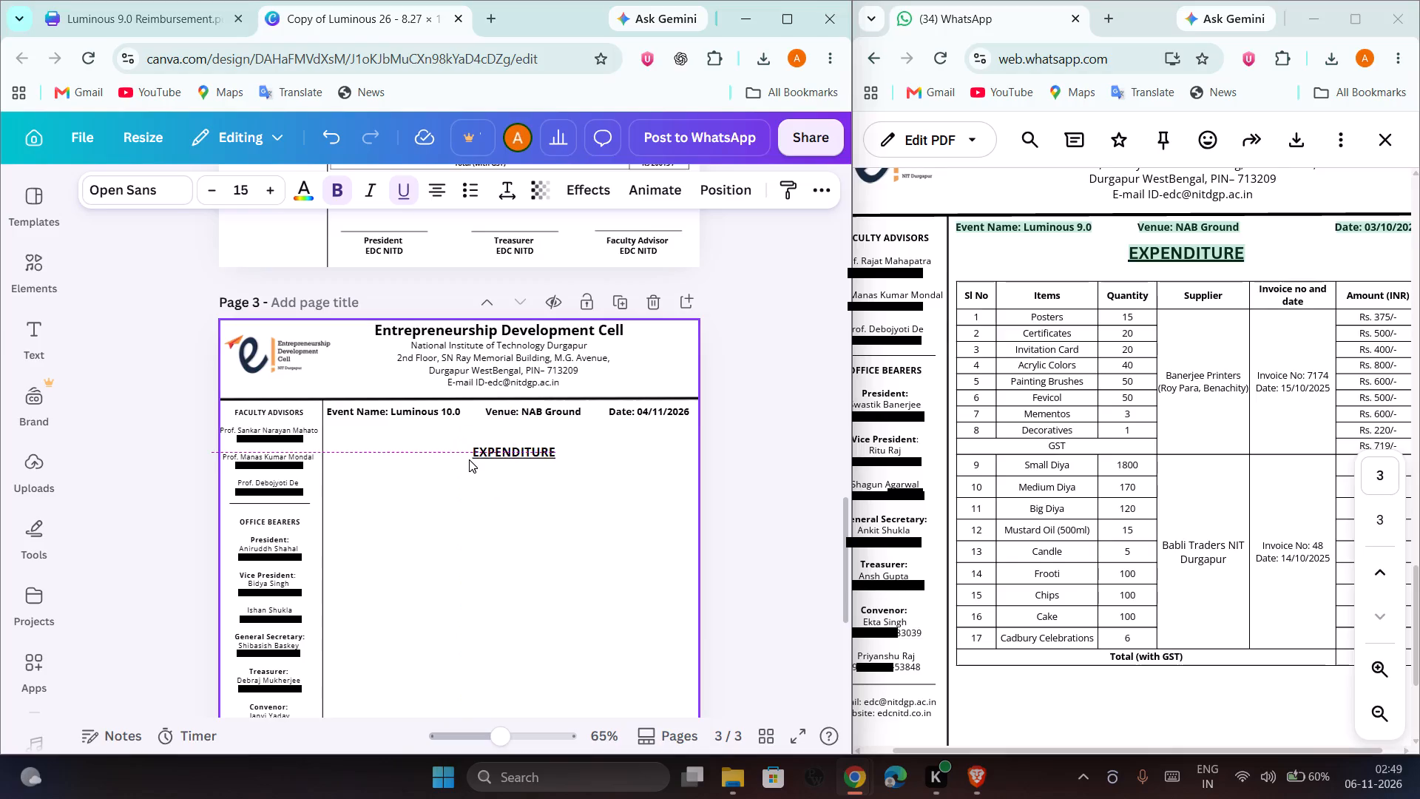
pyautogui.press('Up')
pyautogui.press('Up')
pyautogui.press('Left')
pyautogui.press('Down')
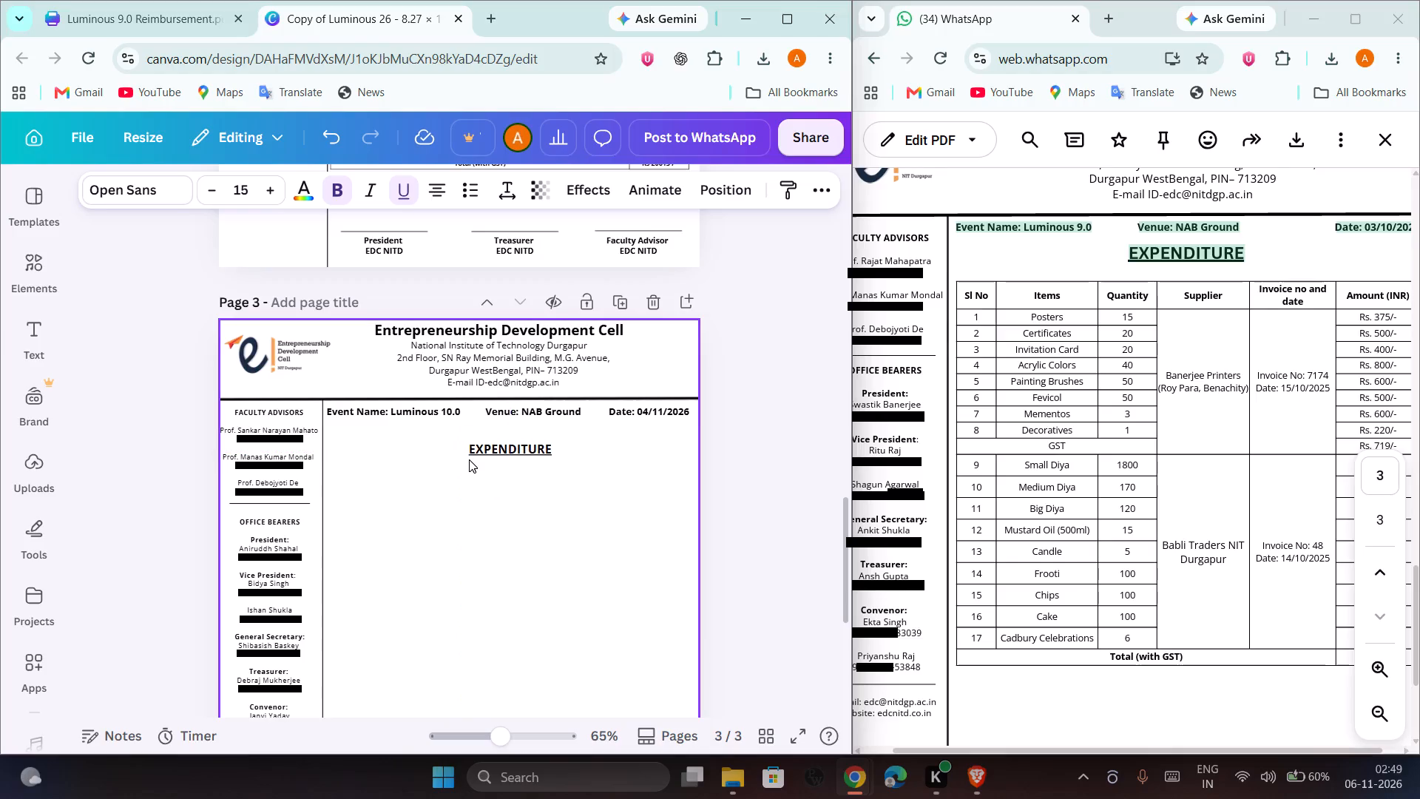
# Delete the President signature label and its signature line from page 3.
pyautogui.scroll(-1, 469, 459)
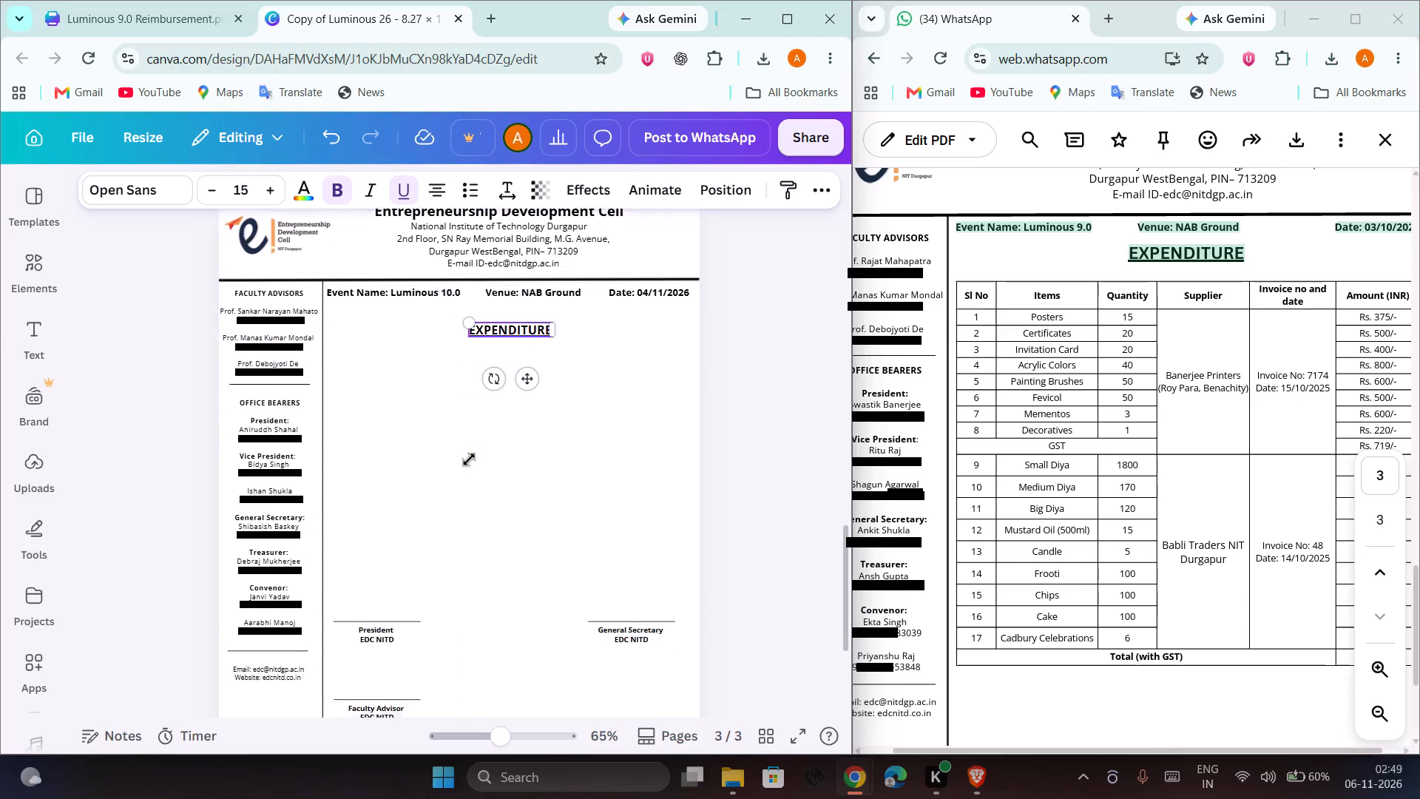
pyautogui.scroll(-2, 469, 459)
pyautogui.scroll(-2, 1009, 464)
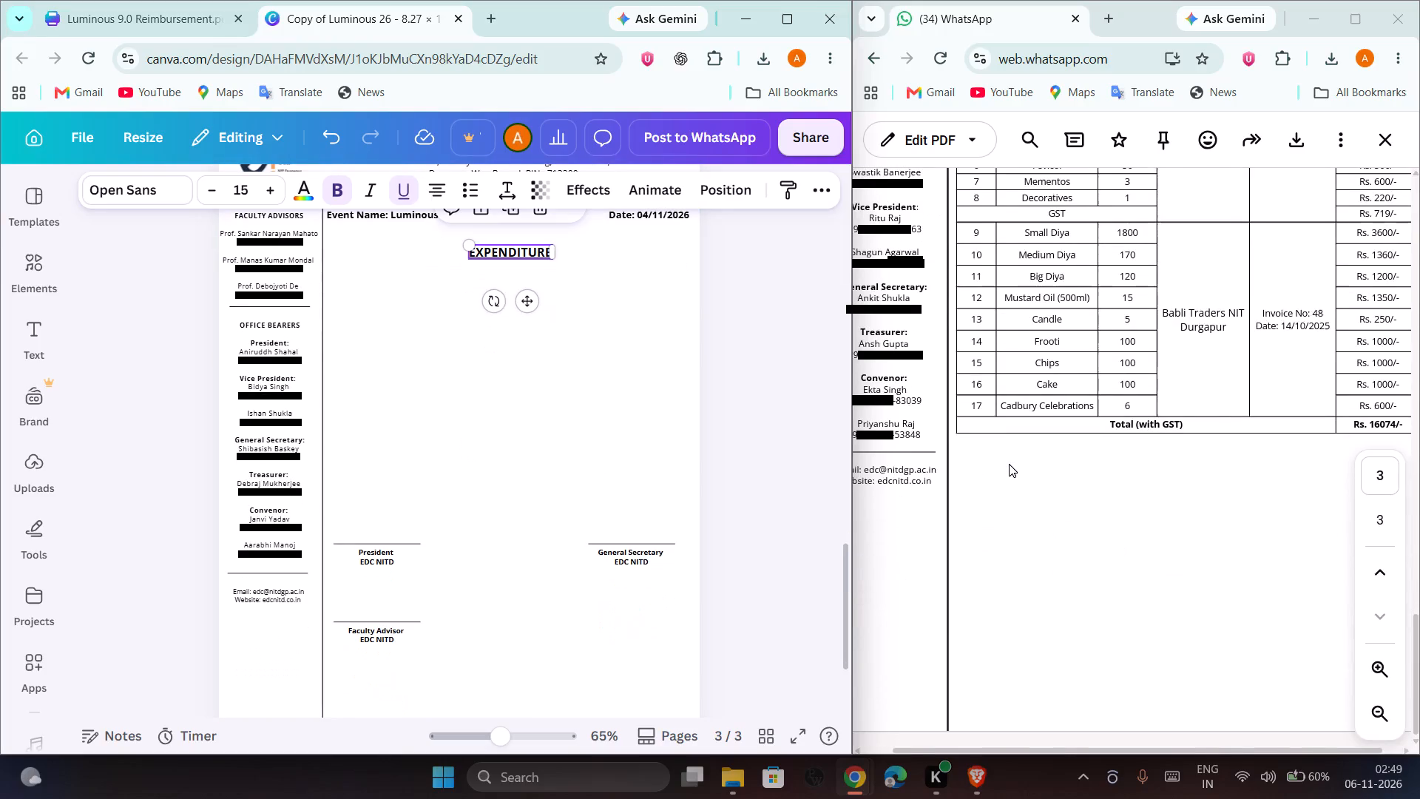
pyautogui.scroll(-2, 1009, 464)
pyautogui.hscroll(-1, 1009, 464)
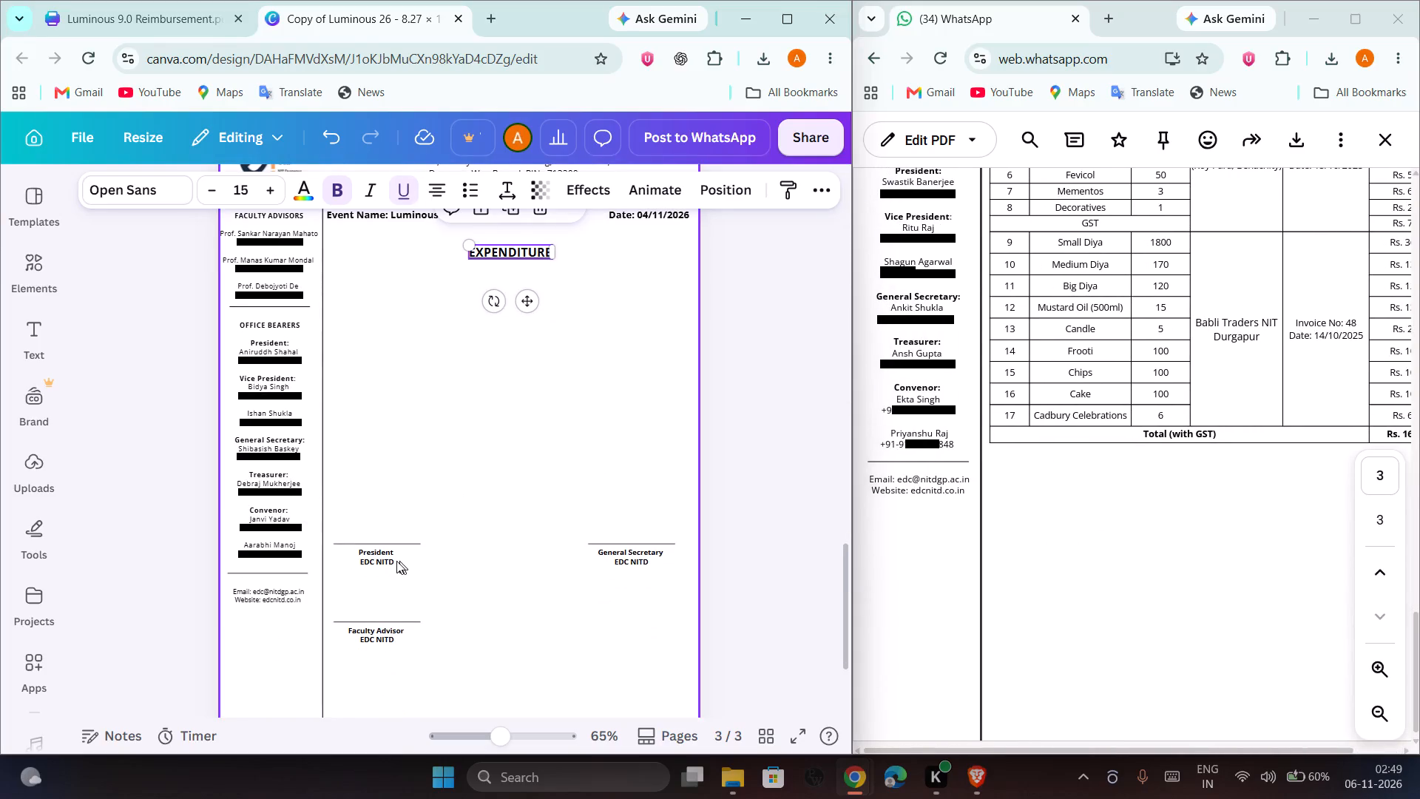
pyautogui.click(395, 561)
pyautogui.press('BackSpace')
pyautogui.click(377, 543)
pyautogui.press('BackSpace')
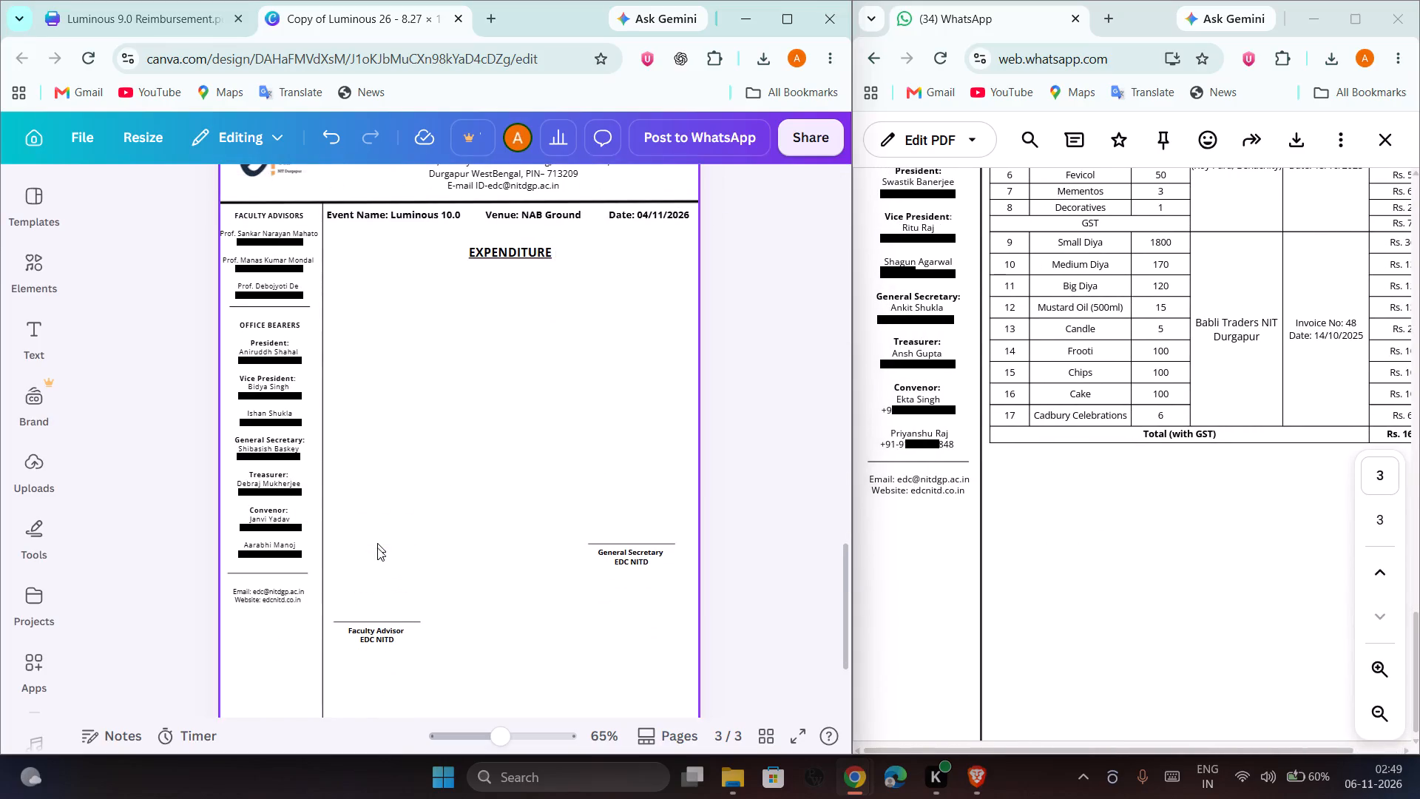
# Delete the Faculty Advisor and General Secretary signature labels together with their signature lines from page 3.
pyautogui.click(373, 637)
pyautogui.press('BackSpace')
pyautogui.click(383, 624)
pyautogui.press('BackSpace')
pyautogui.press('BackSpace')
pyautogui.click(643, 553)
pyautogui.press('BackSpace')
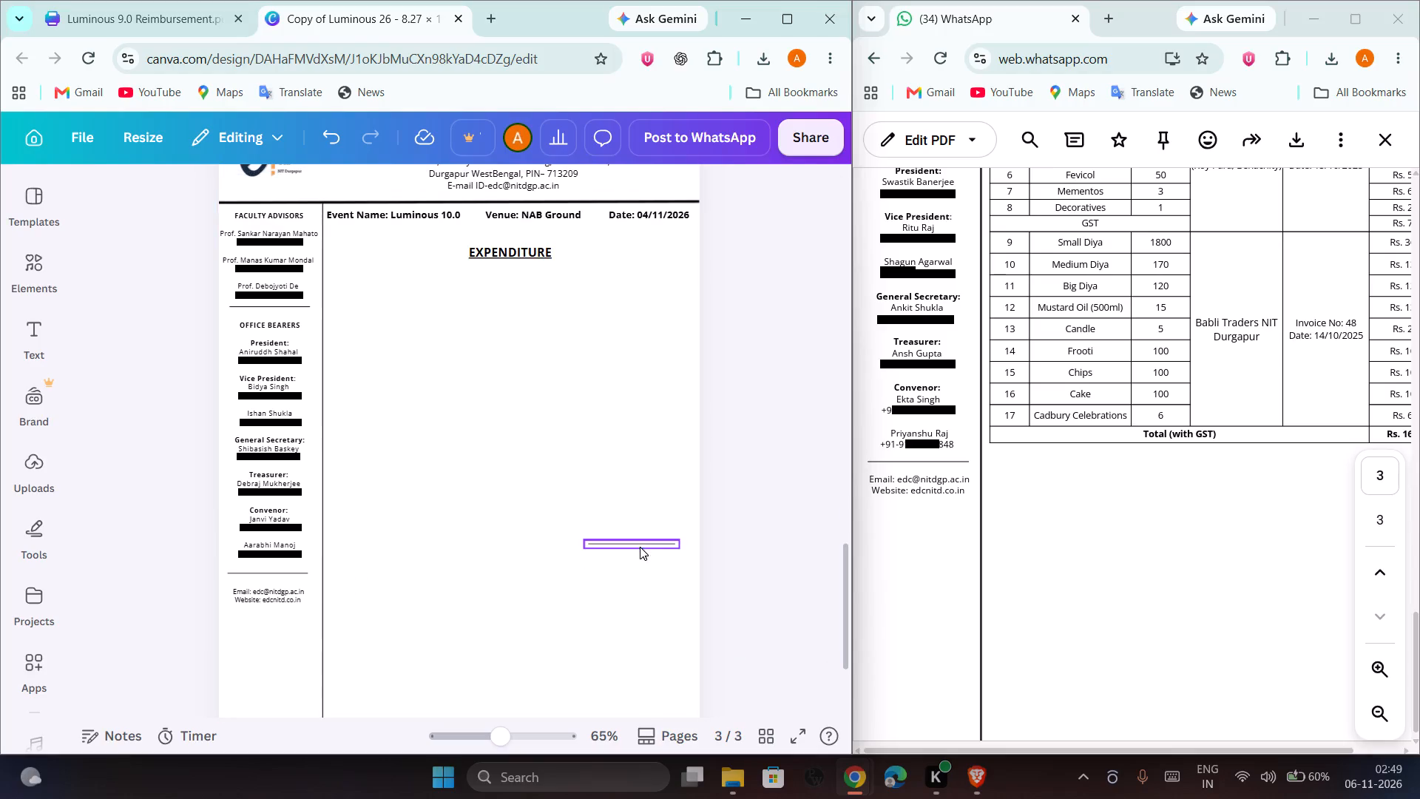
pyautogui.click(637, 542)
pyautogui.press('BackSpace')
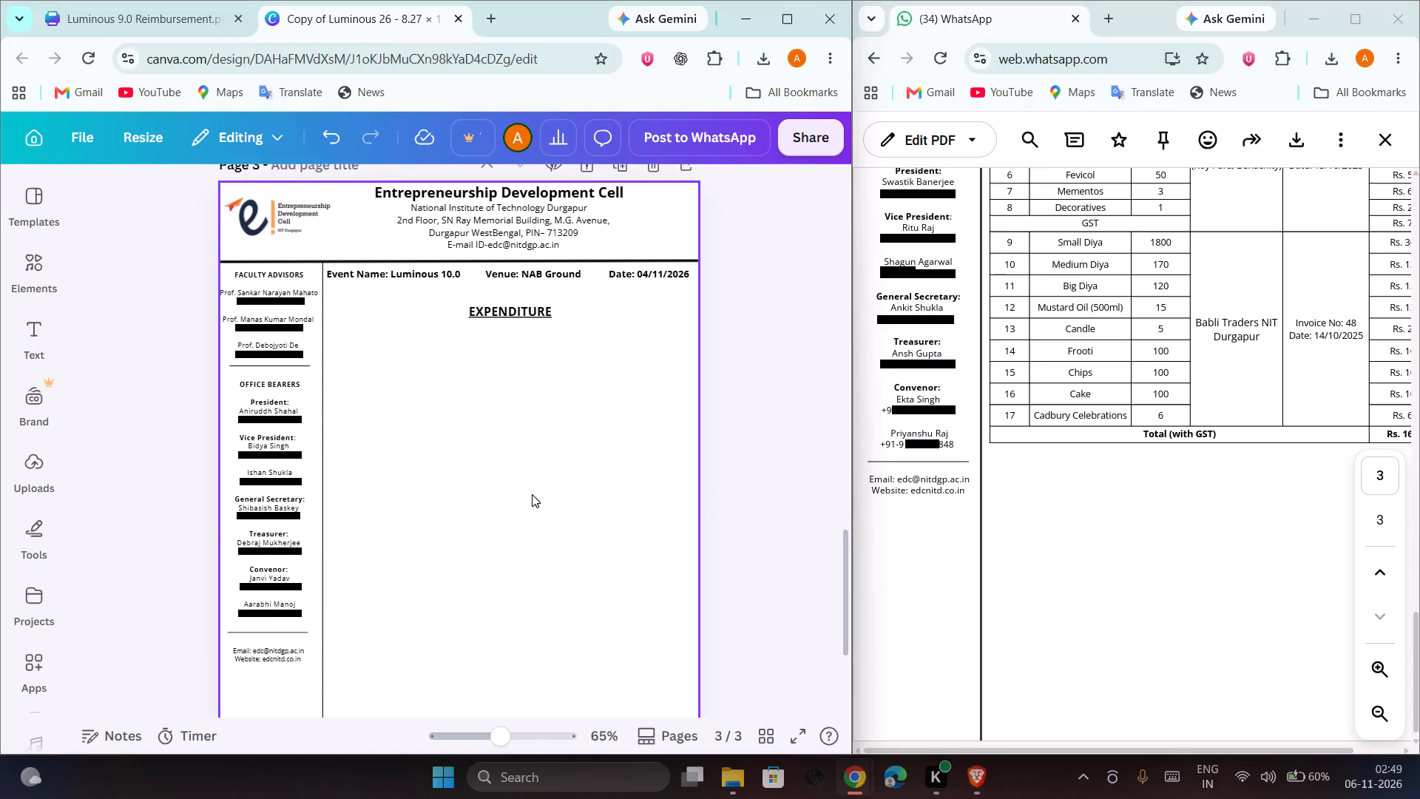
# Copy the selected item table, without the Reference column, from the Luminous 9.0 Reimbursement note-sheet and paste it onto page 3.
pyautogui.click(115, 17)
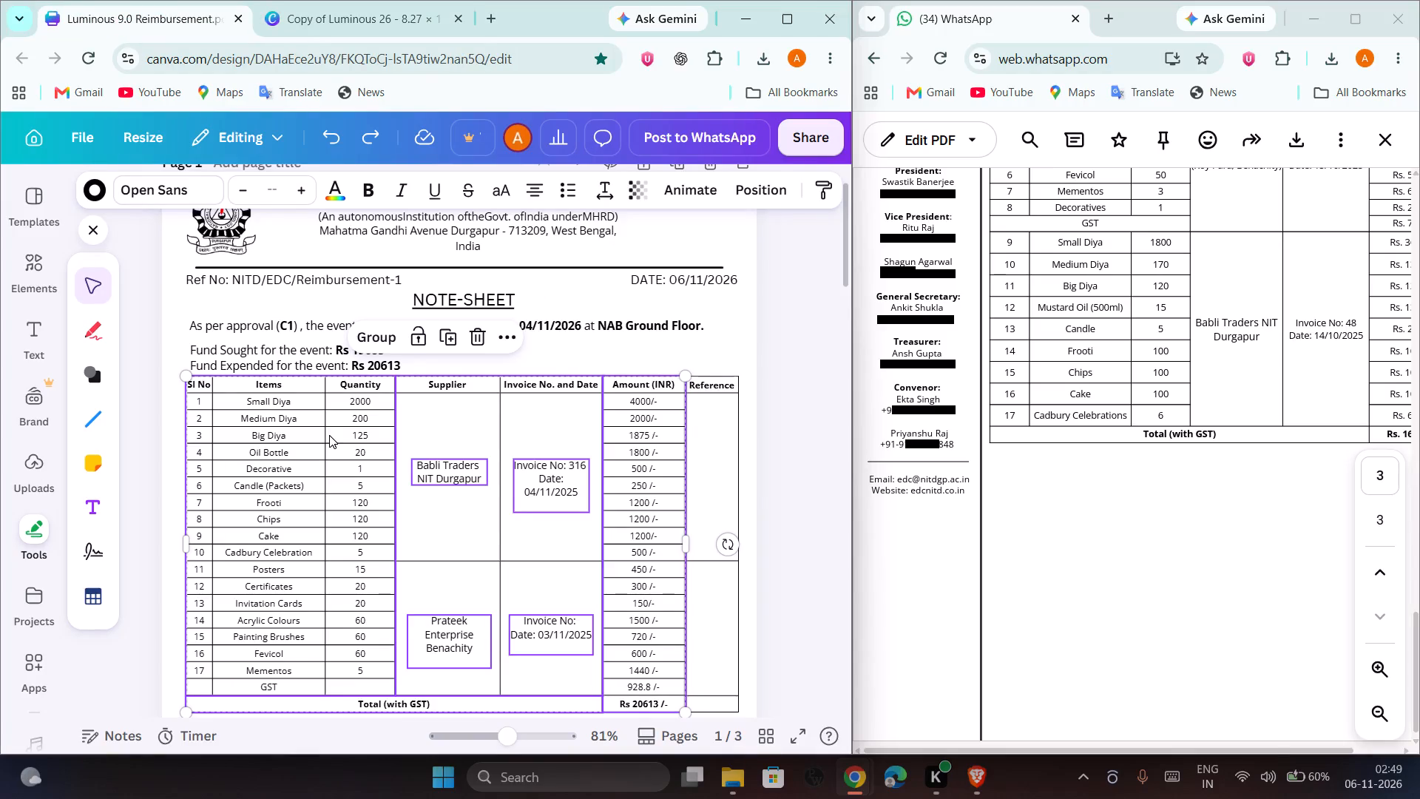
pyautogui.scroll(-1, 329, 435)
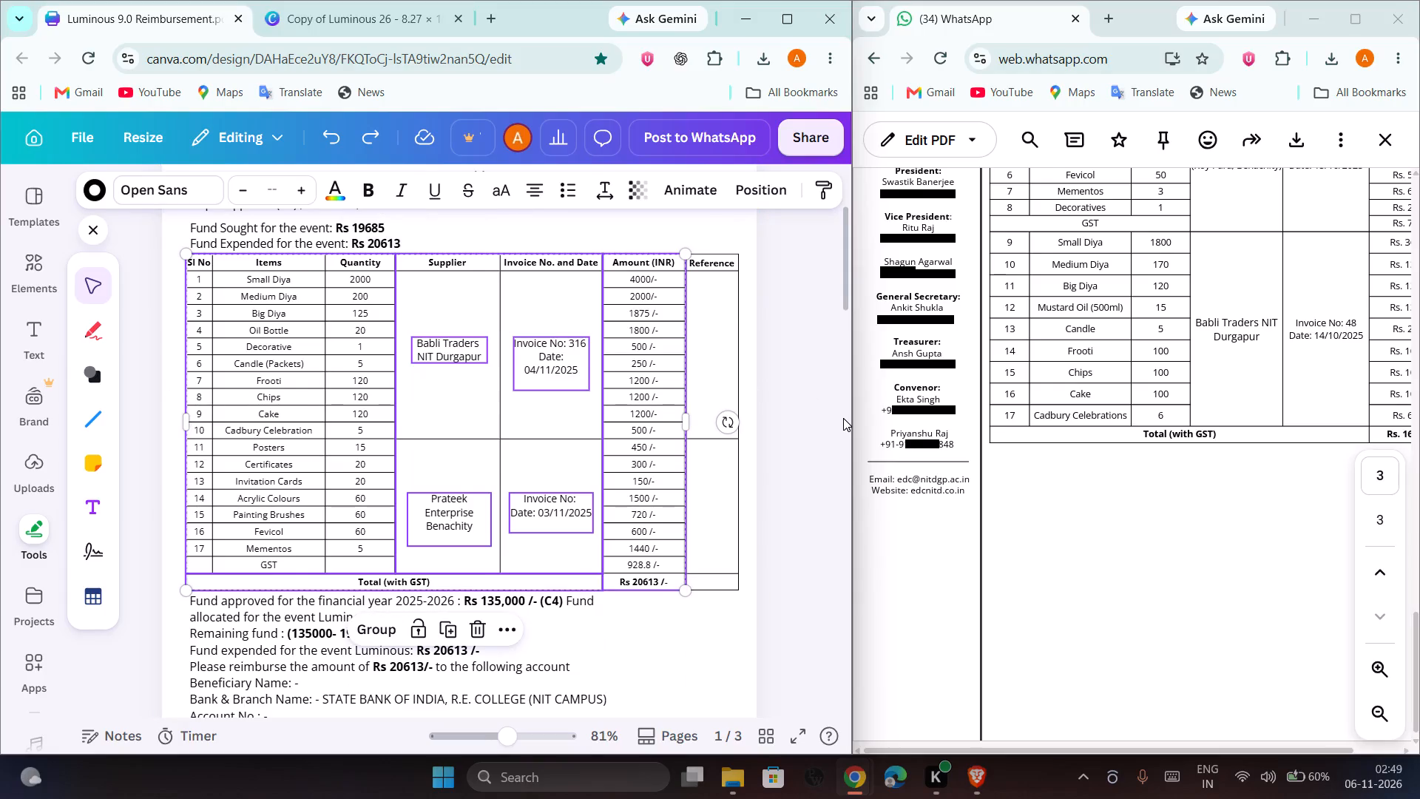
pyautogui.hscroll(-3, 1036, 455)
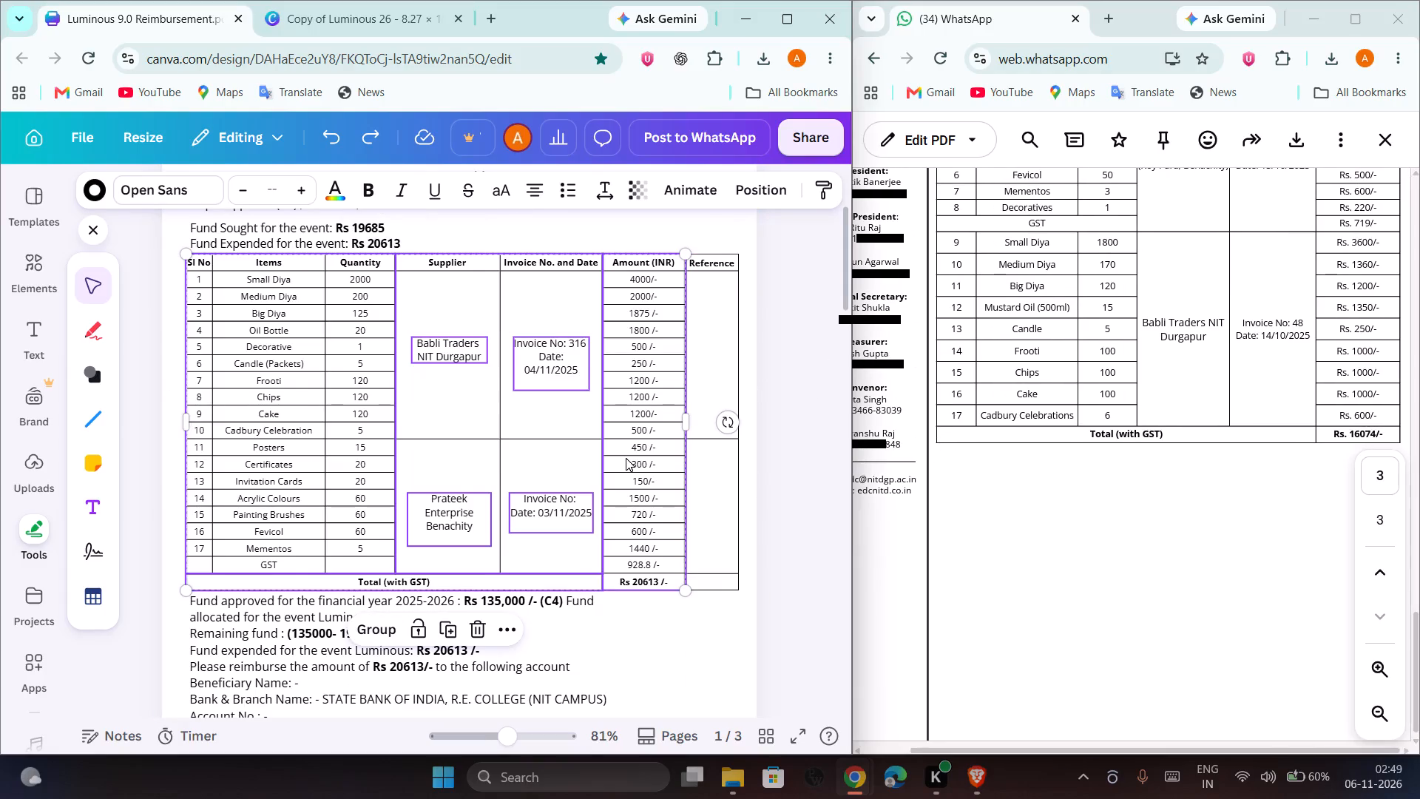
pyautogui.hotkey('ctrl', 'c')
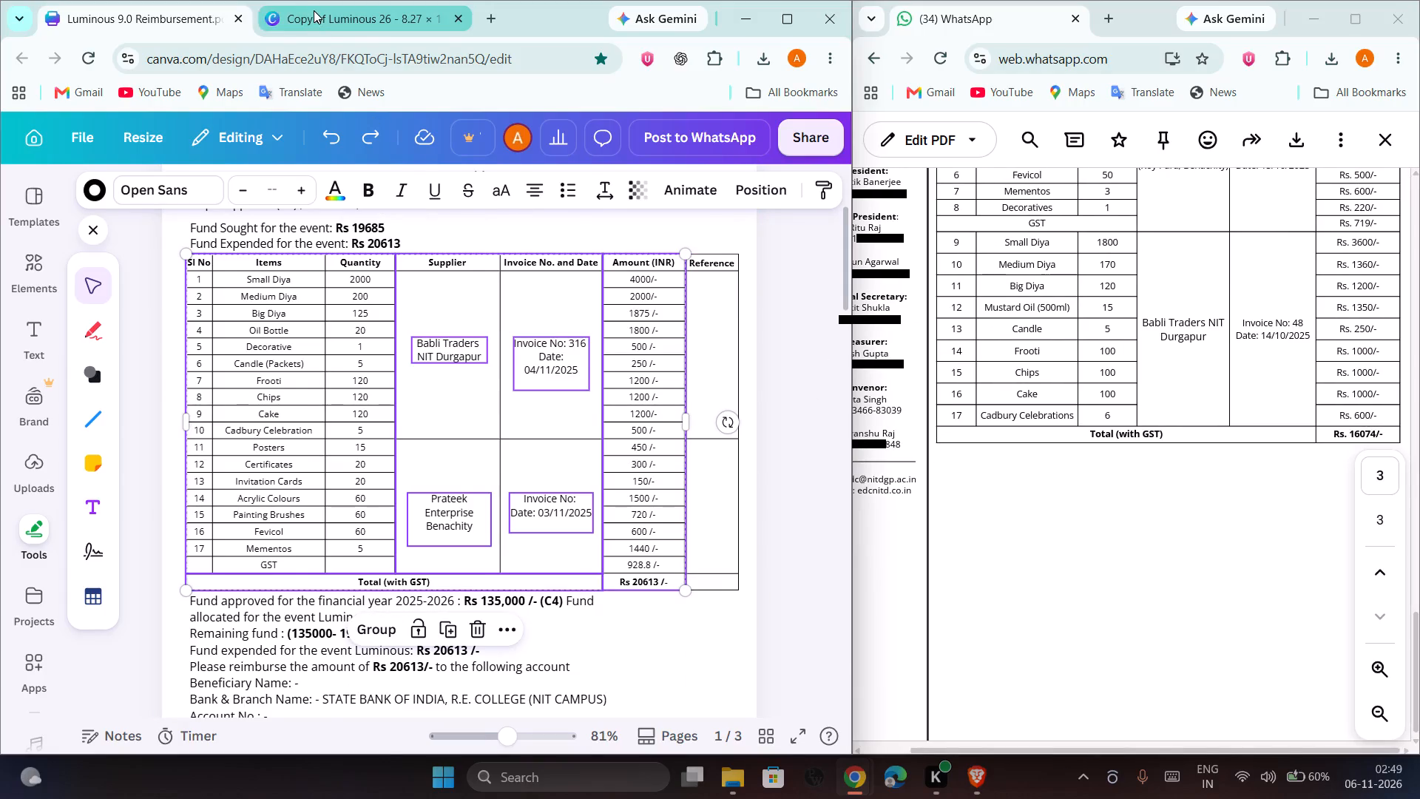
pyautogui.click(314, 10)
pyautogui.click(413, 342)
pyautogui.hotkey('ctrl', 'v')
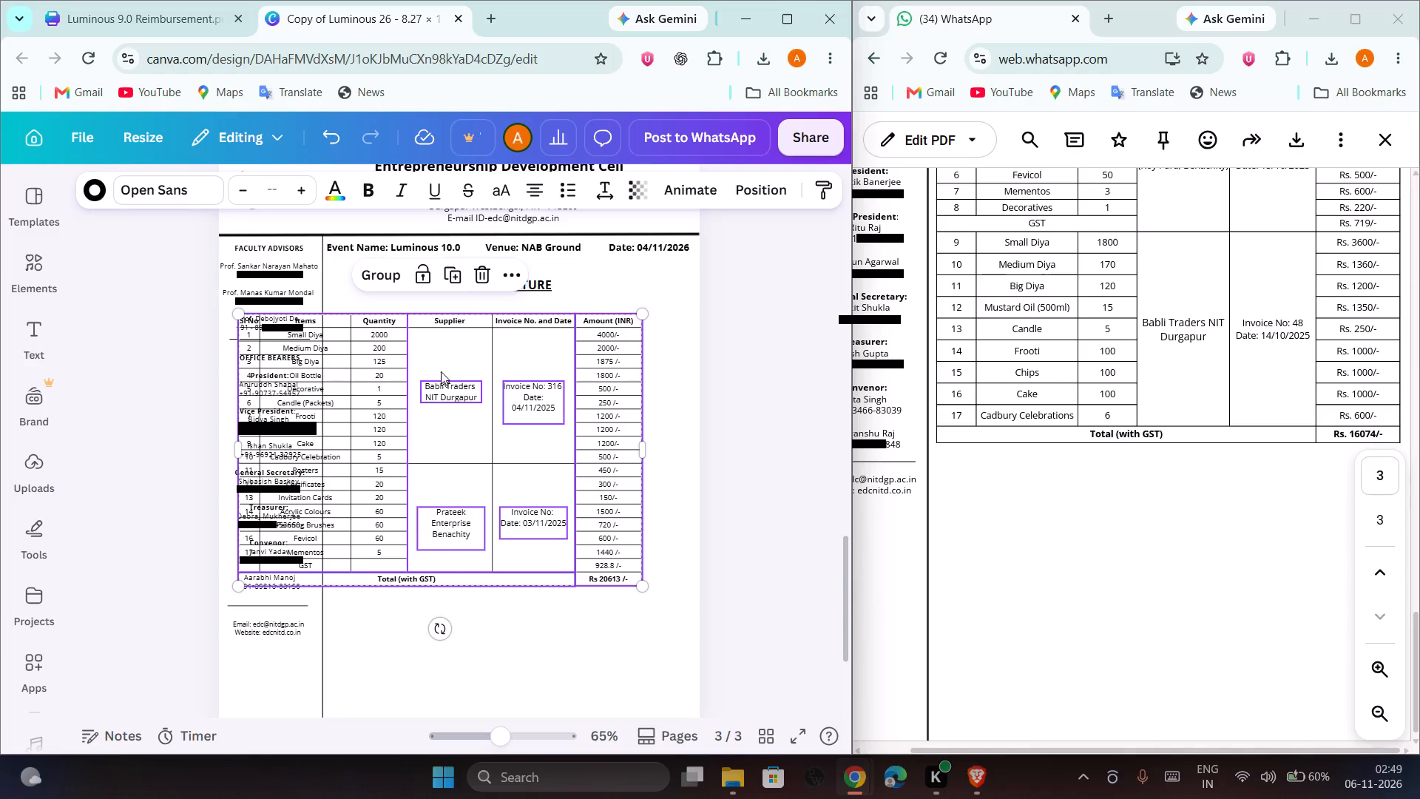
# Move the pasted item table slightly down and rightward until its right edge reaches page 3's right edge.
pyautogui.press('Right')
pyautogui.press('Down')
pyautogui.press('Right')
pyautogui.press('Right')
pyautogui.press('Right')
pyautogui.press('Right')
pyautogui.press('Right')
pyautogui.press('Right')
pyautogui.press('Right')
pyautogui.press('Right')
pyautogui.press('Right')
pyautogui.press('Right')
pyautogui.press('Right')
pyautogui.press('Right')
pyautogui.press('Right')
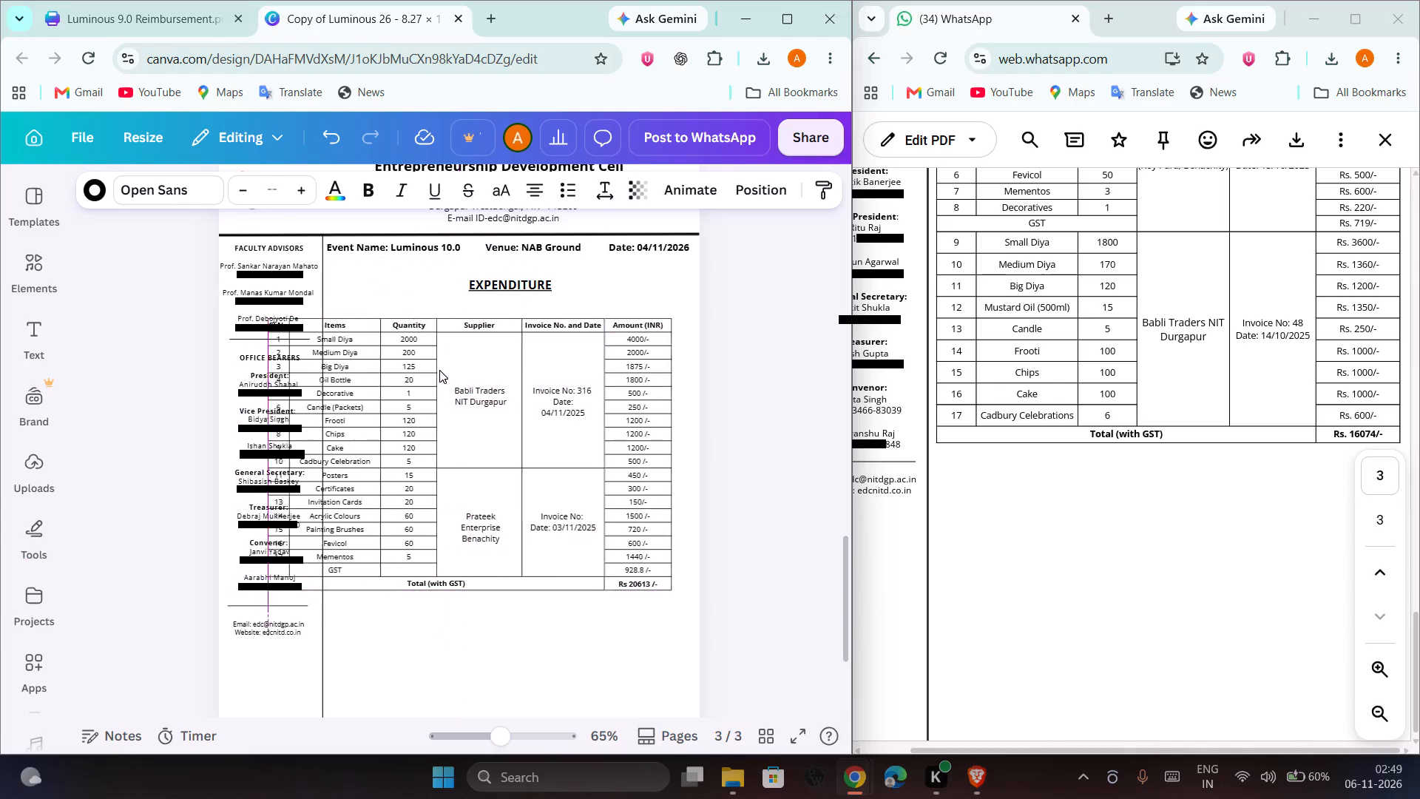
pyautogui.press('Right')
pyautogui.press('Right')
pyautogui.press('Right')
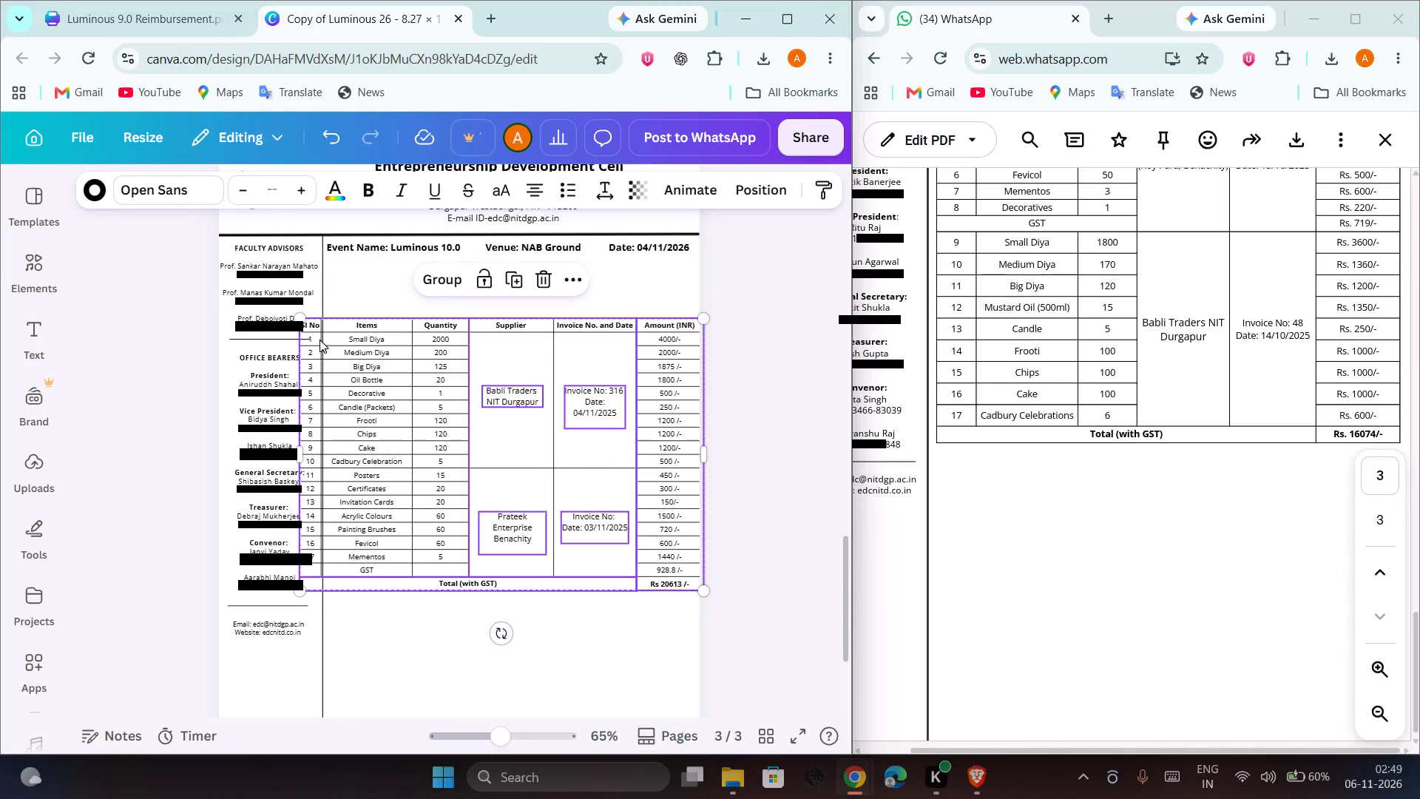
# Shrink the item table to about 6.3 by 4.3 so it fits between the sidebar divider and page 3's right edge.
pyautogui.moveTo(297, 316); pyautogui.dragTo(312, 336)
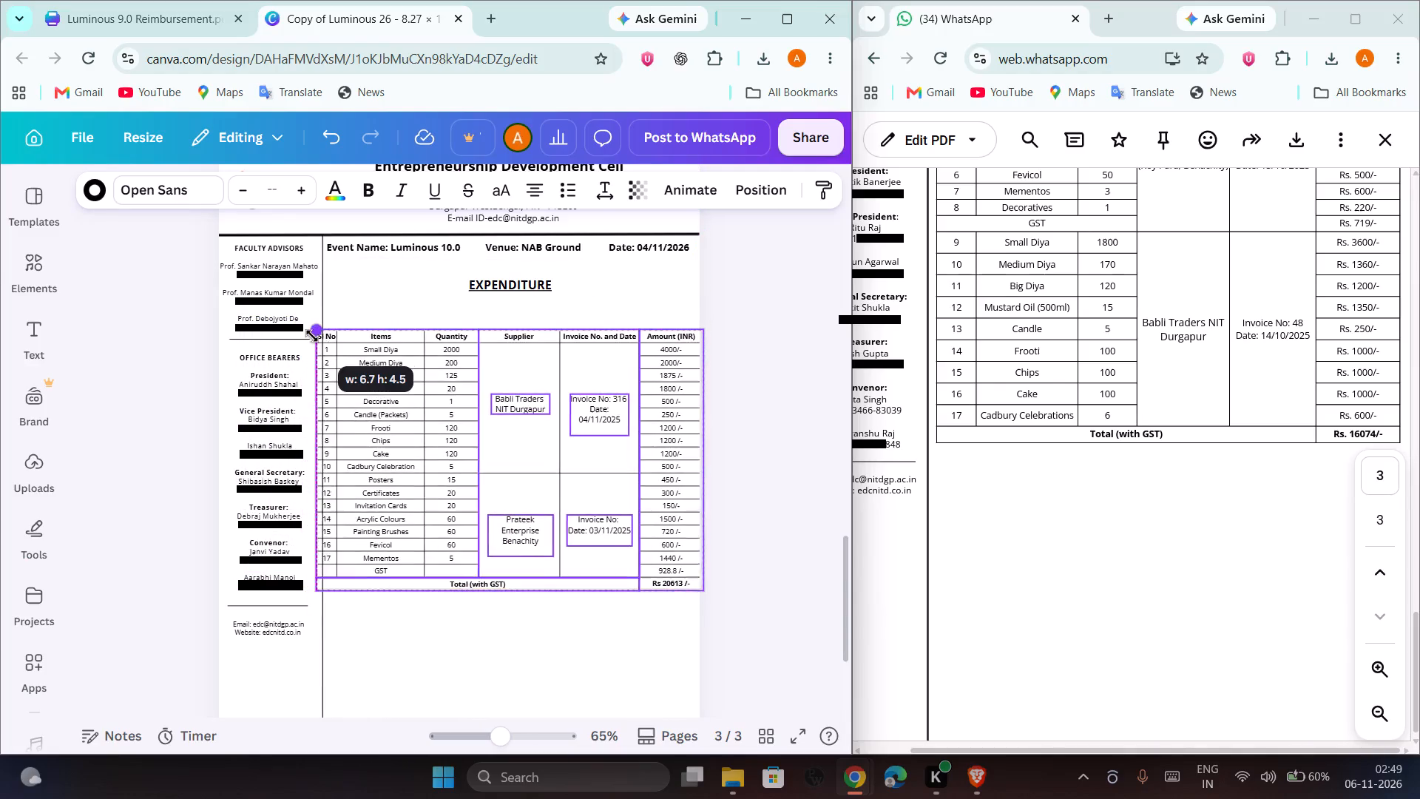
pyautogui.moveTo(312, 336); pyautogui.dragTo(321, 340)
pyautogui.press('Up')
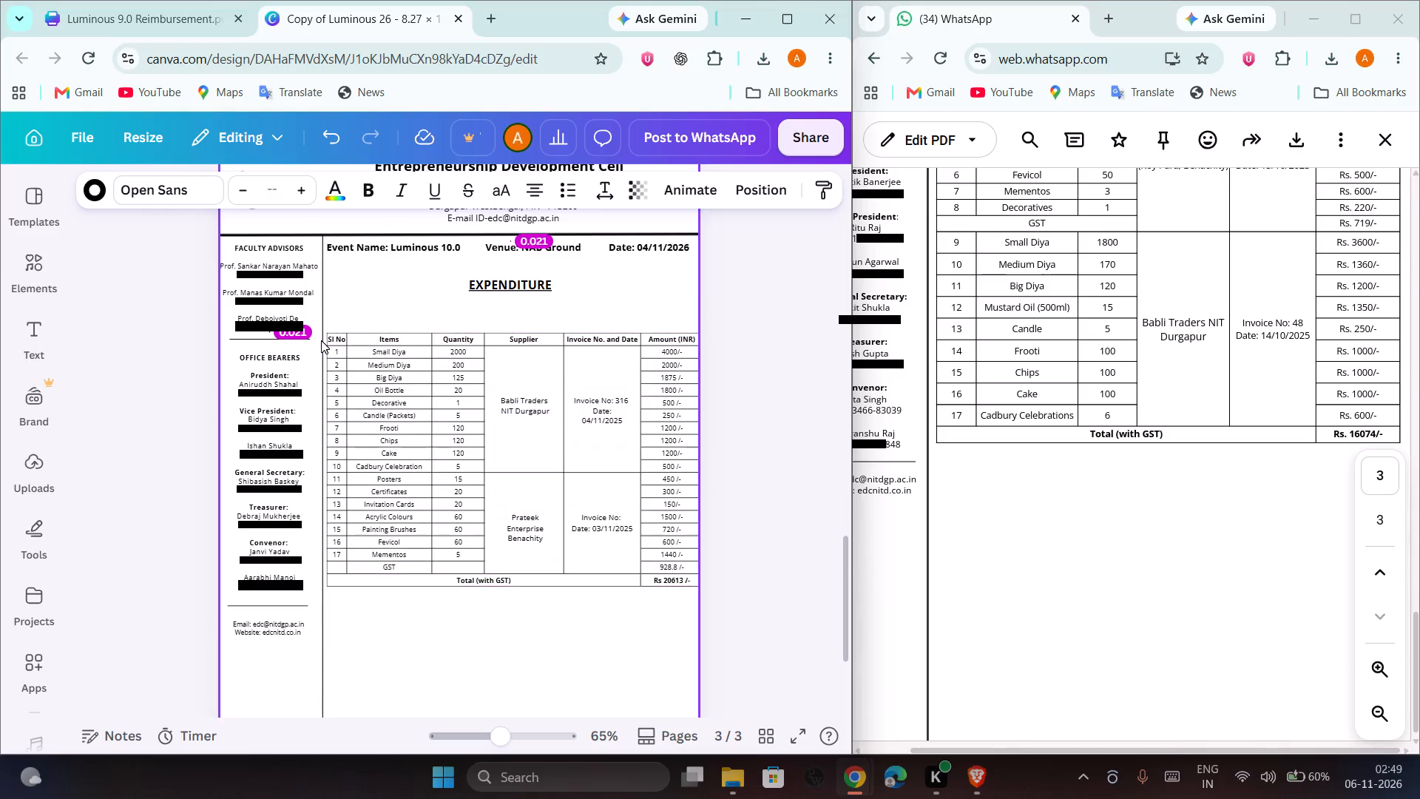
pyautogui.press('Up')
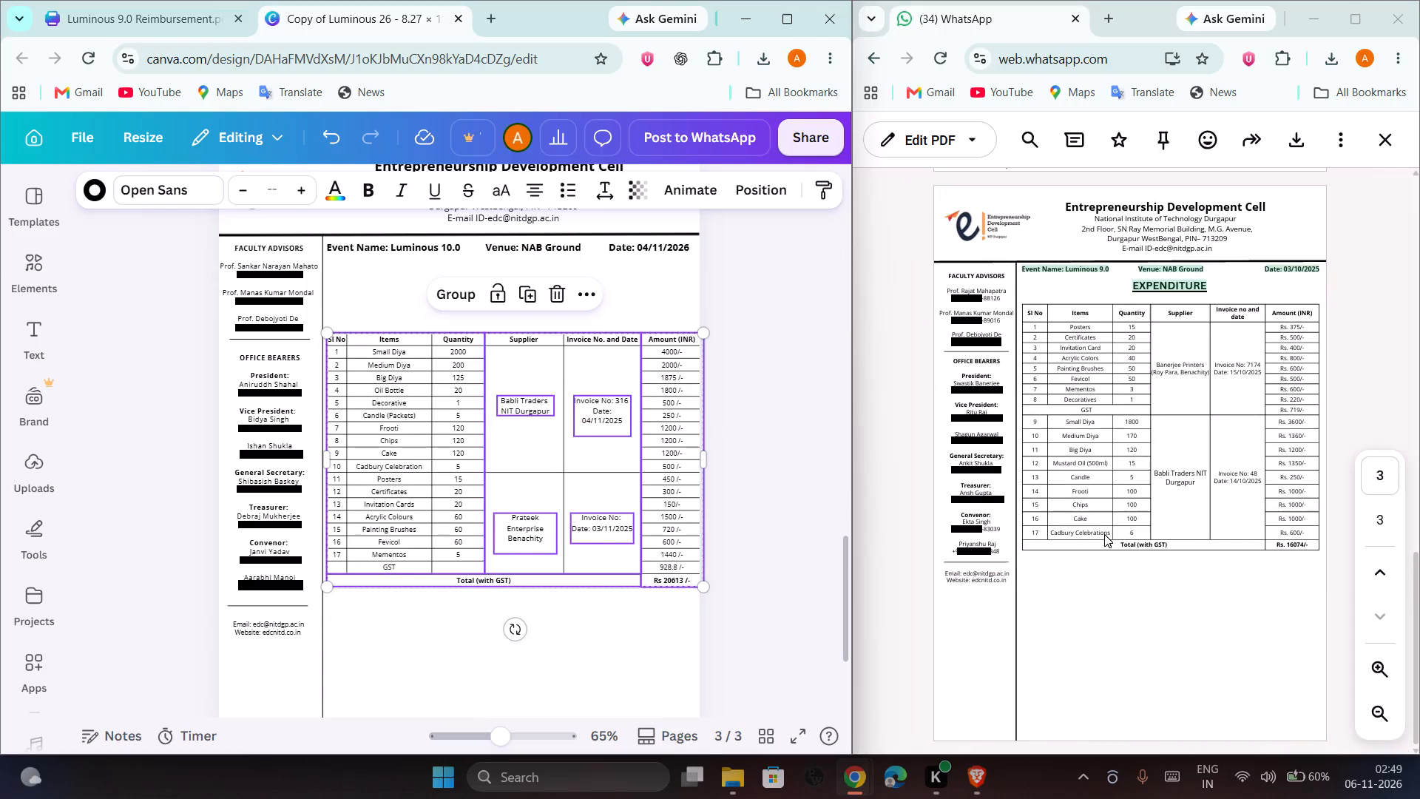
pyautogui.press('Left')
pyautogui.press('Up')
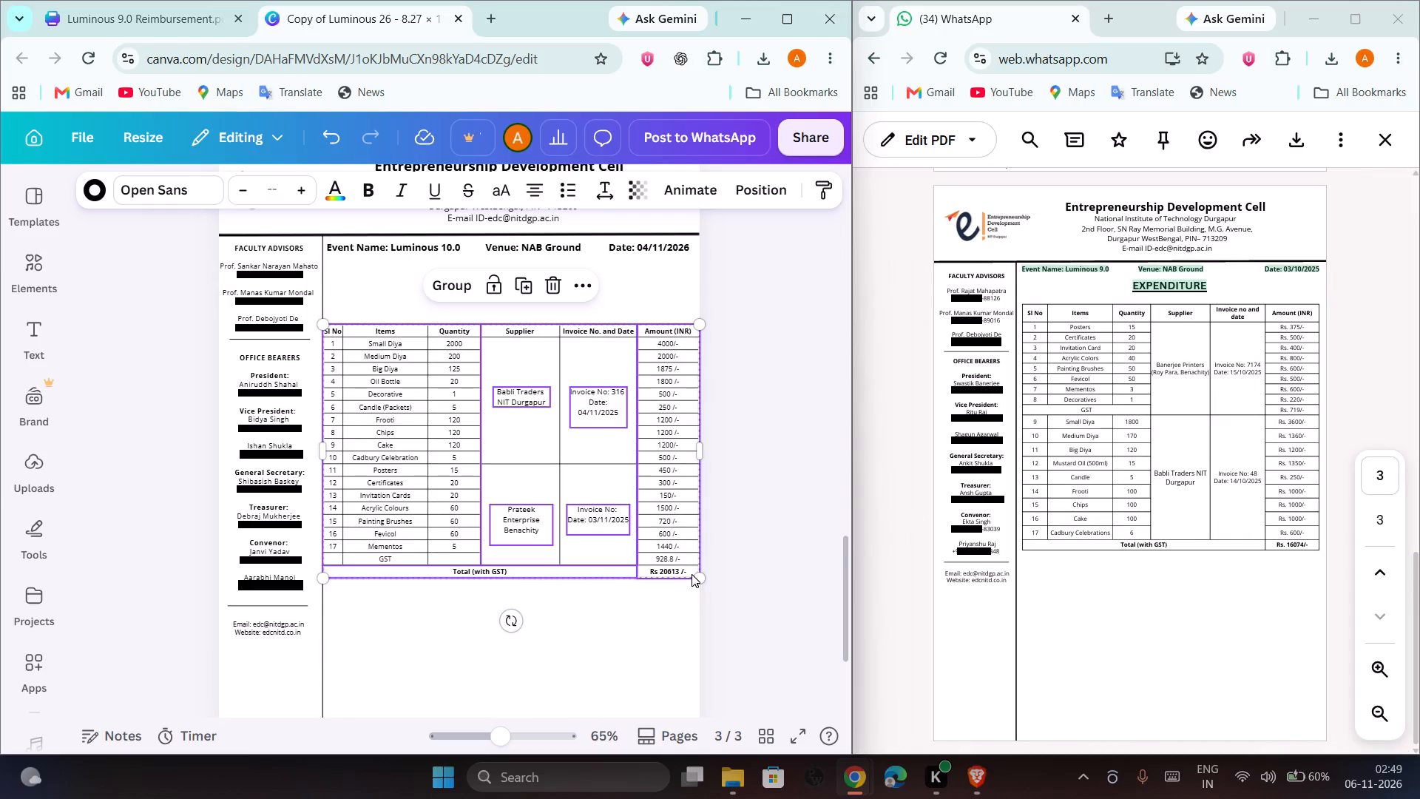
pyautogui.click(694, 578)
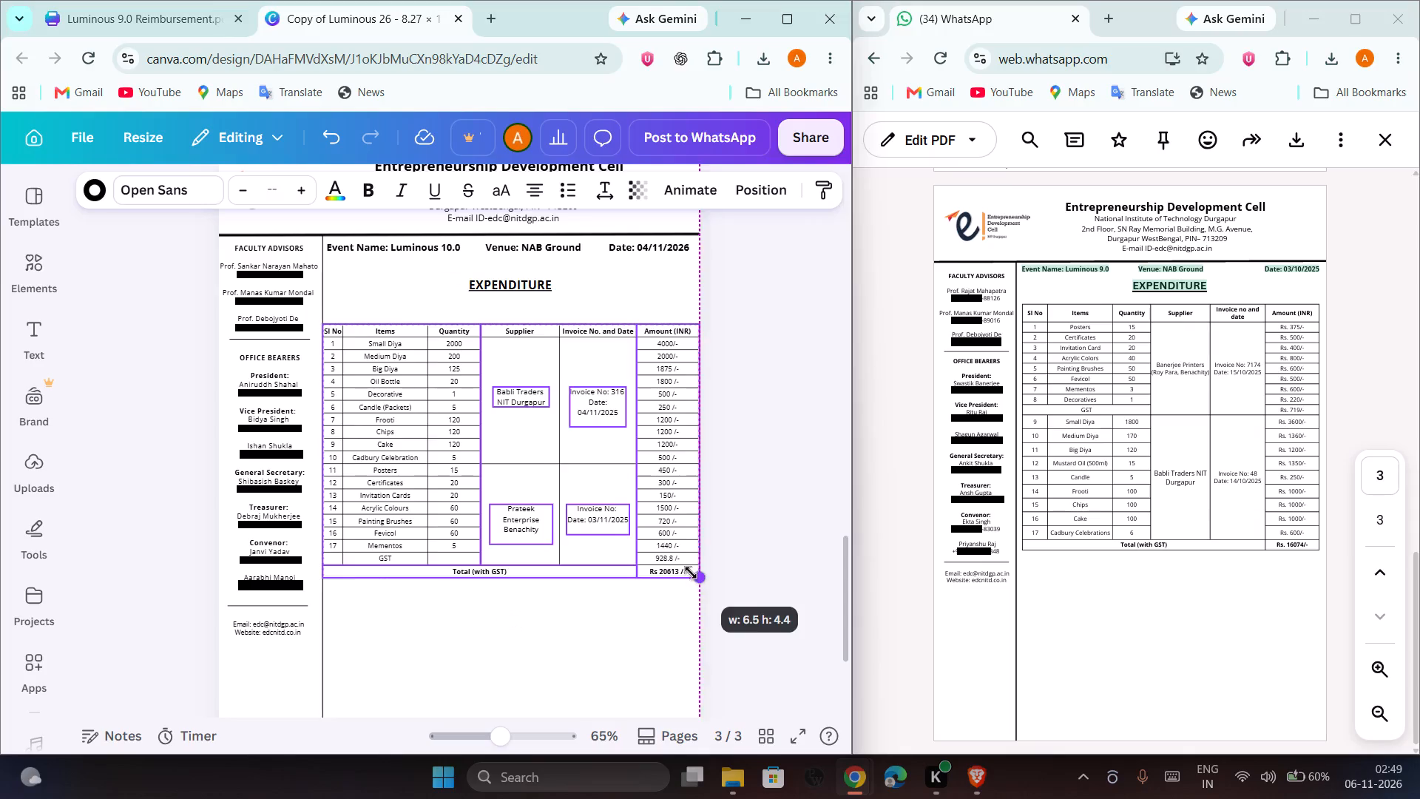
pyautogui.press('Right')
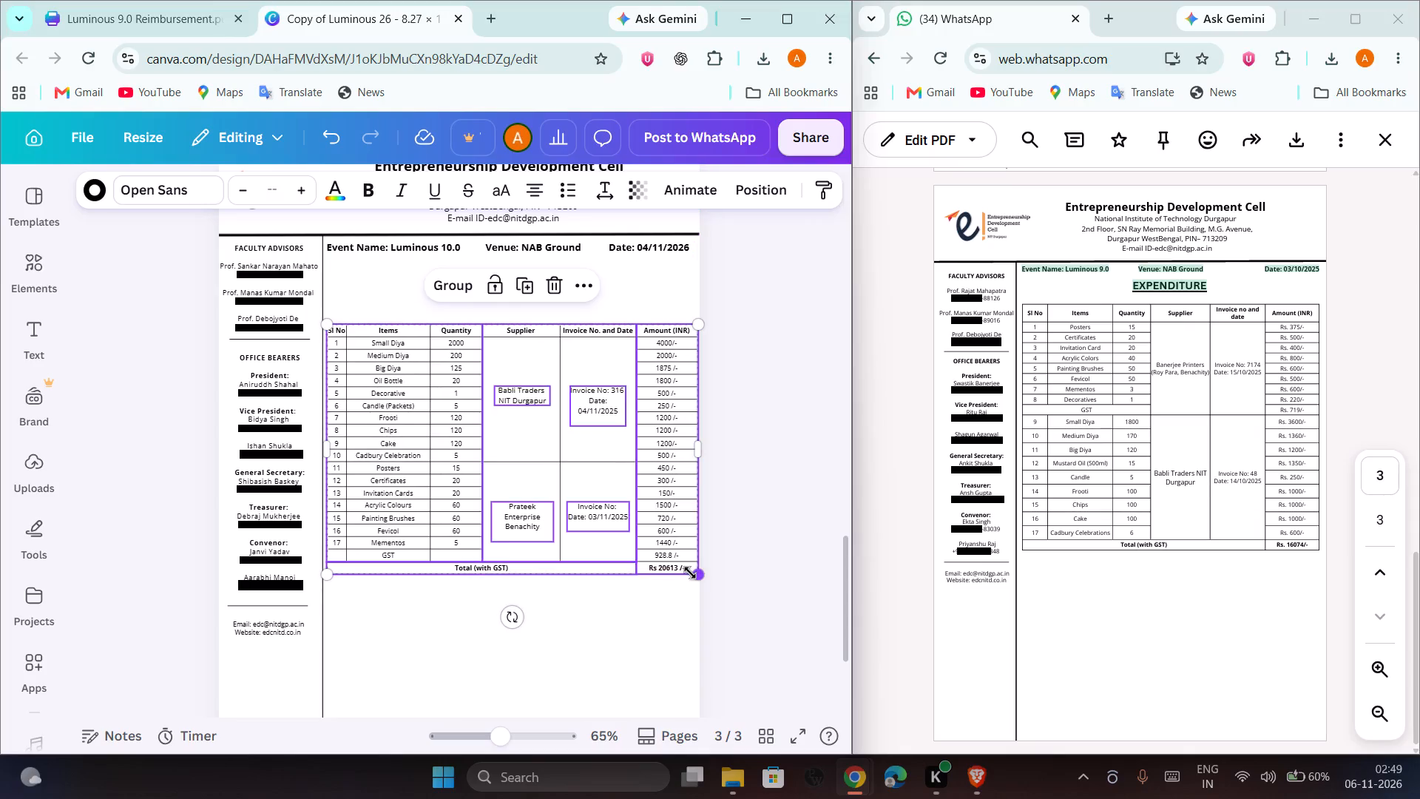
pyautogui.press('Up')
pyautogui.press('Left')
pyautogui.press('Right')
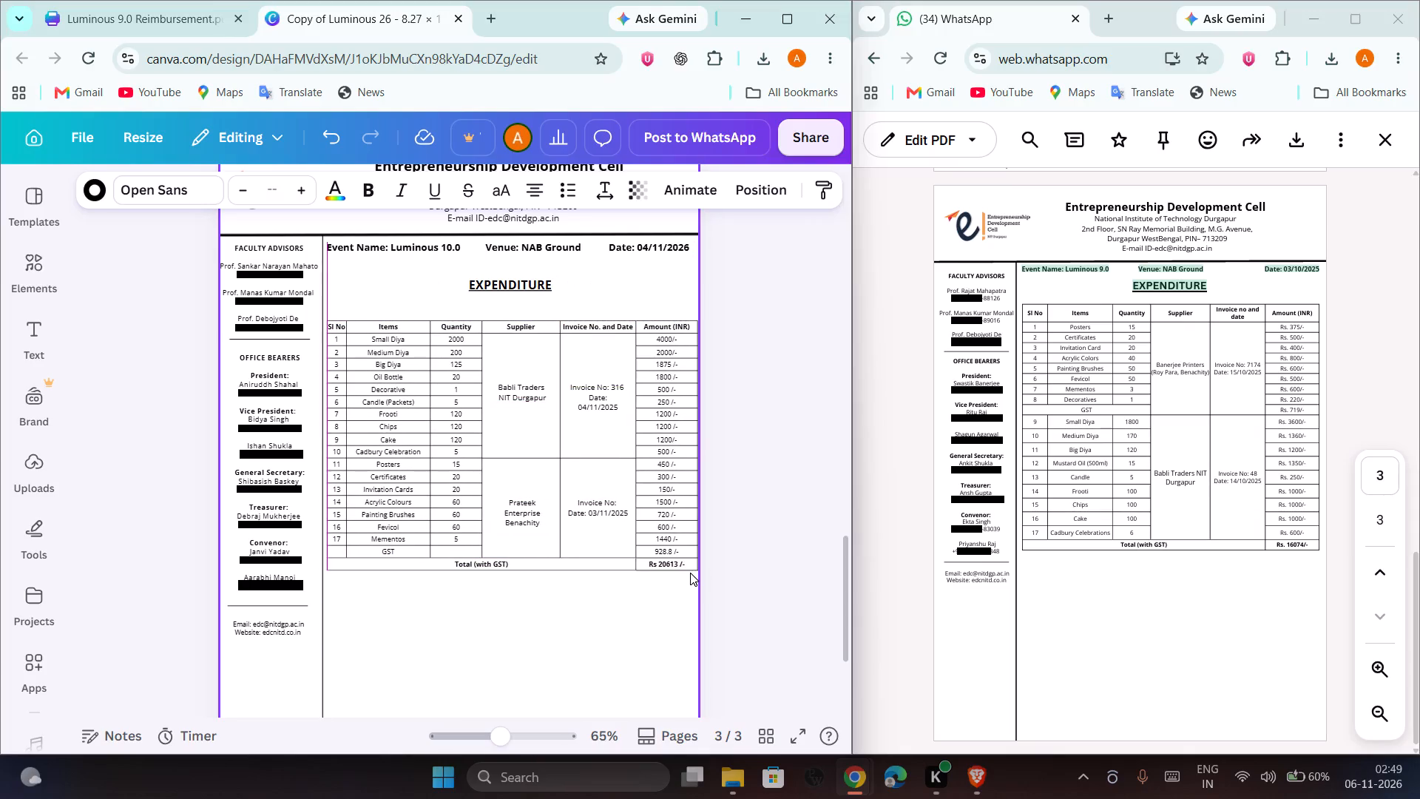
pyautogui.click(695, 570)
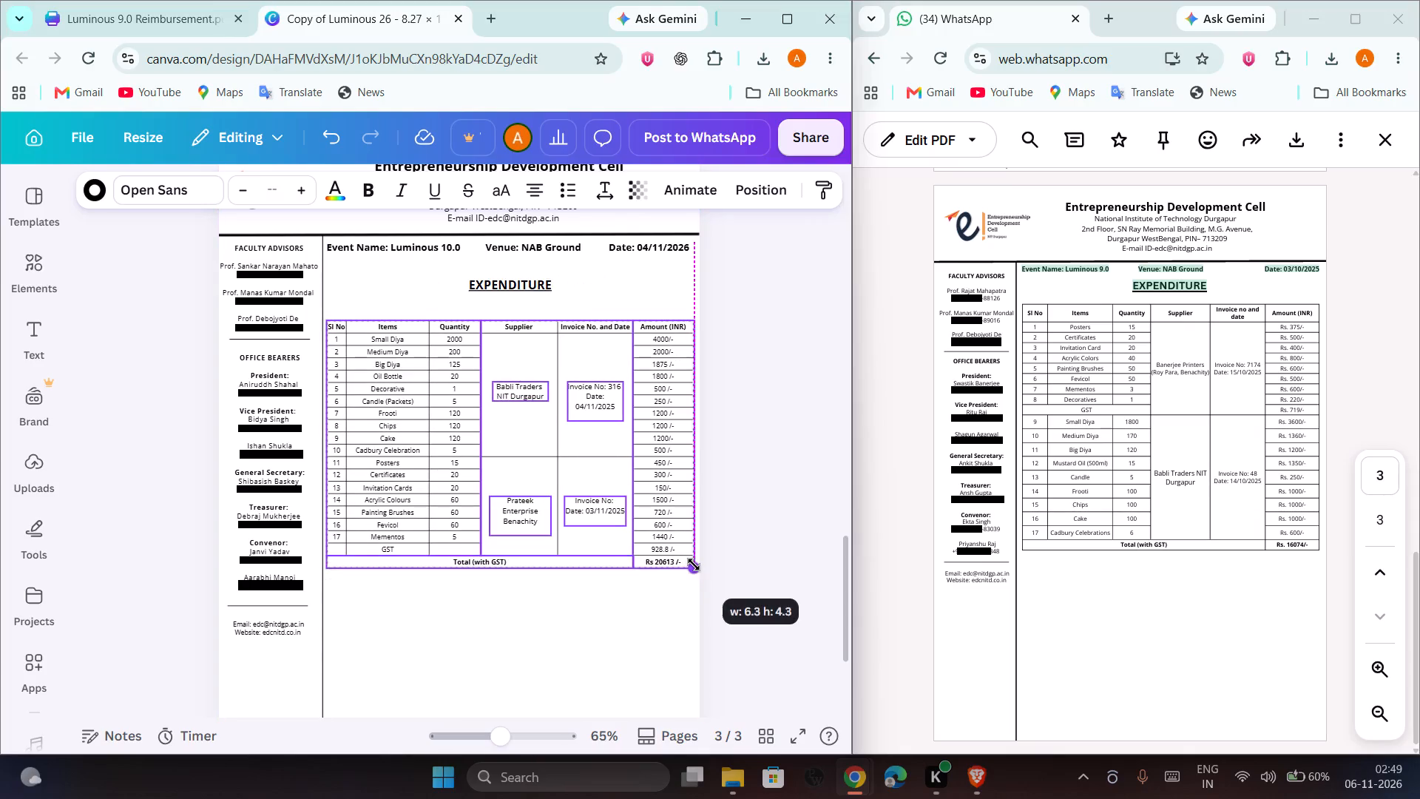
# Nudge the item table up until it sits just below the EXPENDITURE heading, centred in page 3's content area.
pyautogui.press('Up')
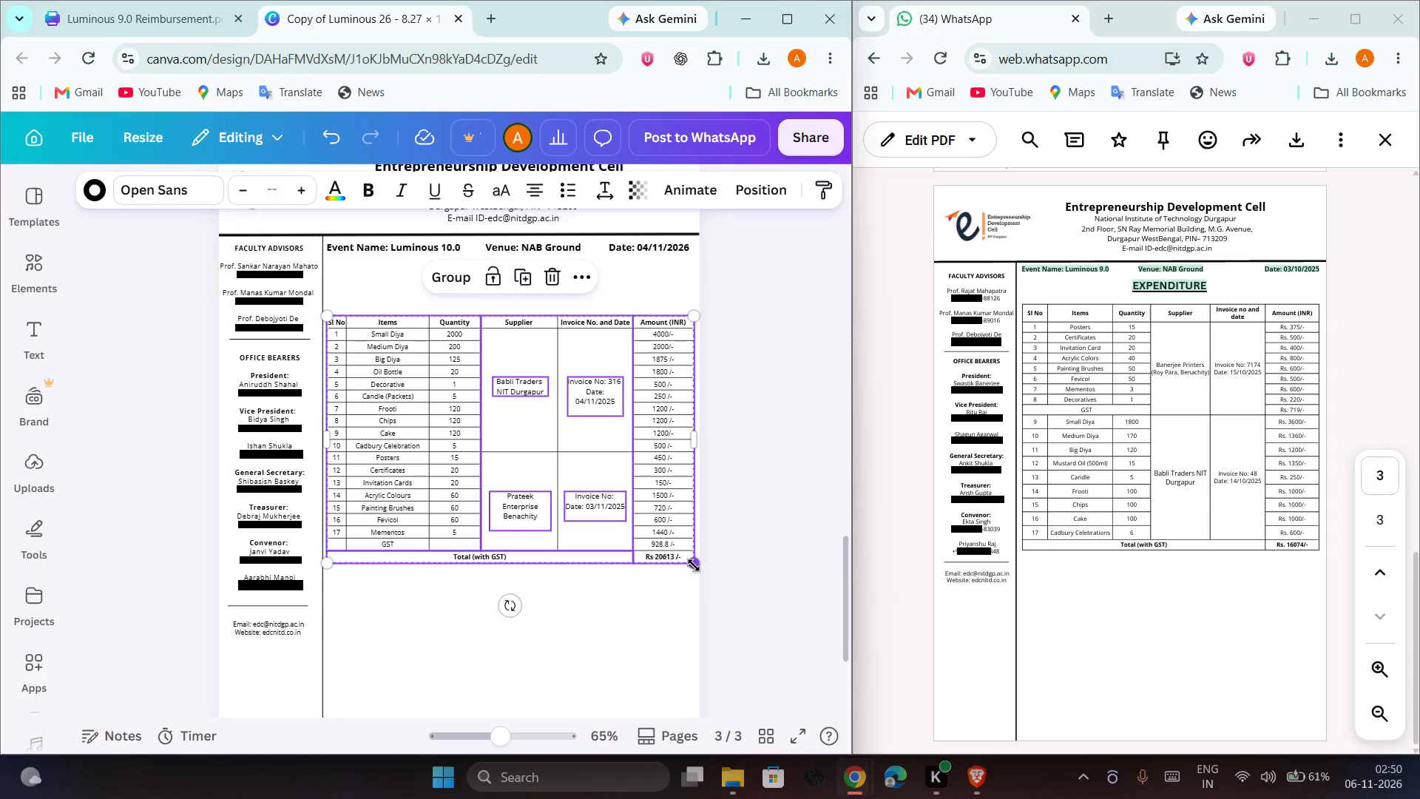
pyautogui.press('Up')
pyautogui.press('Up')
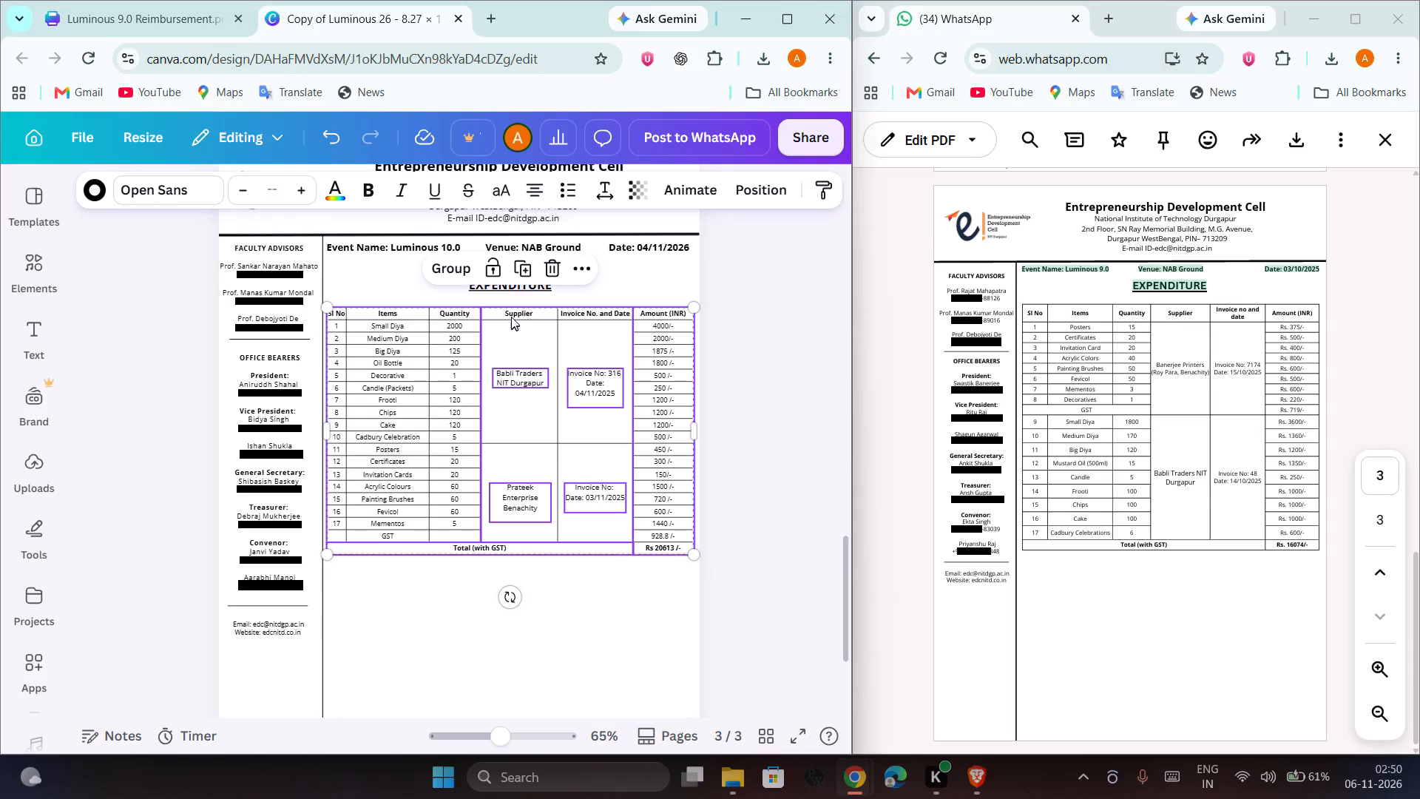
pyautogui.press('Left')
pyautogui.press('Right')
pyautogui.press('Right')
pyautogui.press('Left')
pyautogui.click(766, 420)
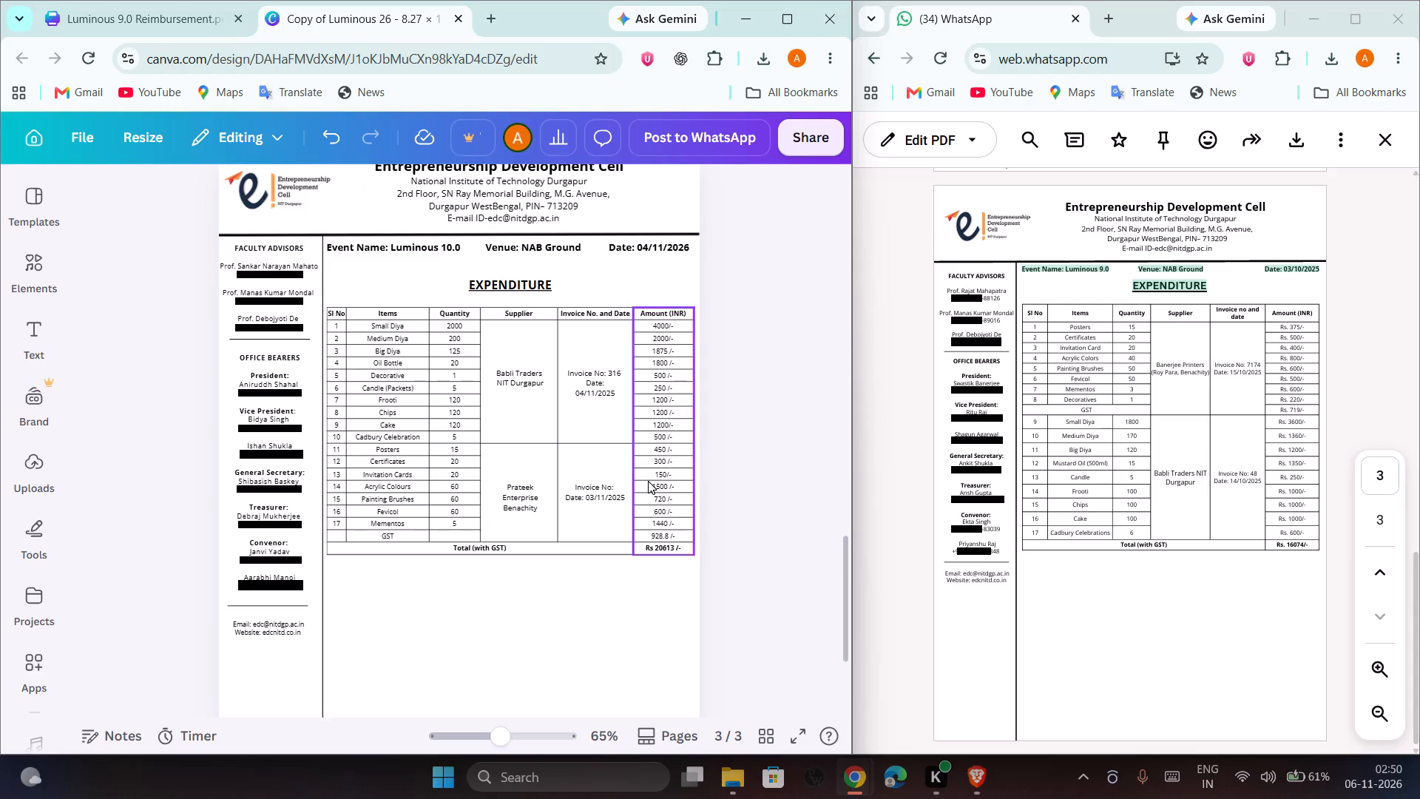
# Examine page 3's finished layout from header to bottom edge against last year's Expenditure page.
pyautogui.click(736, 516)
pyautogui.hscroll(-1, 736, 516)
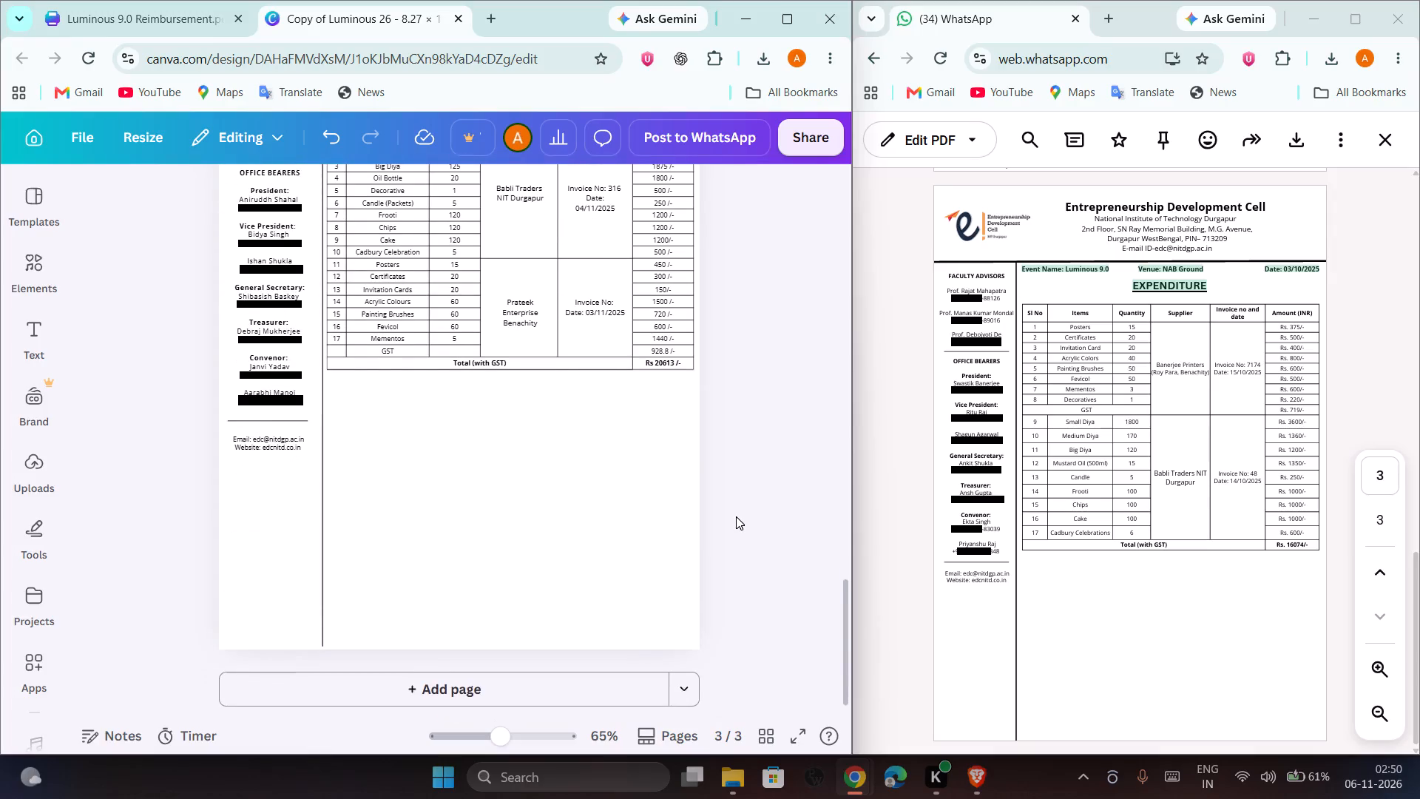
pyautogui.hscroll(-1, 736, 516)
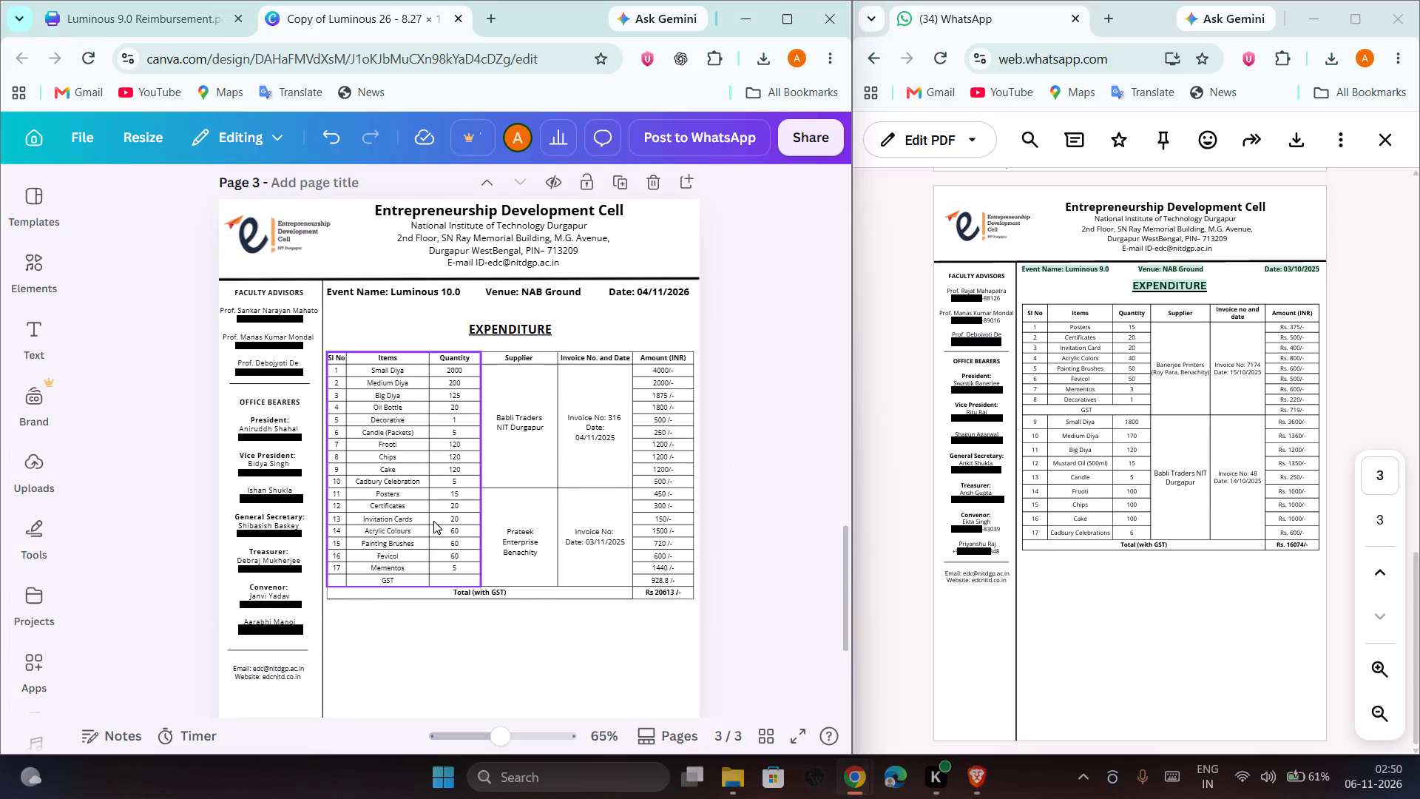
pyautogui.hscroll(-1, 433, 521)
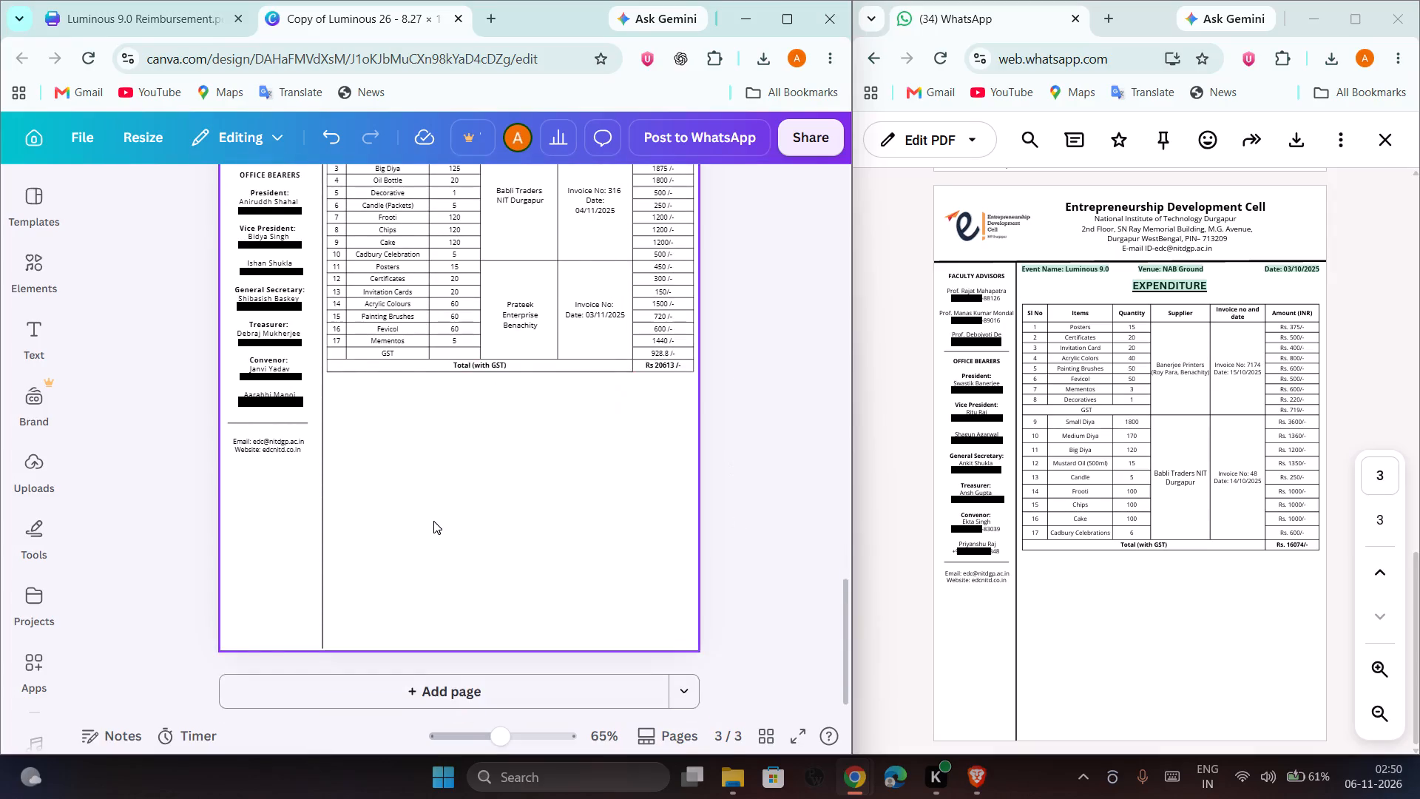
pyautogui.hscroll(-1, 433, 521)
pyautogui.scroll(1, 433, 521)
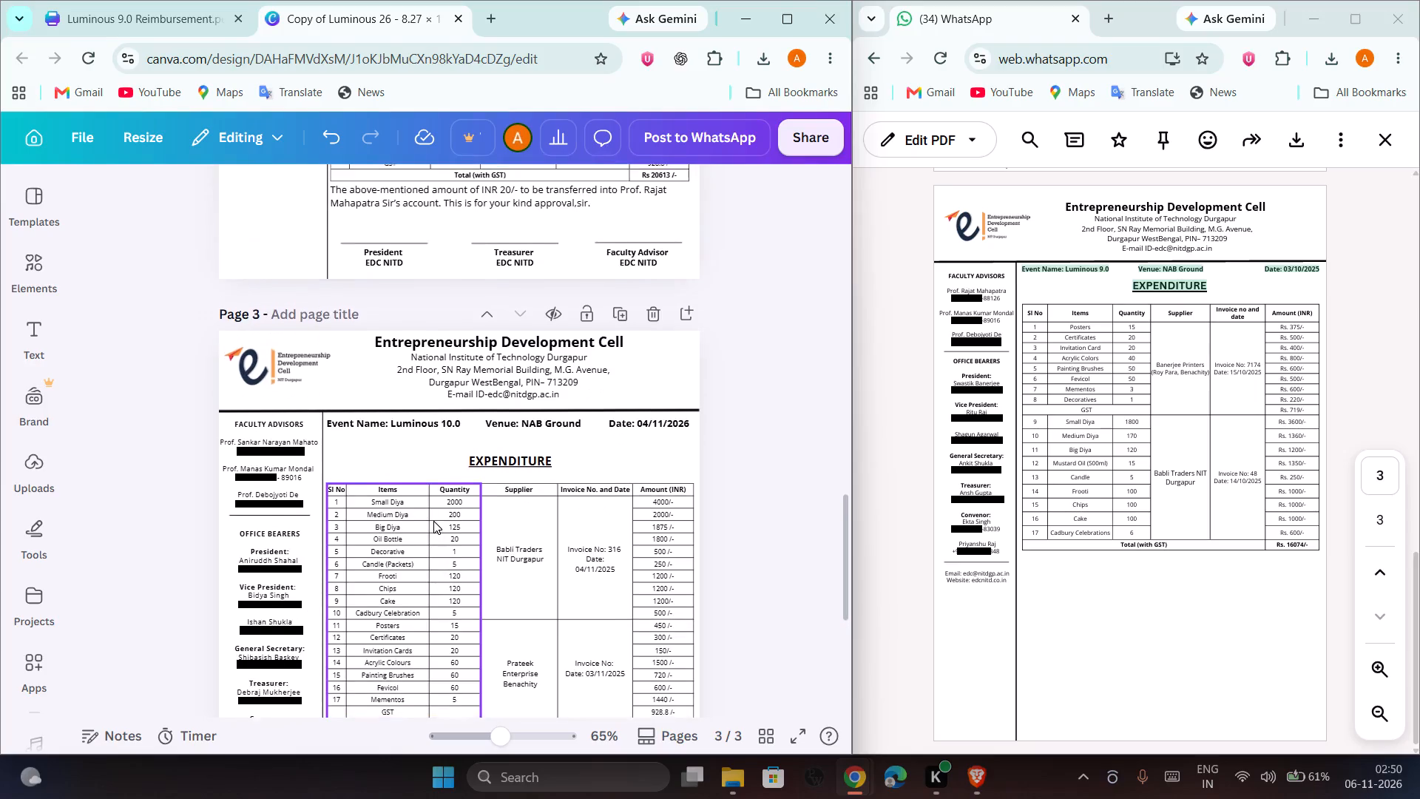
pyautogui.scroll(2, 433, 521)
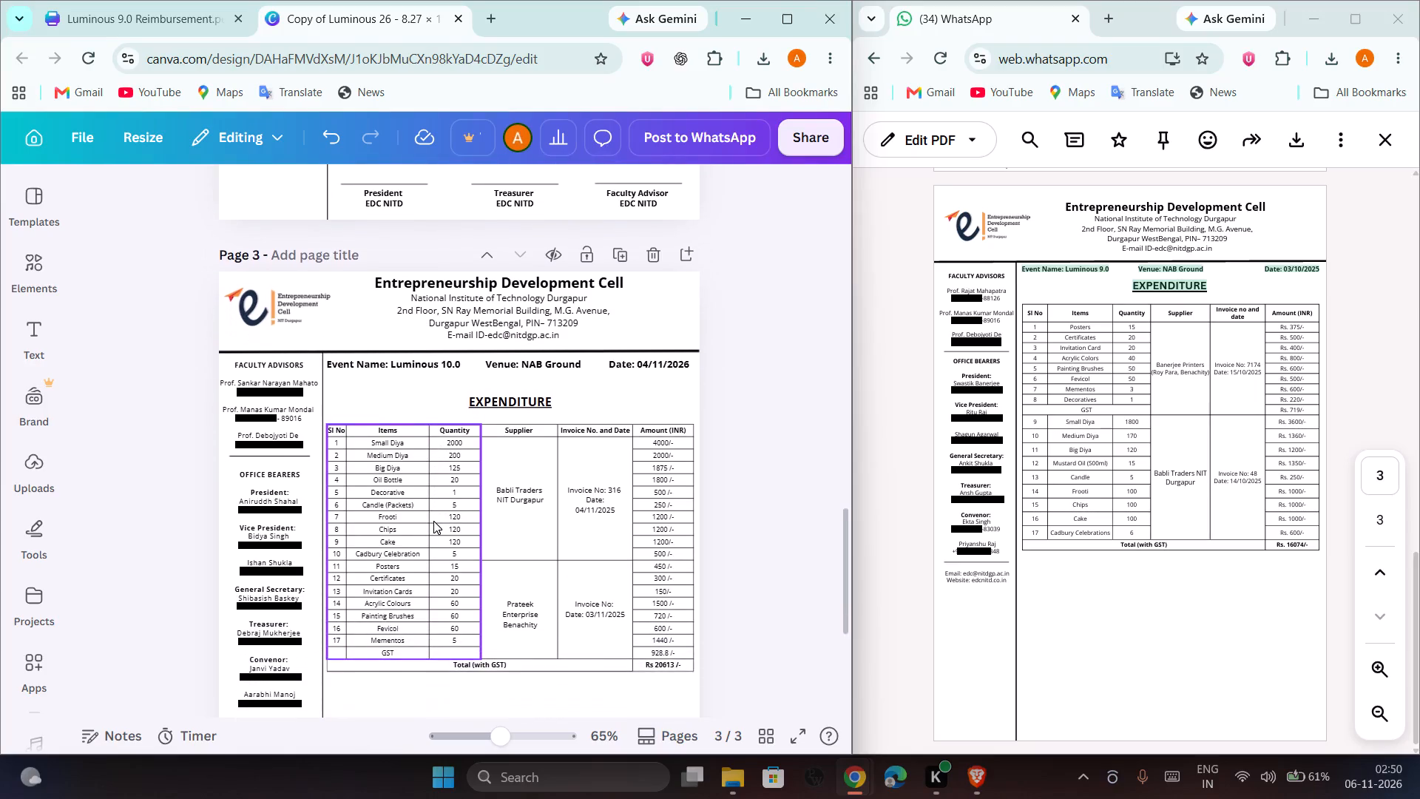
pyautogui.scroll(2, 433, 521)
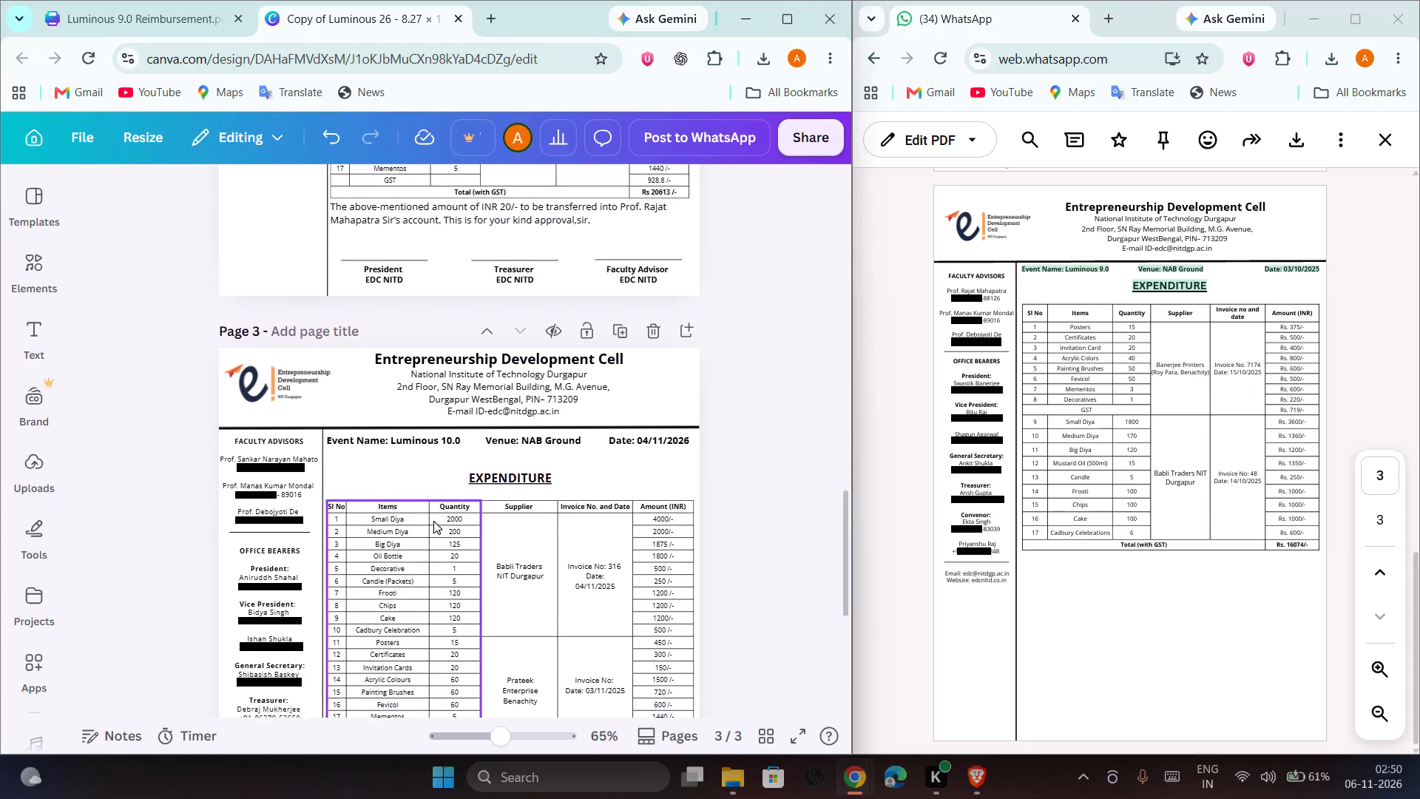
# Change the event day in page 2's letter body to 04, so it reads "On the 04th of November 2026".
pyautogui.scroll(2, 433, 521)
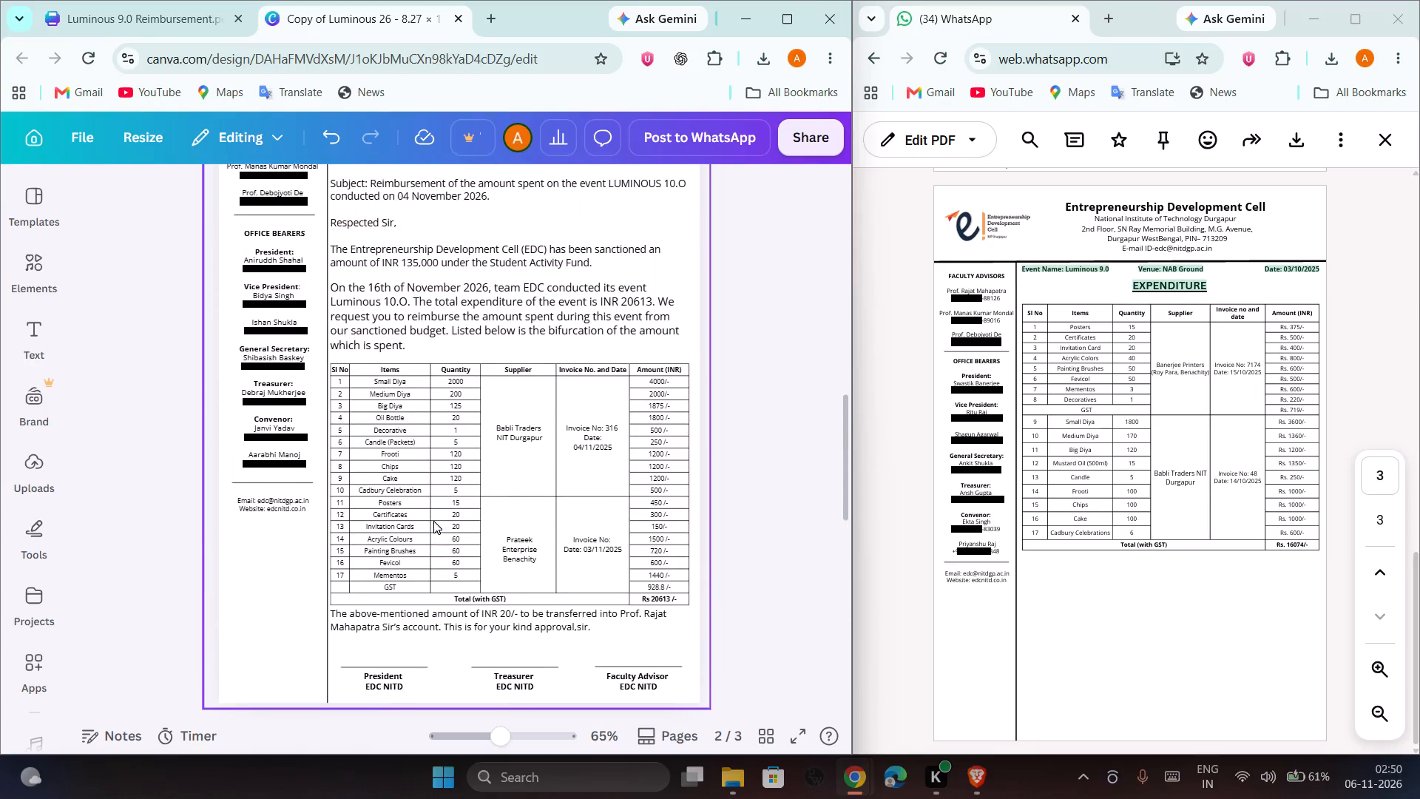
pyautogui.scroll(2, 433, 521)
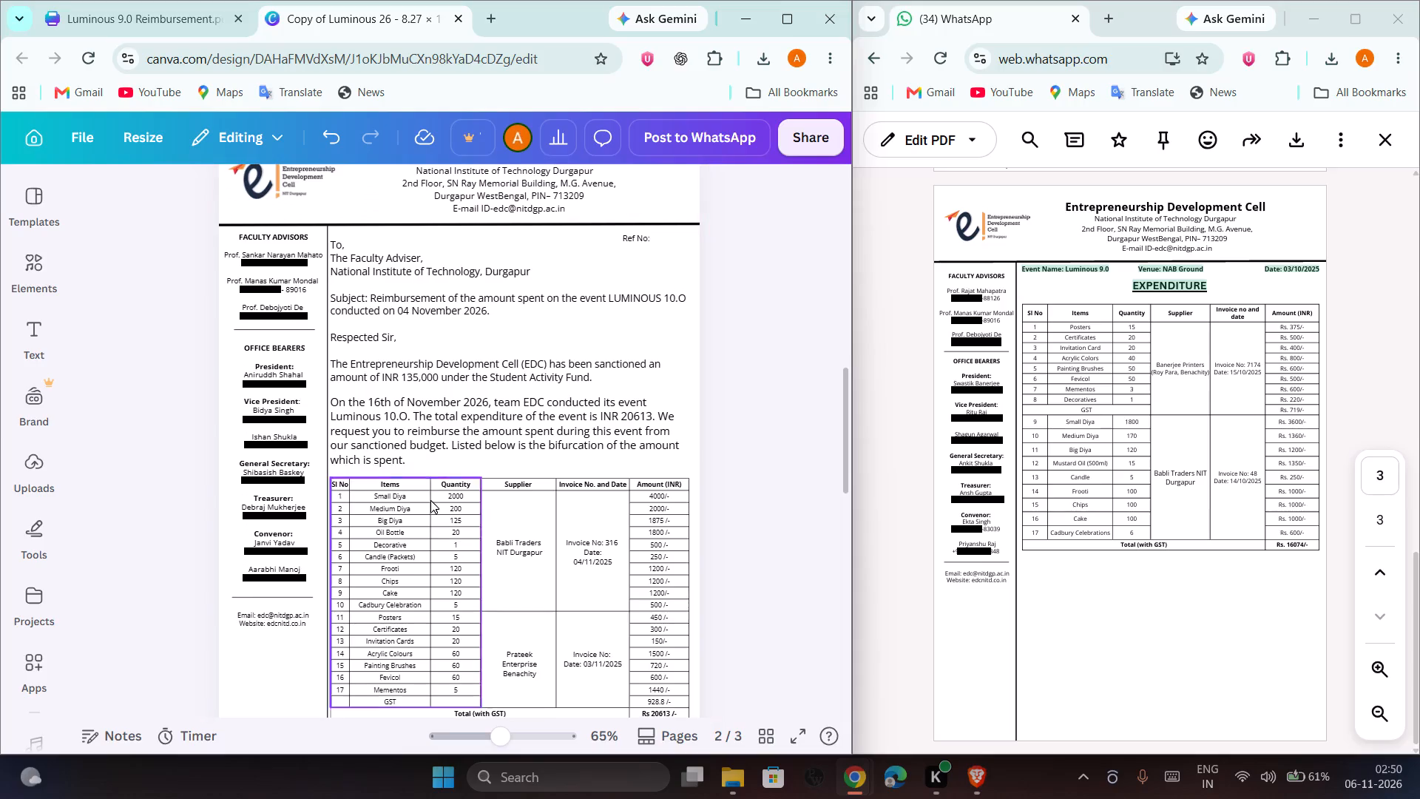
pyautogui.click(388, 405)
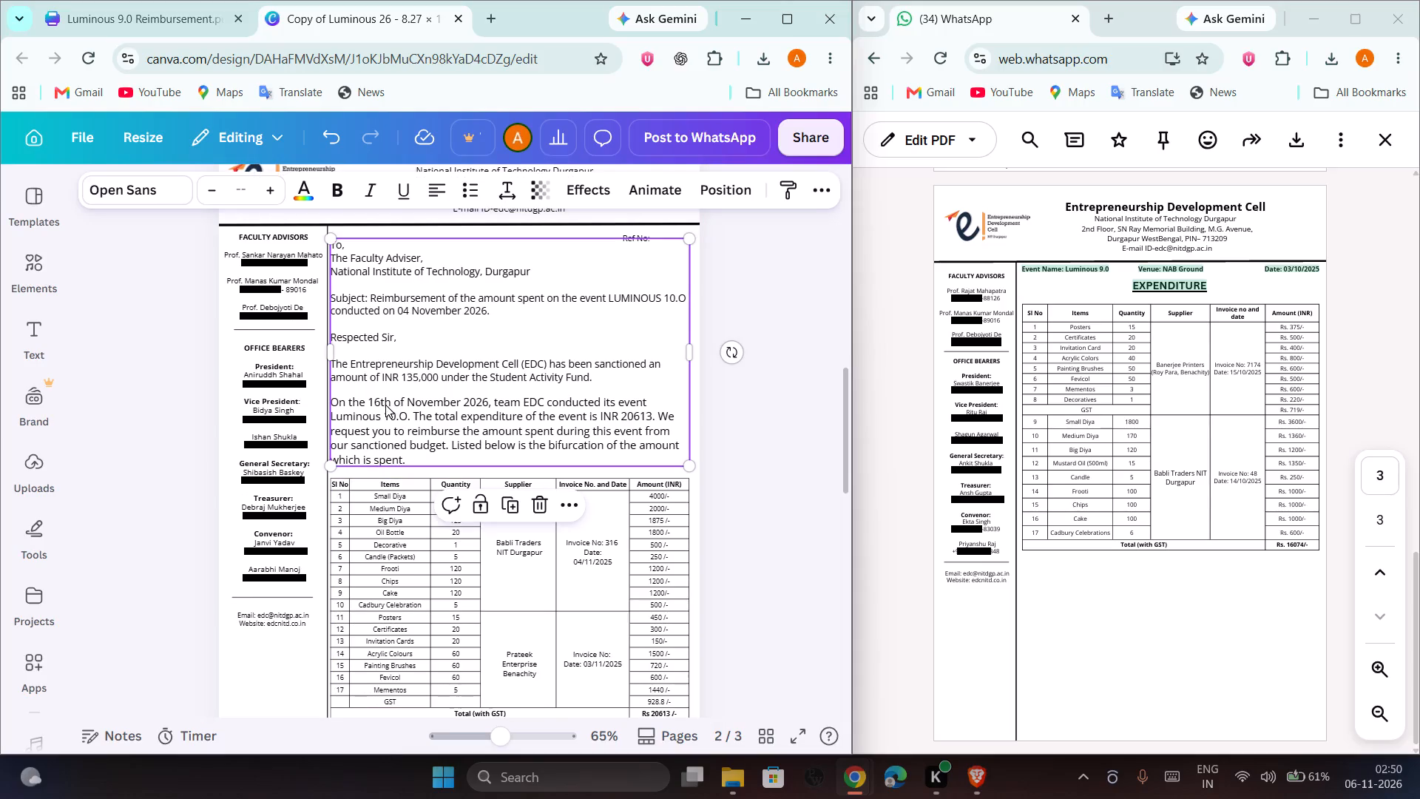
pyautogui.click(385, 404)
pyautogui.click(379, 405)
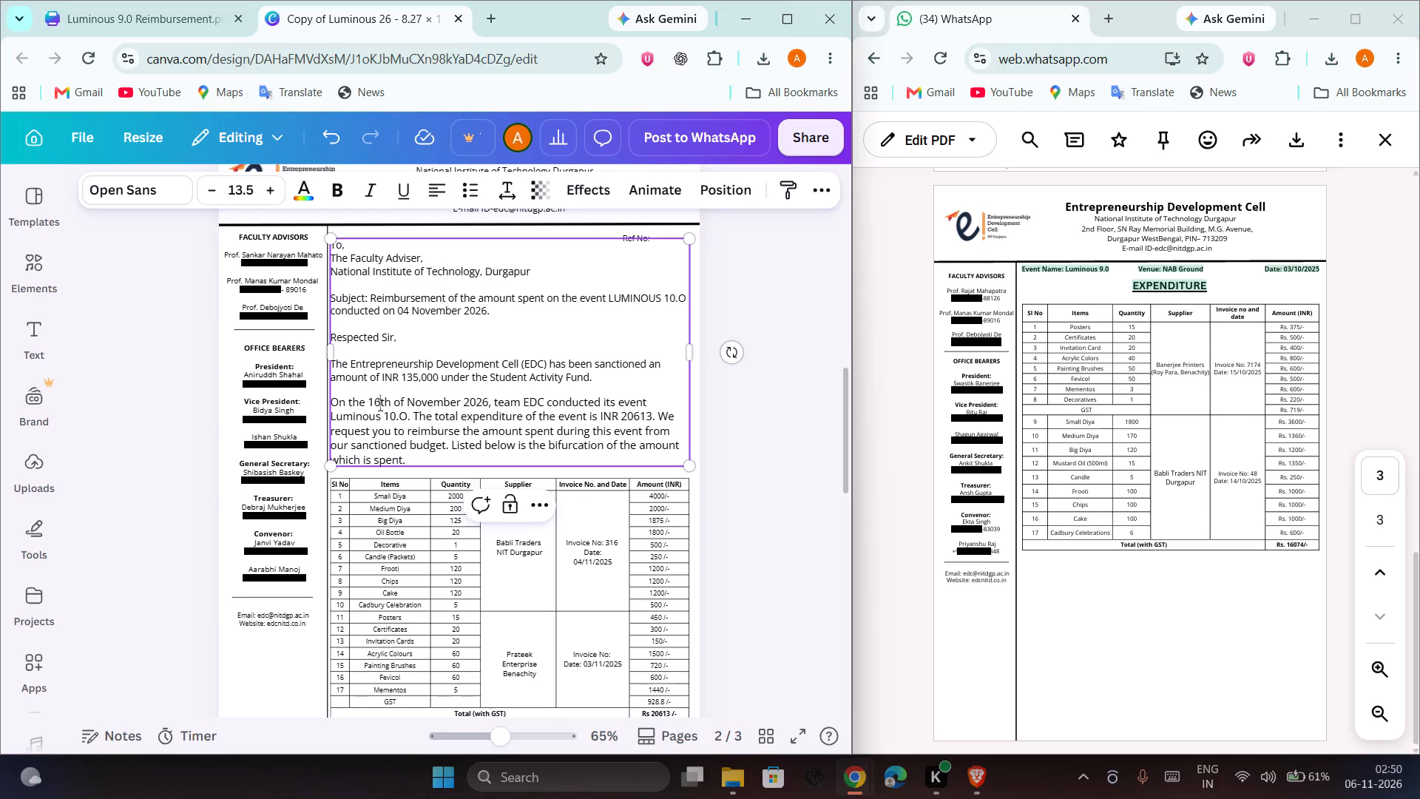
pyautogui.press('BackSpace')
pyautogui.press('BackSpace')
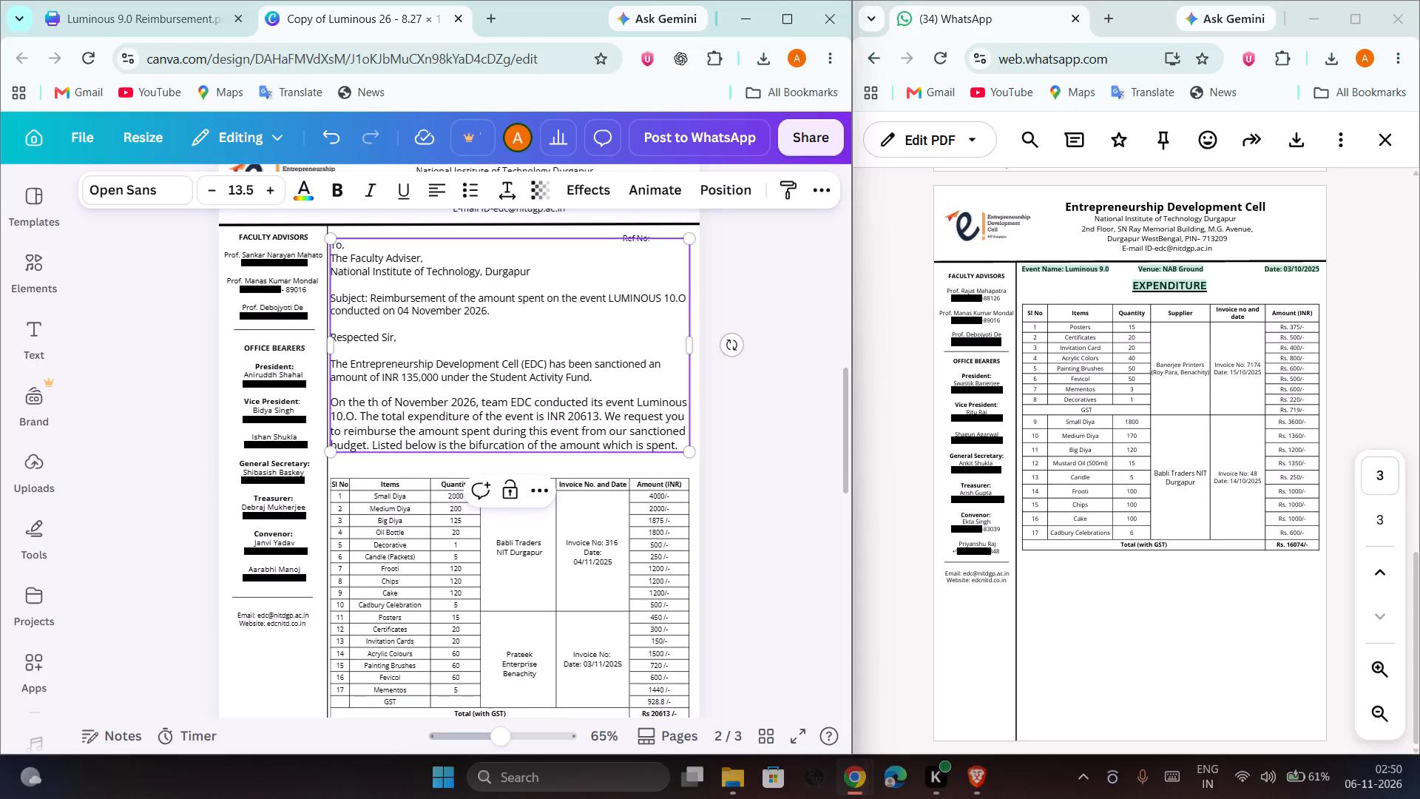
pyautogui.write('04')
pyautogui.press('space')
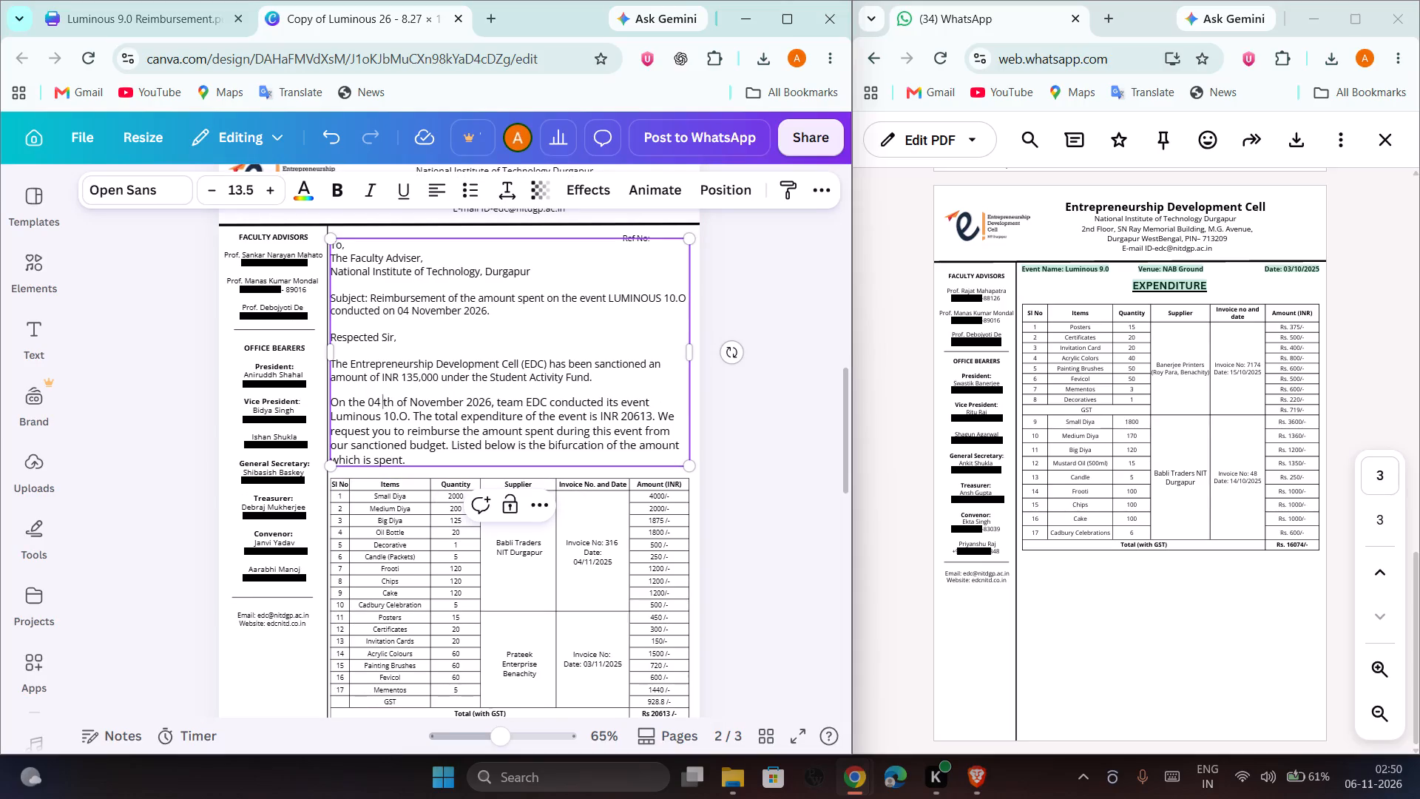
pyautogui.press('BackSpace')
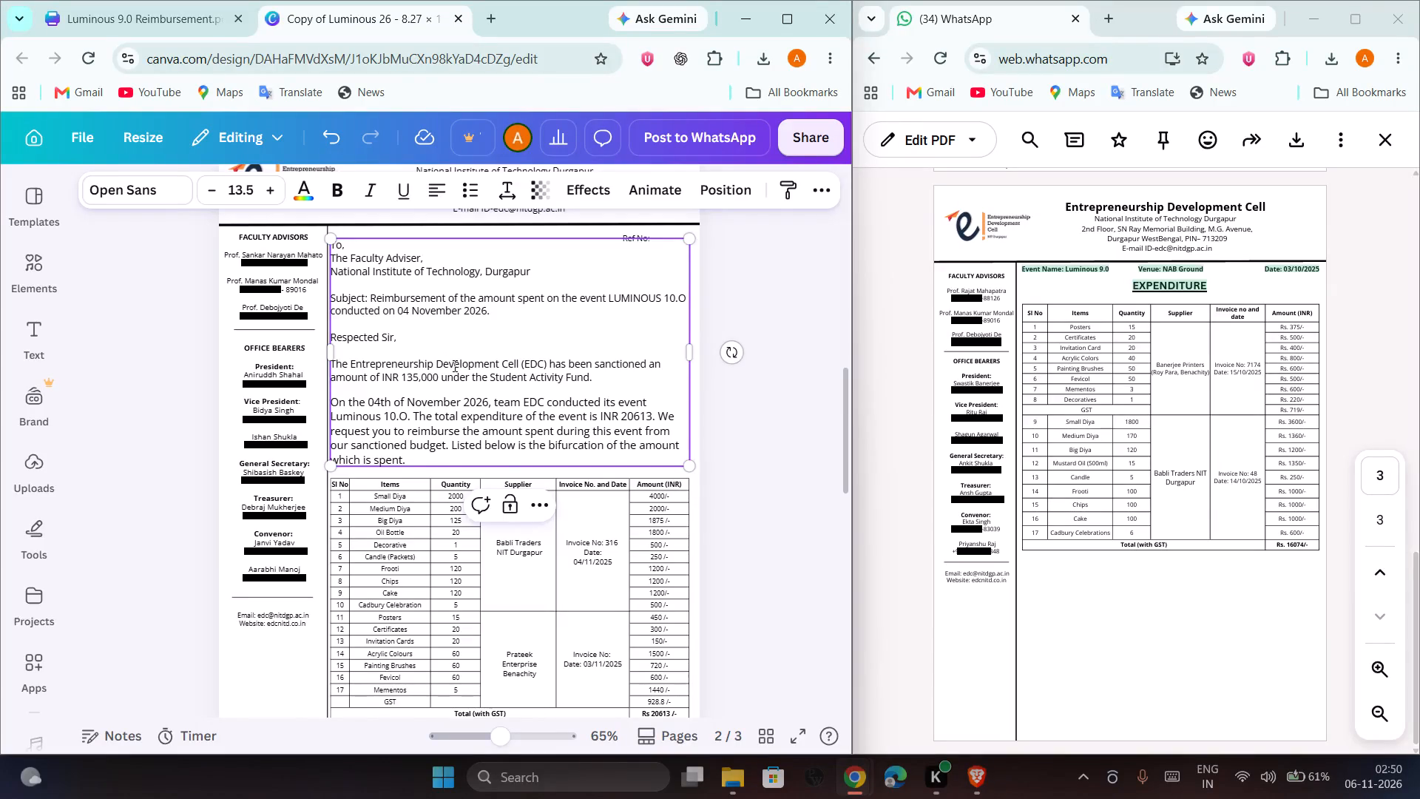
# Open the closing paragraph about the fund transfer, below page 2's item table, for editing.
pyautogui.scroll(-4, 454, 366)
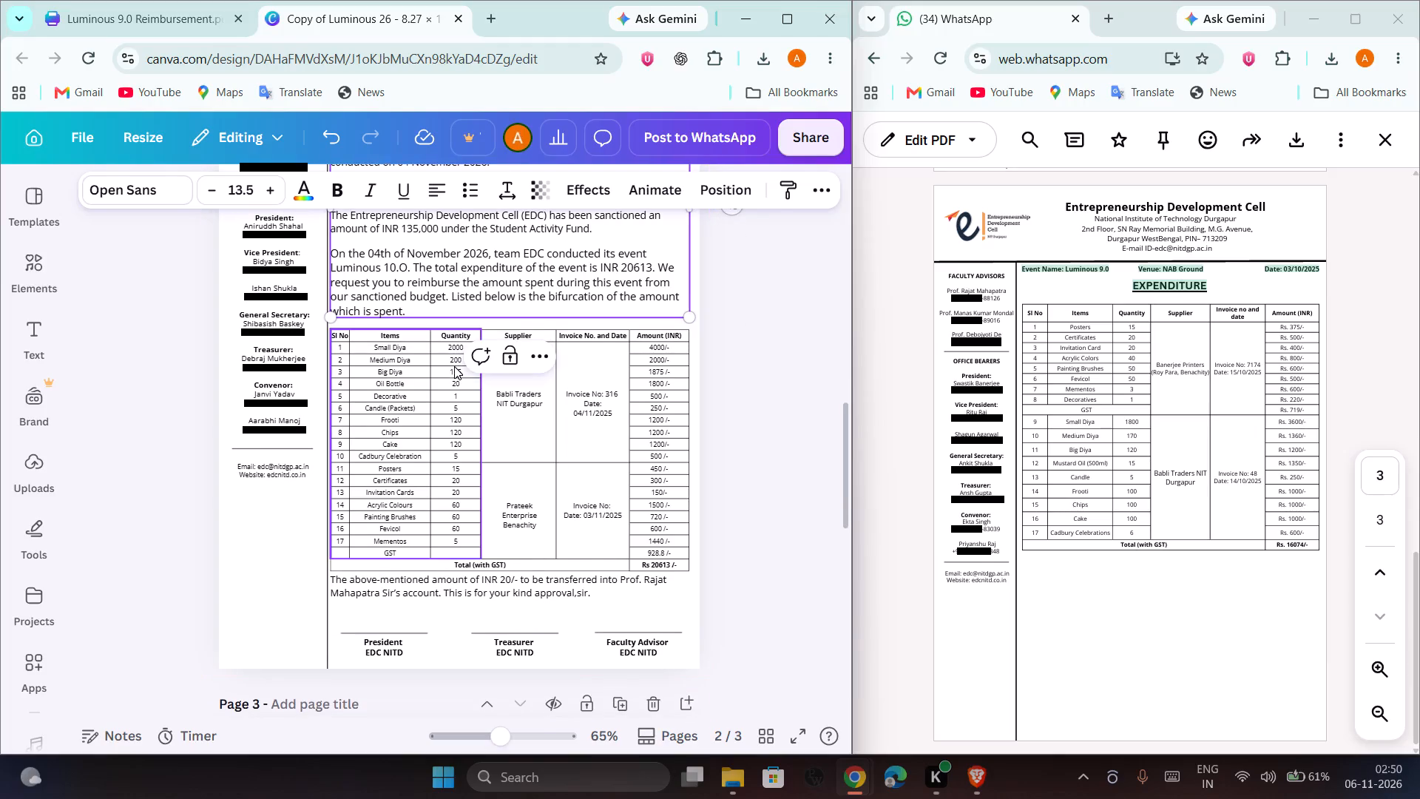
pyautogui.click(509, 579)
pyautogui.click(509, 579)
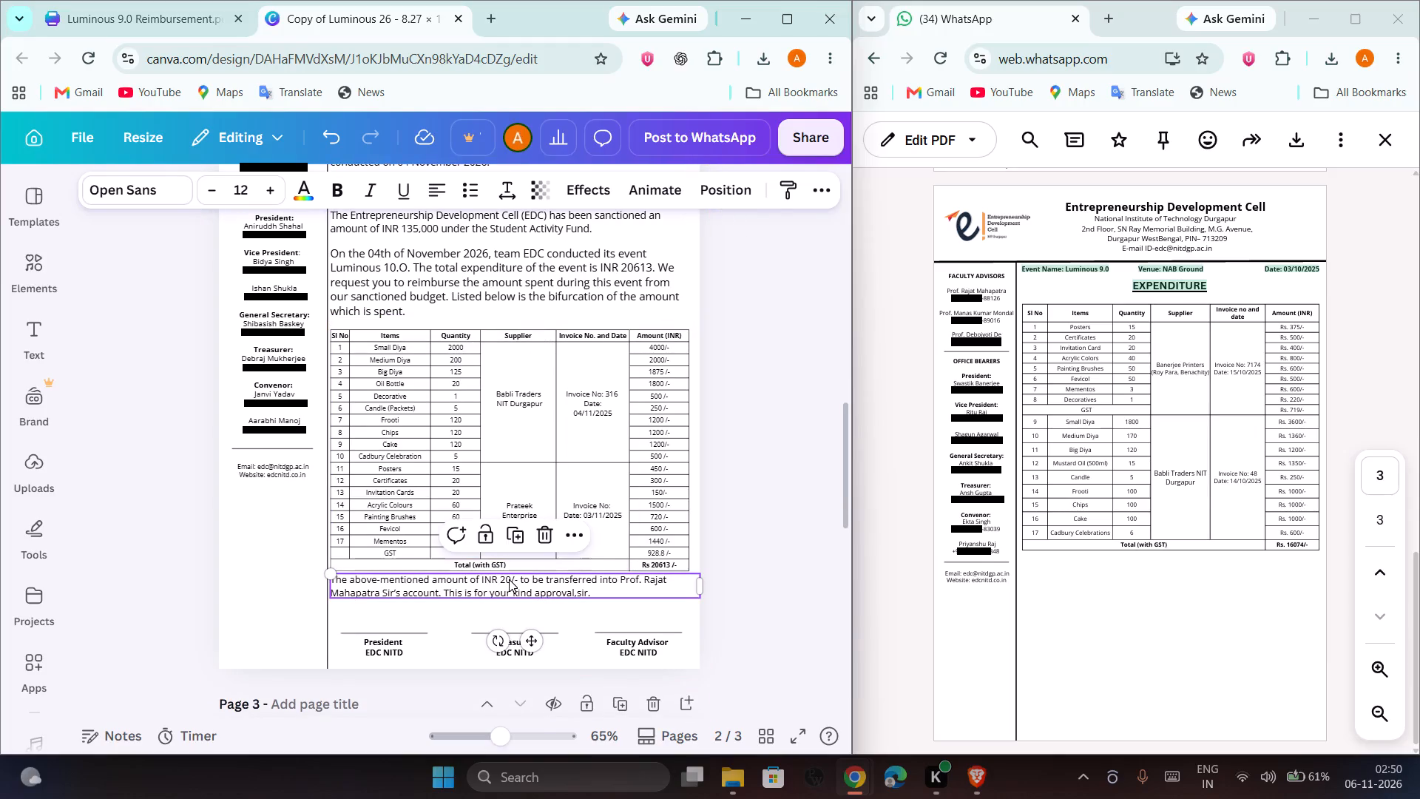
# Complete the transfer amount in page 2's closing paragraph so it reads "INR 20613/-".
pyautogui.press('Right')
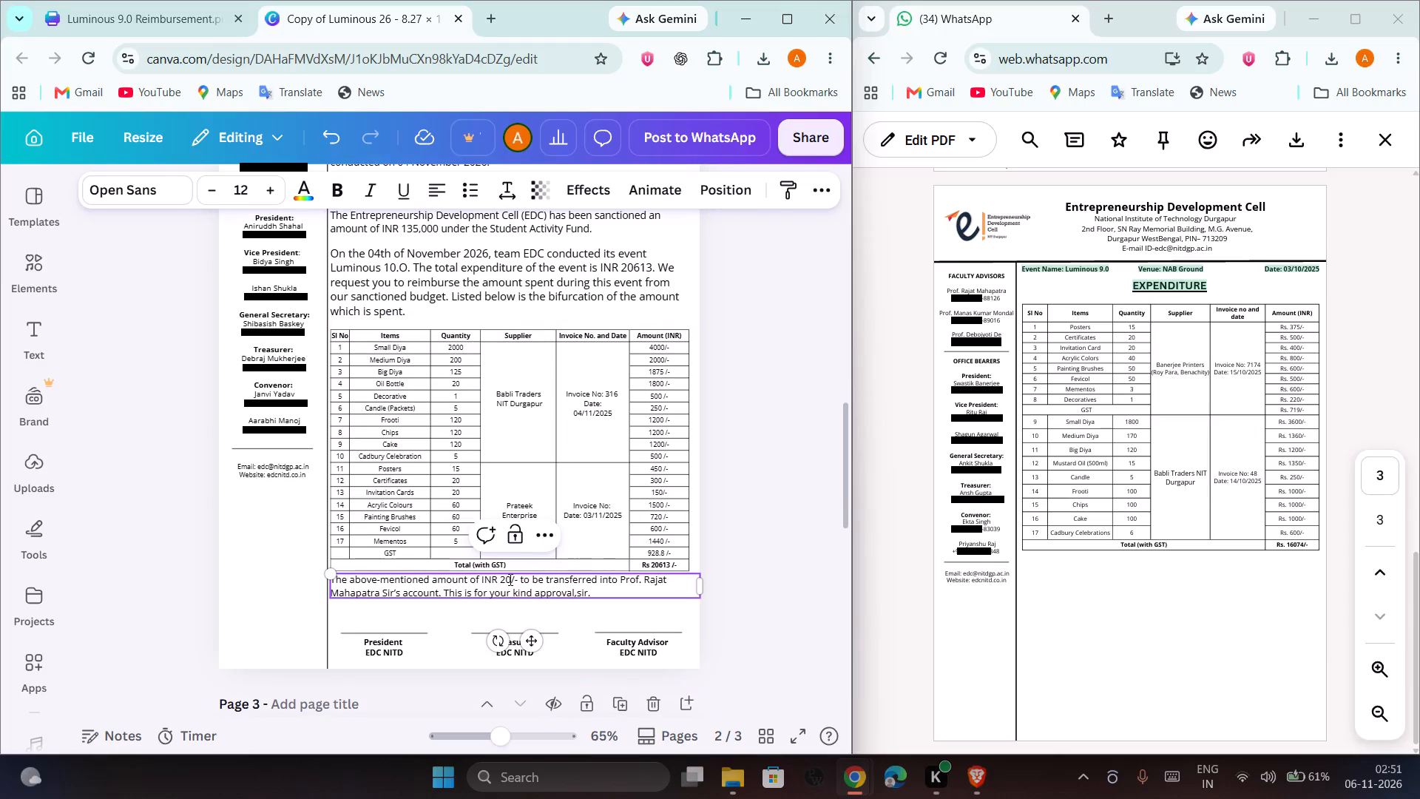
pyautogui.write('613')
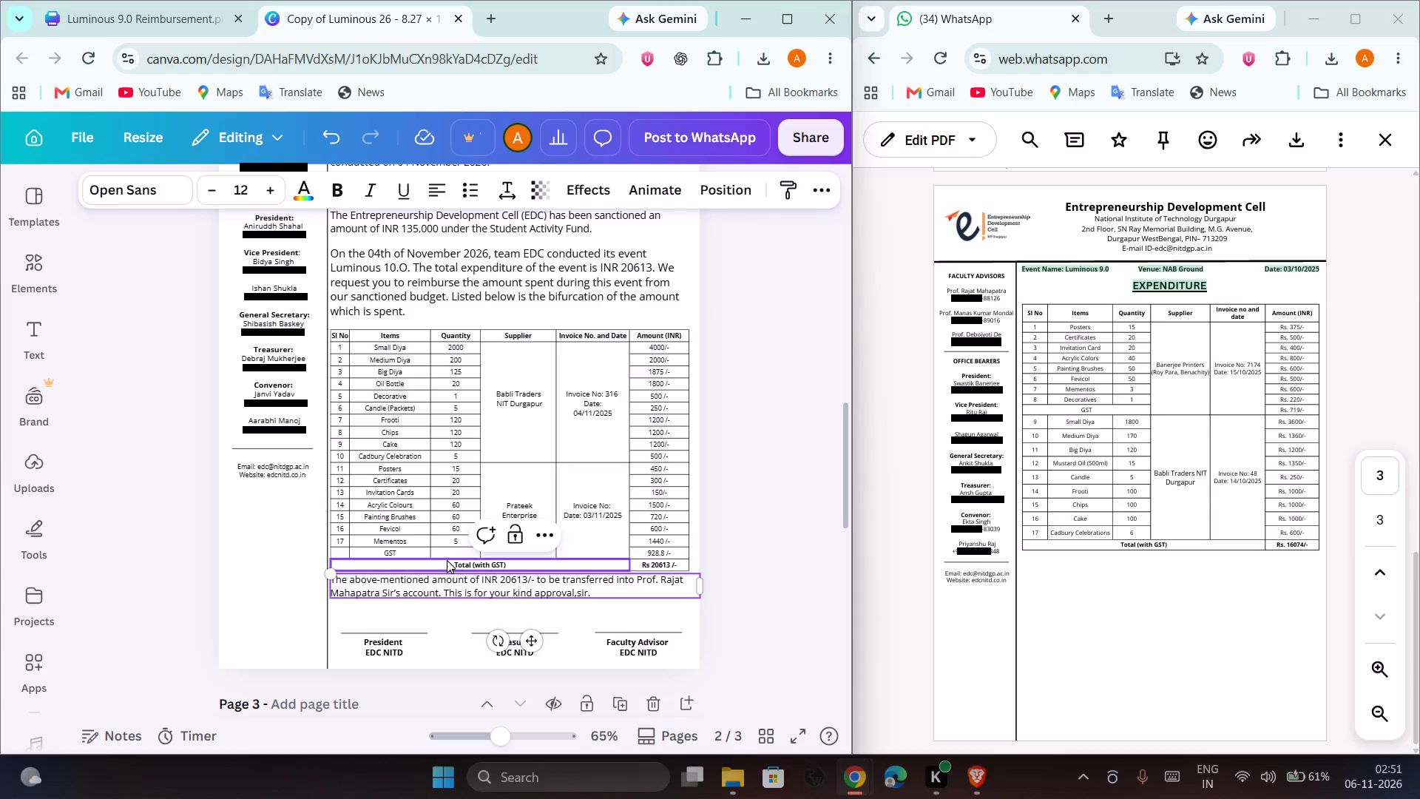
pyautogui.click(175, 448)
# Examine page 1's note sheet and page 2's letter, from the header through the item table to the signature blocks.
pyautogui.scroll(1, 318, 501)
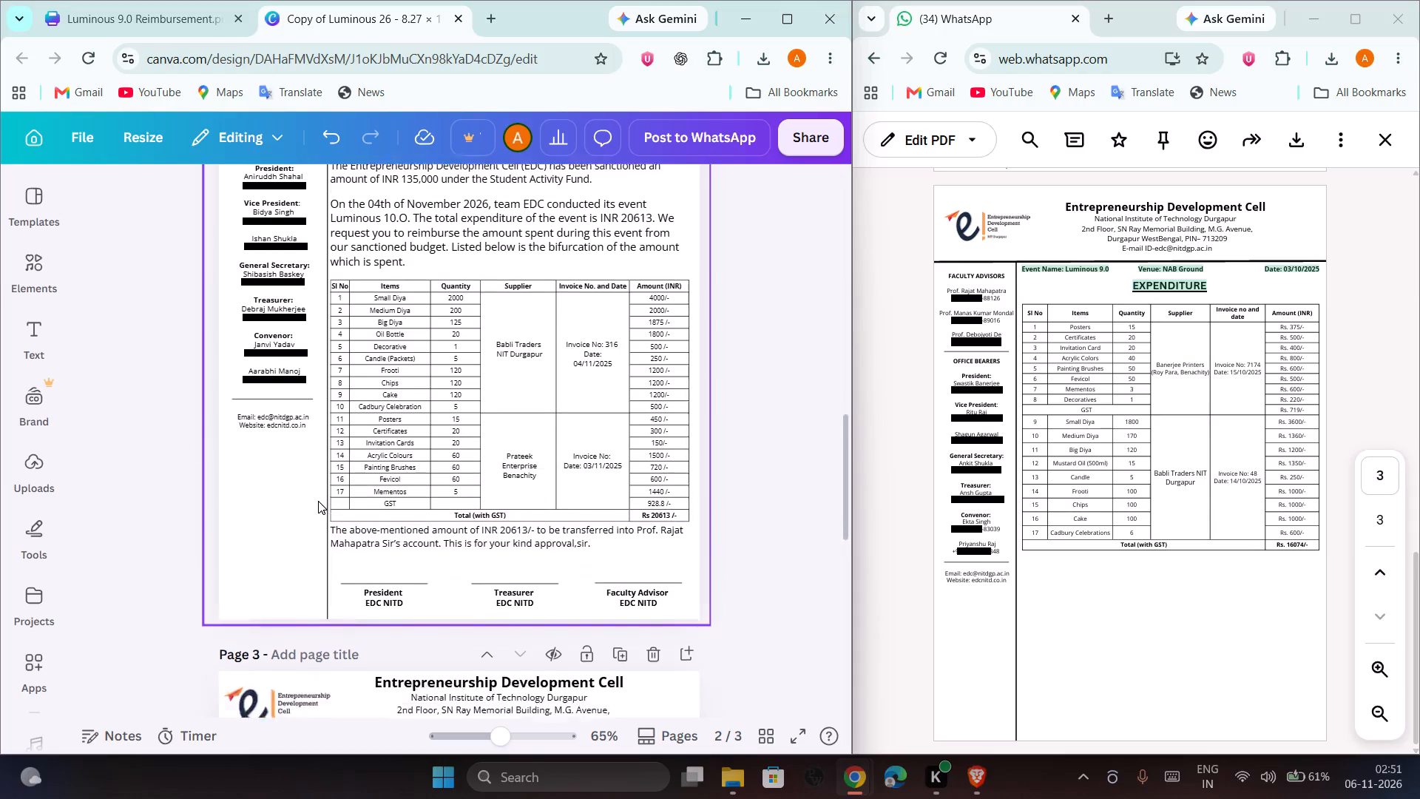
pyautogui.scroll(5, 318, 501)
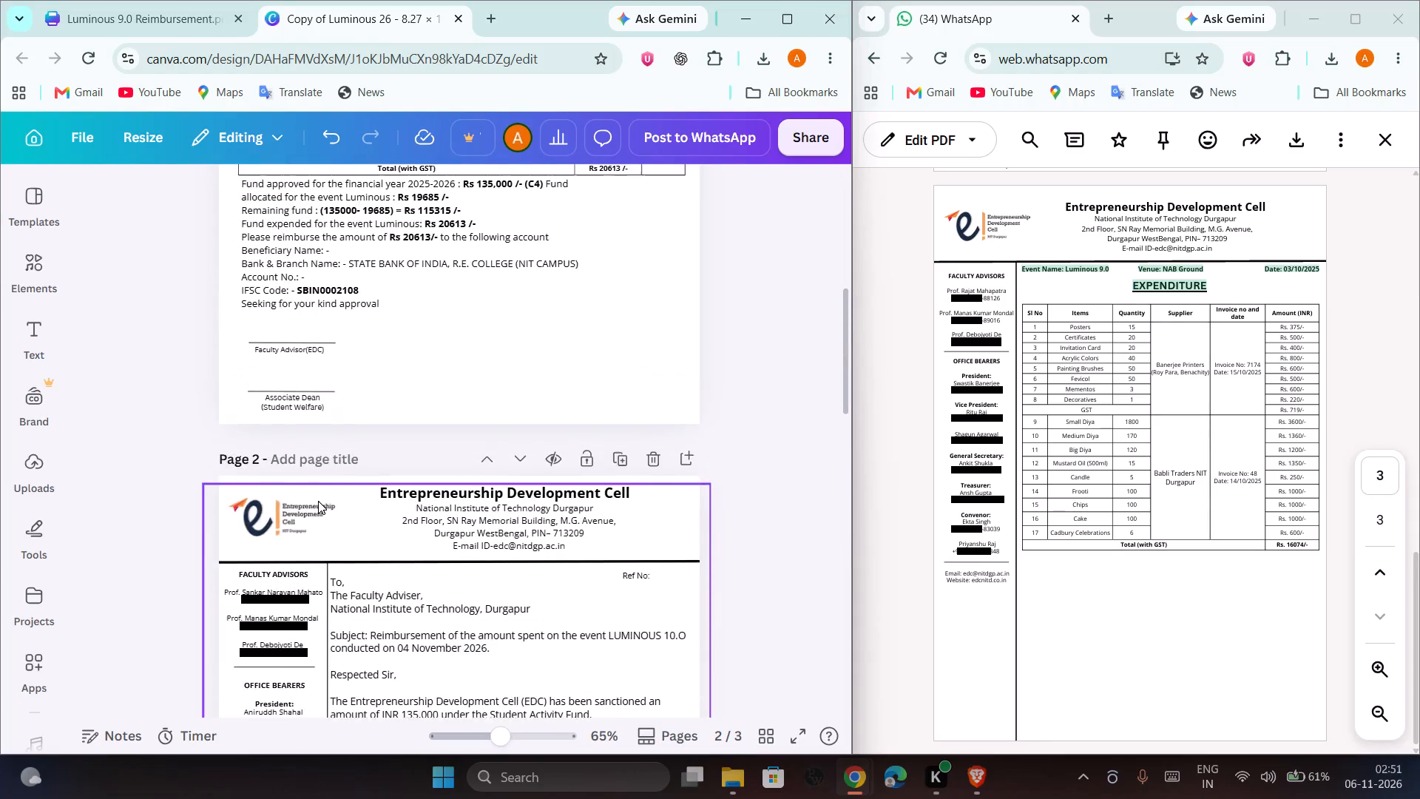
pyautogui.scroll(5, 318, 501)
pyautogui.scroll(-1, 318, 501)
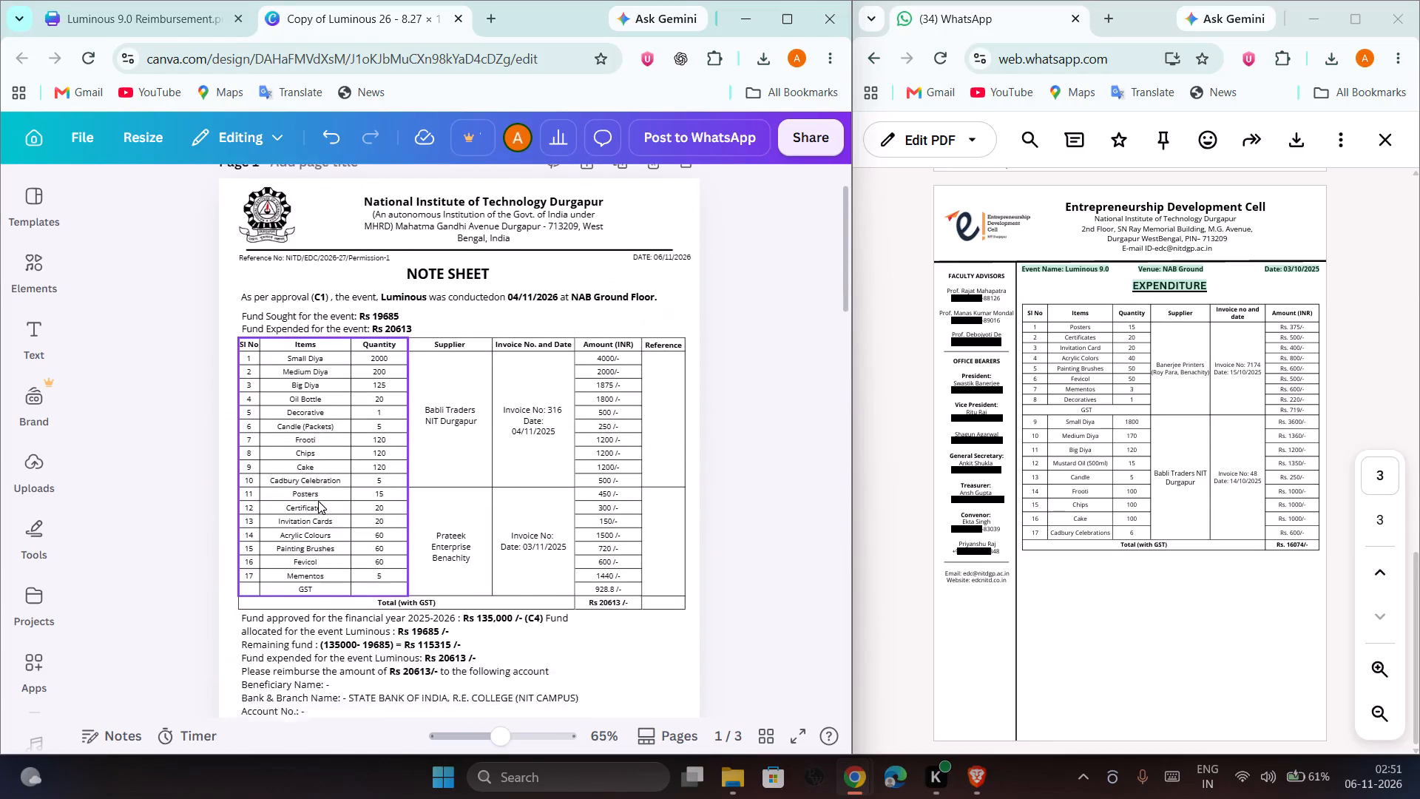
pyautogui.scroll(-4, 318, 501)
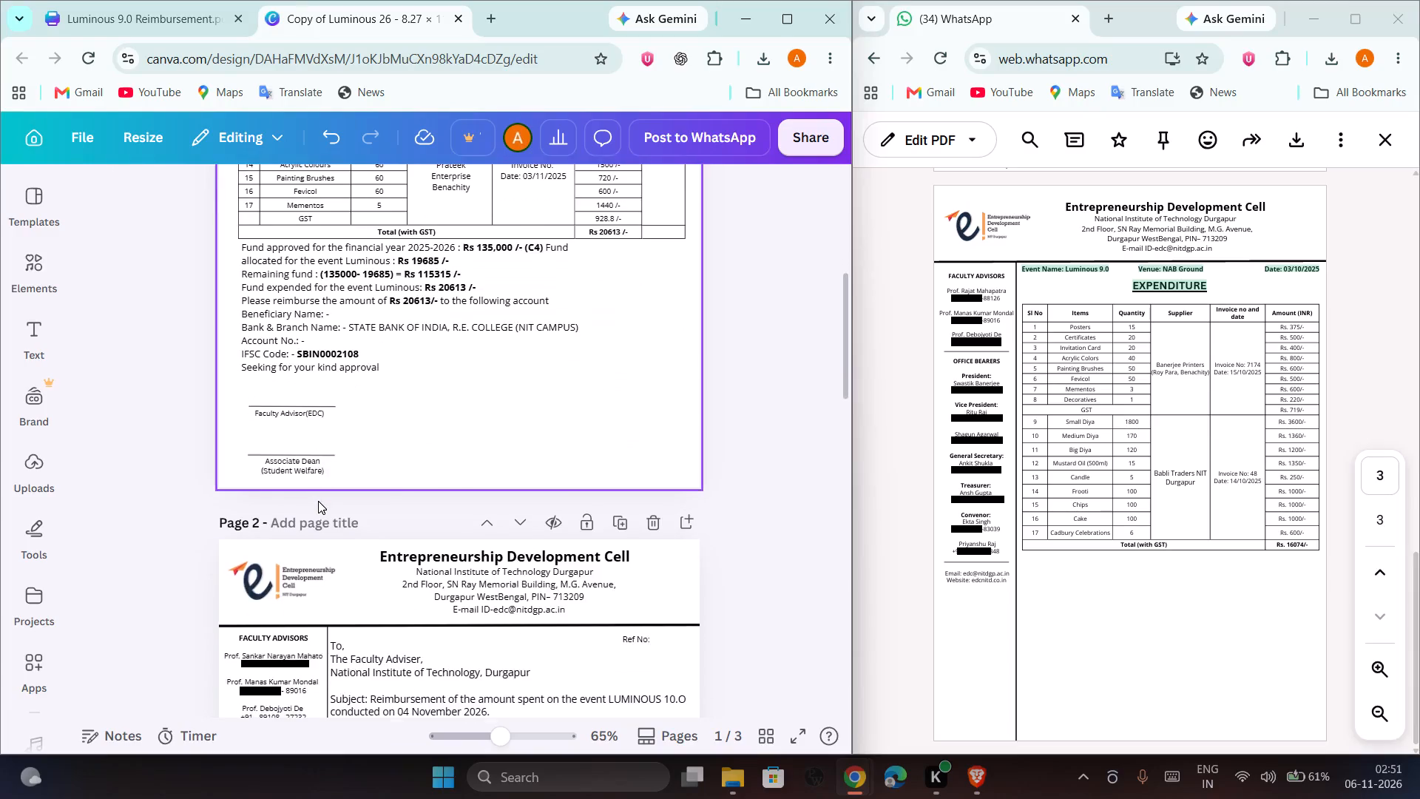
pyautogui.scroll(-4, 318, 501)
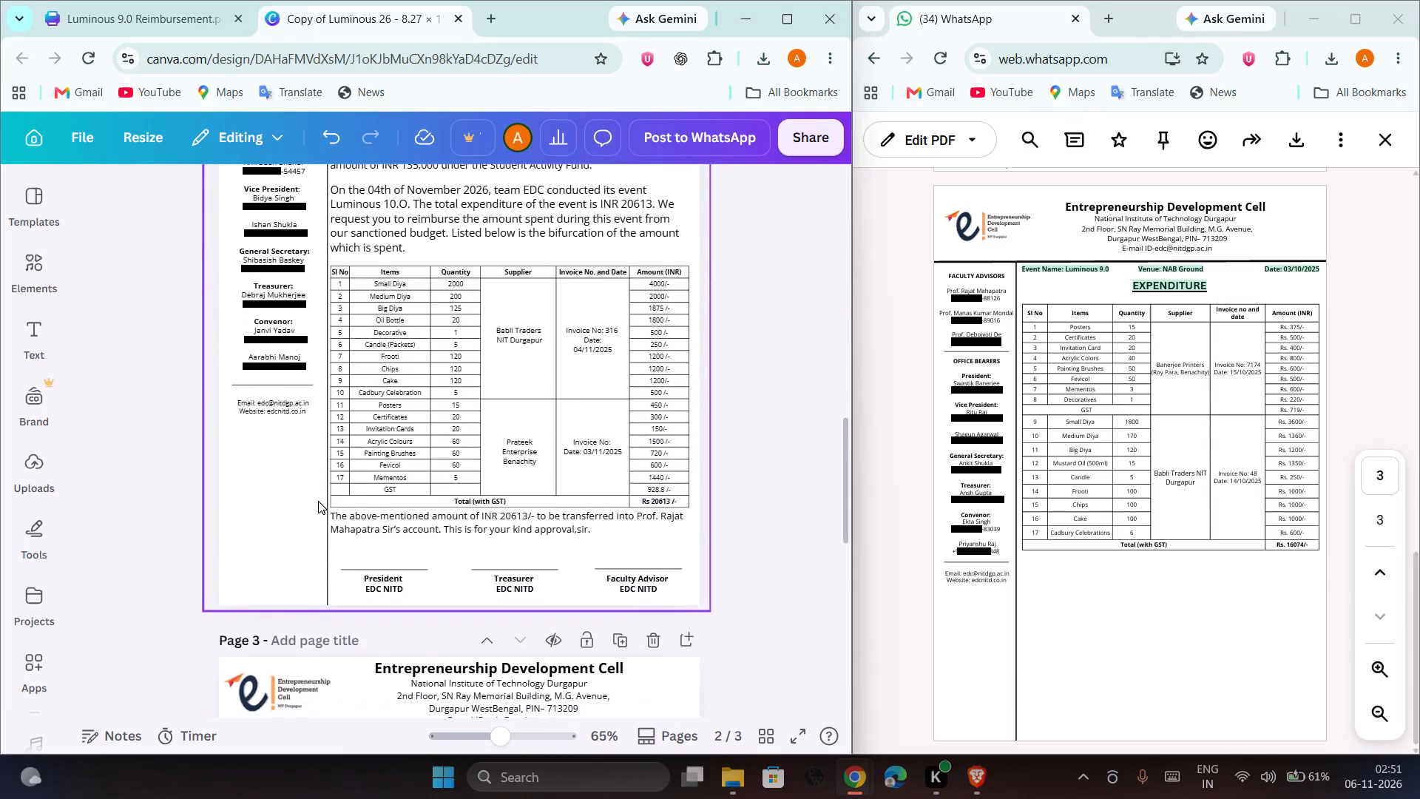
# Nudge the Treasurer signature line and its "Treasurer EDC NITD" label slightly left on page 2.
pyautogui.click(483, 573)
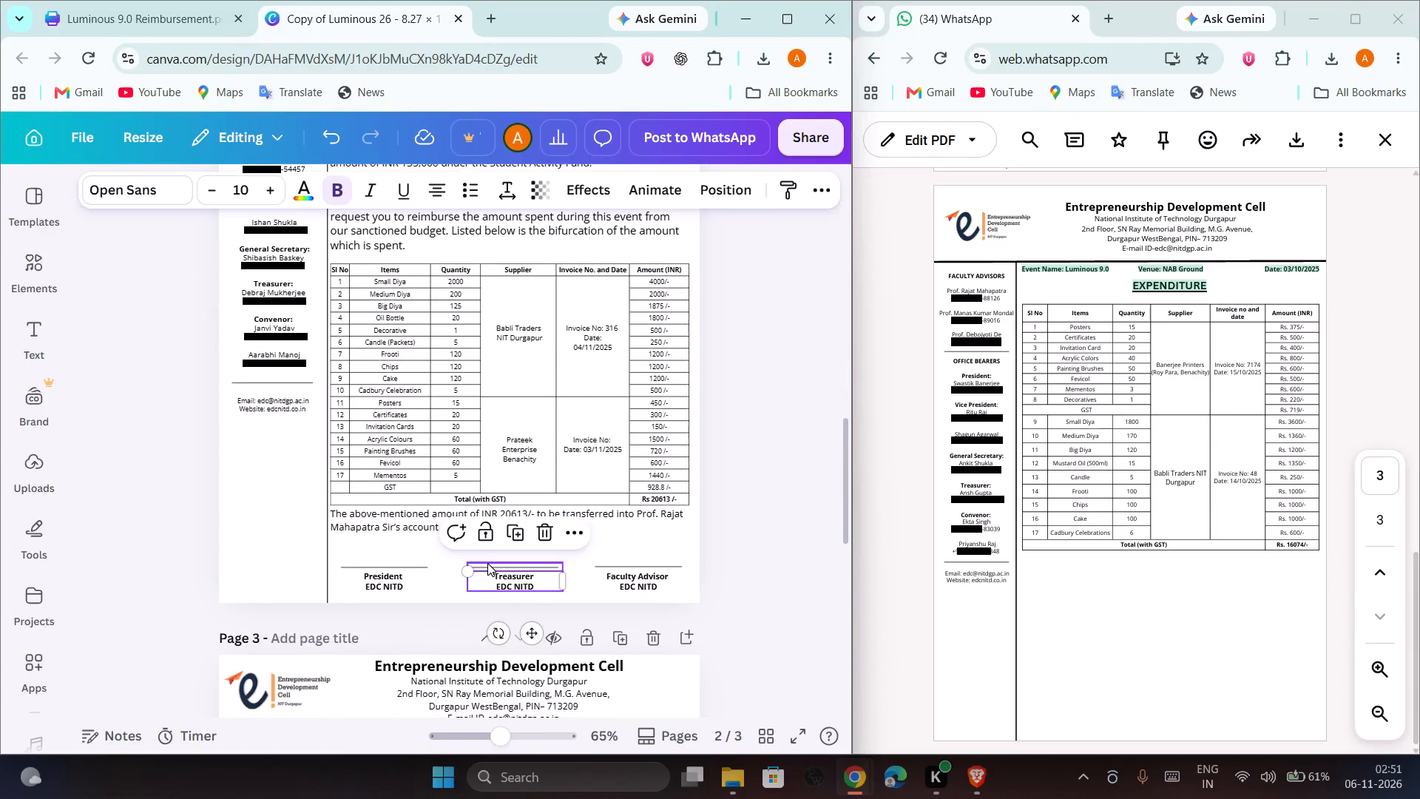
pyautogui.click(488, 563)
pyautogui.press('Left')
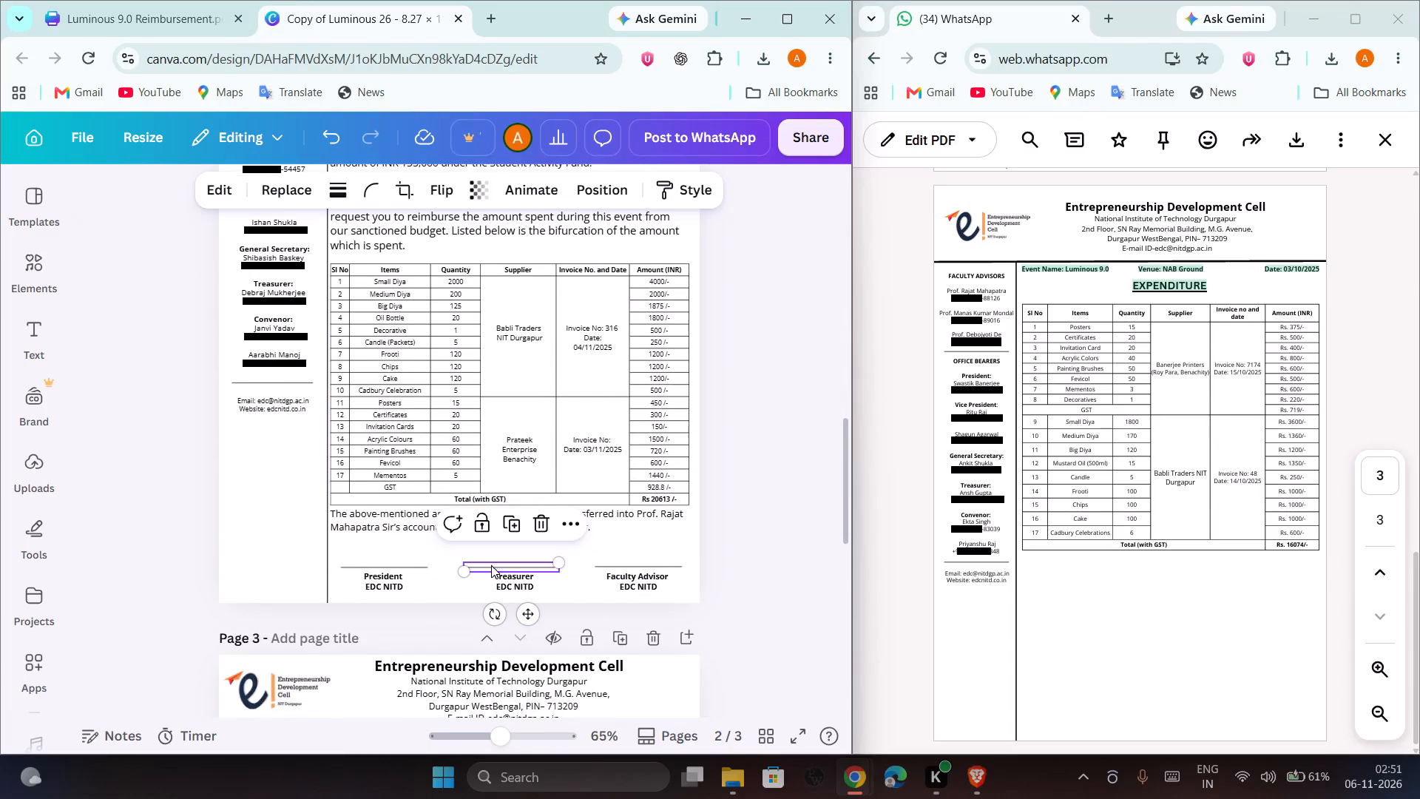
pyautogui.click(502, 580)
pyautogui.press('Left')
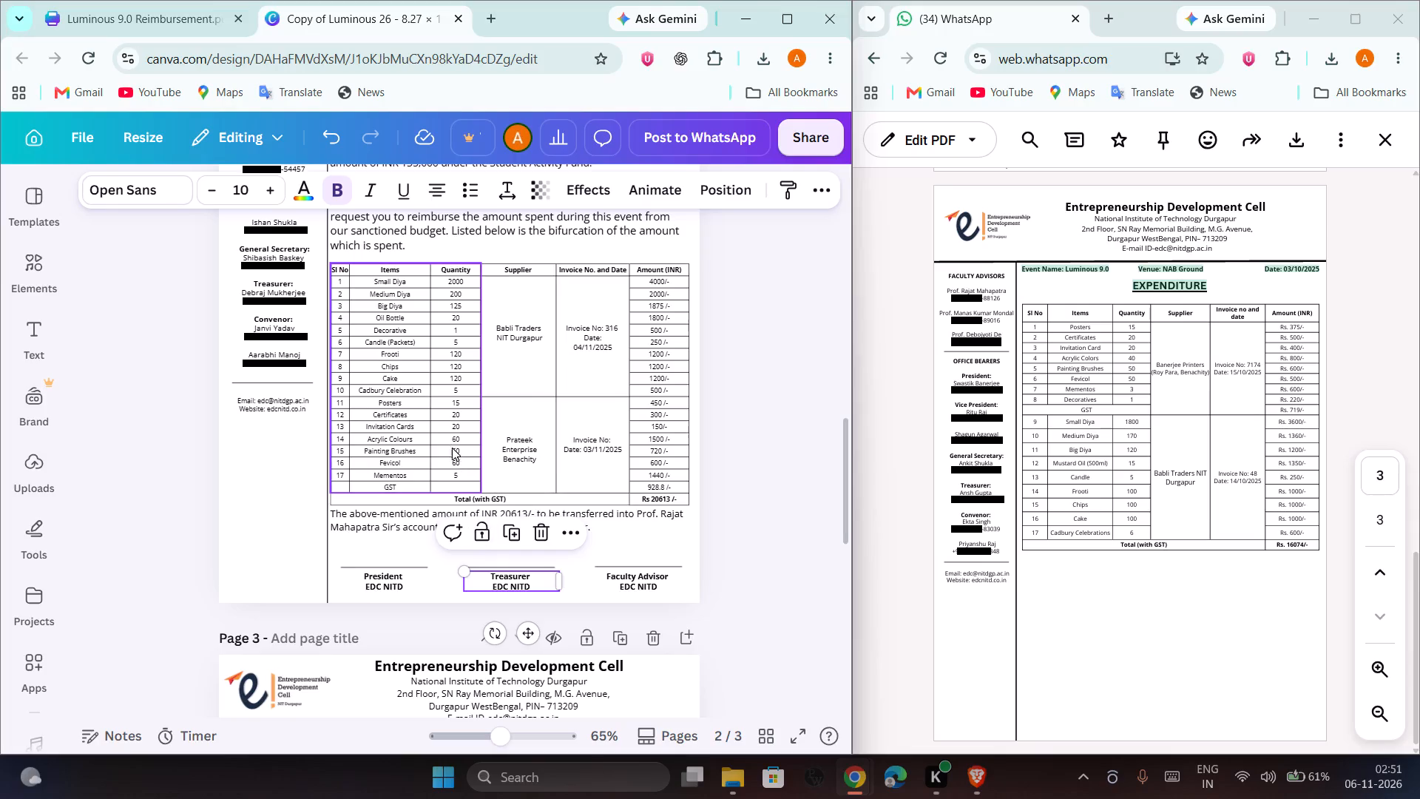
# Select the Faculty Advisor(EDC) signature label and the Associate Dean (Student Welfare) label below it at the bottom of page 1.
pyautogui.scroll(4, 415, 425)
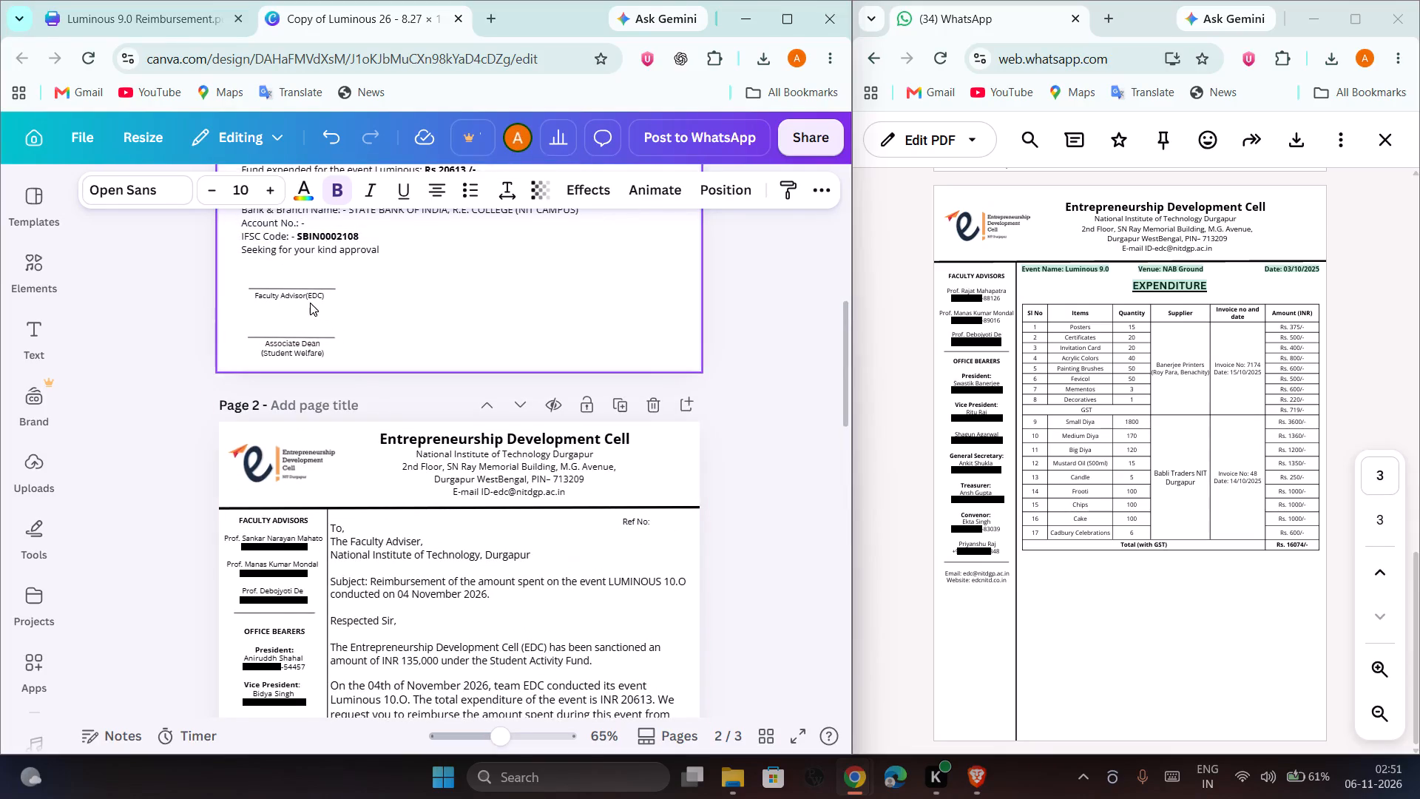
pyautogui.click(308, 301)
pyautogui.click(305, 296)
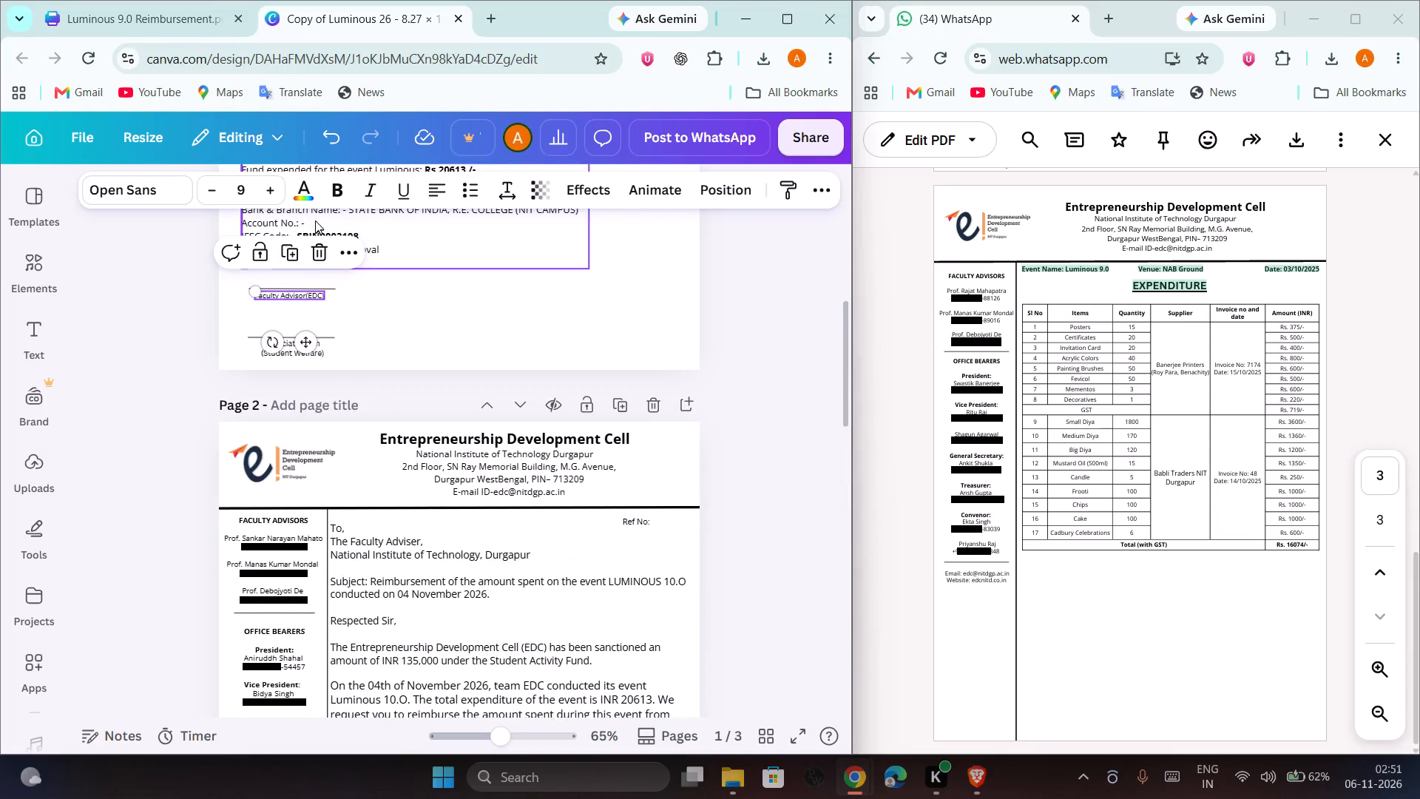
pyautogui.click(288, 352)
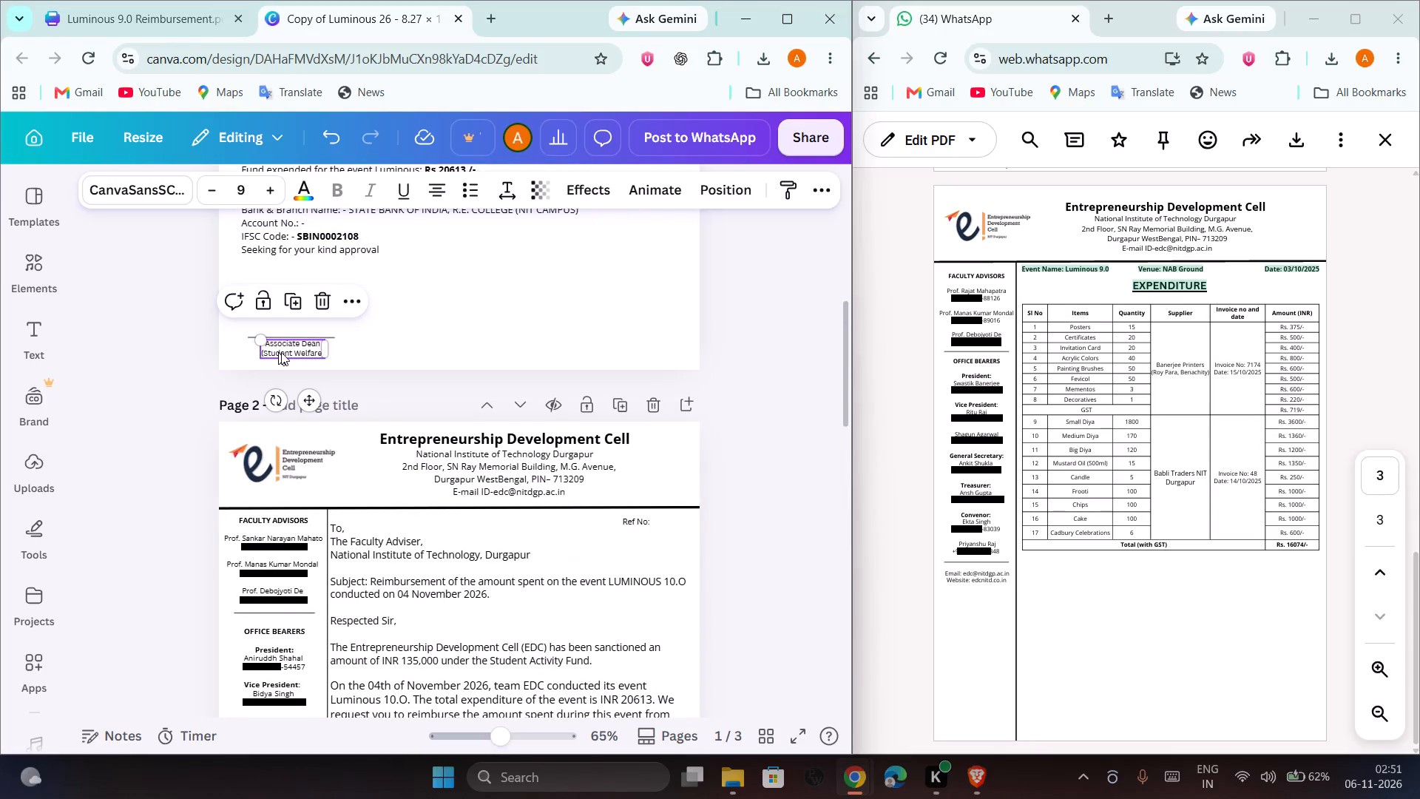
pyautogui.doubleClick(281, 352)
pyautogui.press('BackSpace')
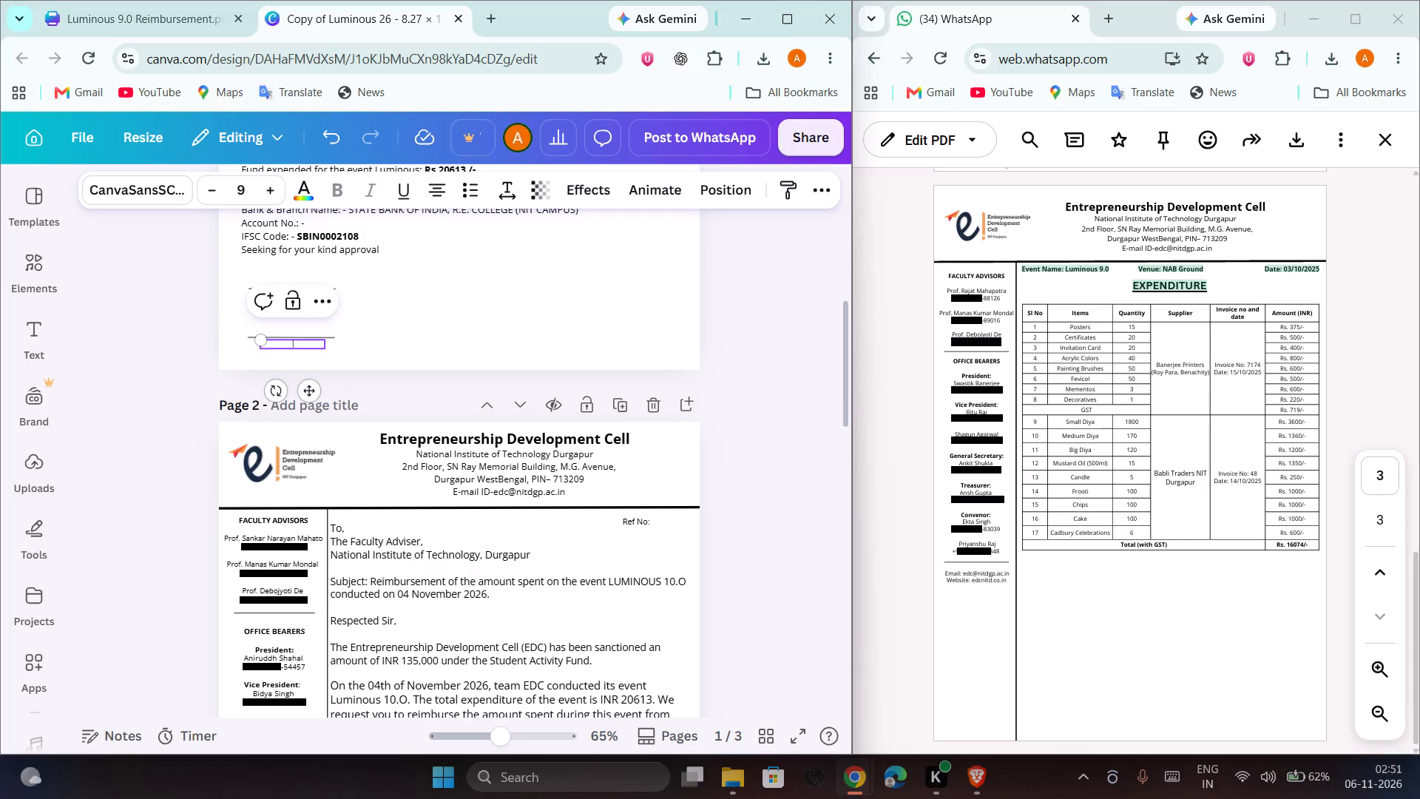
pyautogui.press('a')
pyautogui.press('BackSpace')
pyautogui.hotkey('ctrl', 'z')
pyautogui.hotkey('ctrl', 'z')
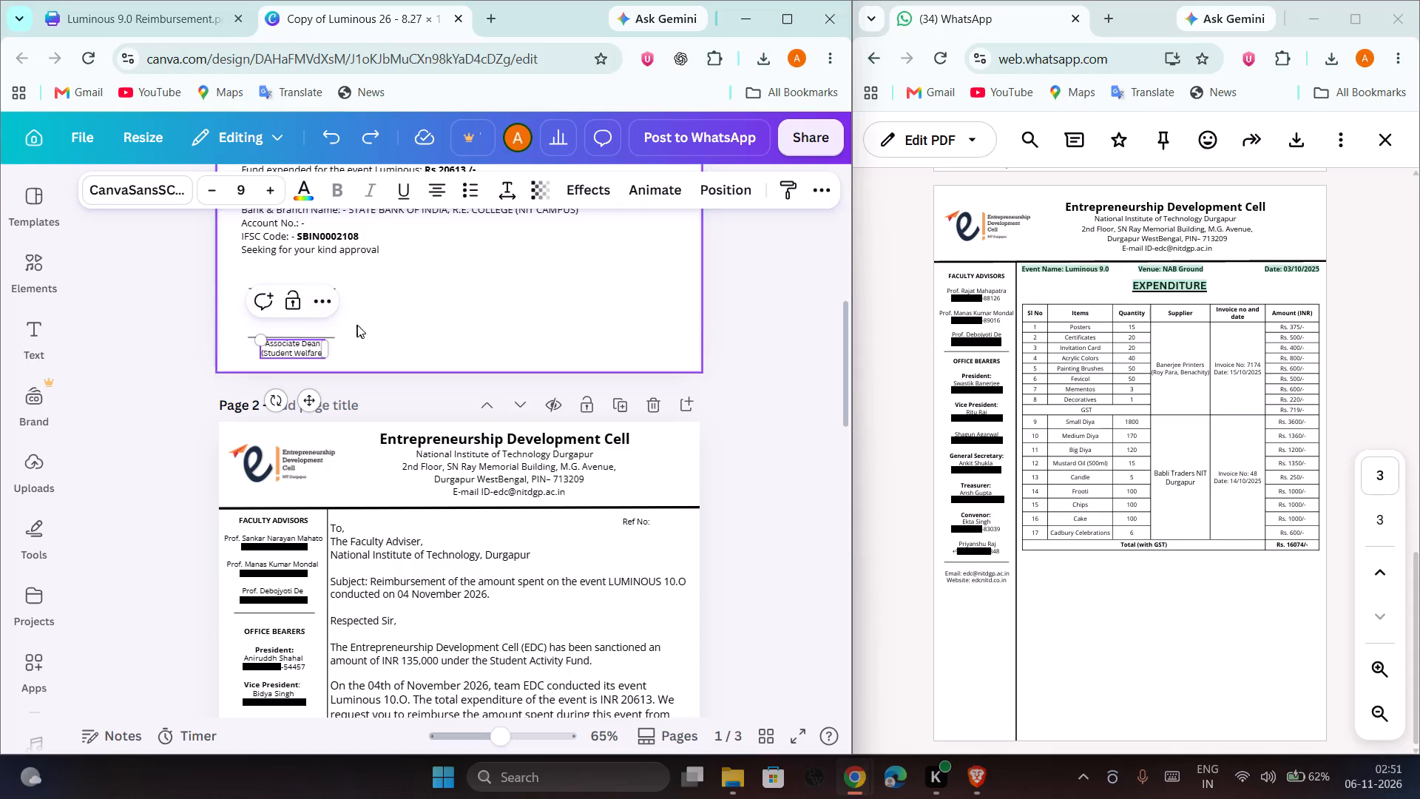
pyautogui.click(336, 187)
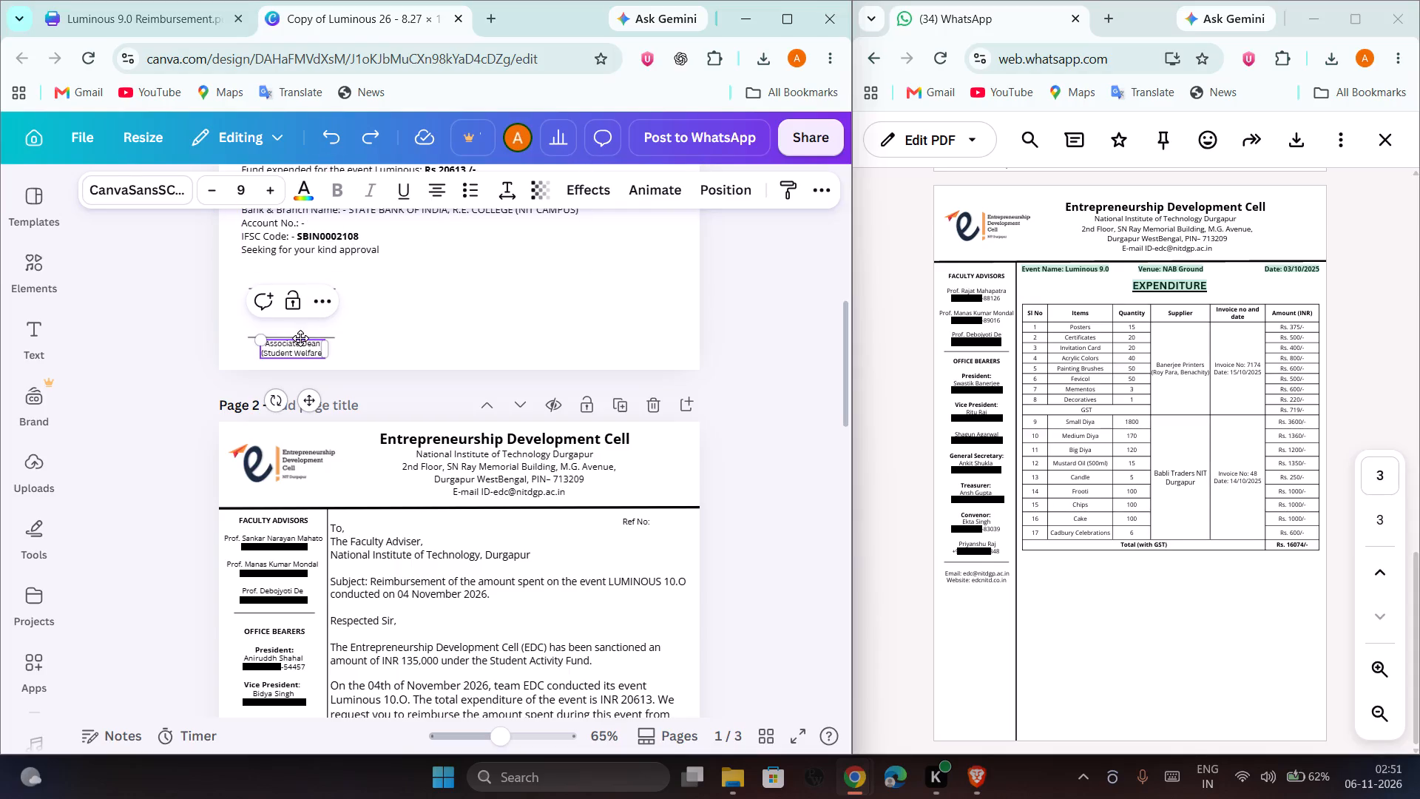
# Copy the text of the "Associate Dean (Student Welfare)" label at the bottom of page 1 and delete the label.
pyautogui.scroll(1, 334, 337)
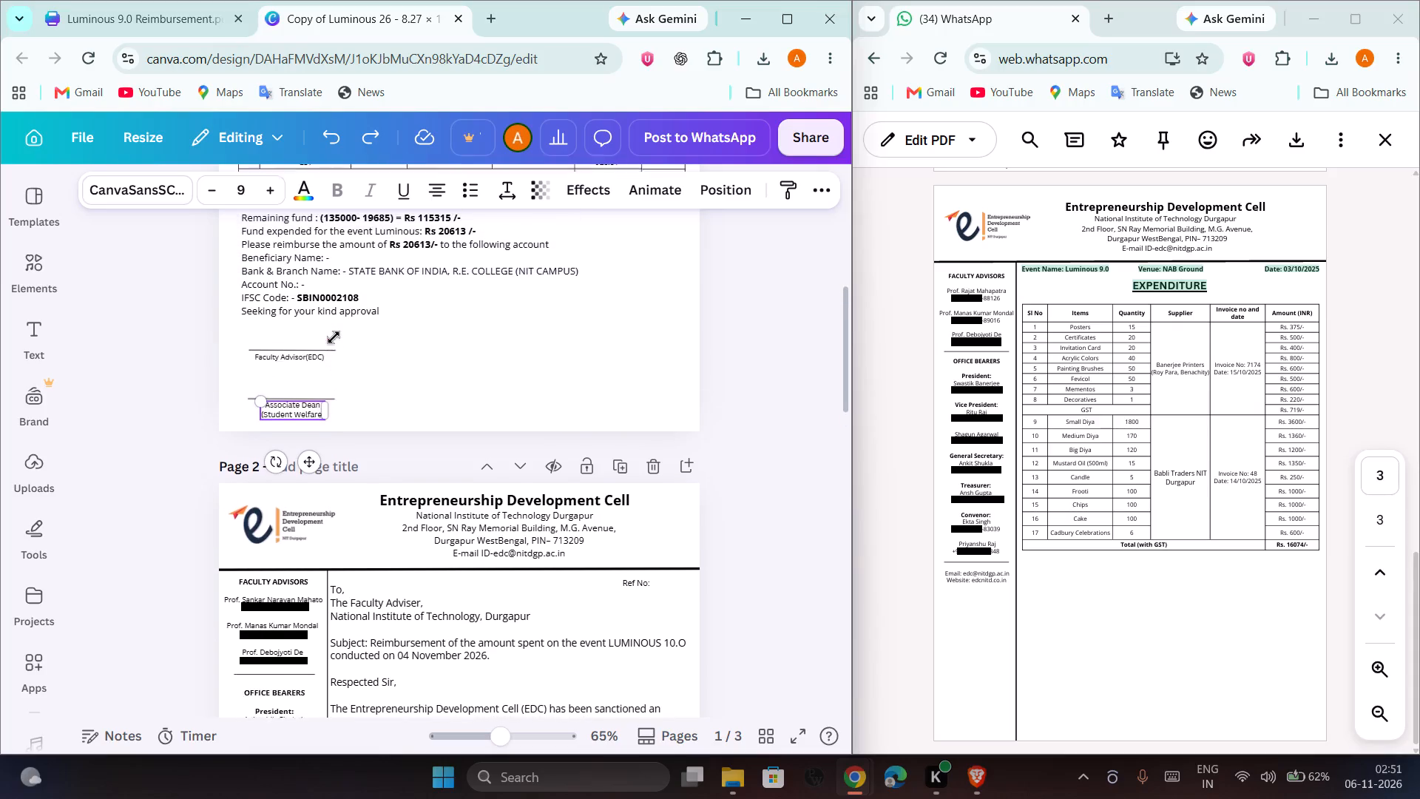
pyautogui.scroll(1, 334, 337)
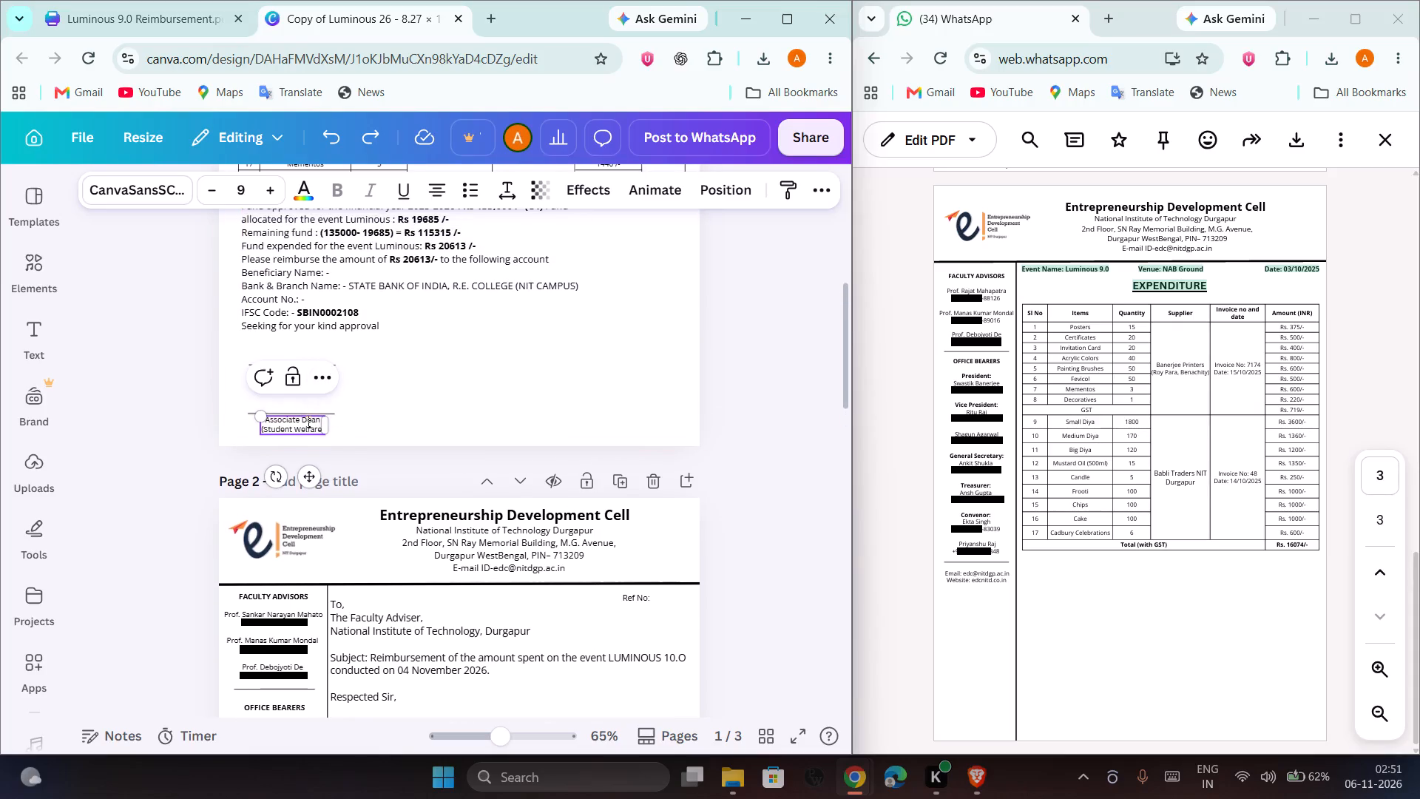
pyautogui.hotkey('ctrl', 'a')
pyautogui.hotkey('ctrl', 'c')
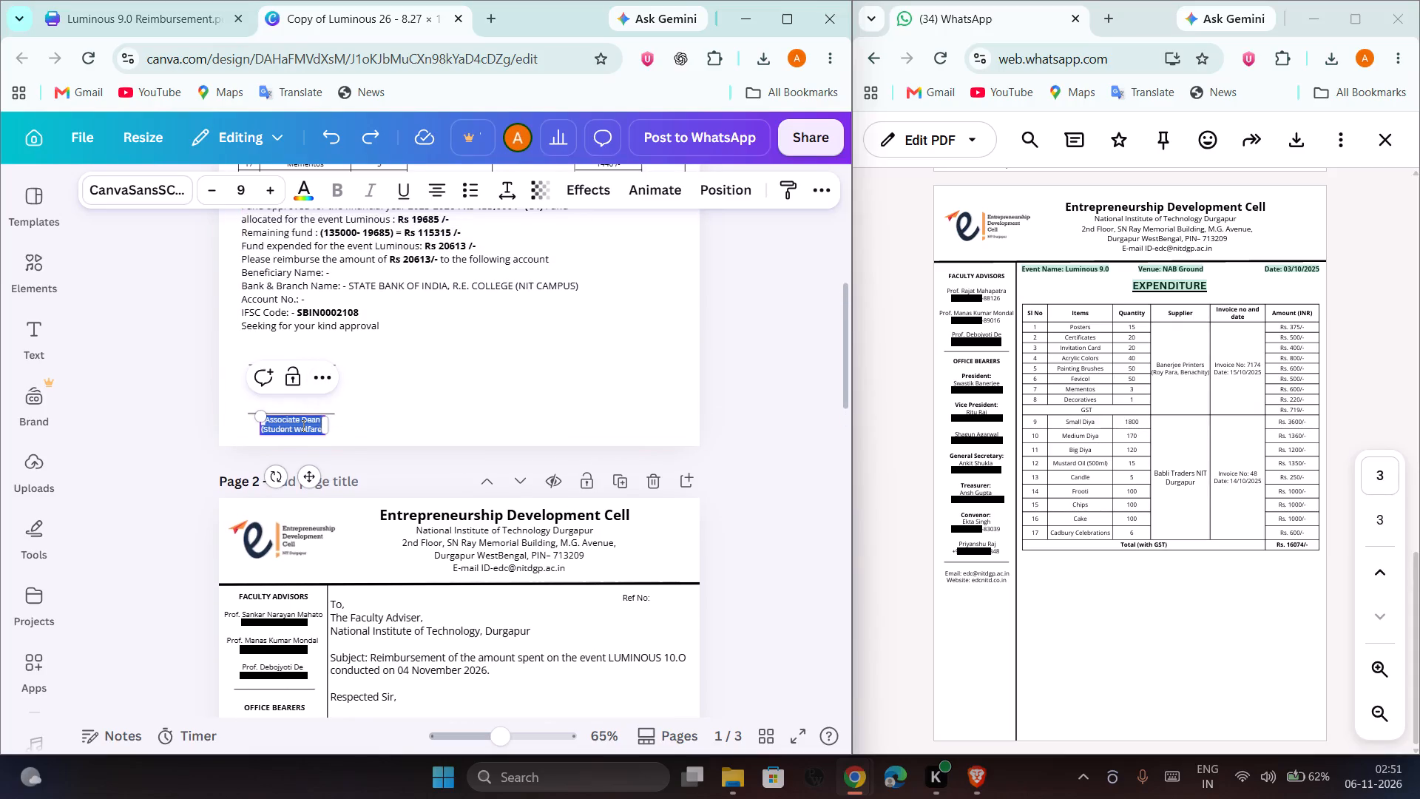
pyautogui.press('BackSpace')
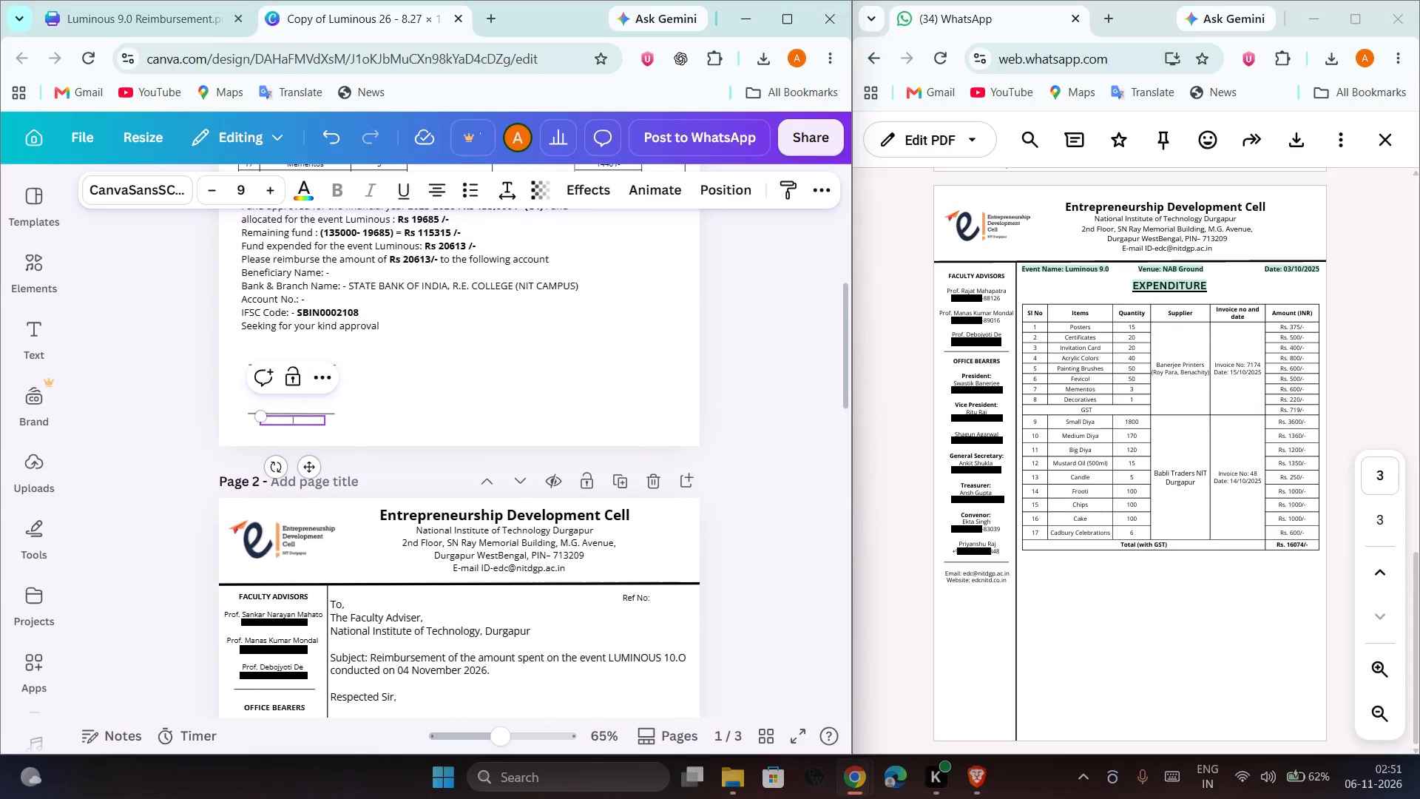
pyautogui.press('Delete')
pyautogui.hotkey('ctrl', 'z')
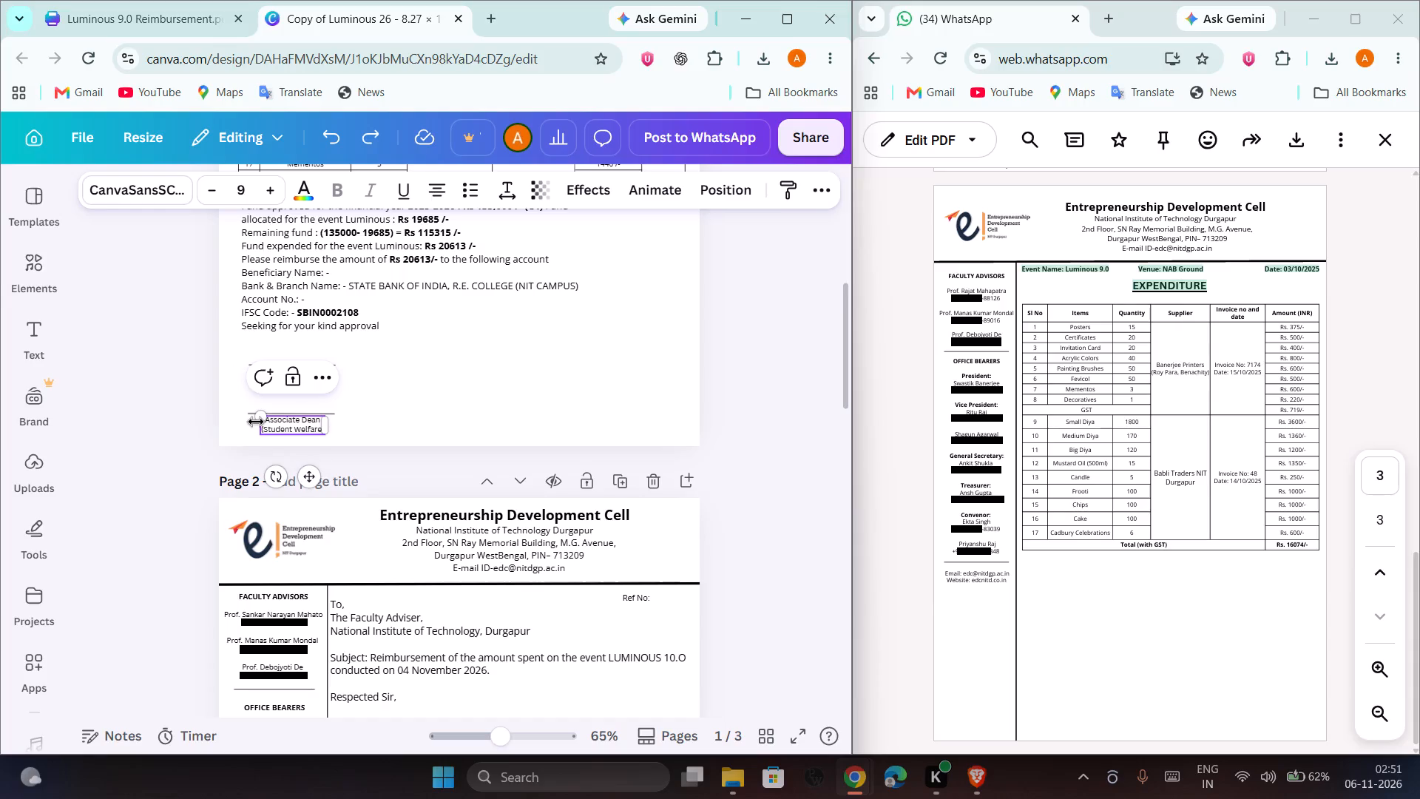
pyautogui.click(386, 435)
pyautogui.click(312, 422)
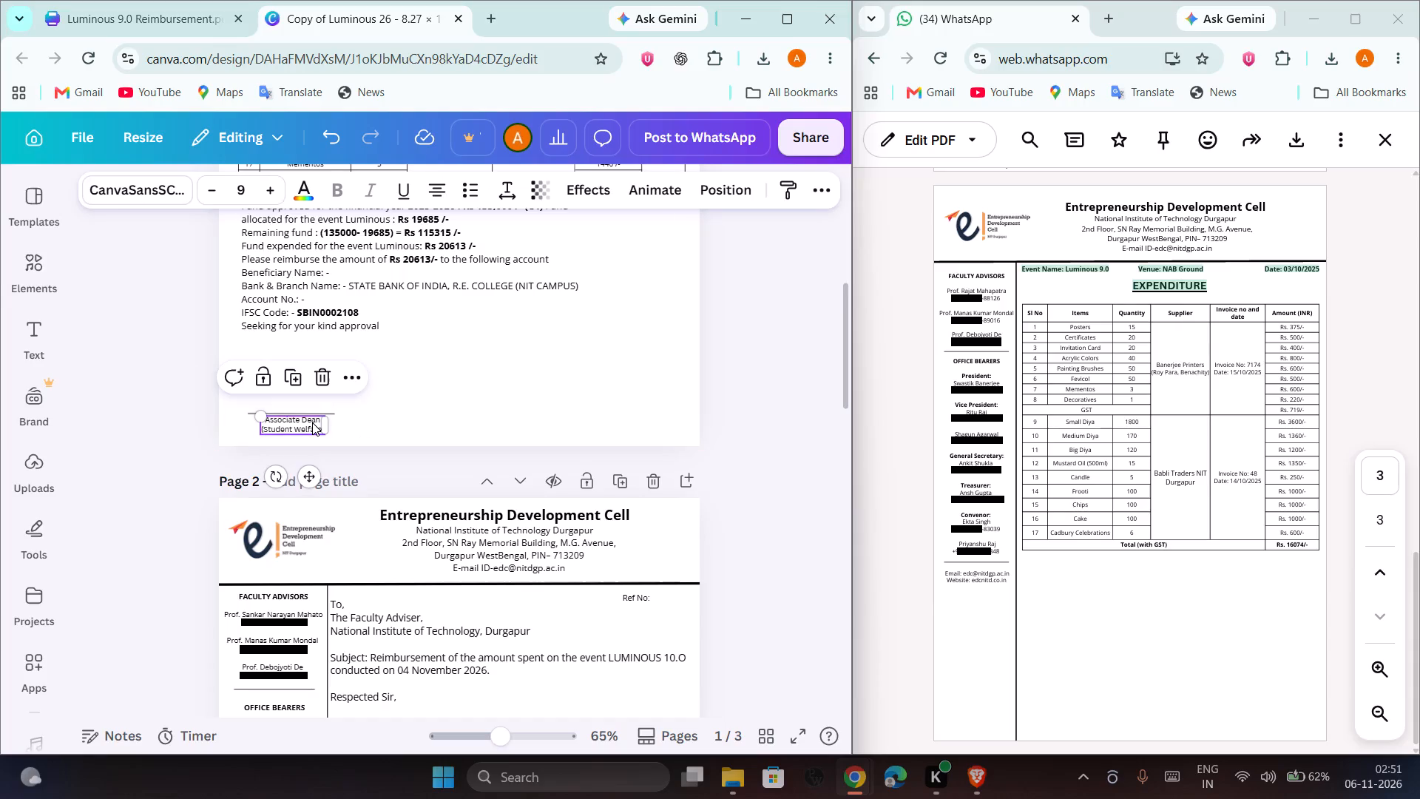
pyautogui.press('Delete')
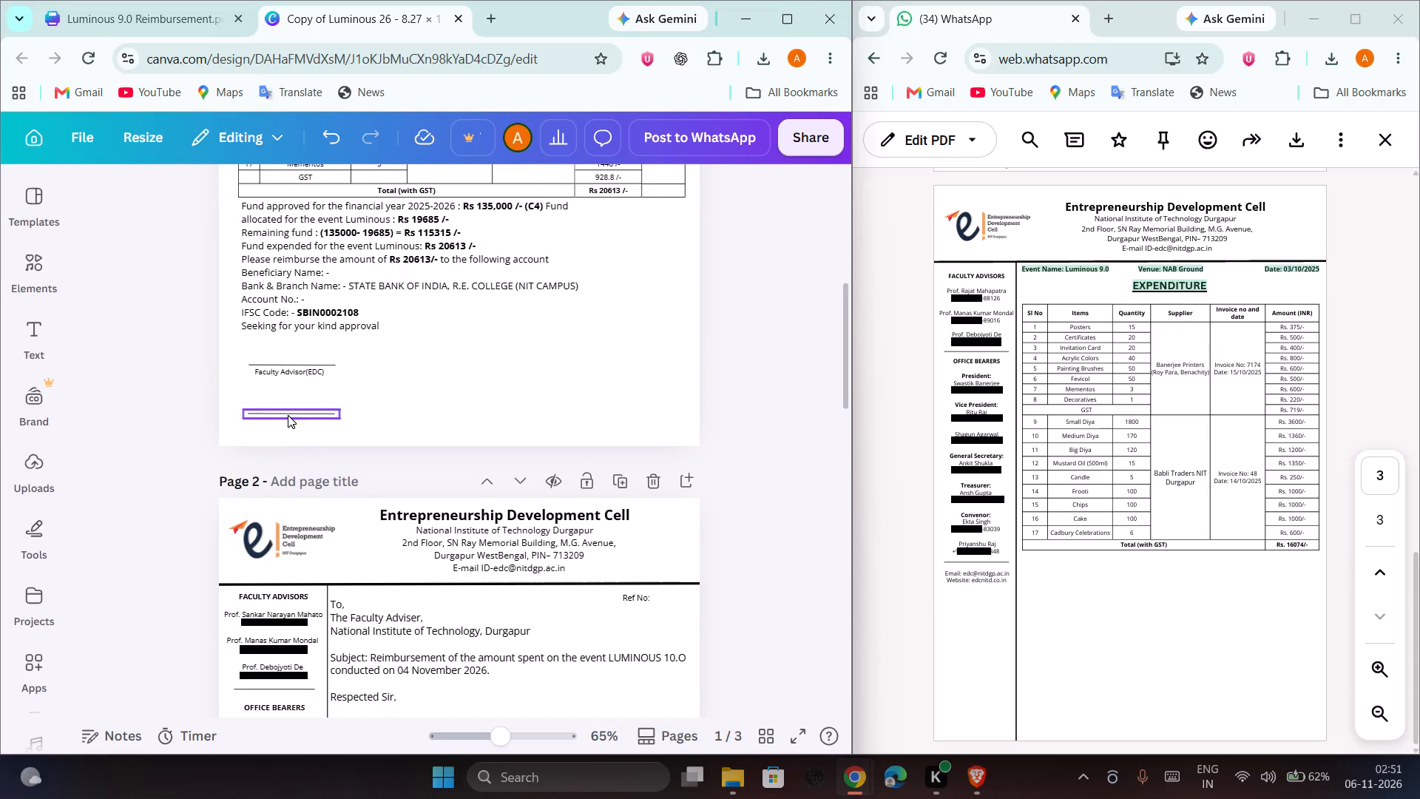
# Raise the unlabelled lower signature line on page 1 until it is level with the line above Faculty Advisor(EDC).
pyautogui.click(288, 415)
pyautogui.press('Up')
pyautogui.press('Up')
pyautogui.press('Up')
pyautogui.press('Up')
pyautogui.press('Up')
pyautogui.press('Up')
pyautogui.press('Up')
pyautogui.press('Up')
pyautogui.press('Up')
pyautogui.press('Up')
pyautogui.press('Up')
pyautogui.press('Up')
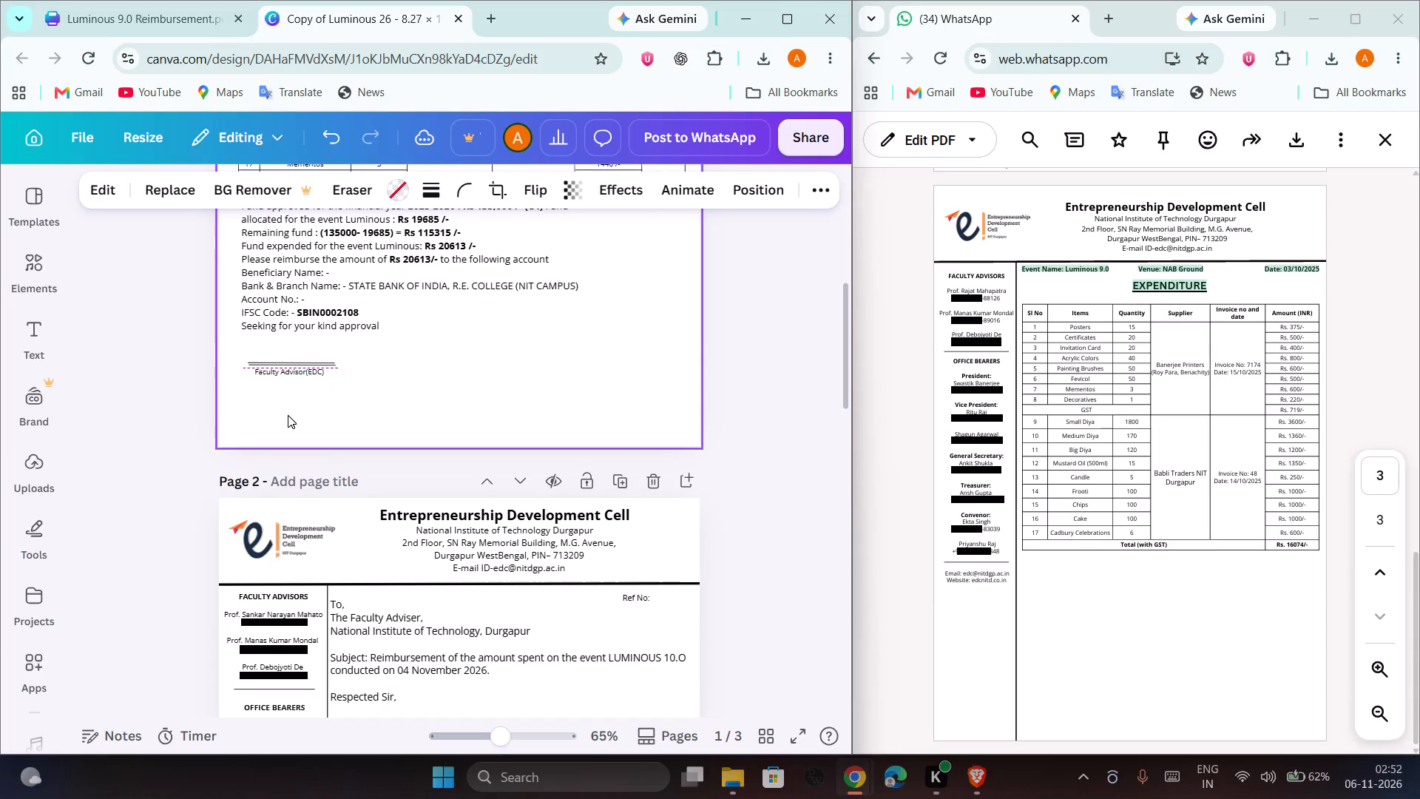
pyautogui.press('Down')
pyautogui.press('Up')
pyautogui.press('Up')
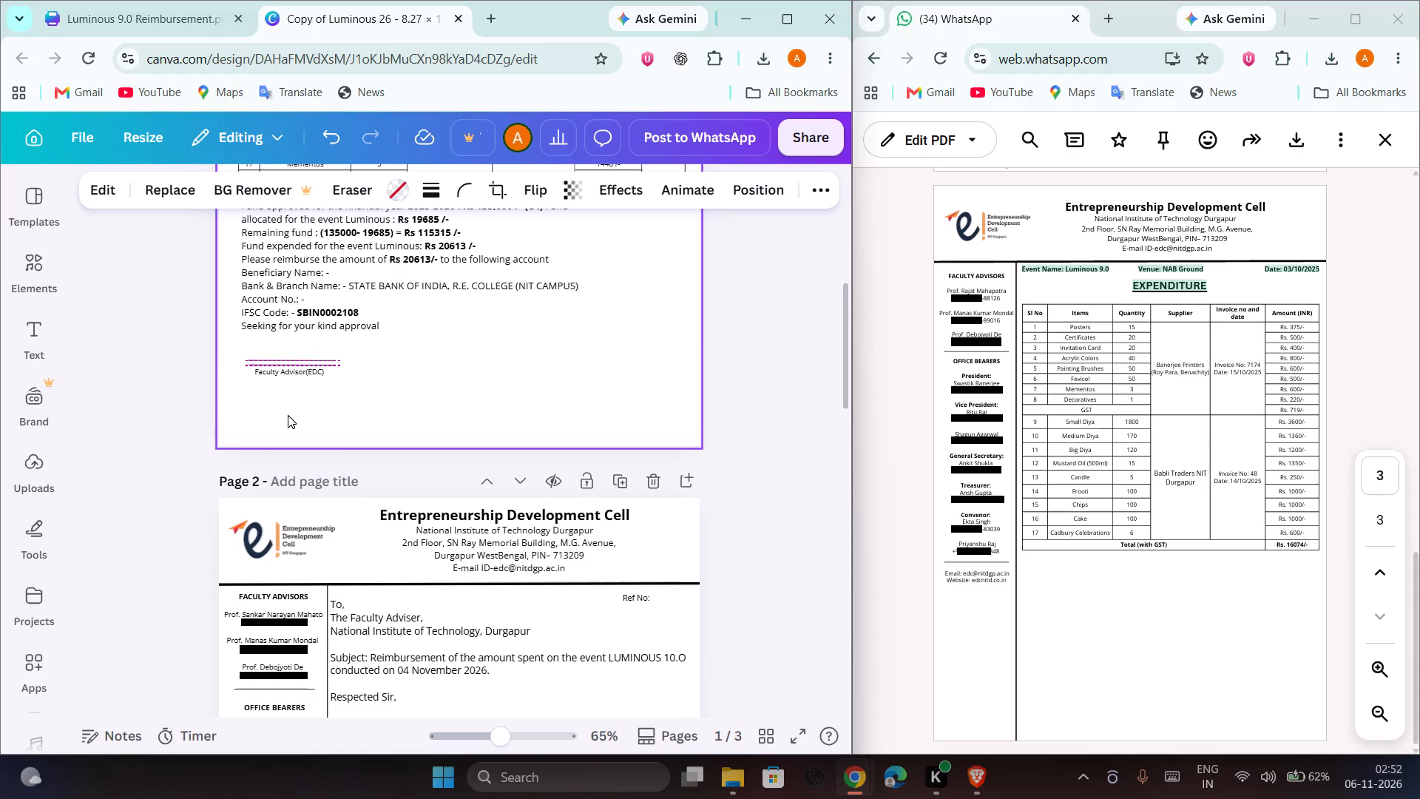
pyautogui.press('Down')
pyautogui.press('Down')
pyautogui.press('Up')
# Shift the unlabelled signature line across page 1 to the right-hand side, opposite the Faculty Advisor(EDC) line.
pyautogui.press('Right')
pyautogui.press('Right')
pyautogui.press('Right')
pyautogui.press('Right')
pyautogui.press('Right')
pyautogui.press('Right')
pyautogui.press('Right')
pyautogui.press('Right')
pyautogui.press('Right')
pyautogui.press('Right')
pyautogui.press('Right')
pyautogui.press('Right')
pyautogui.press('Right')
pyautogui.press('Right')
pyautogui.press('Right')
pyautogui.press('Right')
pyautogui.press('Right')
pyautogui.press('Right')
pyautogui.press('Right')
pyautogui.press('Right')
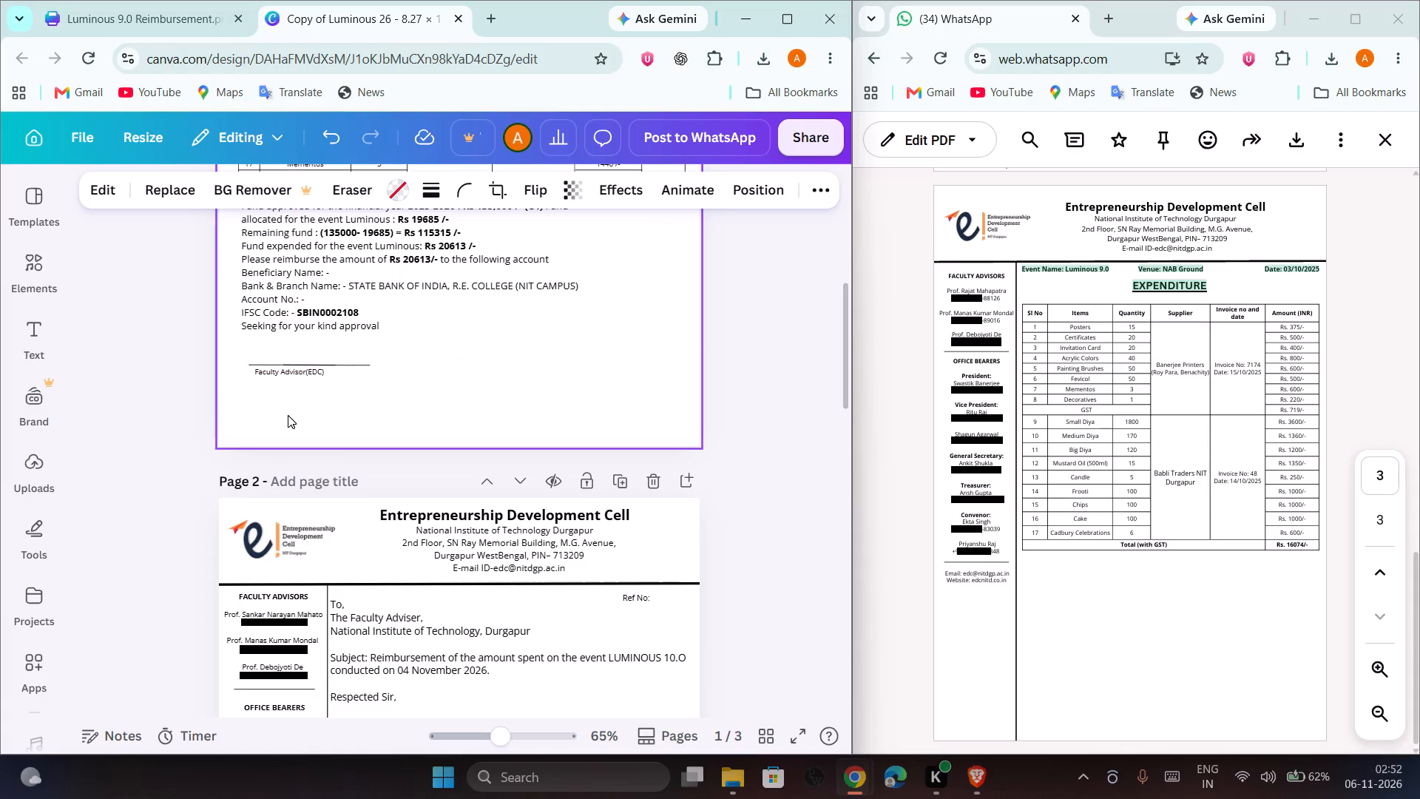
pyautogui.press('Right')
pyautogui.press('Right')
pyautogui.press('Right')
pyautogui.press('Right')
pyautogui.press('Right')
pyautogui.press('Right')
pyautogui.press('Right')
pyautogui.press('Right')
pyautogui.press('Right')
pyautogui.press('Right')
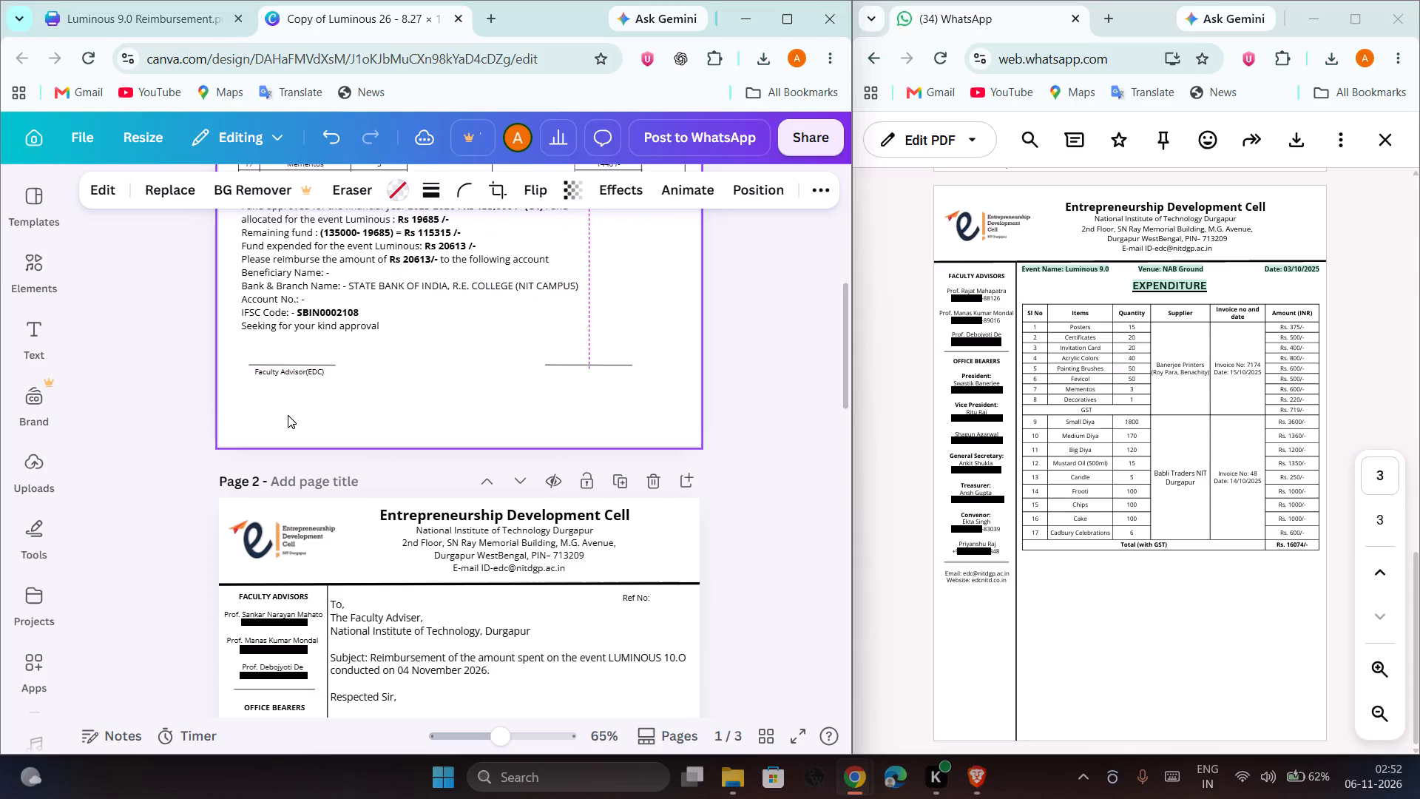
pyautogui.press('Right')
pyautogui.press('Right')
pyautogui.press('Right')
pyautogui.press('Right')
pyautogui.press('Right')
pyautogui.press('Left')
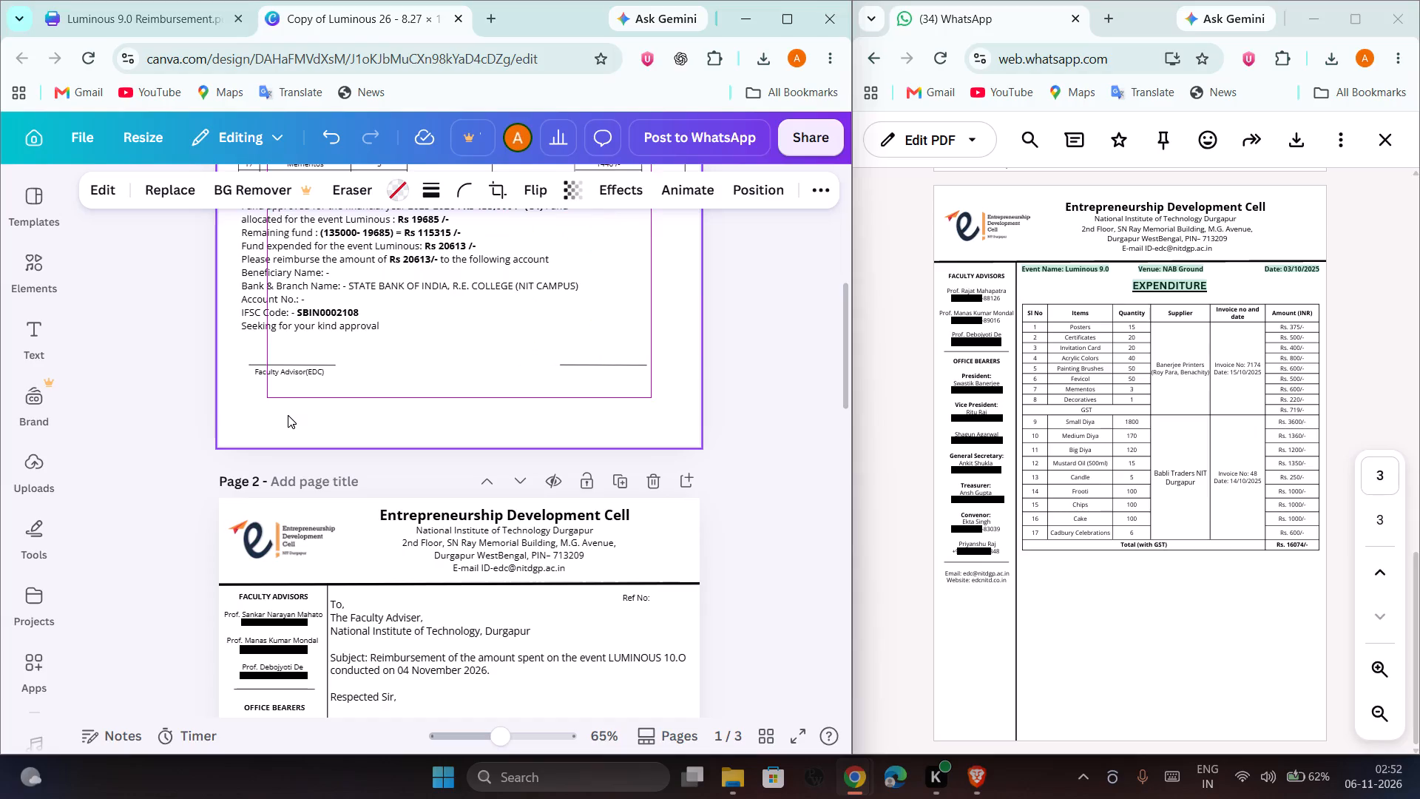
# Lower the signature line belonging to Faculty Advisor(EDC) on page 1 a little.
pyautogui.click(280, 367)
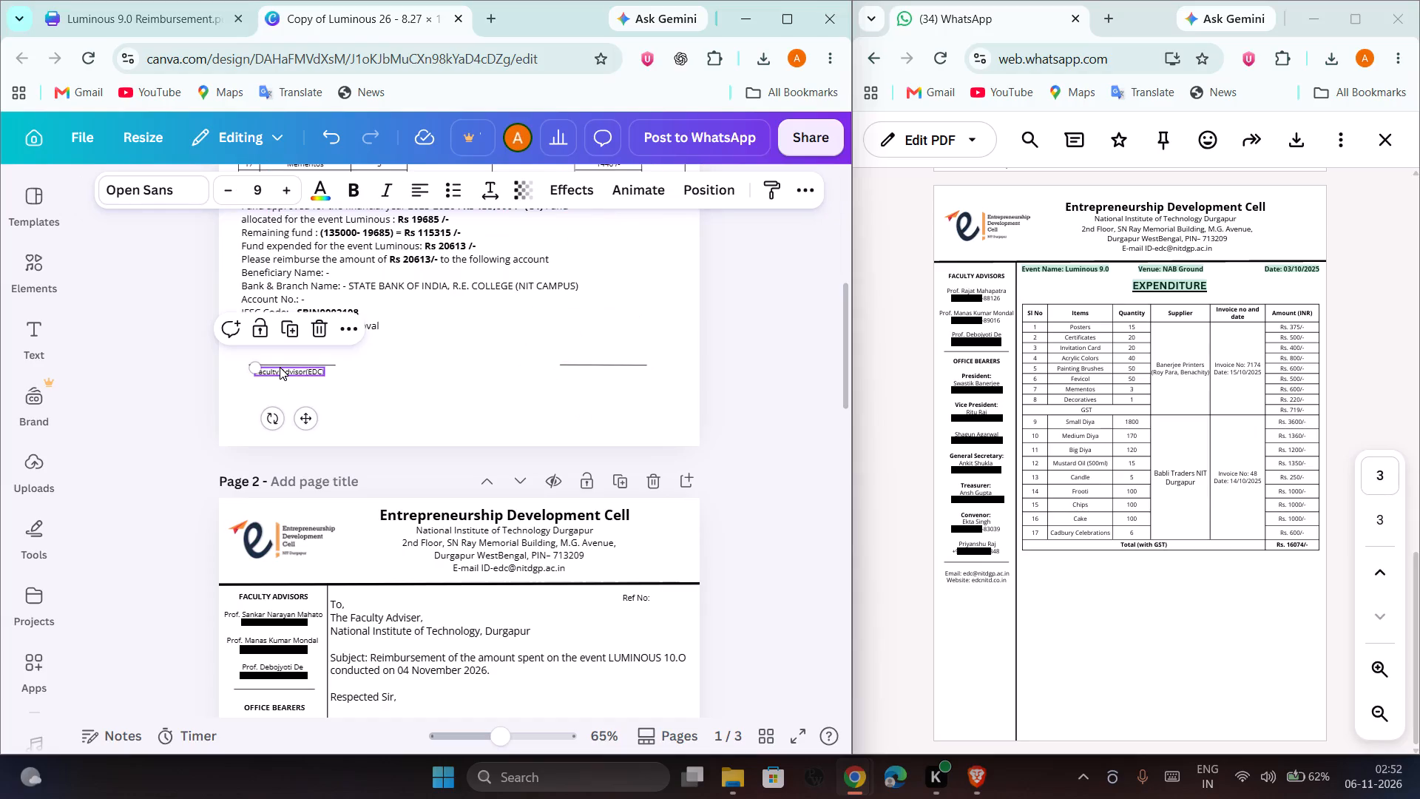
pyautogui.click(281, 363)
pyautogui.press('Down')
pyautogui.press('Down')
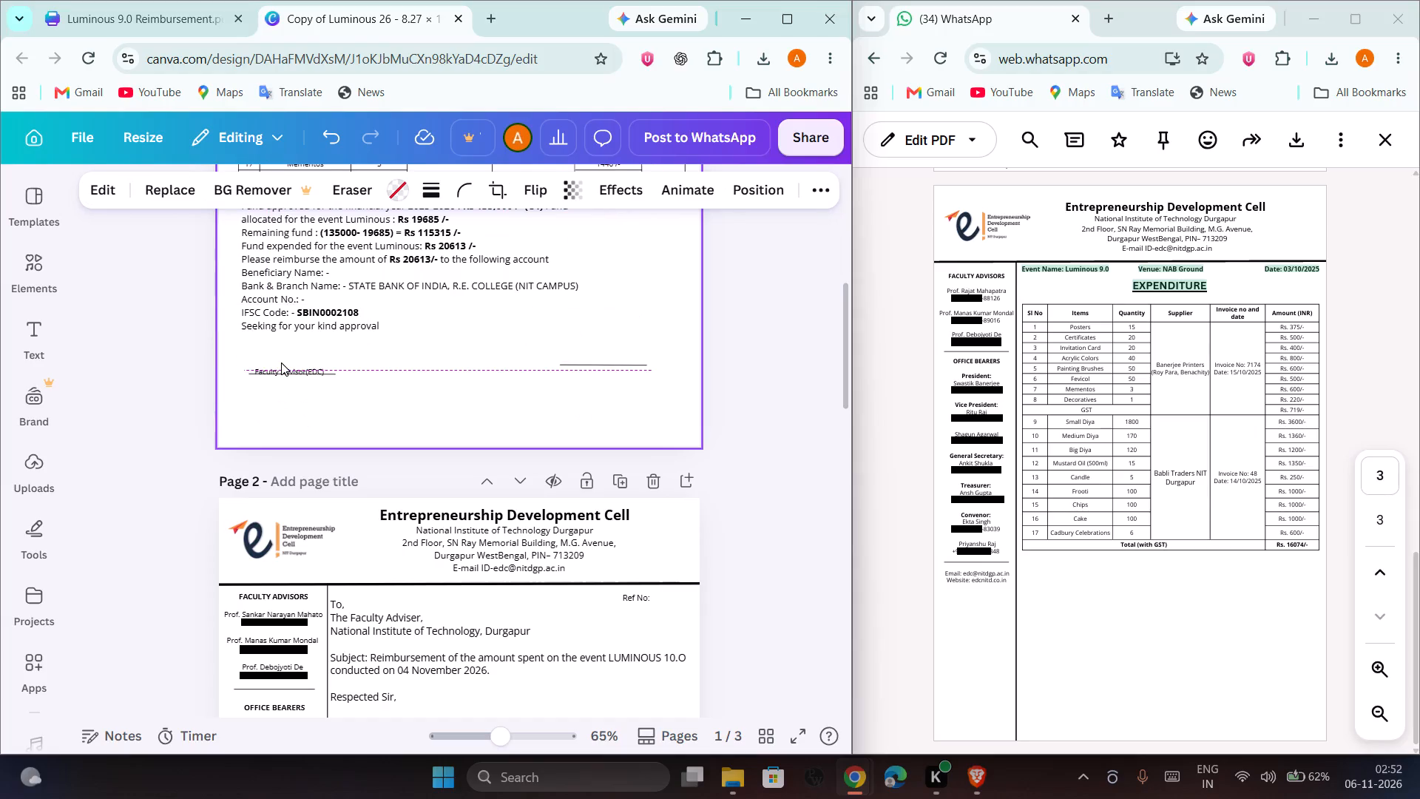
pyautogui.click(287, 369)
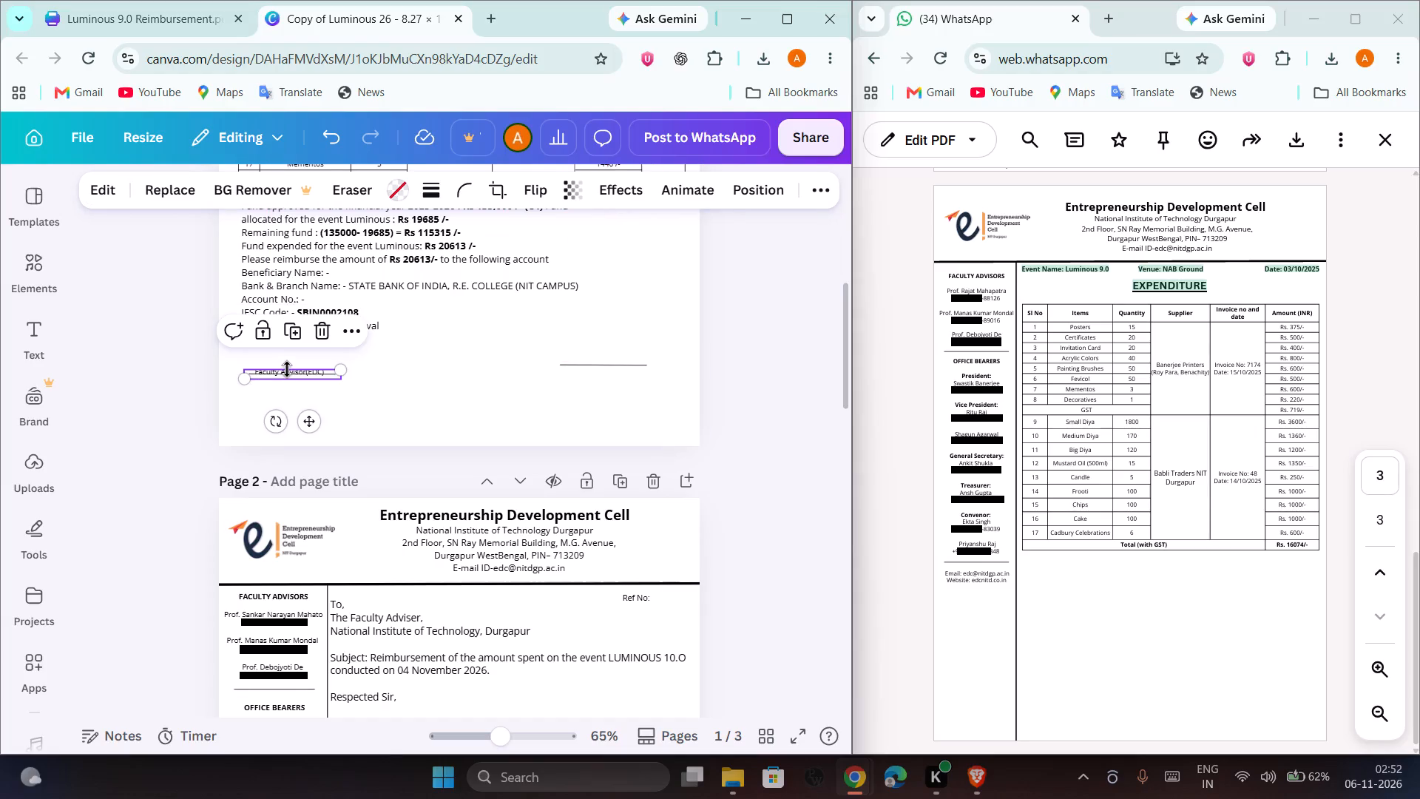
pyautogui.press('Down')
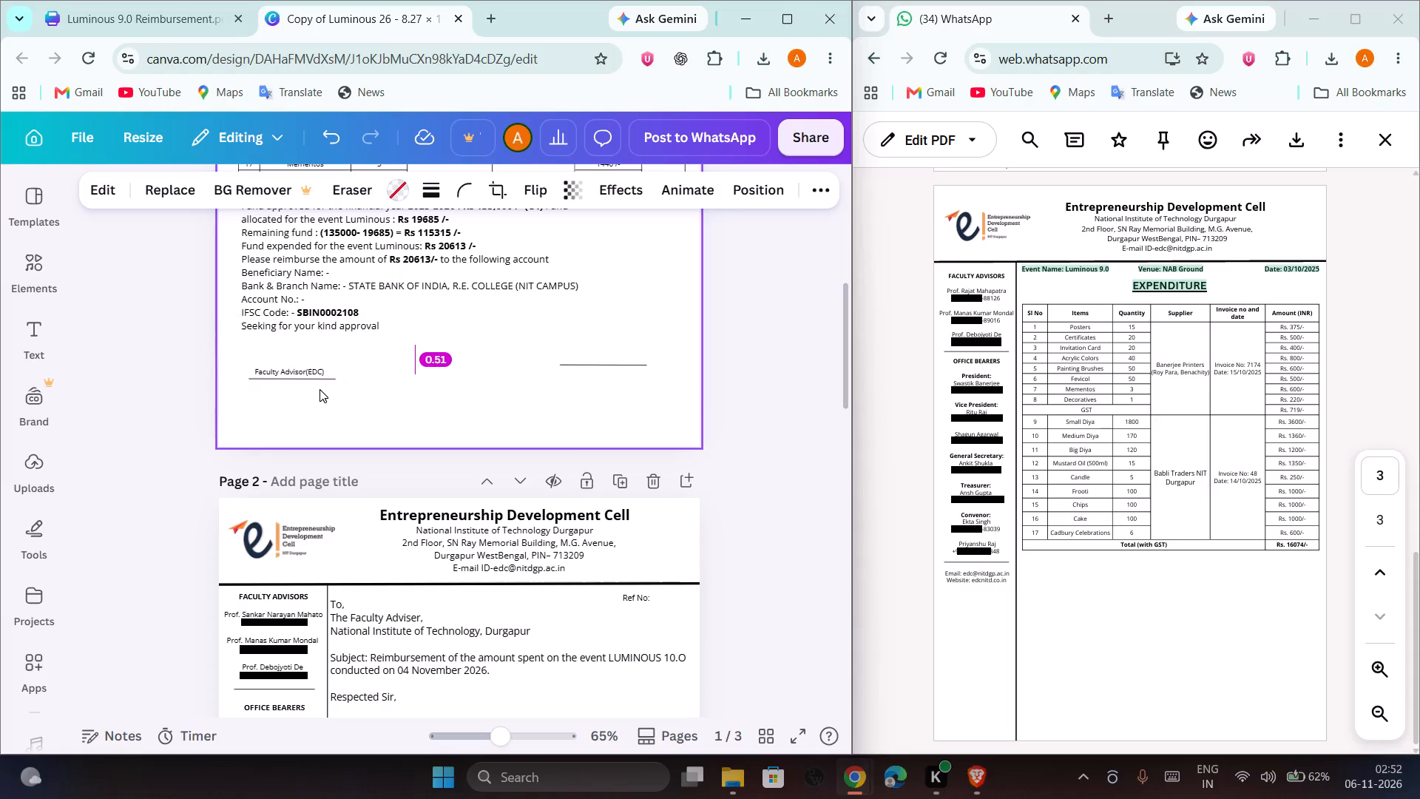
pyautogui.press('Down')
pyautogui.press('Up')
pyautogui.press('Down')
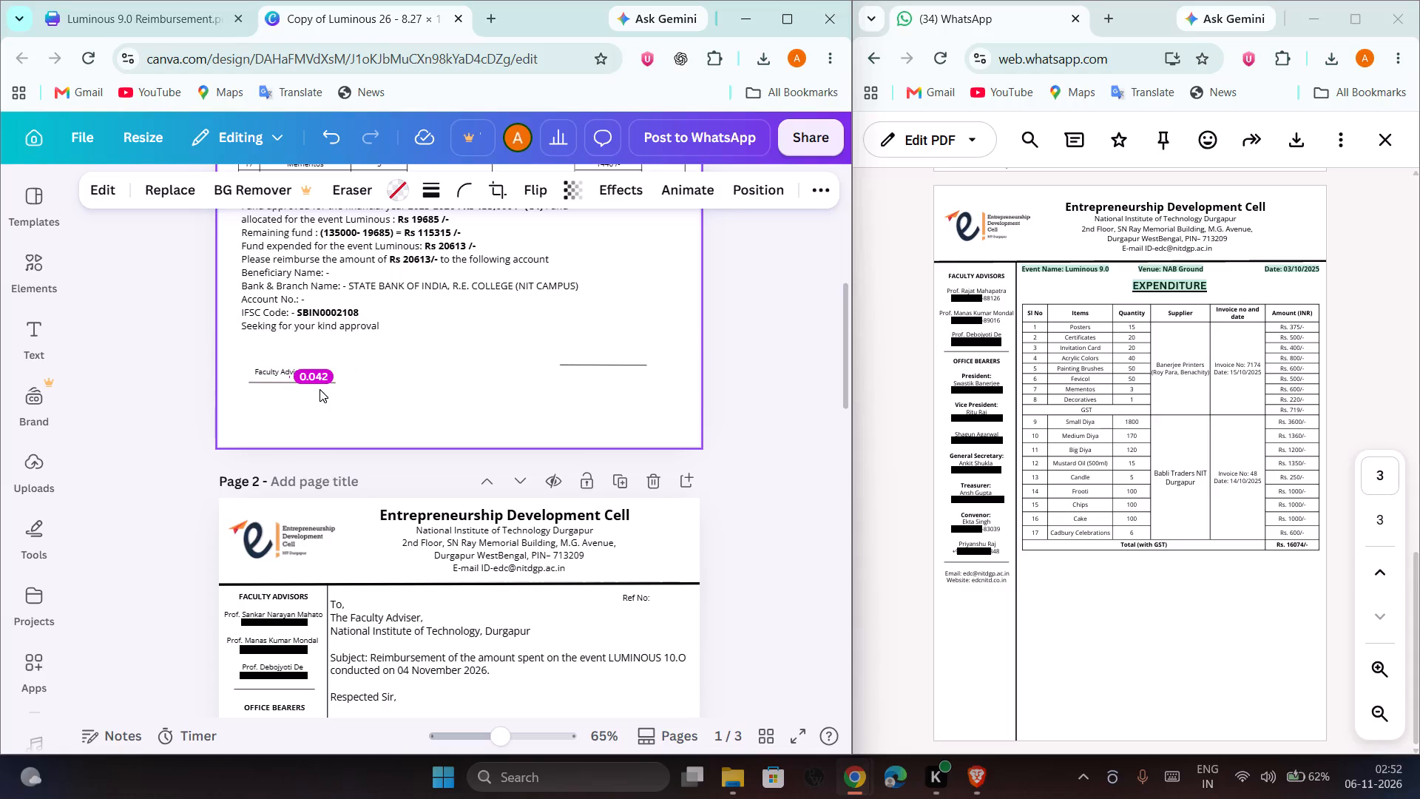
# Lower the Faculty Advisor(EDC) label and nudge its signature line back up so the line sits just above the text.
pyautogui.click(277, 370)
pyautogui.press('Down')
pyautogui.press('Down')
pyautogui.press('Down')
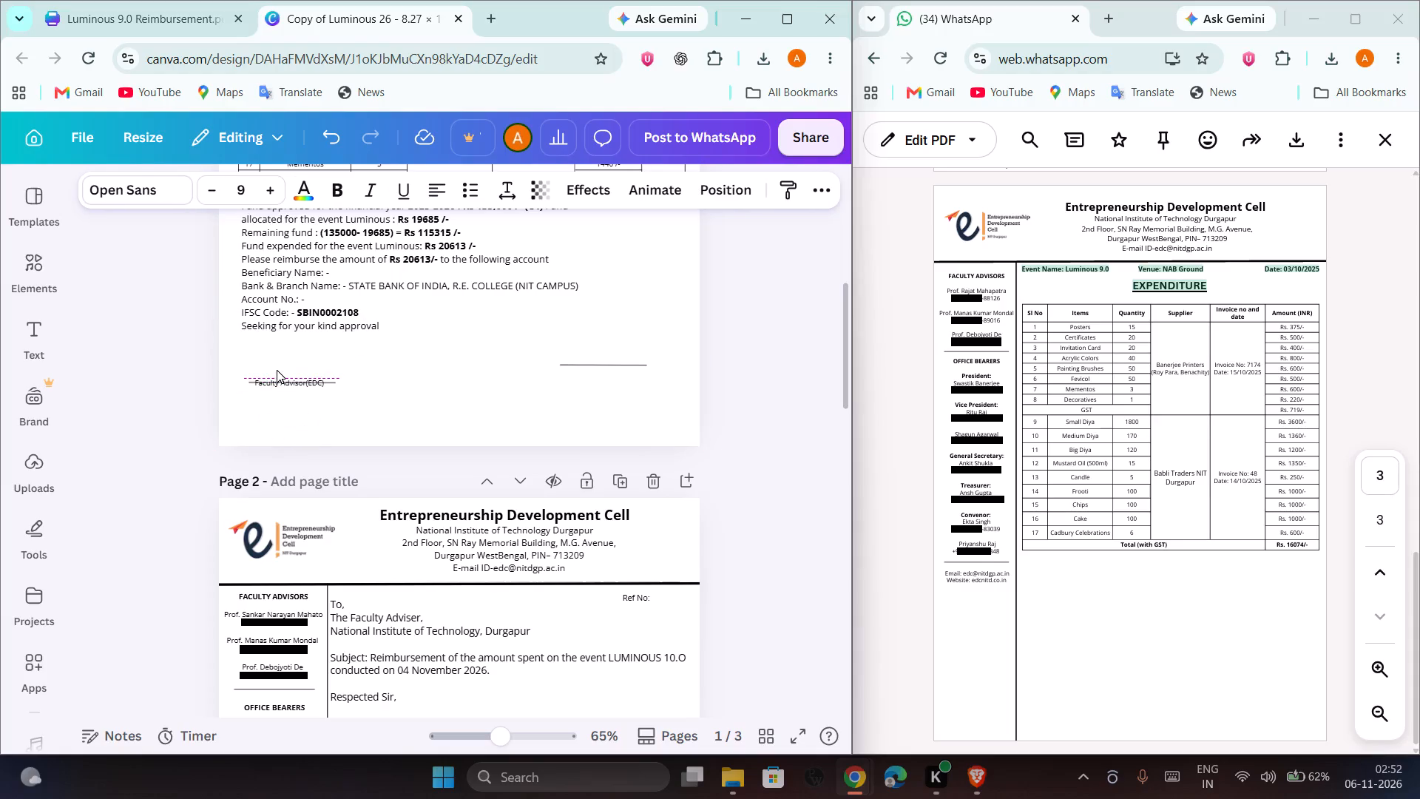
pyautogui.press('Down')
pyautogui.click(273, 380)
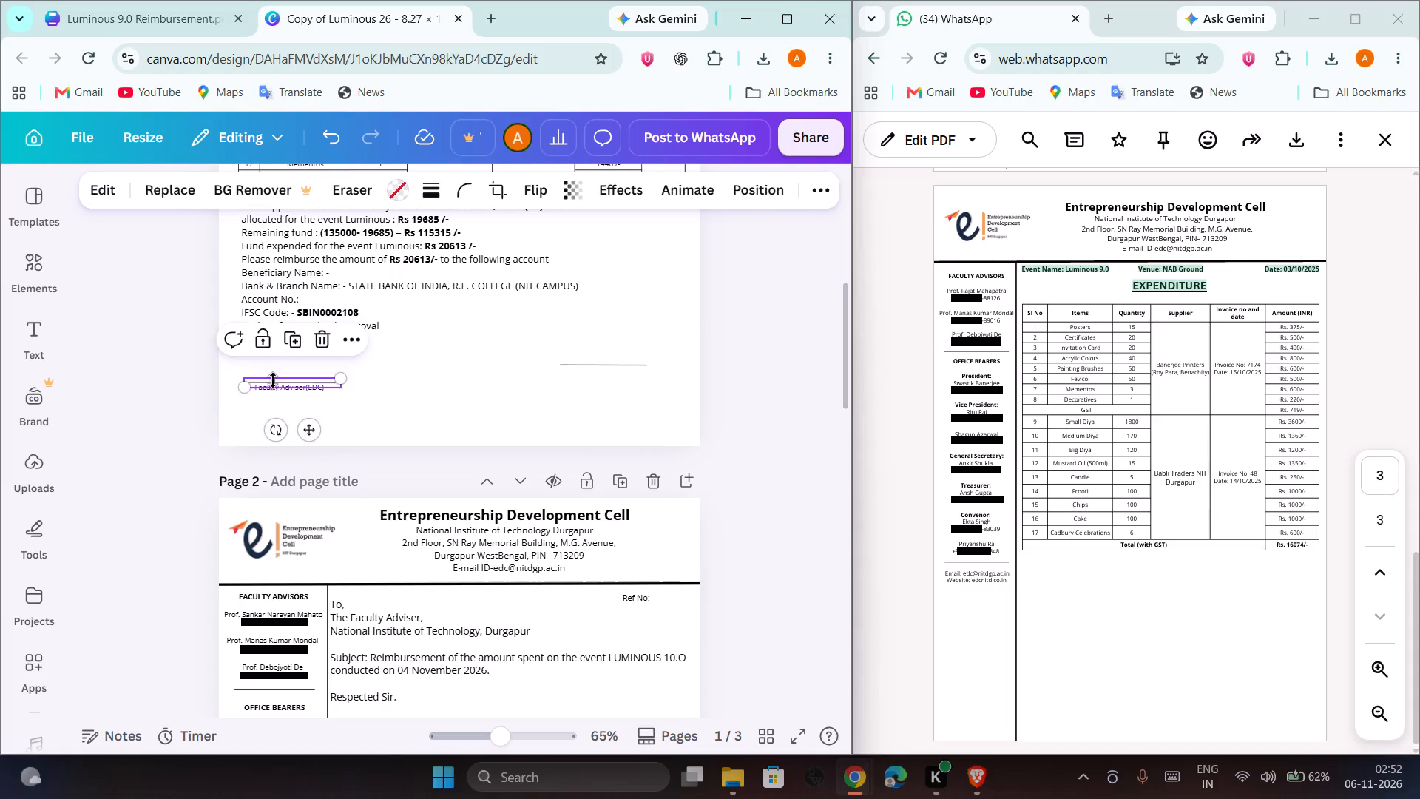
pyautogui.press('Up')
pyautogui.press('Up')
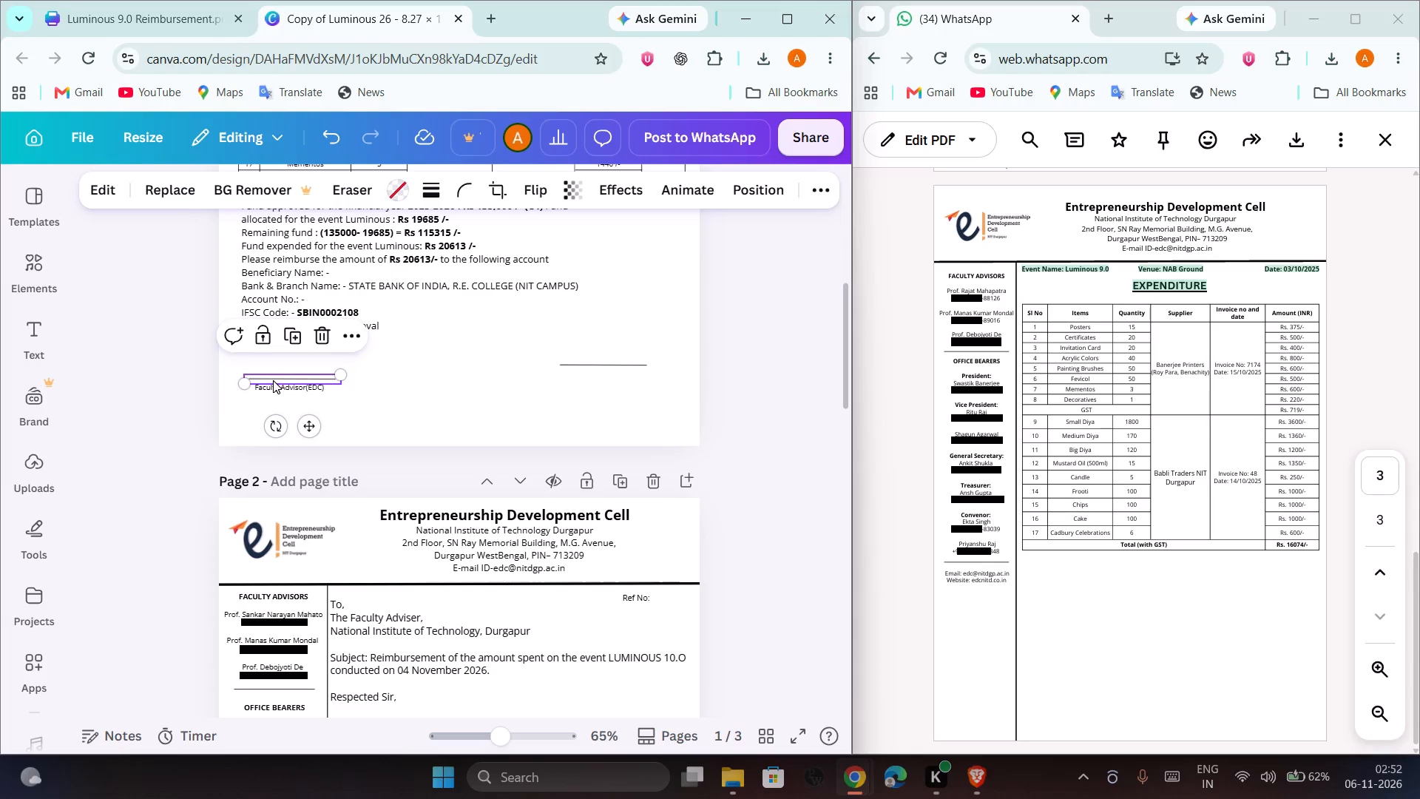
pyautogui.click(274, 386)
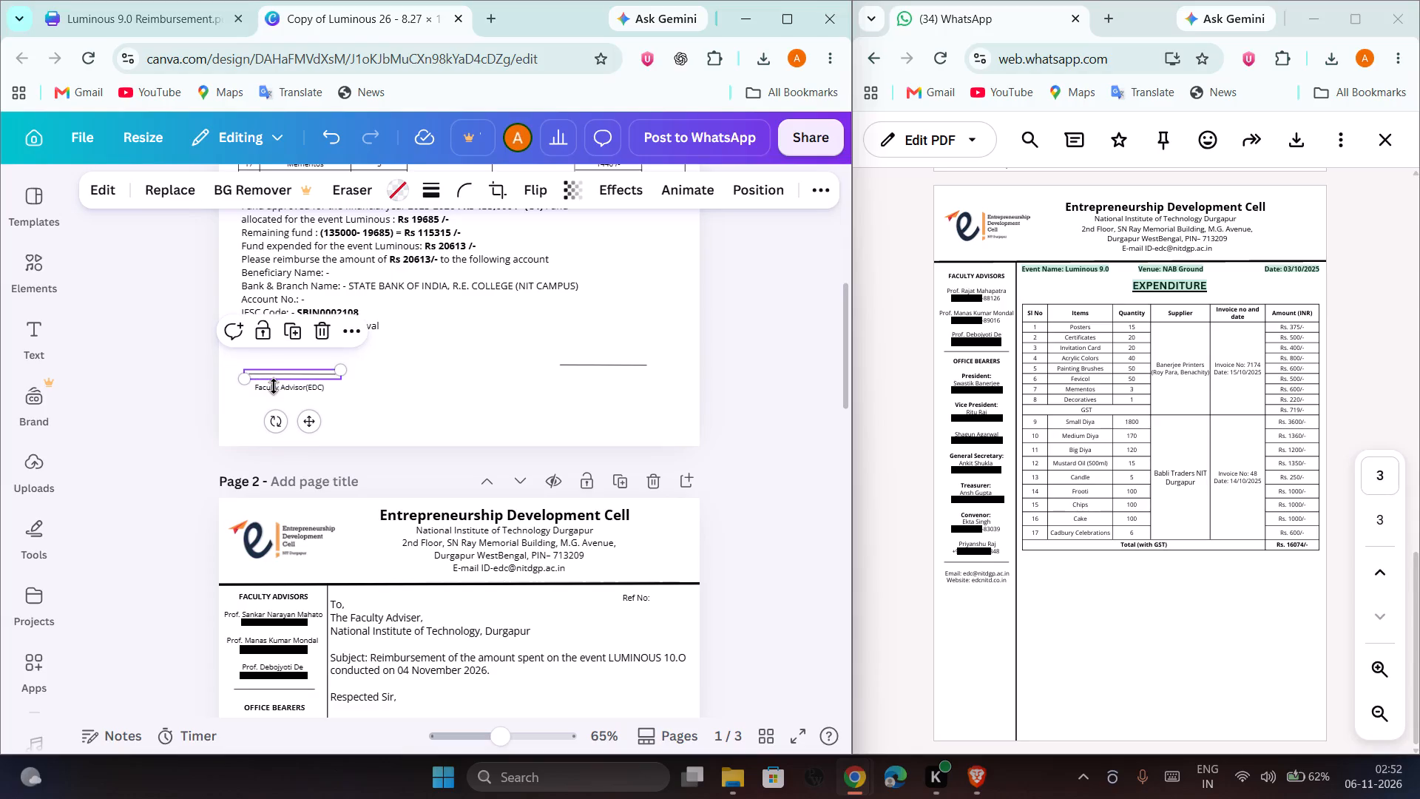
# Bring page 1's spare signature line level with the line above Faculty Advisor(EDC).
pyautogui.click(274, 386)
pyautogui.moveTo(575, 362); pyautogui.dragTo(492, 368)
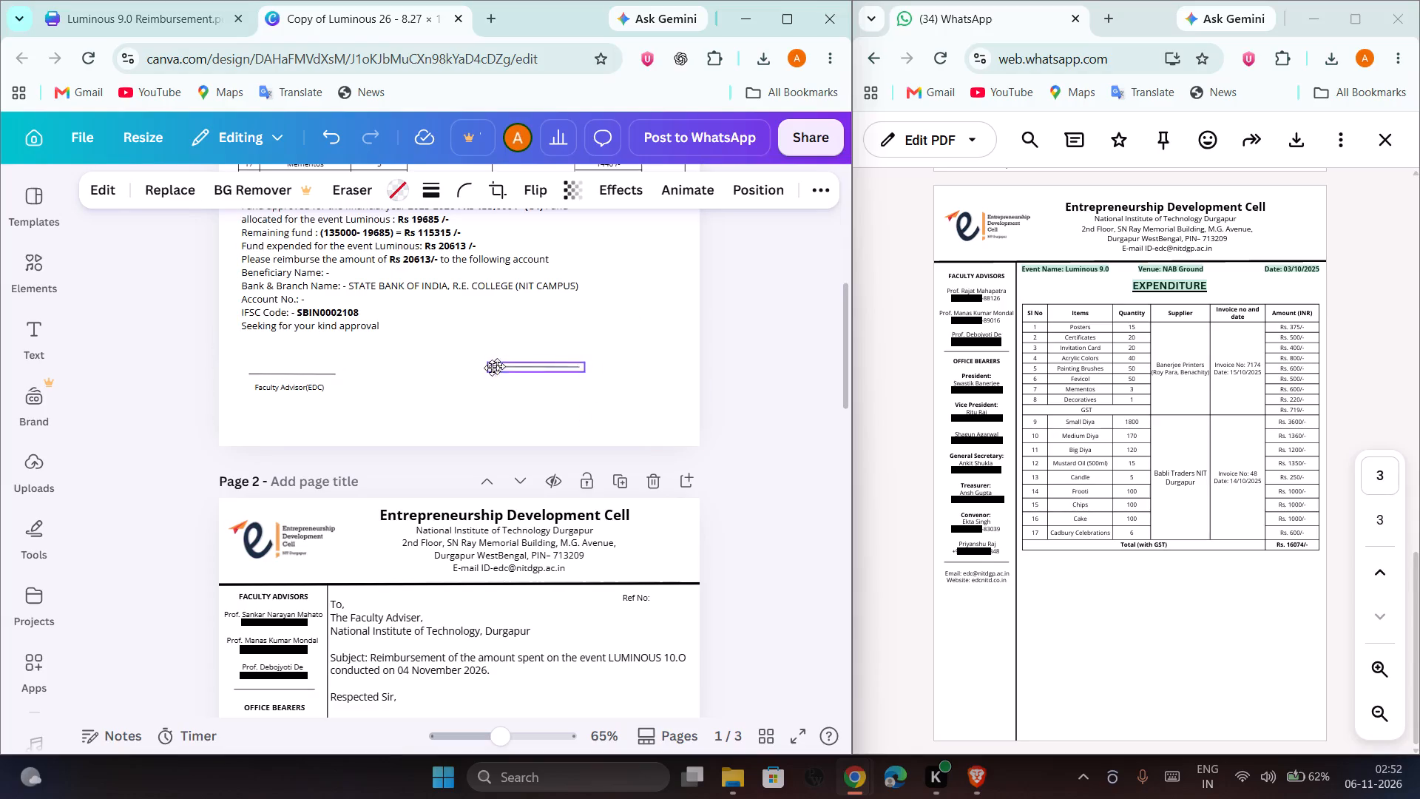
pyautogui.moveTo(492, 368); pyautogui.dragTo(351, 371)
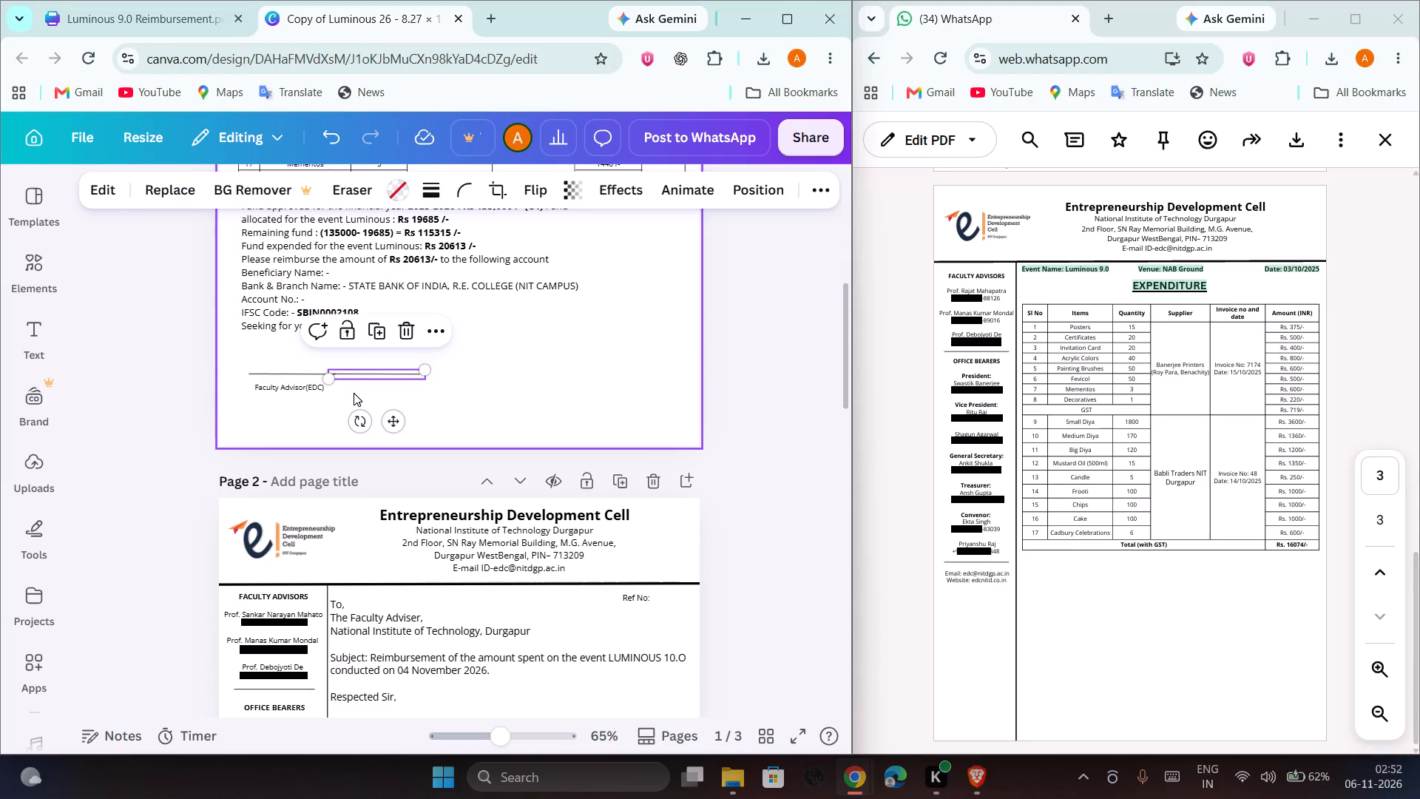
pyautogui.press('Left')
pyautogui.press('Down')
pyautogui.press('Up')
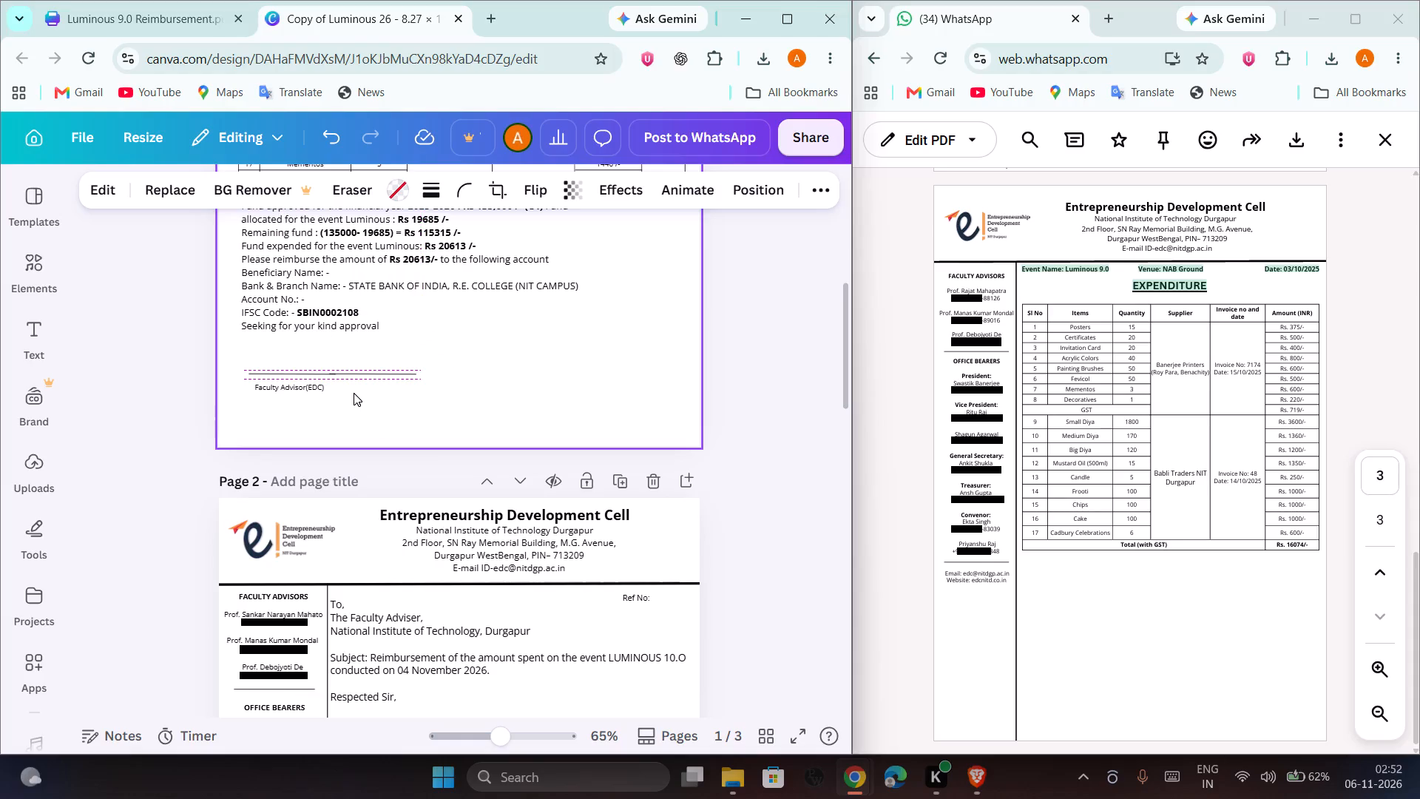
# Shift the spare signature line horizontally to the right side of page 1, keeping it level with the Faculty Advisor line.
pyautogui.press('Right')
pyautogui.press('Right')
pyautogui.press('Right')
pyautogui.press('Right')
pyautogui.press('Right')
pyautogui.press('Right')
pyautogui.press('Right')
pyautogui.press('Right')
pyautogui.press('Right')
pyautogui.press('Right')
pyautogui.press('Right')
pyautogui.press('Right')
pyautogui.press('Right')
pyautogui.press('Right')
pyautogui.press('Right')
pyautogui.press('Right')
pyautogui.press('Right')
pyautogui.press('Right')
pyautogui.press('Right')
pyautogui.press('Right')
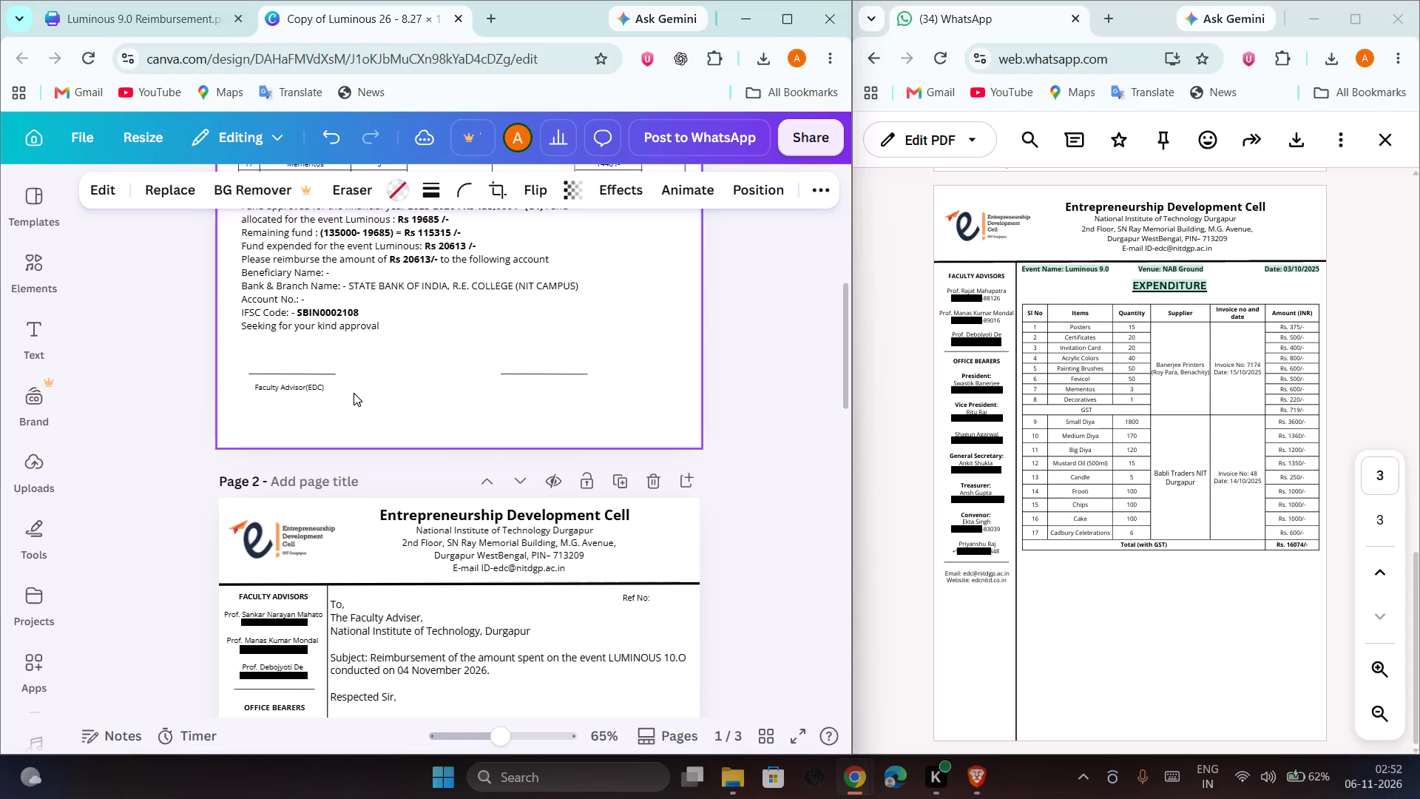
pyautogui.press('Right')
pyautogui.press('Right')
pyautogui.press('Right')
pyautogui.press('Right')
pyautogui.press('Right')
pyautogui.press('Right')
pyautogui.press('Right')
pyautogui.press('Right')
pyautogui.press('Right')
pyautogui.press('Right')
pyautogui.press('Right')
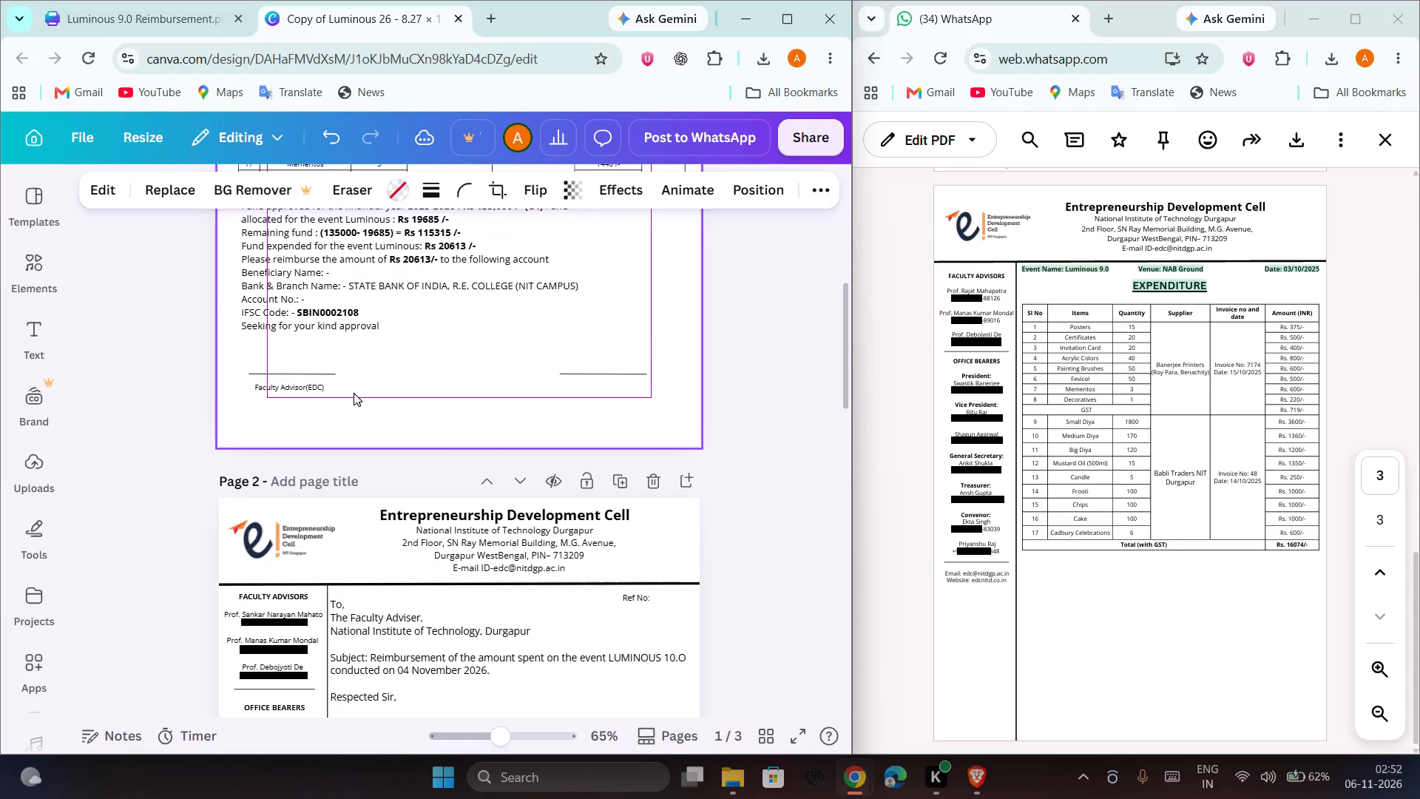
# Make the Faculty Advisor(EDC) label size 10 and bold, and nudge it up and left to sit just under its signature line.
pyautogui.click(314, 387)
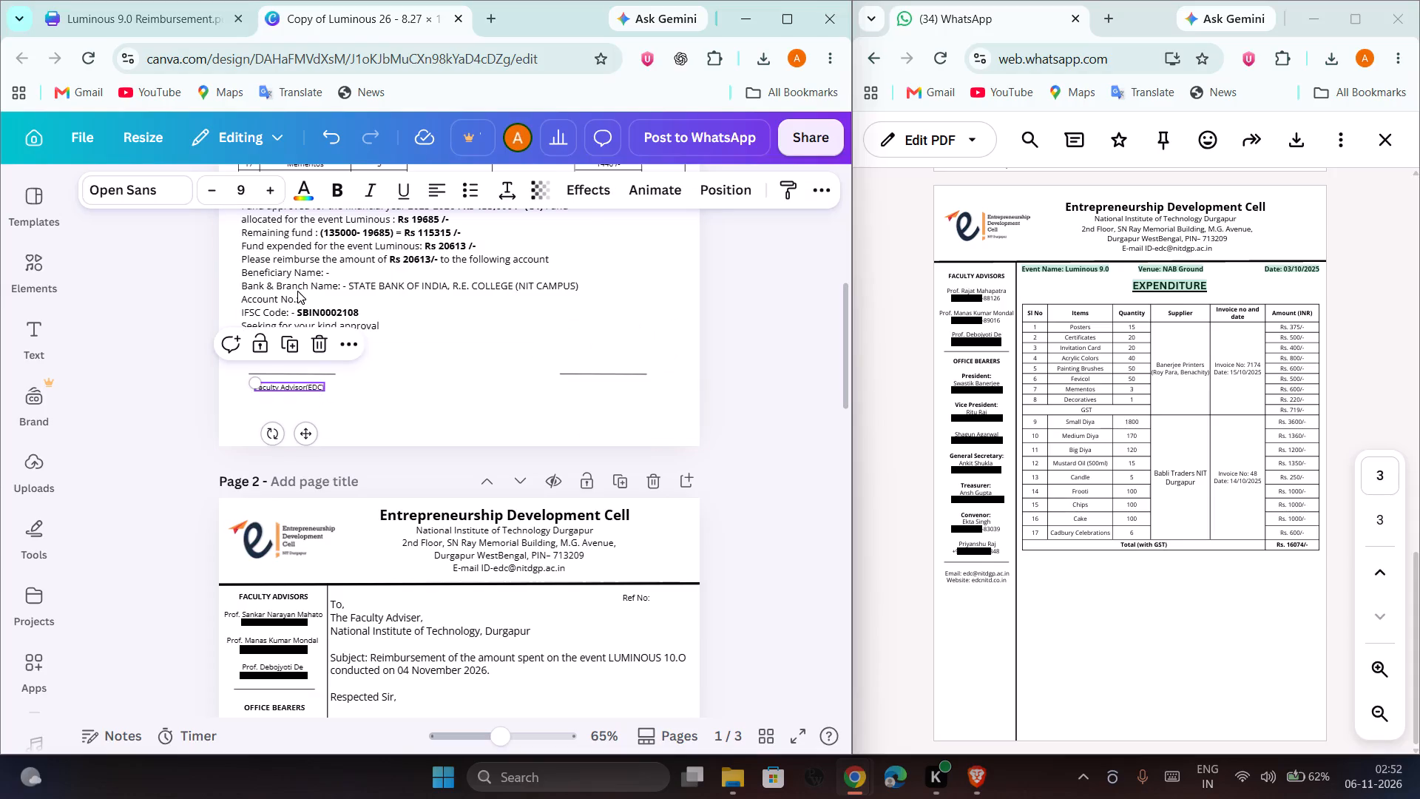
pyautogui.click(266, 194)
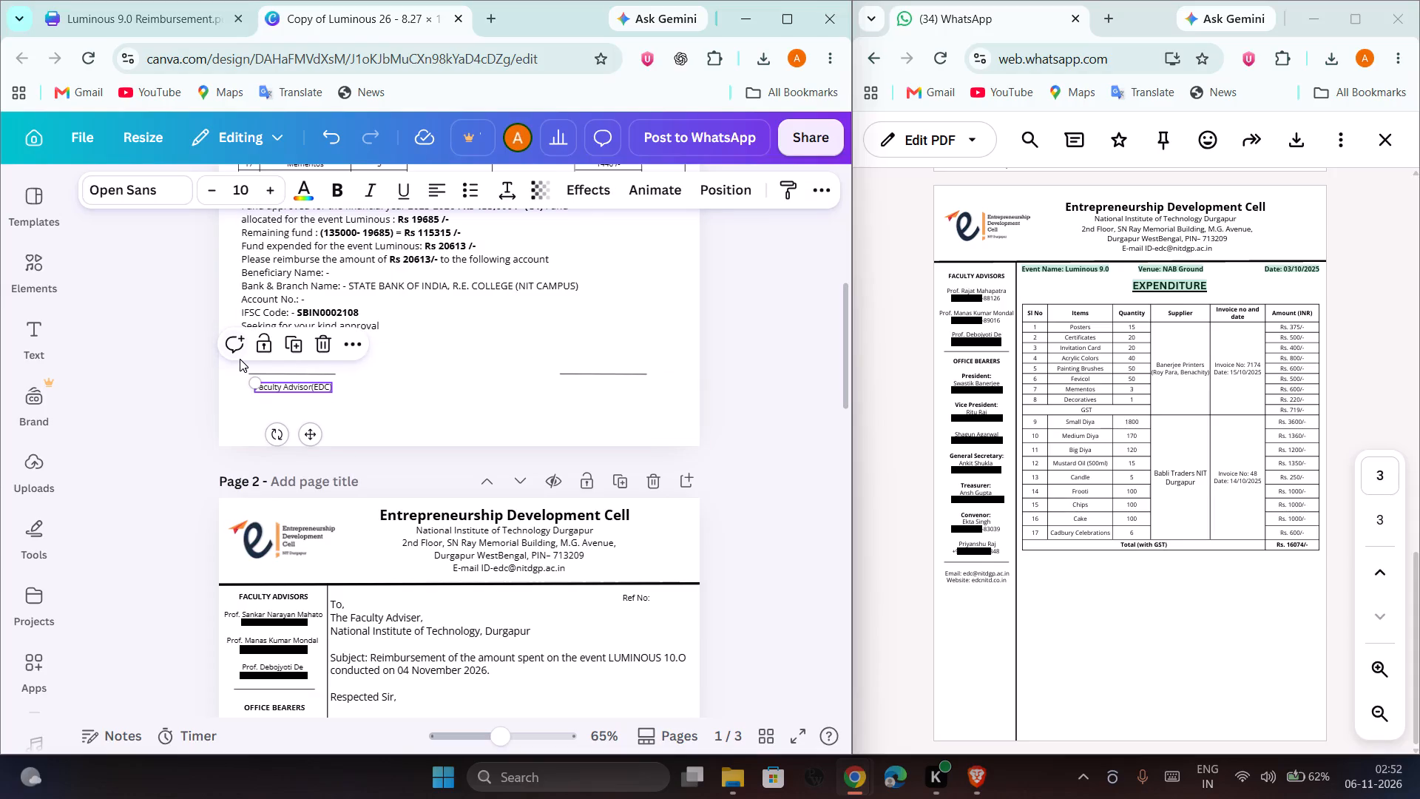
pyautogui.hotkey('ctrl', 'b')
pyautogui.press('Up')
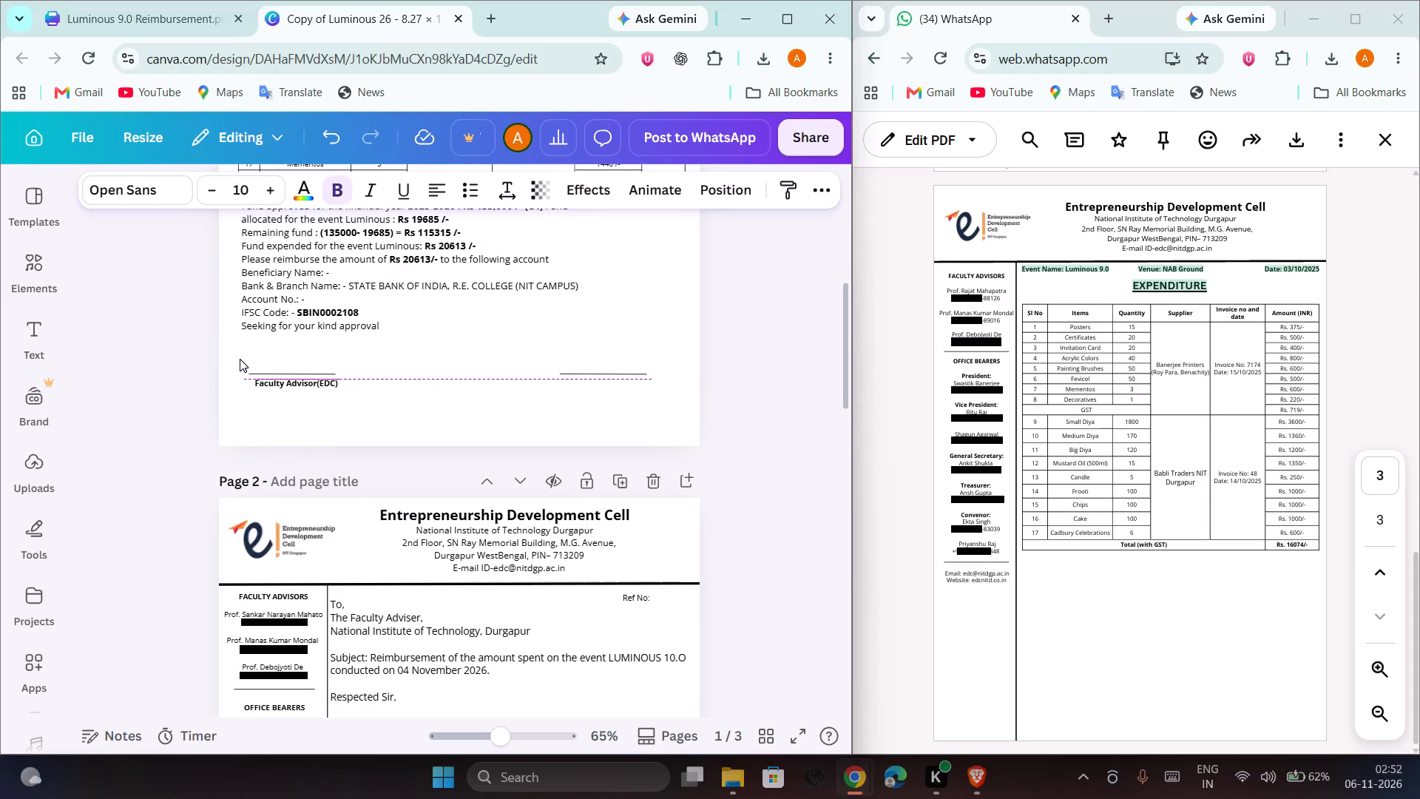
pyautogui.press('Left')
pyautogui.press('Up')
pyautogui.press('Down')
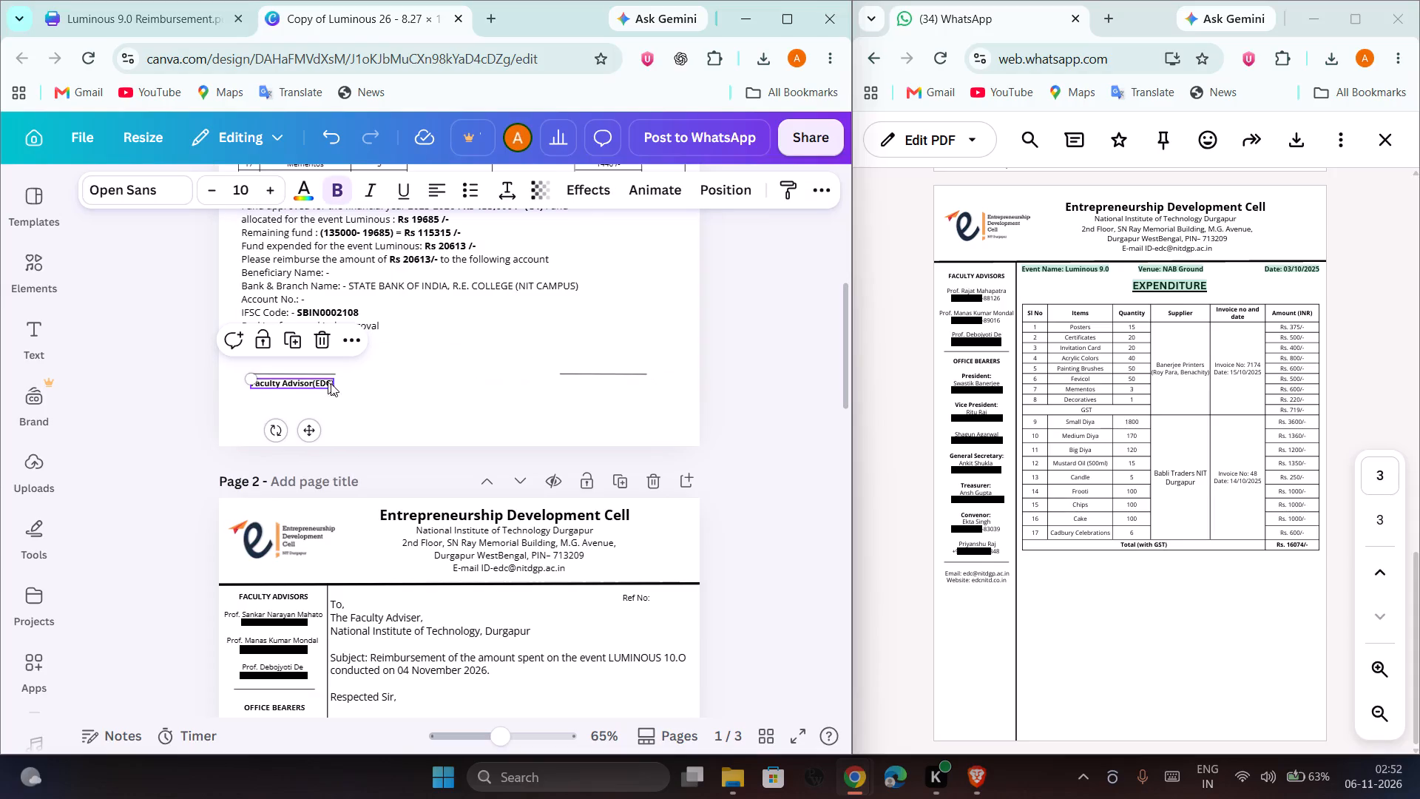
# Add a text box to page 1 with the copied text "Associate Dean (Student Welfare)", split over two lines and bold.
pyautogui.click(590, 390)
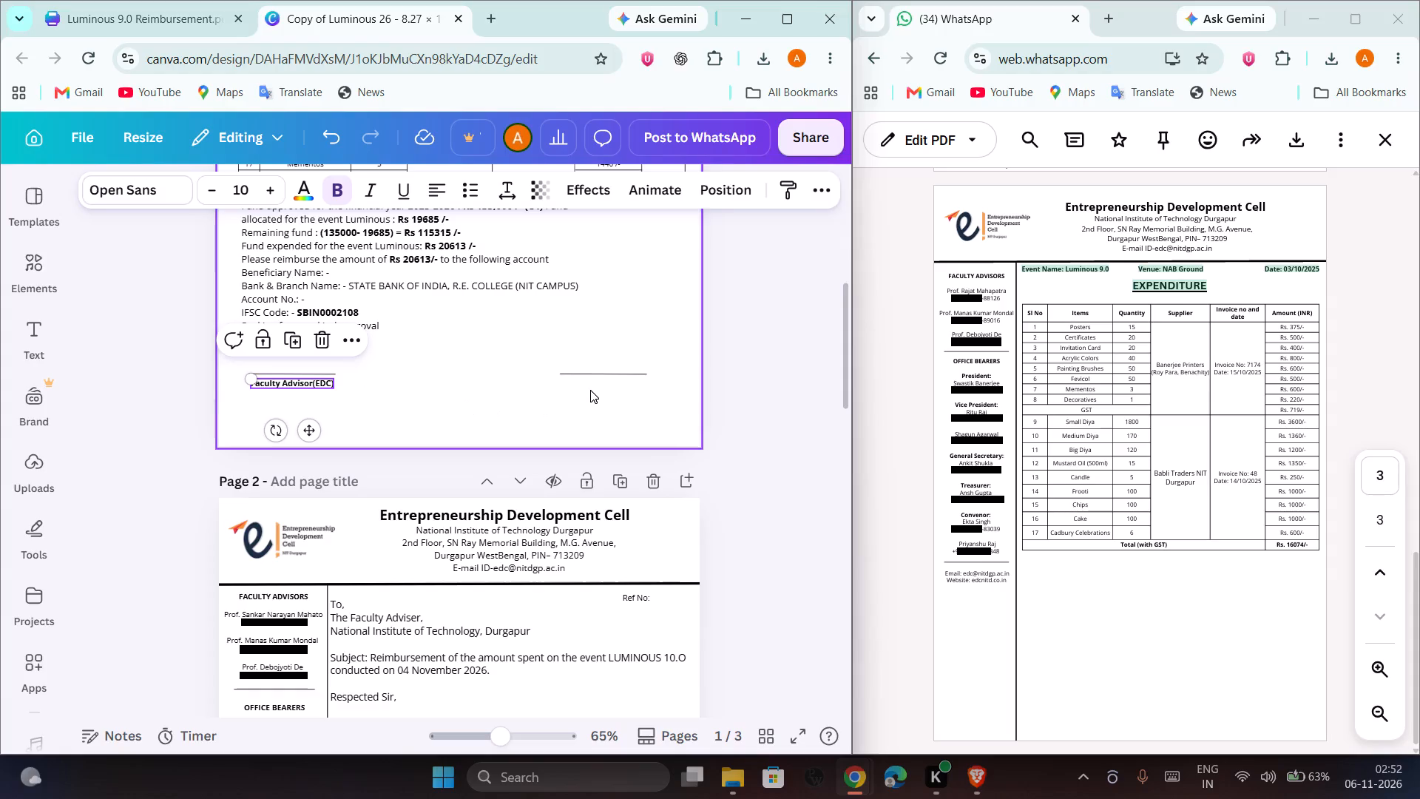
pyautogui.click(22, 340)
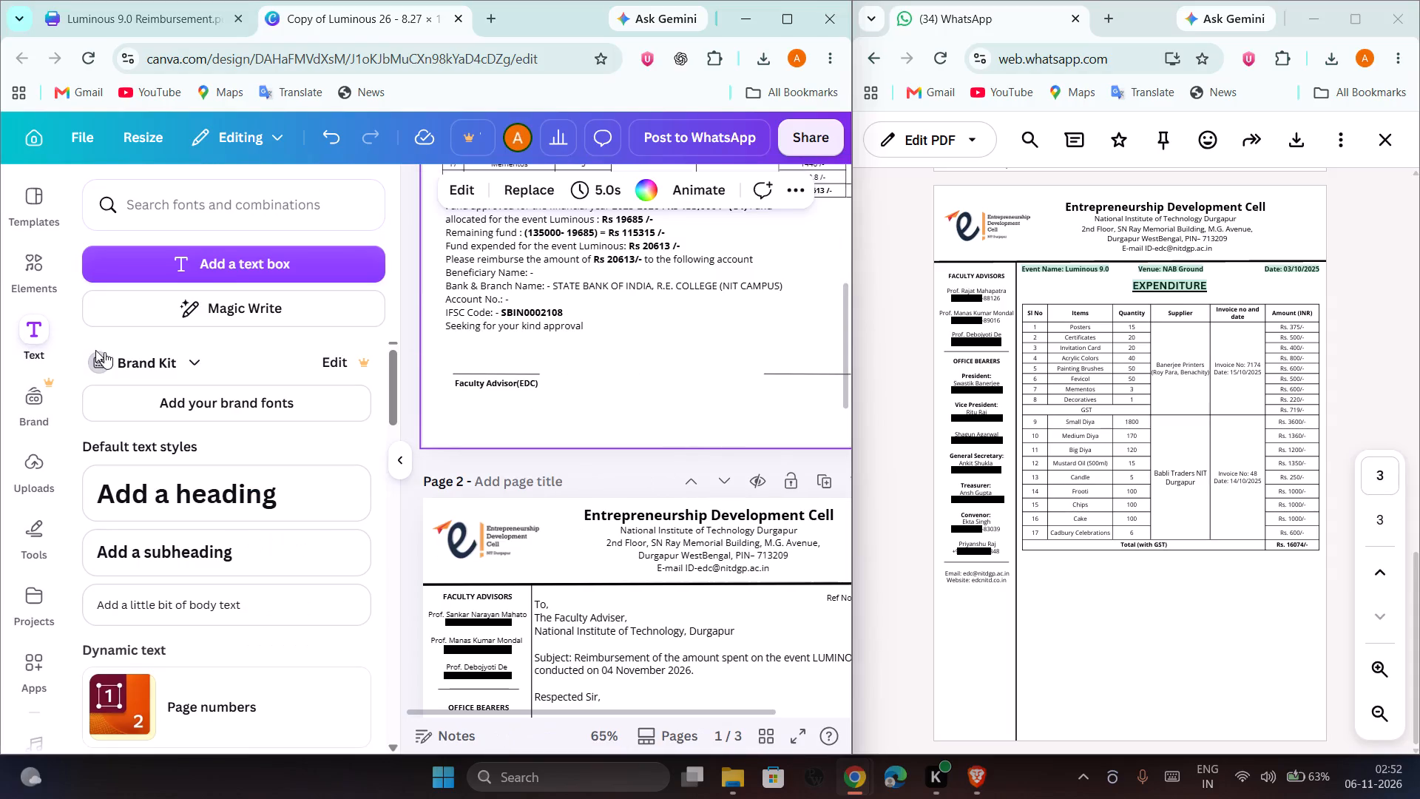
pyautogui.click(233, 257)
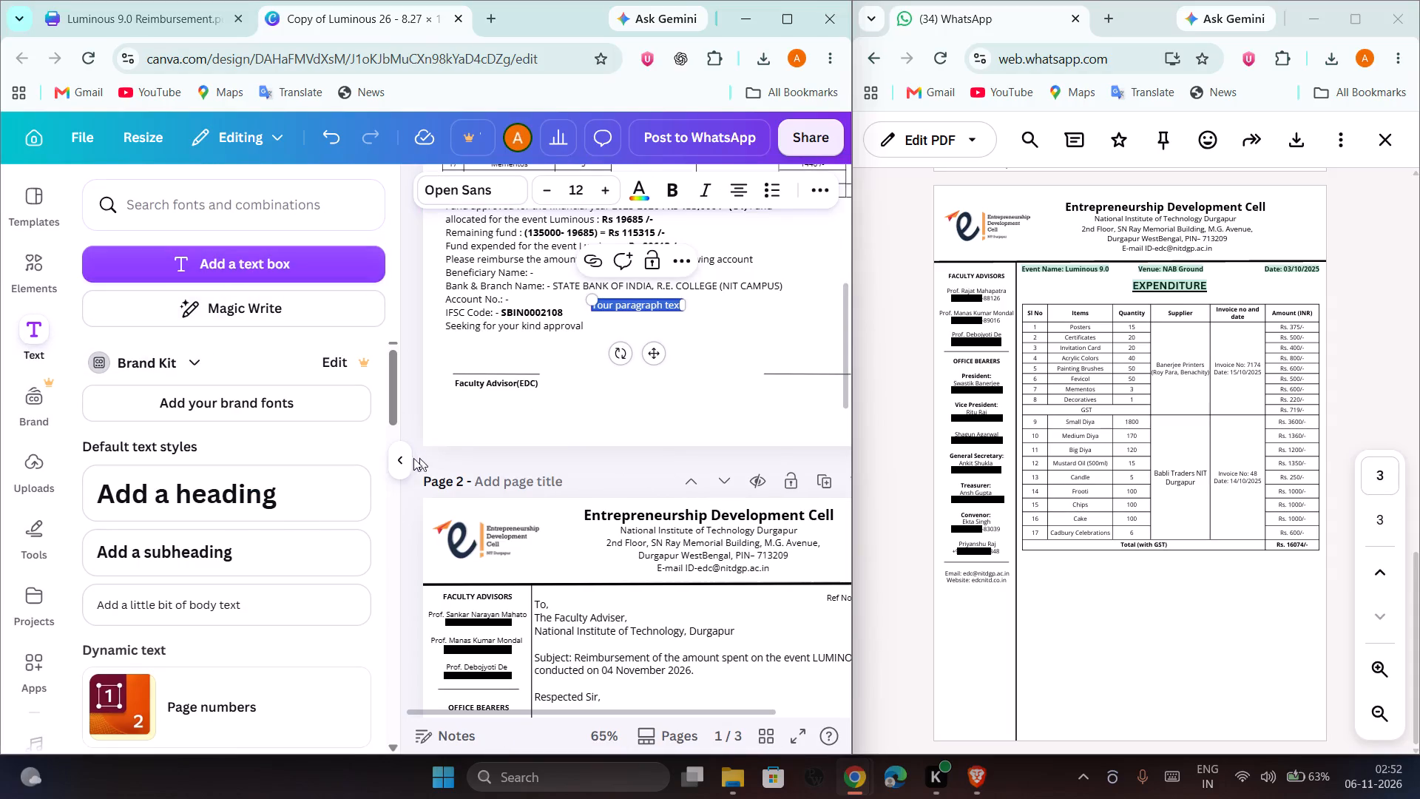
pyautogui.click(390, 460)
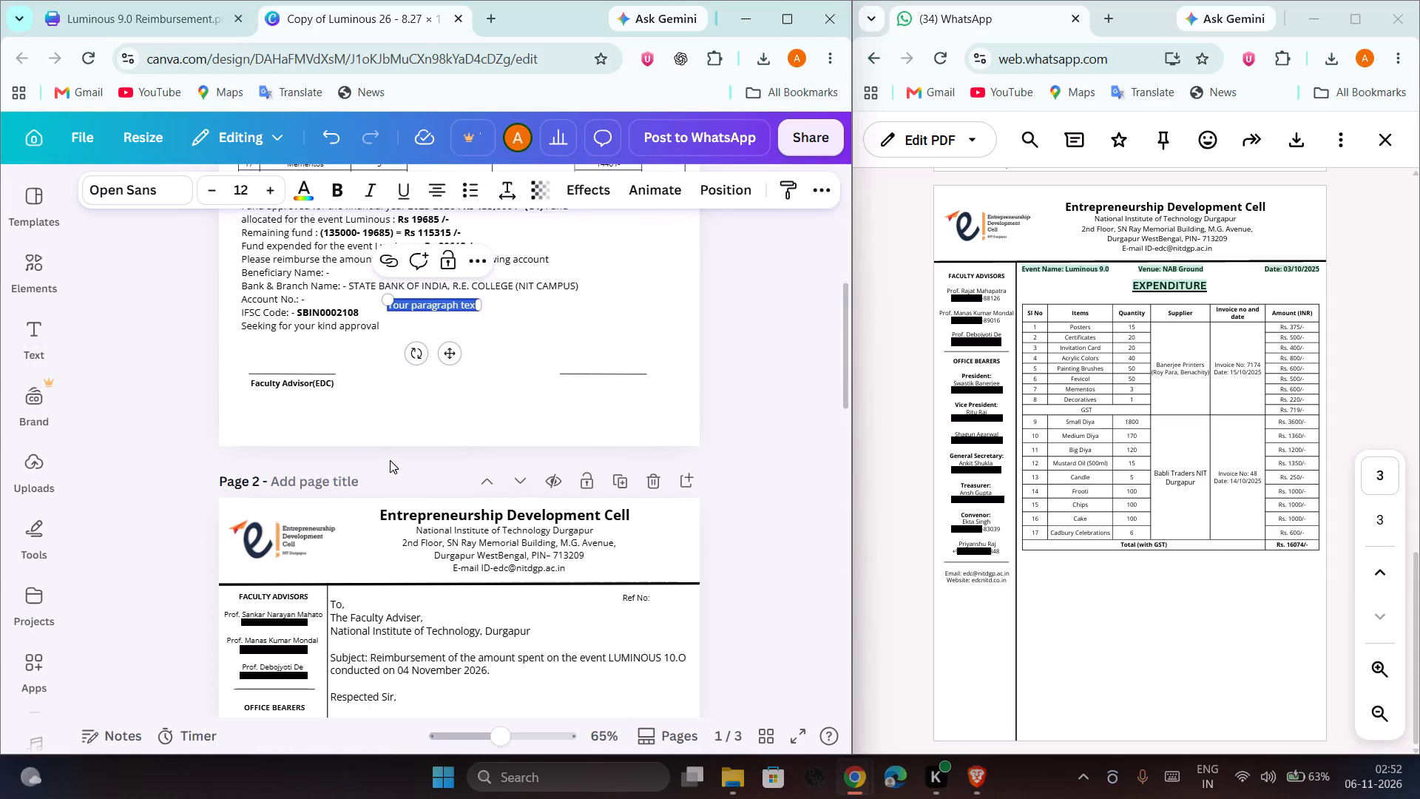
pyautogui.hotkey('ctrl', 'v')
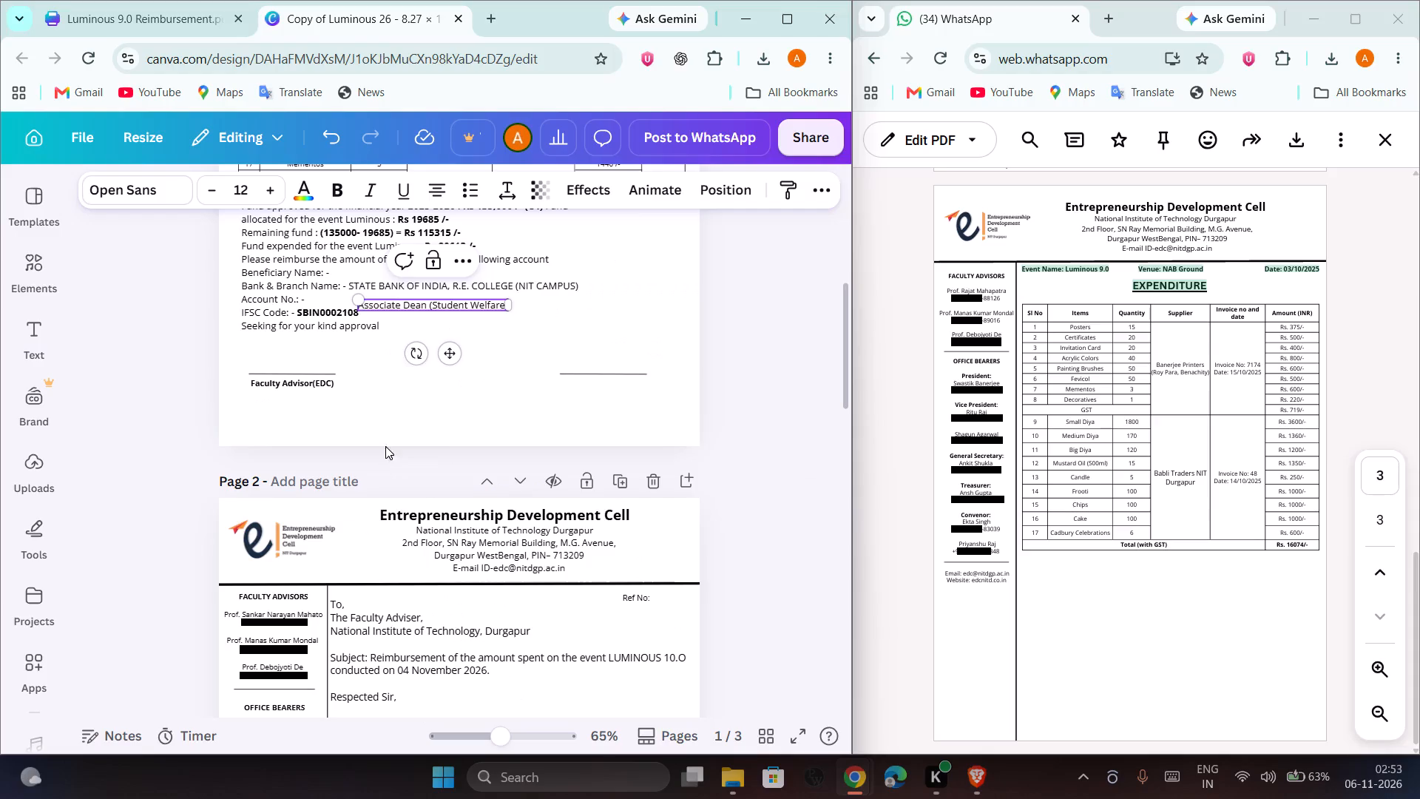
pyautogui.click(429, 306)
pyautogui.press('Return')
pyautogui.click(340, 186)
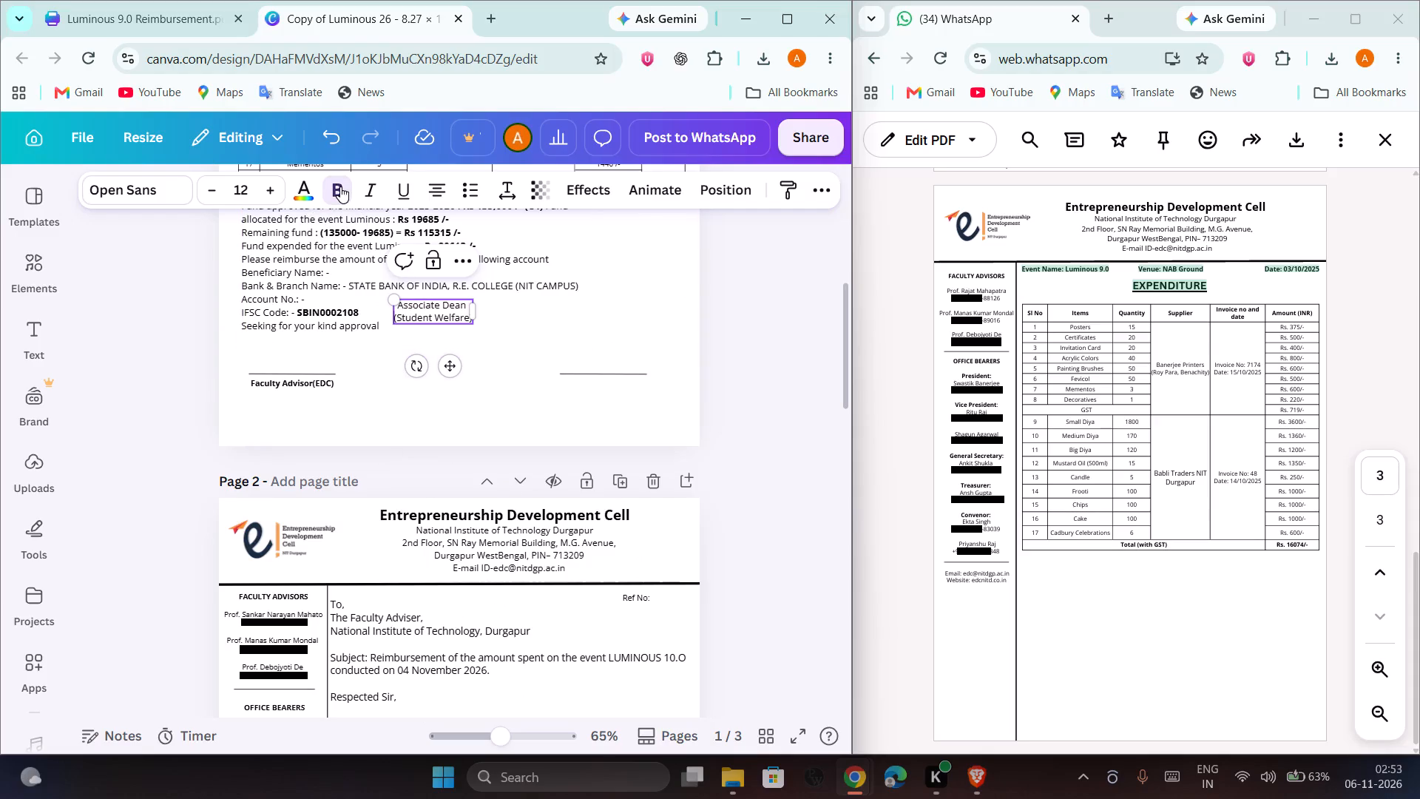
# Make the whole "Associate Dean (Student Welfare)" label bold and place it just under the signature line on page 1's right side.
pyautogui.click(438, 311)
pyautogui.hotkey('ctrl', 'a')
pyautogui.hotkey('ctrl', 'b')
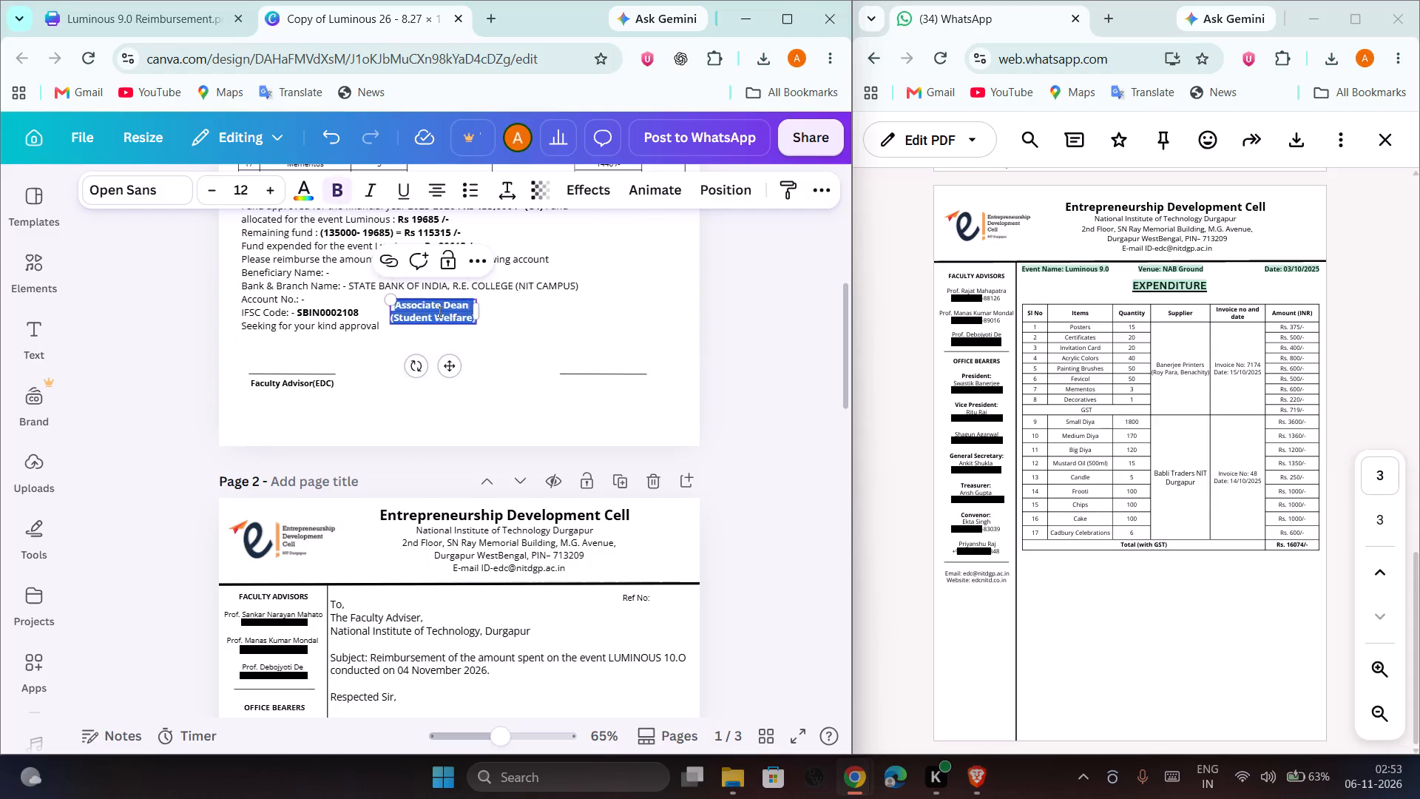
pyautogui.moveTo(449, 363); pyautogui.dragTo(450, 363)
pyautogui.moveTo(450, 363); pyautogui.dragTo(615, 446)
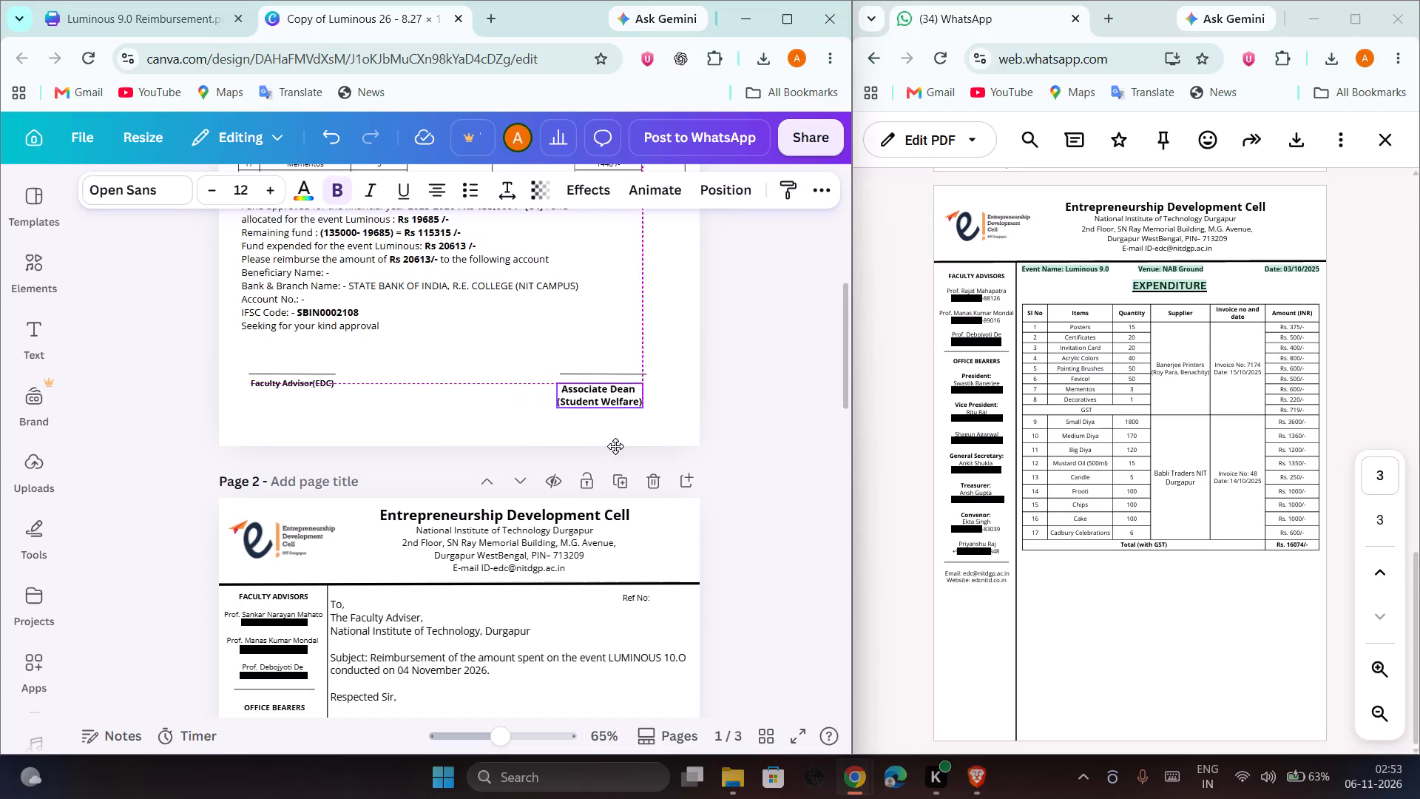
pyautogui.moveTo(615, 446); pyautogui.dragTo(621, 441)
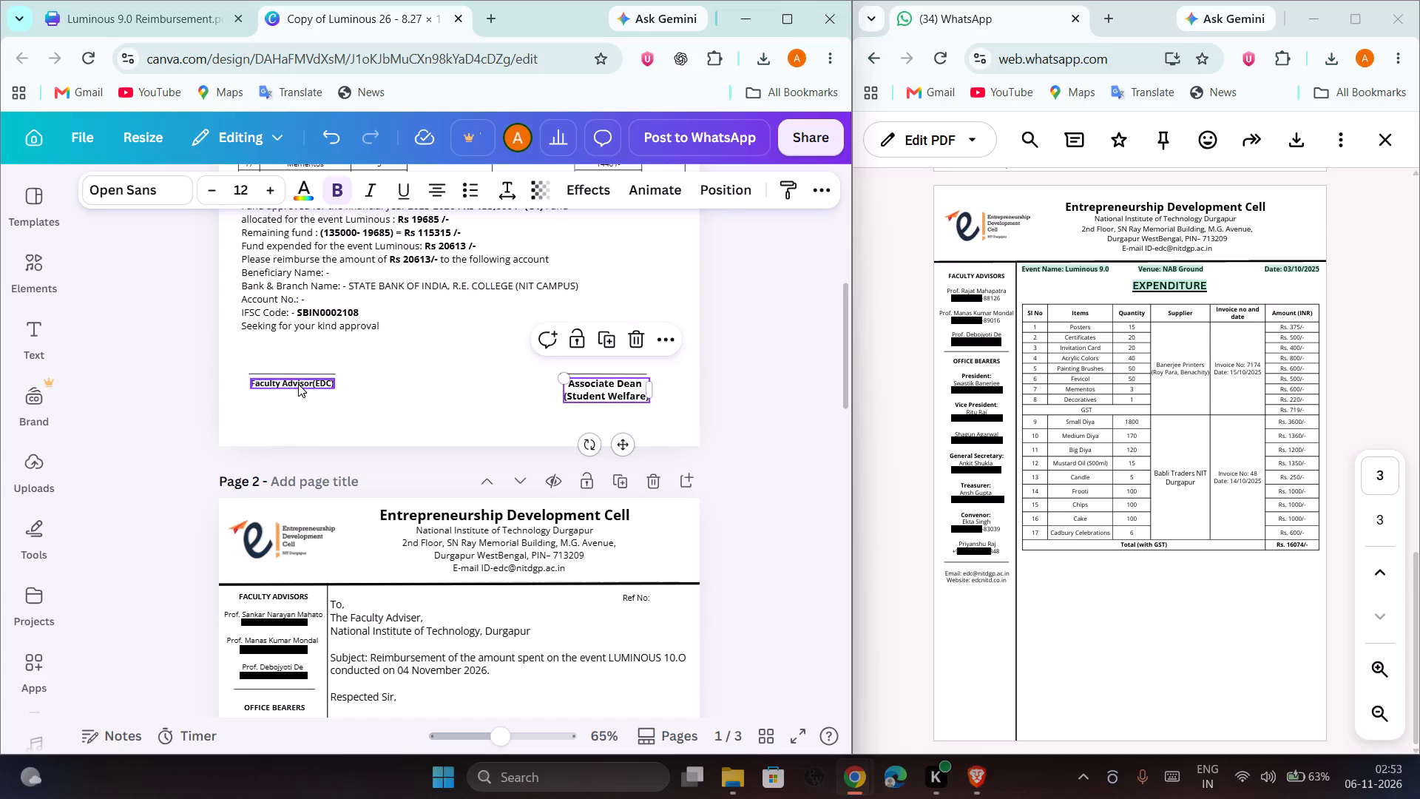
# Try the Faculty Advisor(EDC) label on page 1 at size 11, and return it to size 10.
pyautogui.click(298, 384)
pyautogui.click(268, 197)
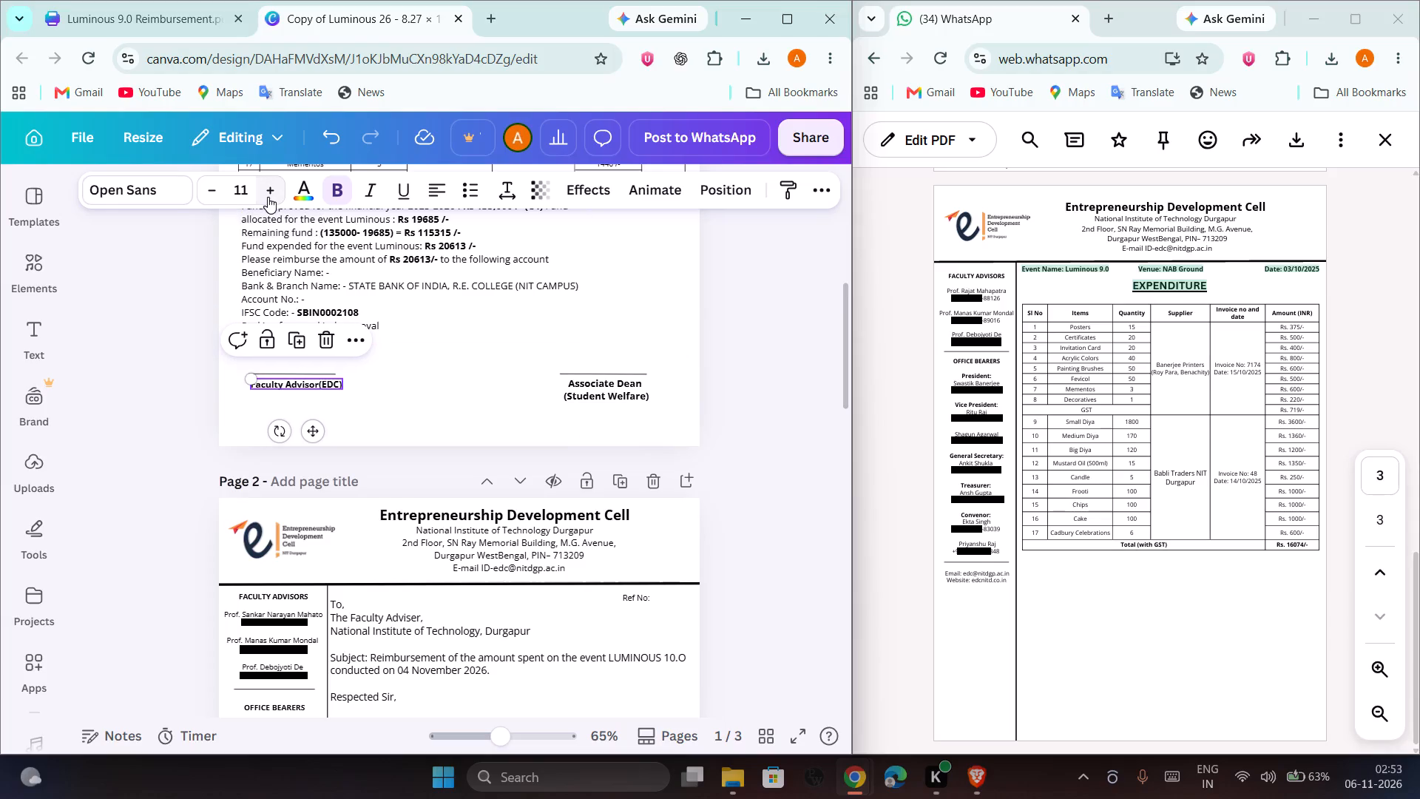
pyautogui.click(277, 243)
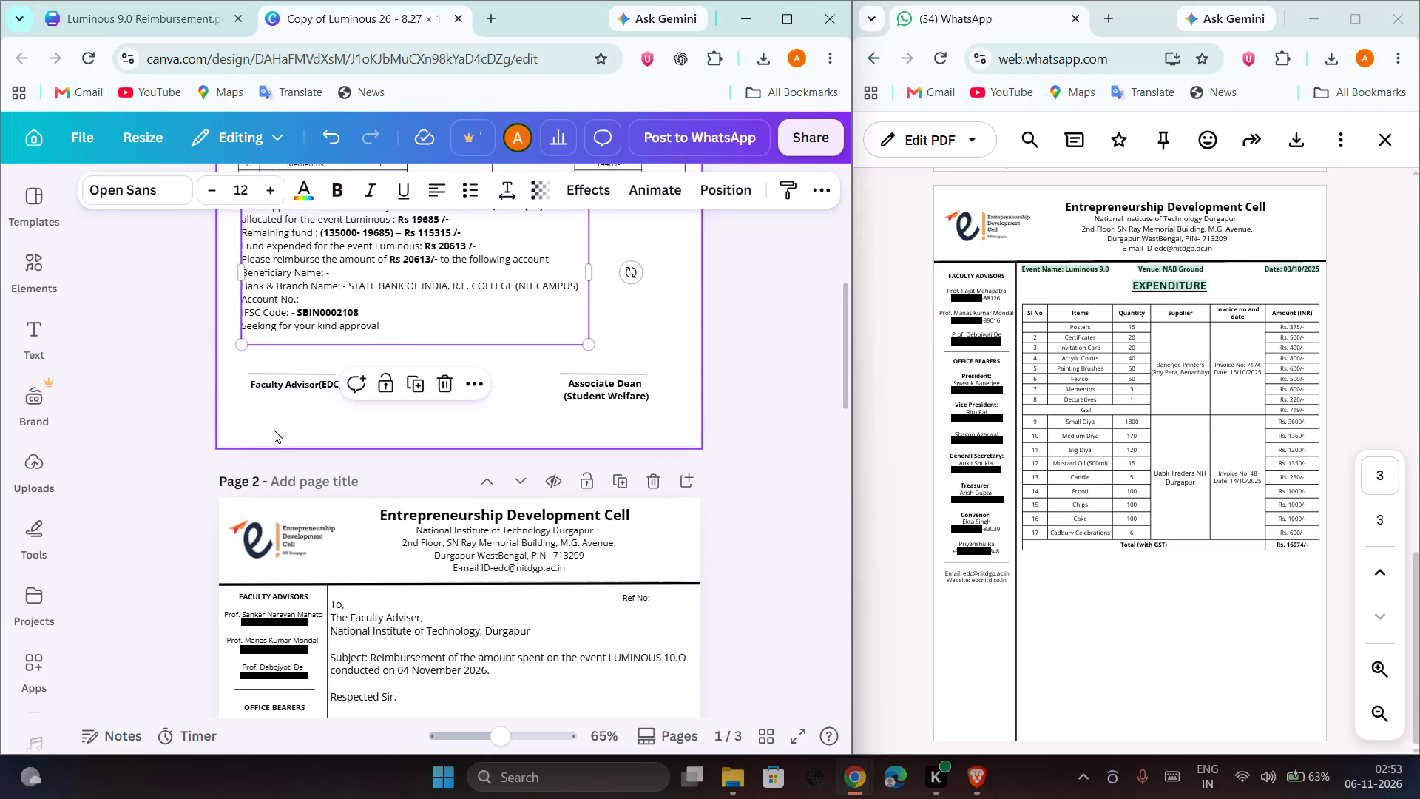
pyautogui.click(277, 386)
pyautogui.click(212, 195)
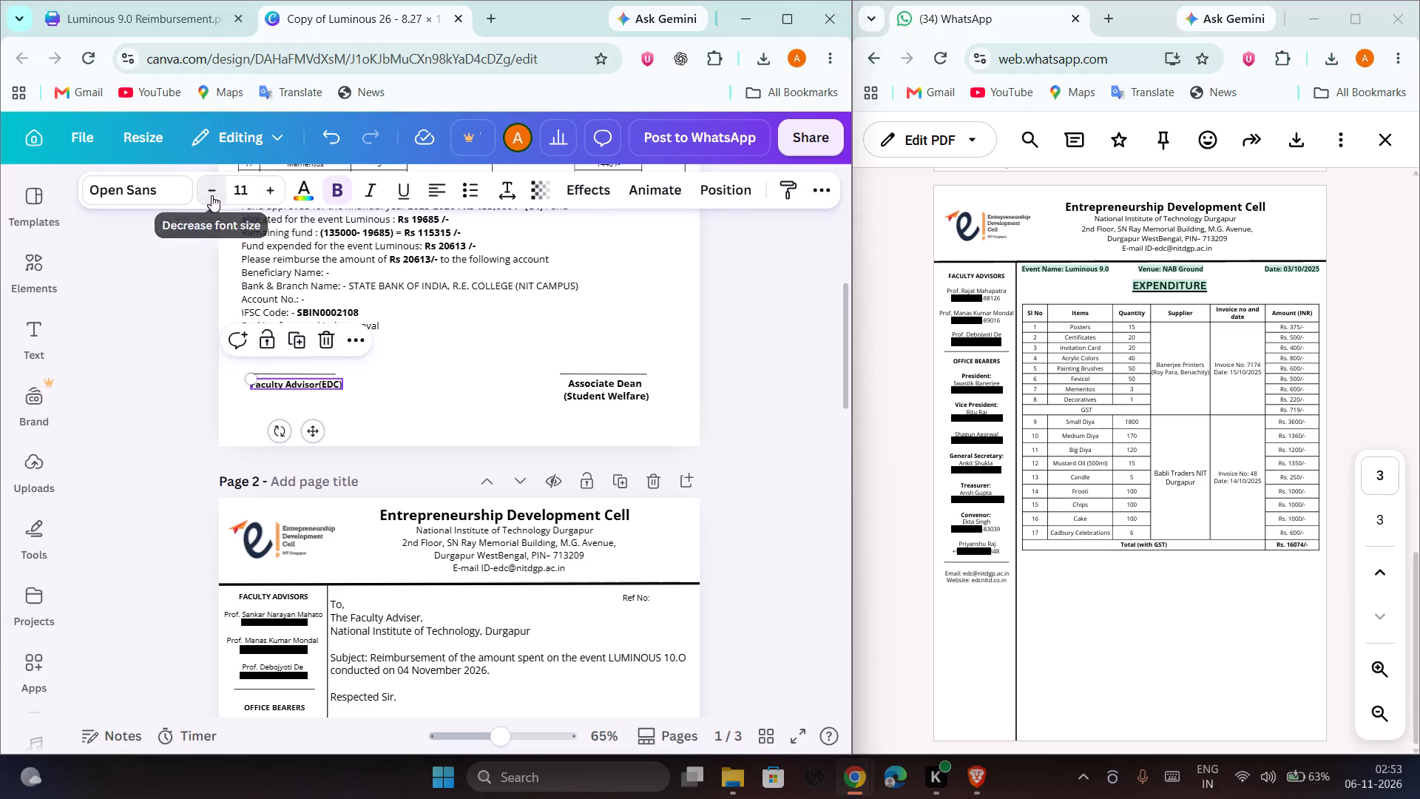
# Reduce the "Associate Dean (Student Welfare)" label on page 1 to size 10.
pyautogui.click(582, 391)
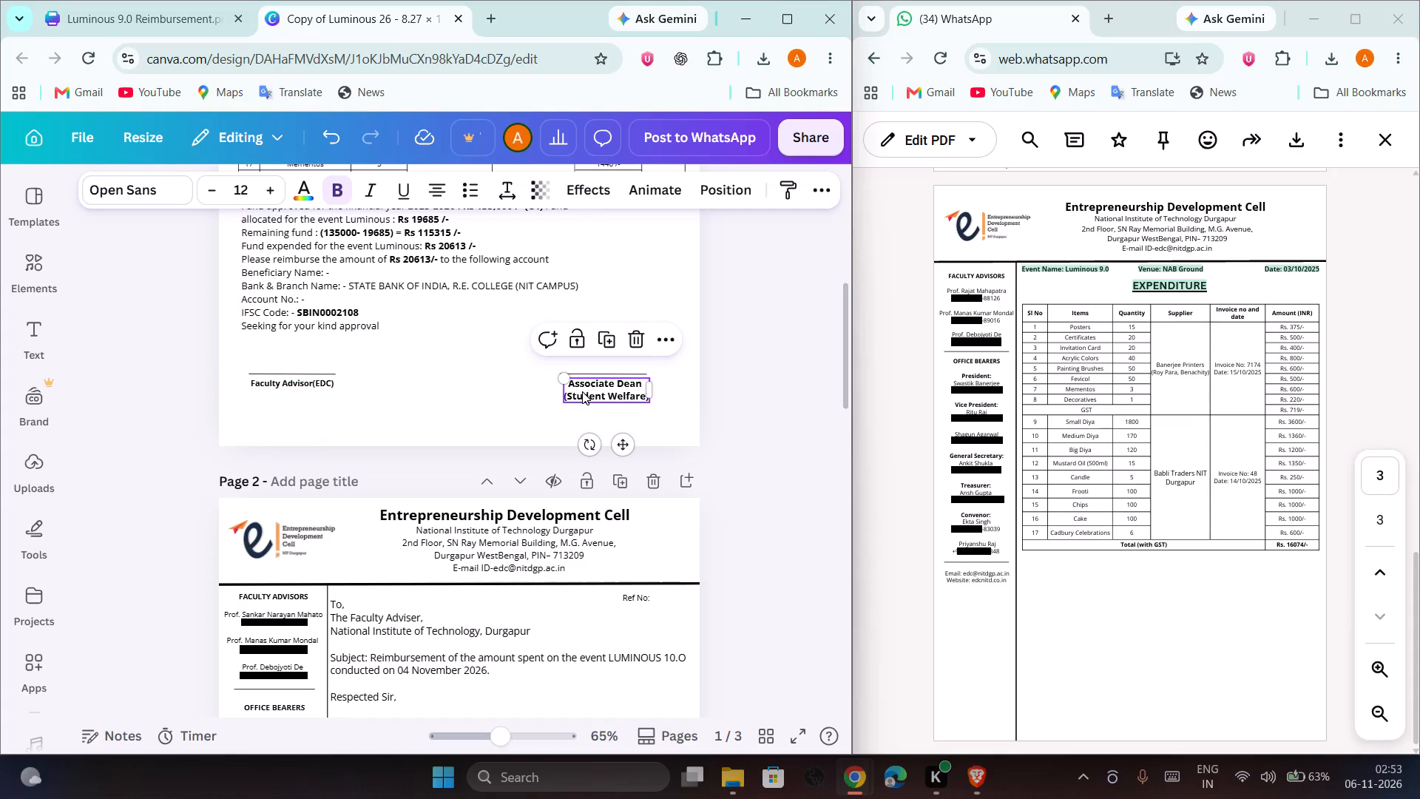
pyautogui.doubleClick(215, 175)
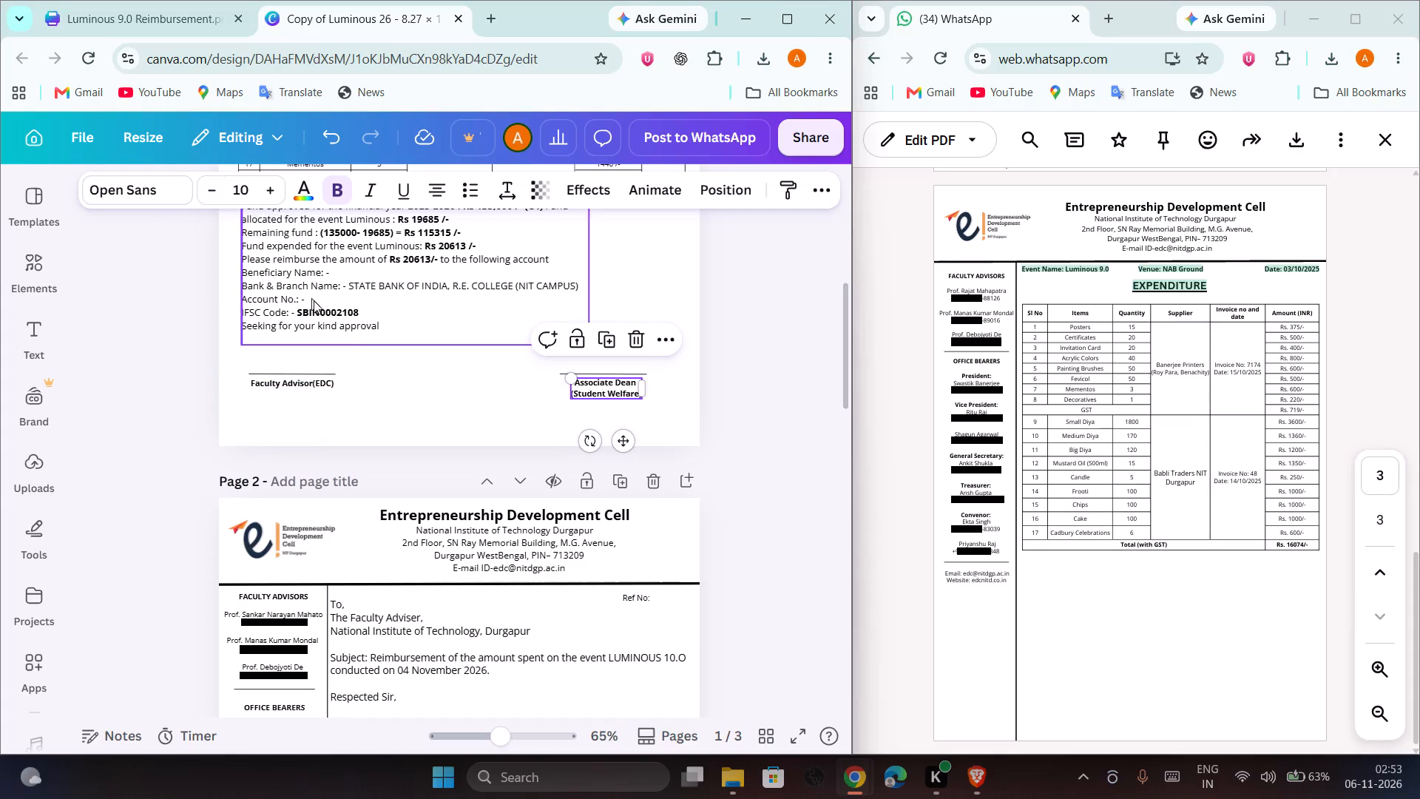
# Enlarge the signature line above Faculty Advisor(EDC) on page 1 to a width of about 1.9.
pyautogui.click(325, 371)
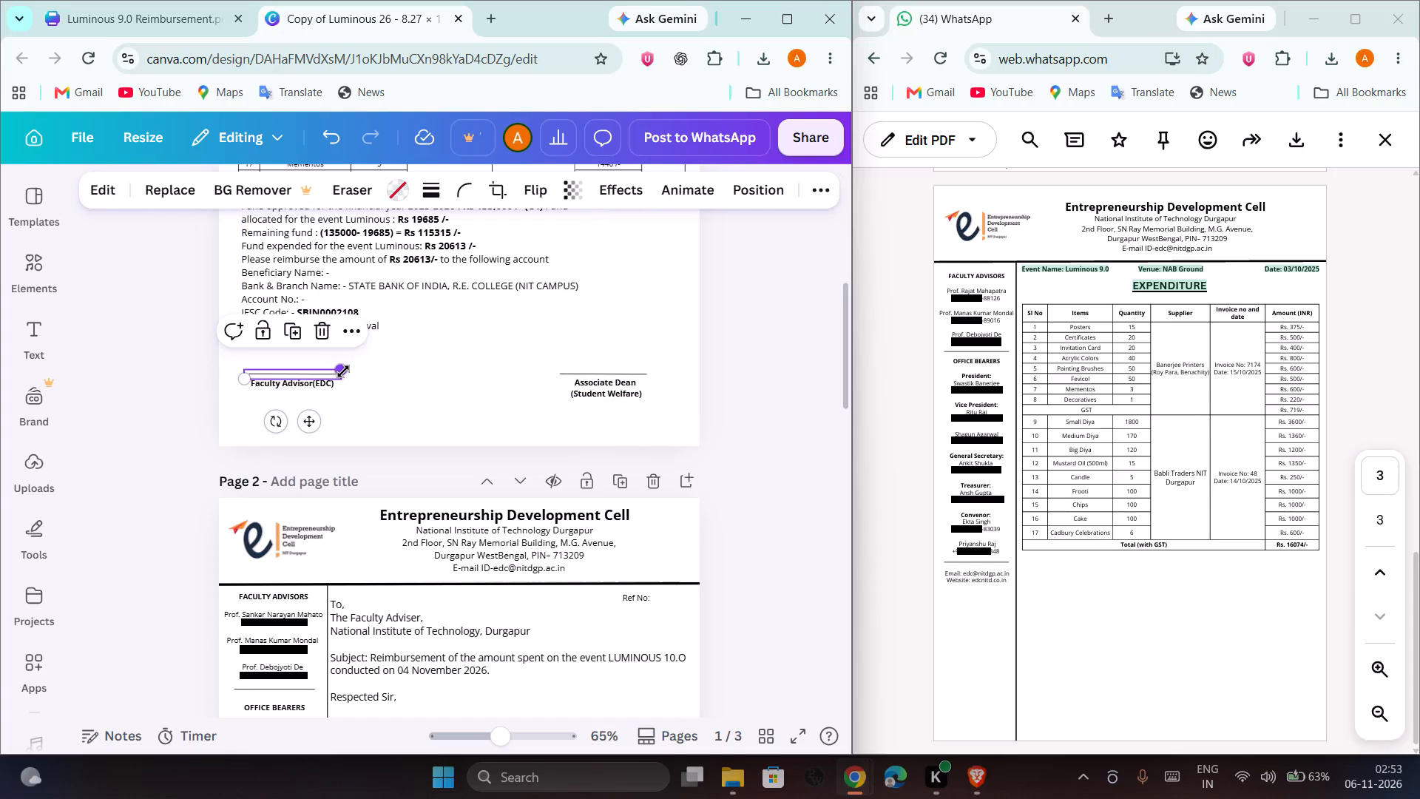
pyautogui.moveTo(345, 371); pyautogui.dragTo(359, 374)
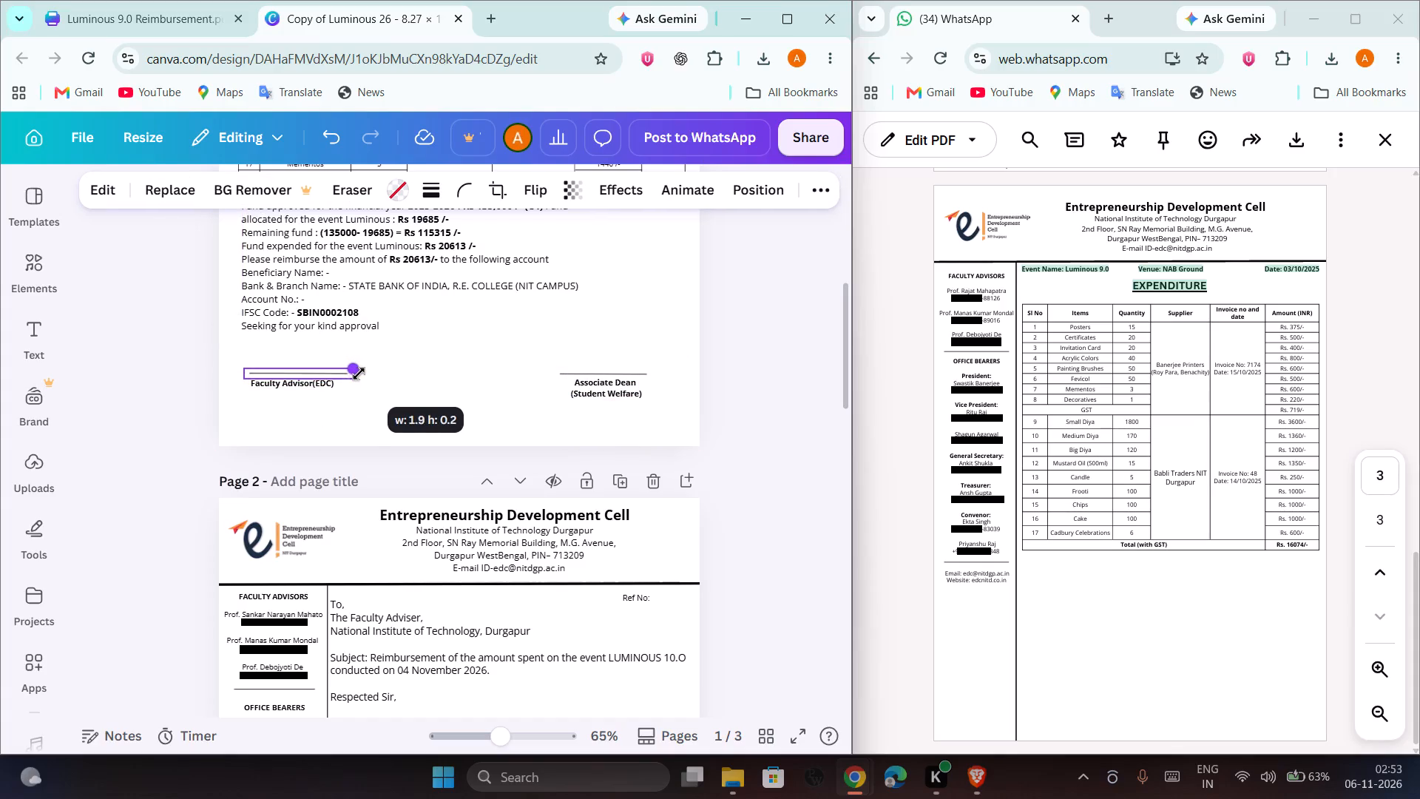
# Lengthen the signature line above Faculty Advisor(EDC) to about 2 wide by 0.2 high.
pyautogui.moveTo(359, 374); pyautogui.dragTo(359, 368)
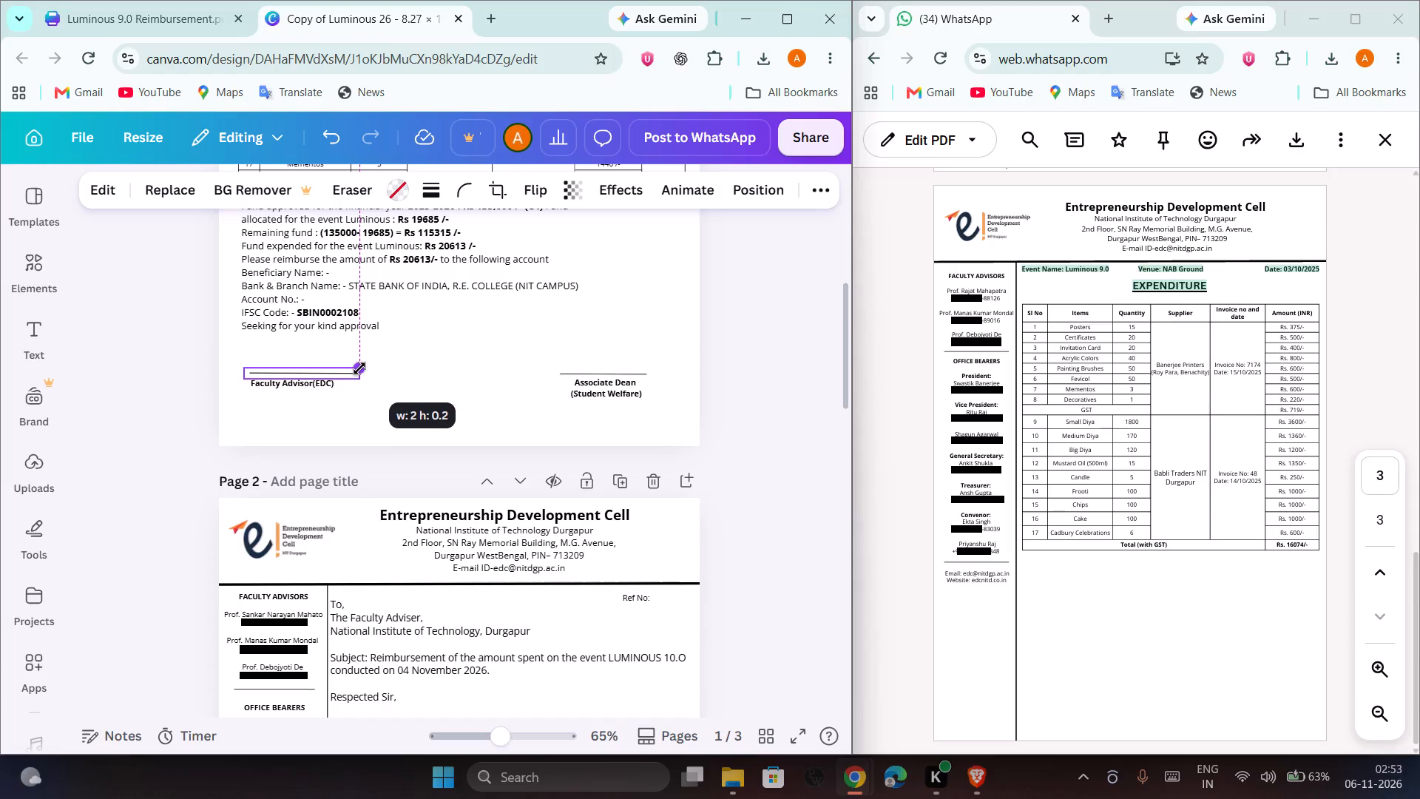
pyautogui.moveTo(359, 368); pyautogui.dragTo(359, 371)
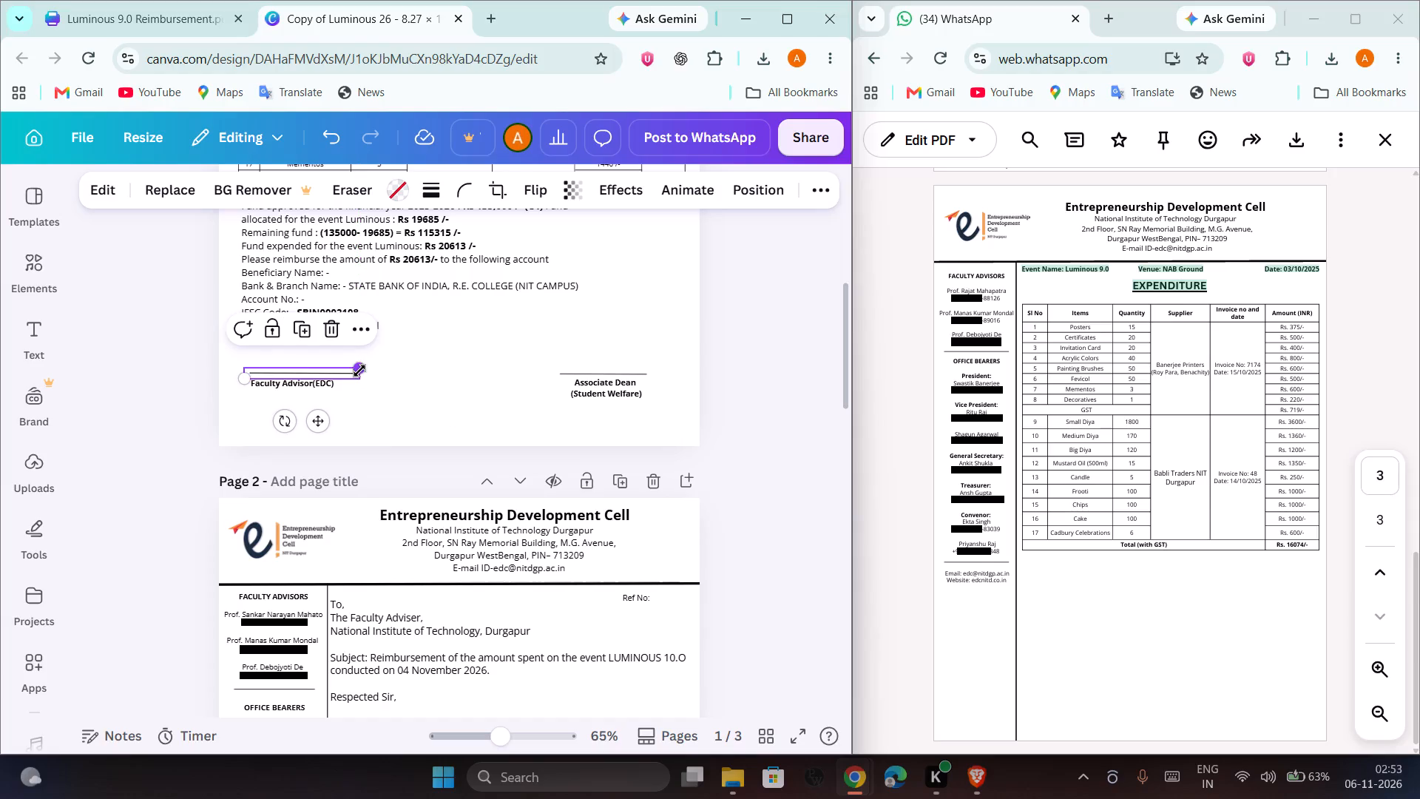
# Re-centre the Faculty Advisor(EDC) label under its lengthened signature line.
pyautogui.click(307, 388)
pyautogui.press('Right')
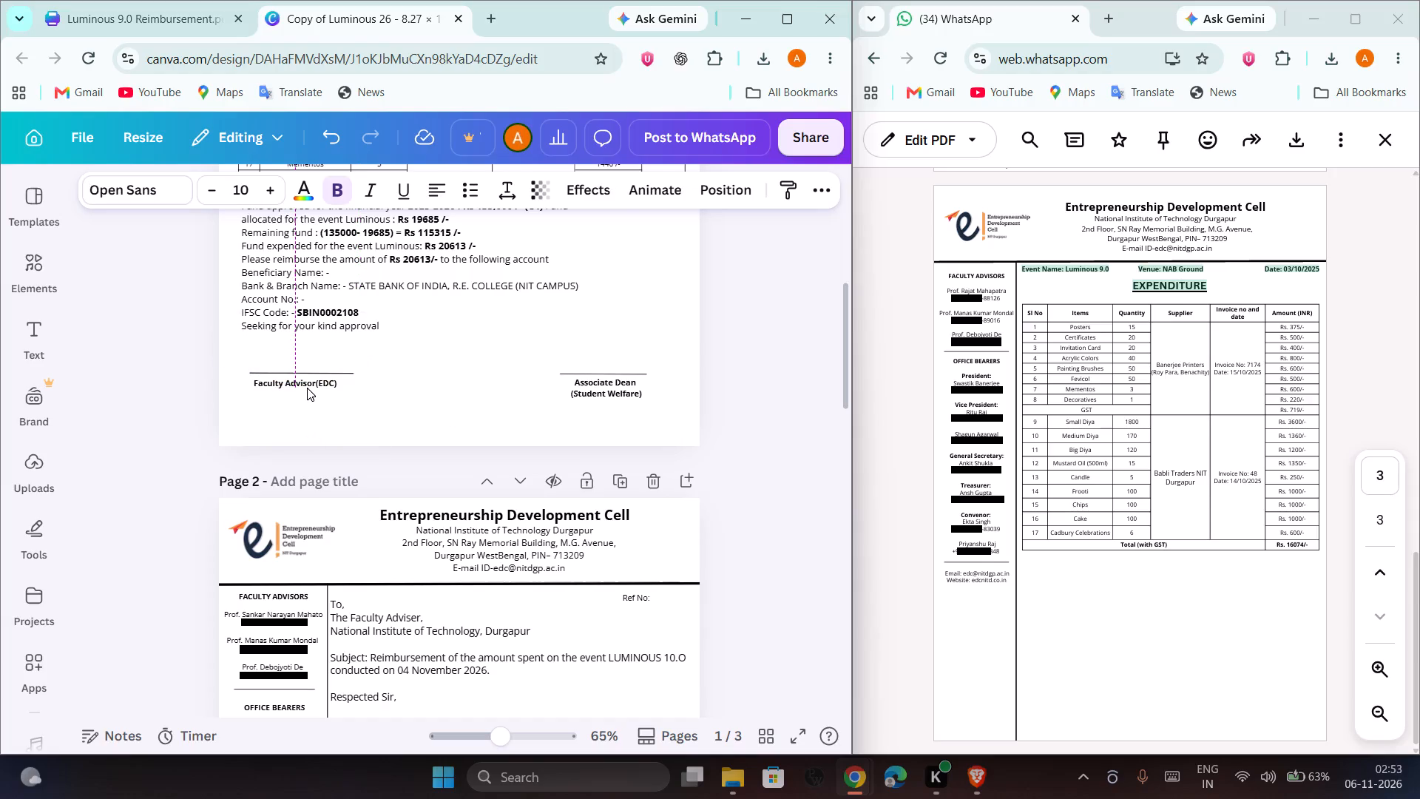
pyautogui.press('Right')
pyautogui.press('Right')
pyautogui.press('Right')
pyautogui.press('Left')
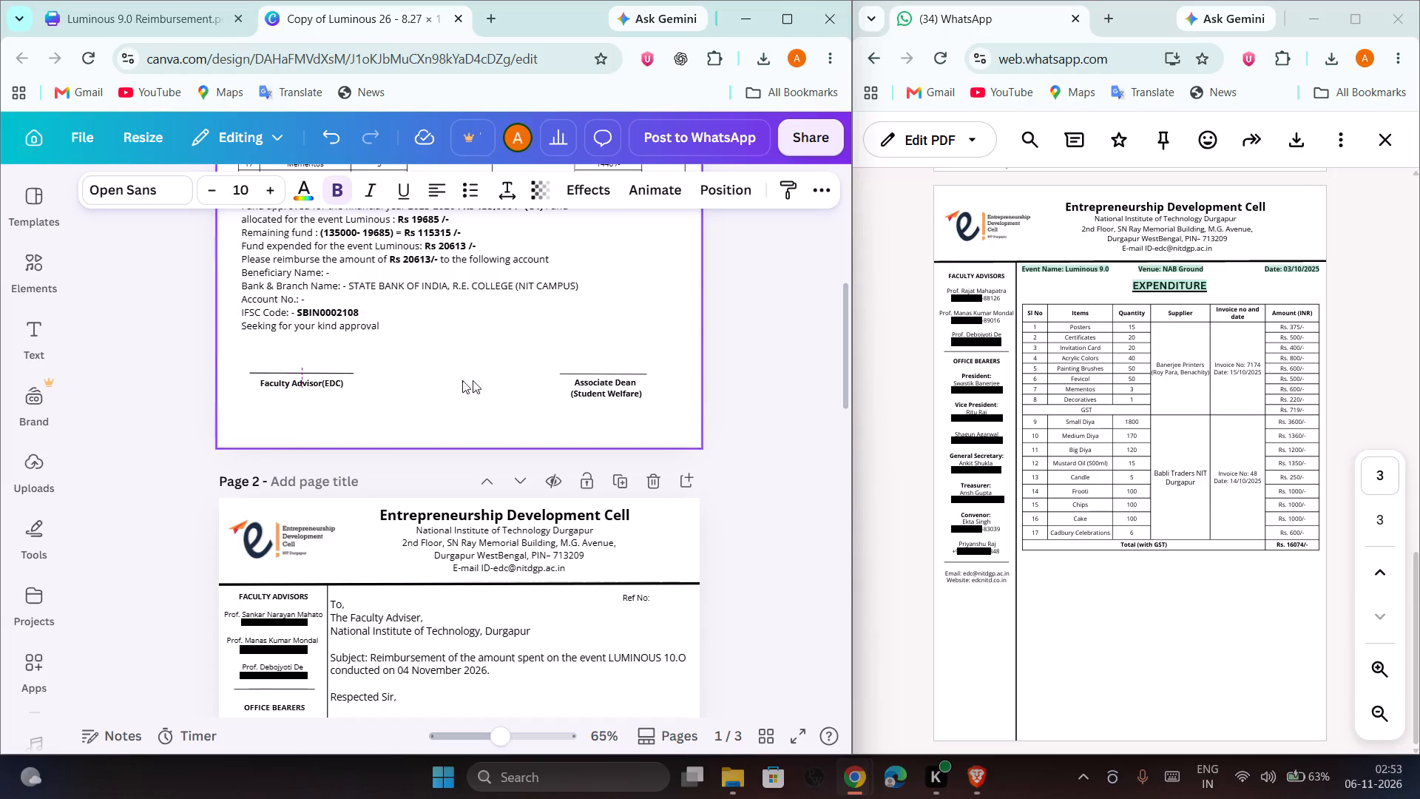
# Lengthen the signature line above Associate Dean (Student Welfare) leftwards to roughly match the Faculty Advisor(EDC) line's length.
pyautogui.click(569, 371)
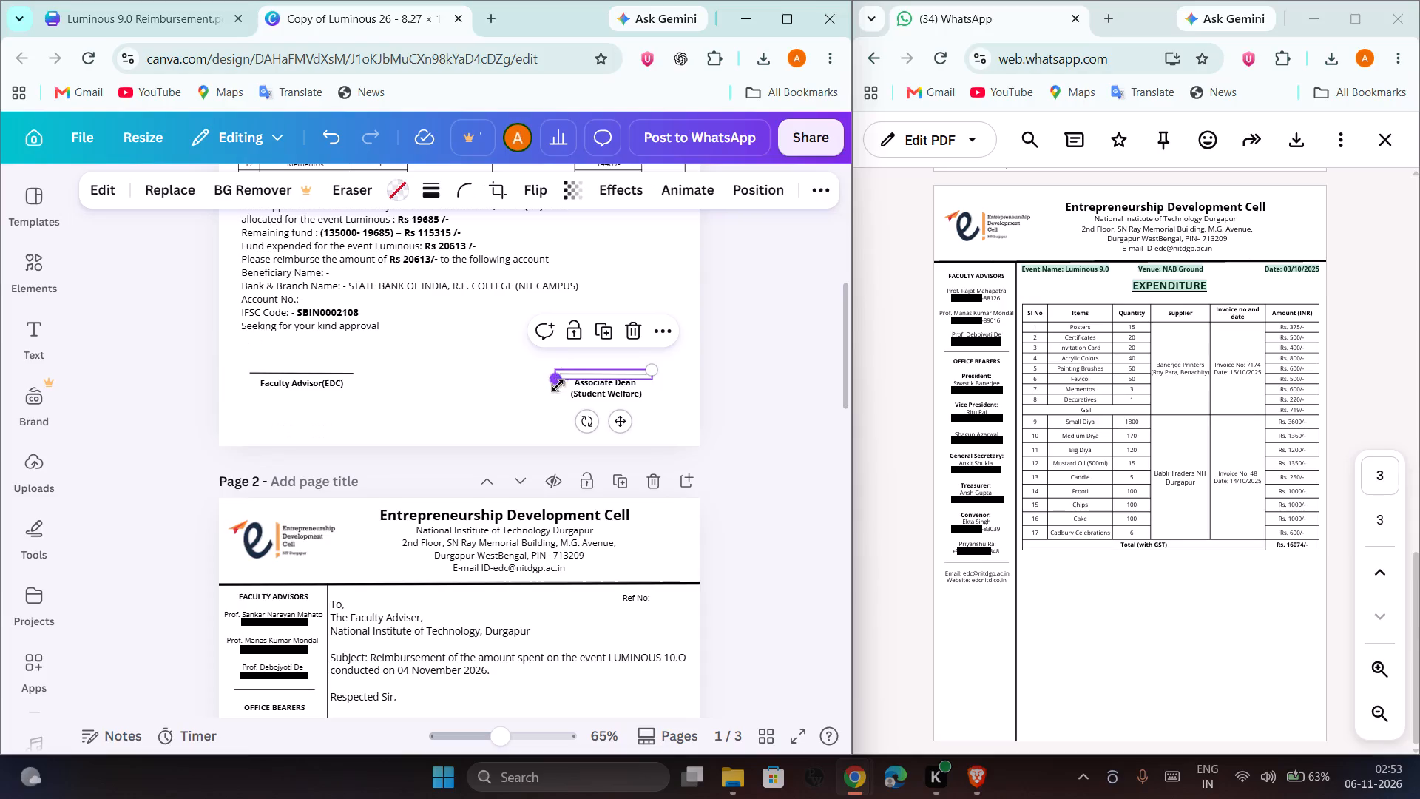
pyautogui.moveTo(553, 380); pyautogui.dragTo(538, 377)
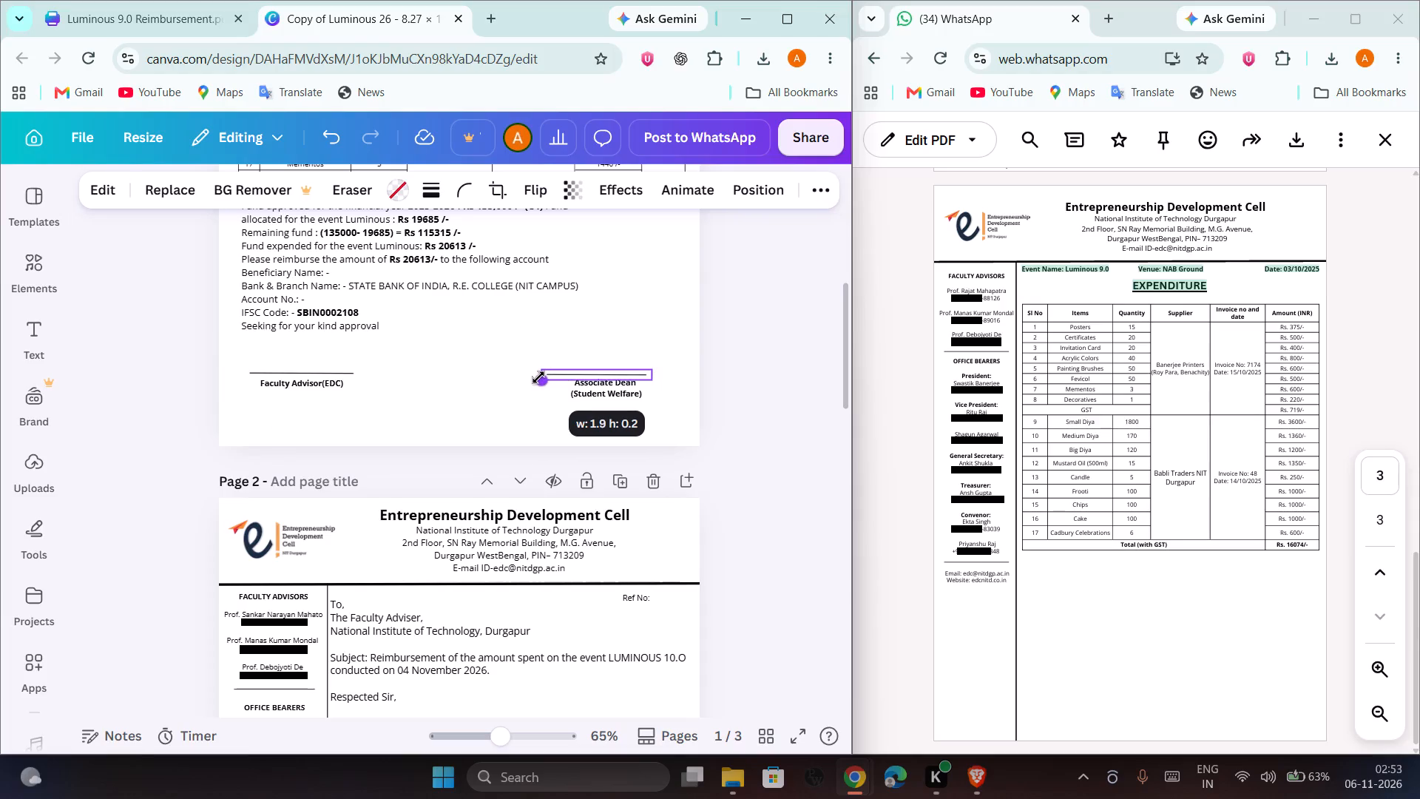
pyautogui.moveTo(538, 377); pyautogui.dragTo(530, 377)
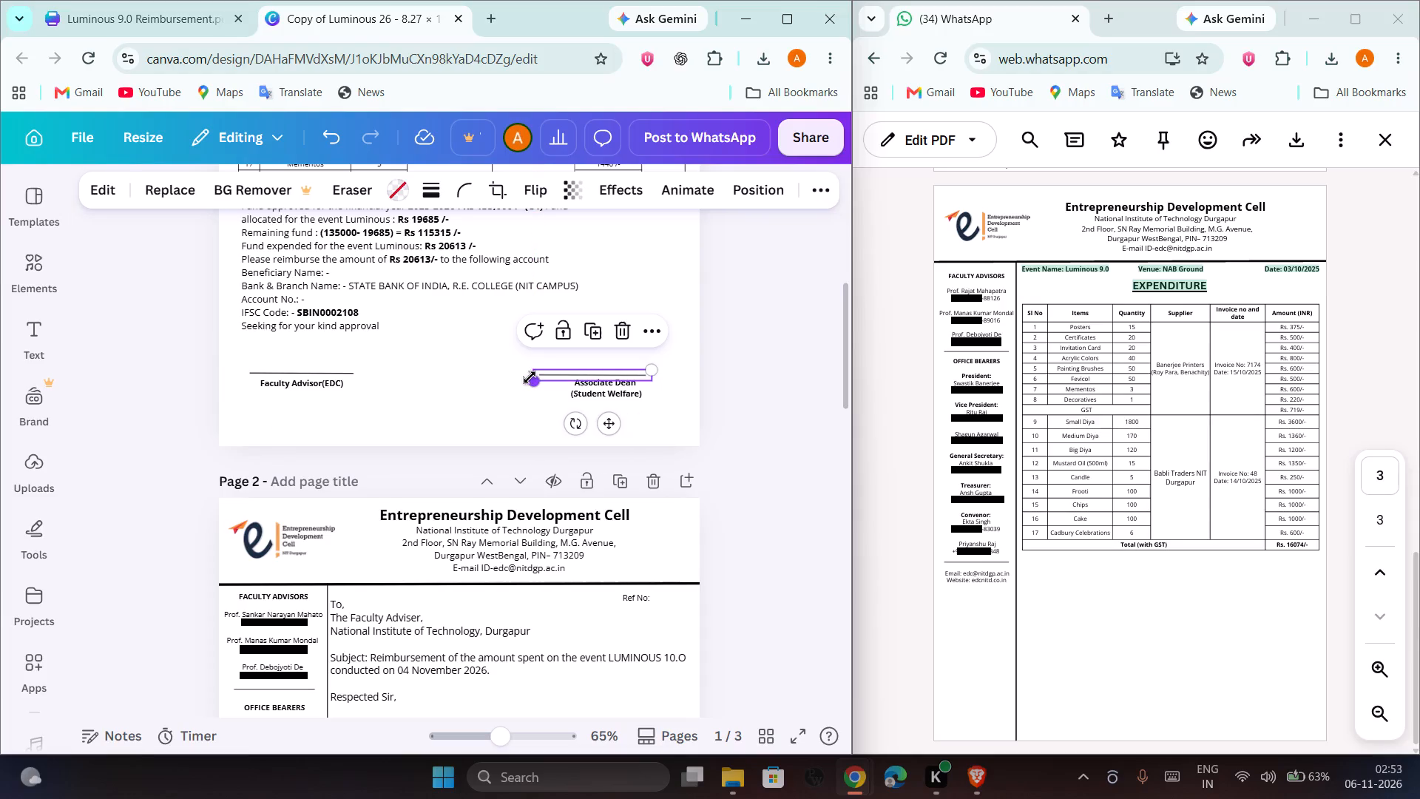
# Re-centre the Associate Dean (Student Welfare) label under its lengthened signature line.
pyautogui.click(603, 388)
pyautogui.press('Left')
pyautogui.press('Left')
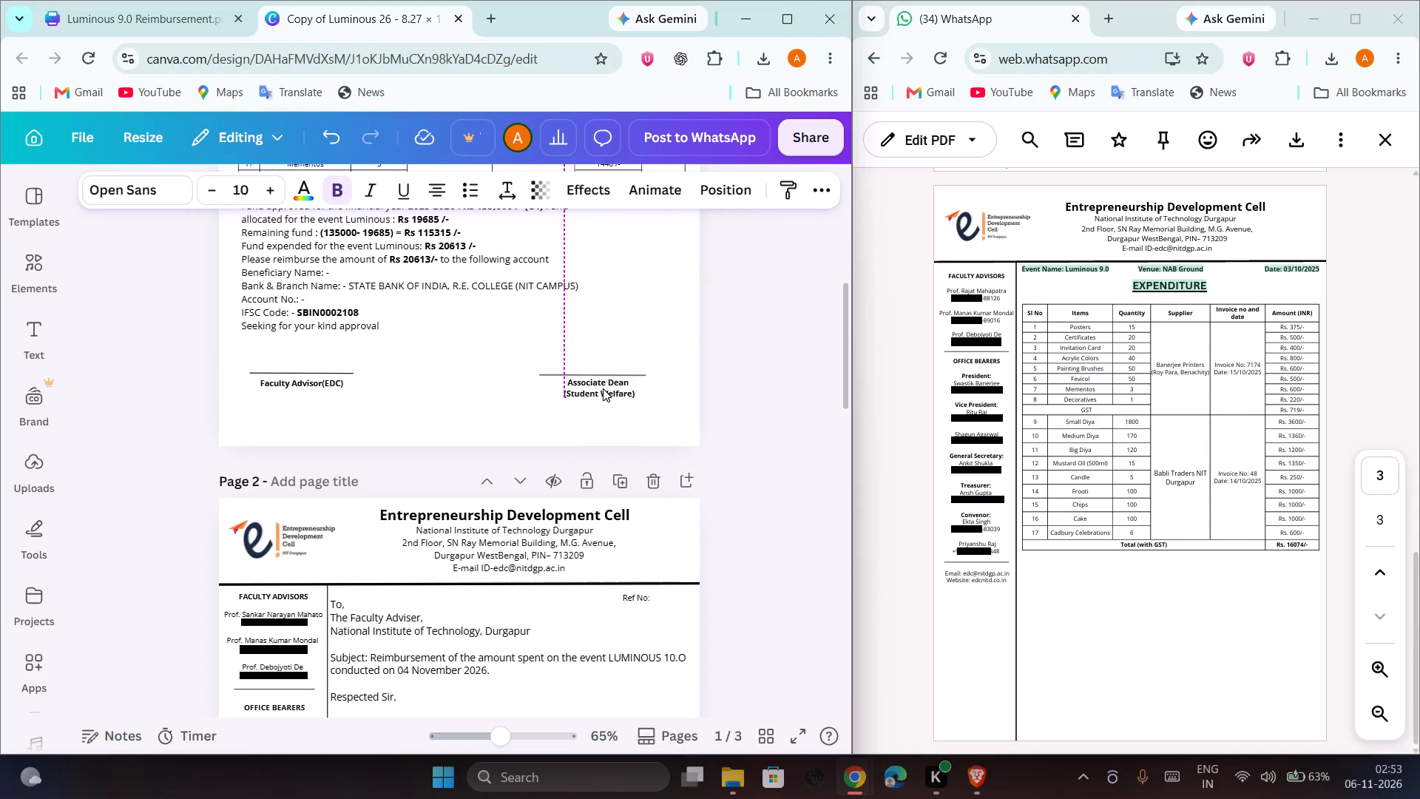
pyautogui.press('Left')
pyautogui.press('Left')
pyautogui.press('Down')
pyautogui.press('Up')
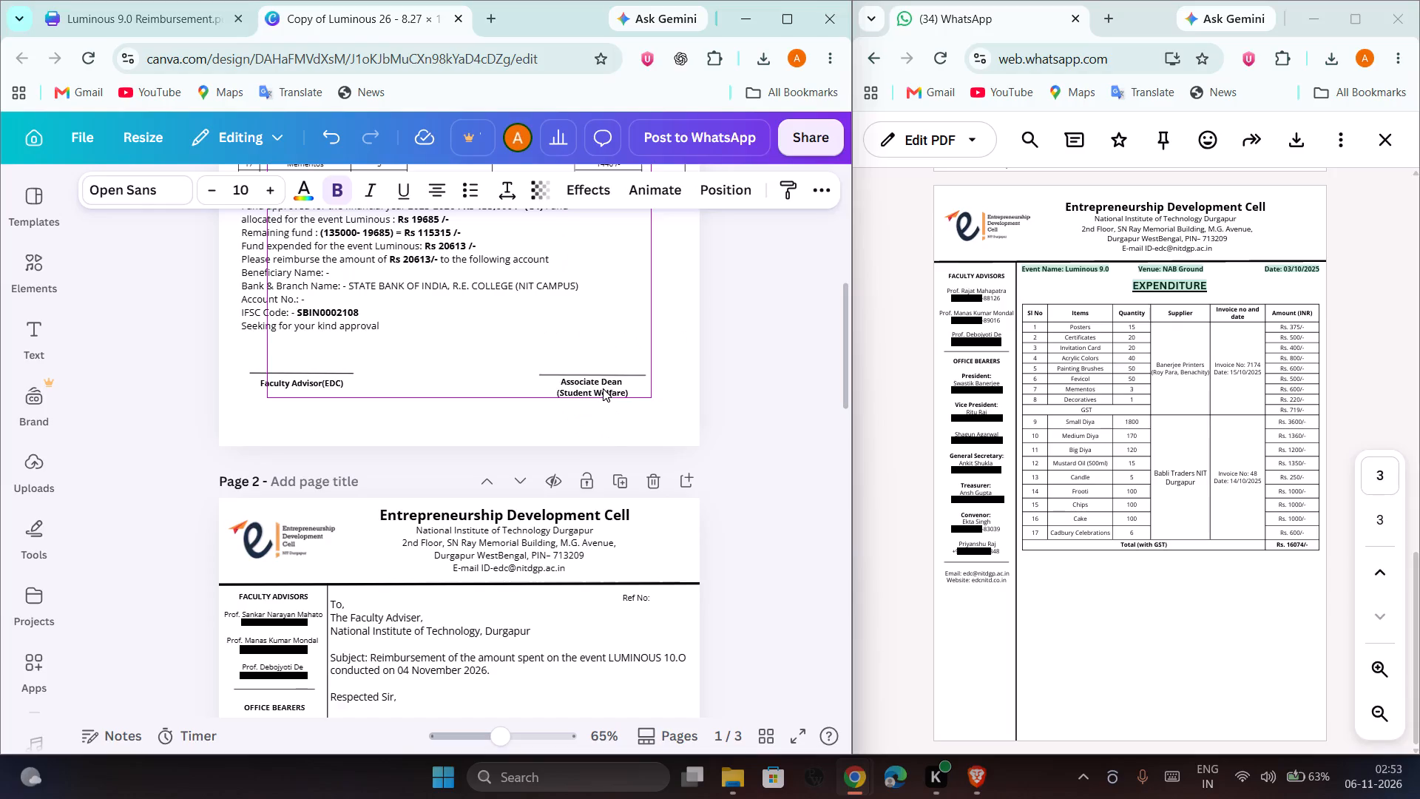
pyautogui.click(180, 402)
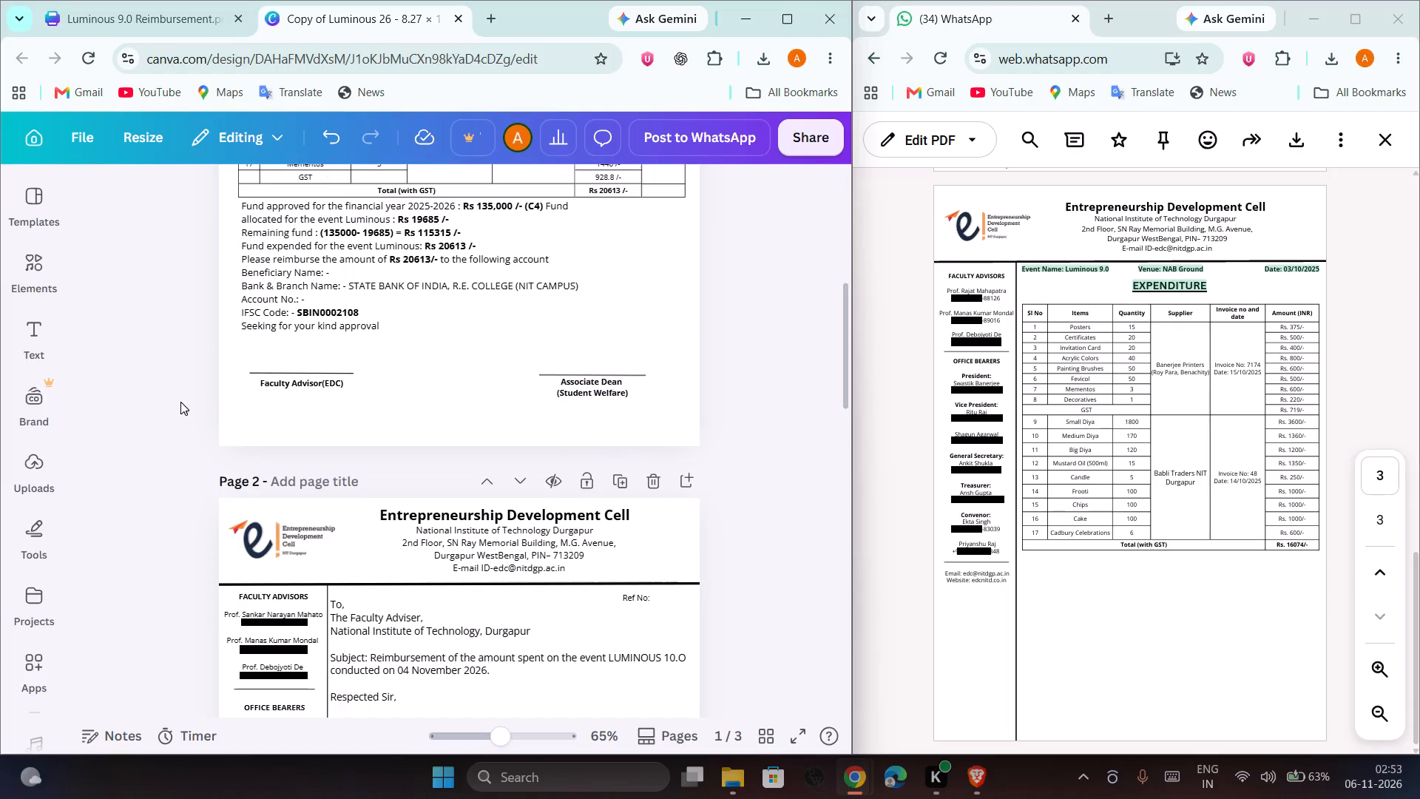
# Nudge page 1's fund and bank details text block slightly down, away from the expense table.
pyautogui.scroll(6, 325, 385)
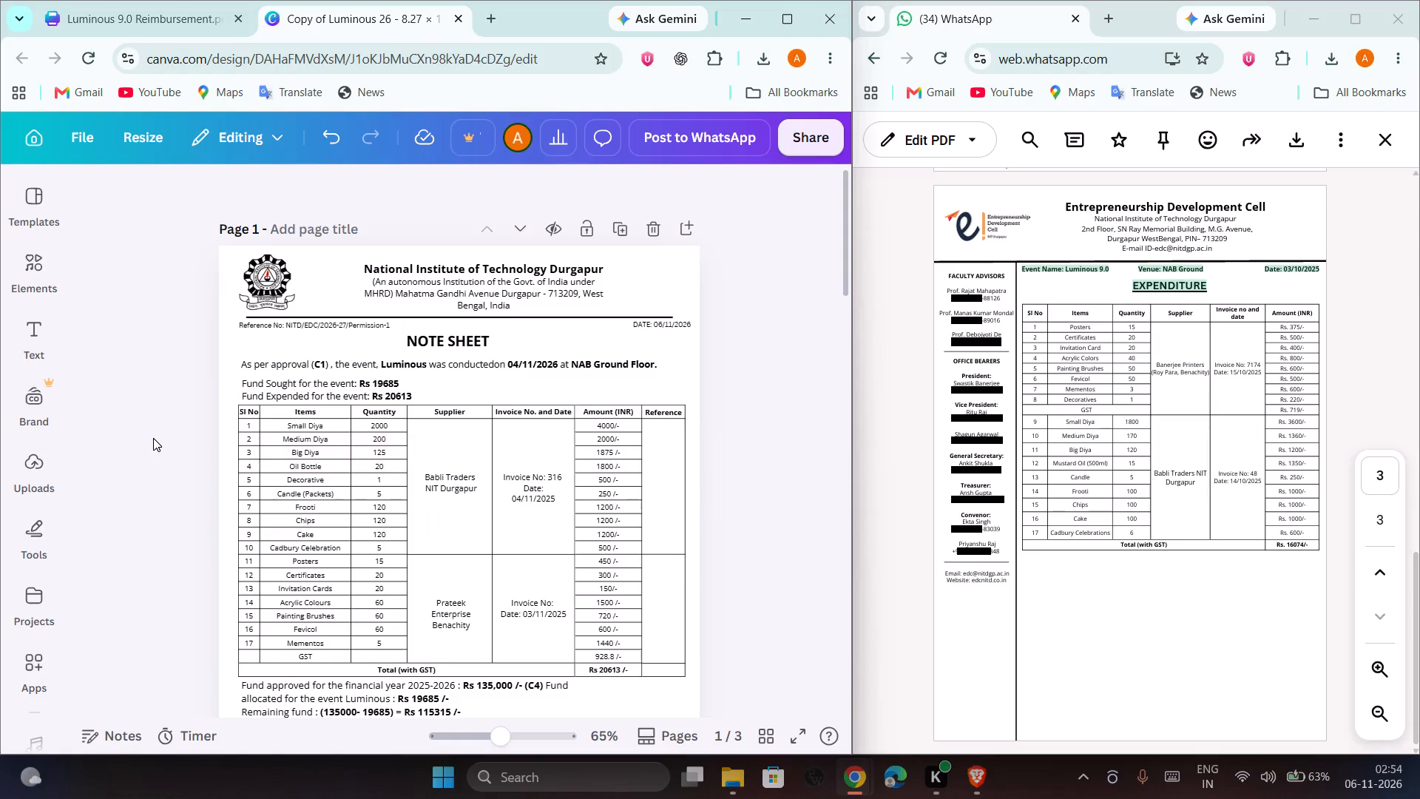
pyautogui.scroll(-3, 152, 438)
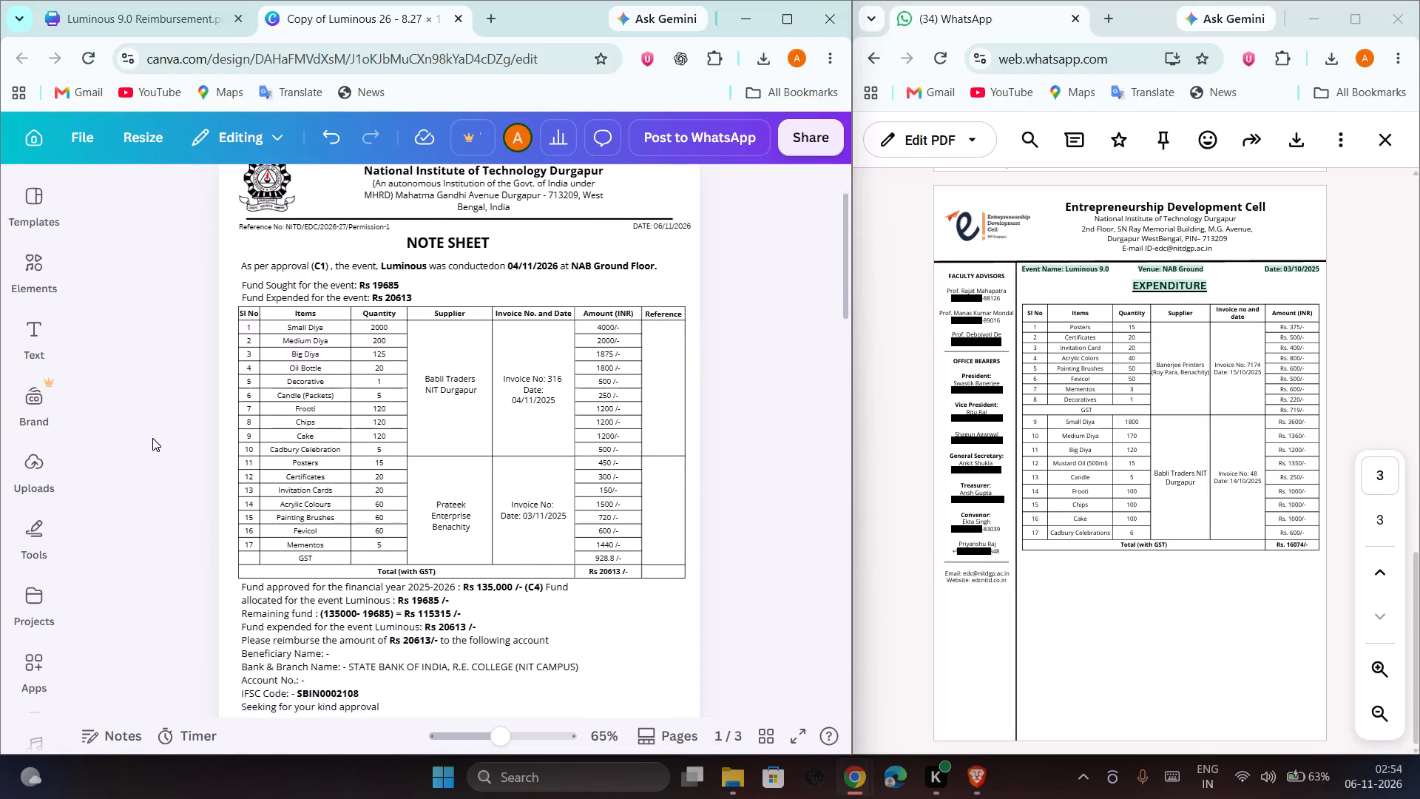
pyautogui.scroll(-3, 152, 438)
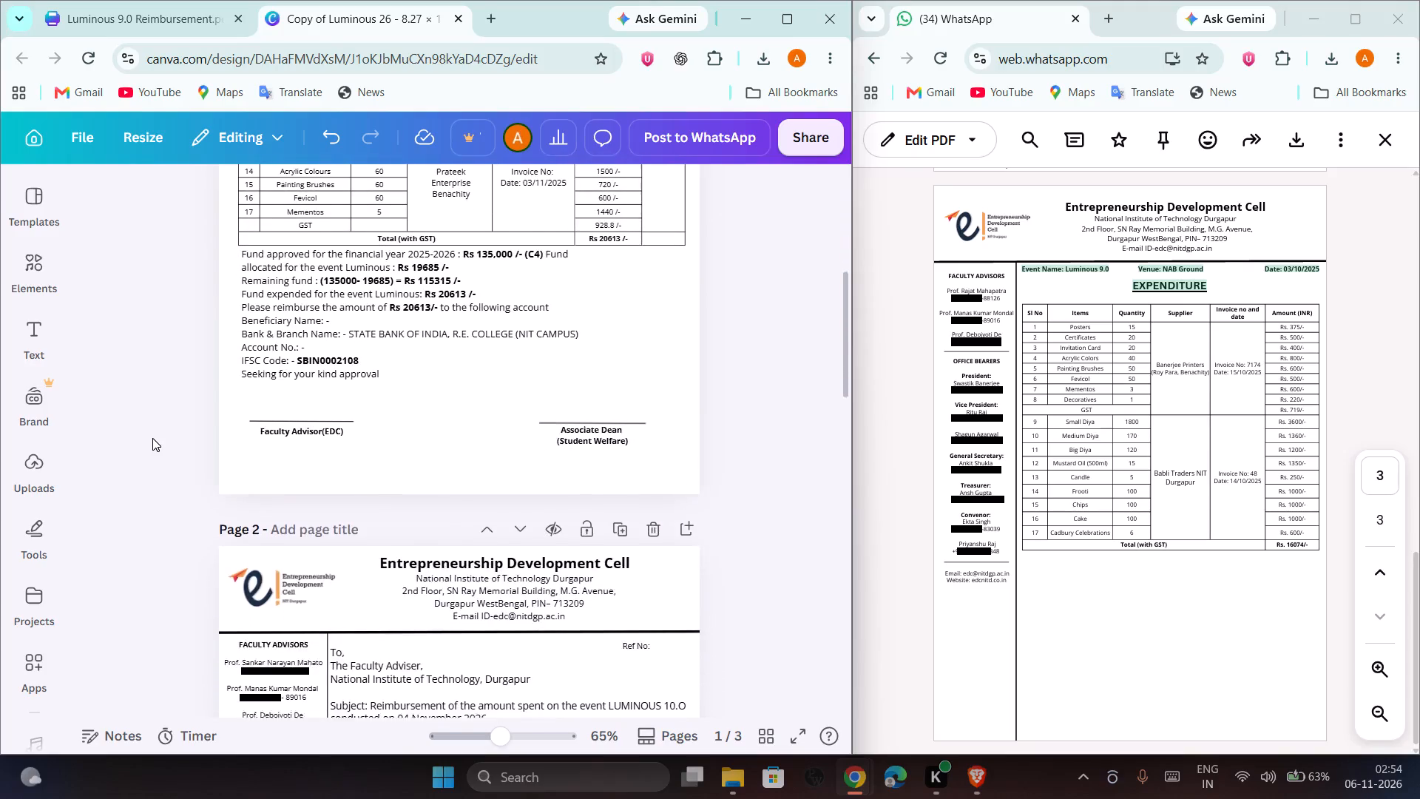
pyautogui.scroll(-2, 152, 438)
pyautogui.scroll(2, 152, 438)
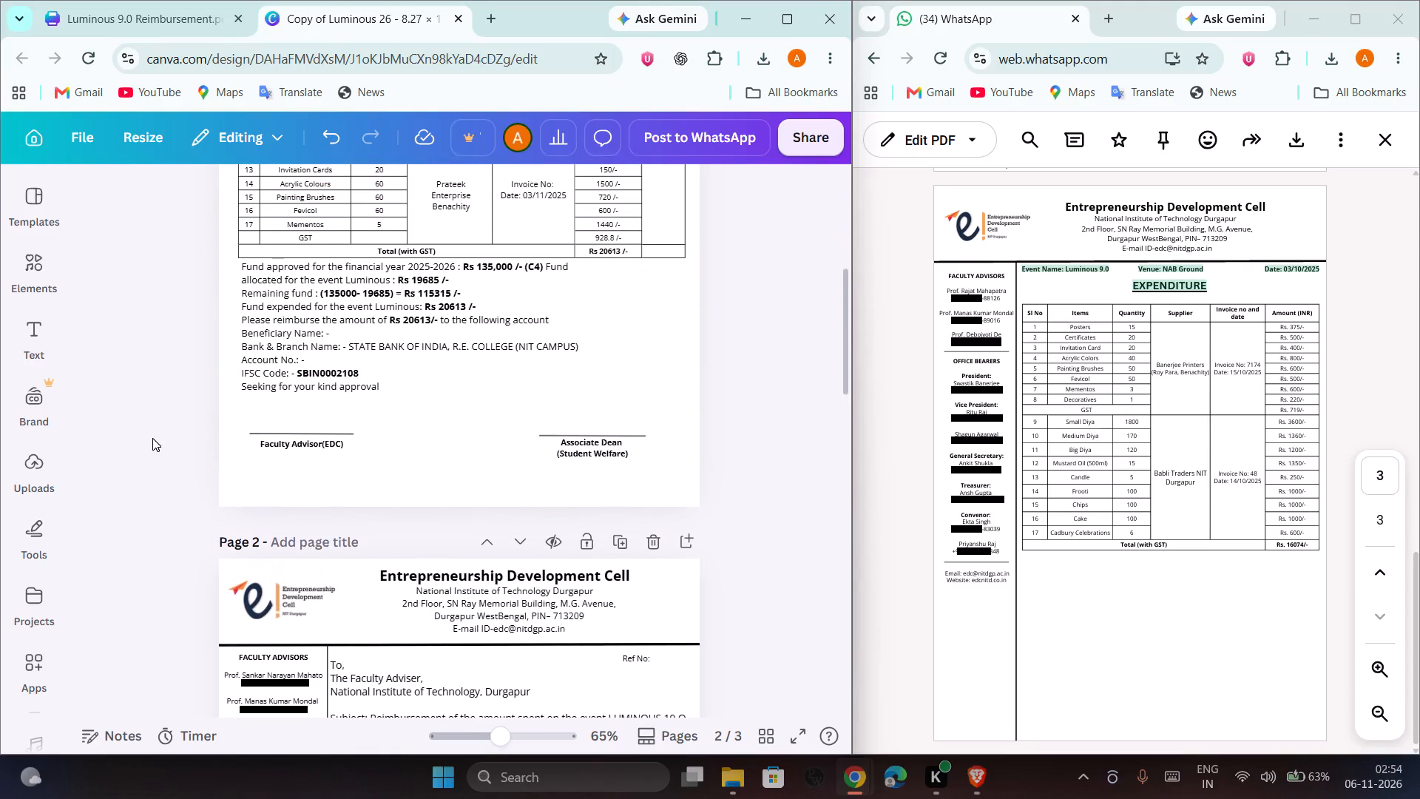
pyautogui.click(269, 312)
pyautogui.press('Down')
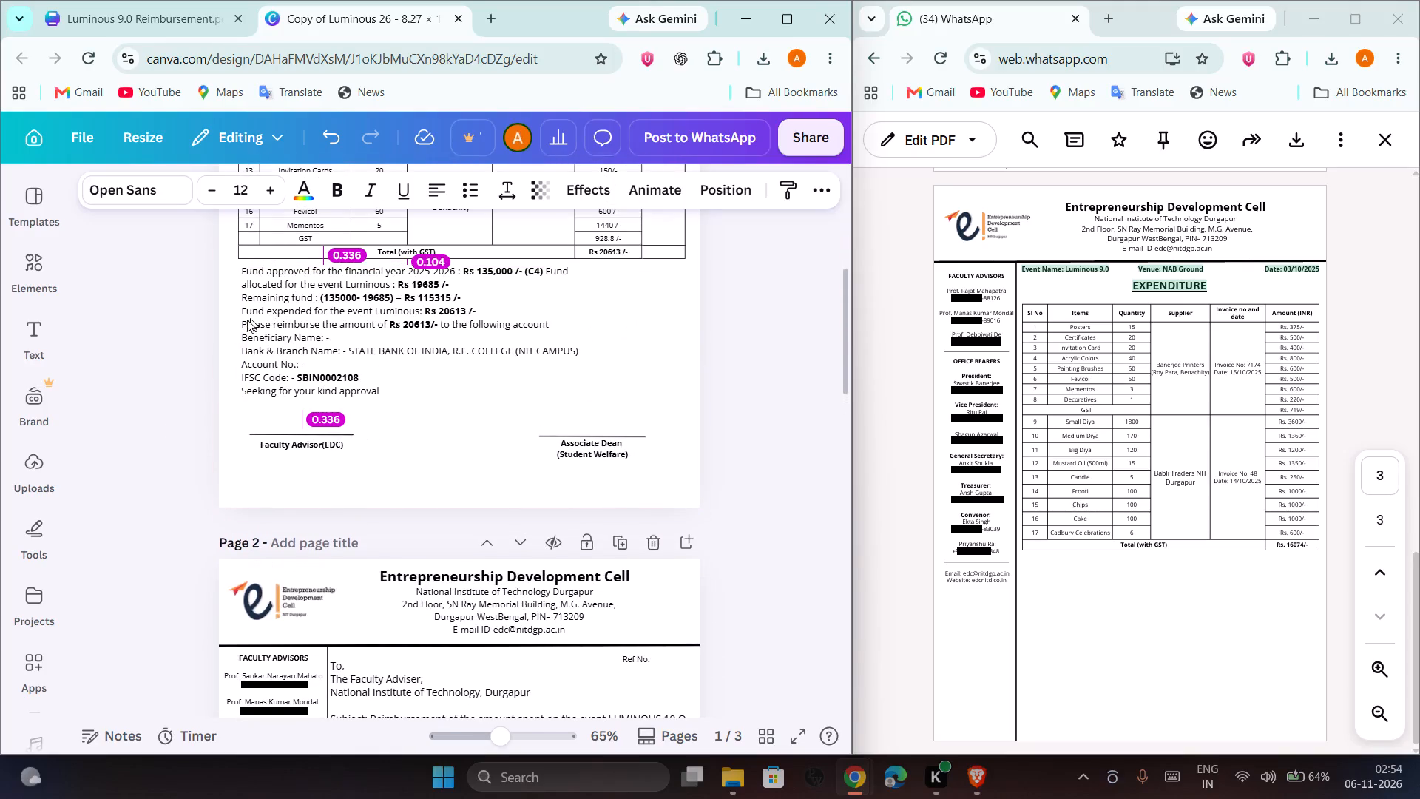
# Nudge the Faculty Advisor(EDC) label and its signature line on page 1 slightly down, away from the bank details text.
pyautogui.click(174, 397)
pyautogui.scroll(-1, 174, 397)
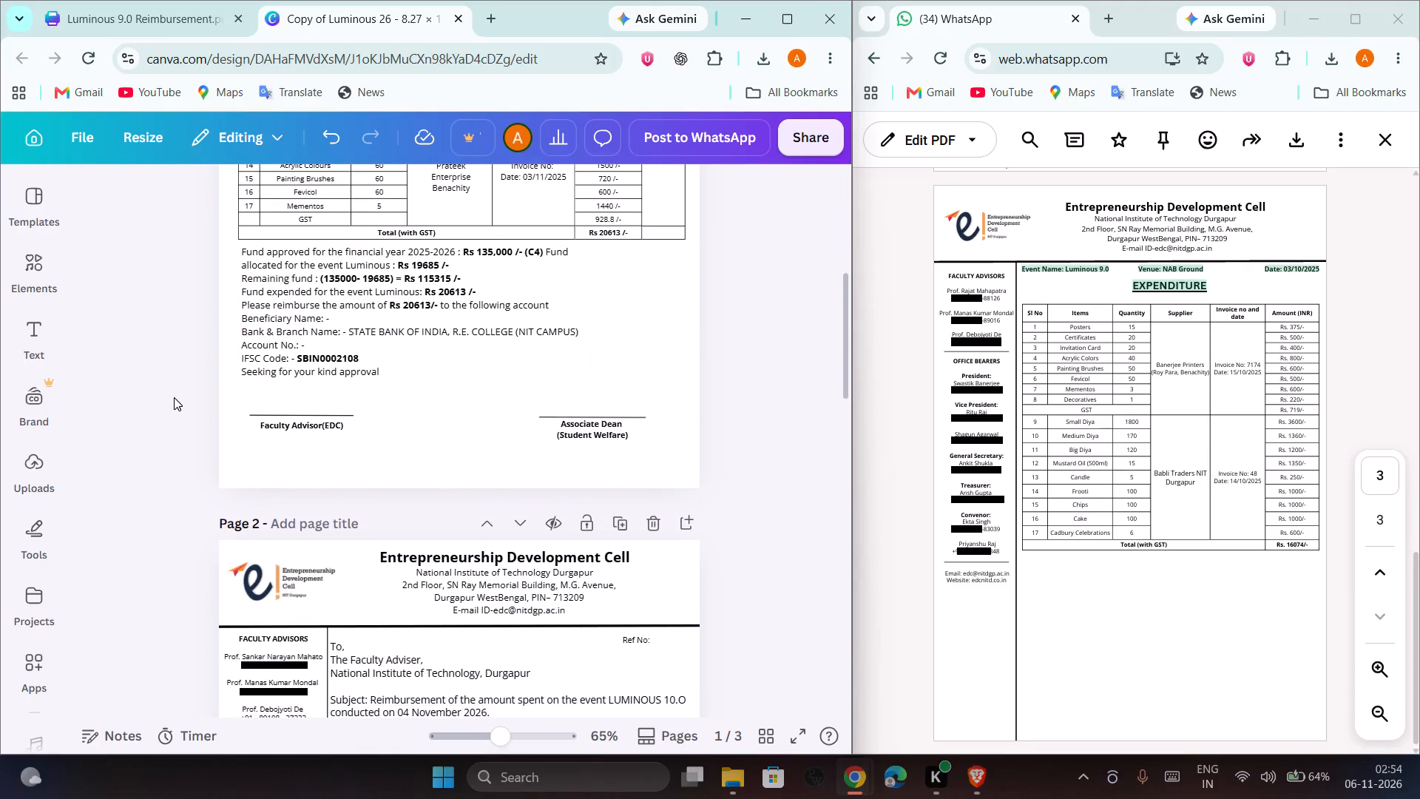
pyautogui.click(267, 428)
pyautogui.press('Down')
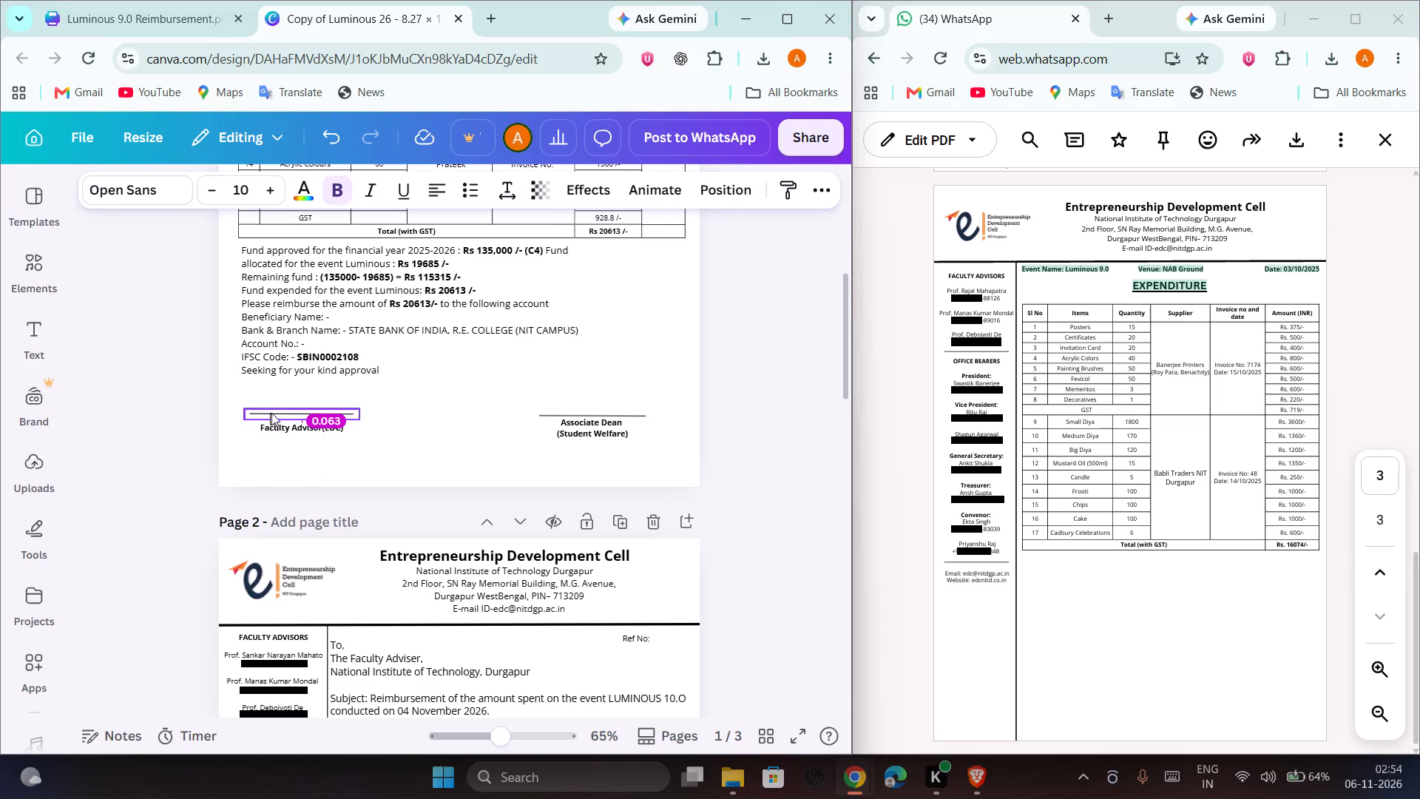
pyautogui.click(271, 413)
pyautogui.press('Down')
# Nudge the Associate Dean (Student Welfare) label and its signature line slightly down alongside the Faculty Advisor(EDC) signature.
pyautogui.click(555, 438)
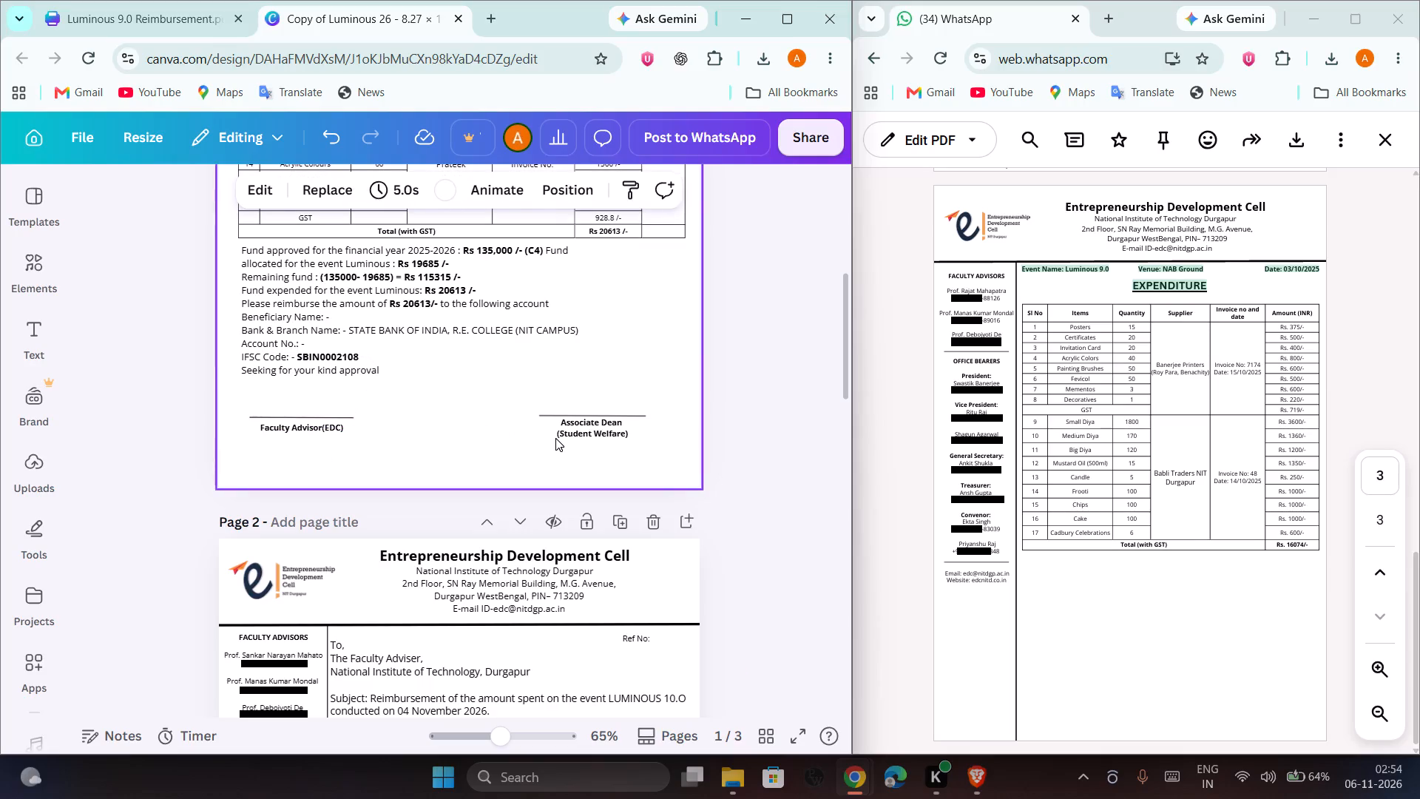
pyautogui.click(567, 435)
pyautogui.press('Down')
pyautogui.click(547, 413)
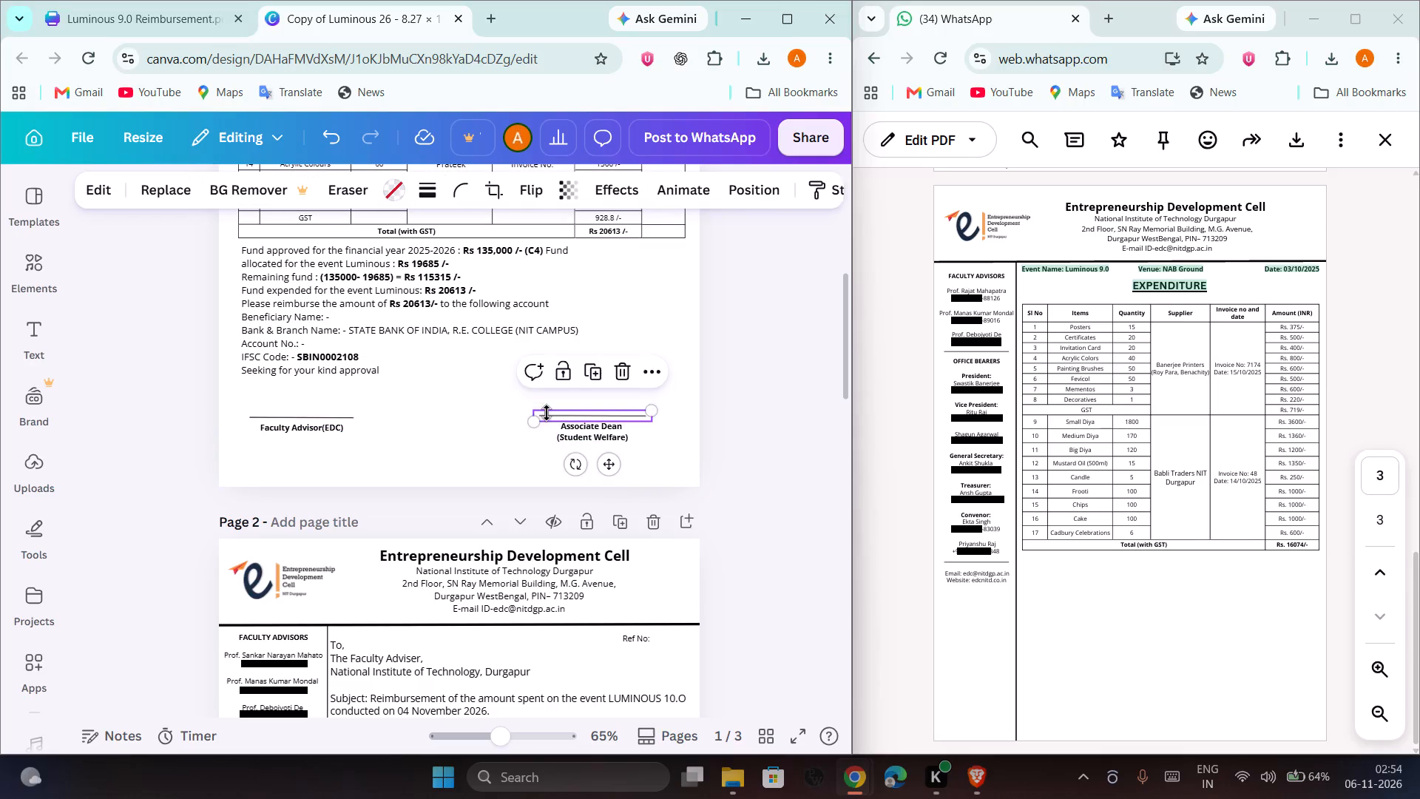
pyautogui.press('Down')
pyautogui.click(166, 461)
# Review the layout and content of the page 2 letter and page 3 expenditure sheet, finishing back at the page 1 note sheet.
pyautogui.scroll(-1, 166, 461)
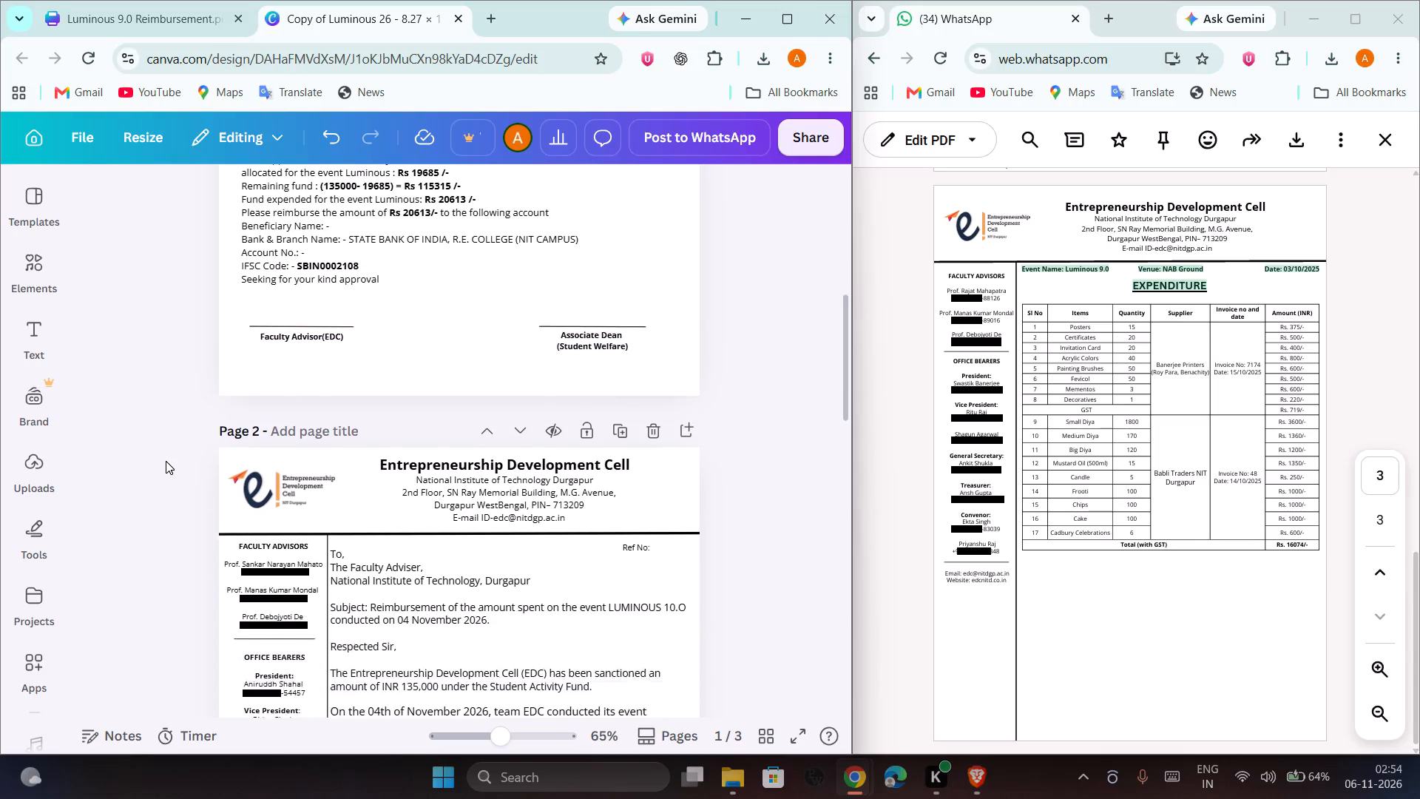
pyautogui.scroll(-4, 166, 461)
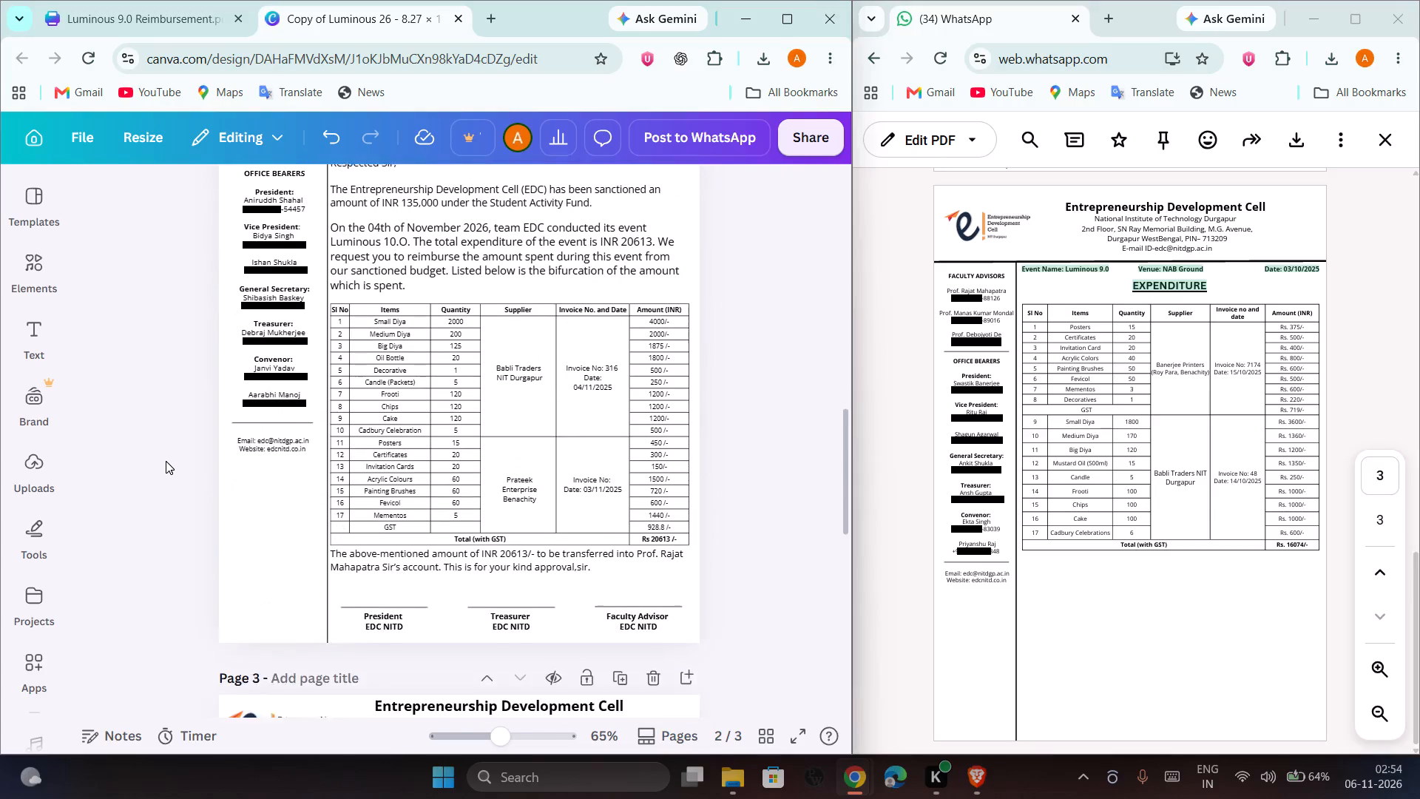
pyautogui.scroll(-1, 166, 461)
pyautogui.scroll(1, 166, 461)
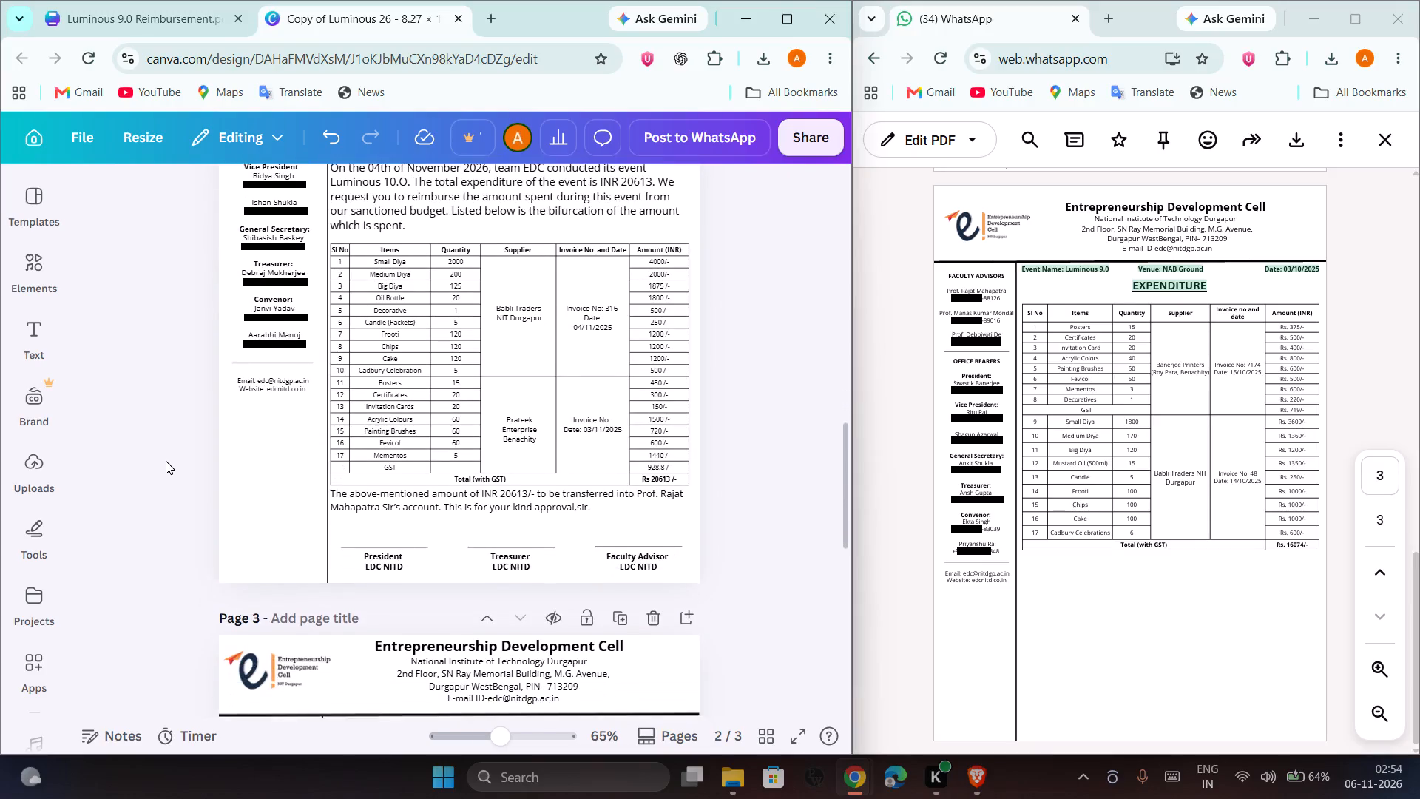
pyautogui.scroll(1, 166, 461)
pyautogui.scroll(-2, 166, 461)
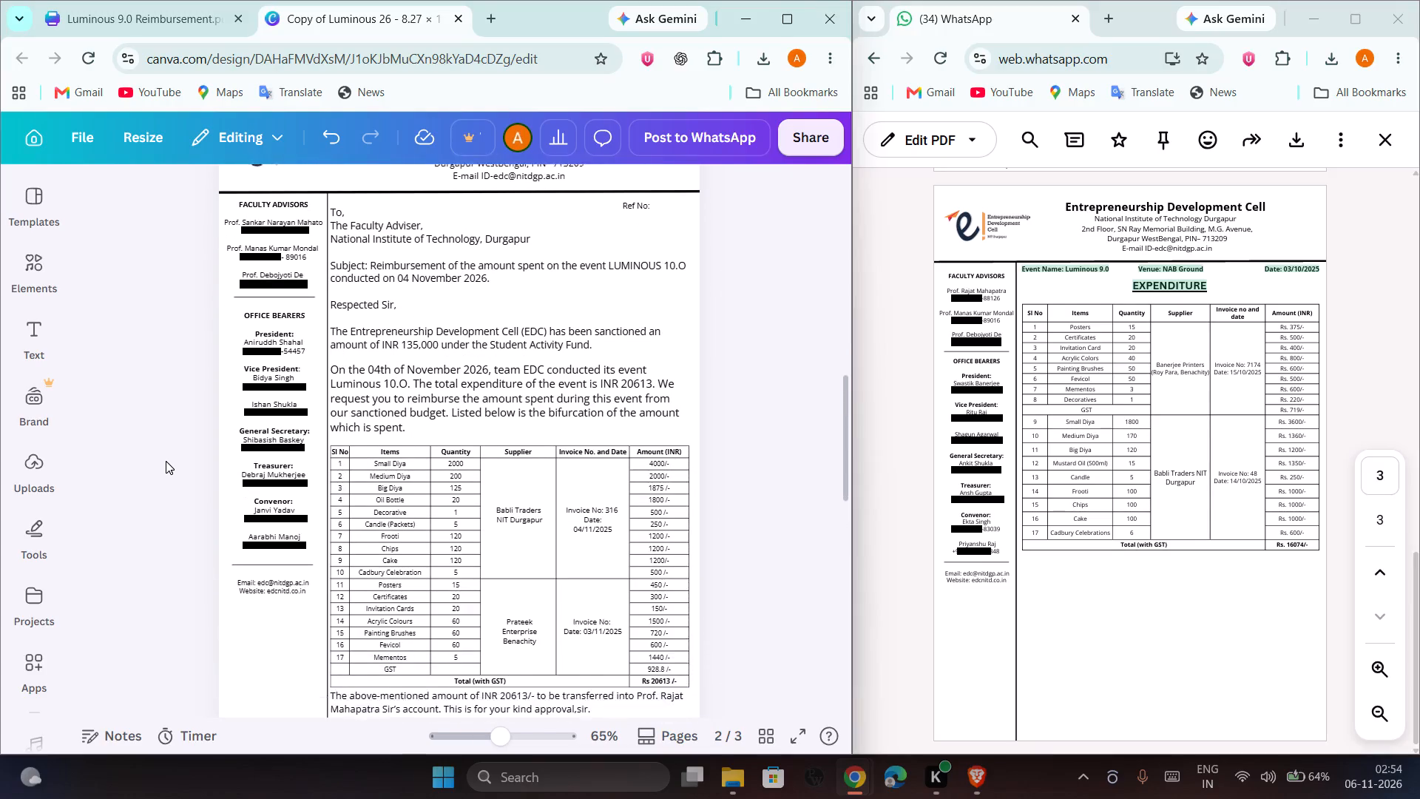
pyautogui.scroll(-9, 166, 461)
pyautogui.scroll(4, 166, 461)
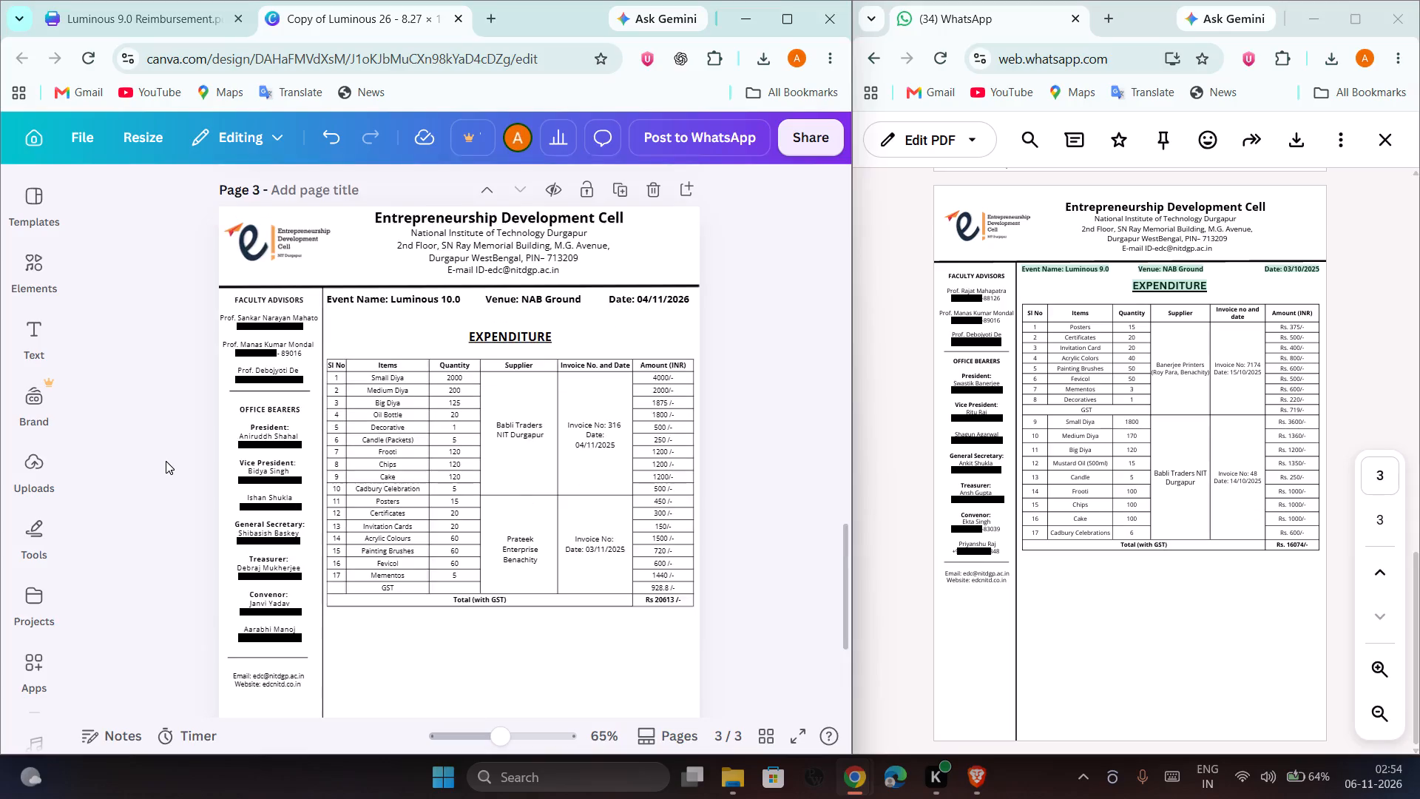
pyautogui.scroll(15, 166, 461)
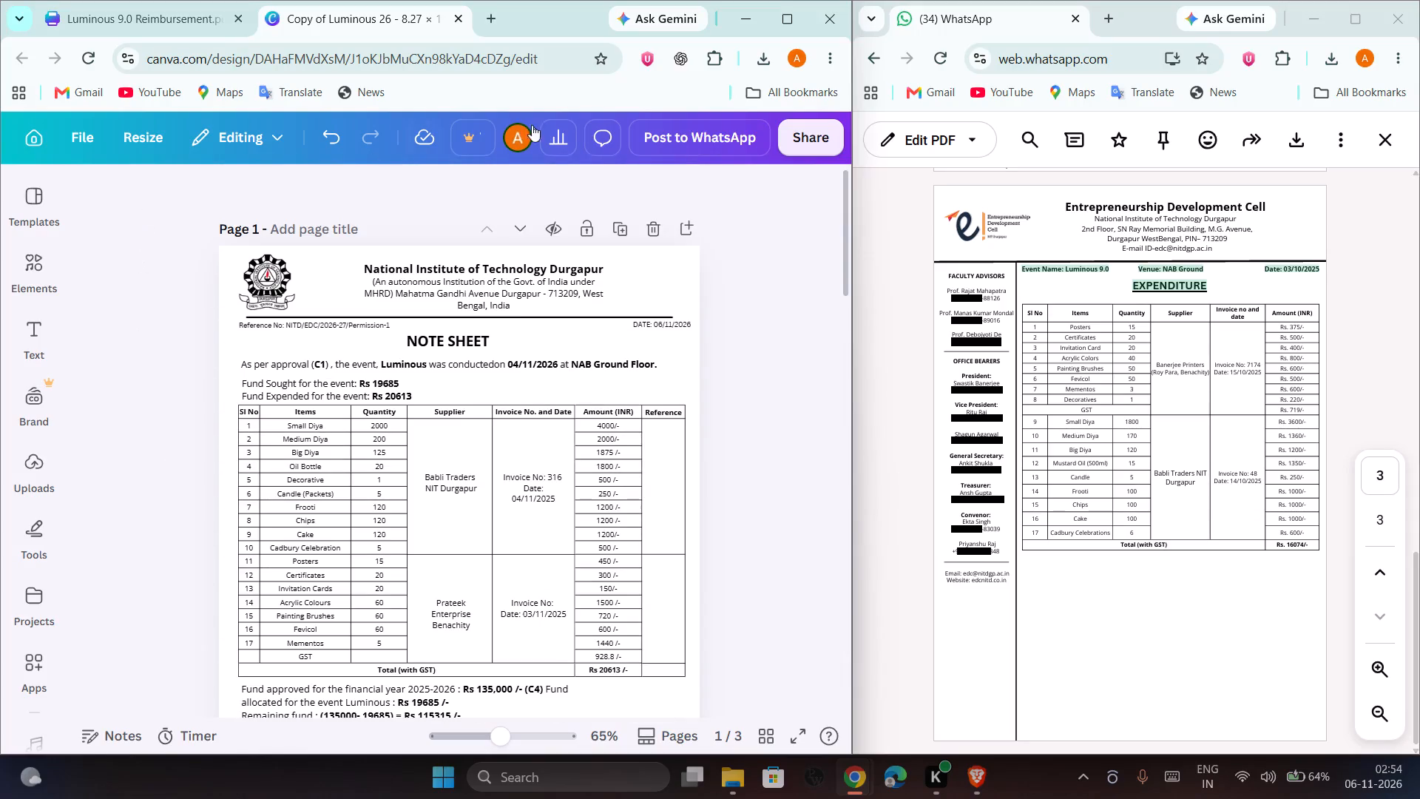
# Rename the design with a title beginning with PostLumin.
pyautogui.click(87, 140)
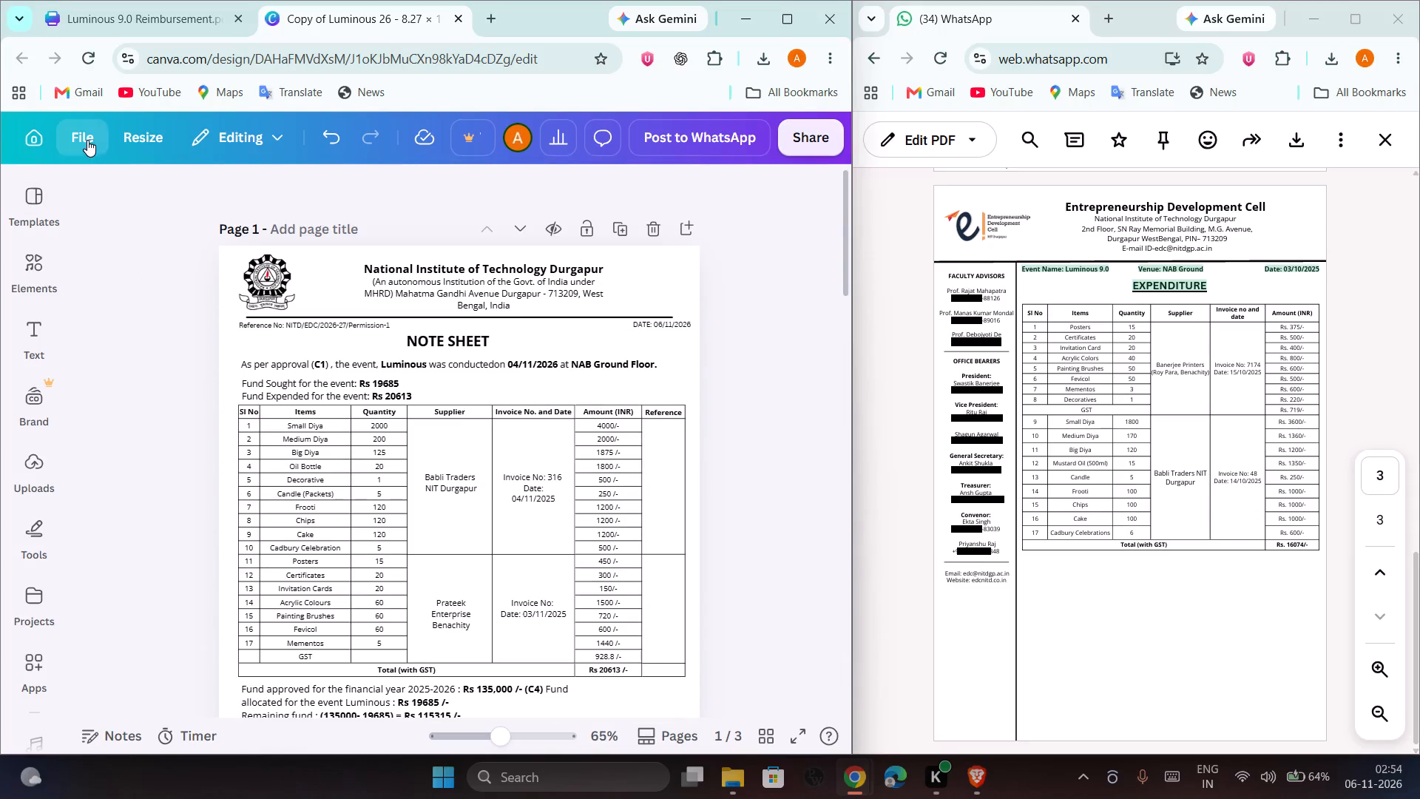
pyautogui.click(271, 196)
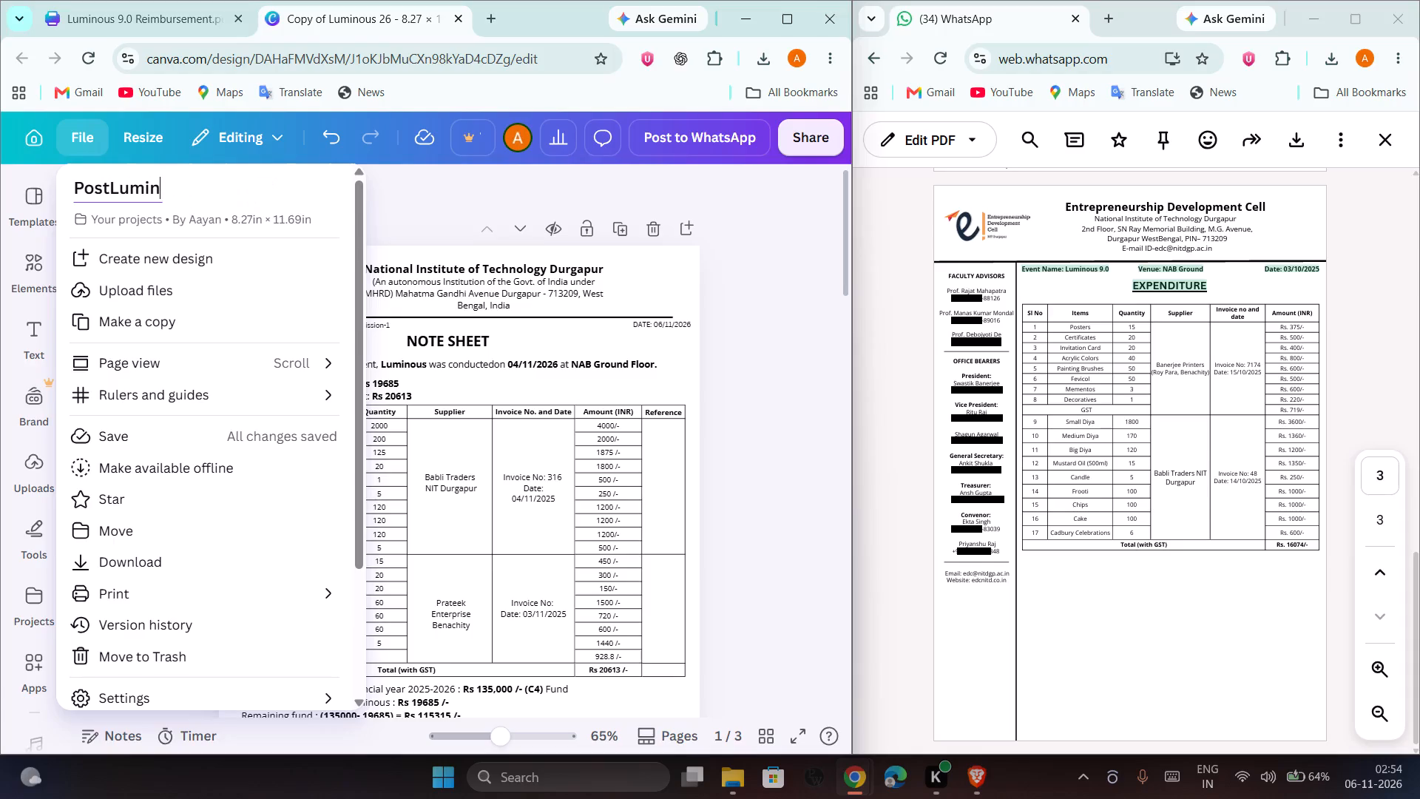
# Rename the design as "Lumi10.0 Reimburse".
pyautogui.press('BackSpace')
pyautogui.write('10')
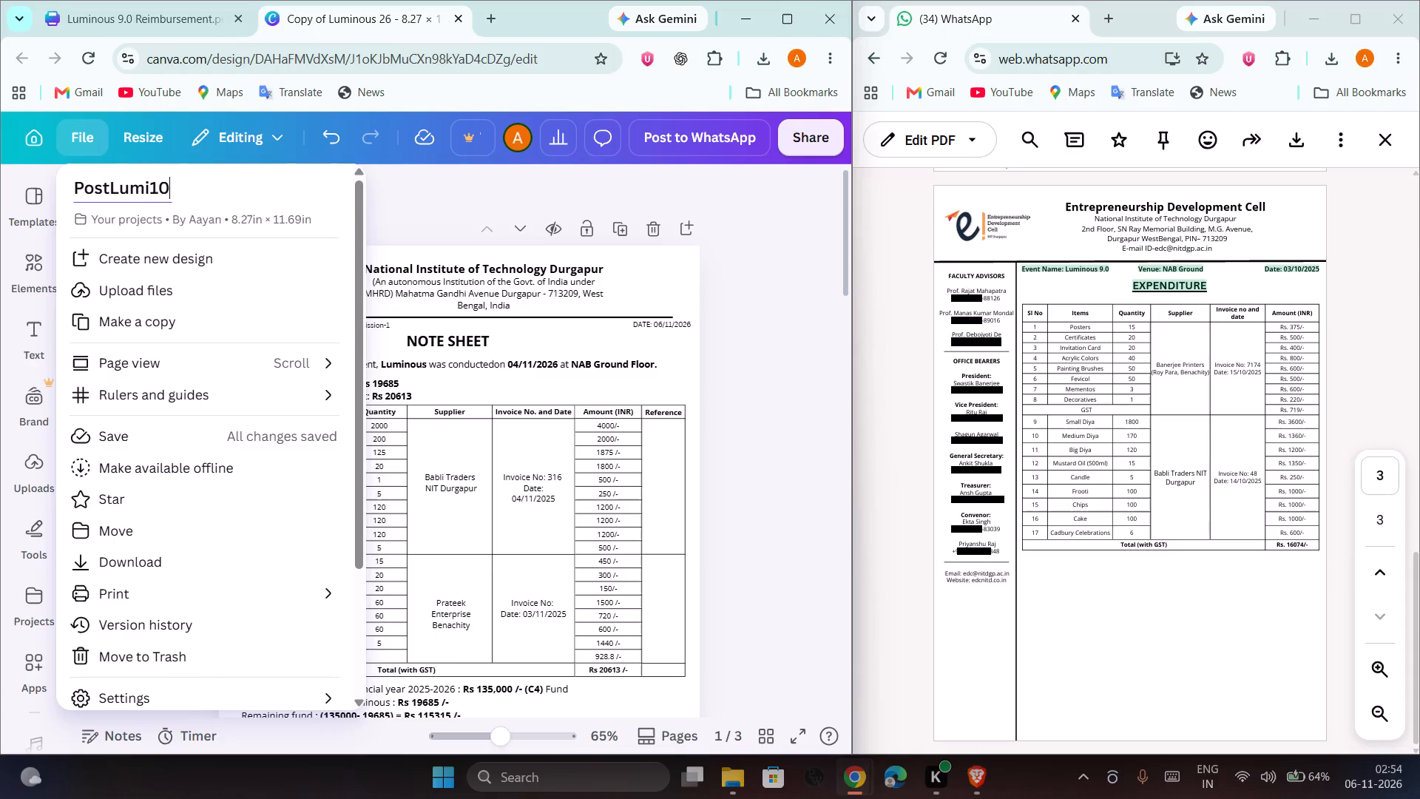
pyautogui.press('.')
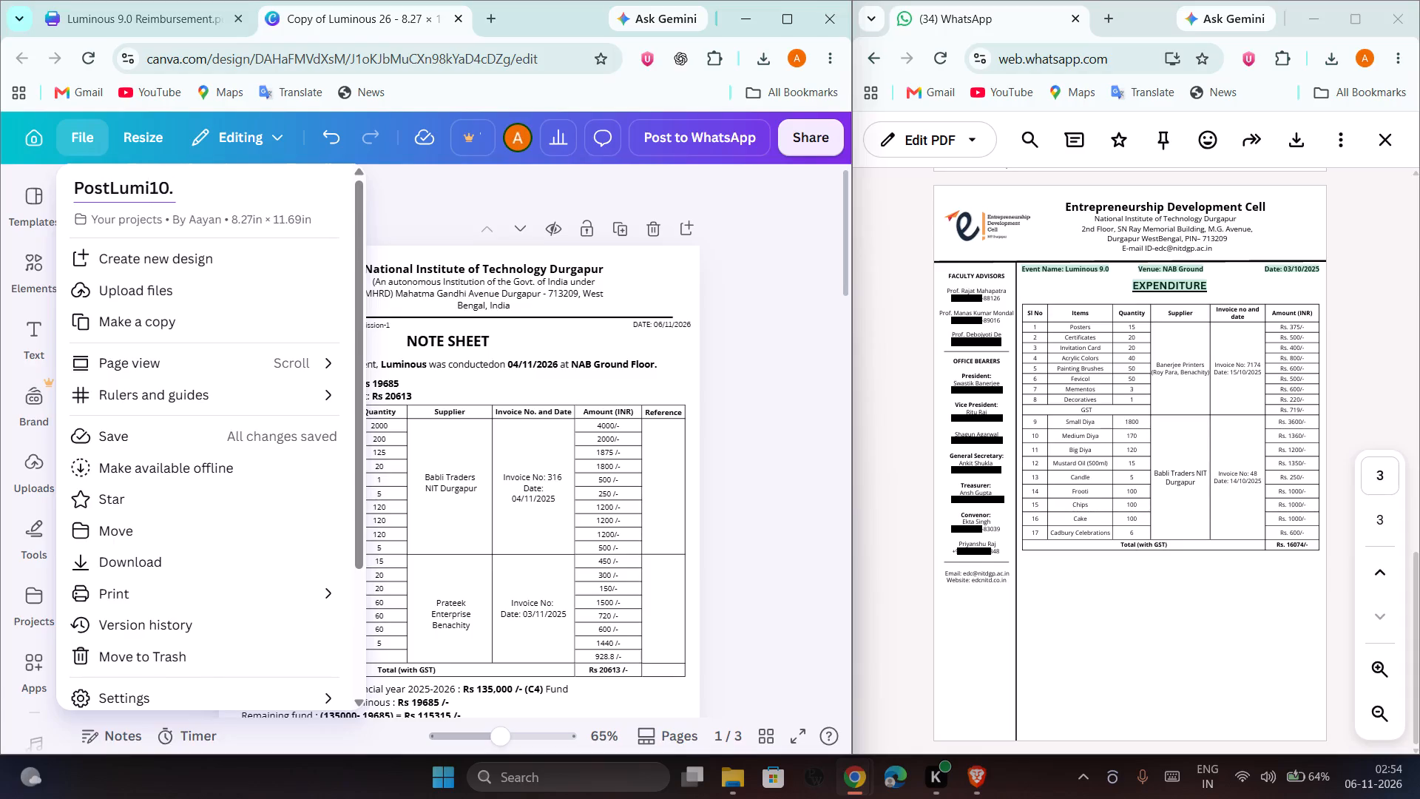
pyautogui.press('0')
pyautogui.click(106, 189)
pyautogui.press('BackSpace')
pyautogui.press('BackSpace')
pyautogui.press('BackSpace')
pyautogui.press('BackSpace')
pyautogui.press('BackSpace')
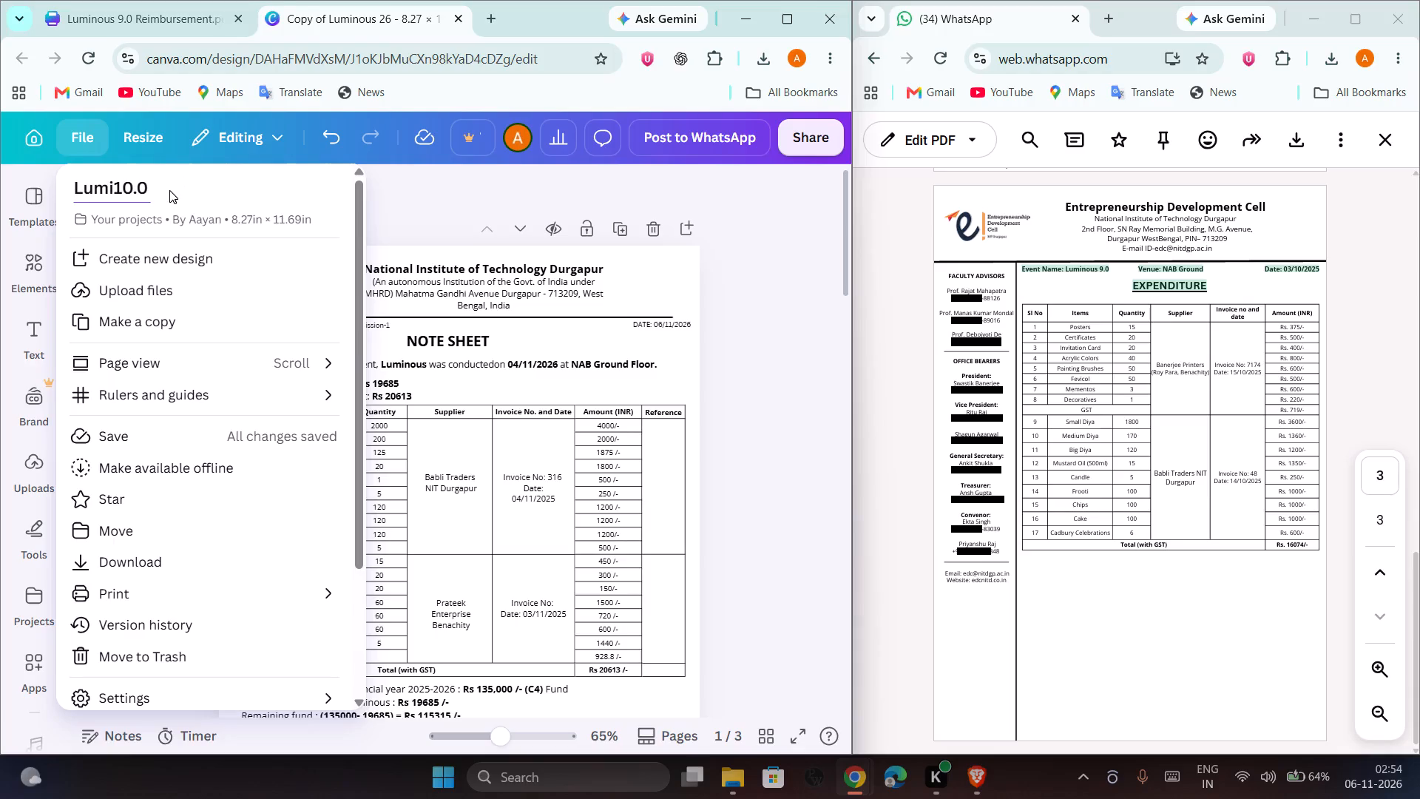
pyautogui.click(169, 190)
pyautogui.click(168, 186)
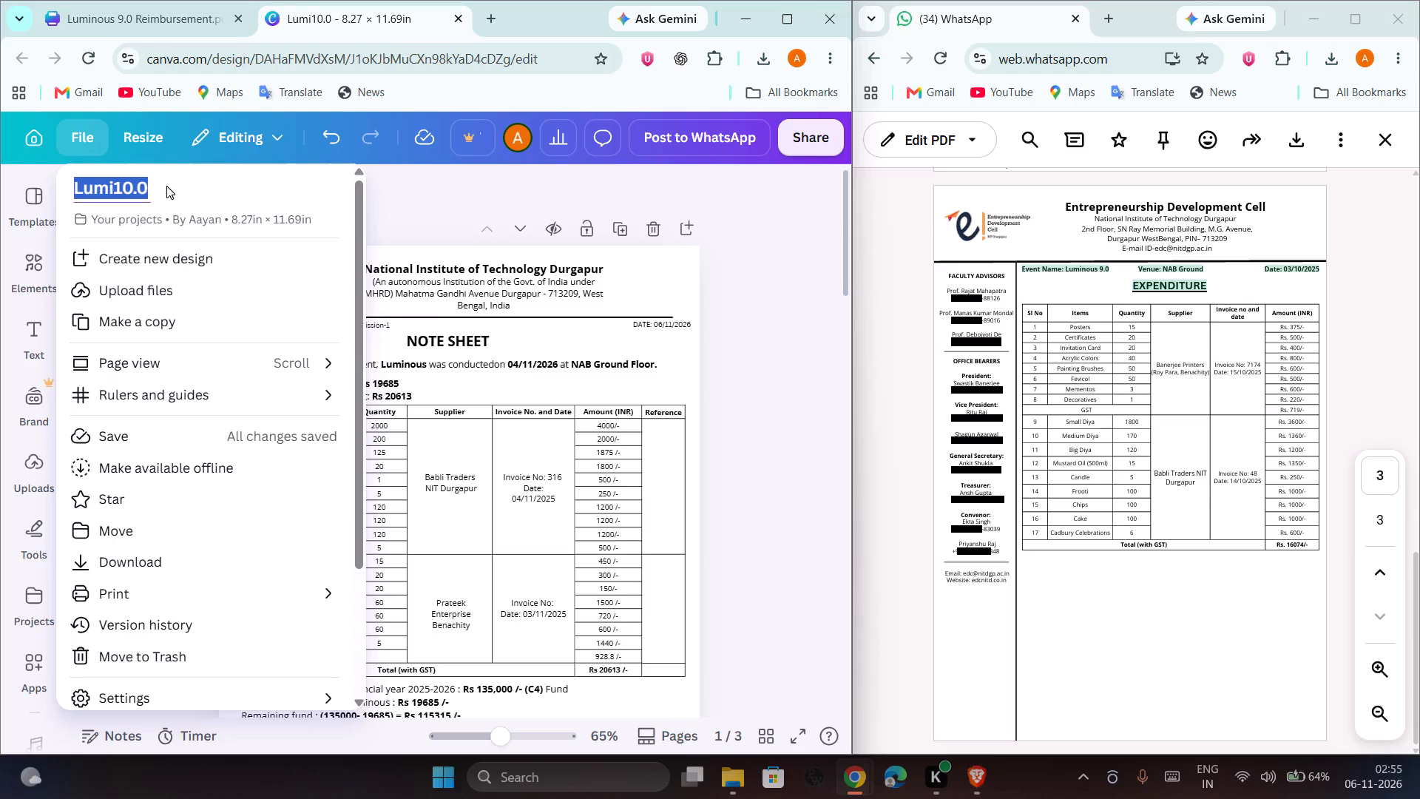
pyautogui.click(147, 186)
pyautogui.press('space')
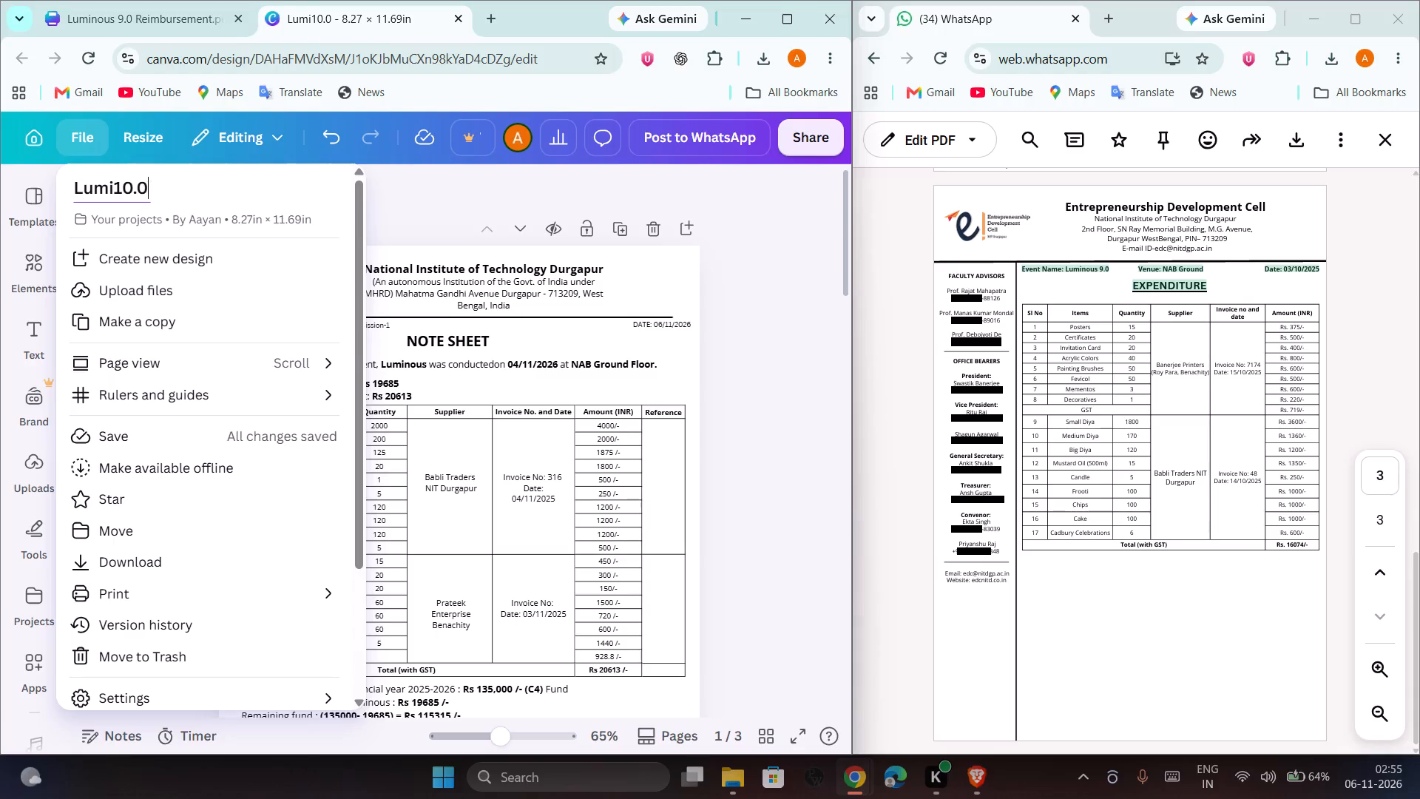
pyautogui.press('r')
pyautogui.write('eim')
pyautogui.write('burse')
pyautogui.press('Return')
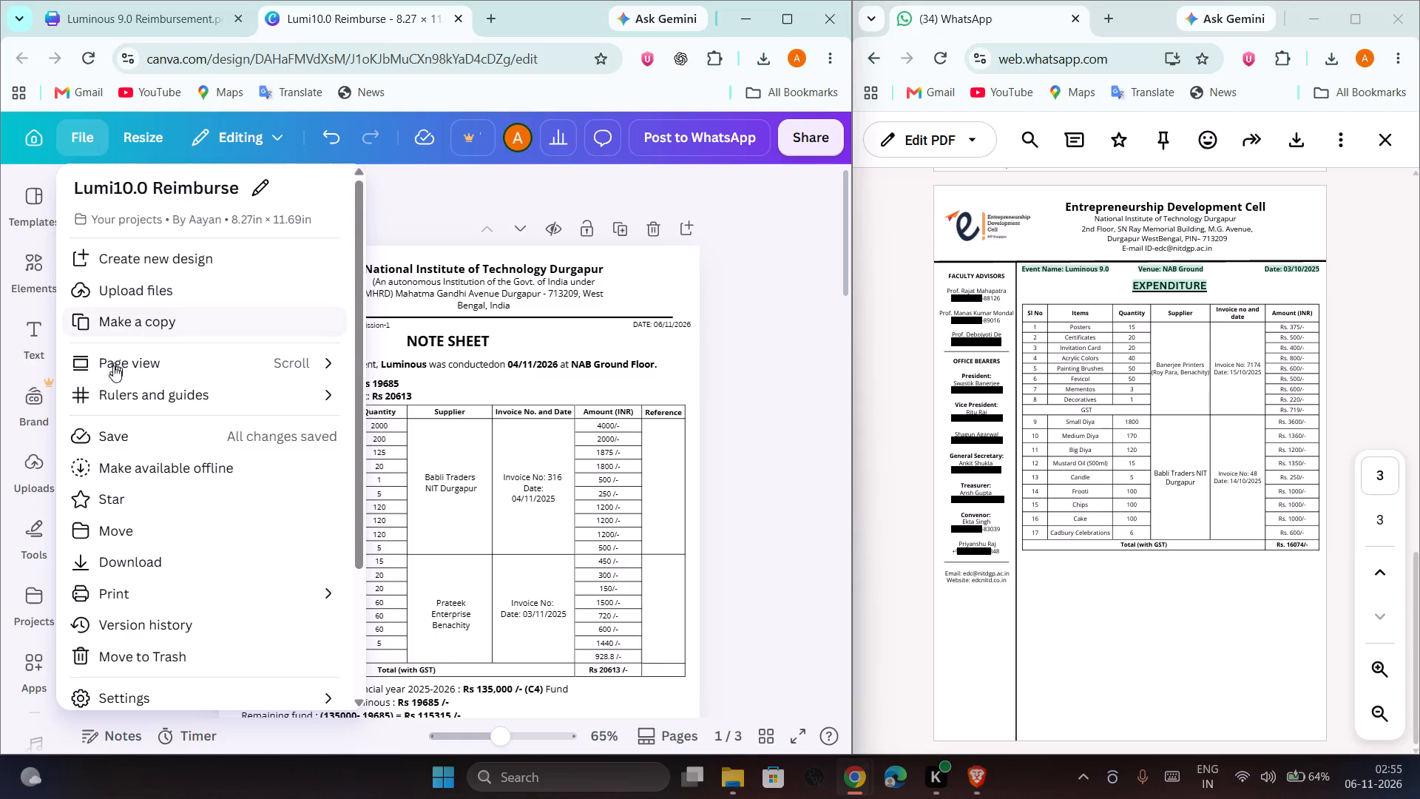
pyautogui.hscroll(-1, 117, 458)
# Set the design's sharing access to anyone with the link, with the Can edit permission.
pyautogui.click(816, 145)
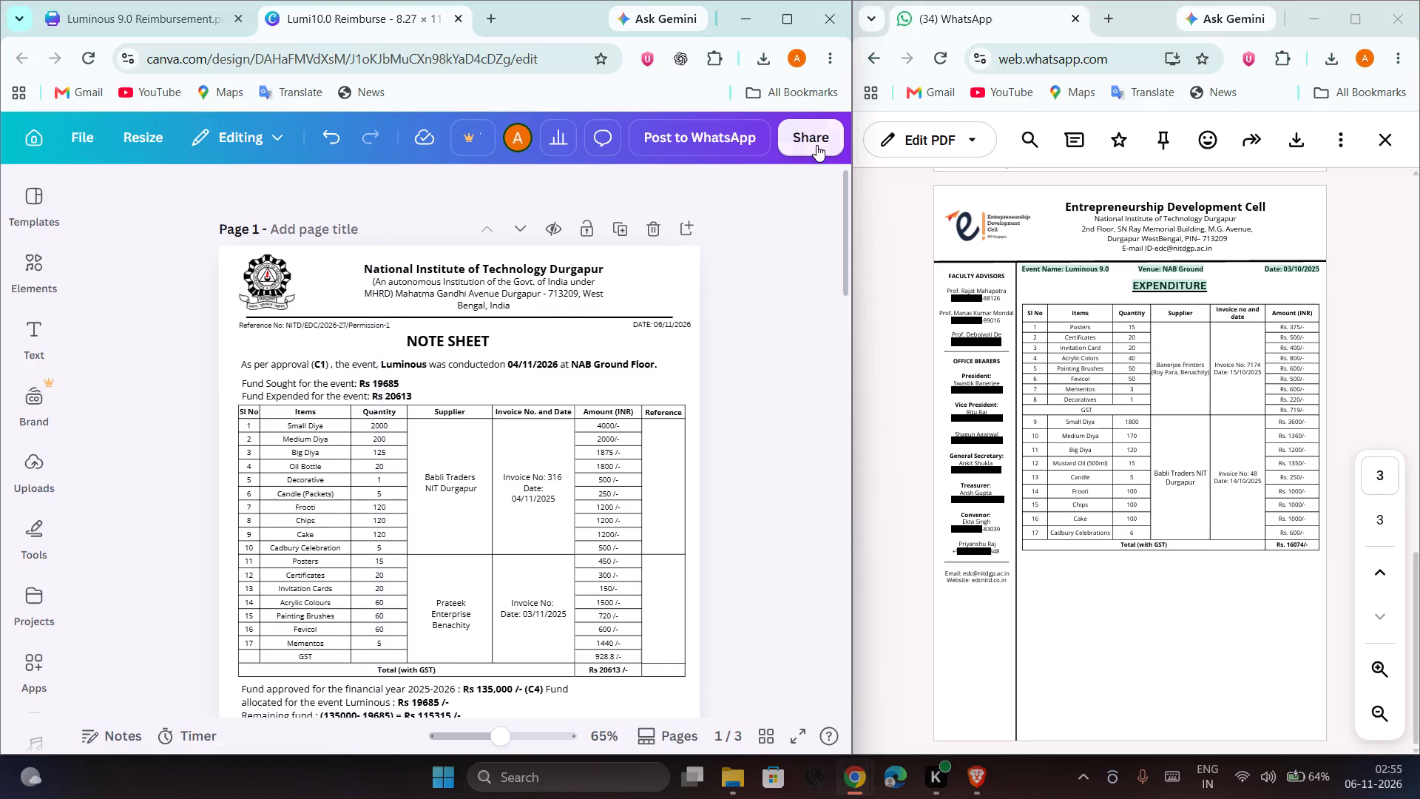
pyautogui.click(809, 122)
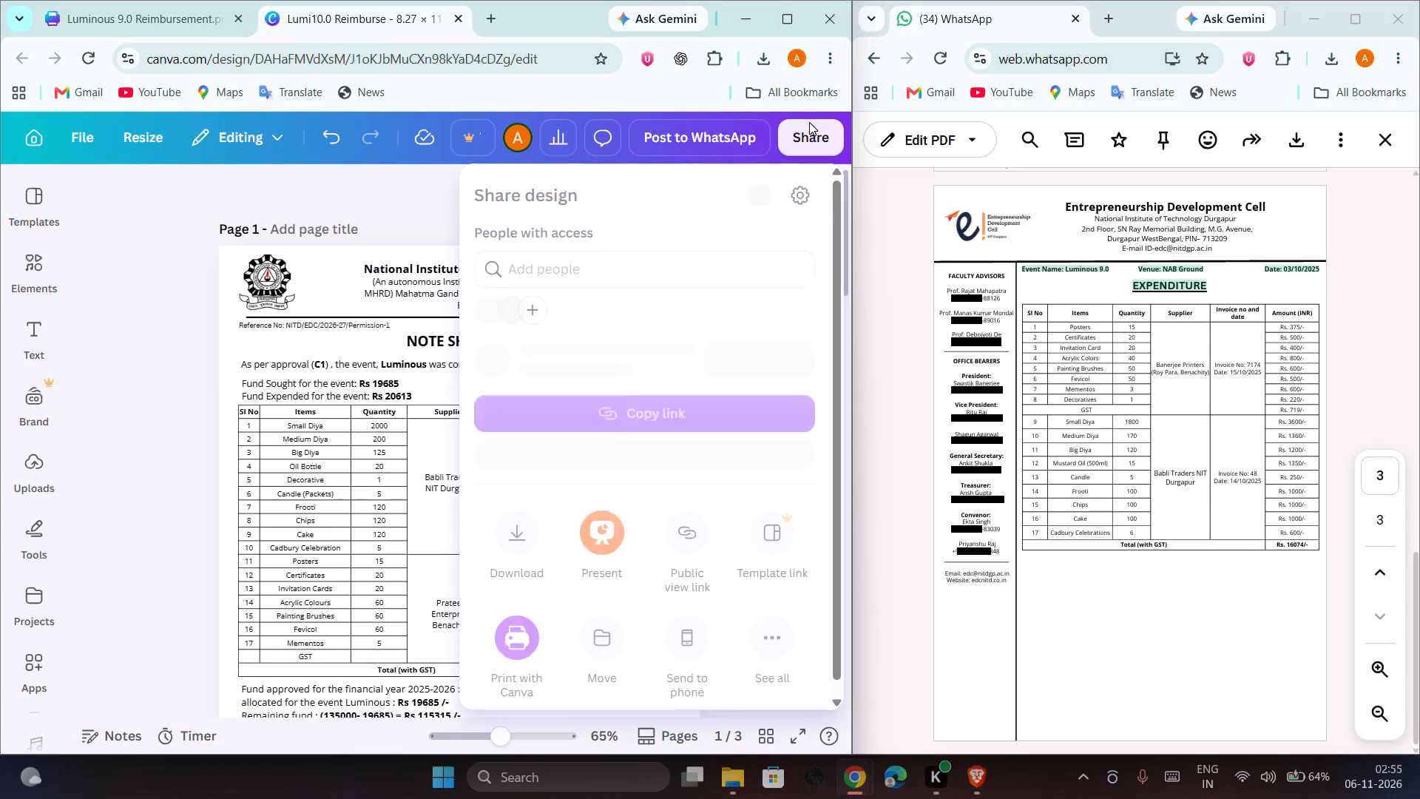
pyautogui.click(668, 390)
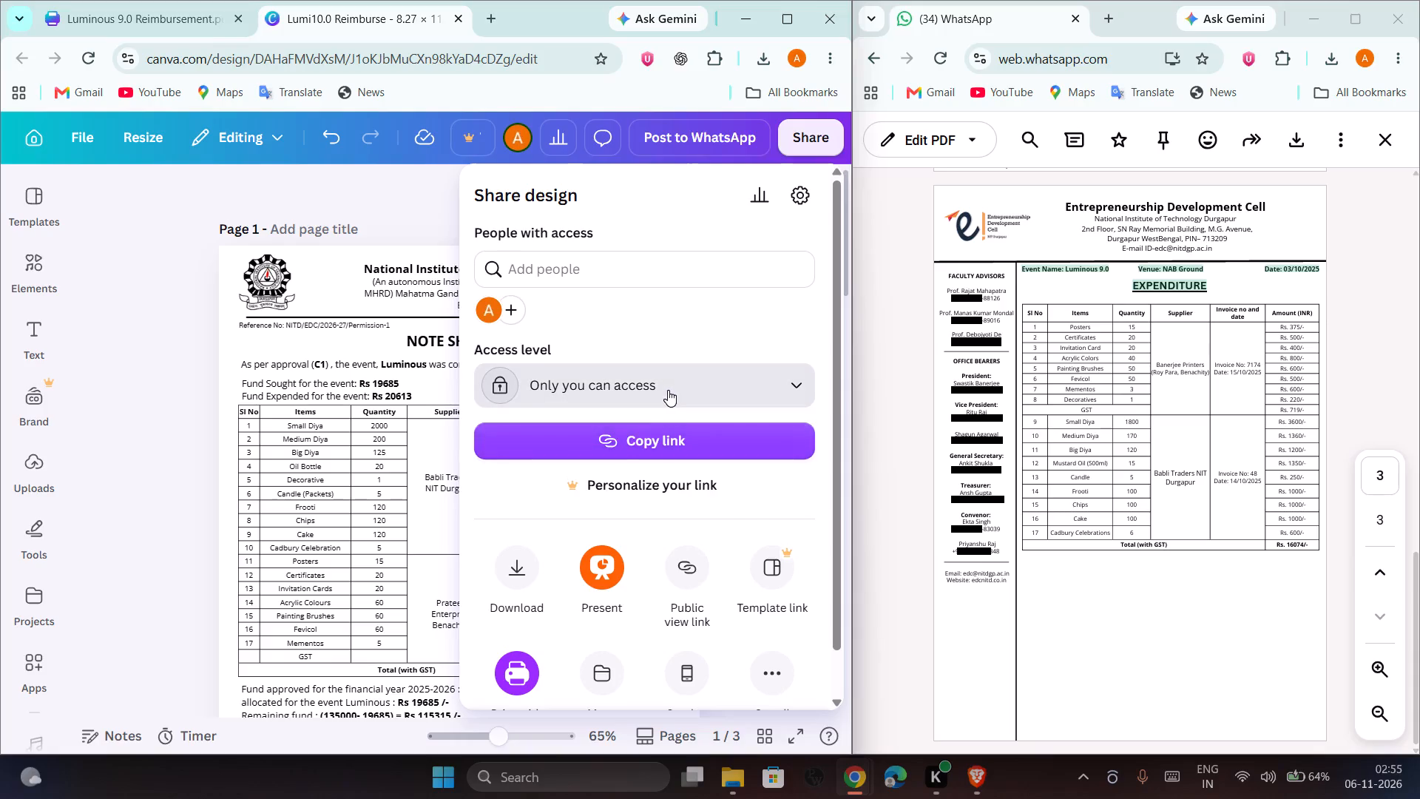
pyautogui.click(634, 508)
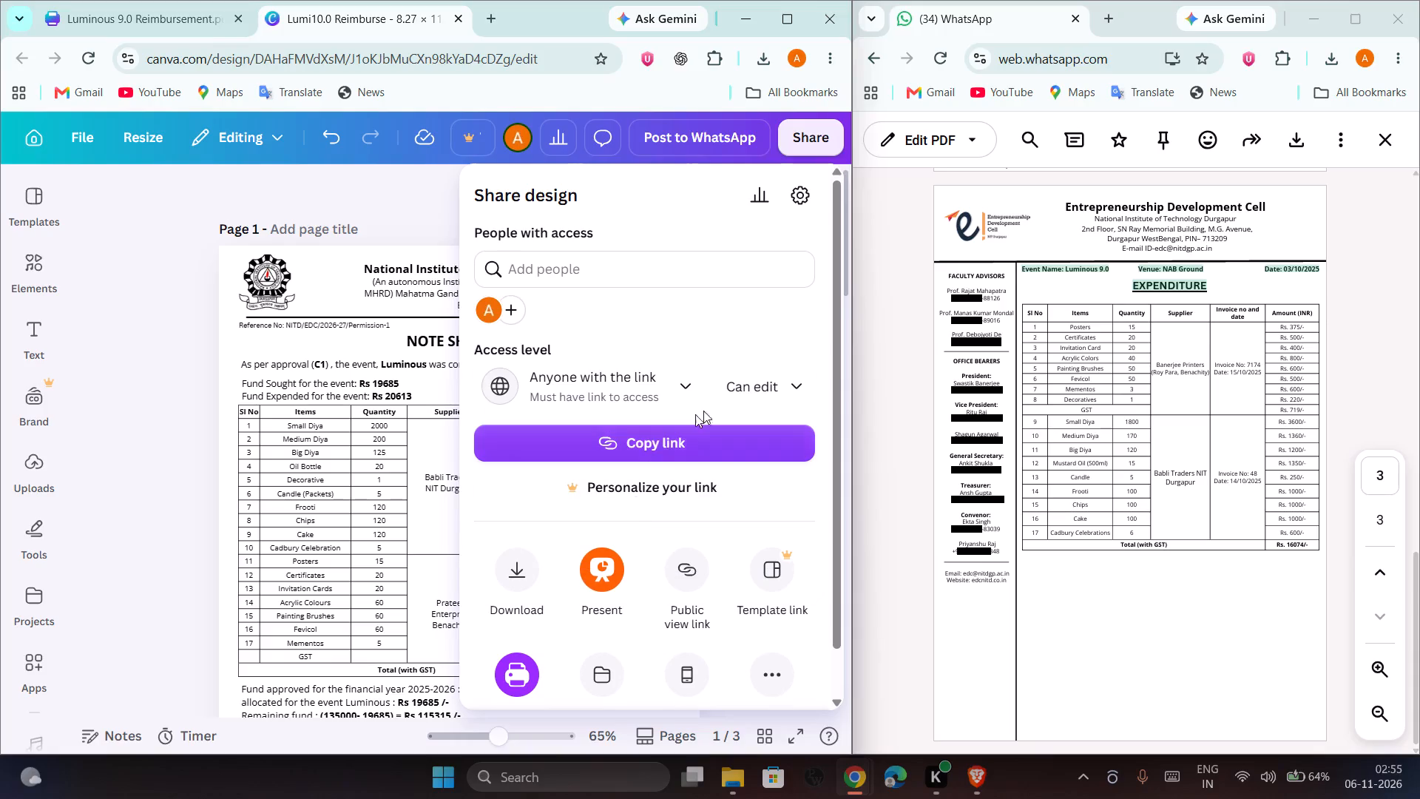
pyautogui.click(763, 382)
pyautogui.click(763, 382)
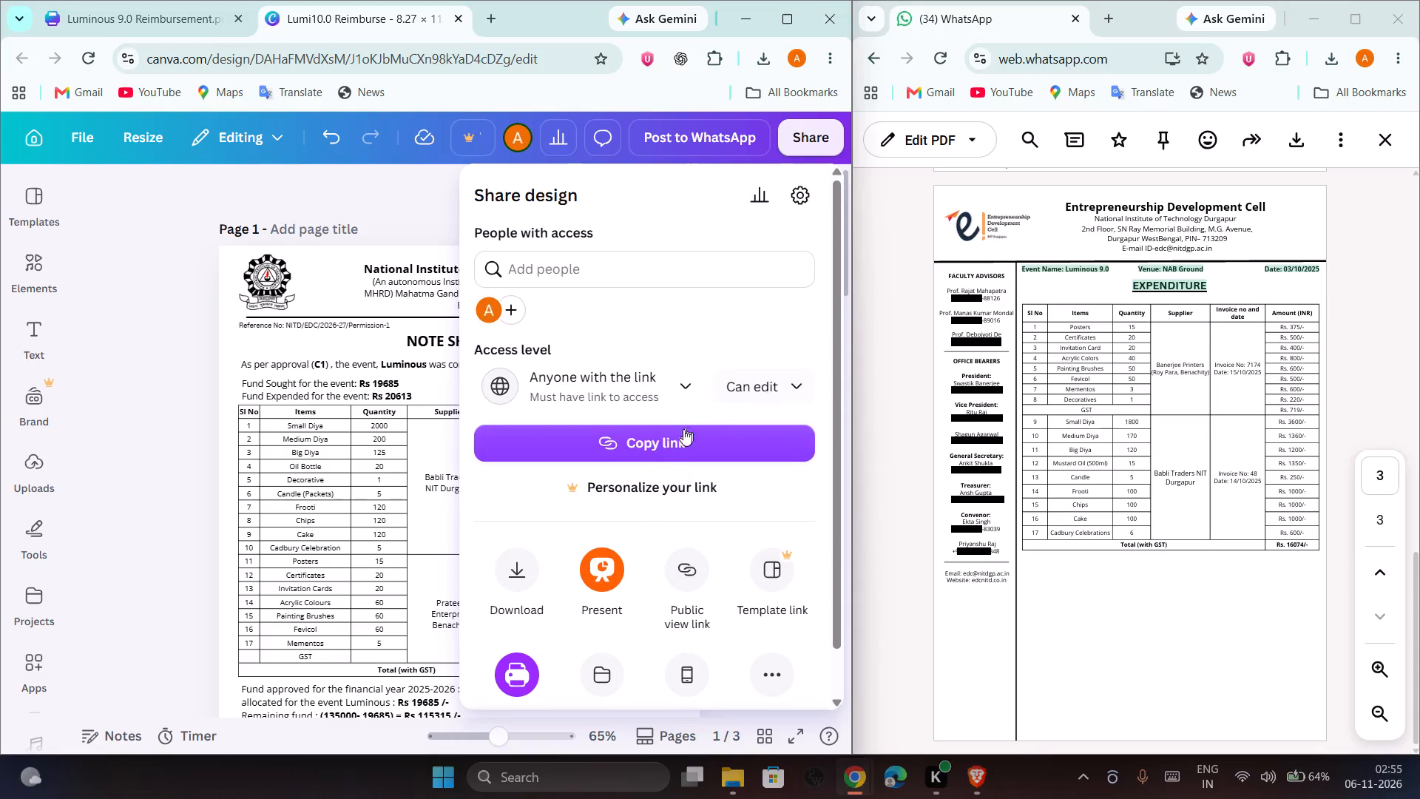
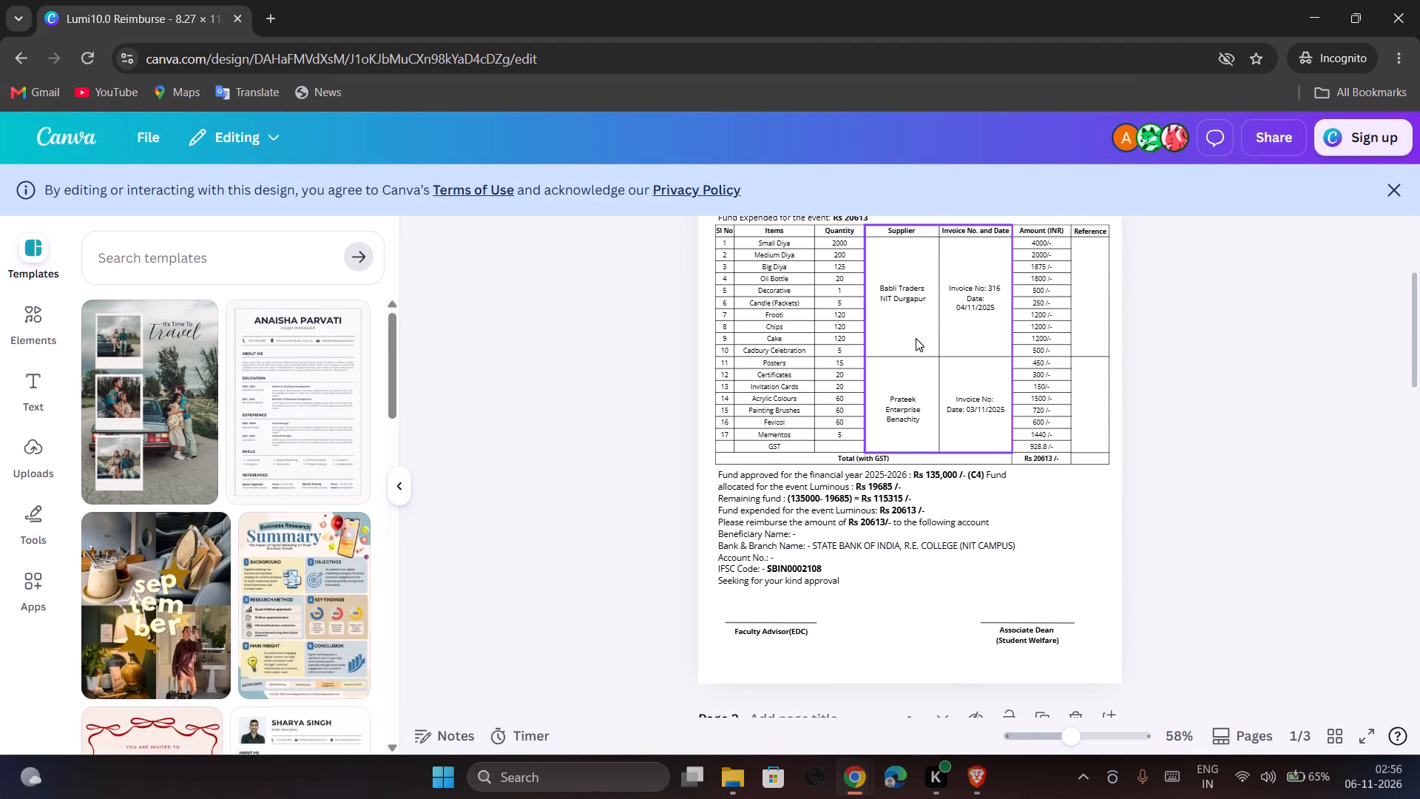
# Review the shared design from page 1's note sheet through page 2's reimbursement letter to the start of page 3's expenditure sheet.
pyautogui.scroll(-1, 916, 338)
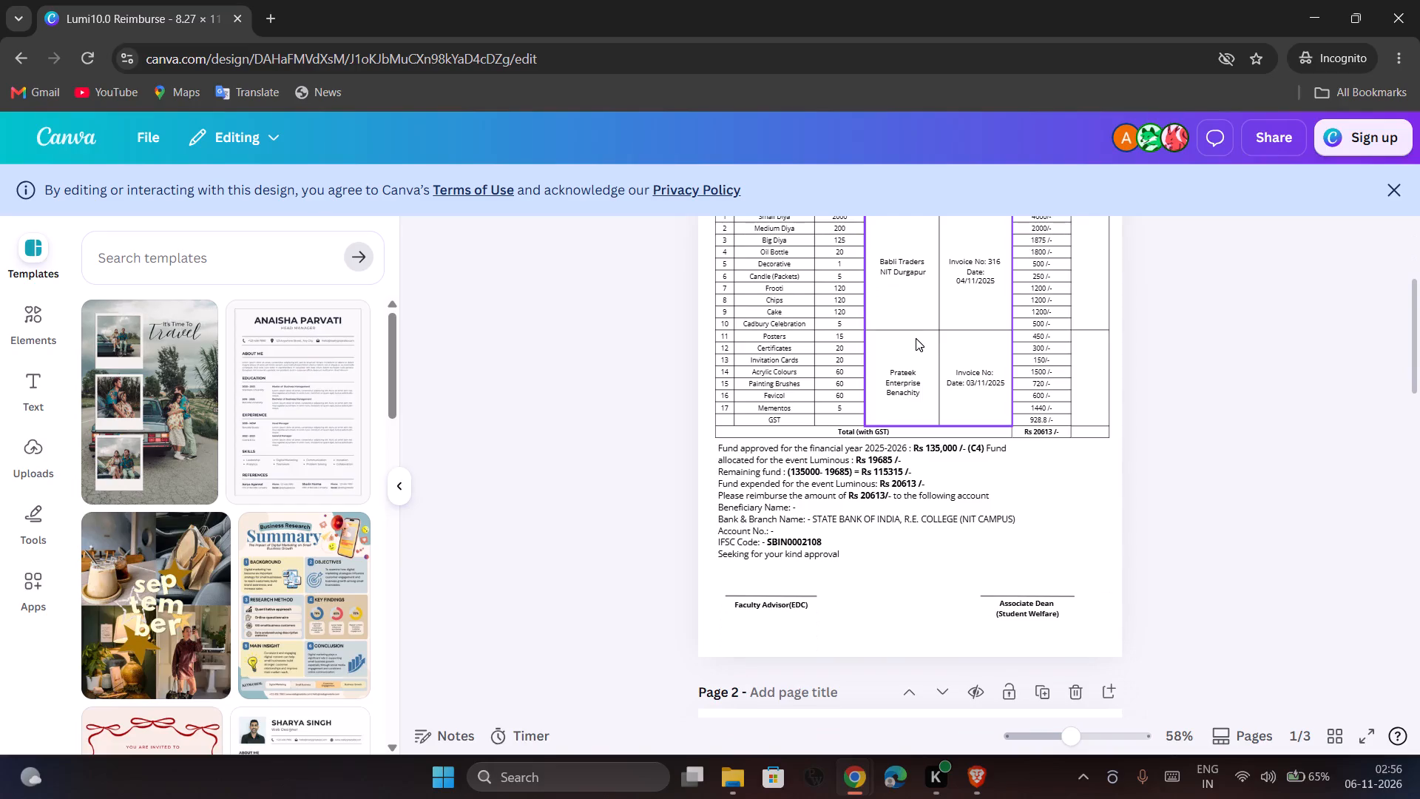
pyautogui.scroll(1, 916, 338)
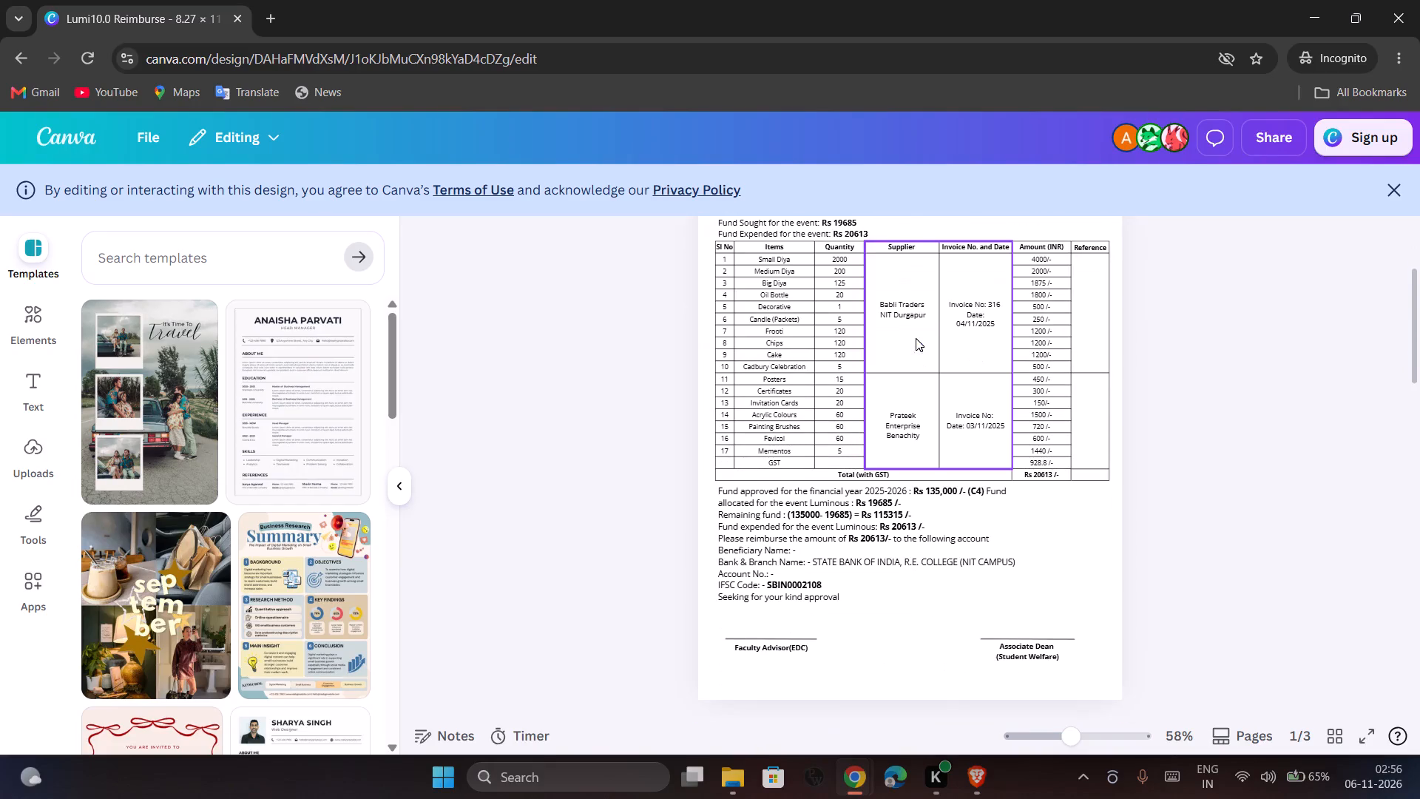
pyautogui.scroll(-2, 916, 338)
pyautogui.hscroll(-1, 916, 338)
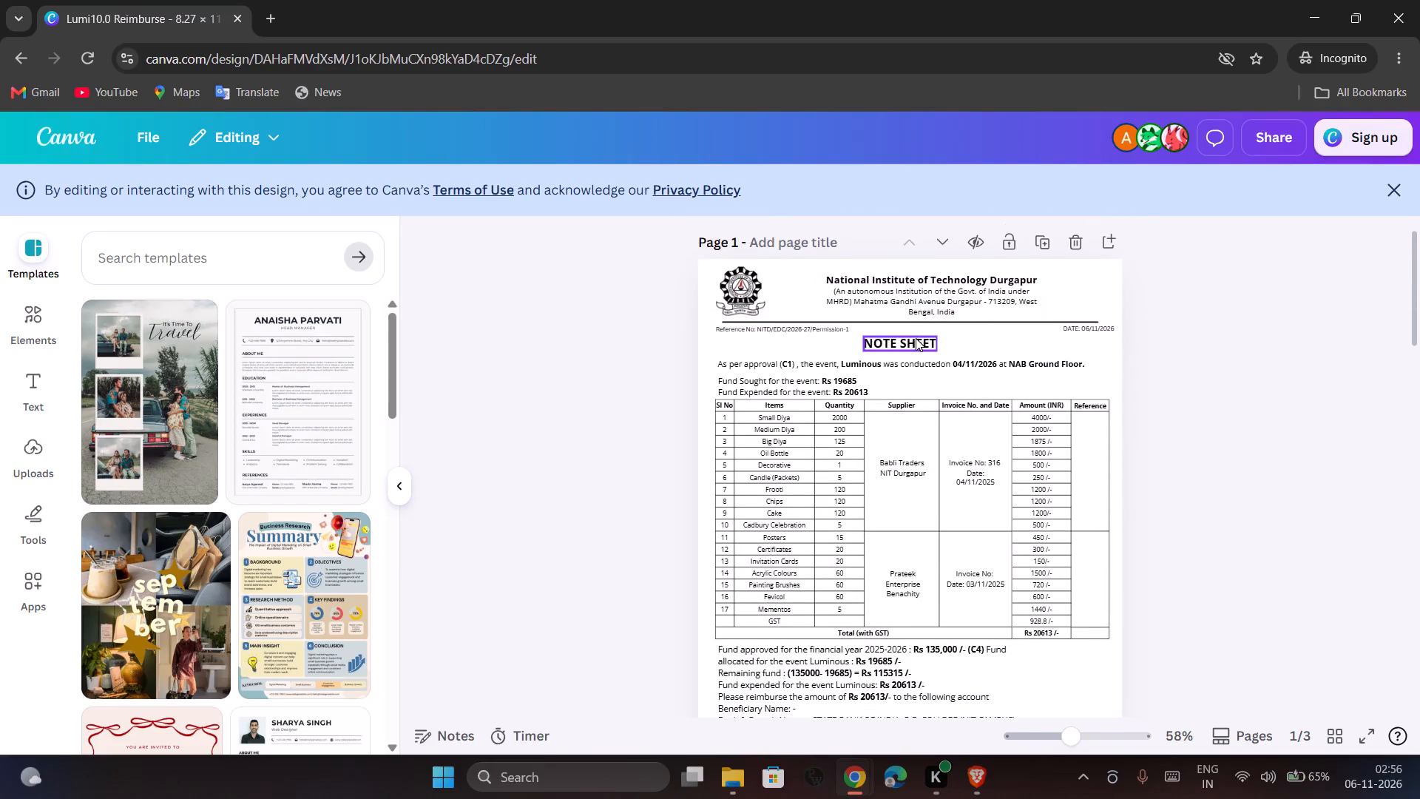
pyautogui.hscroll(-1, 916, 338)
pyautogui.scroll(-3, 916, 338)
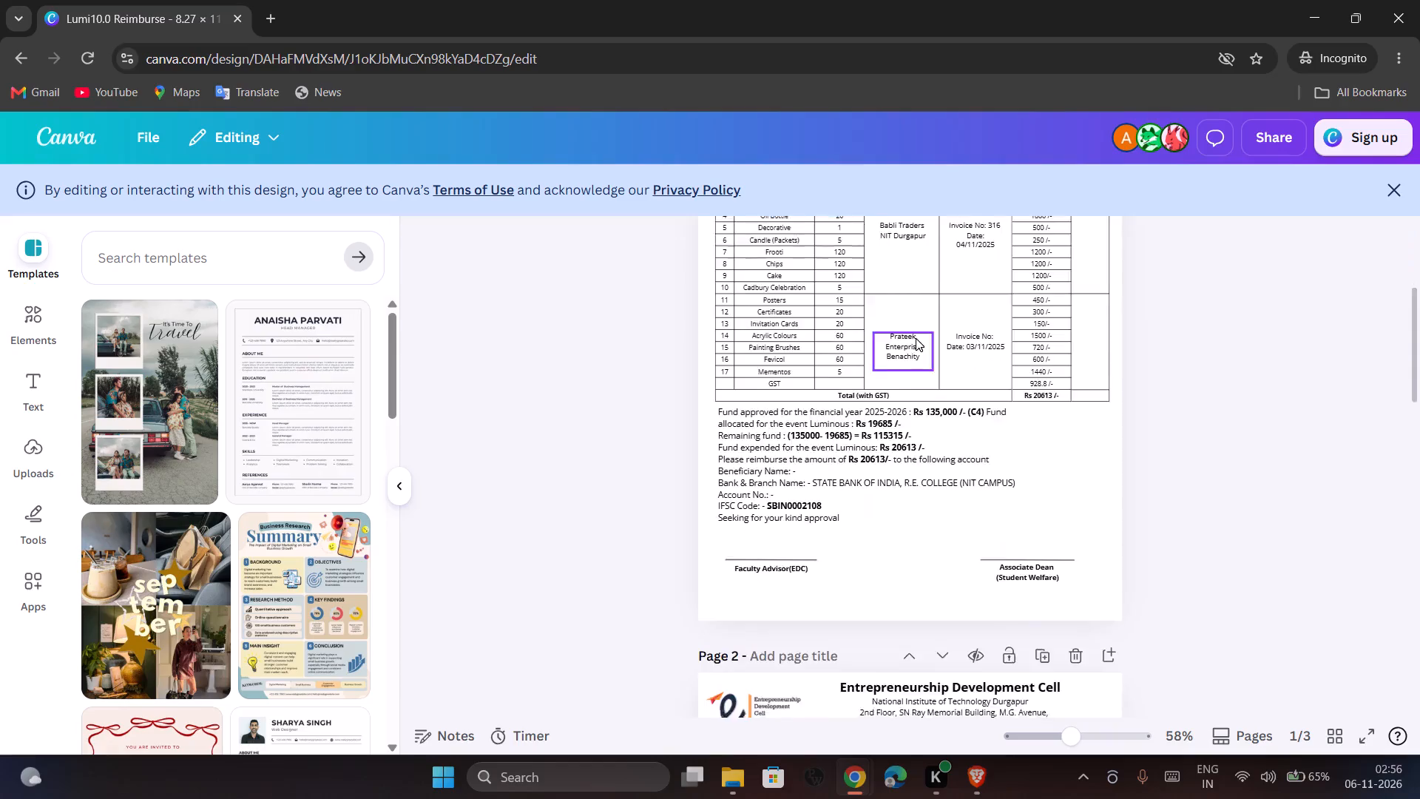
pyautogui.scroll(-2, 916, 338)
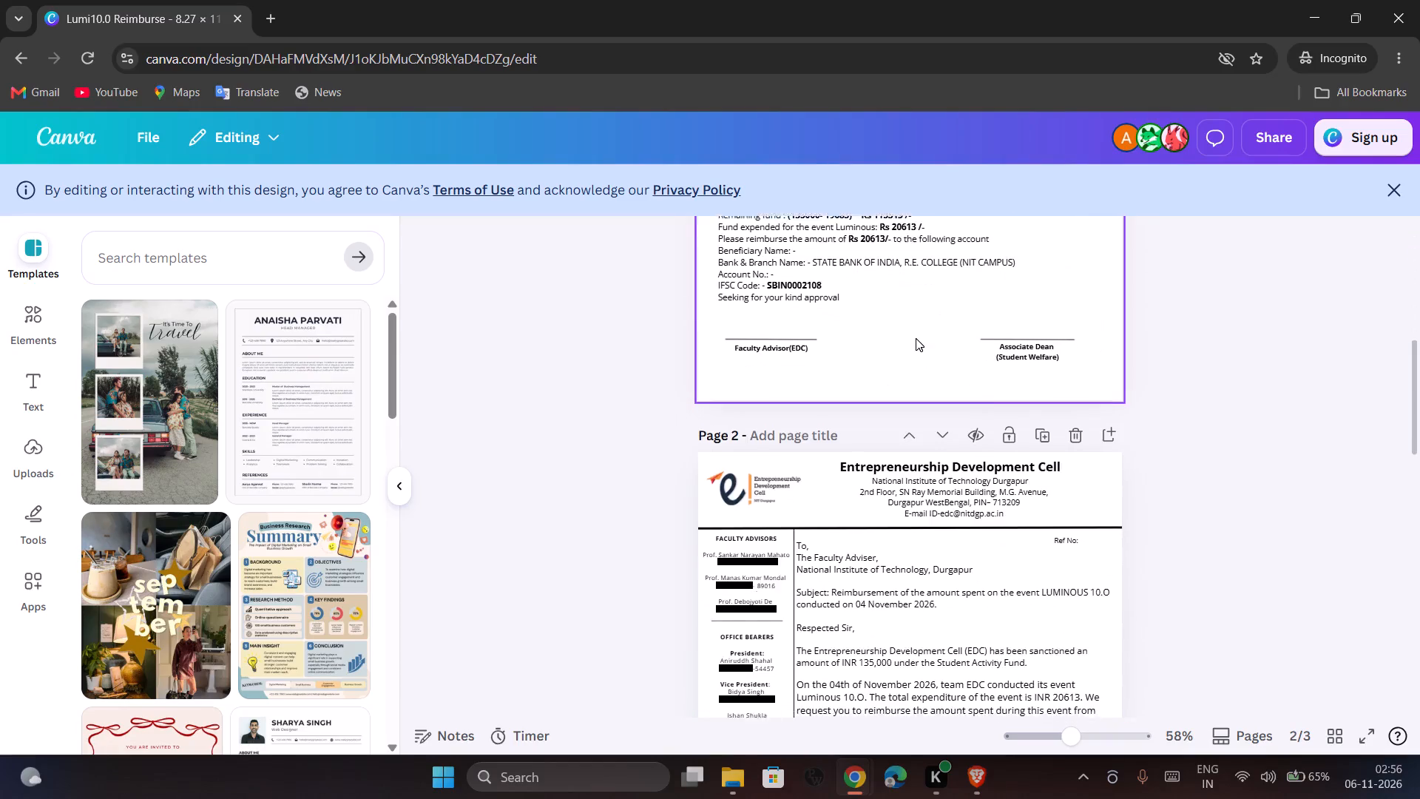
pyautogui.scroll(-3, 916, 338)
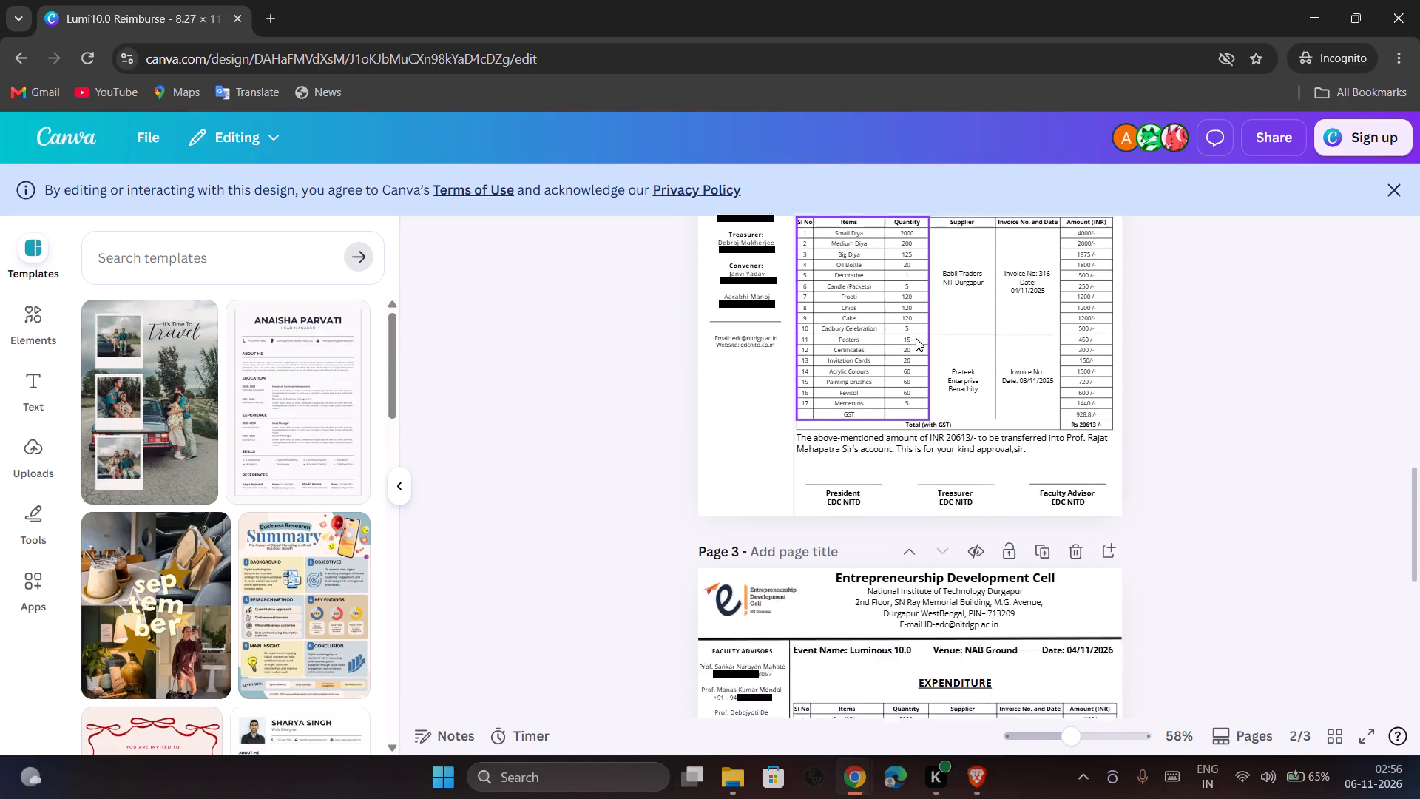